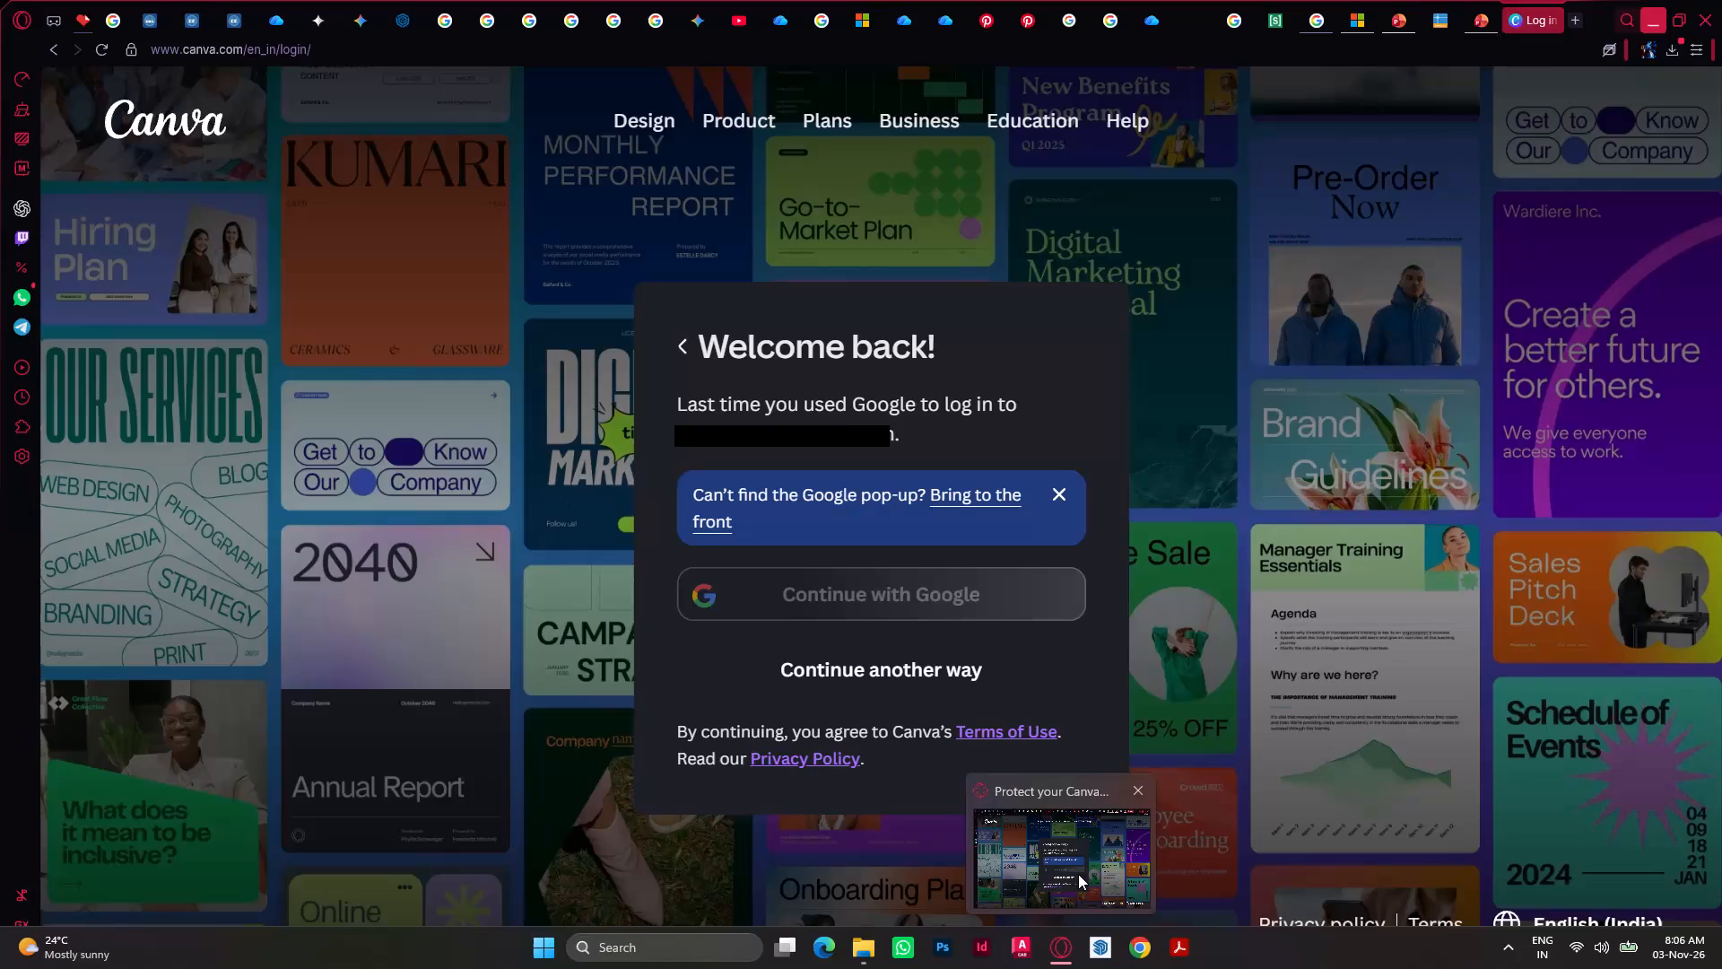
Finish logging in to Canva, skipping the passkey setup and dismissing the introductory pop-up on the home page.
left_click(1102, 860)
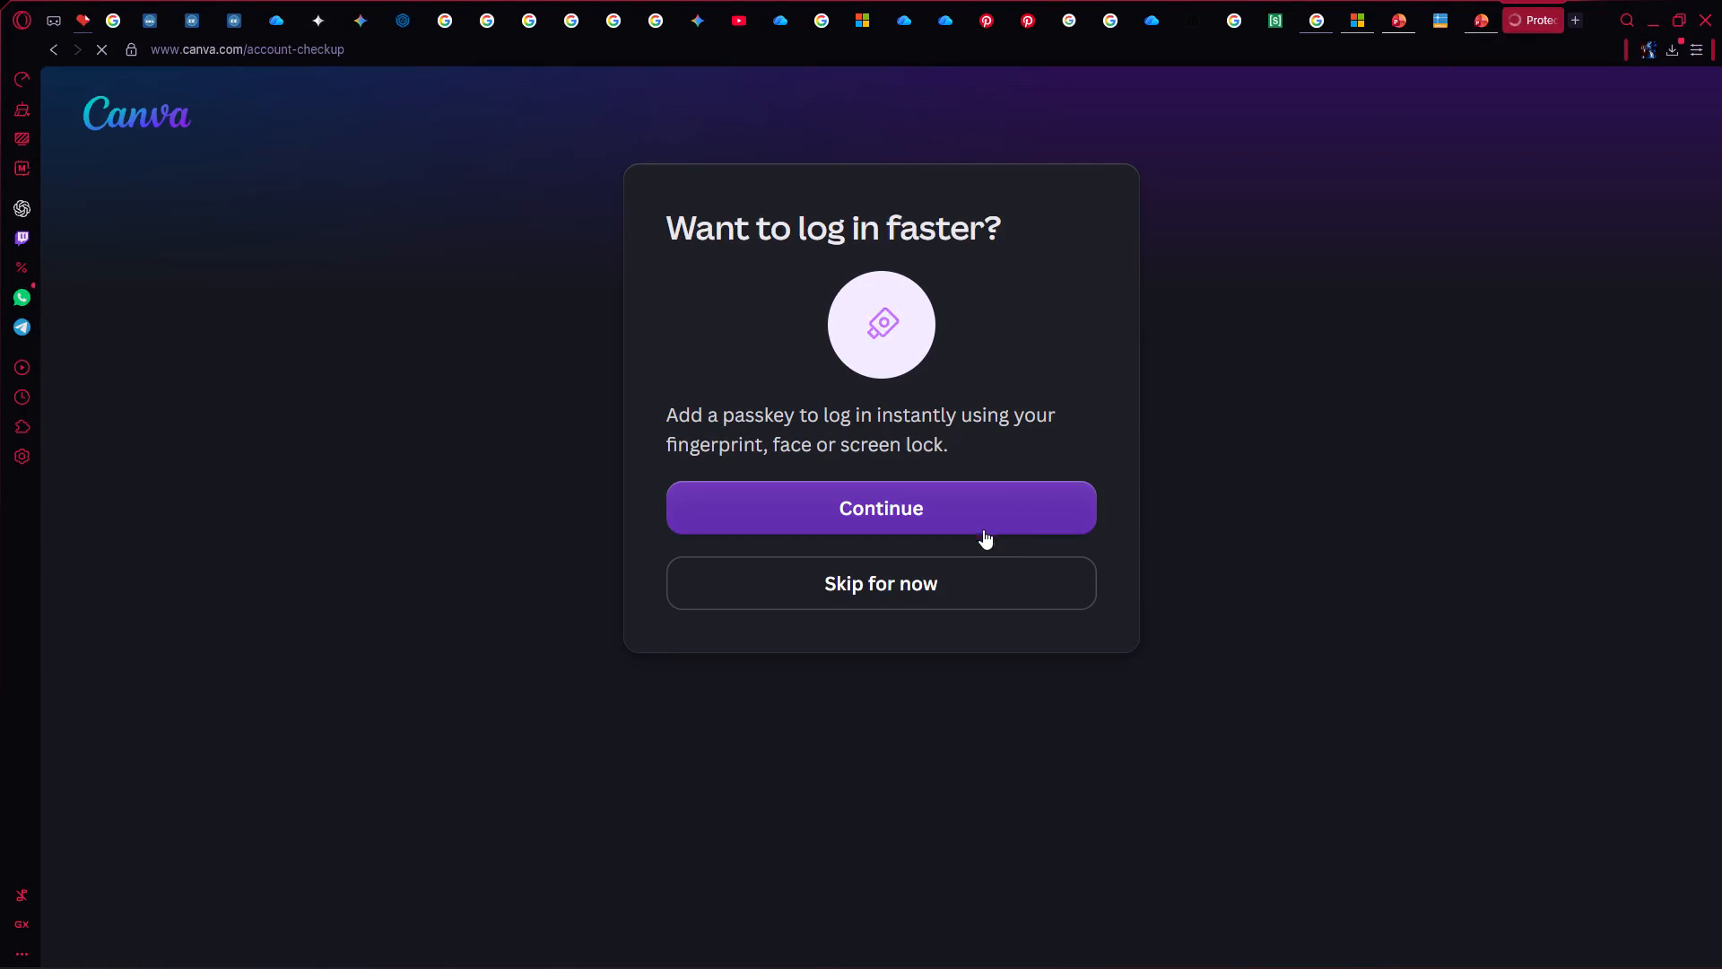
left_click(975, 580)
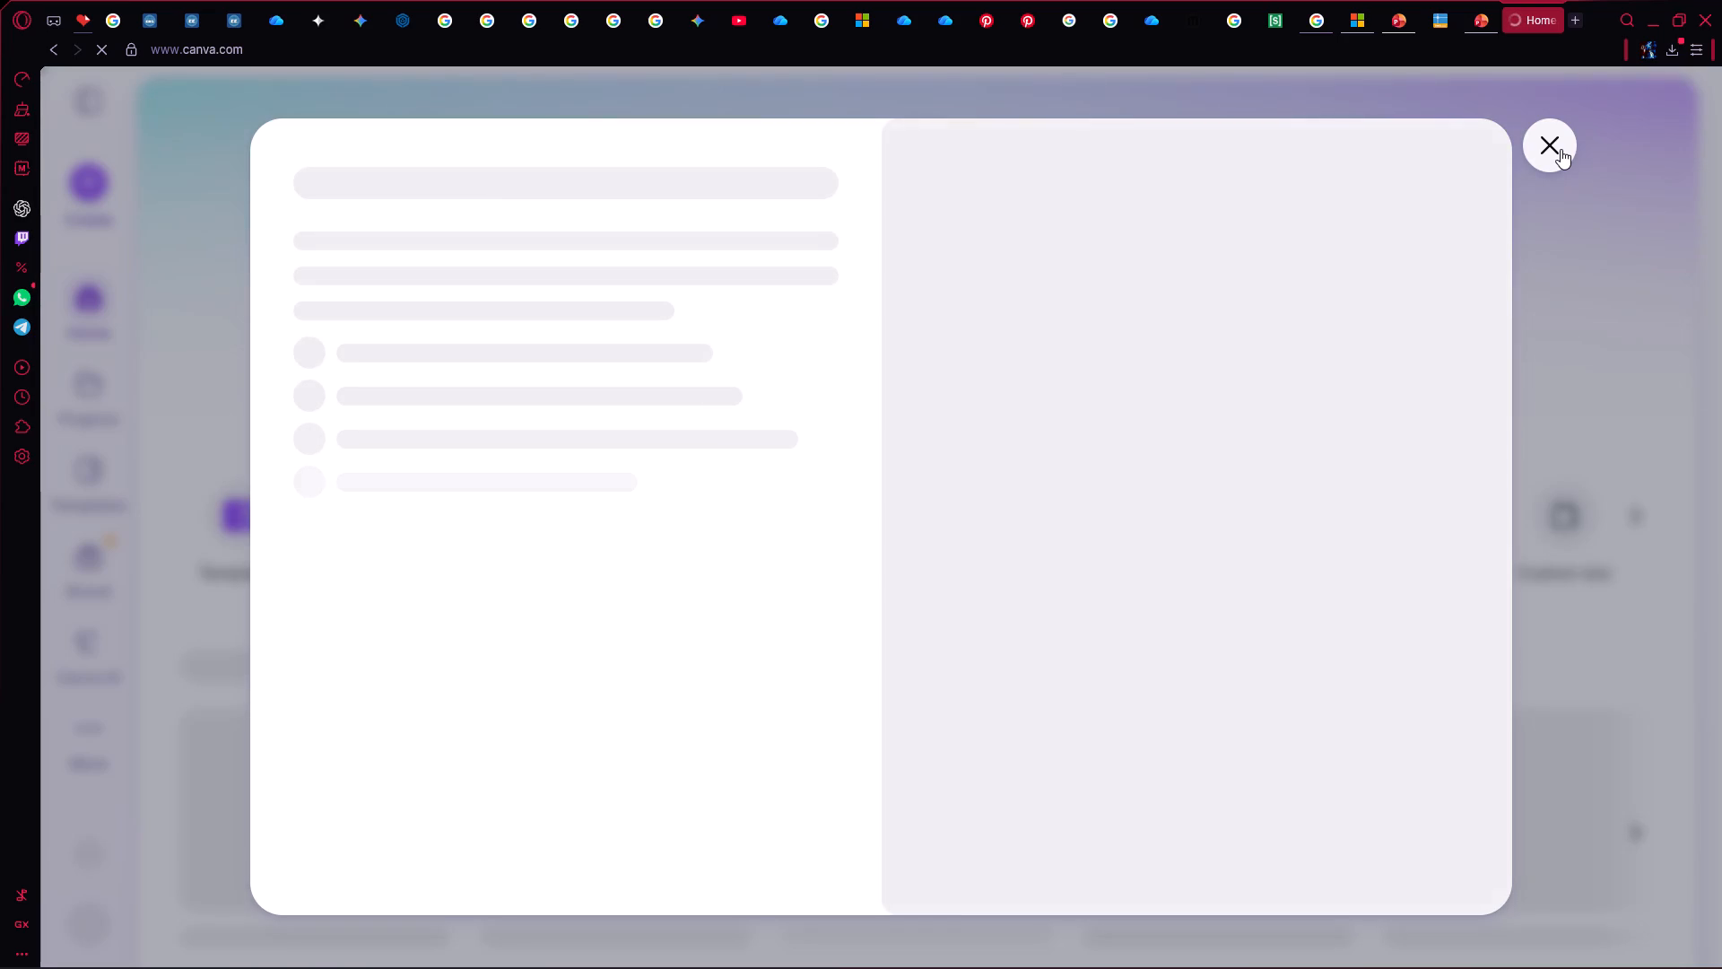
left_click(1561, 149)
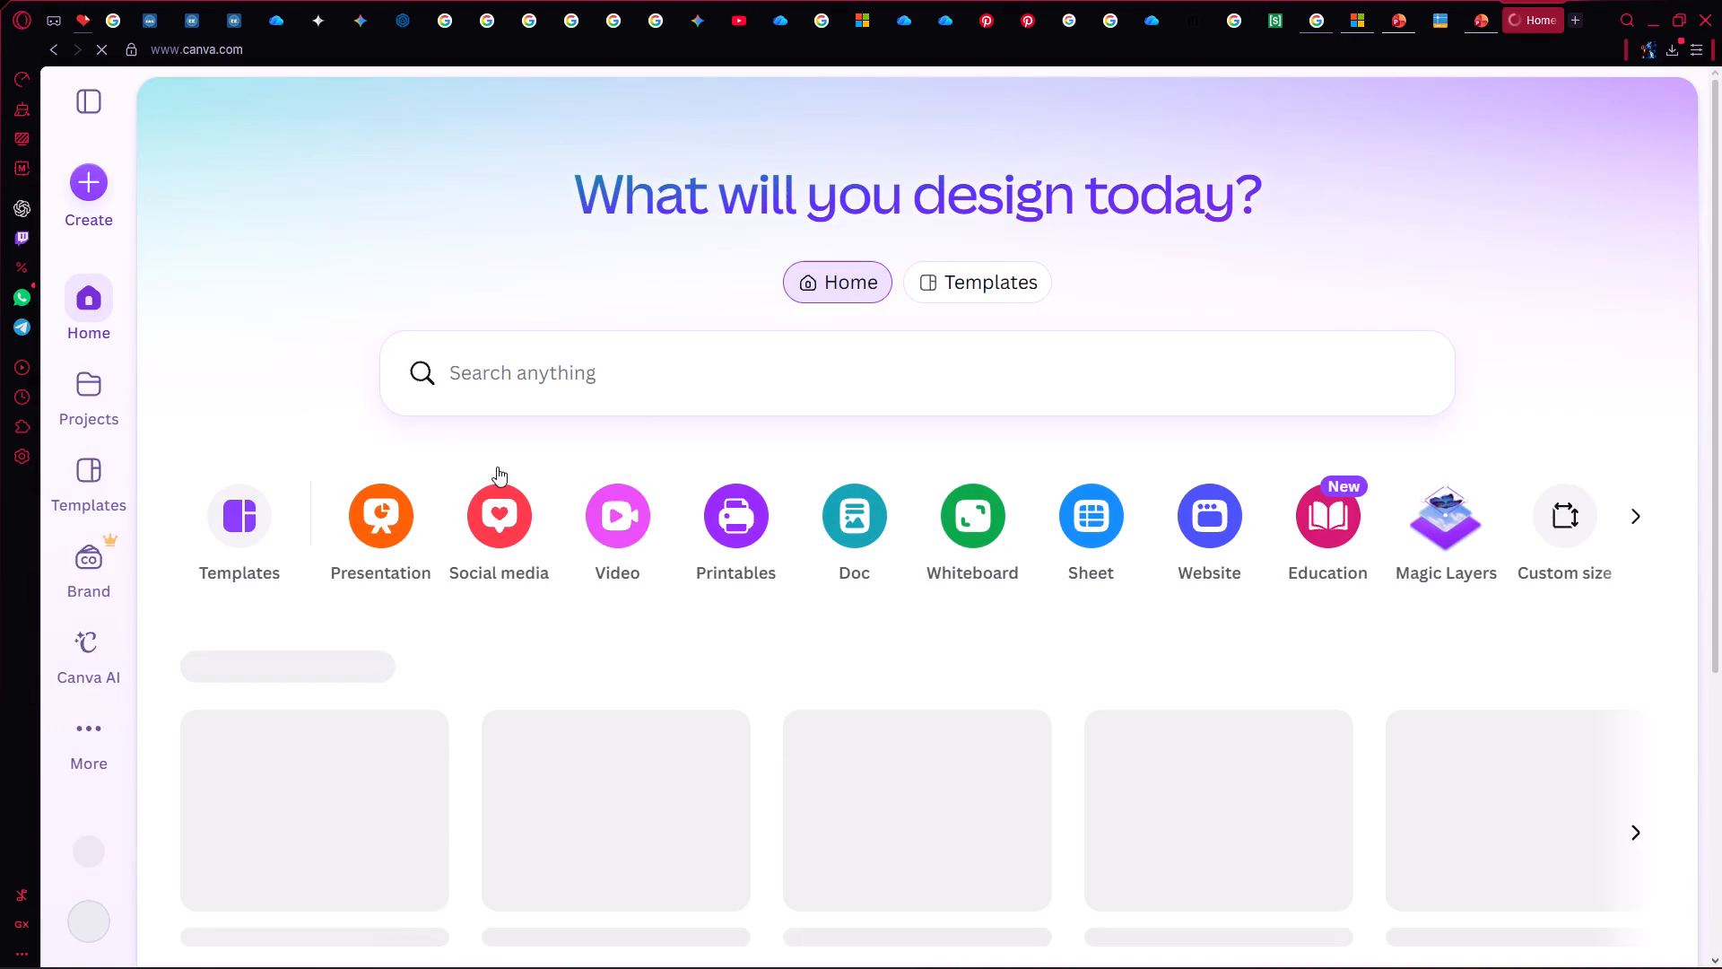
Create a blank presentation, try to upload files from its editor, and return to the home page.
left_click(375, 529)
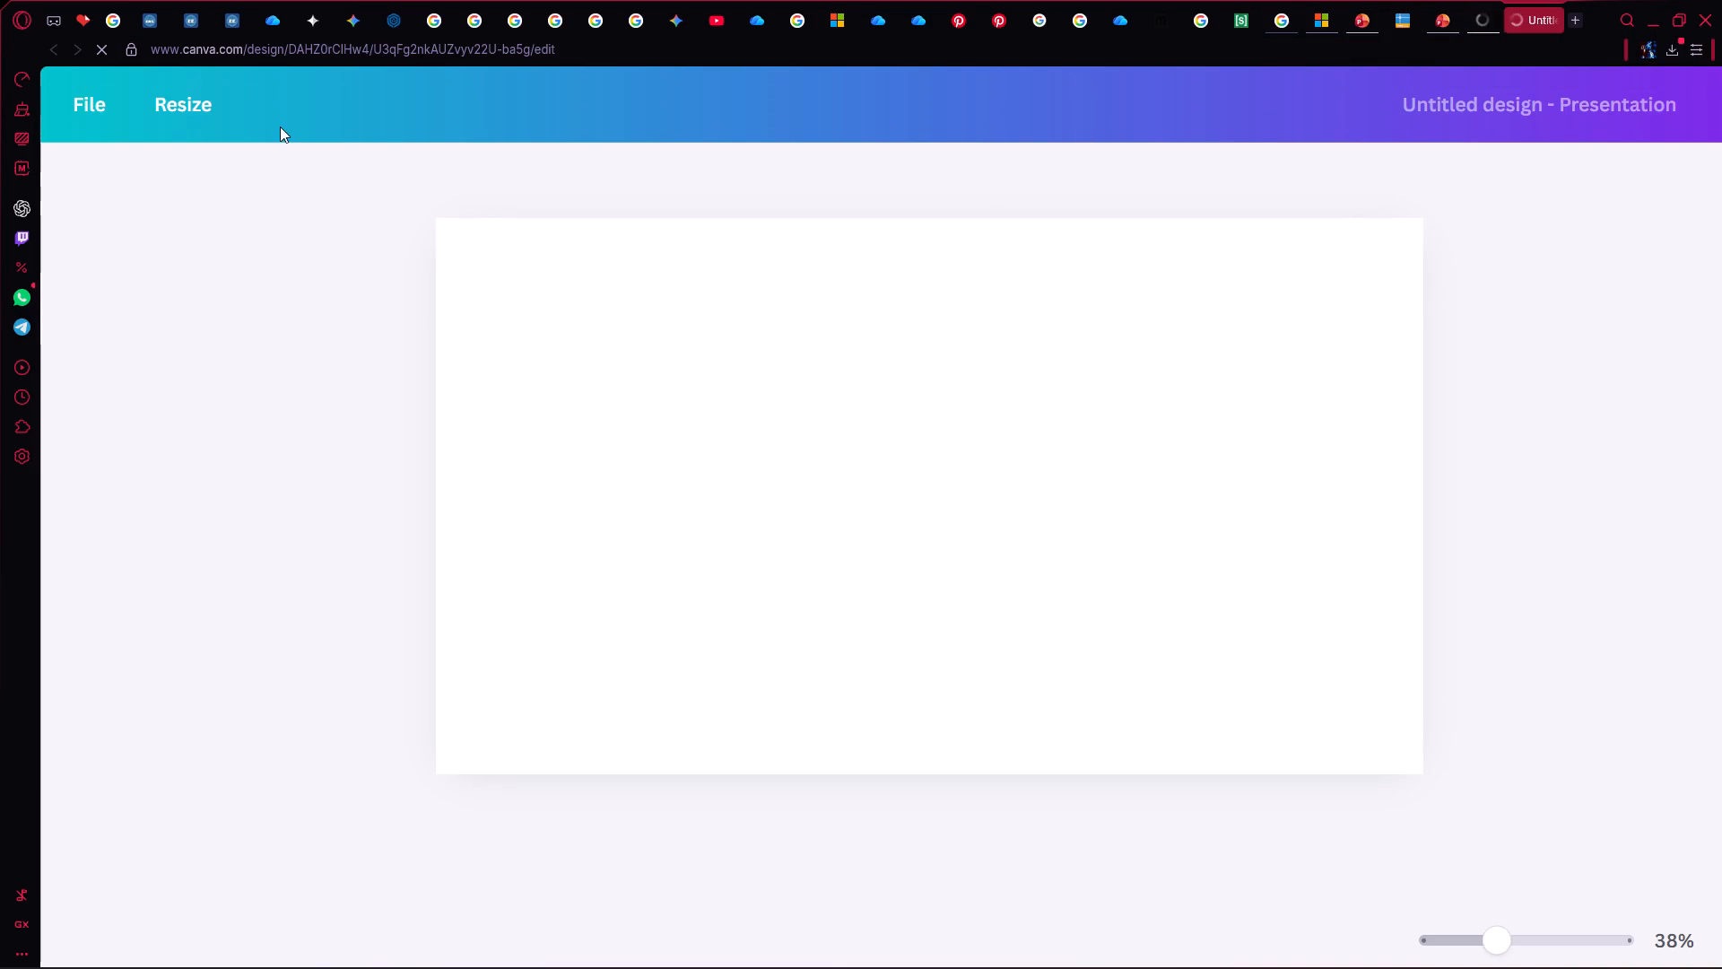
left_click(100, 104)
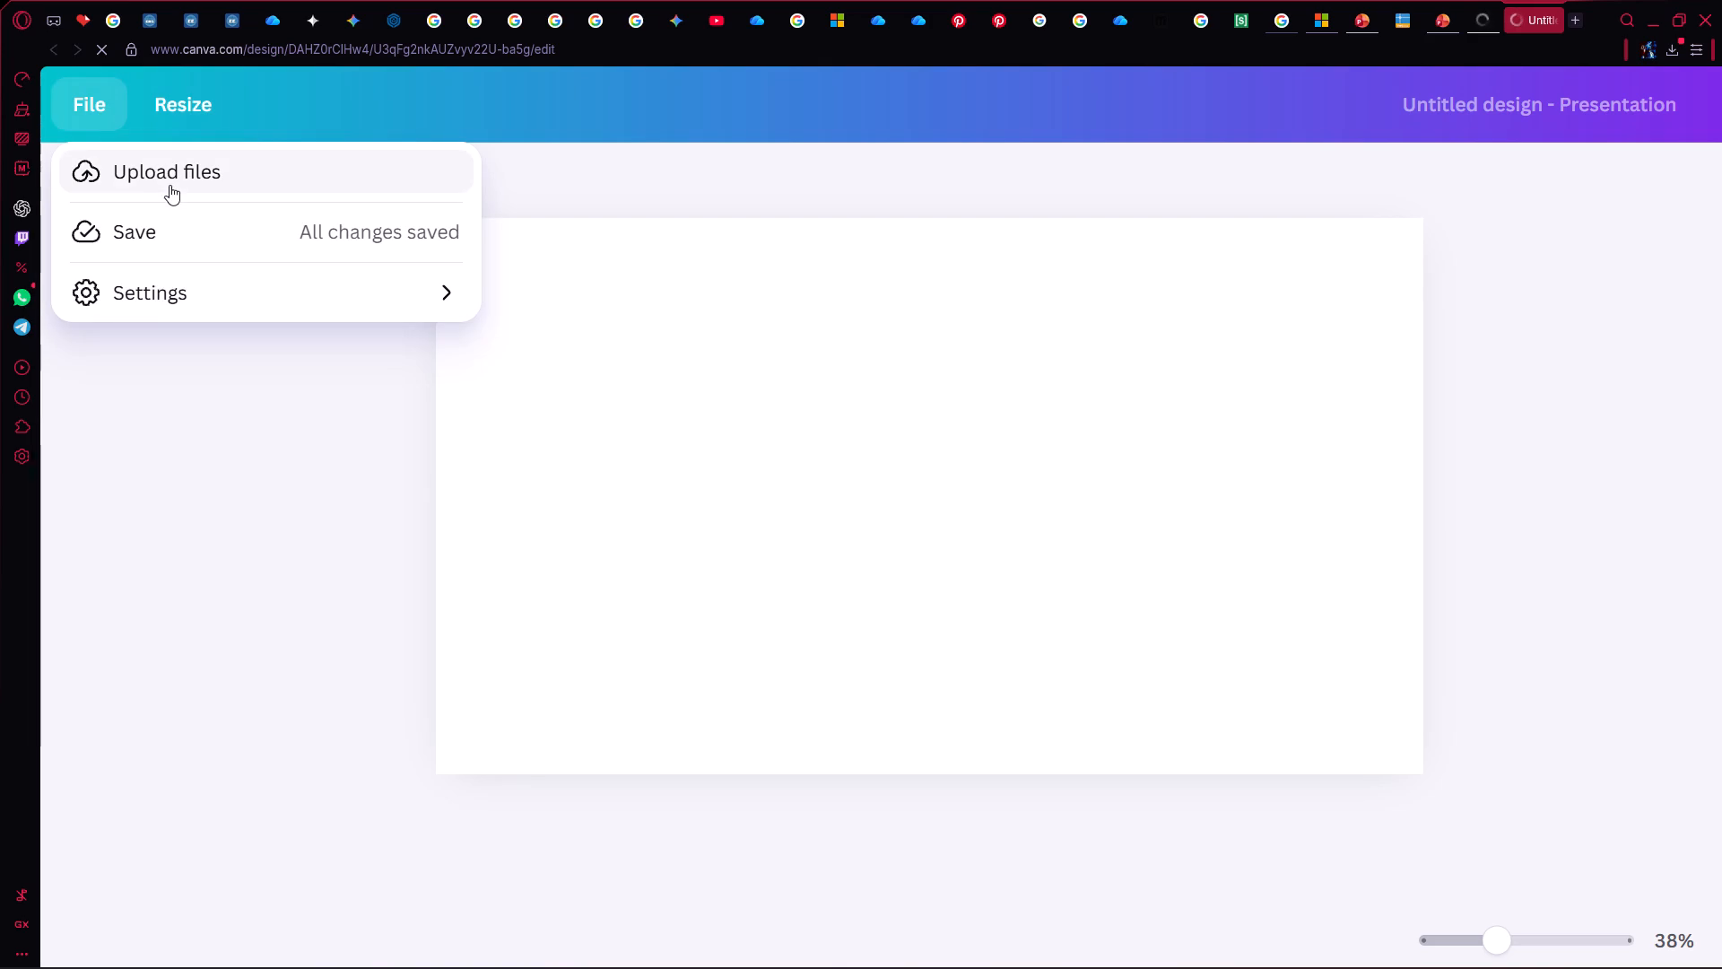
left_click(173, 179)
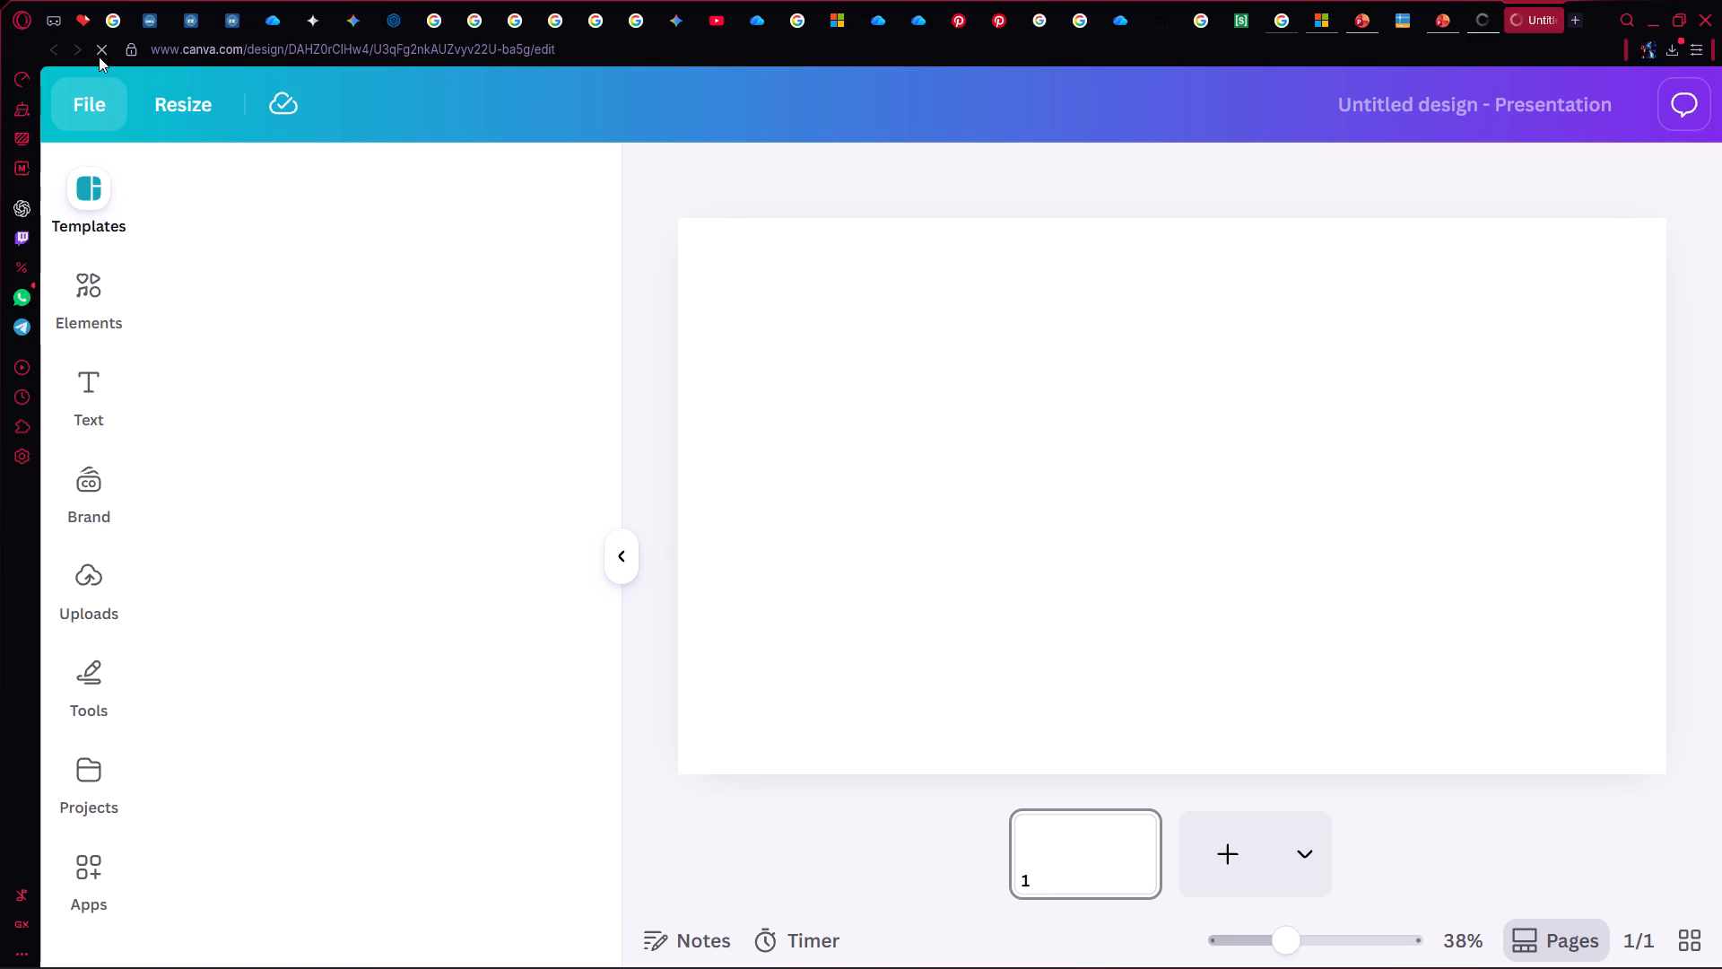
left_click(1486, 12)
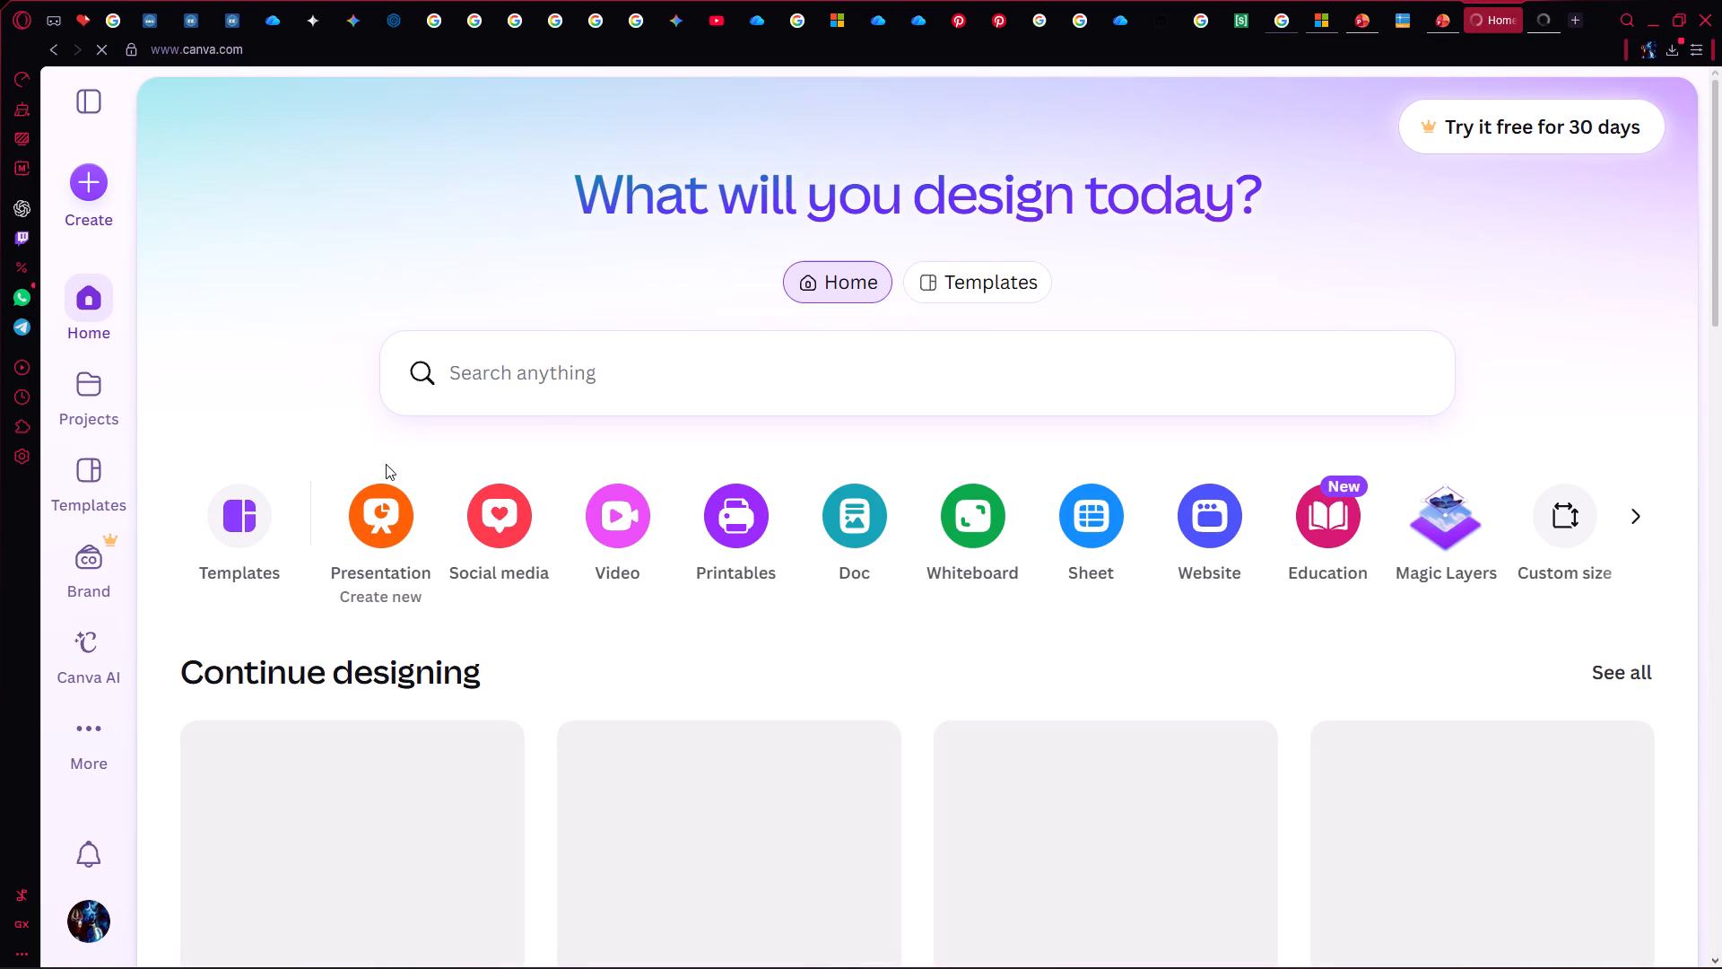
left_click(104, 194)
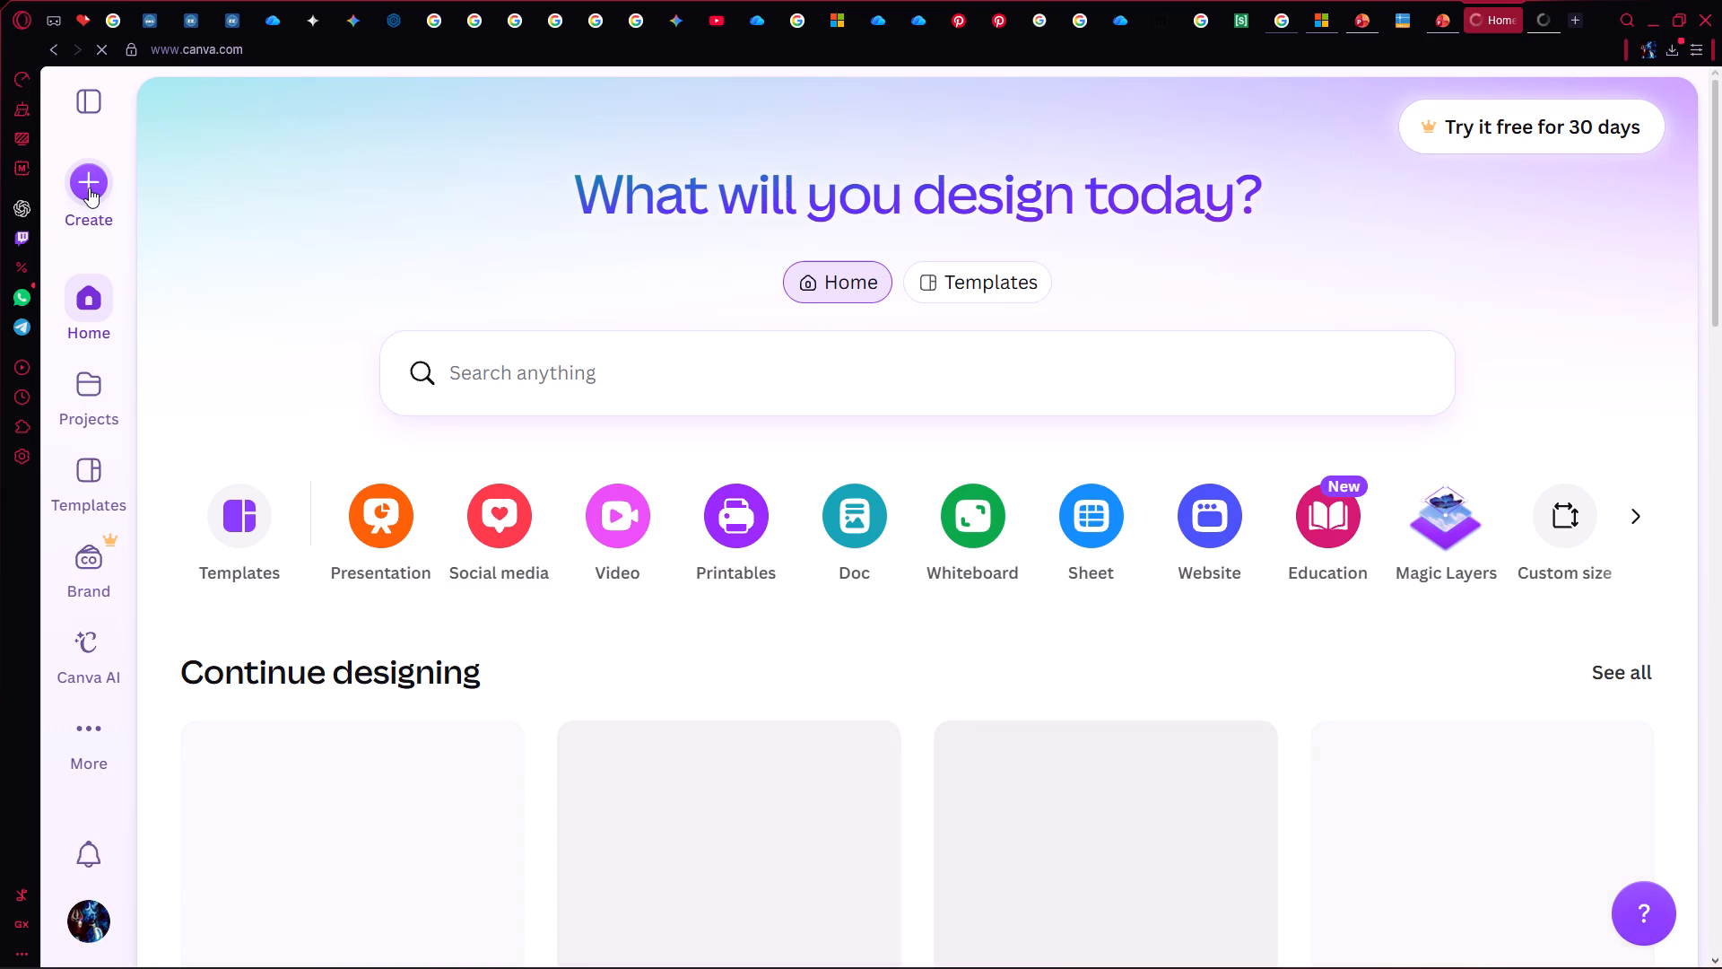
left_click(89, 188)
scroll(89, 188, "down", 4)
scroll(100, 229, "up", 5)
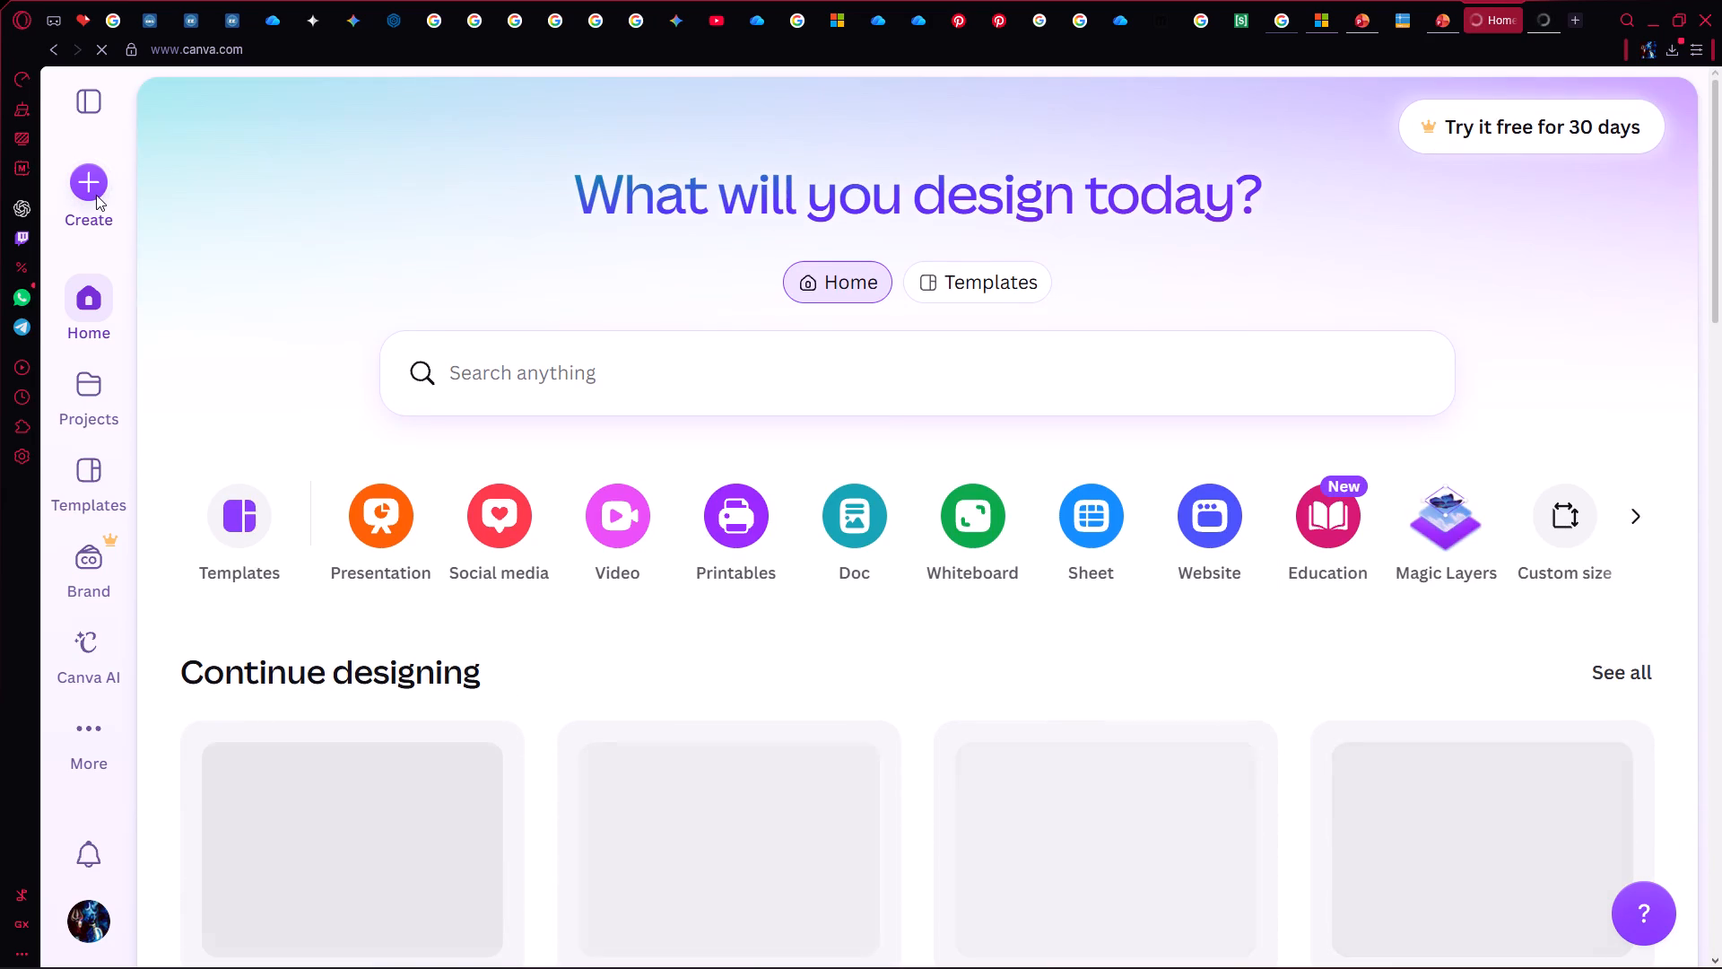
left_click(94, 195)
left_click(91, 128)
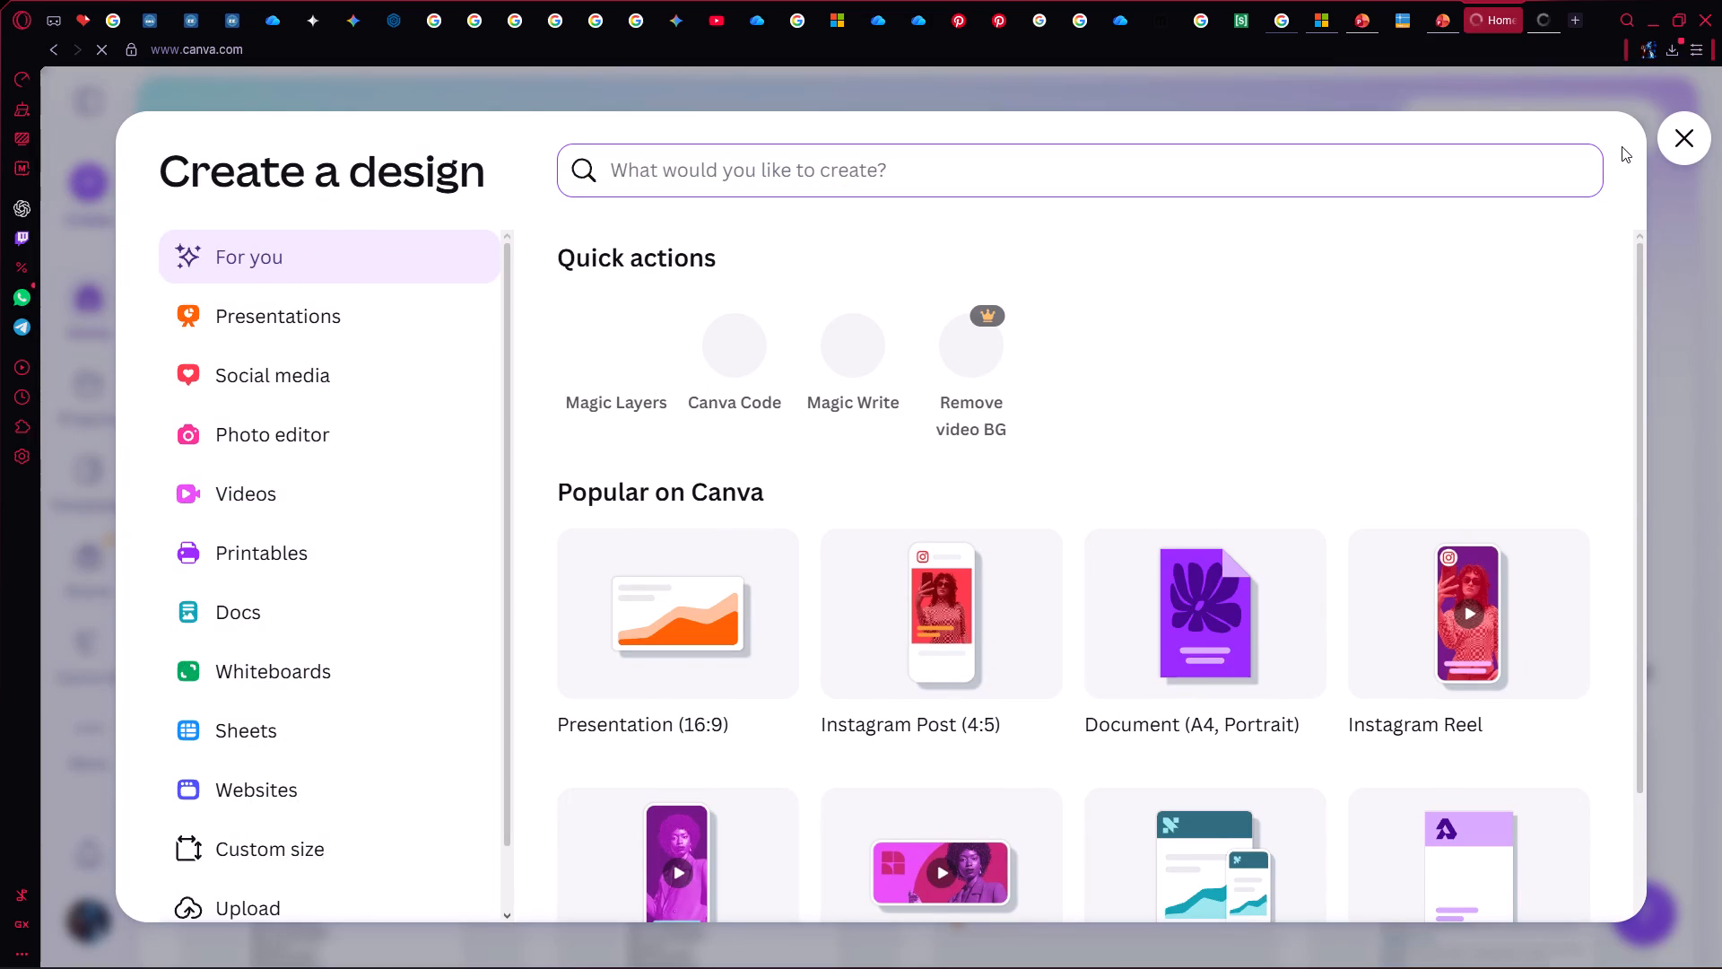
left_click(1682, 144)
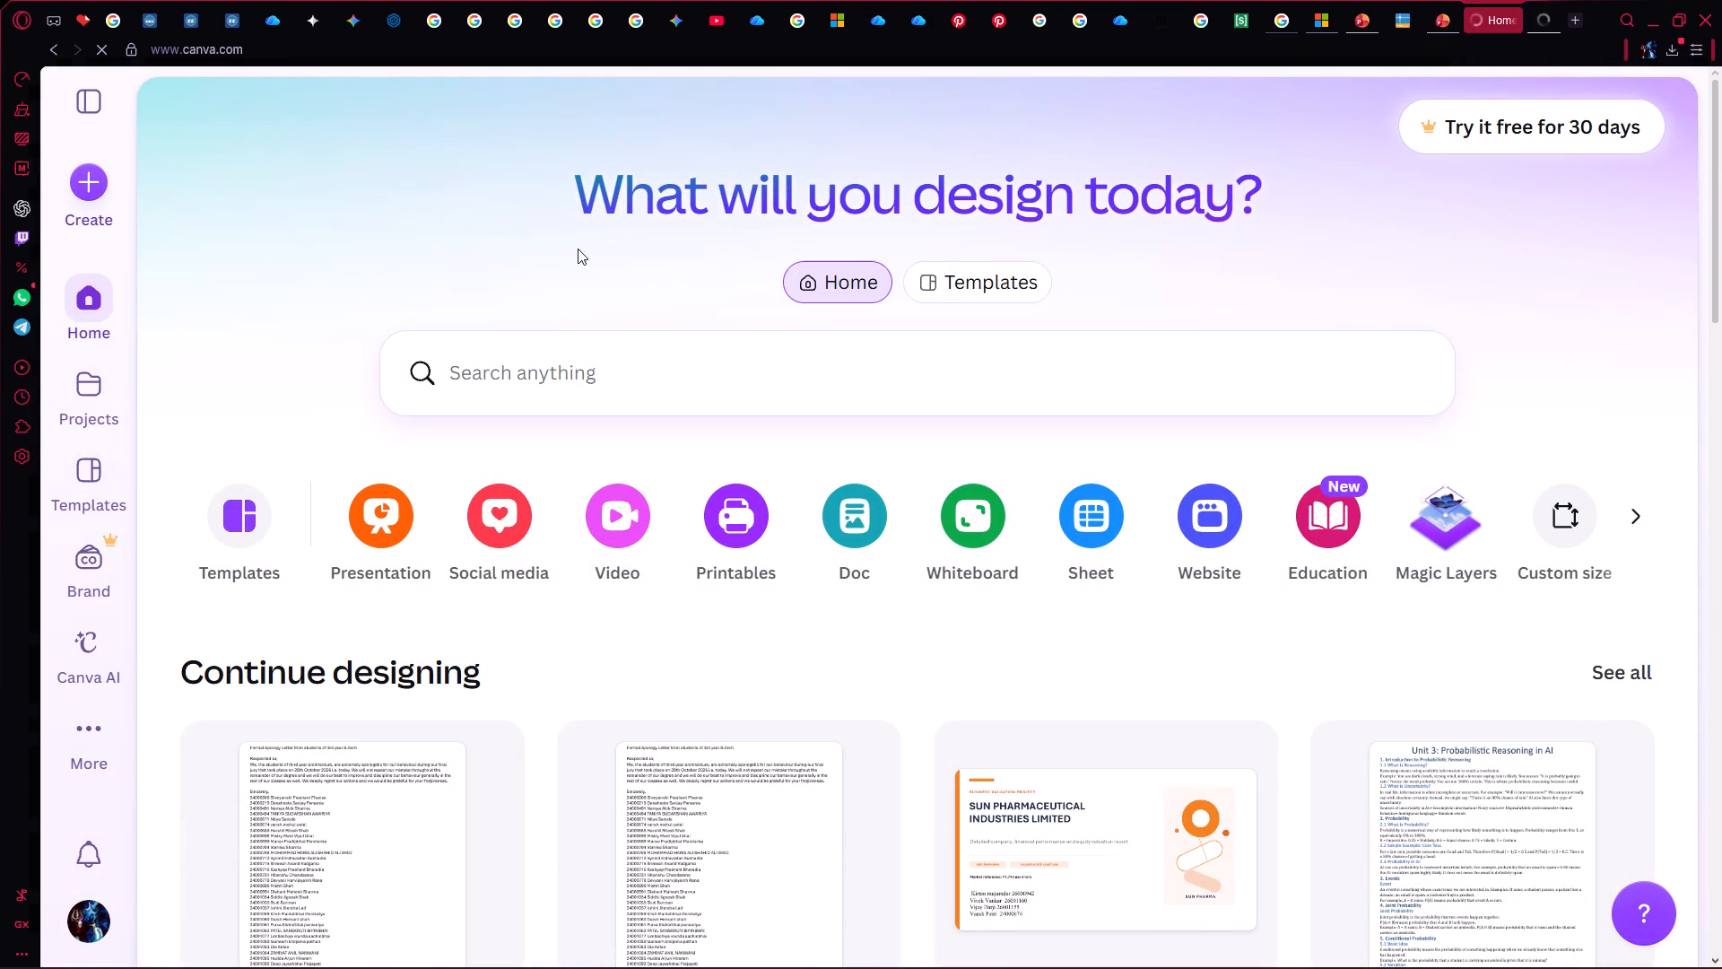
Upload the most recently downloaded PPTX, the compilation presentation, through the Create a design window.
left_click(88, 184)
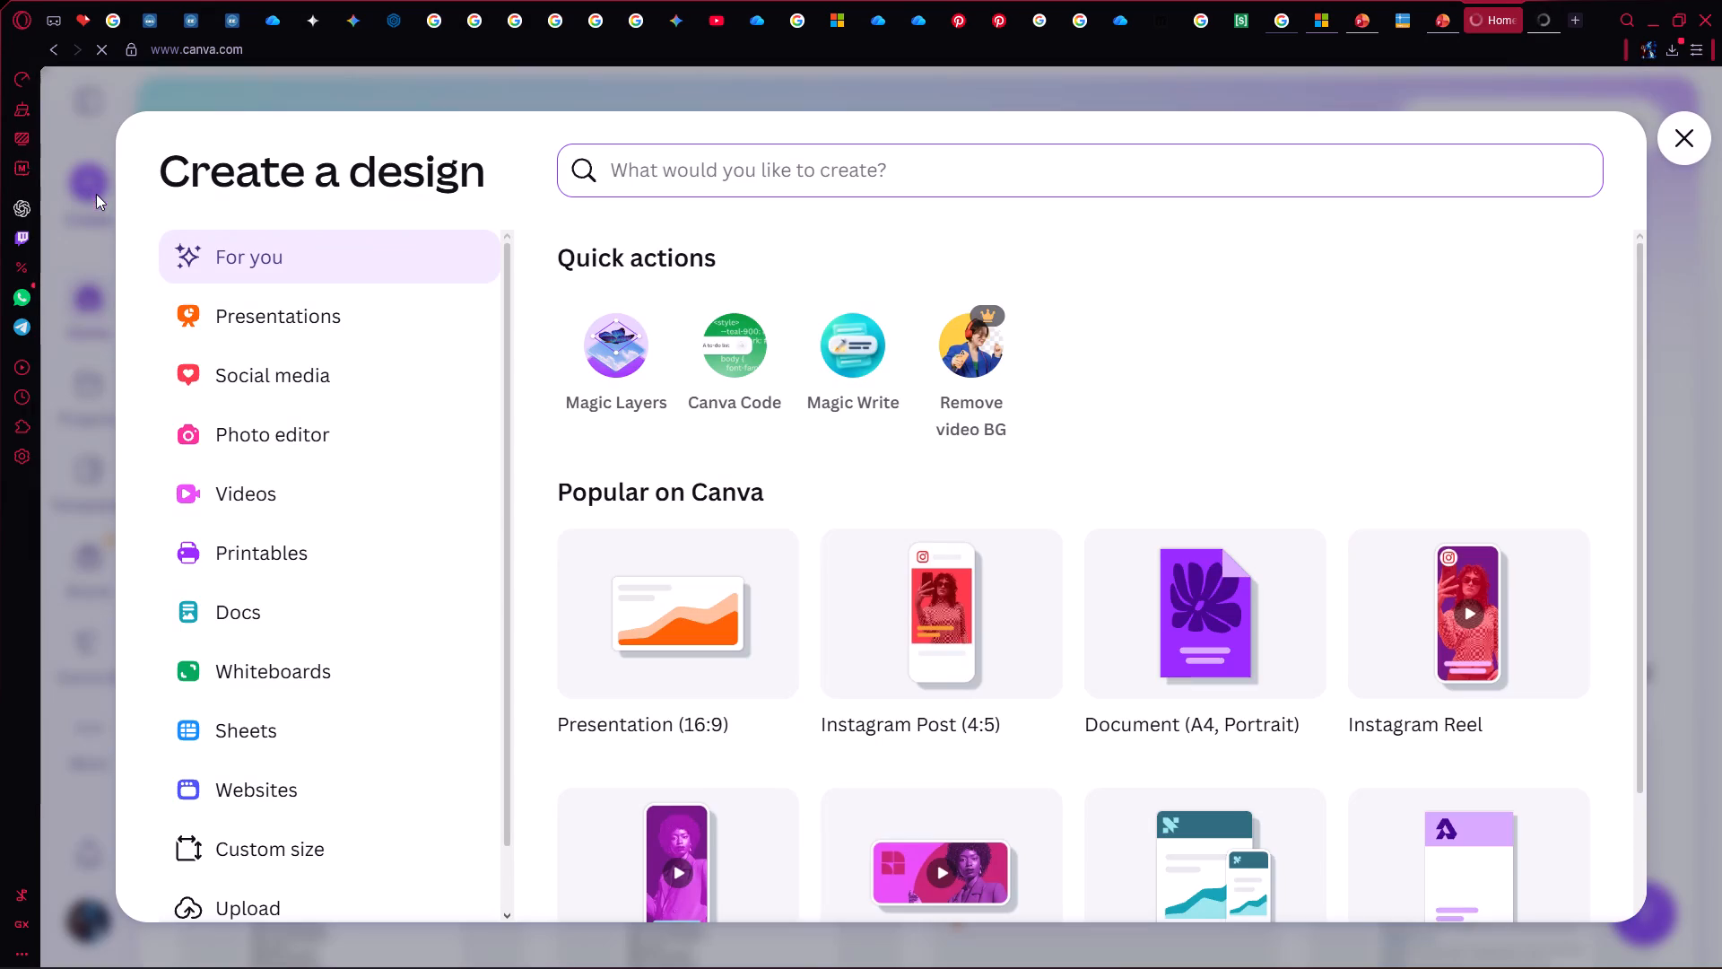
scroll(264, 360, "down", 4)
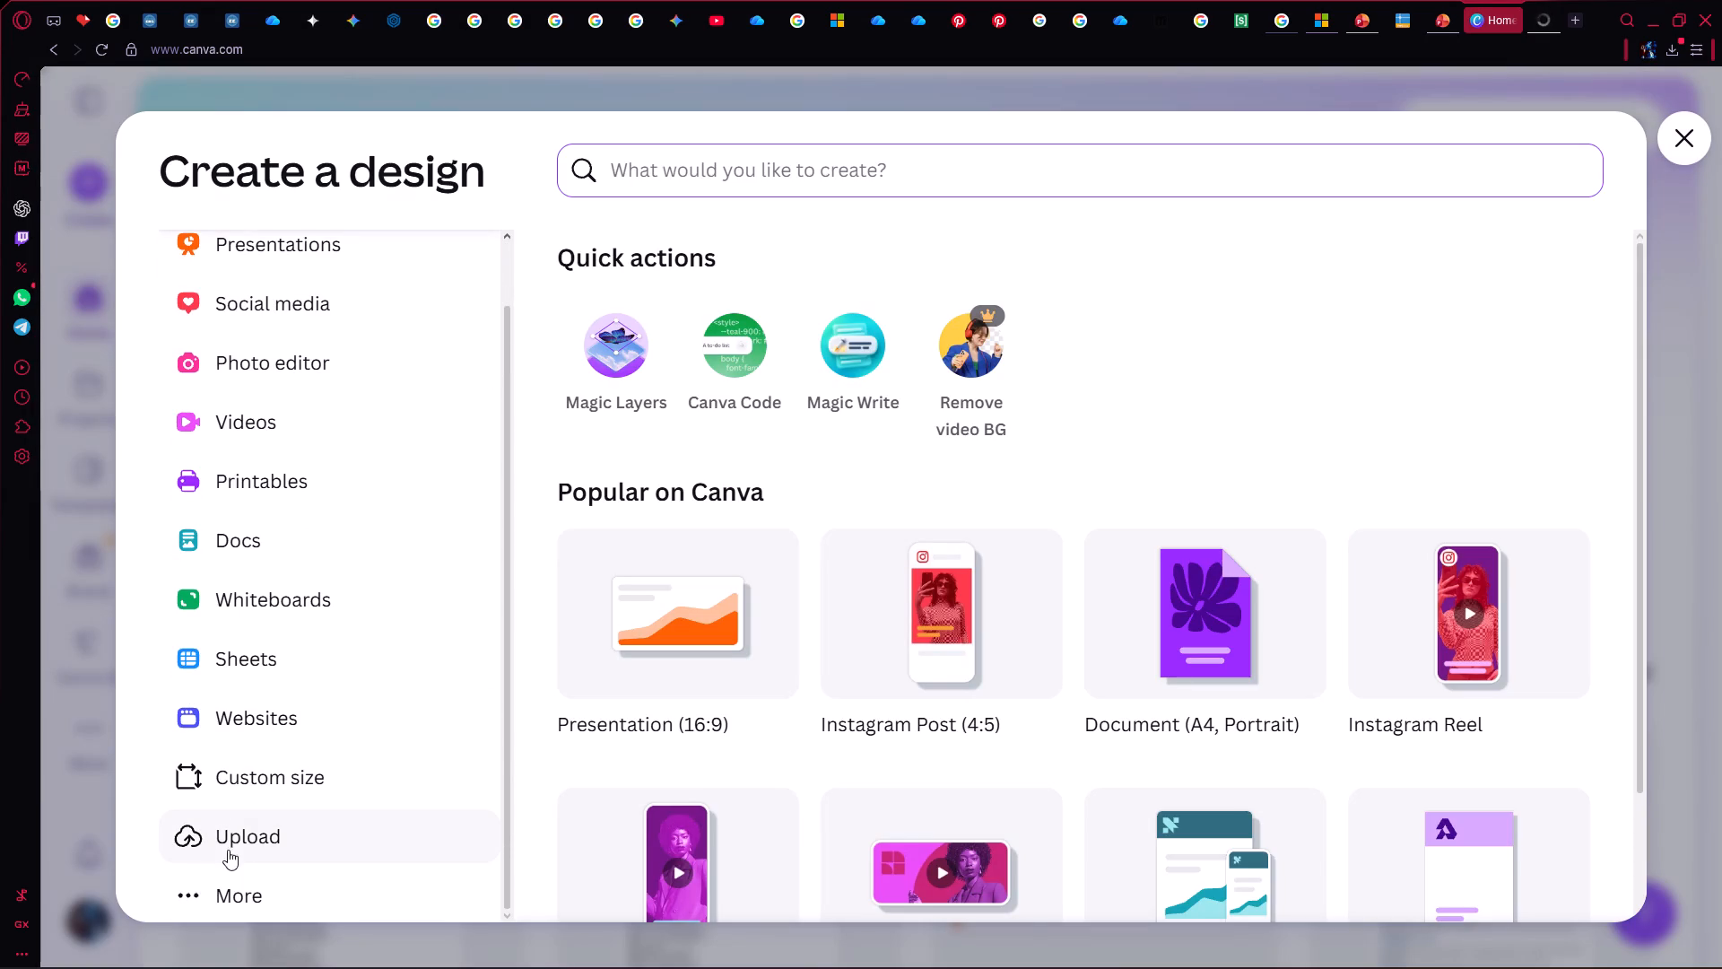
left_click(244, 835)
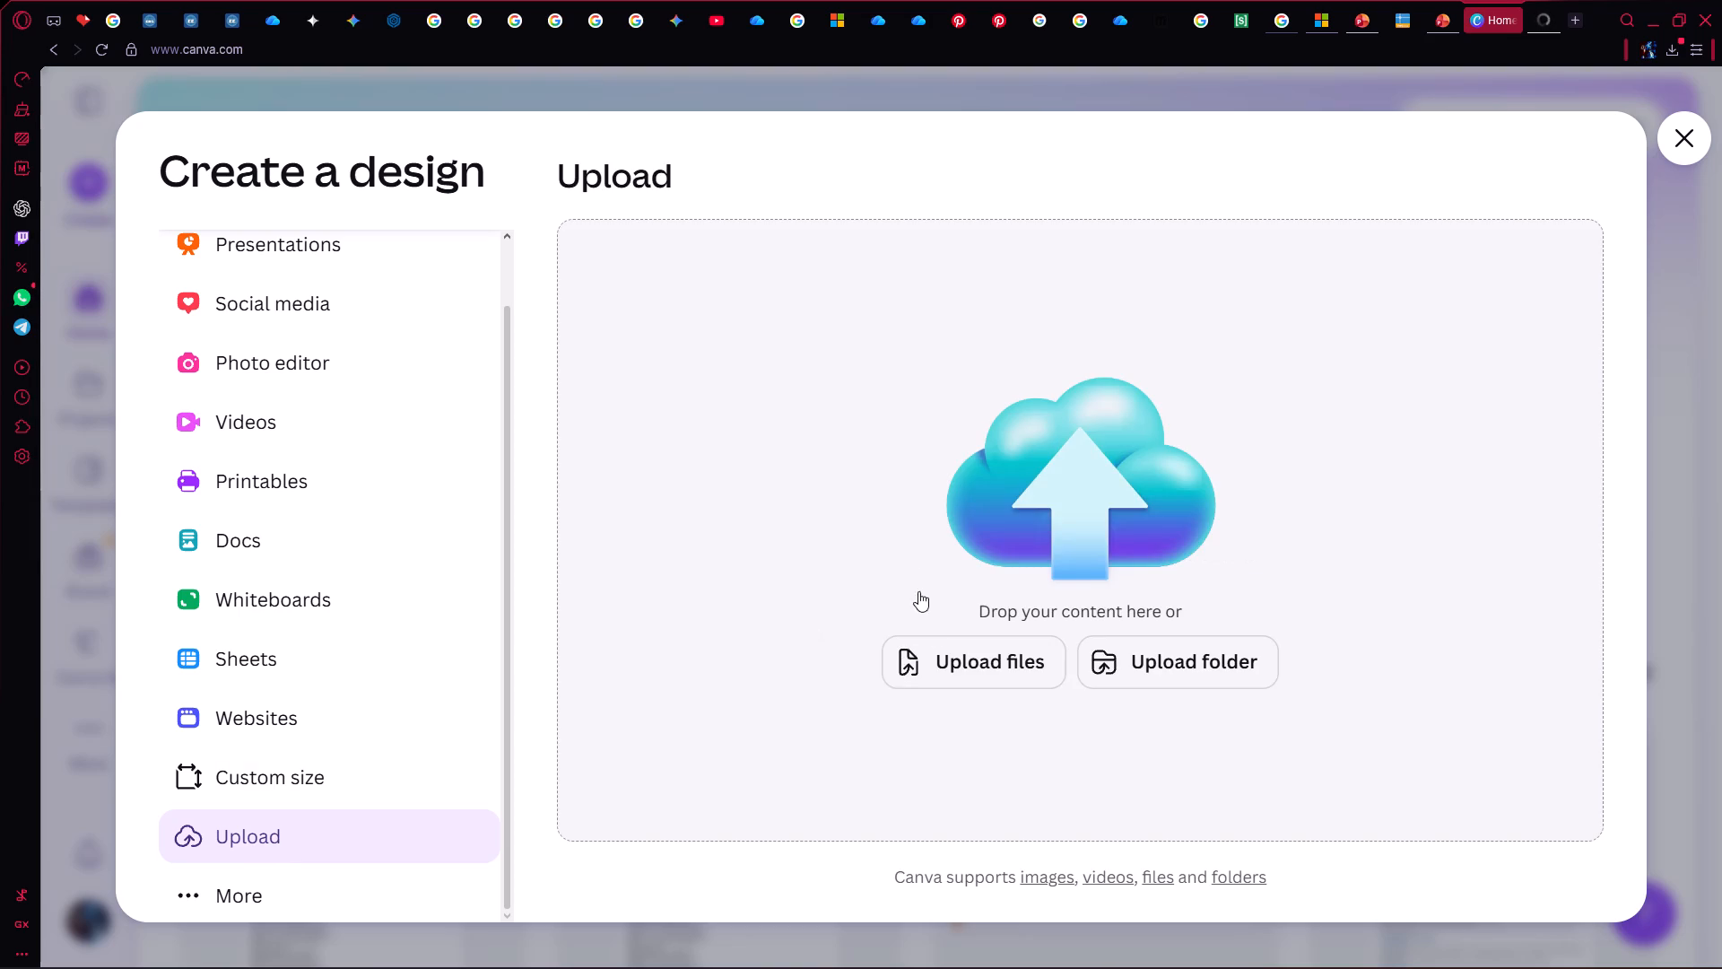
left_click(995, 660)
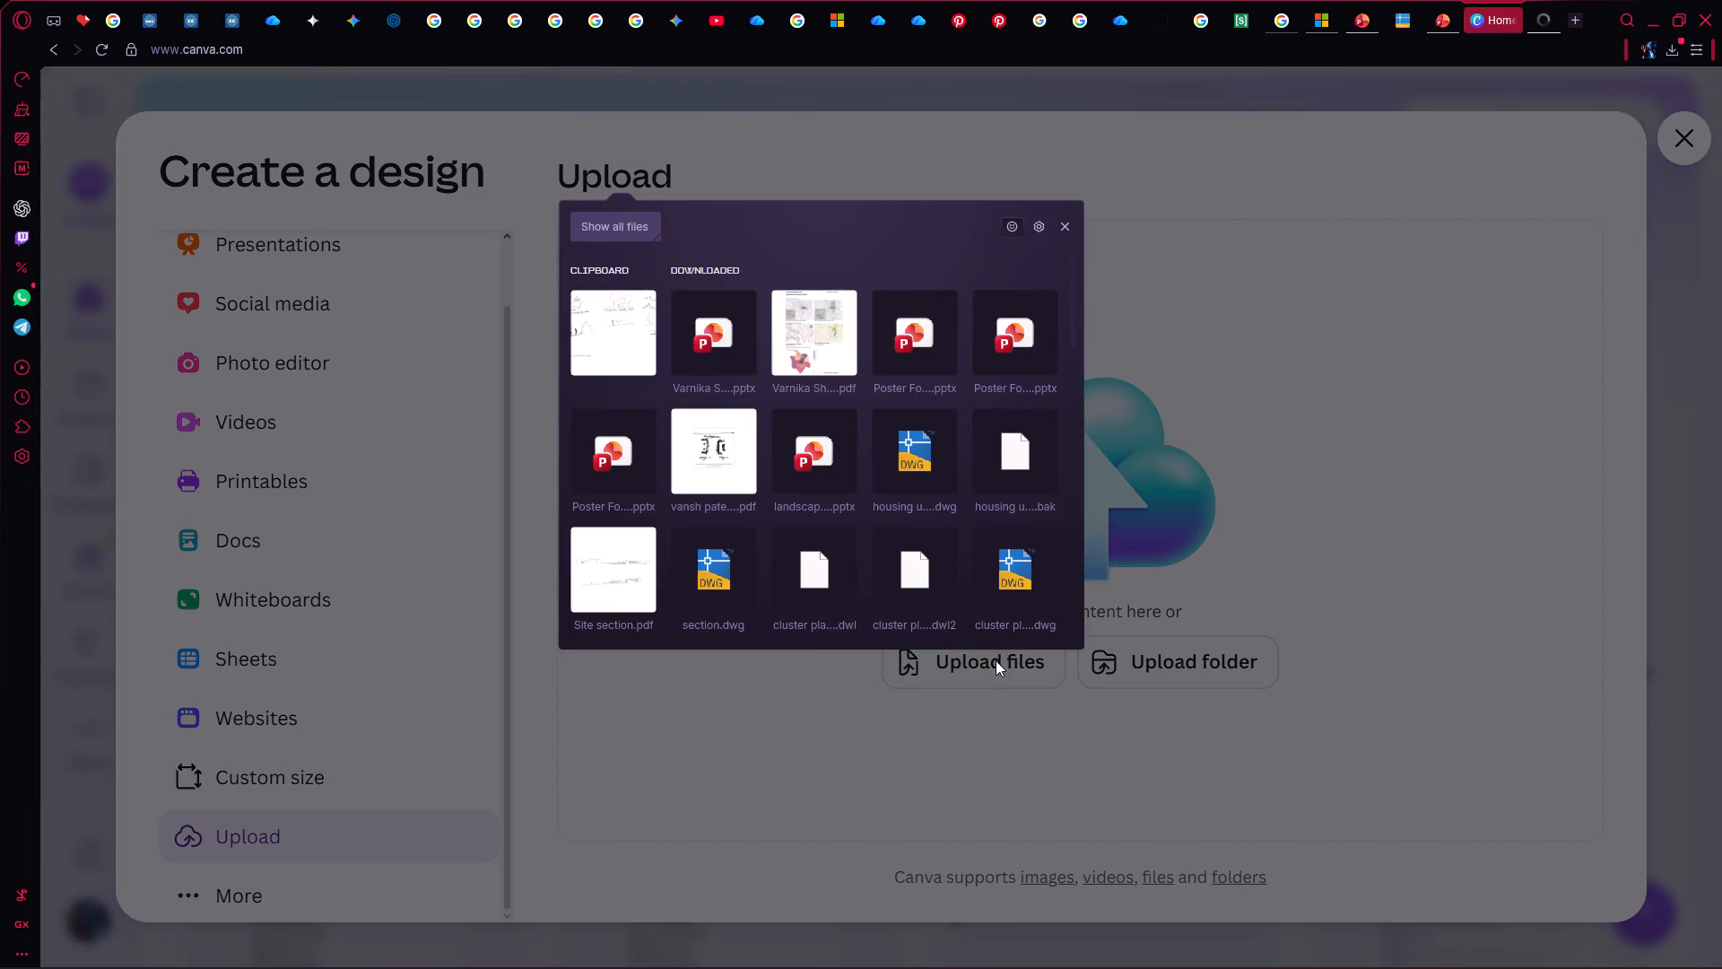
left_click(709, 360)
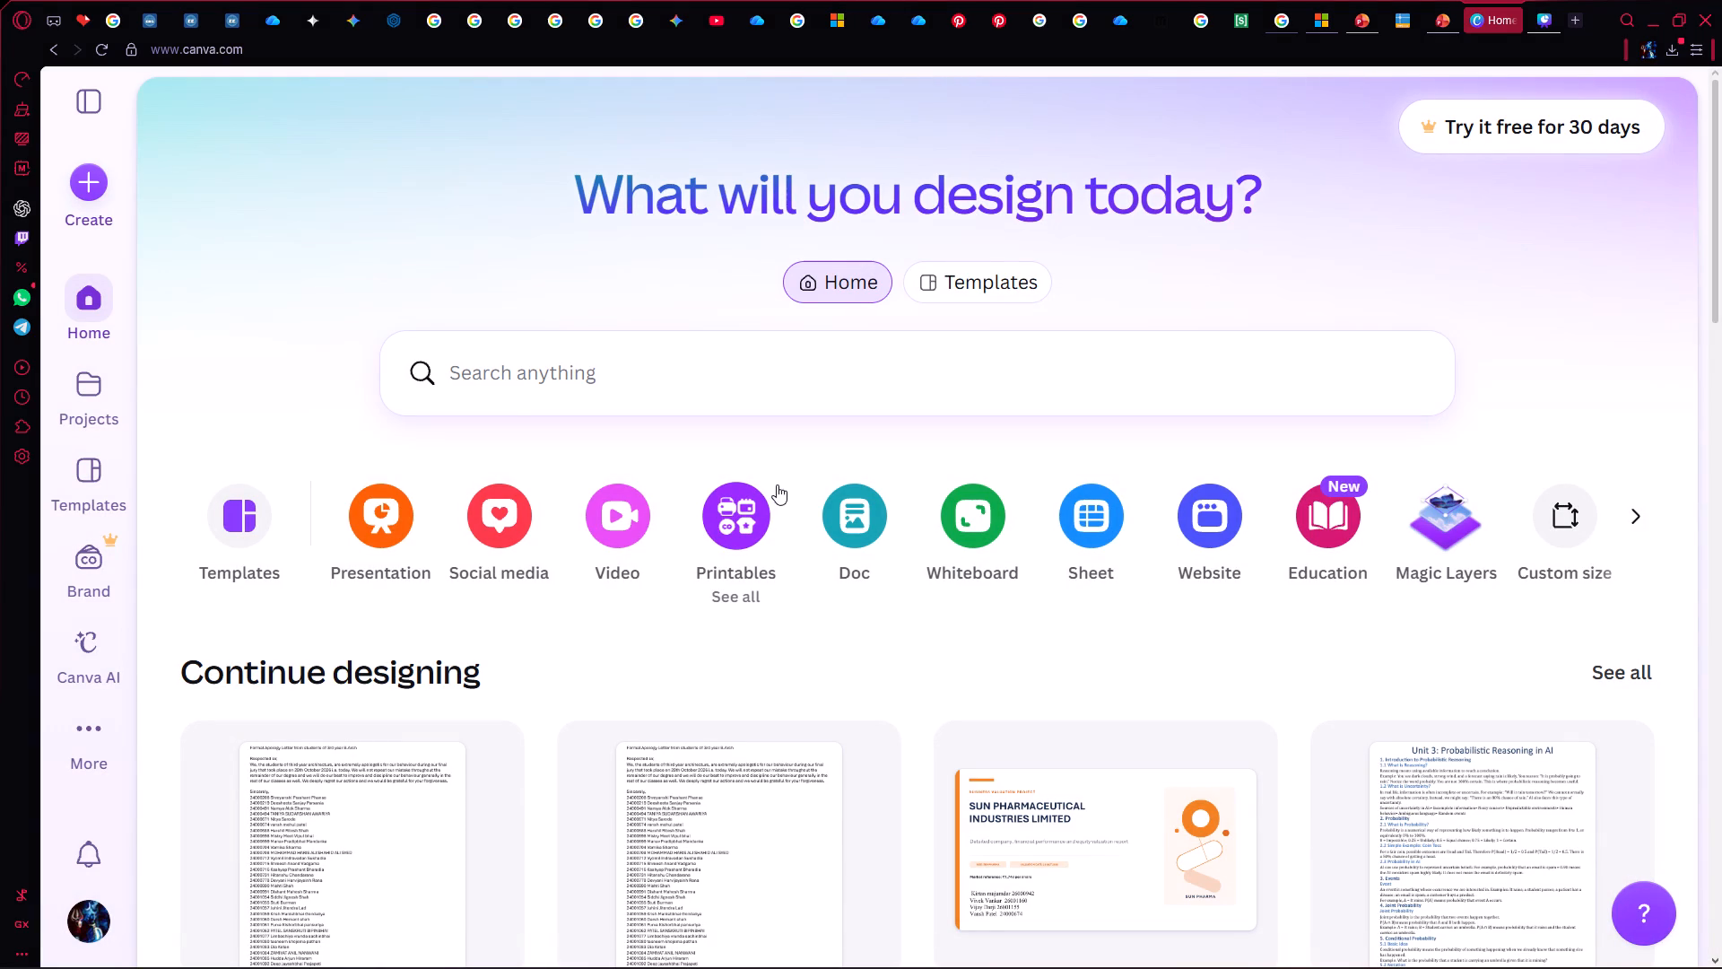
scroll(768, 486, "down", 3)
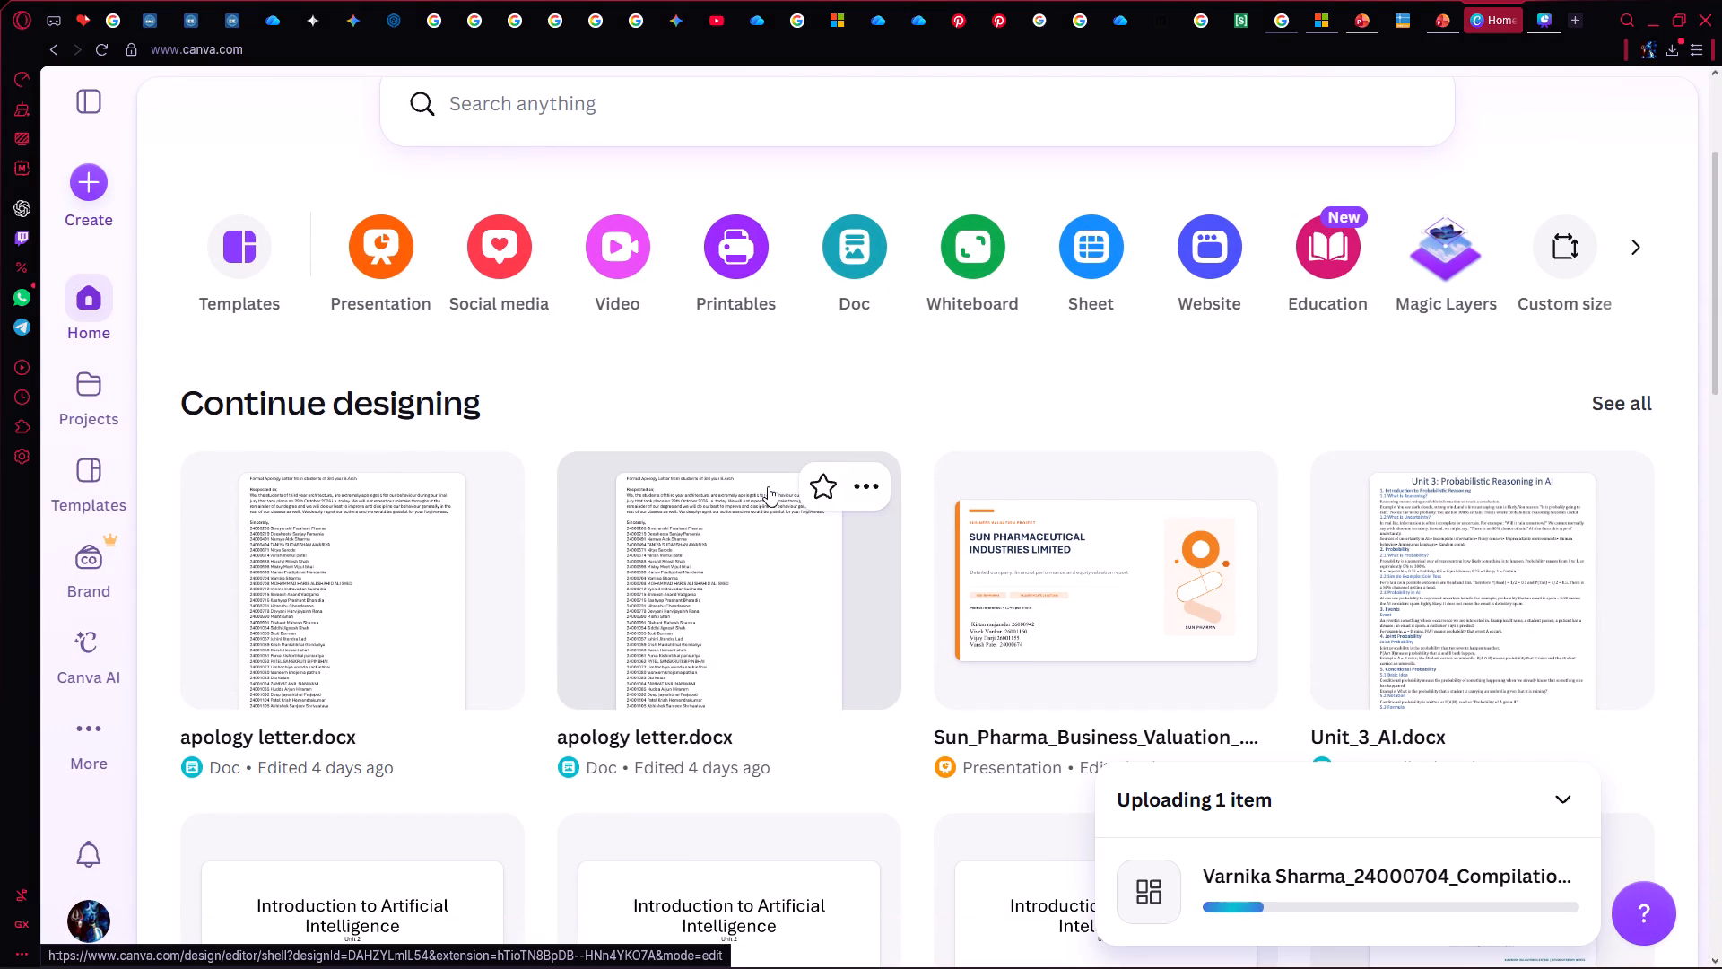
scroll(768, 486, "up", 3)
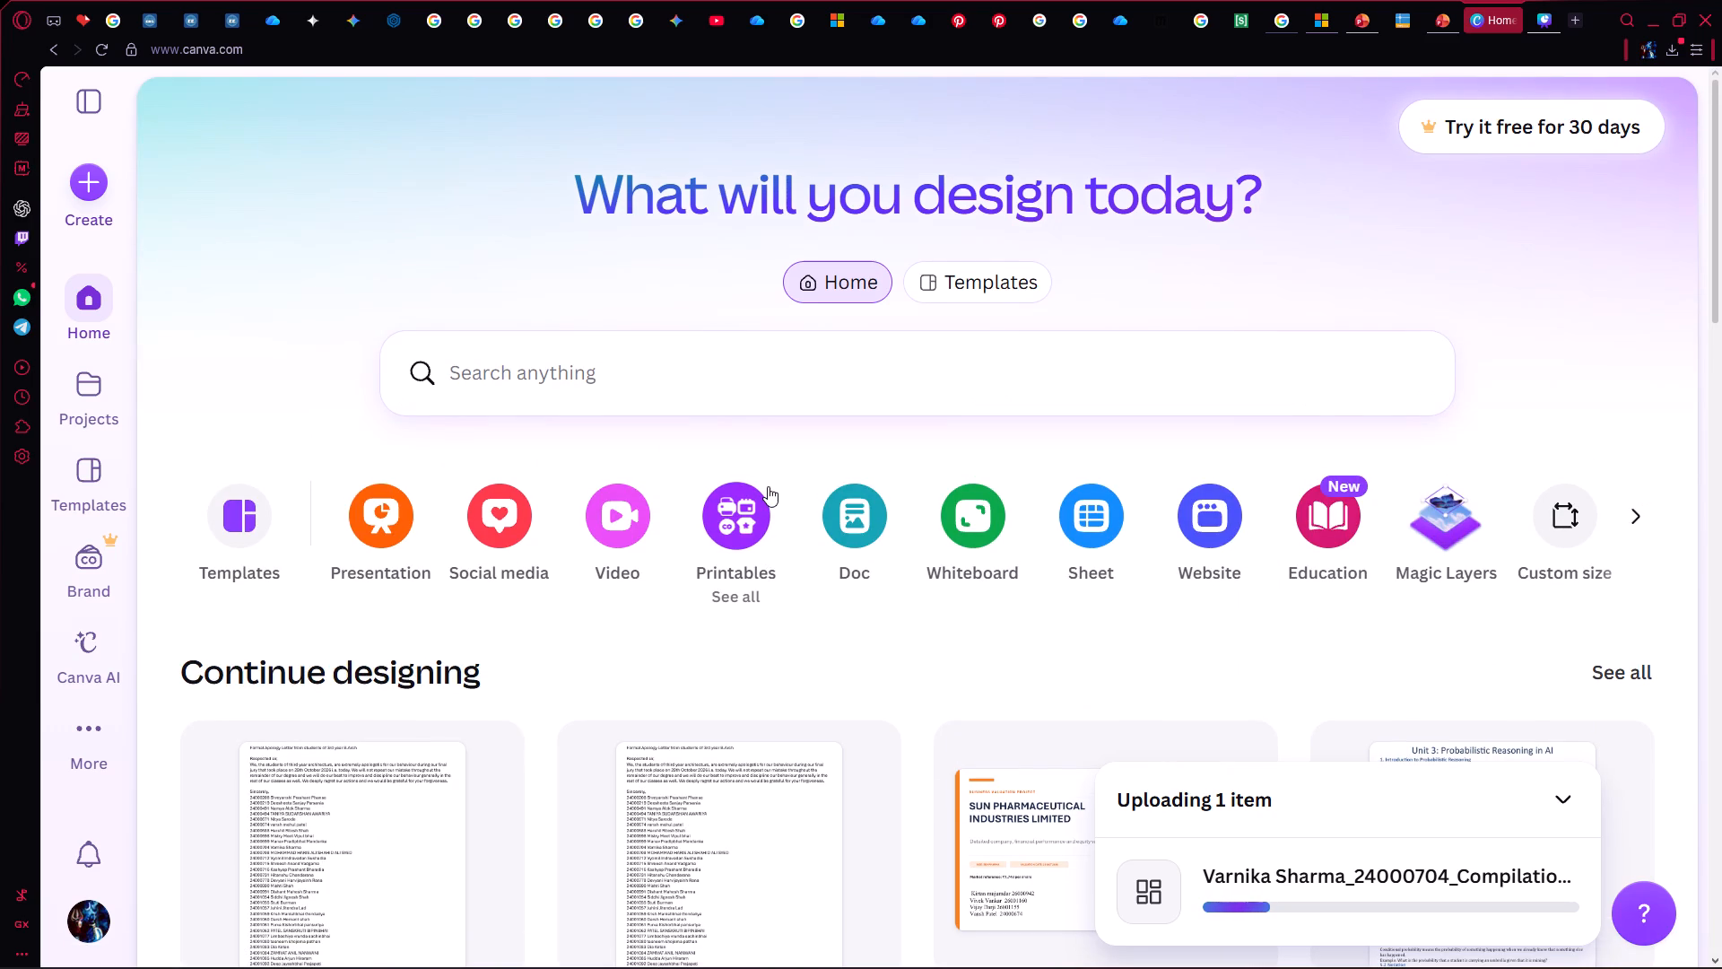
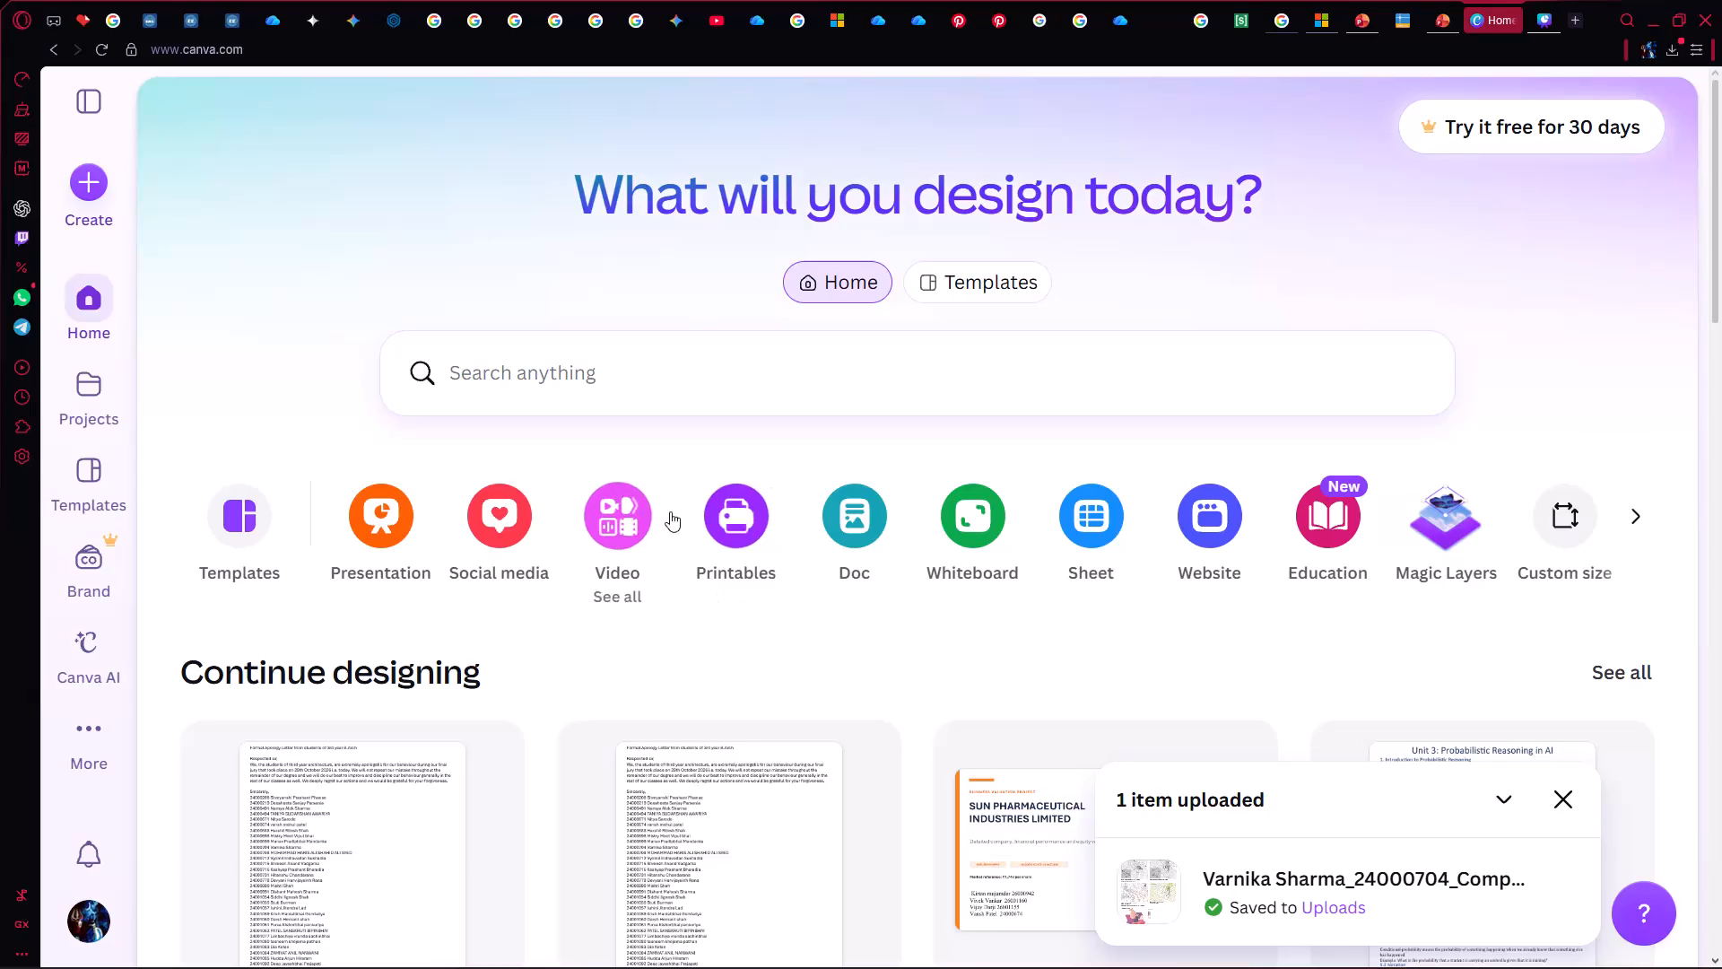
Open the uploaded compilation presentation as a design from its upload notice.
scroll(802, 566, "down", 6)
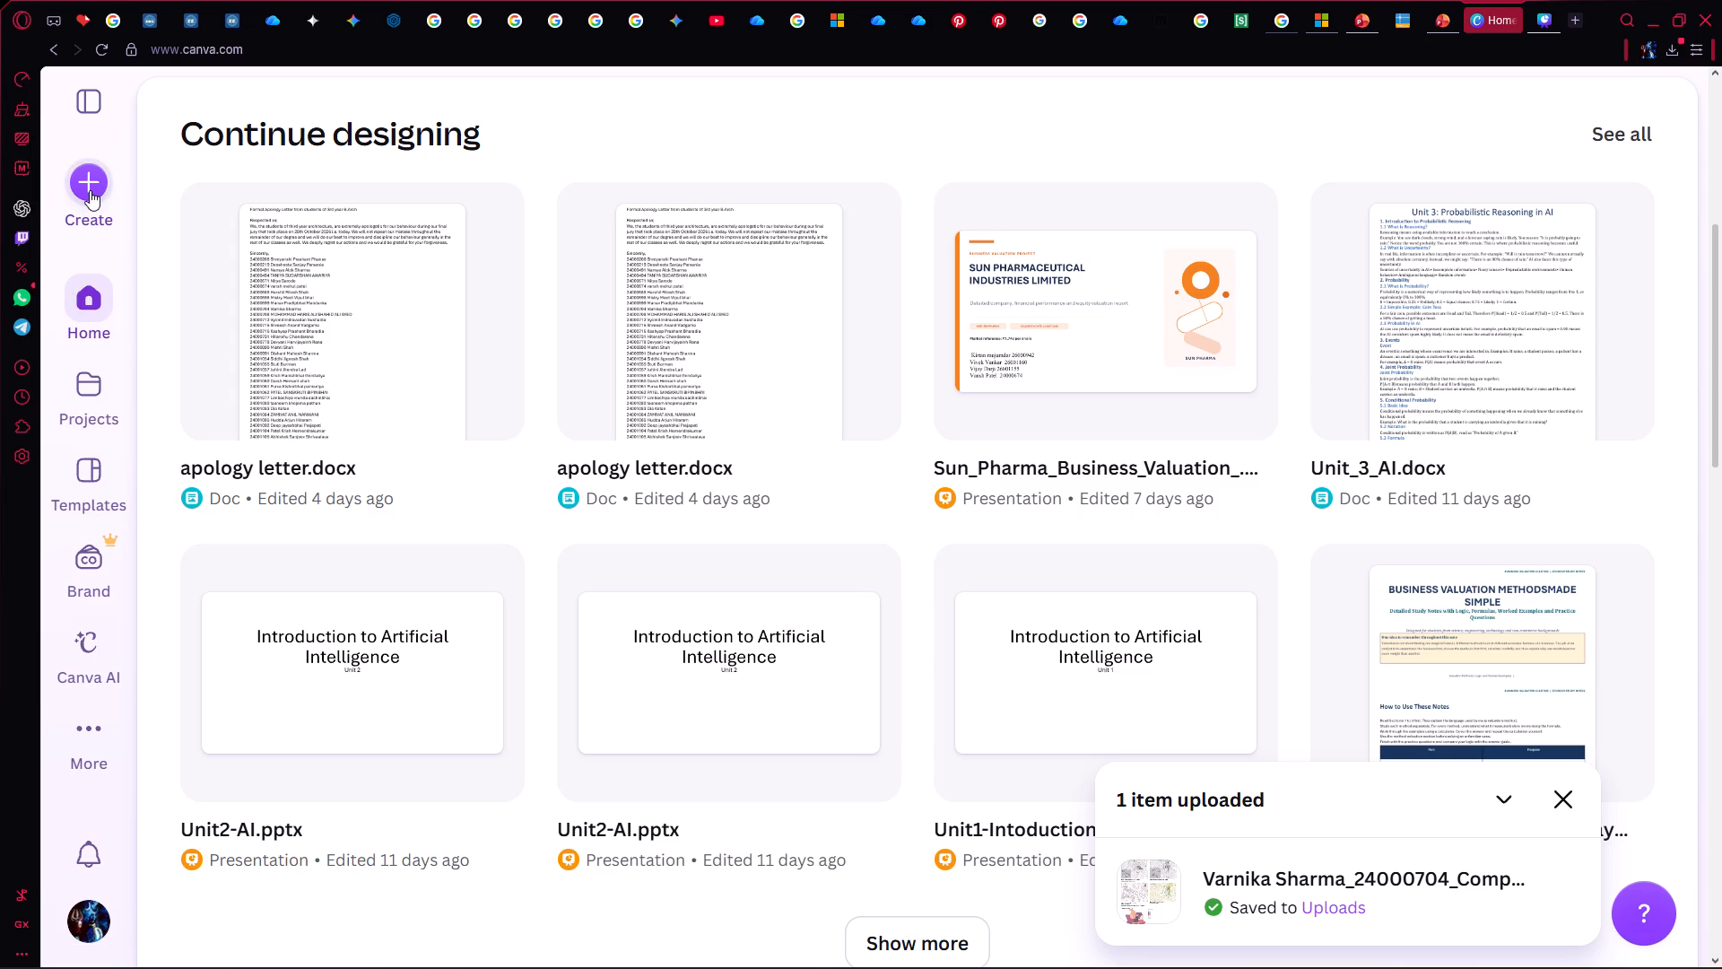
left_click(1169, 896)
left_click(1562, 898)
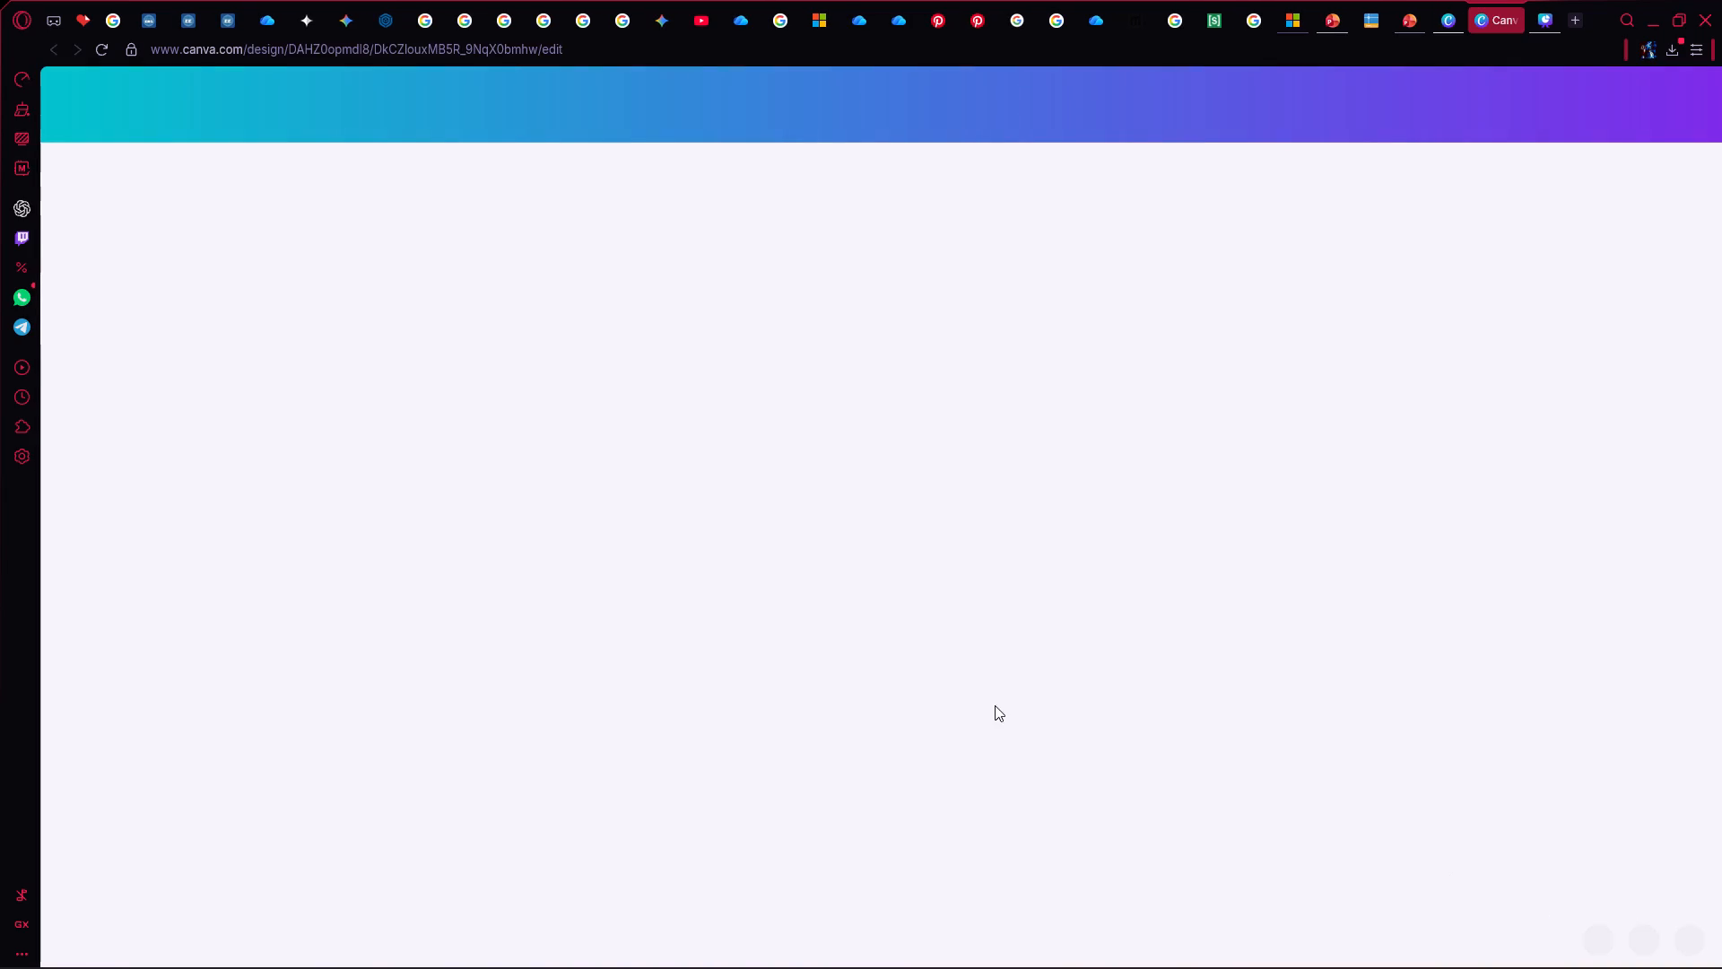
Look through both pages of the compilation design, including the city maps on page 1.
left_click(796, 625)
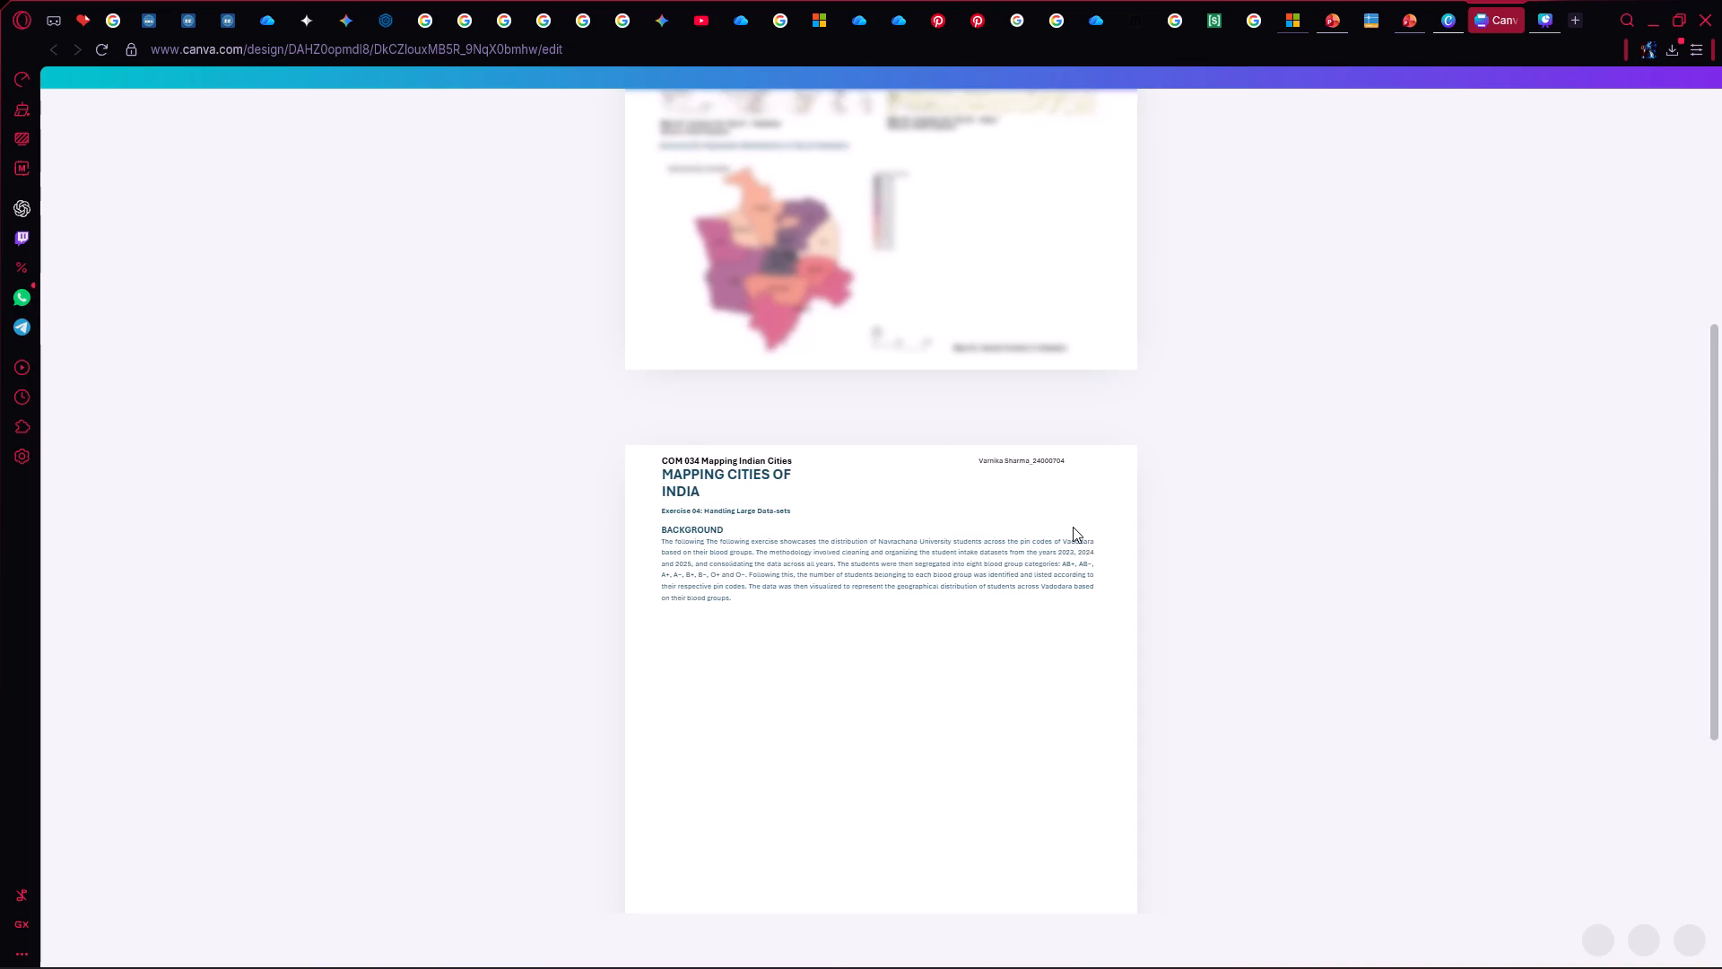
scroll(865, 380, "up", 10)
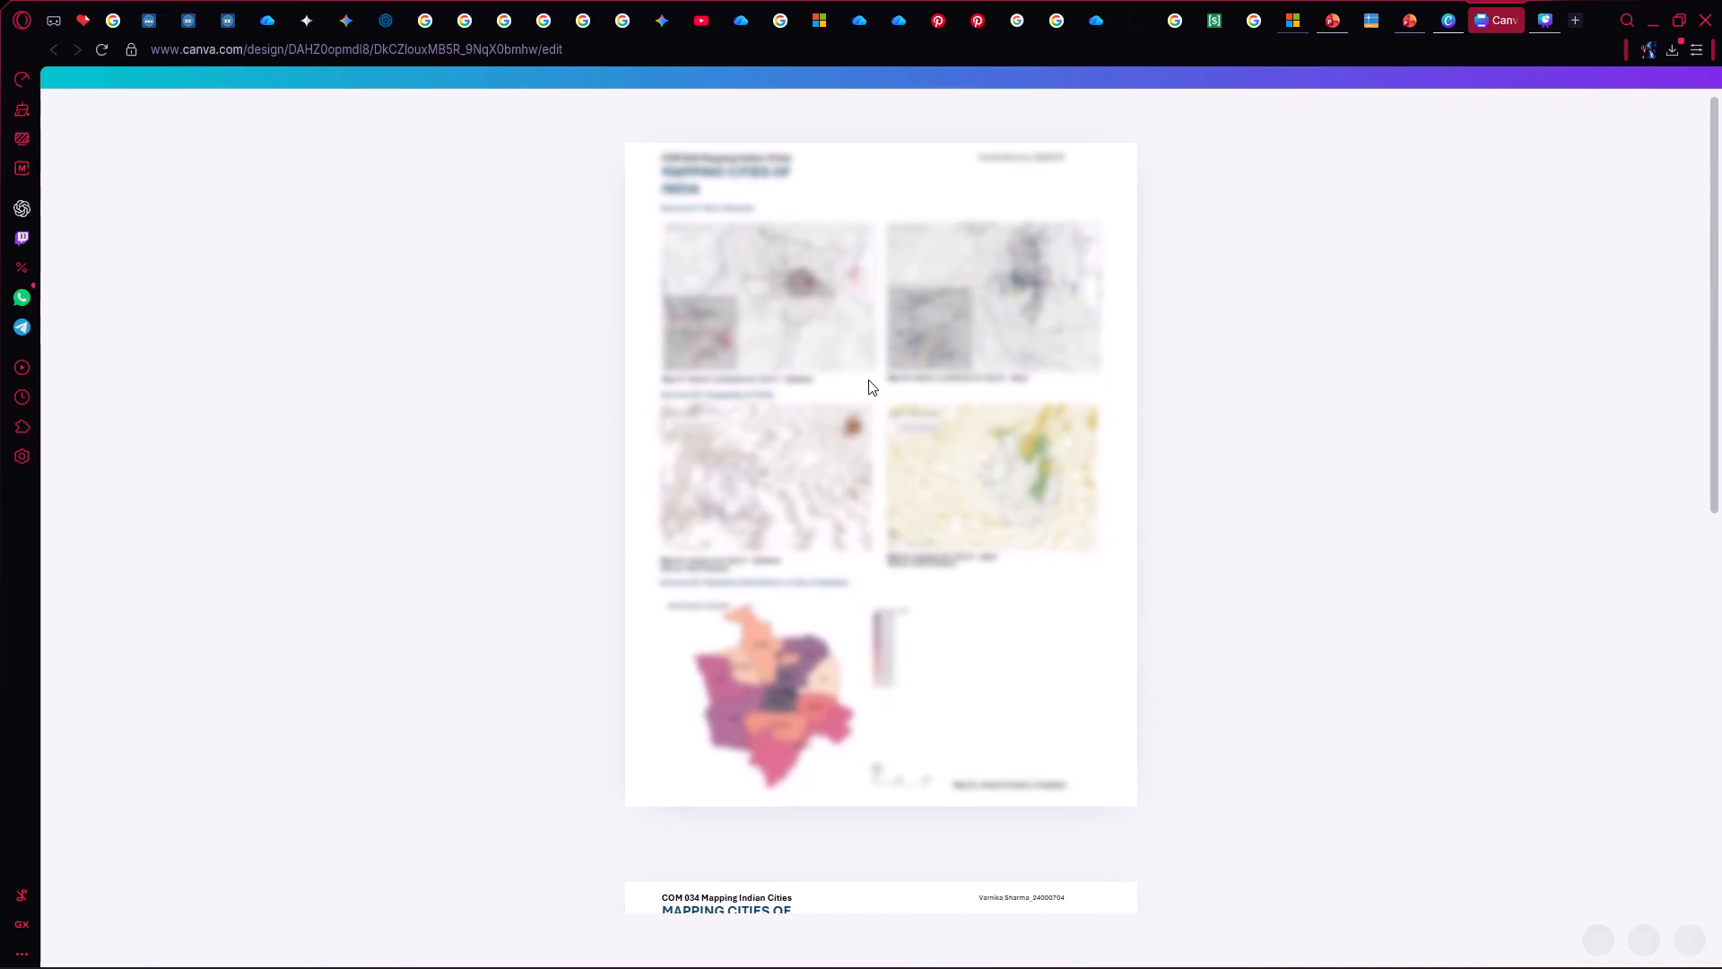
scroll(788, 314, "down", 17)
scroll(790, 311, "up", 10)
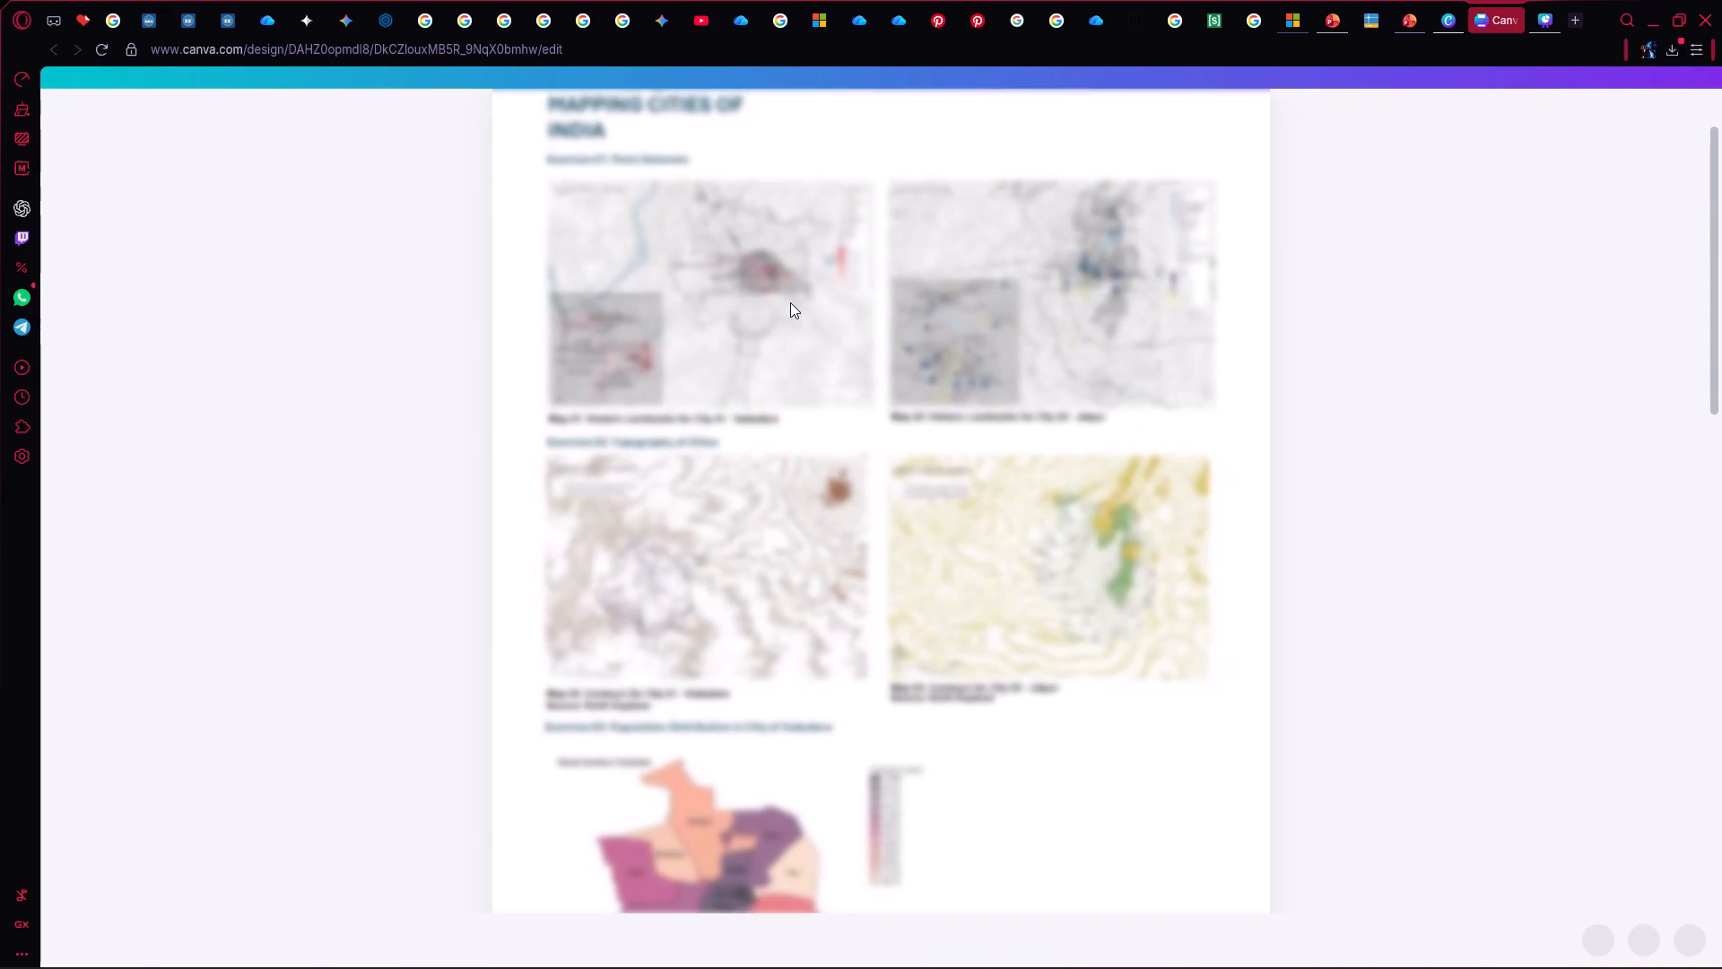
scroll(790, 302, "up", 3)
left_click(755, 330)
scroll(786, 319, "down", 1)
scroll(786, 319, "up", 3)
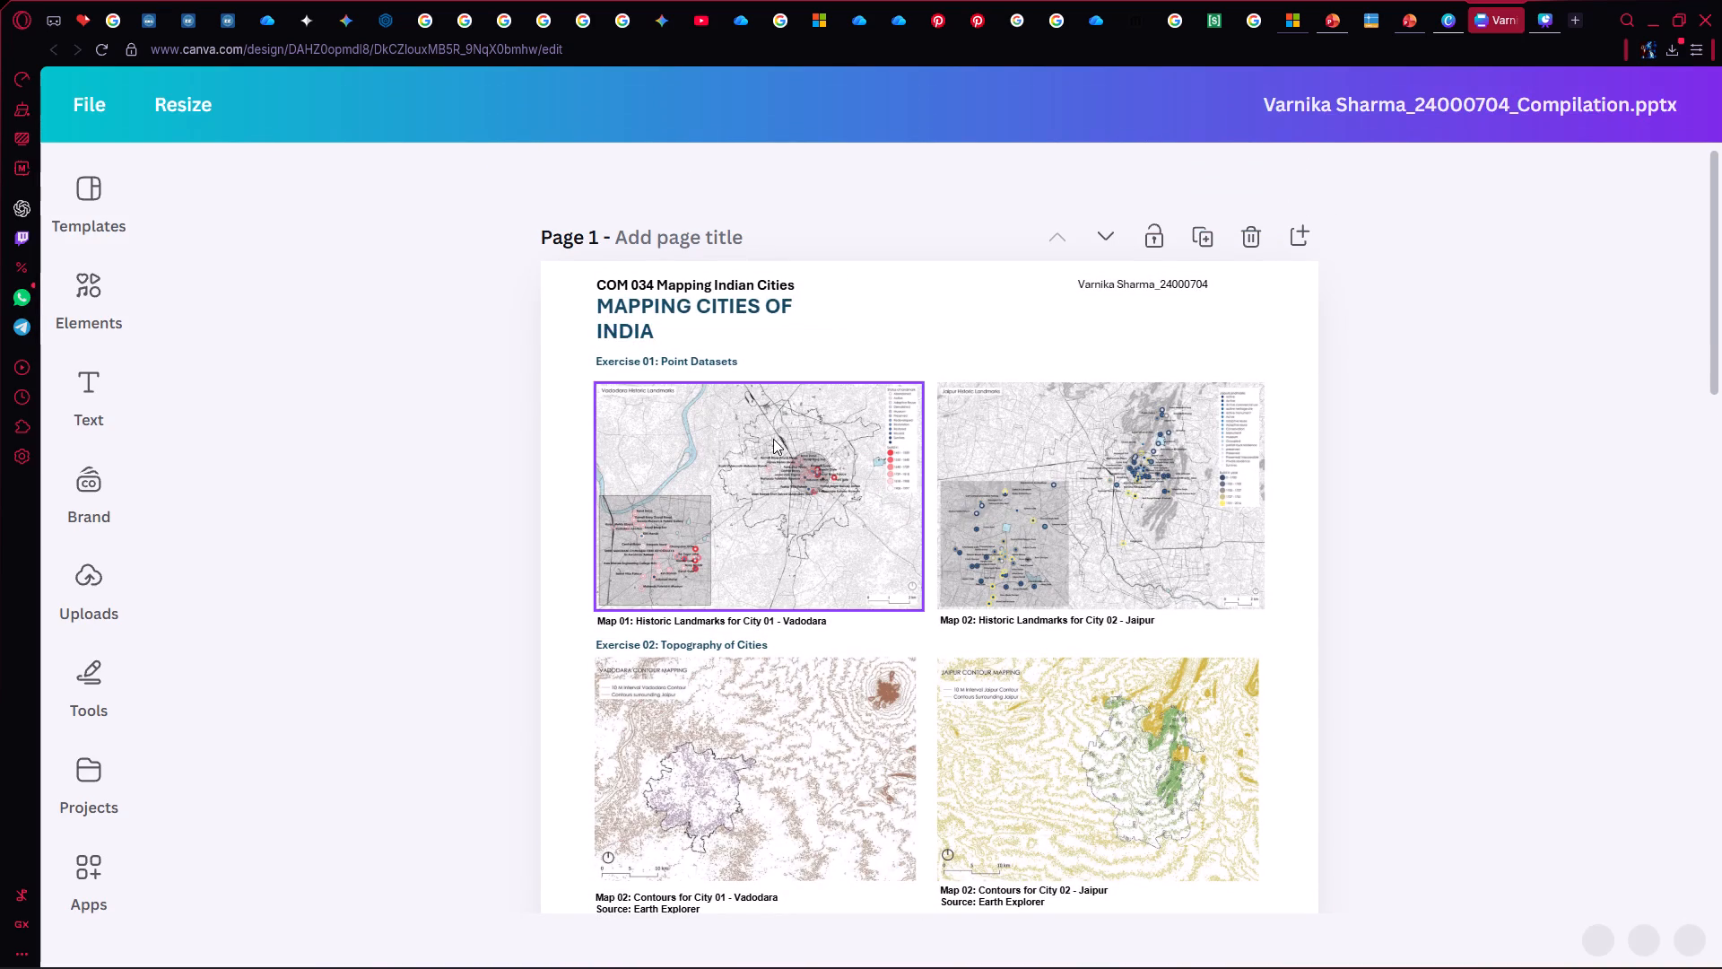
left_click(775, 466)
left_click(1523, 597)
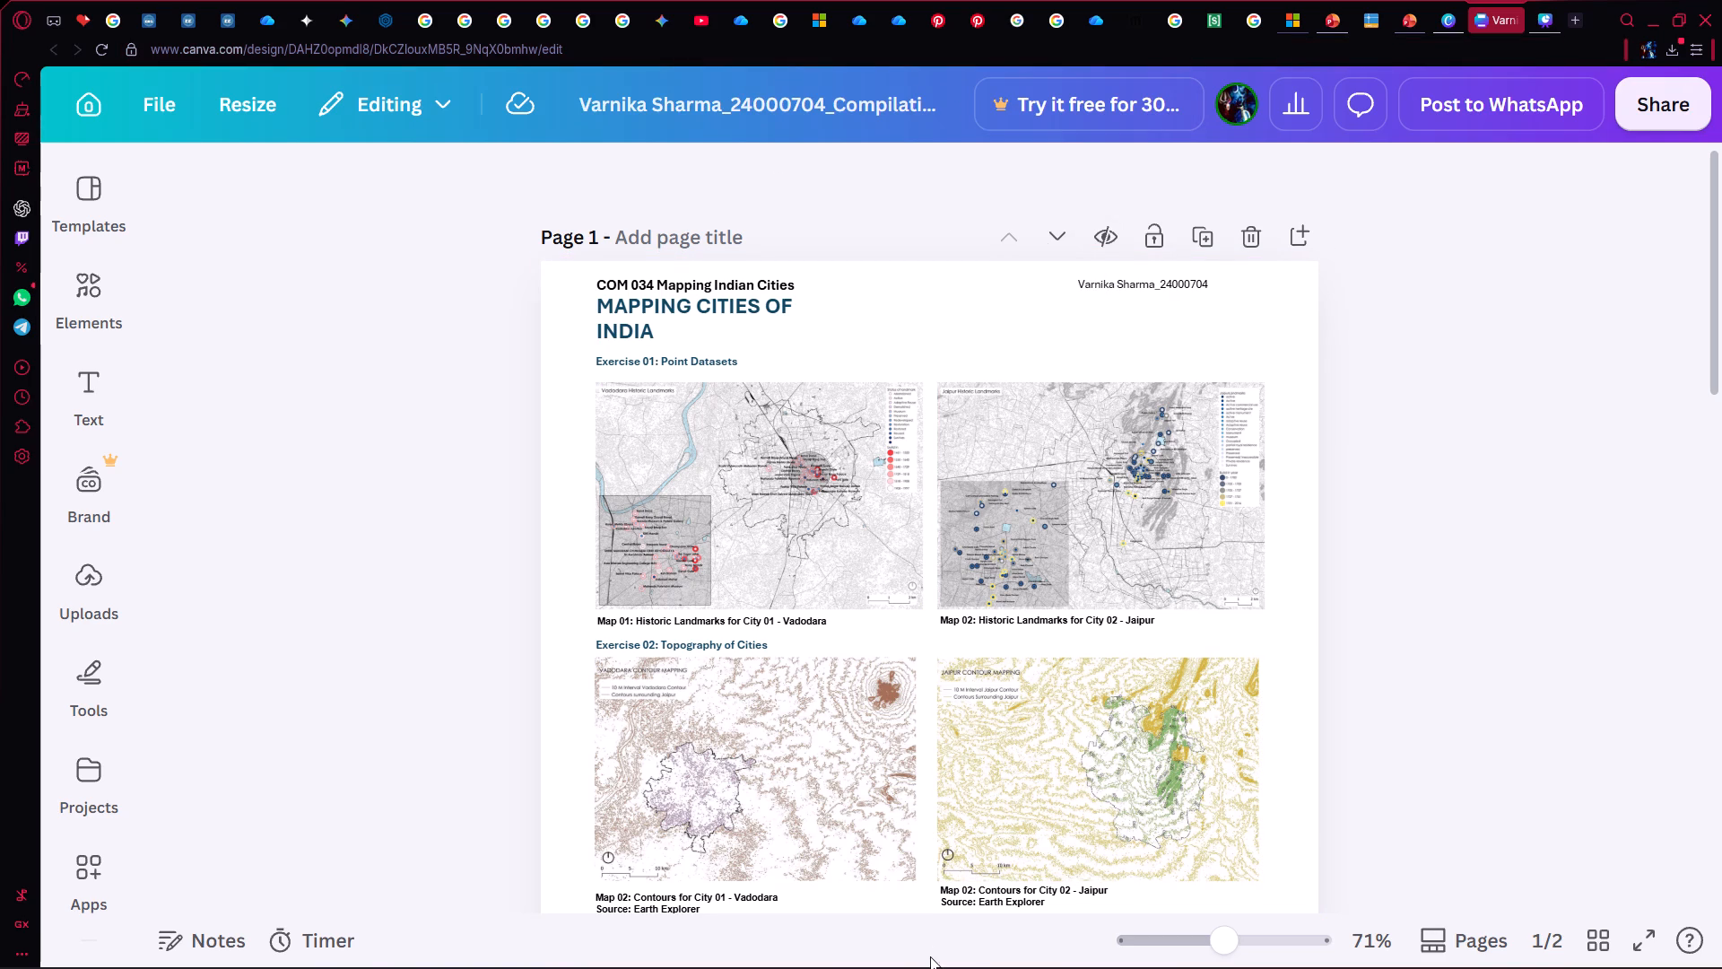
Add the PDF "universitys of vadodara" from the PFD OF WORK folder in File Explorer to the open design.
left_click(870, 943)
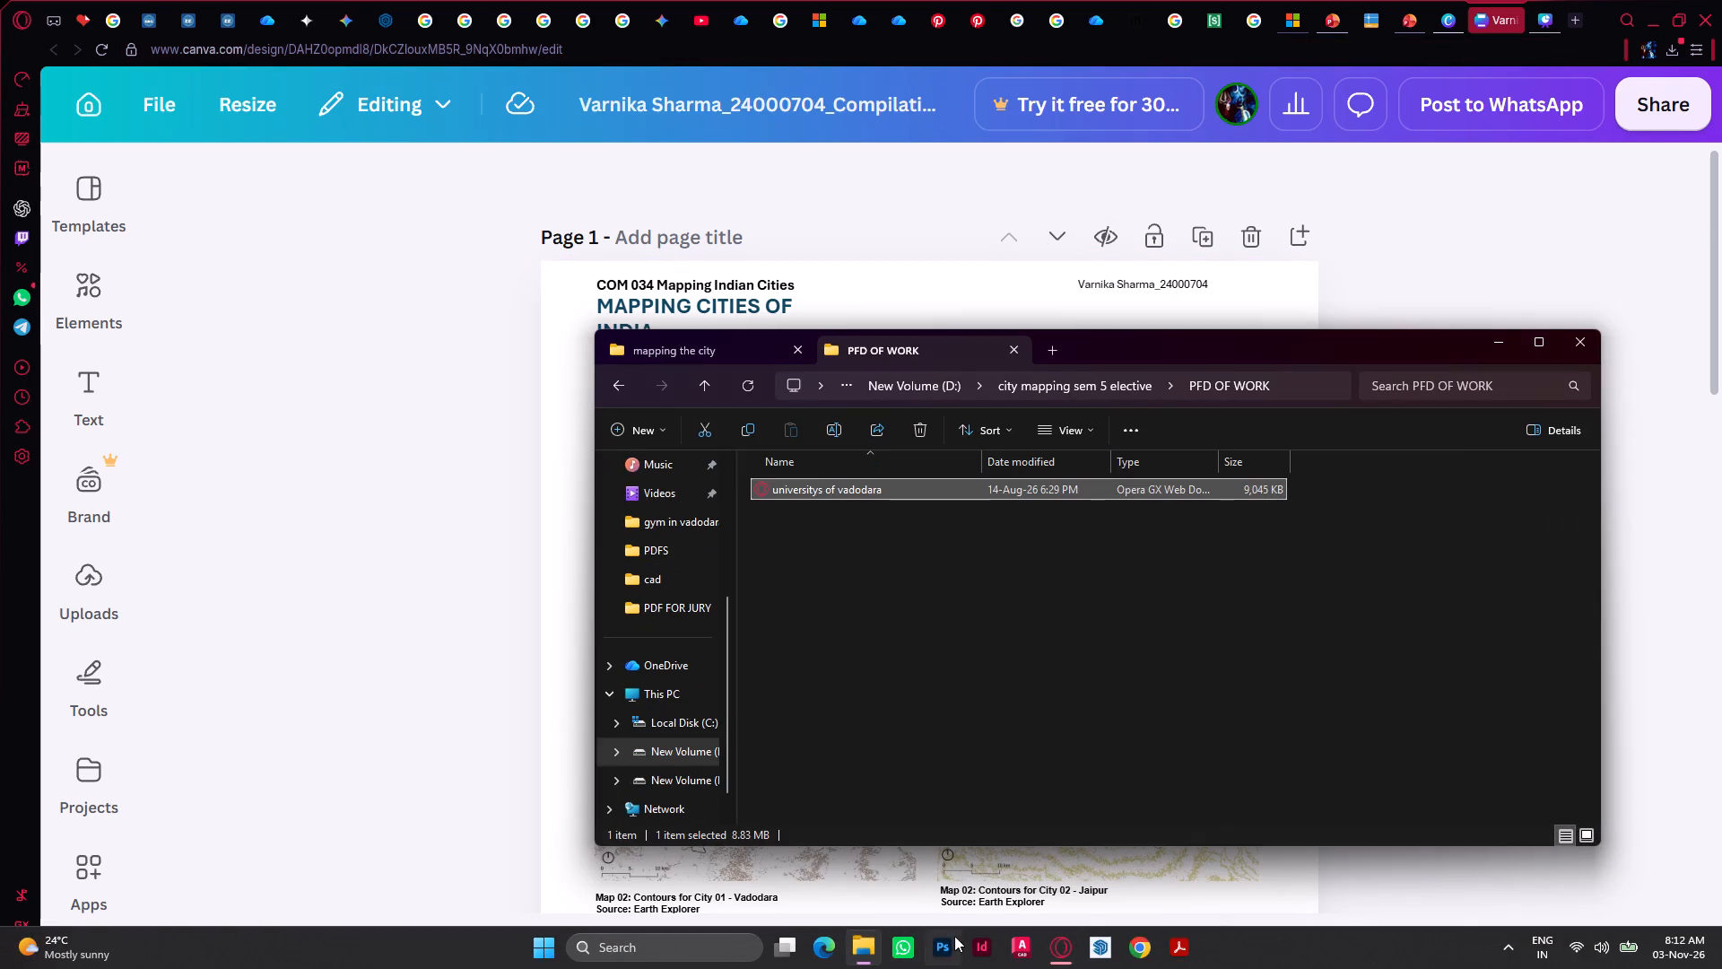
left_click_drag(913, 484, 869, 493)
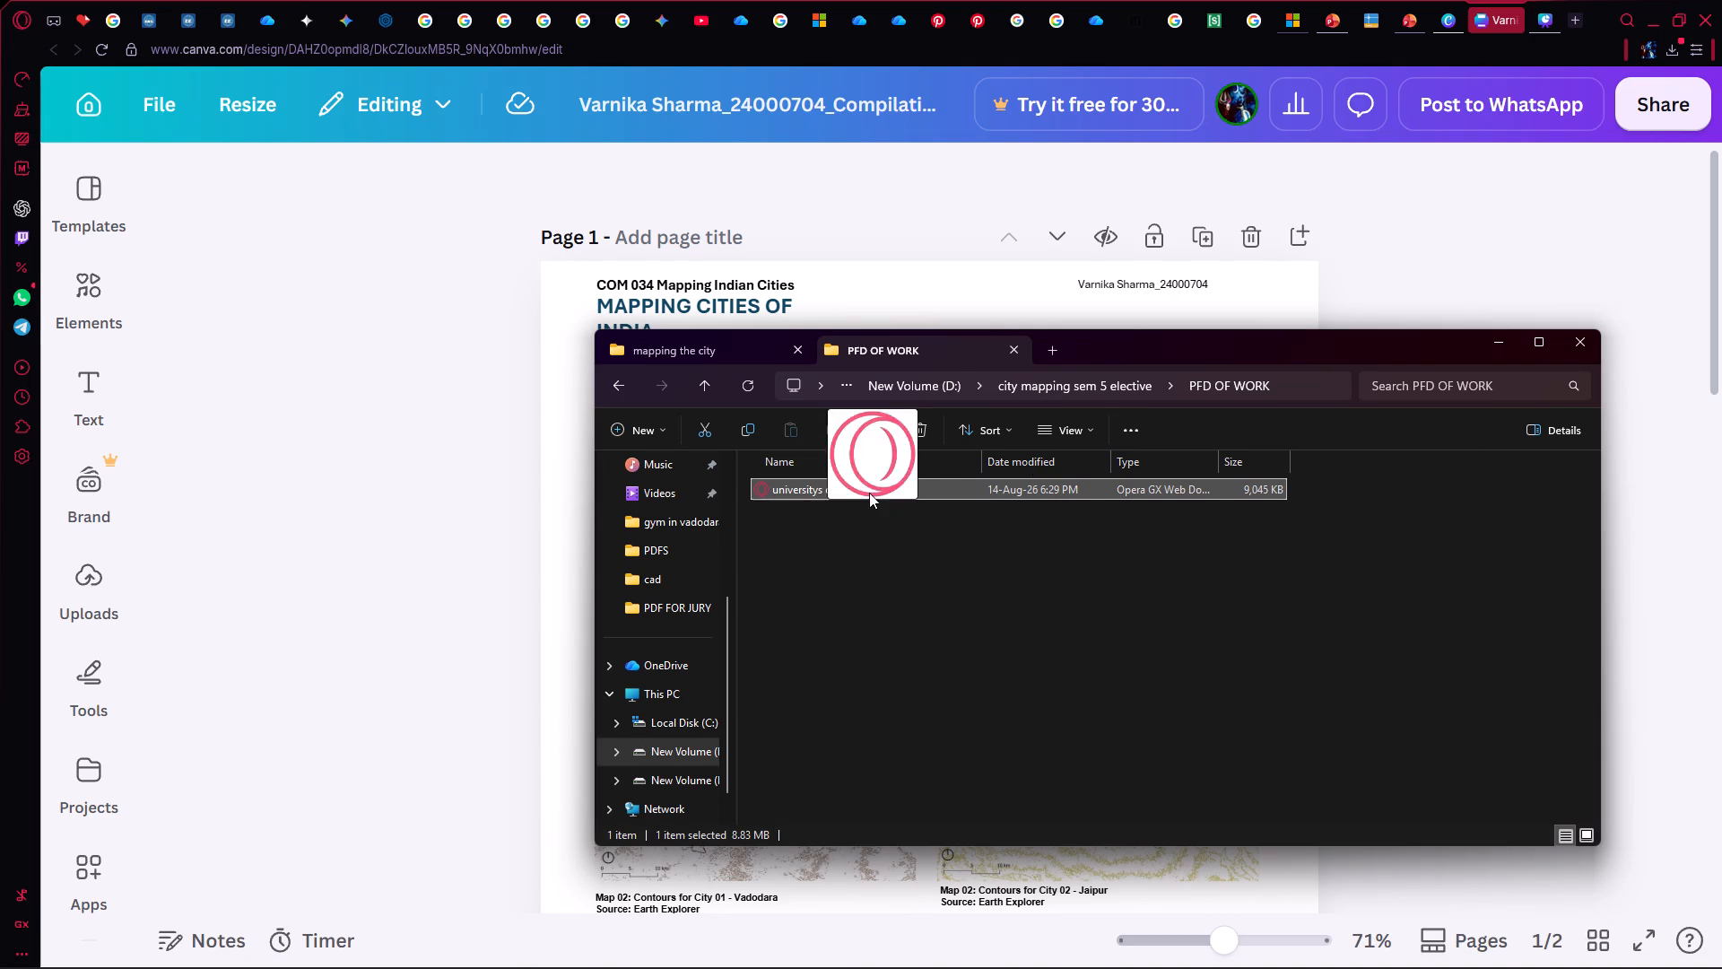
left_click_drag(869, 493, 537, 546)
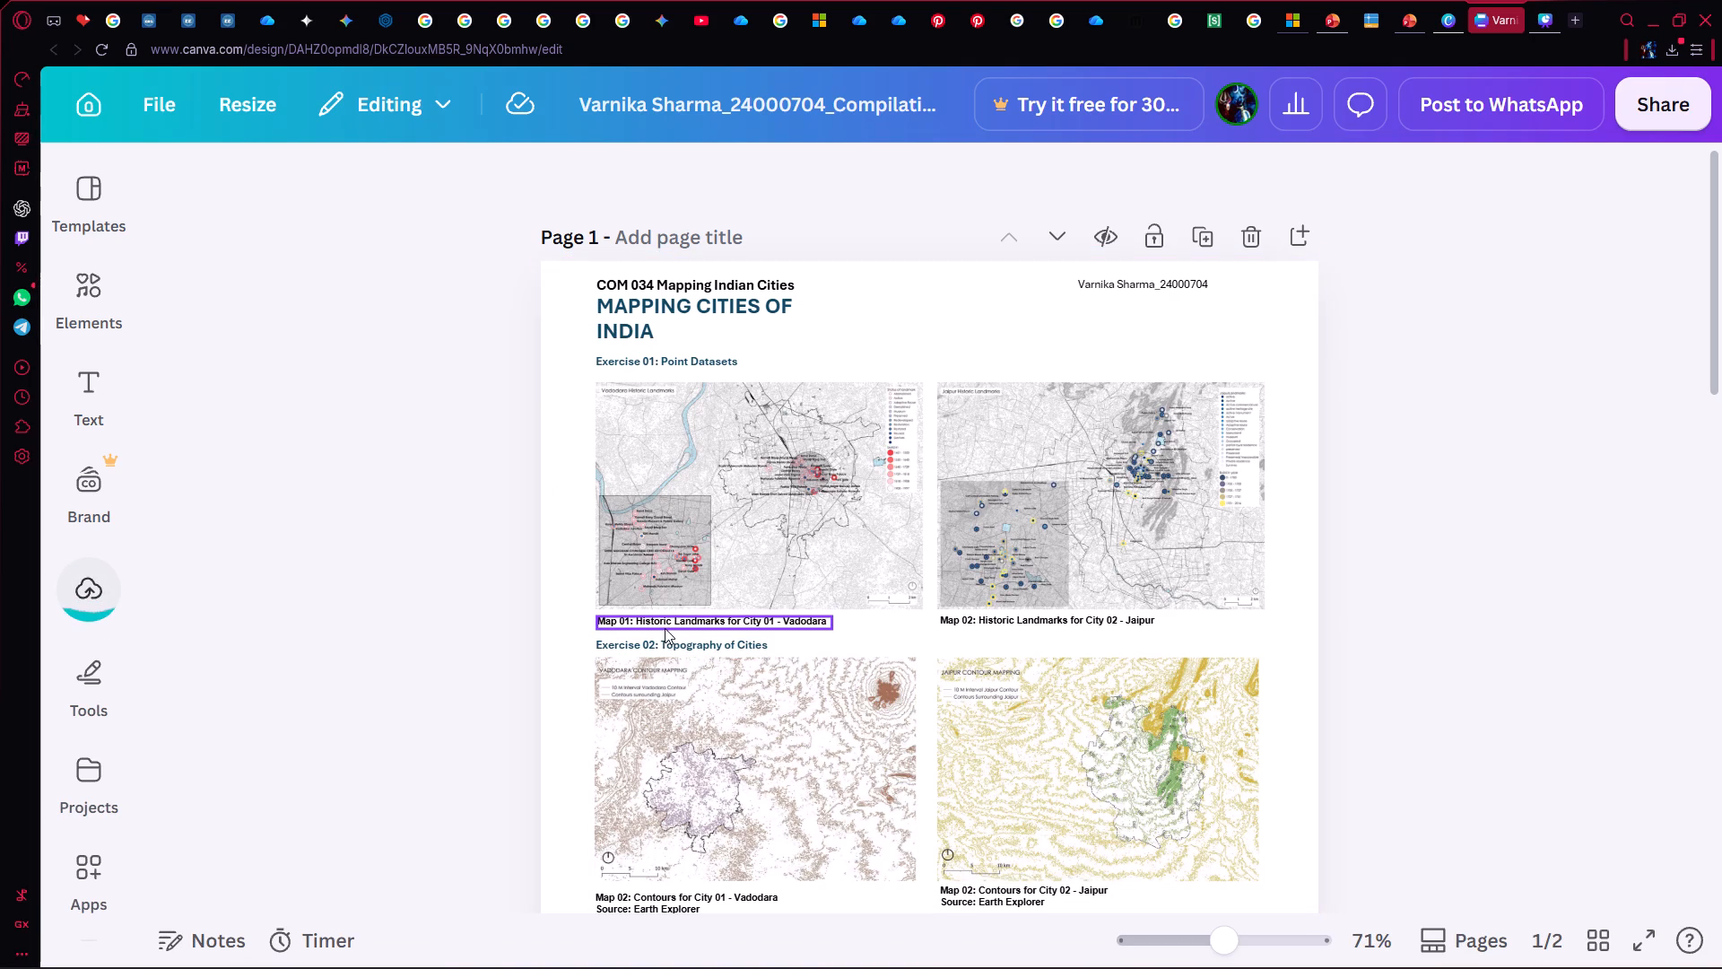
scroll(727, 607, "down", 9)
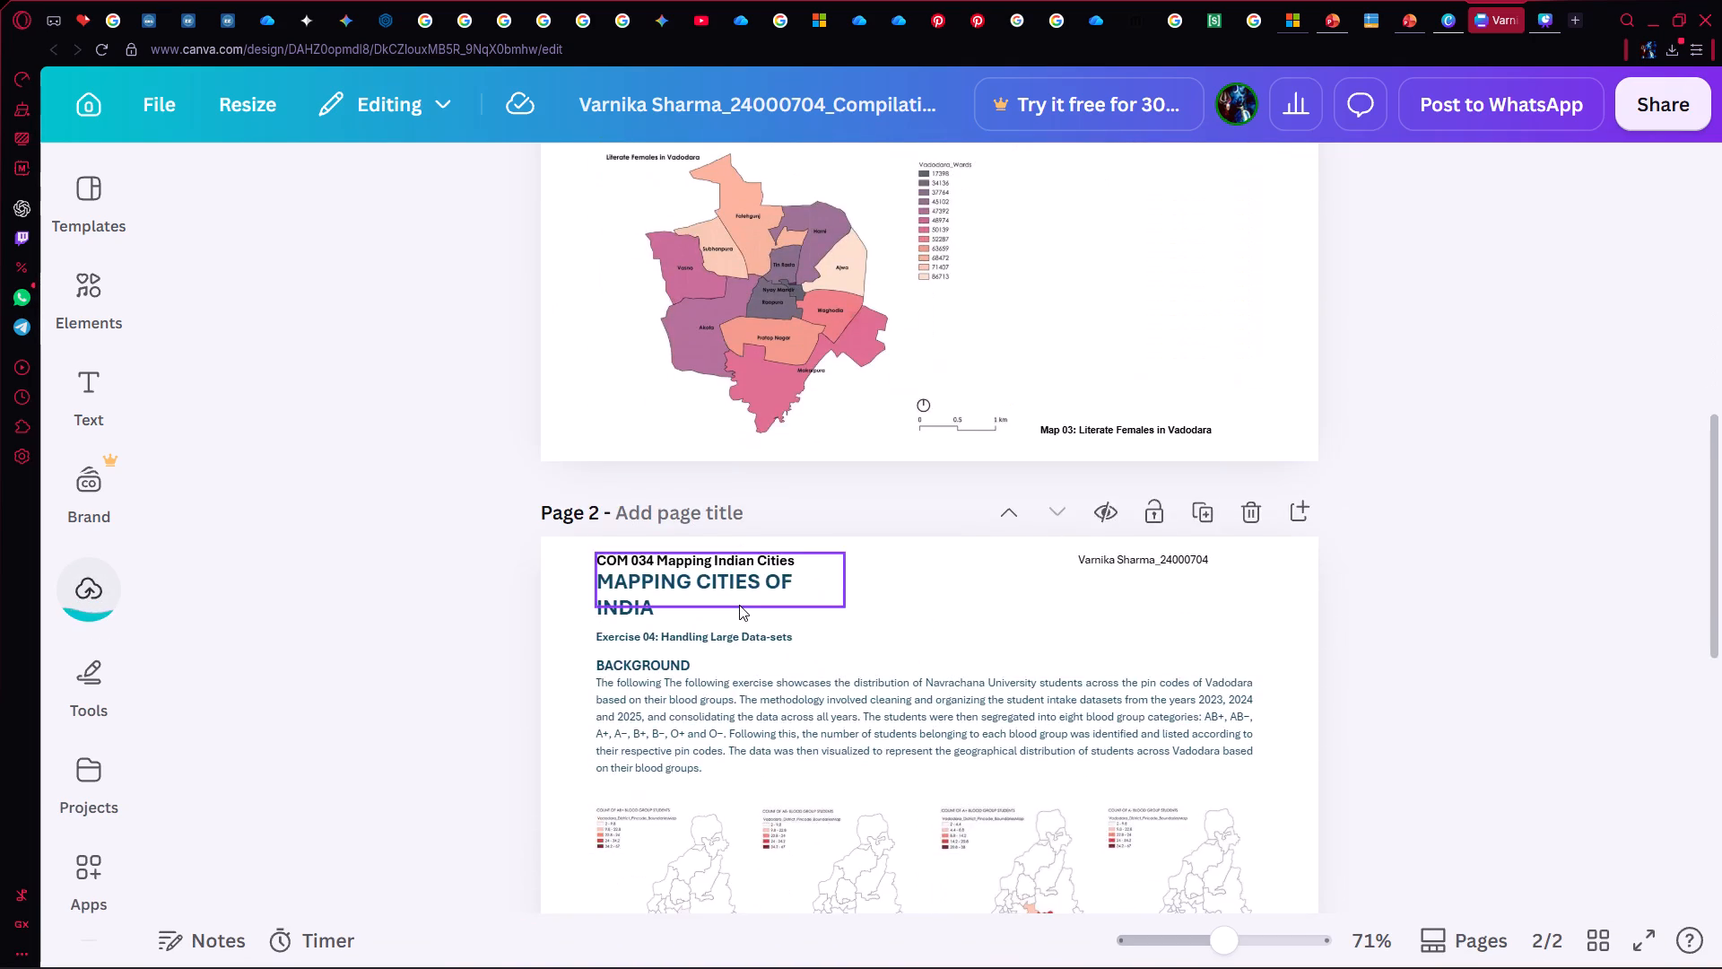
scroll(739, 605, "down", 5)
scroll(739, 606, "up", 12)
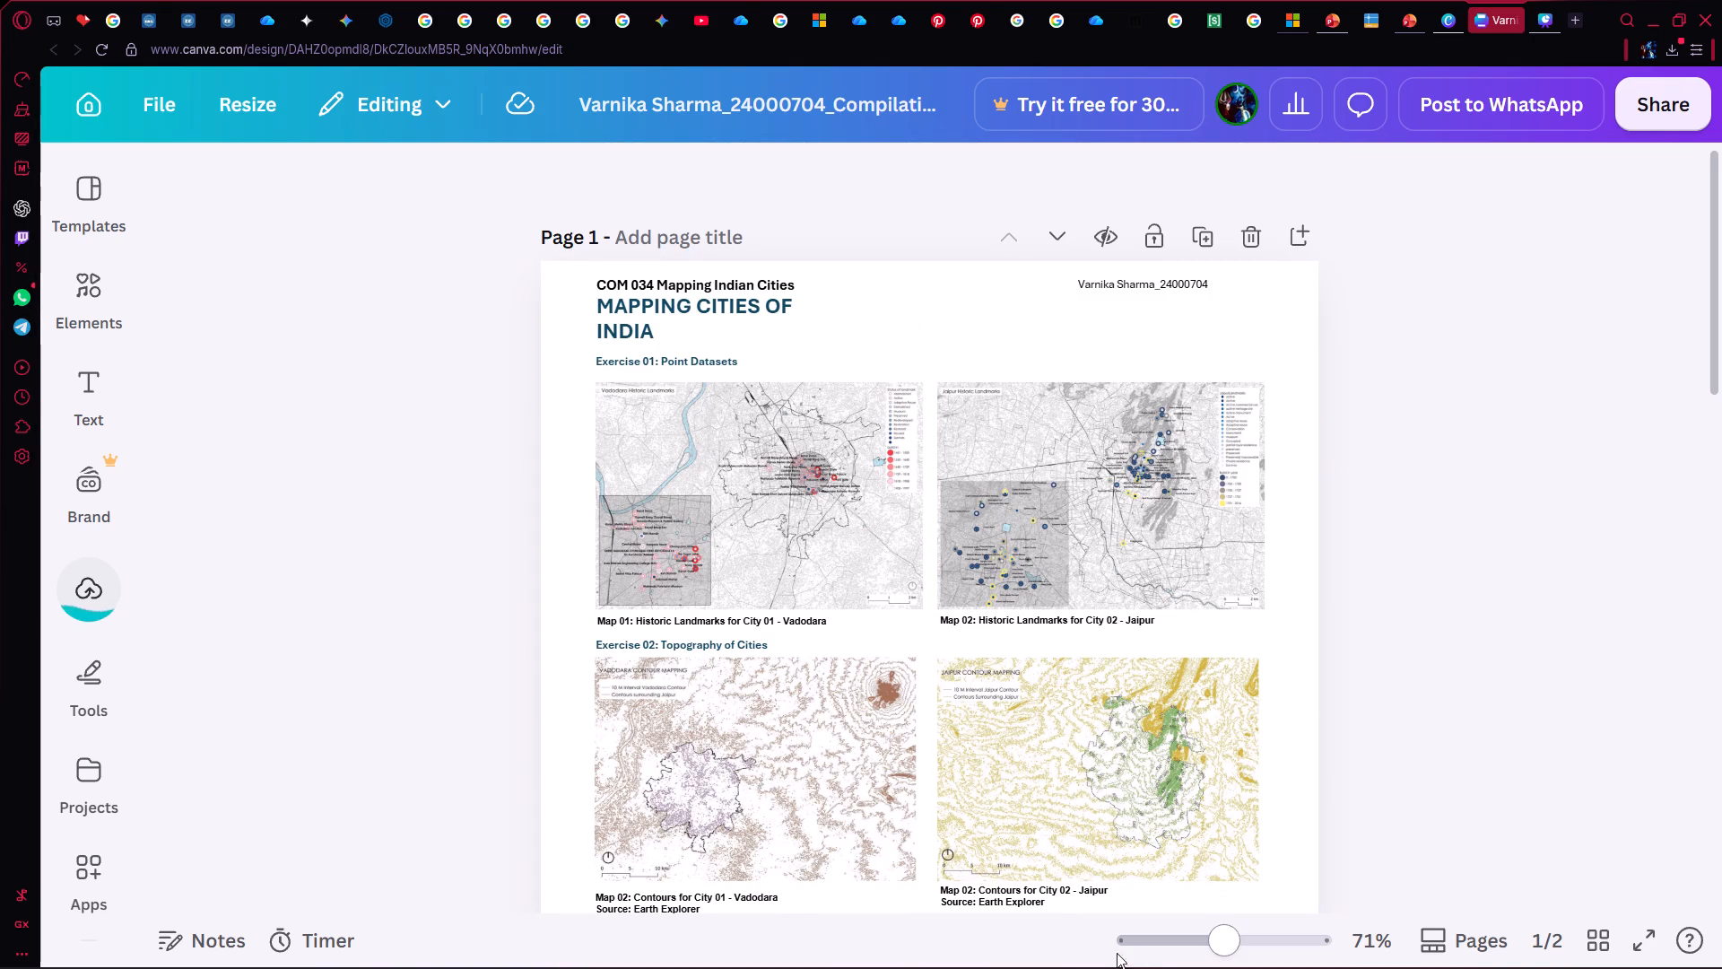
Add the "universitys of vadodara" PDF from File Explorer again, placing it on page 1 of the design.
left_click(864, 948)
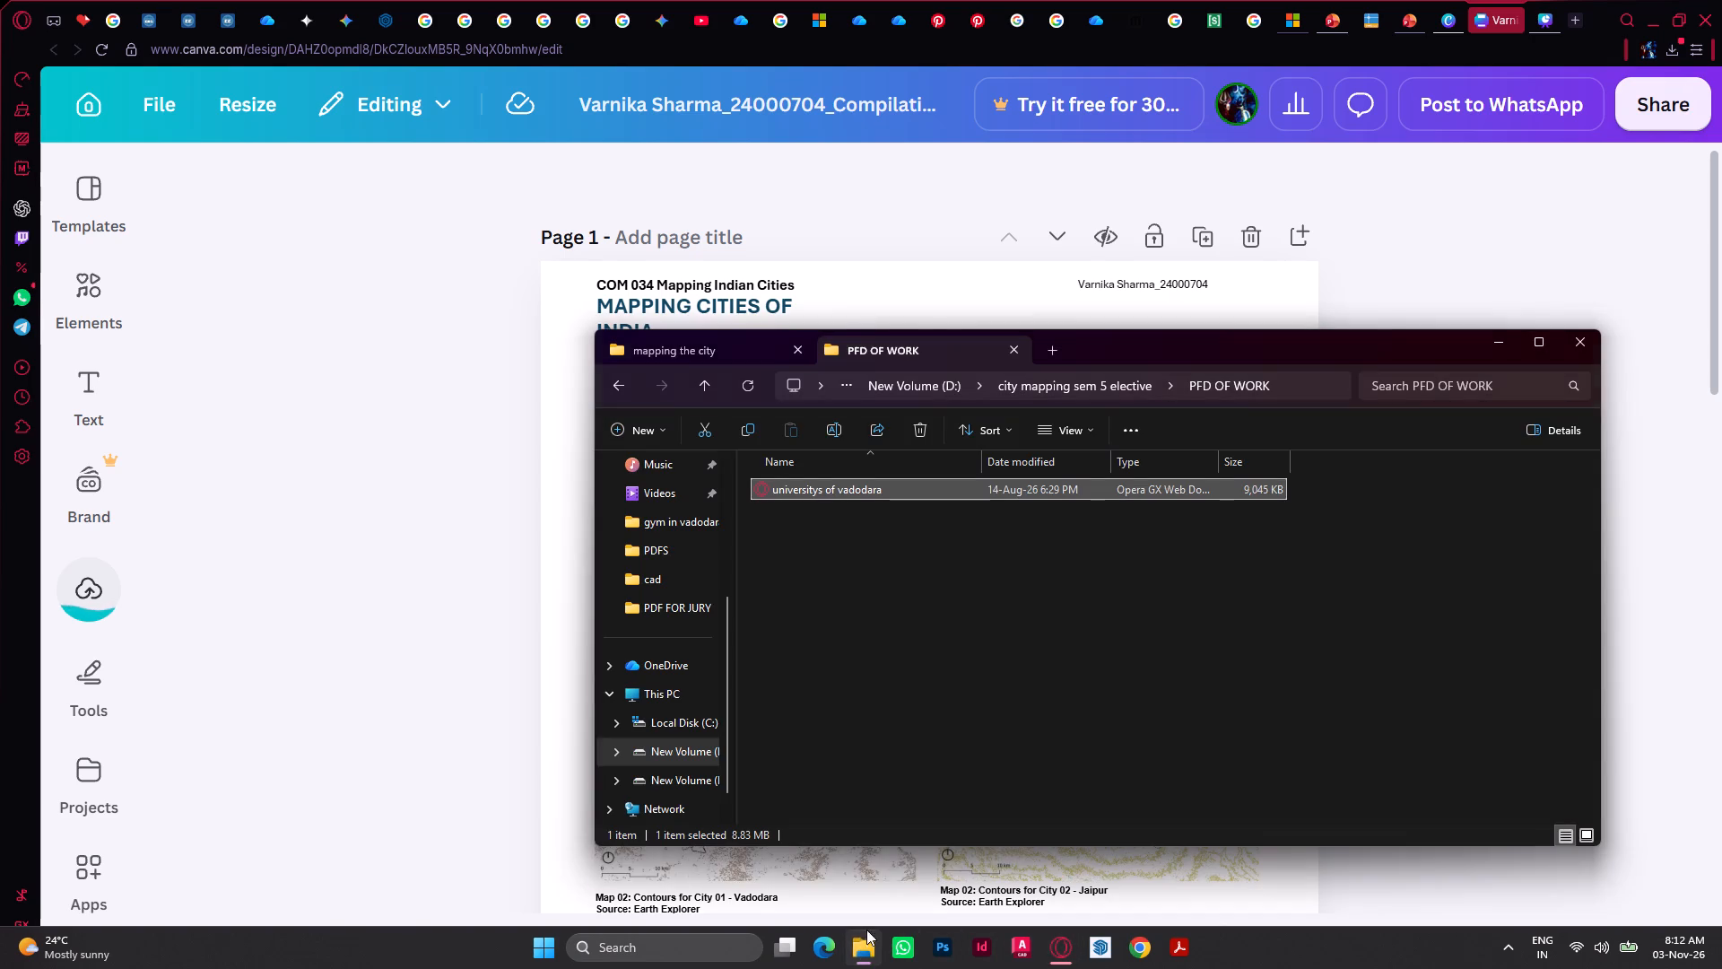
left_click_drag(983, 474, 844, 507)
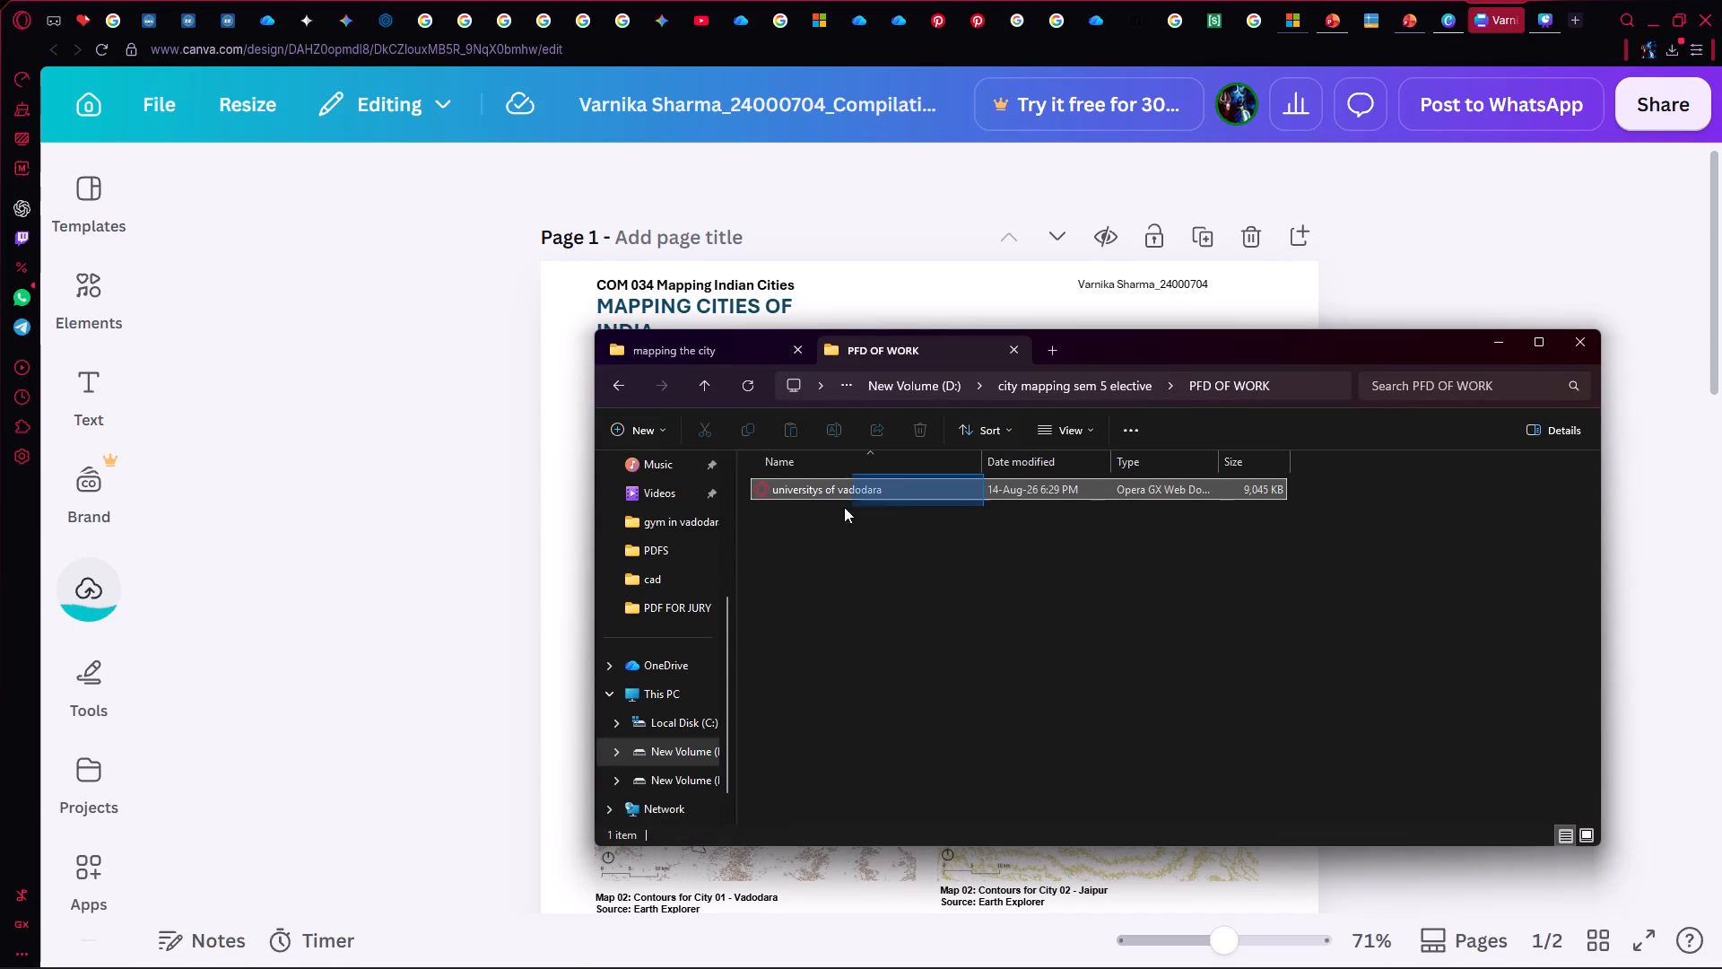
left_click_drag(844, 507, 862, 516)
left_click_drag(871, 490, 504, 534)
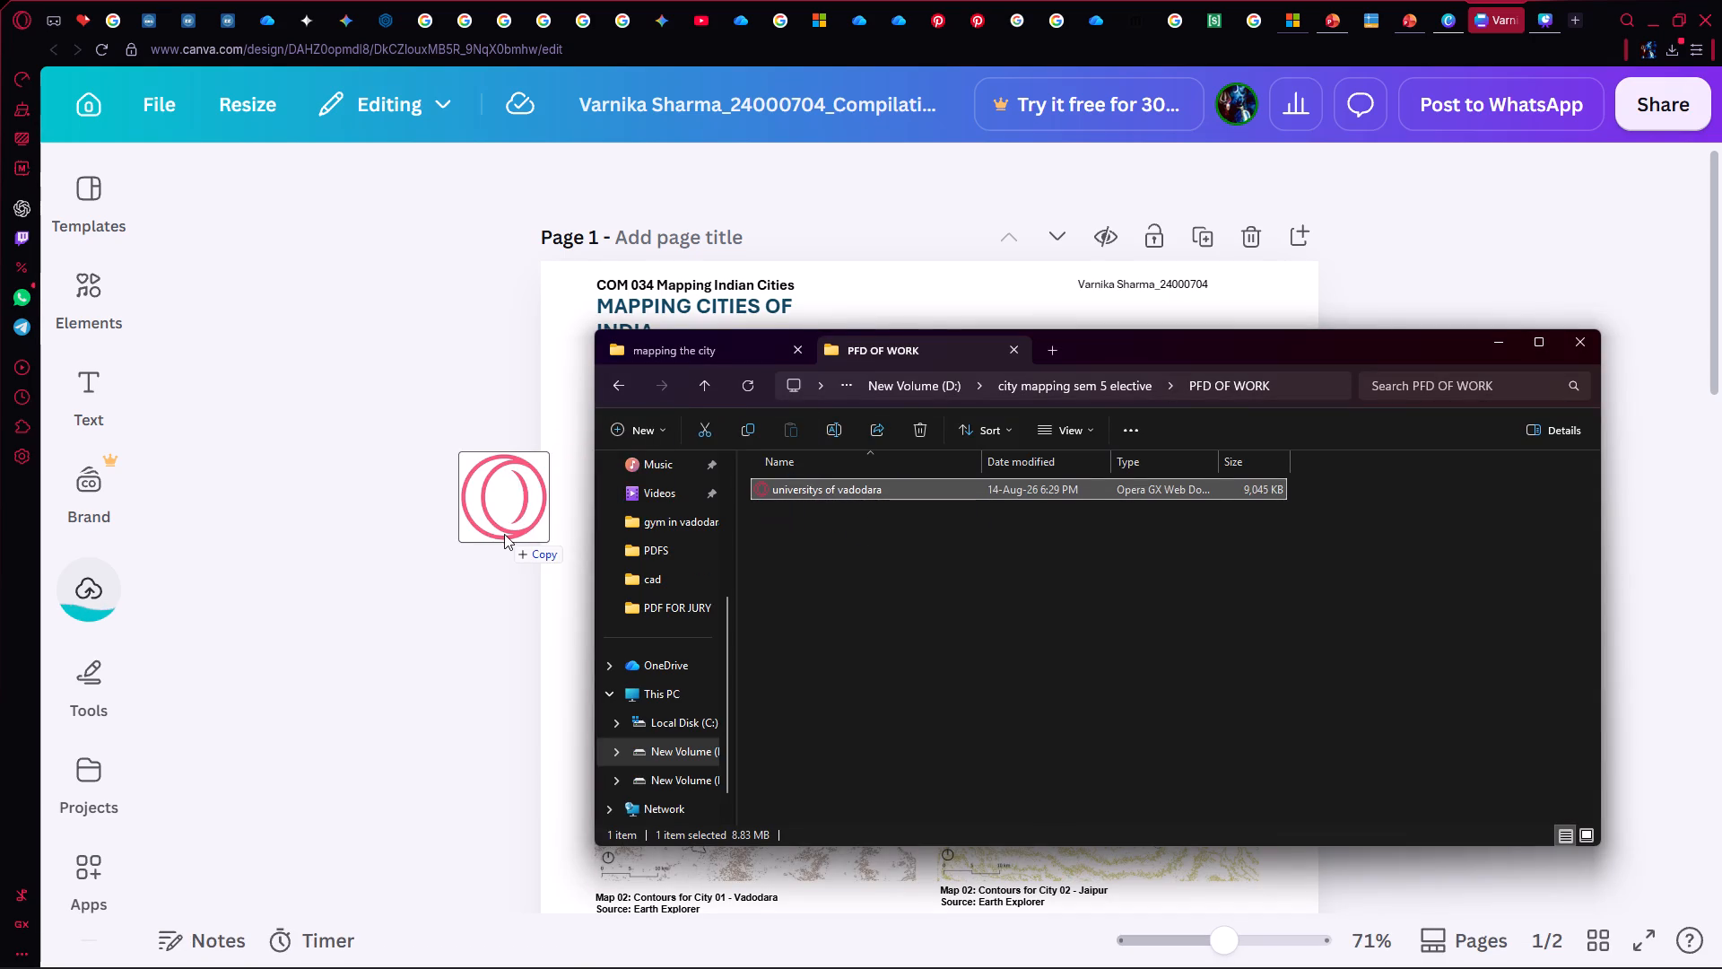
left_click_drag(504, 534, 854, 308)
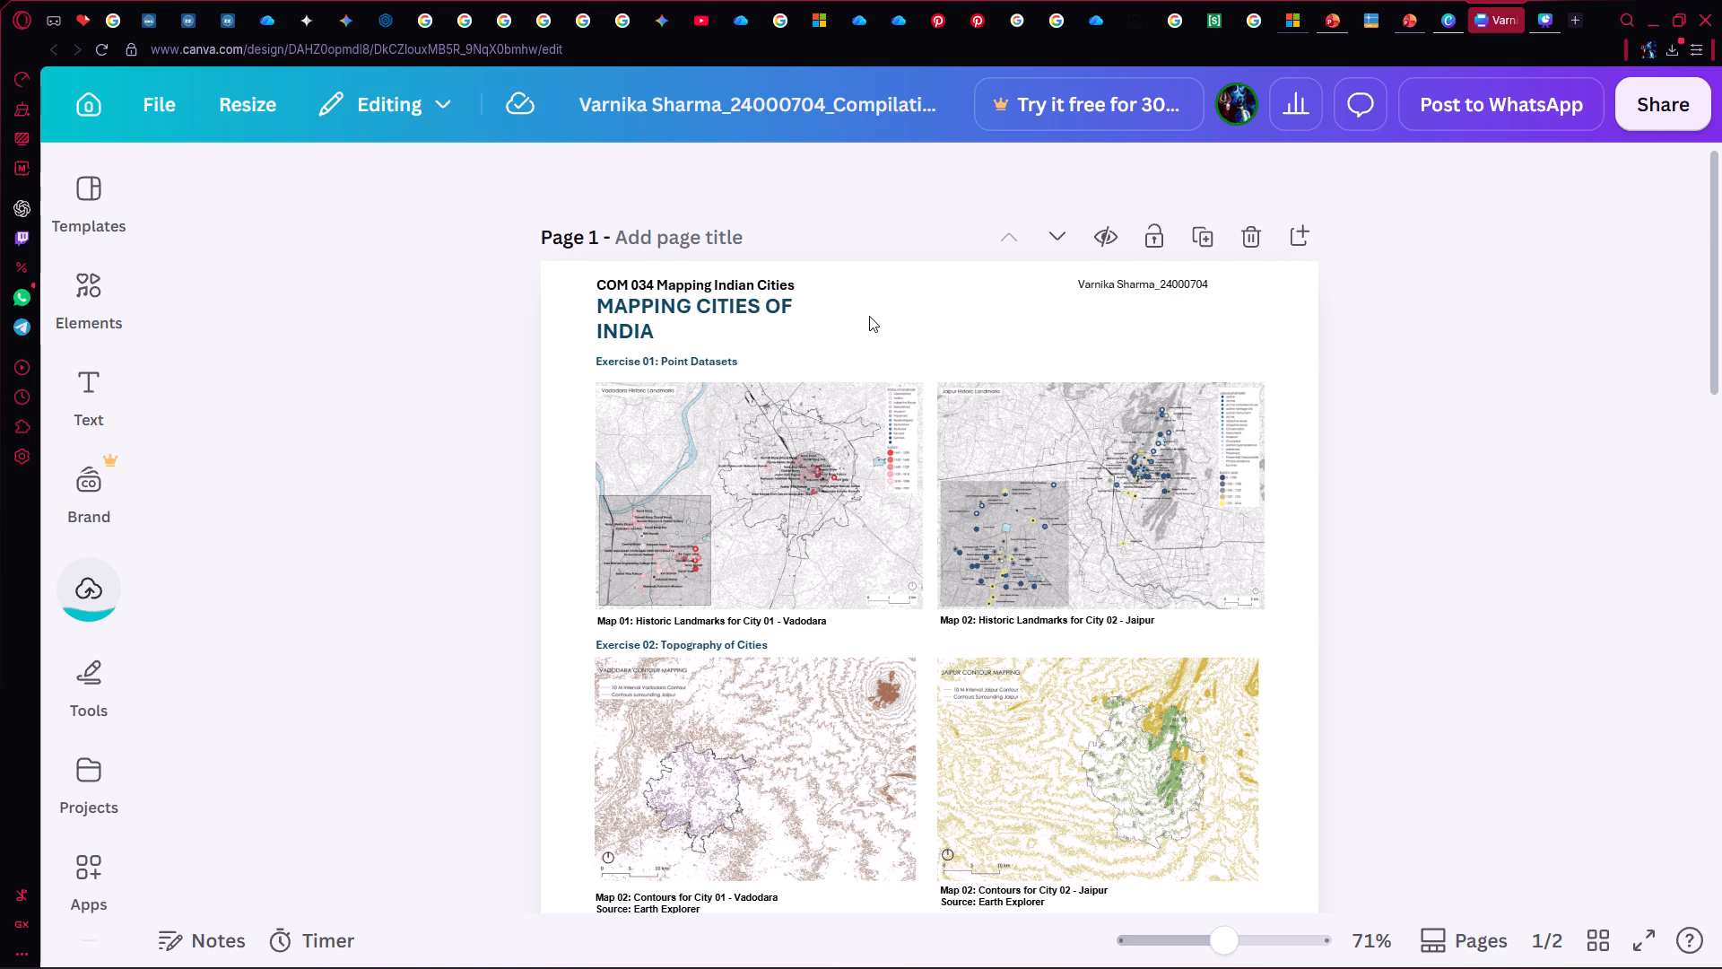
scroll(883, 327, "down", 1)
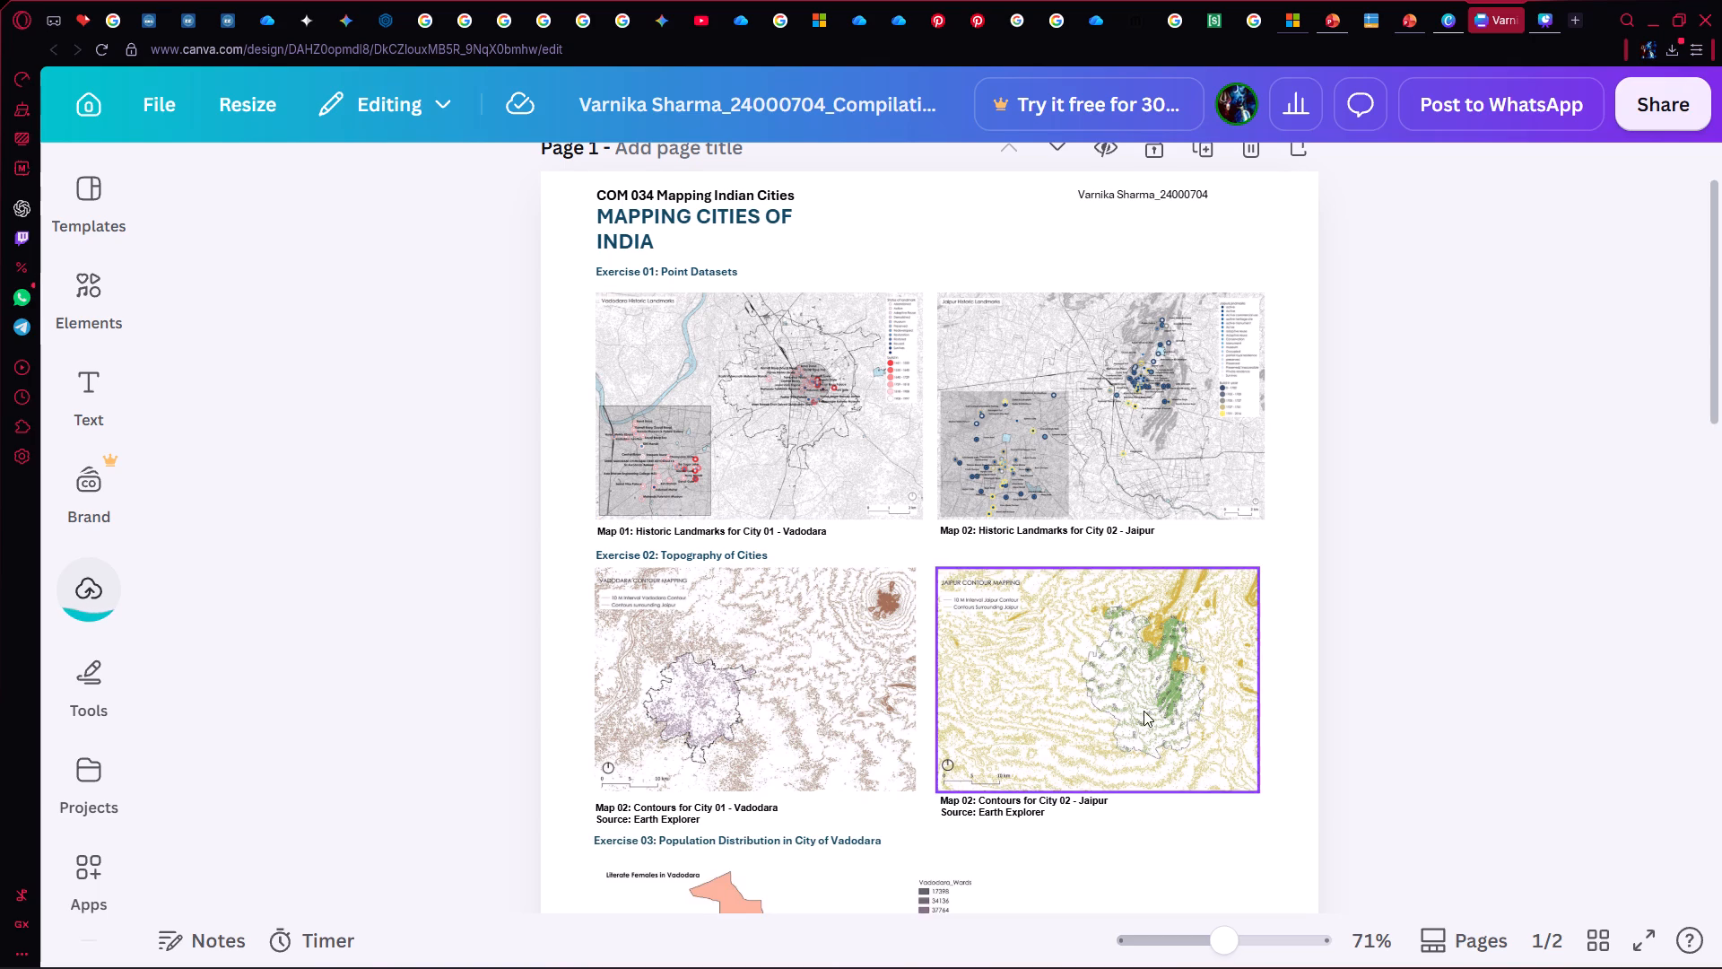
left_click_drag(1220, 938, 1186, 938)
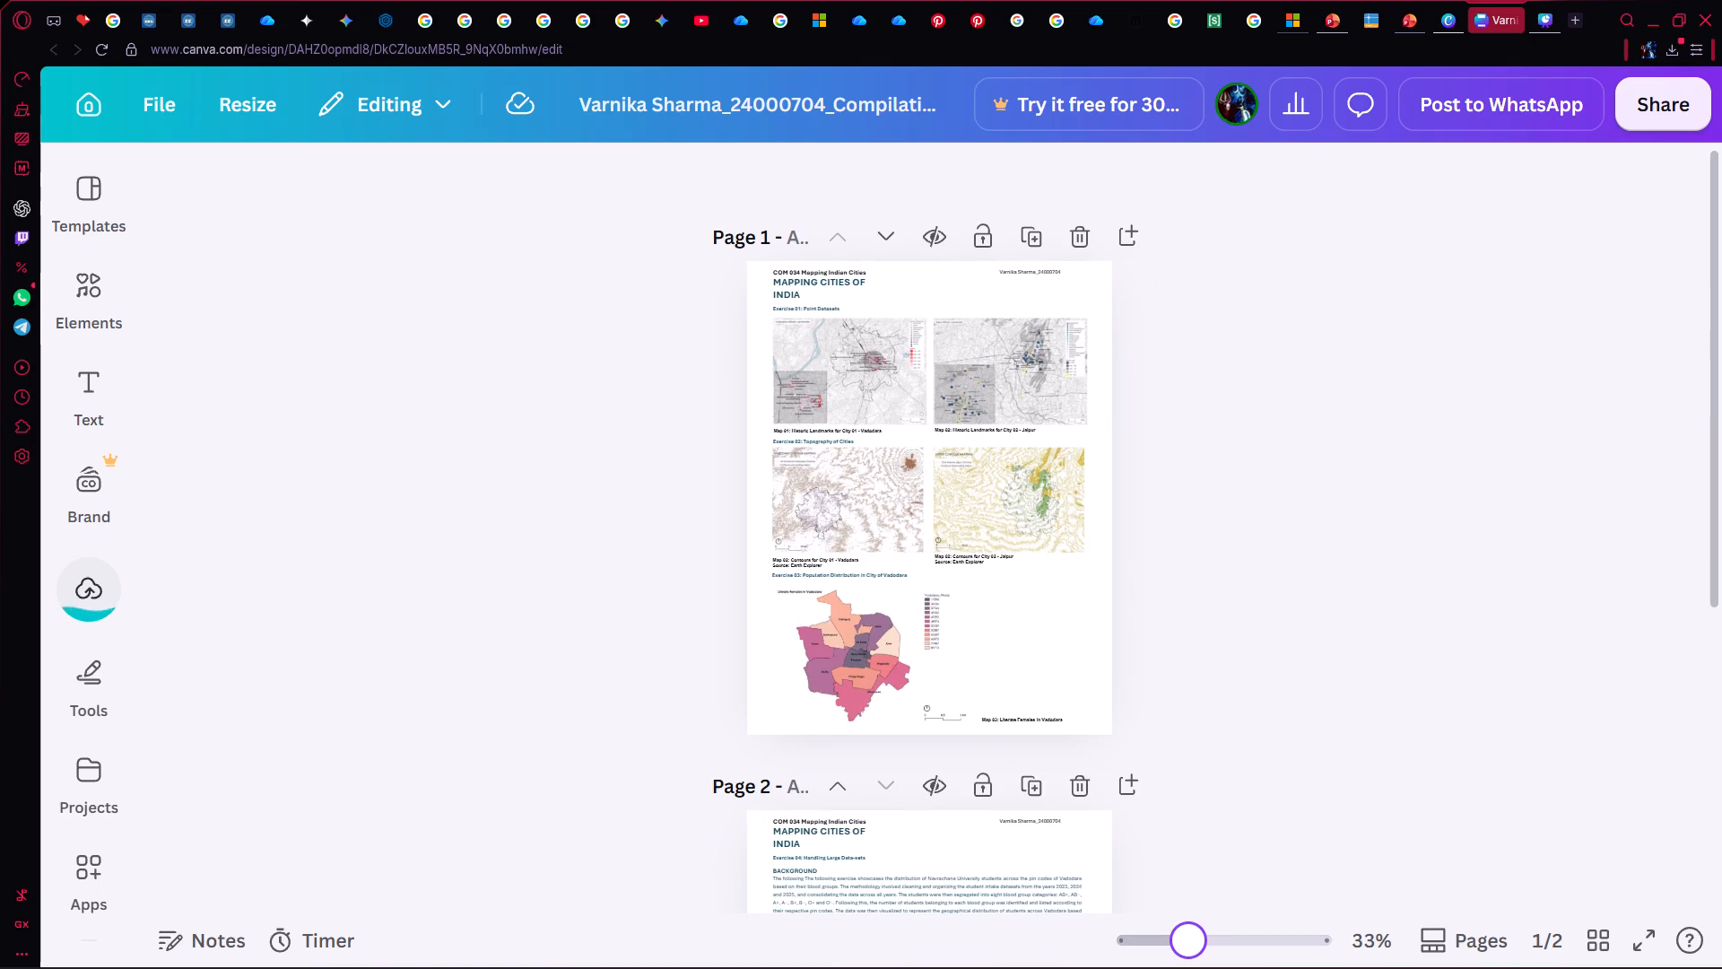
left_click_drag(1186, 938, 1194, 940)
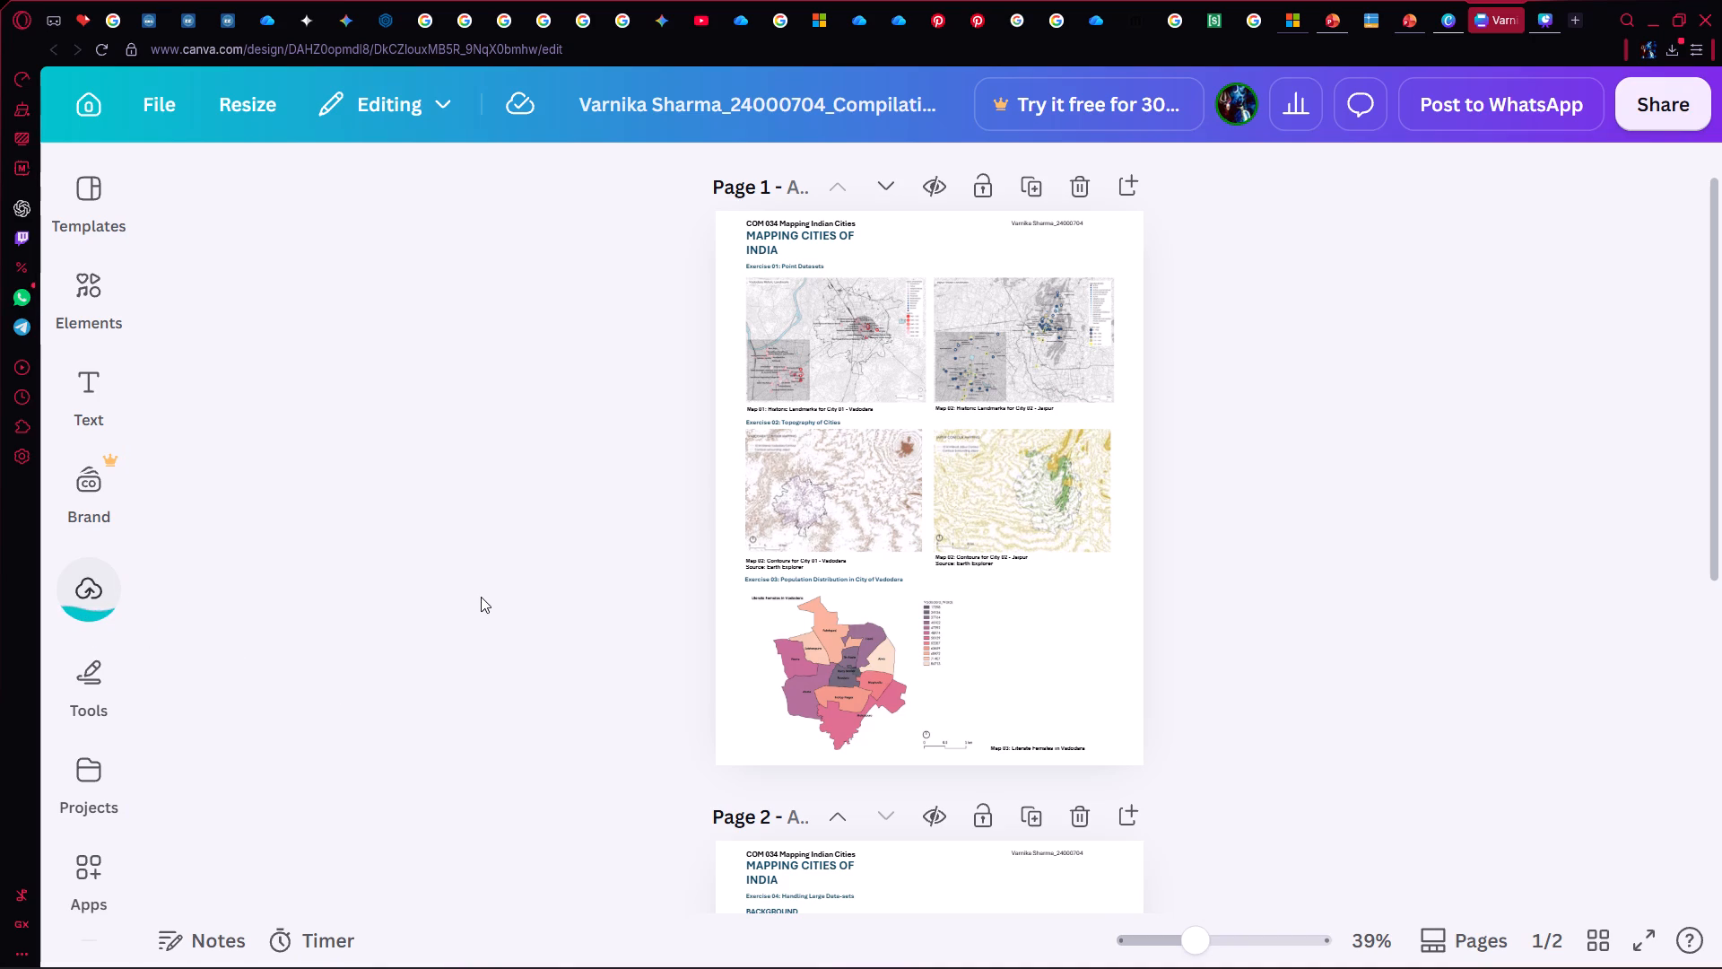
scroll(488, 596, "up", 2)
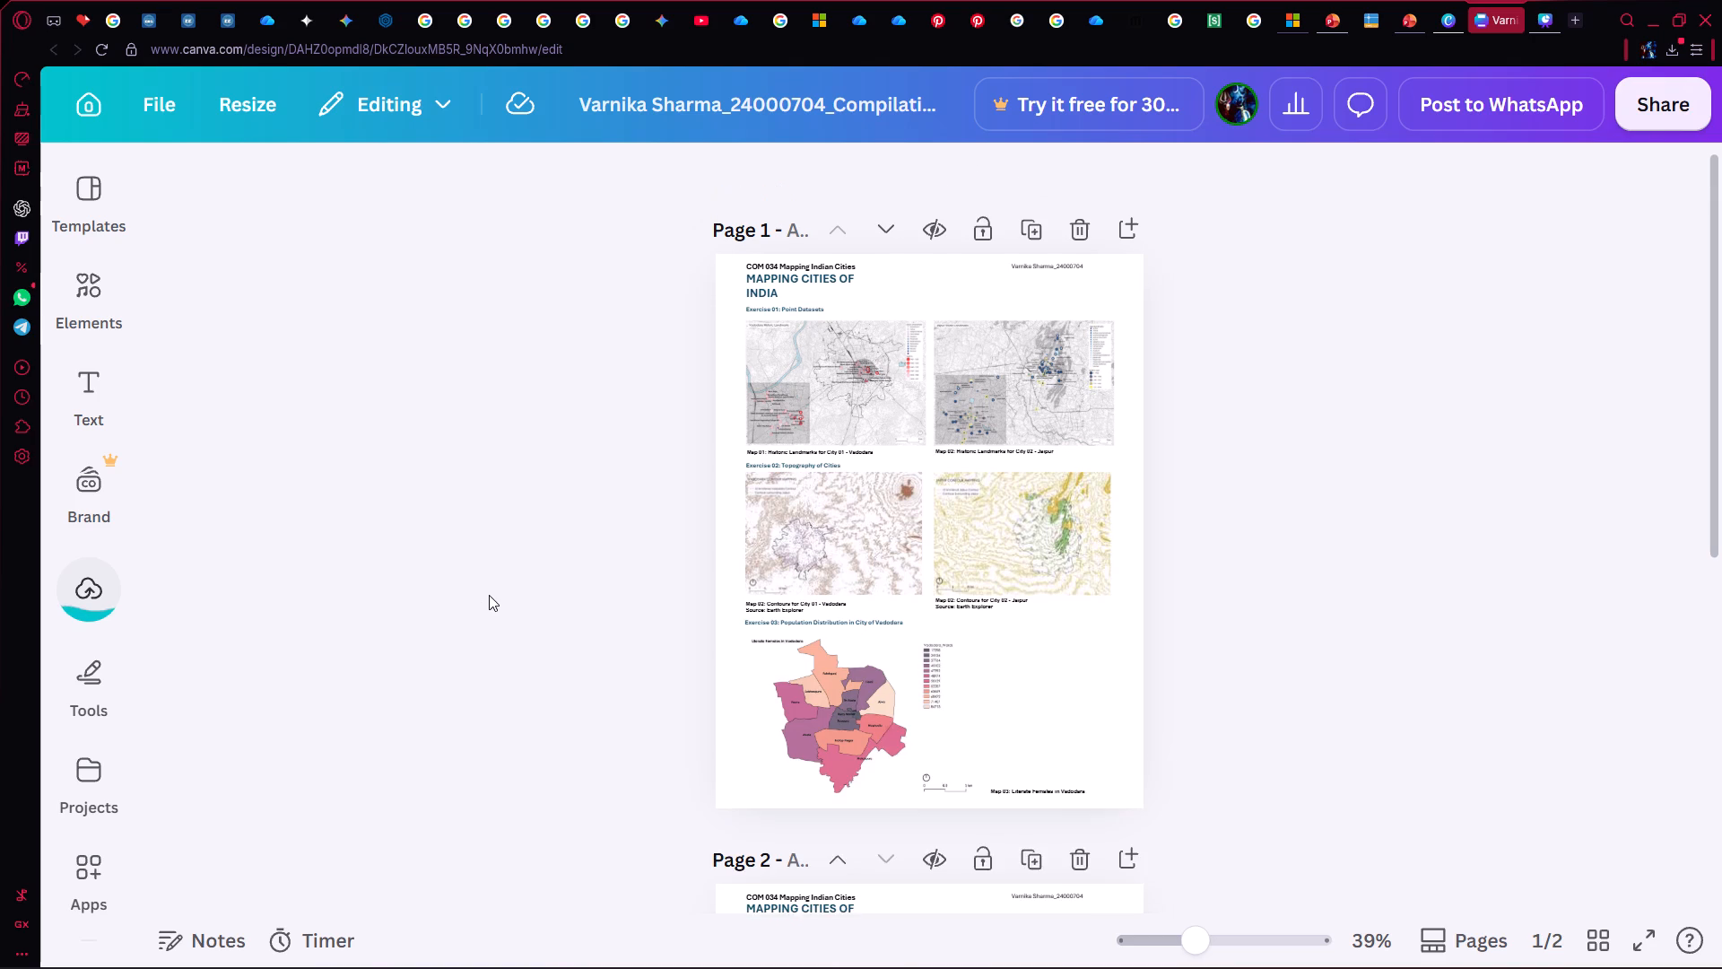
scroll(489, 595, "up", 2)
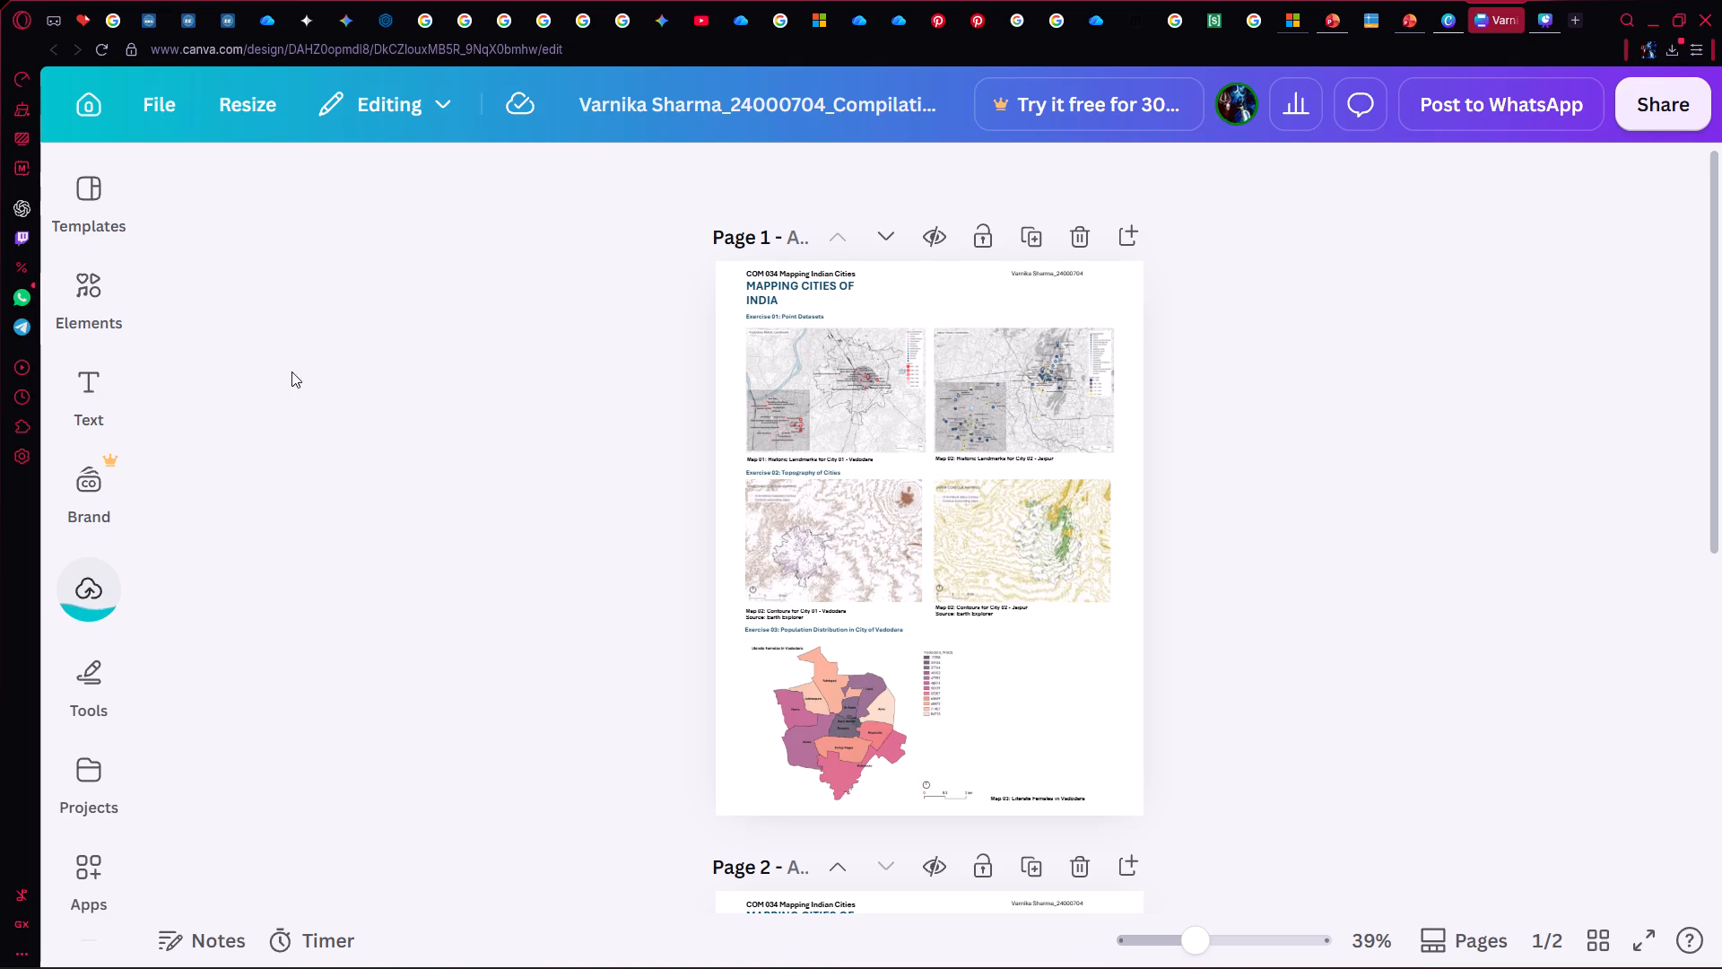
Upload the "vadodara university" PDF labelled with the student's name and ID from the "vadodara pdf" folder in "city mapping sem 5 elective" on drive D.
left_click(97, 598)
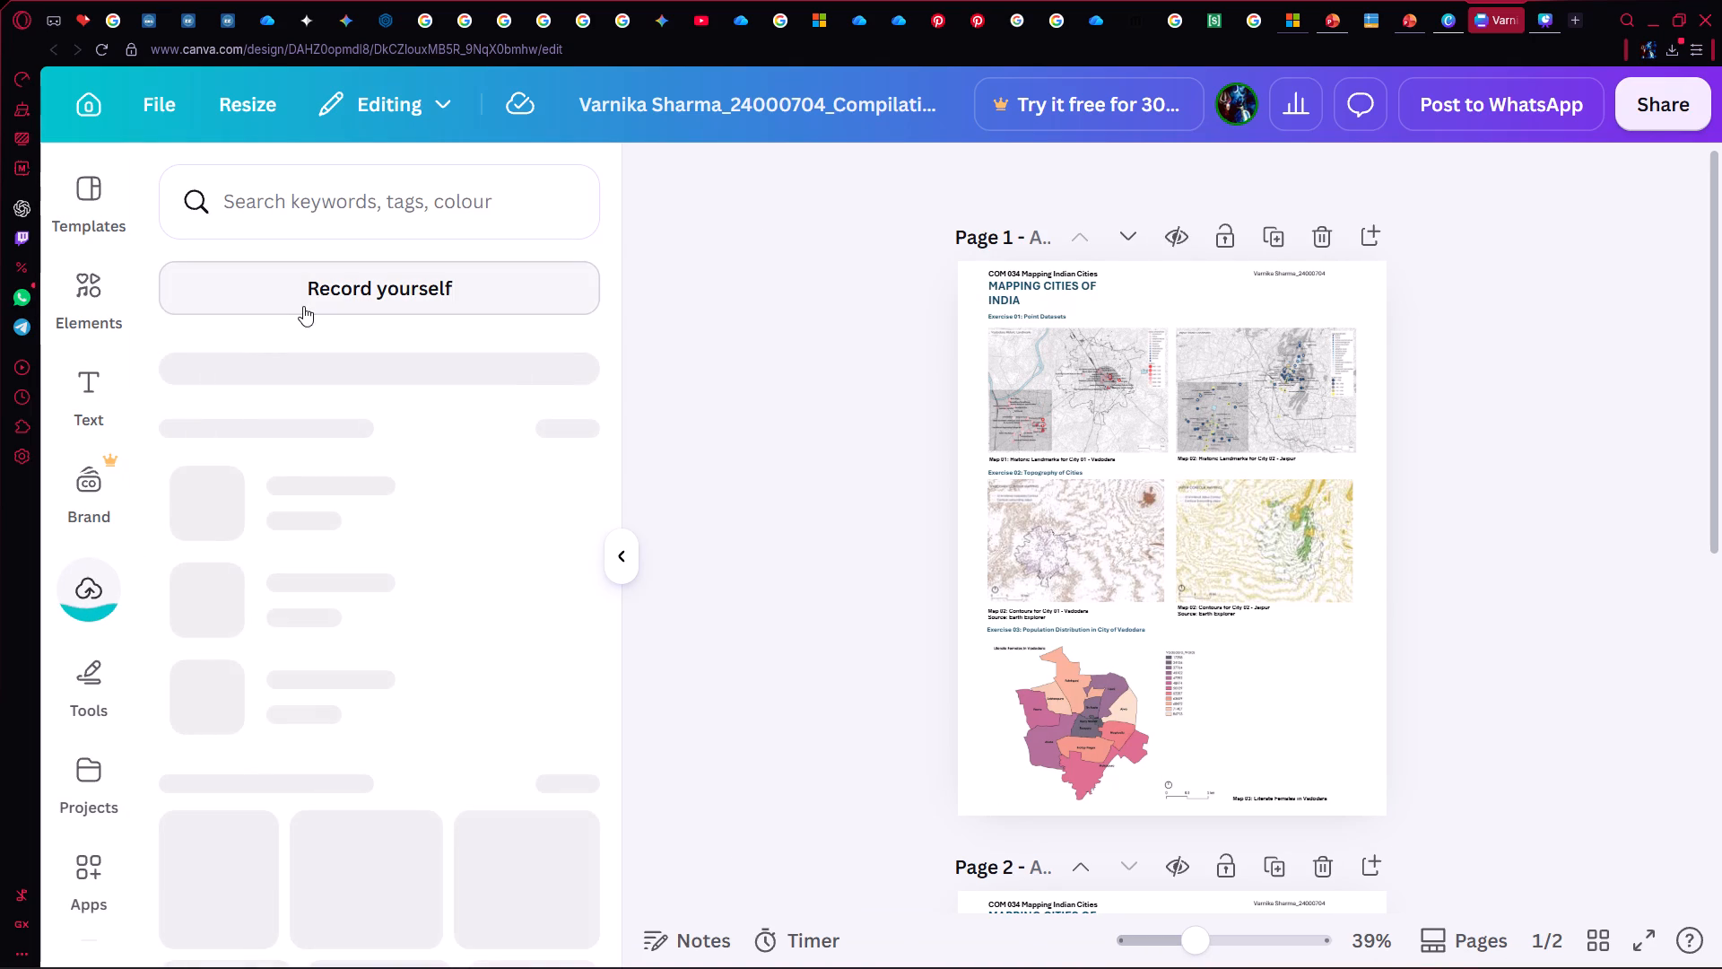
left_click(750, 467)
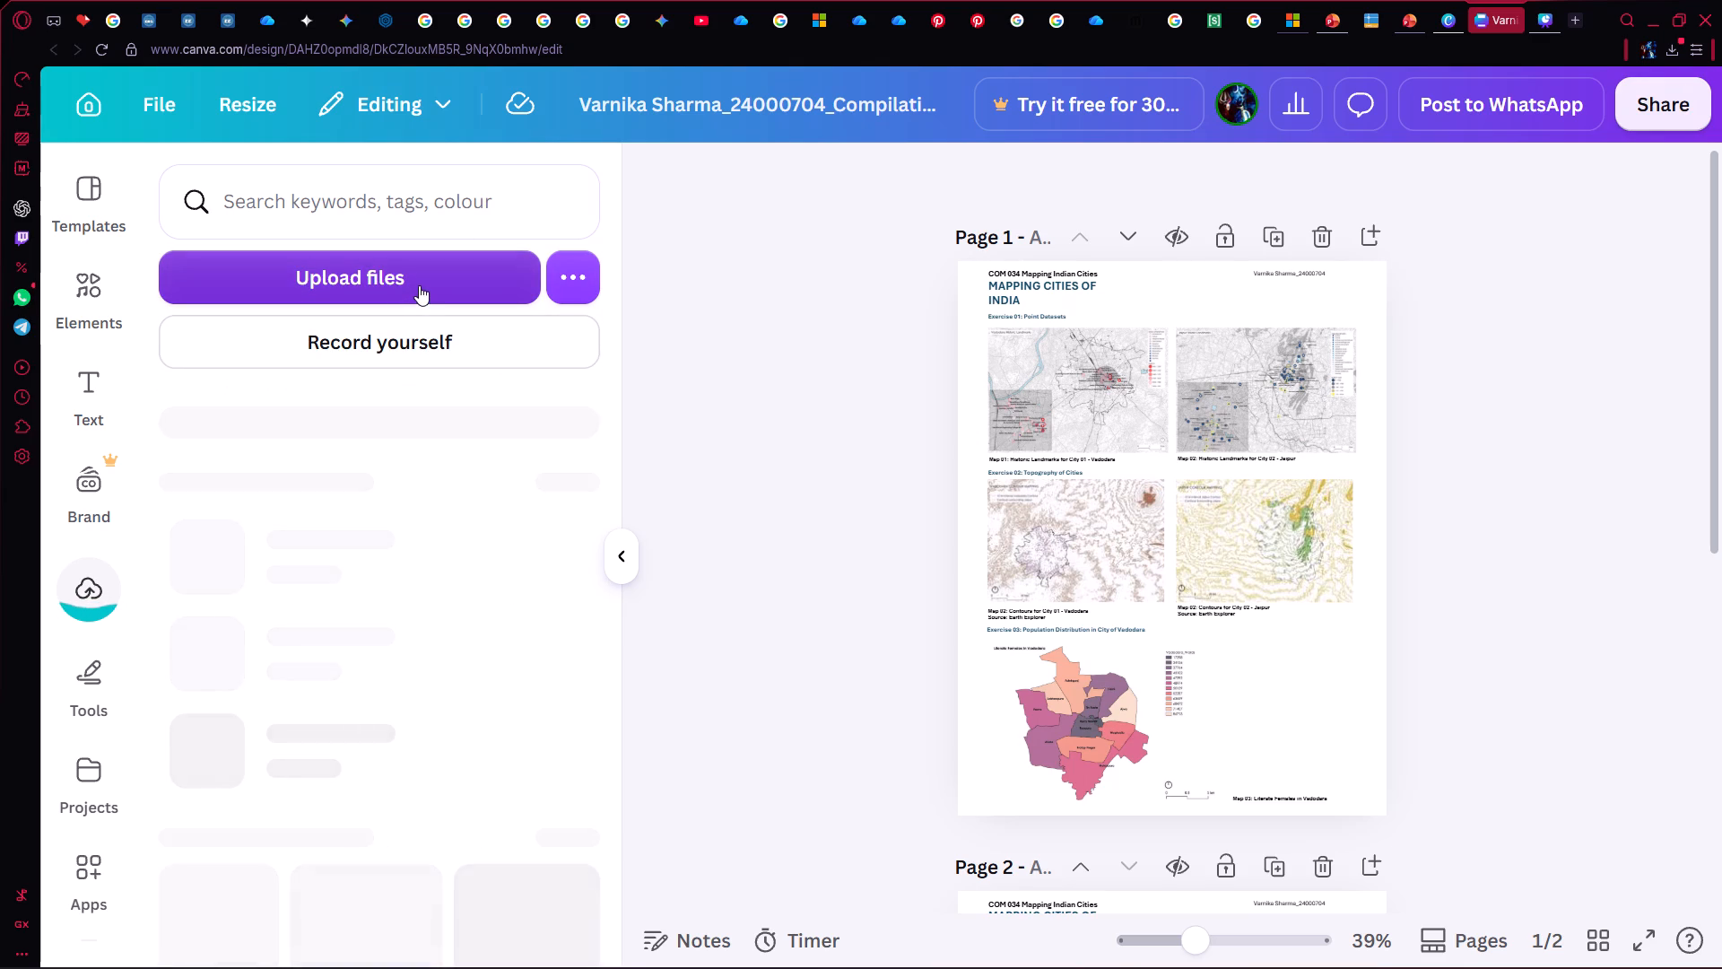
left_click(419, 285)
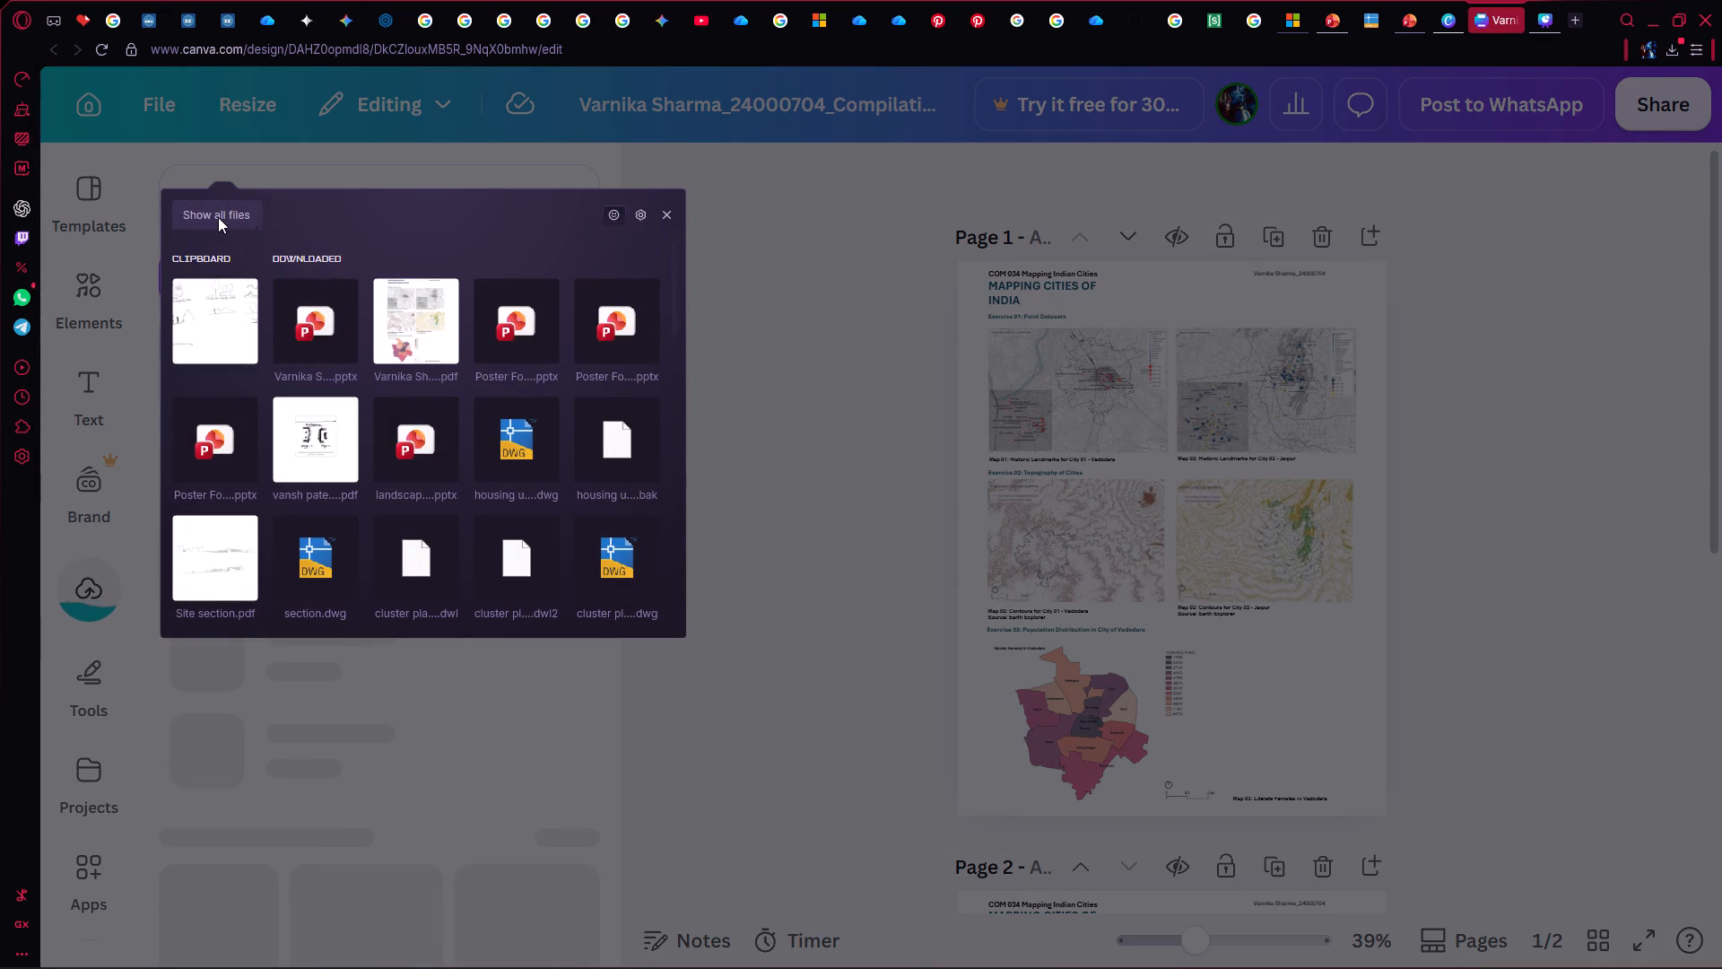
left_click(218, 217)
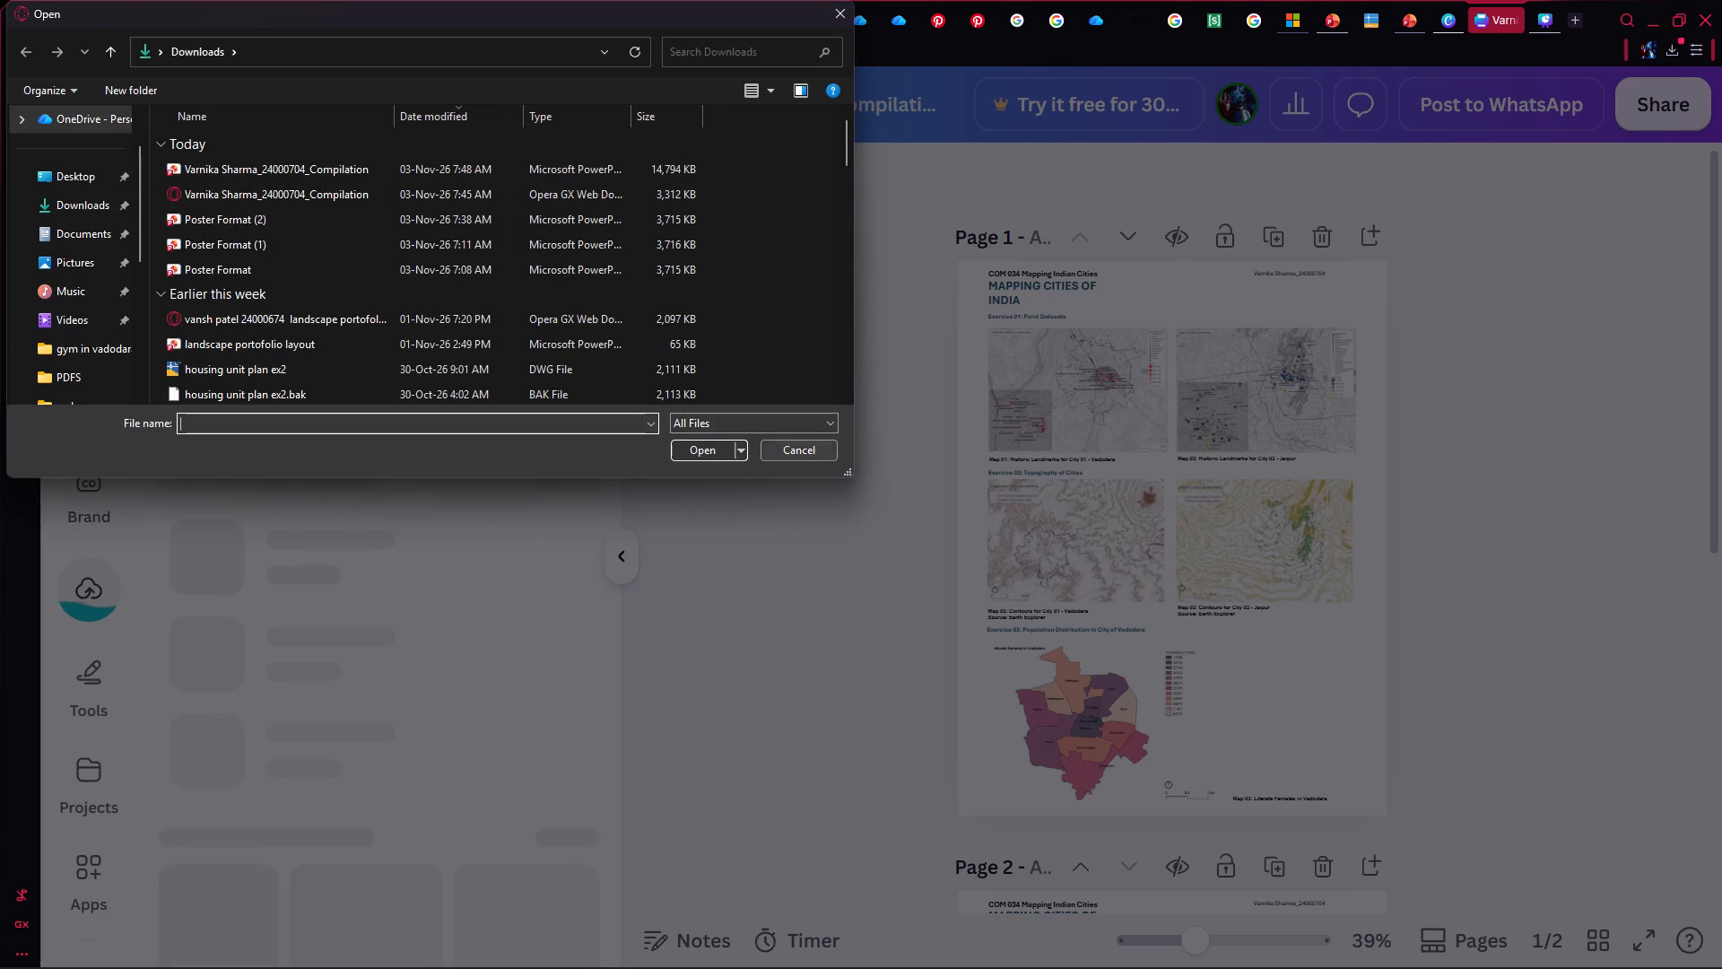
scroll(96, 292, "down", 1)
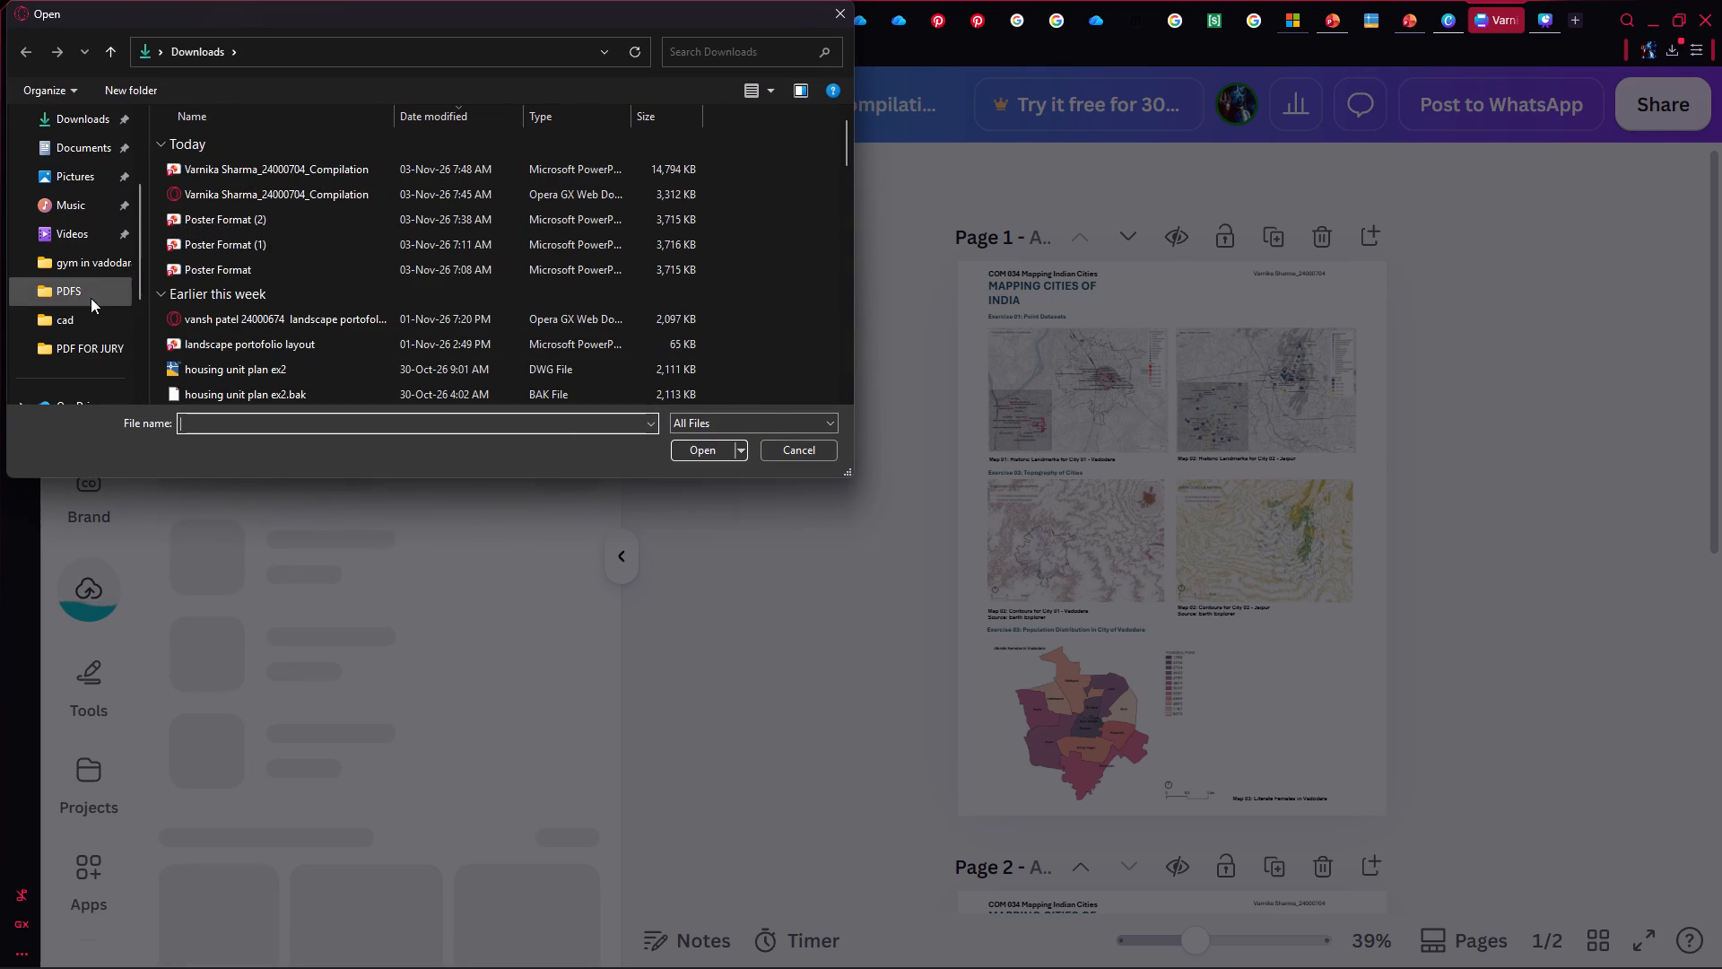
left_click(84, 303)
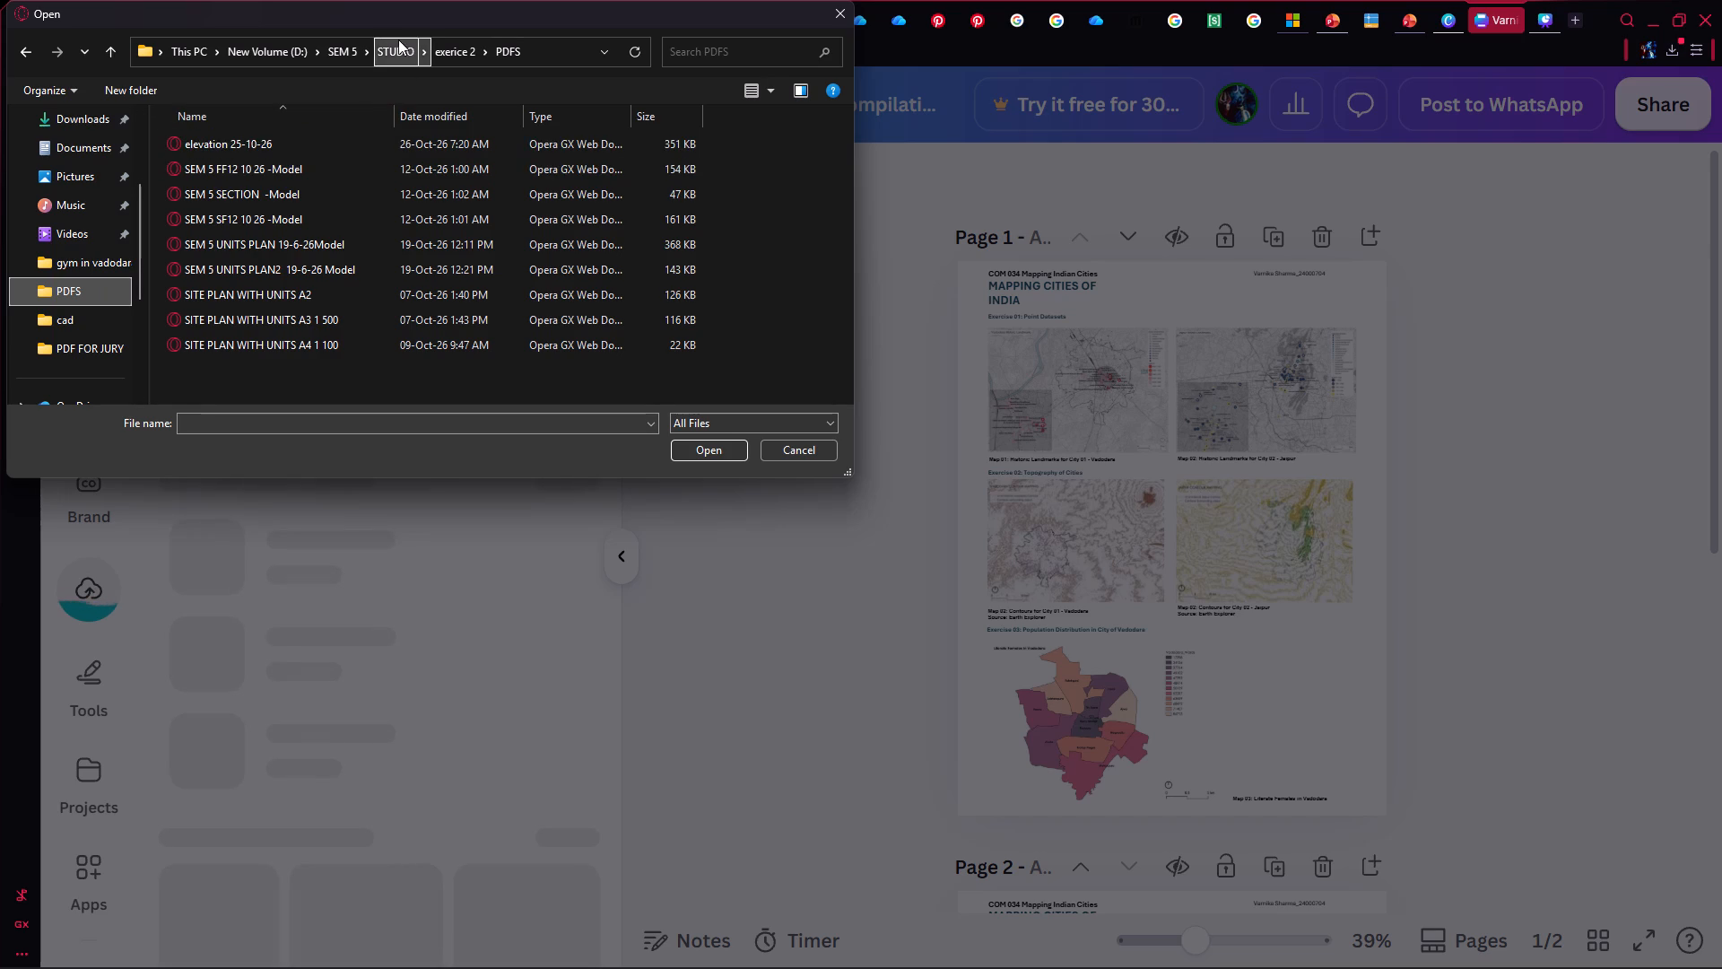
left_click(297, 51)
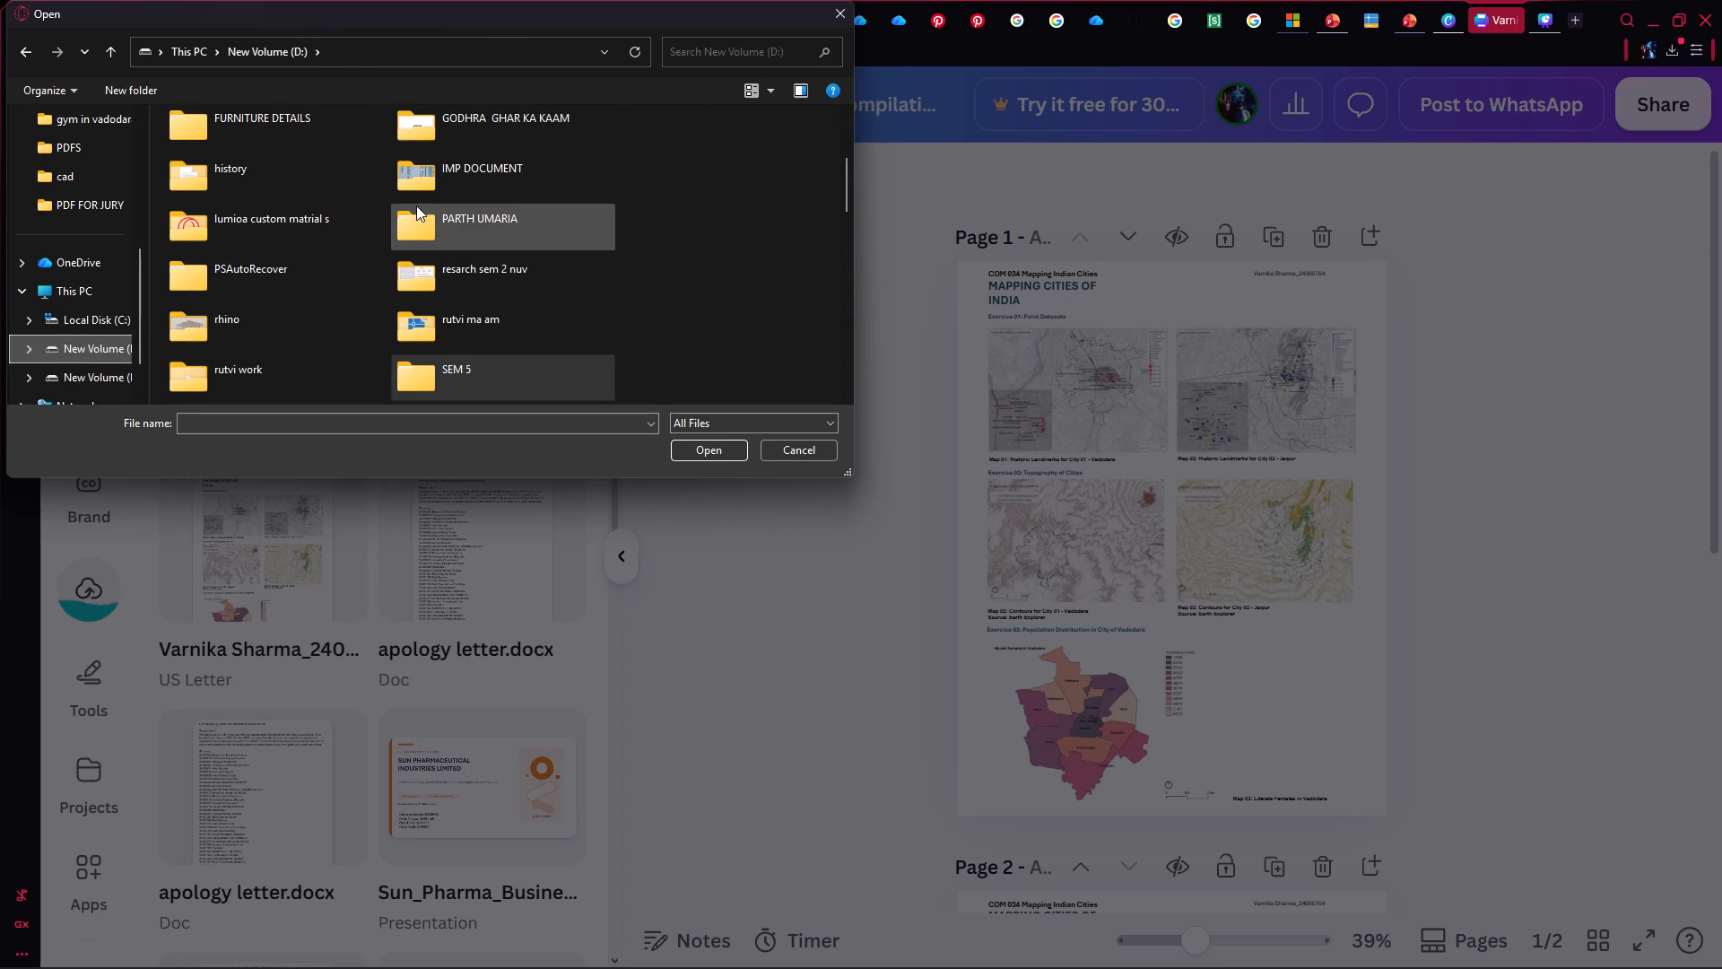
scroll(420, 202, "up", 3)
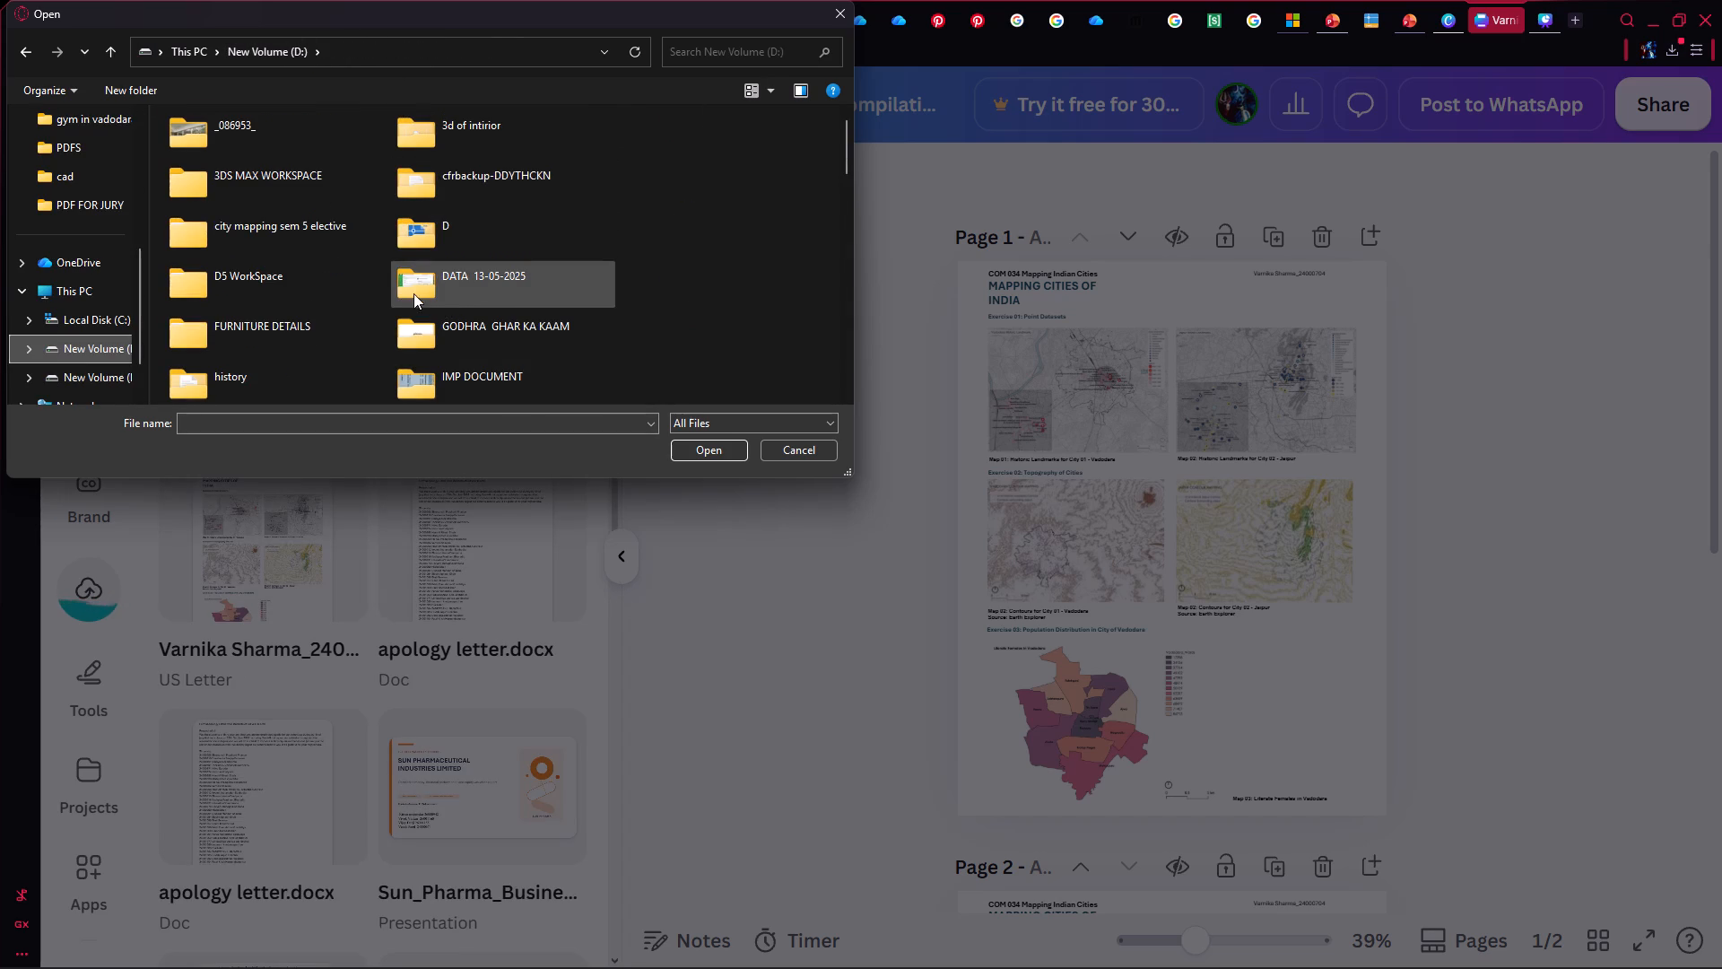
double_click(317, 227)
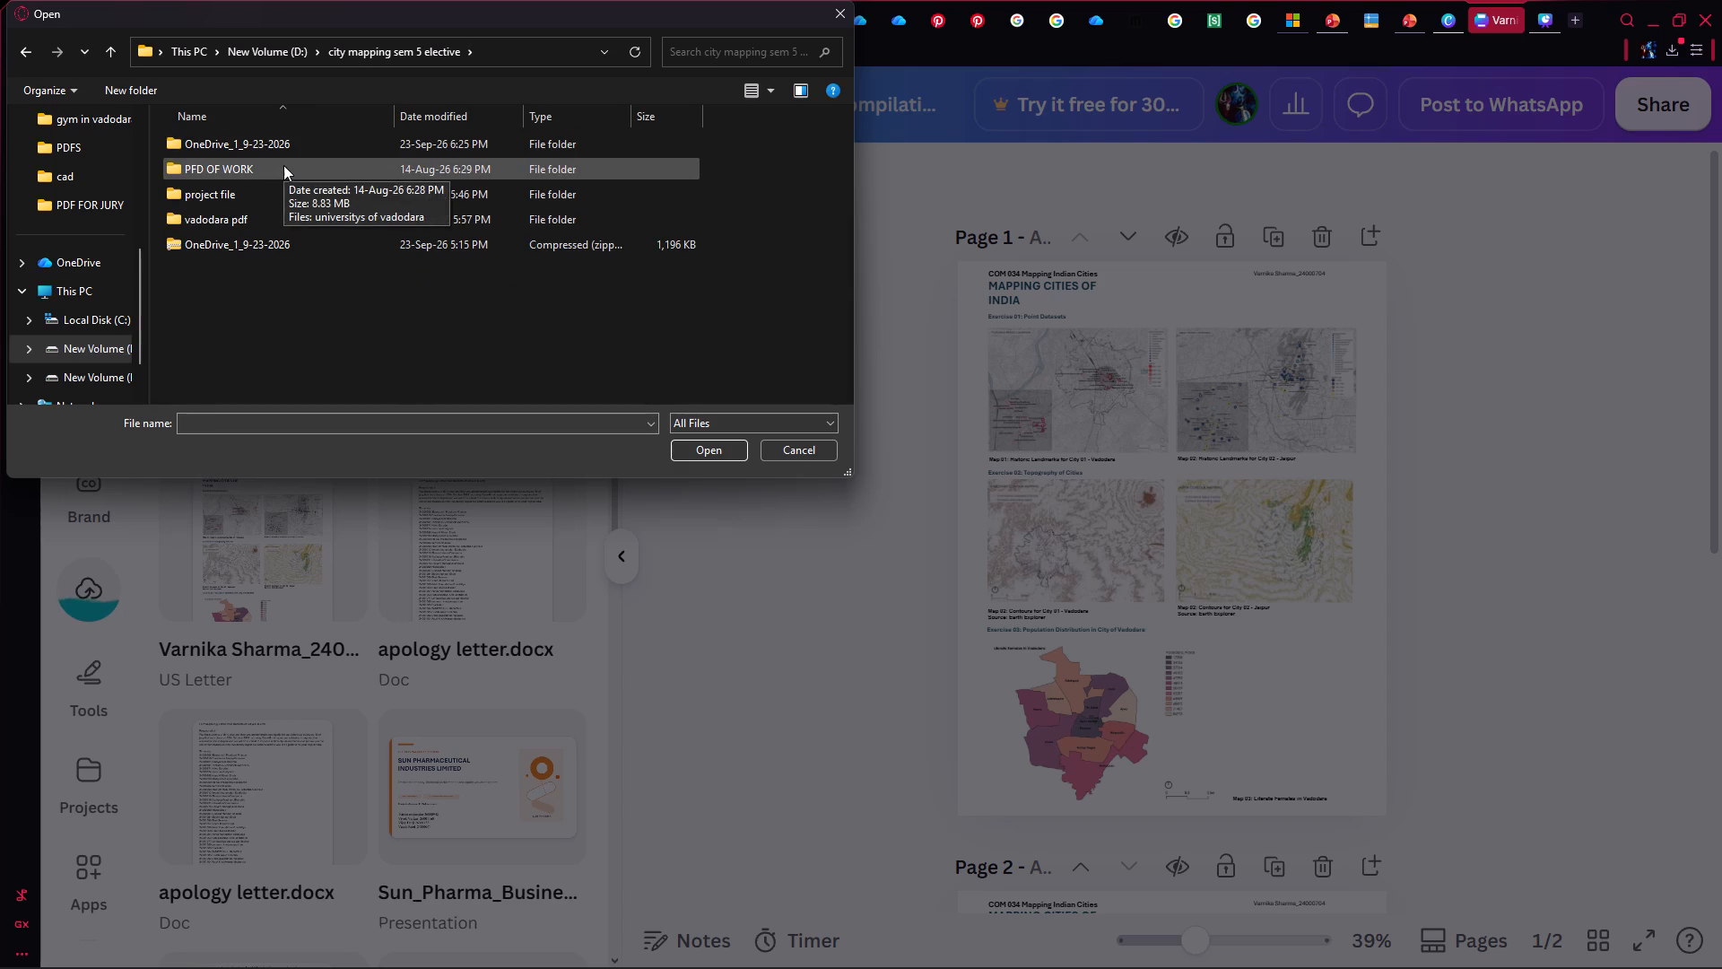
left_click(283, 165)
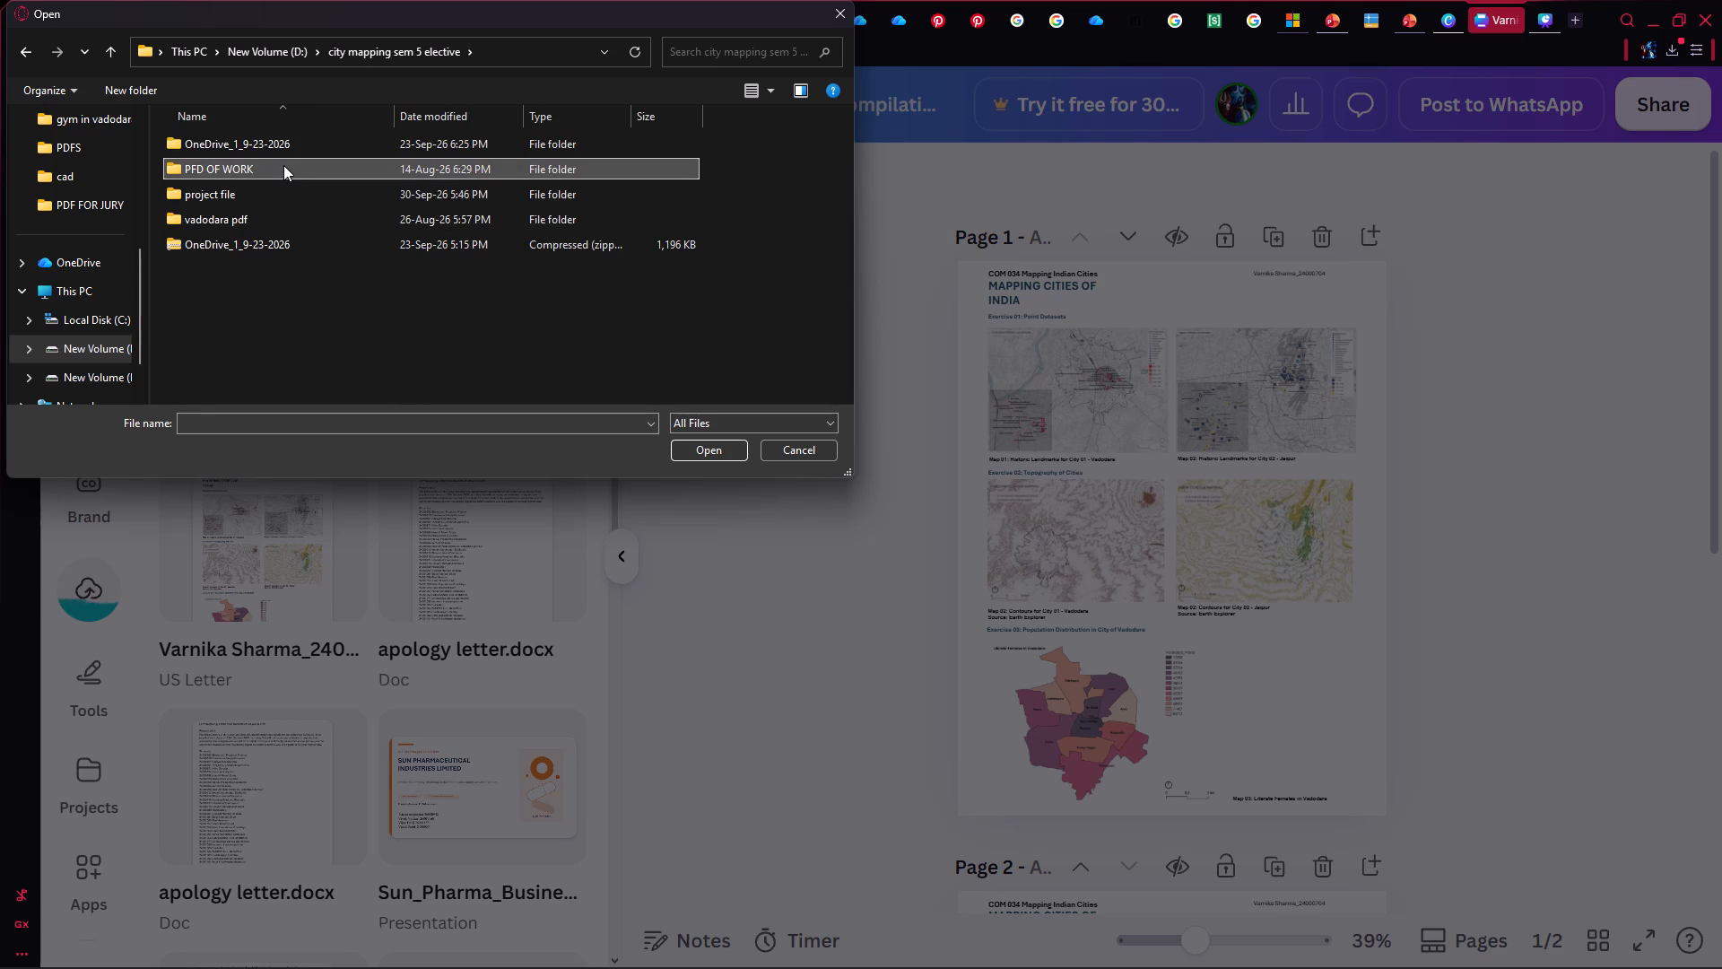
double_click(259, 217)
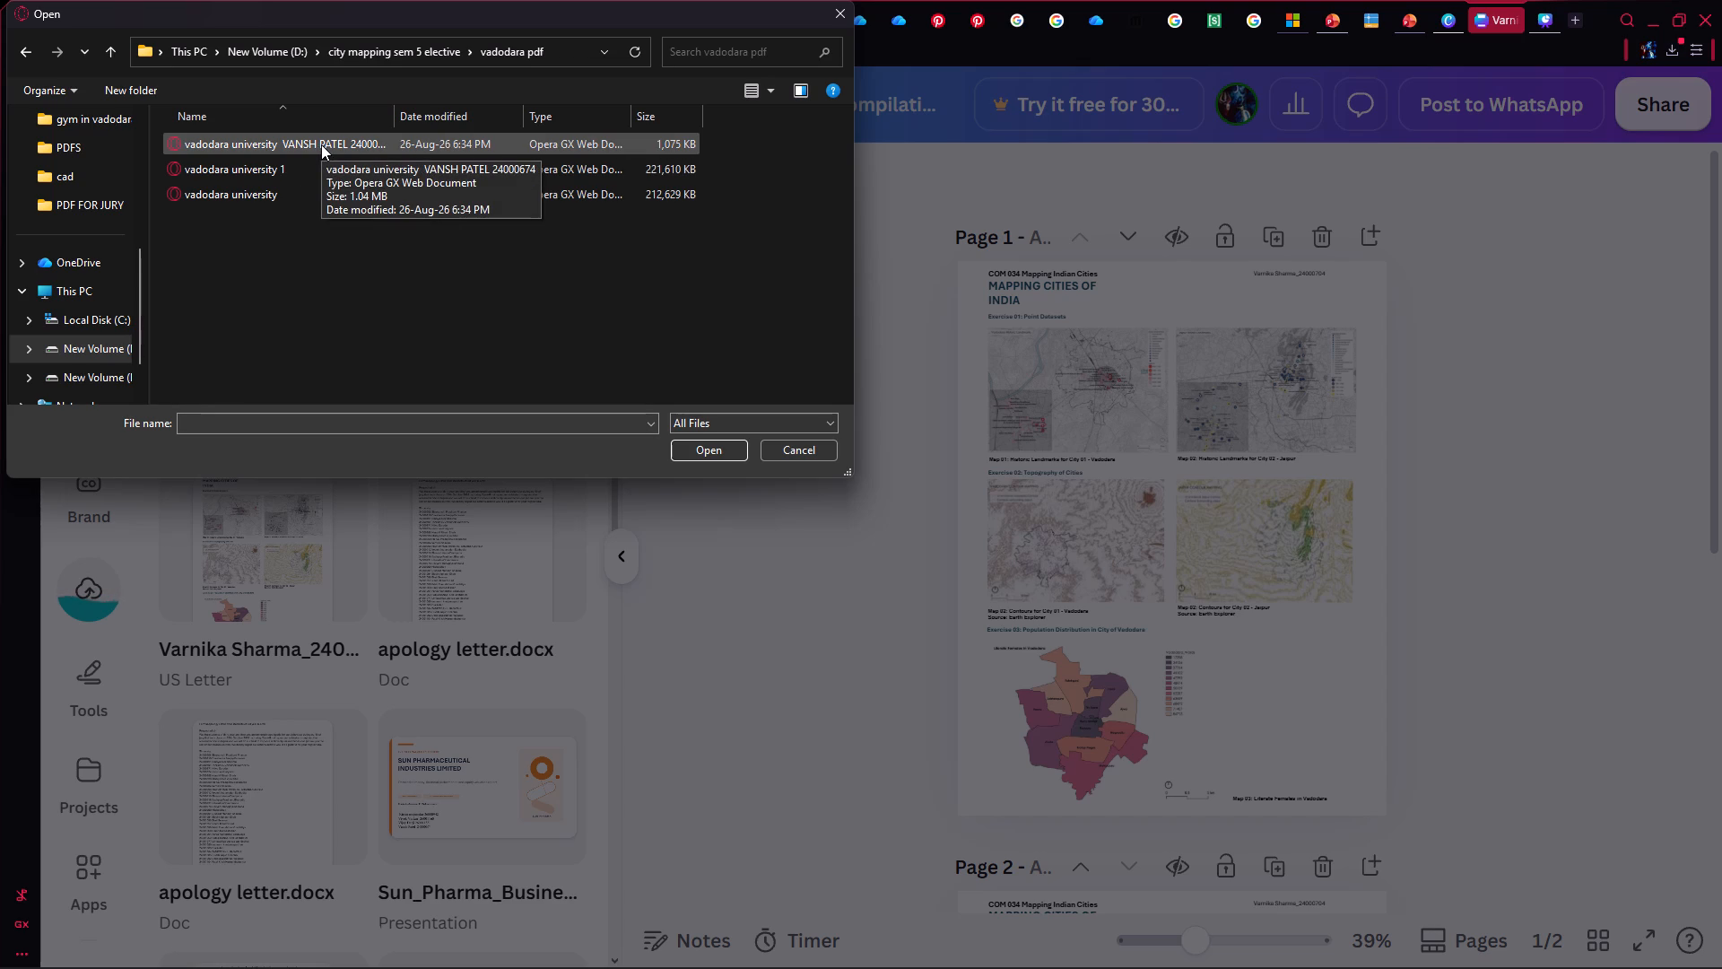
left_click(321, 144)
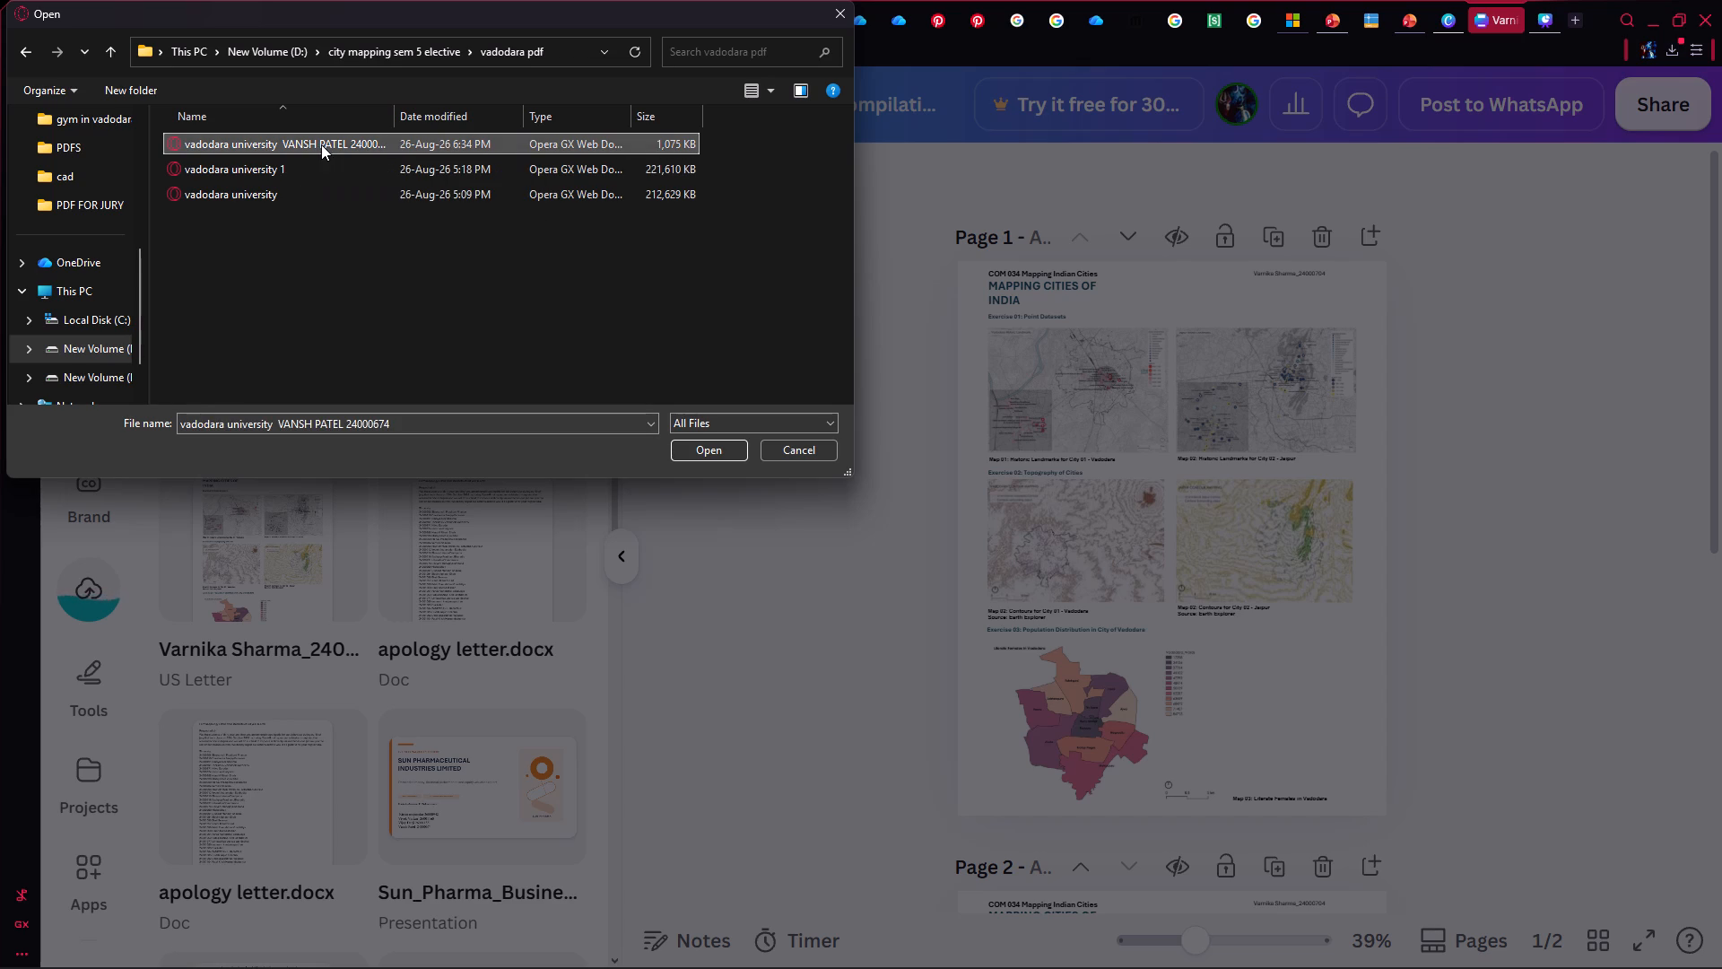
left_click_drag(321, 144, 1154, 542)
left_click(725, 450)
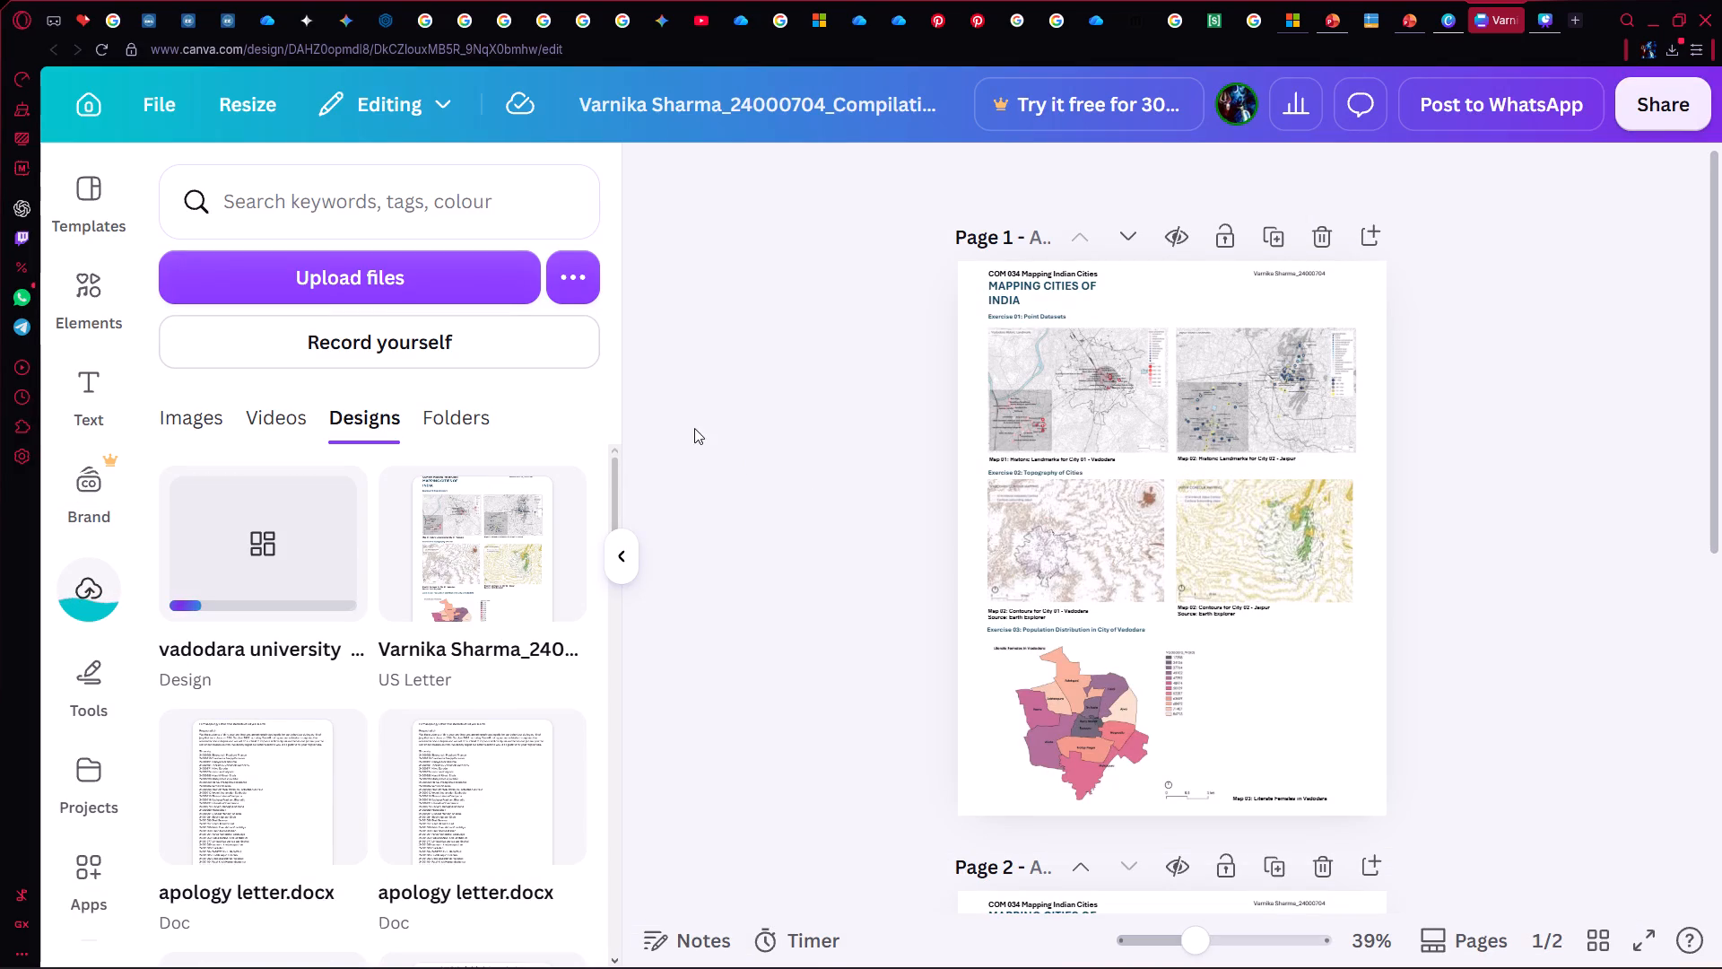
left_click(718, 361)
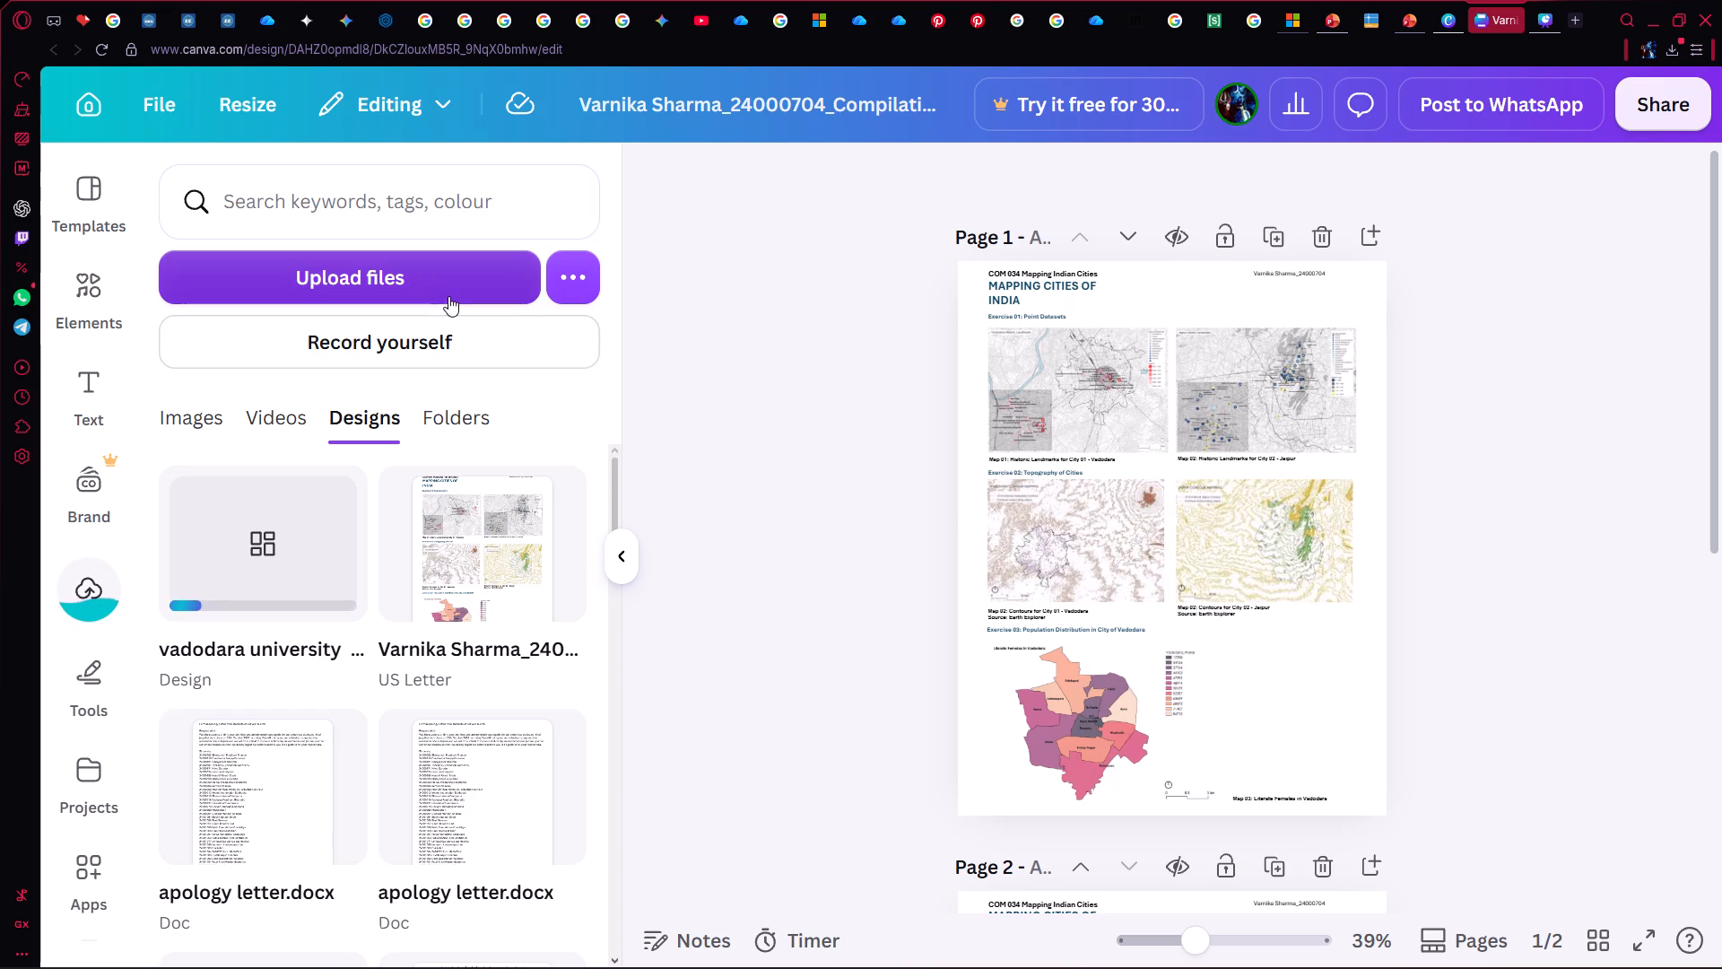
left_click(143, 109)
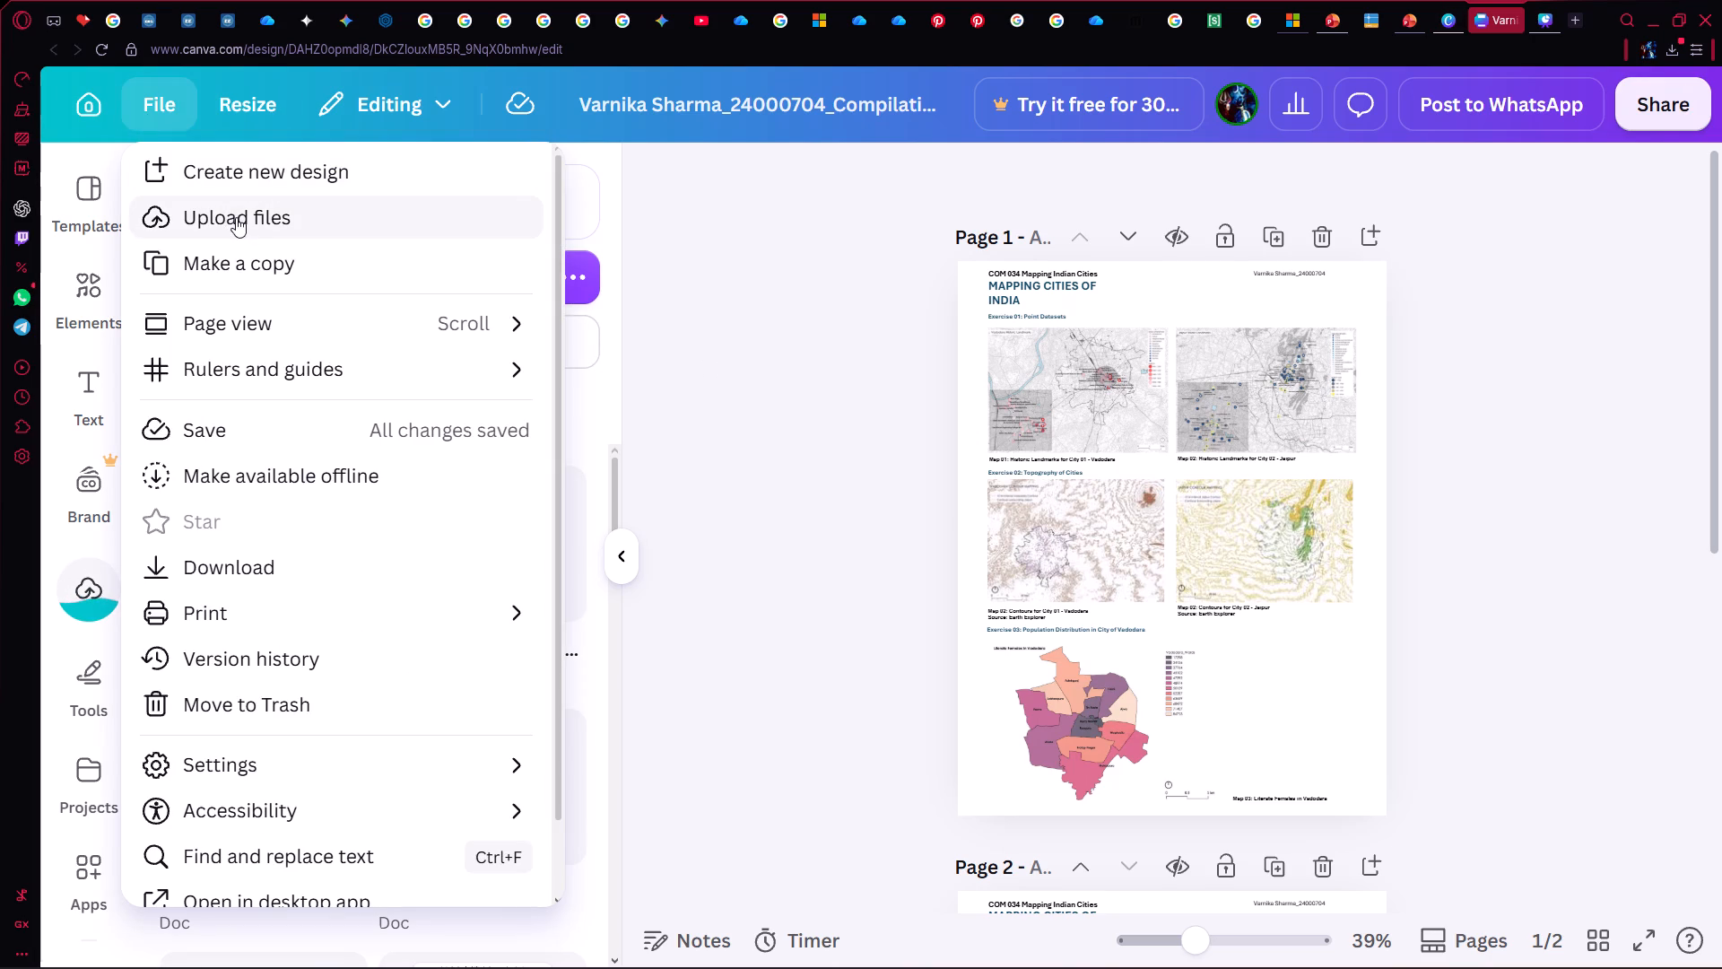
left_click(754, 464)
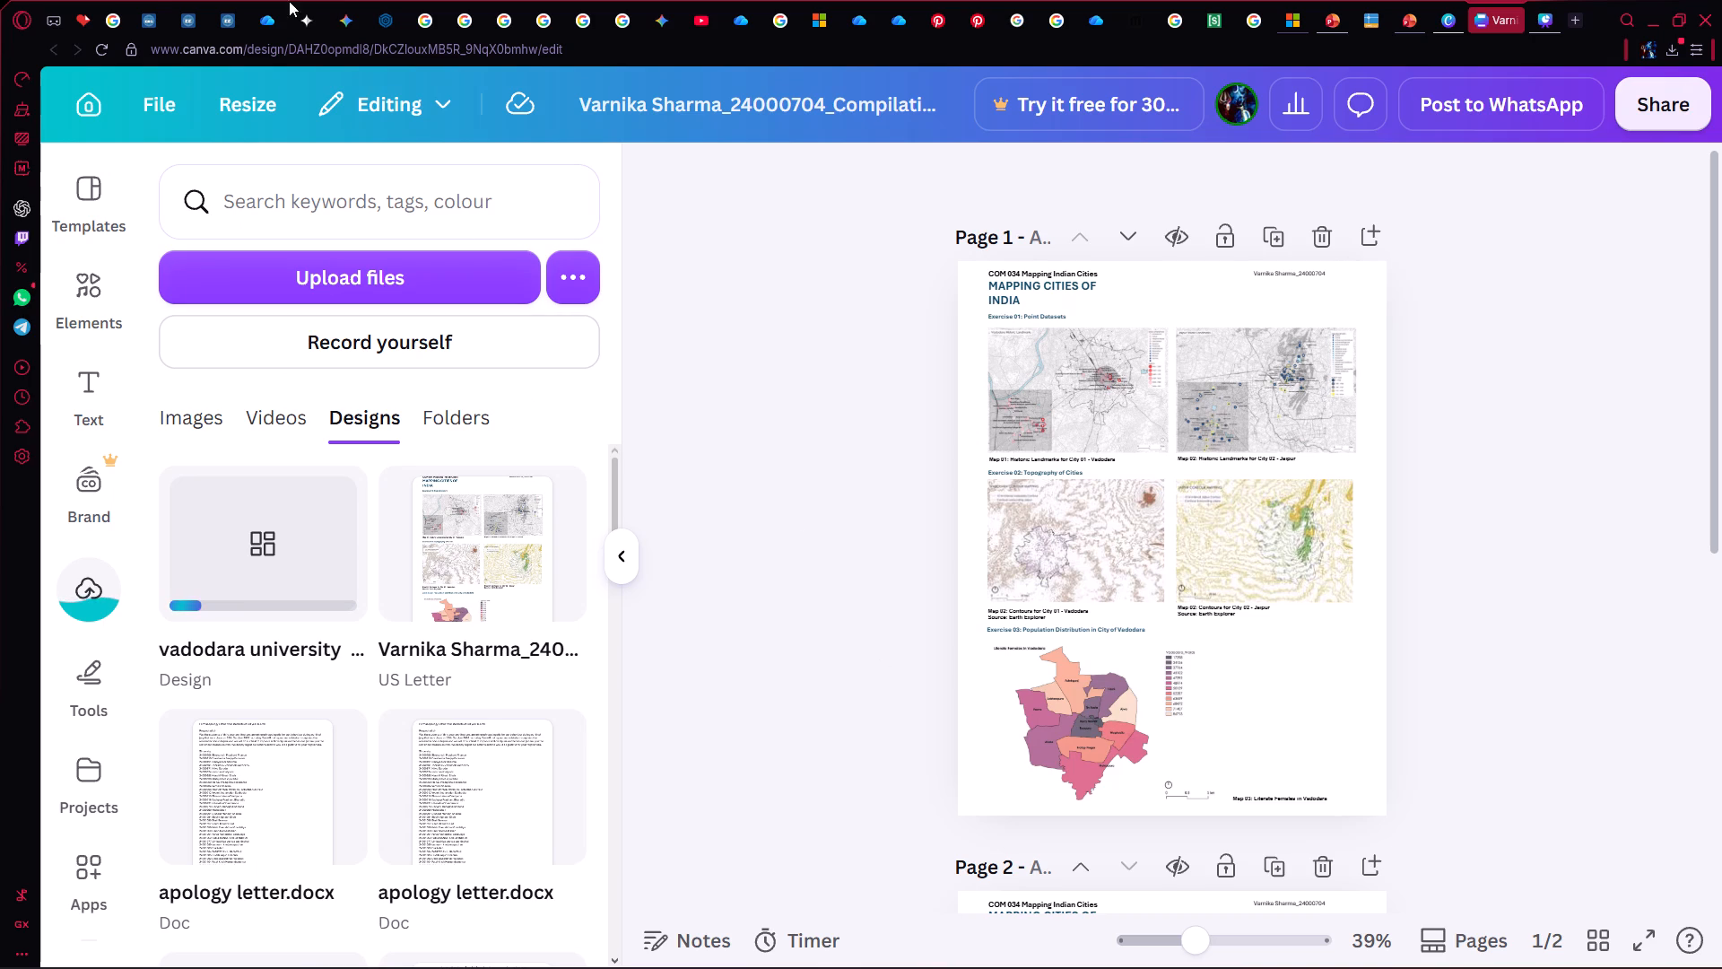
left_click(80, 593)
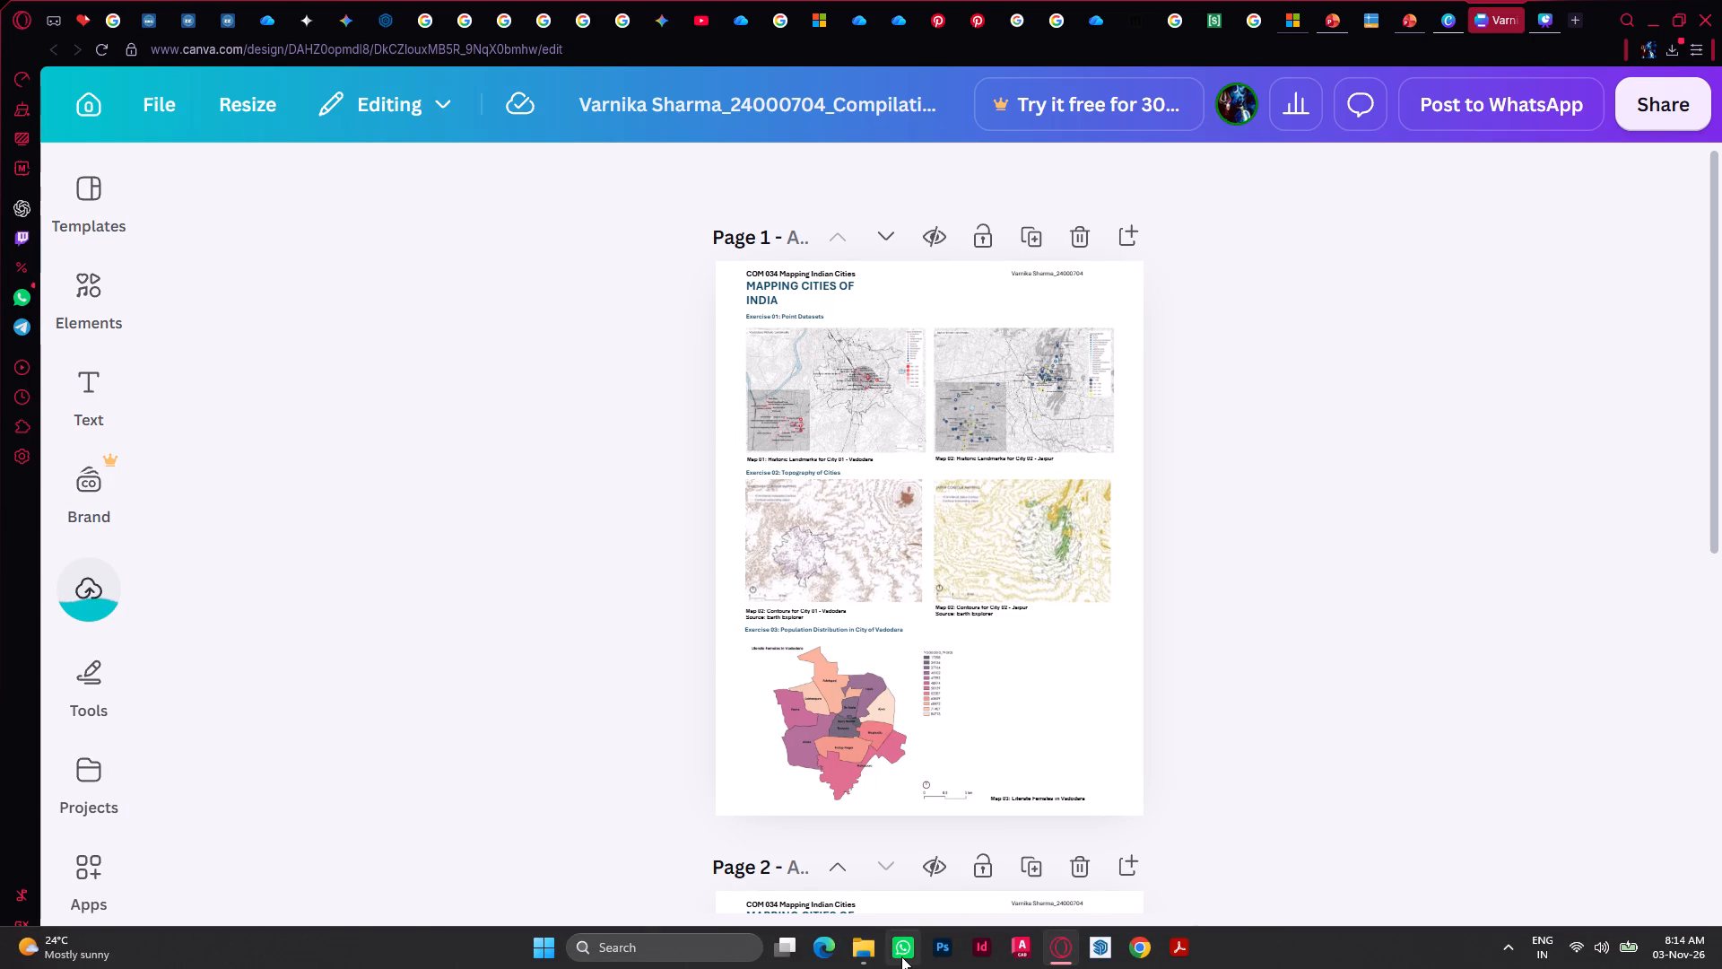
Open the "universitys of vadodara" PDF from the PFD OF WORK folder in File Explorer to examine its map, and close it.
left_click(851, 882)
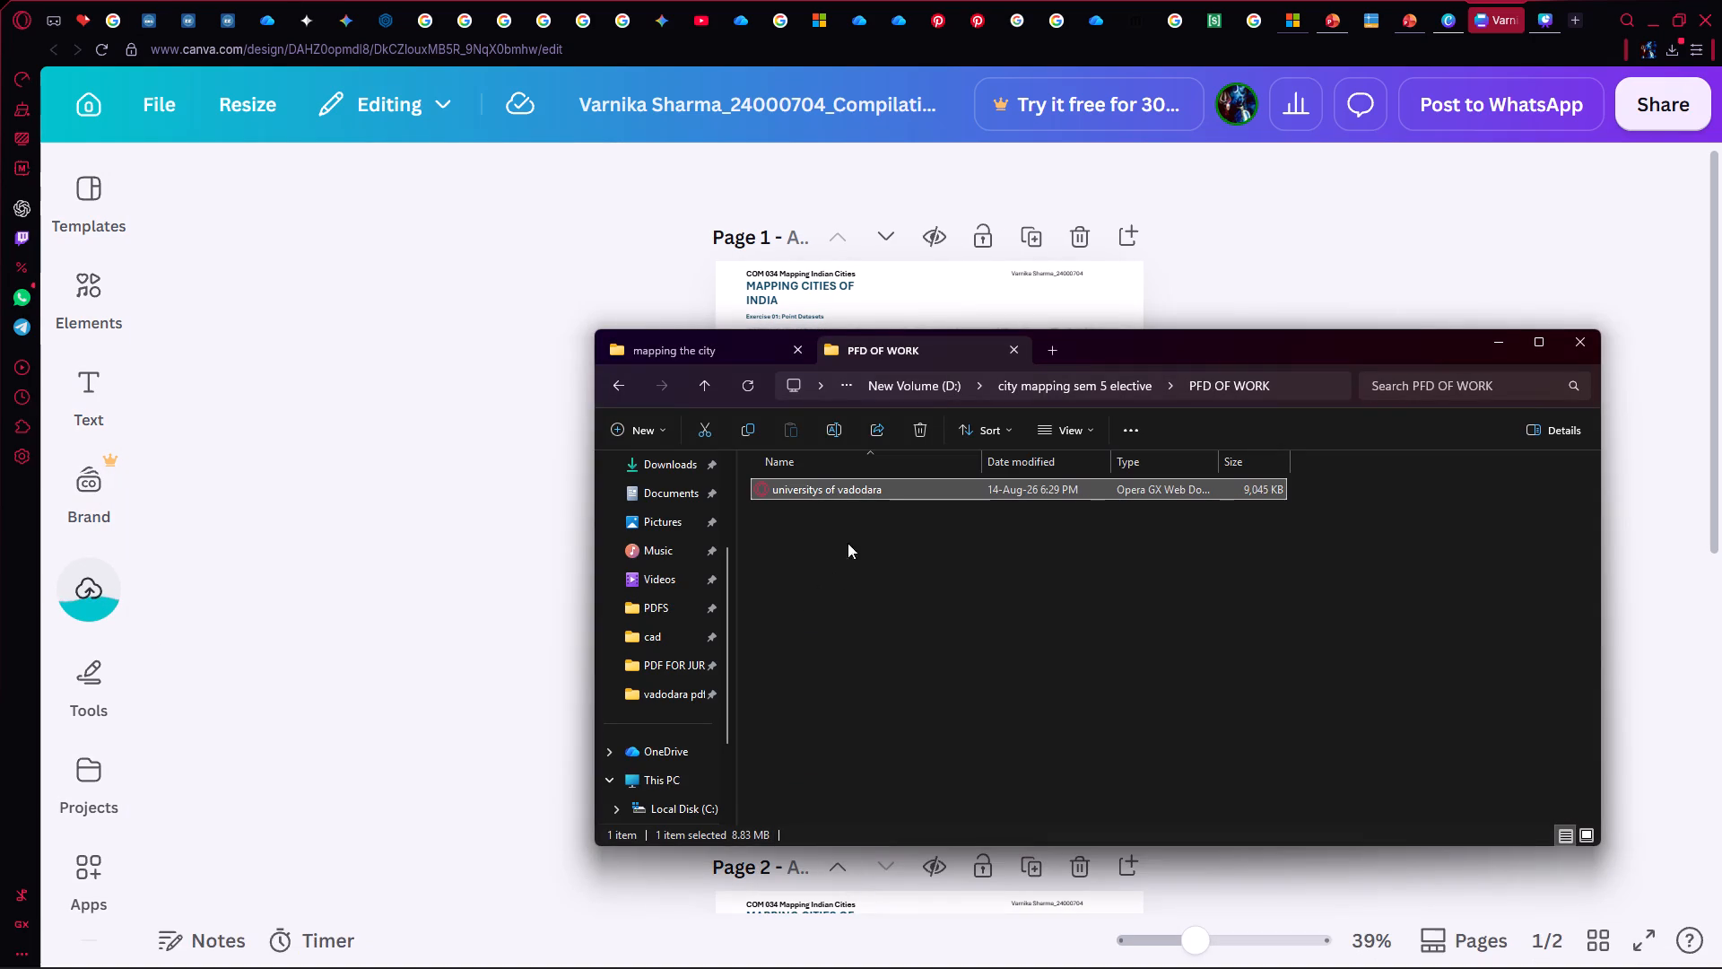
double_click(883, 487)
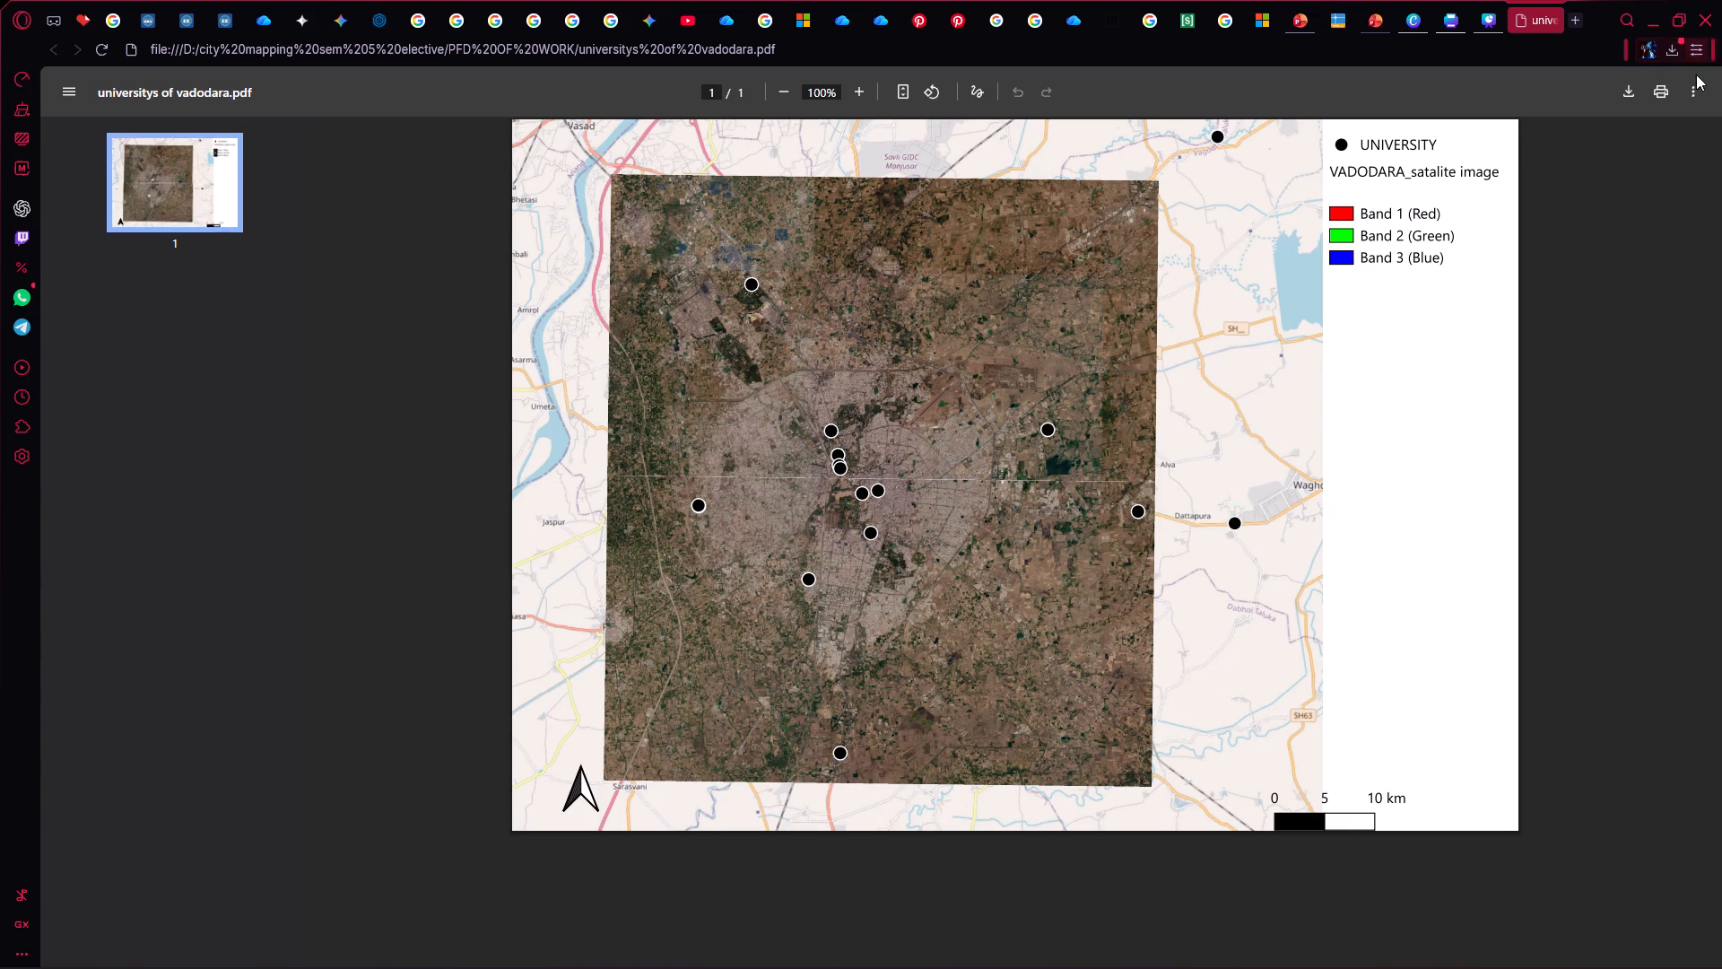
left_click(1552, 19)
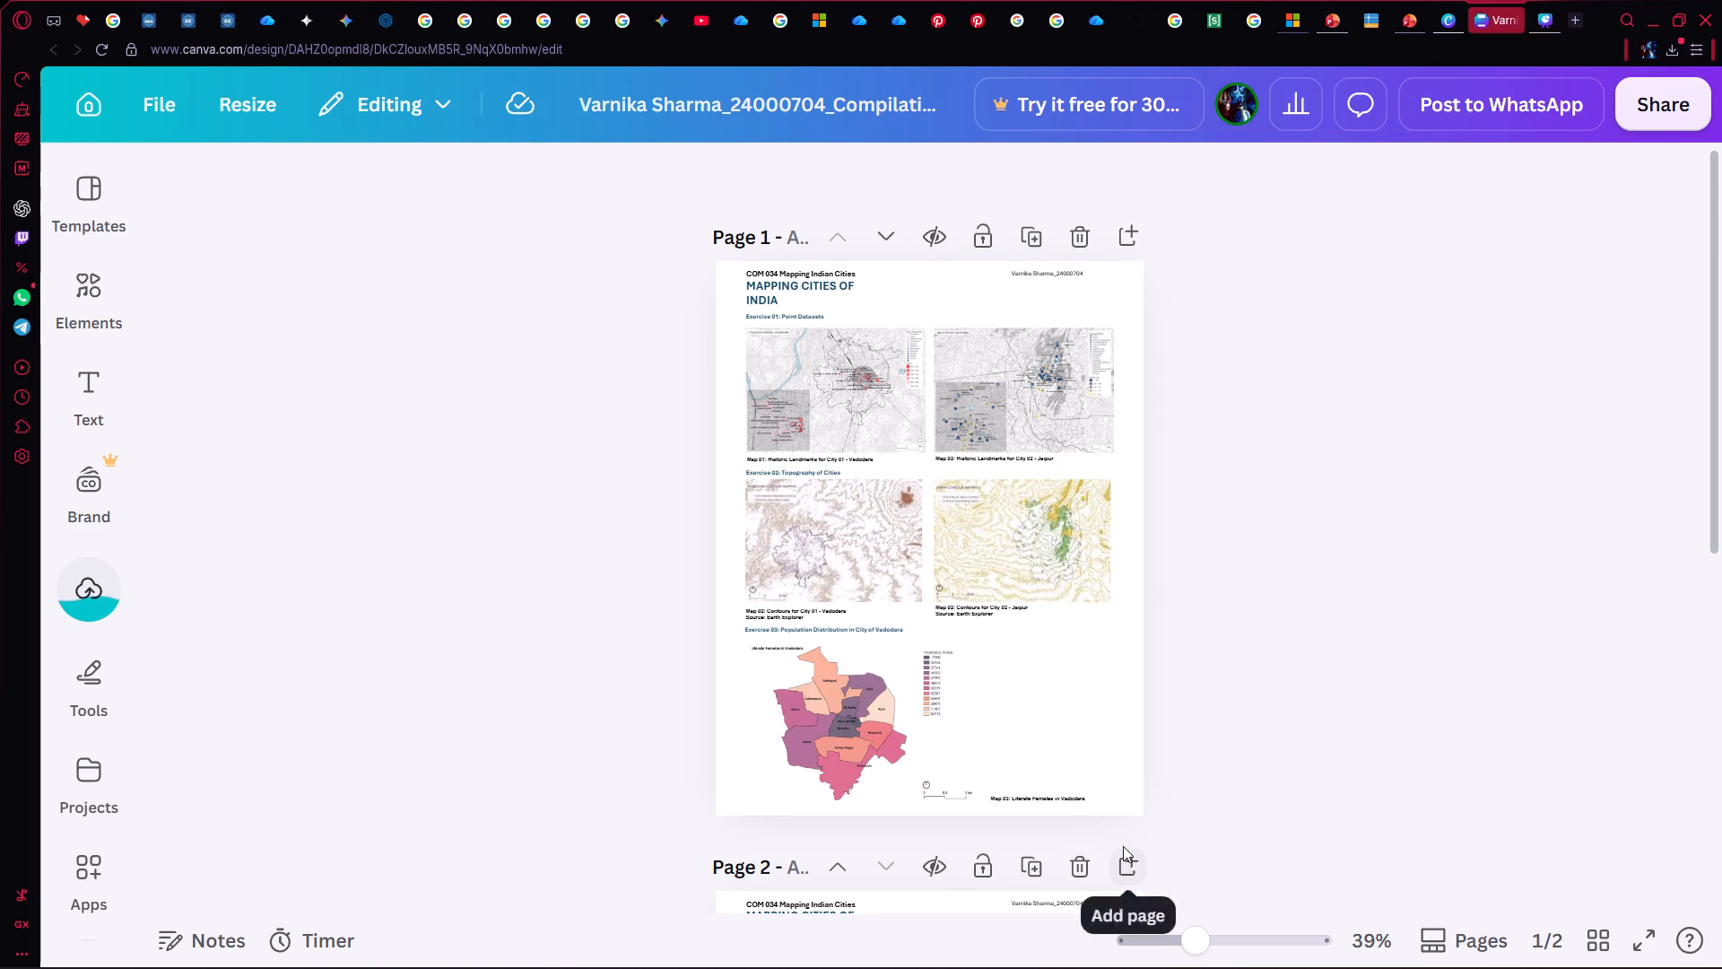
Open the "1 pune university" PDF from the "project file" folder in File Explorer and examine its map.
left_click(845, 953)
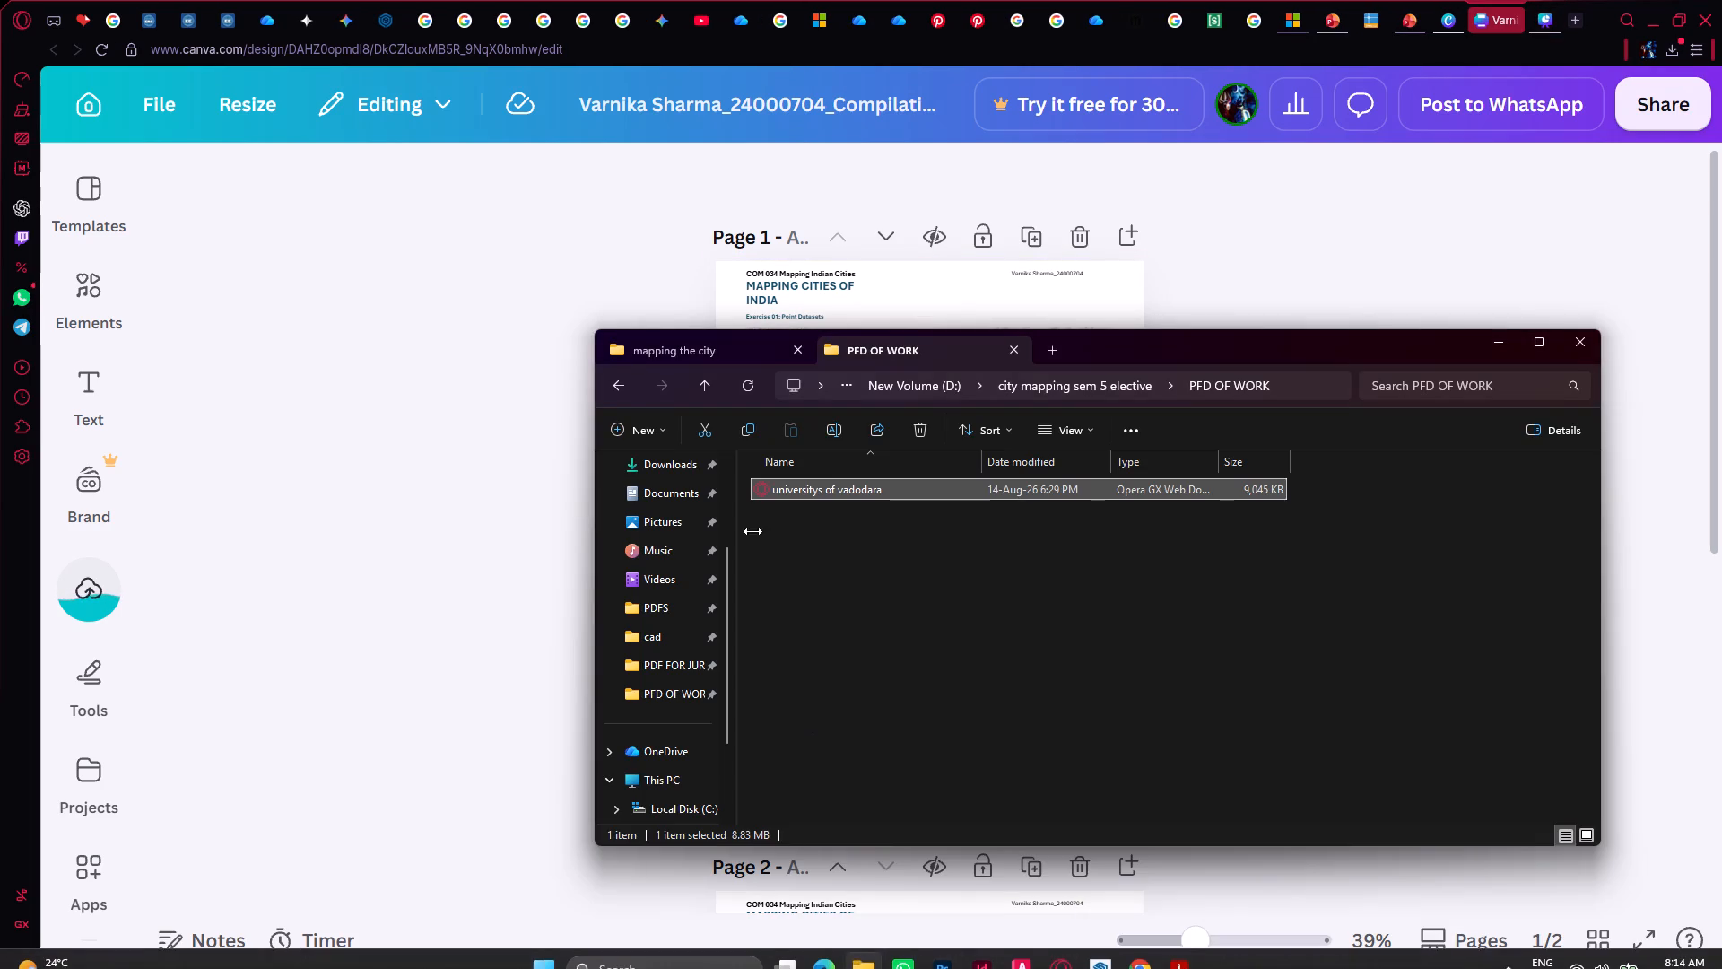
left_click(614, 384)
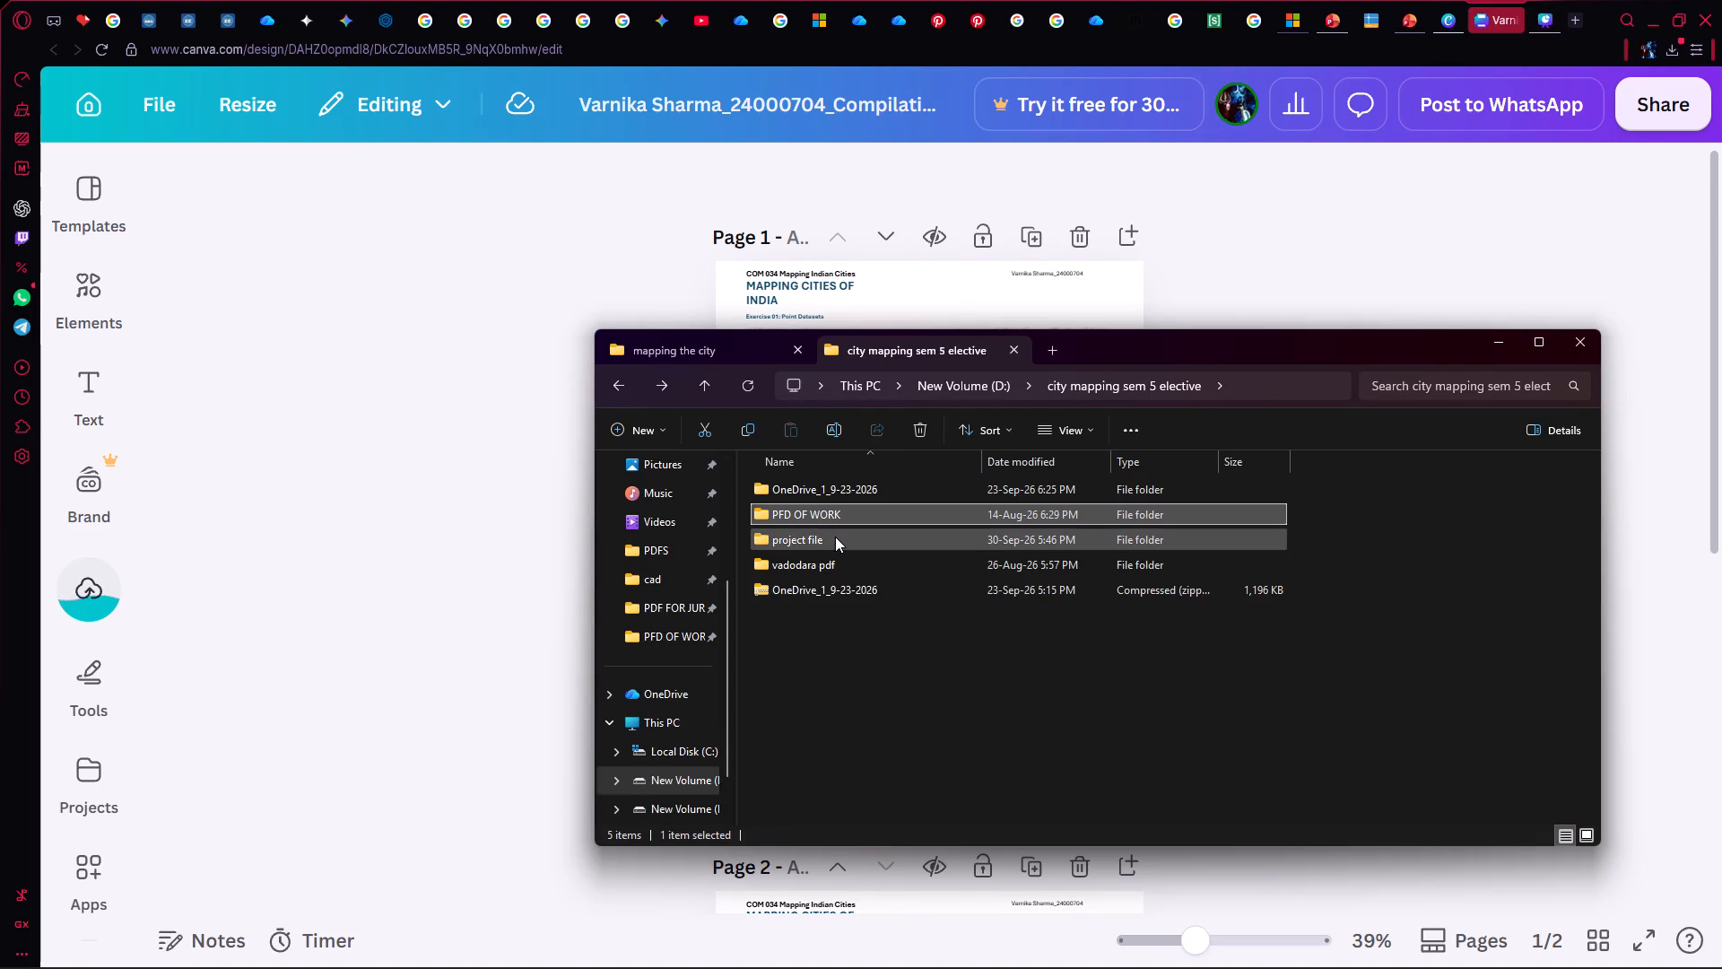
double_click(835, 543)
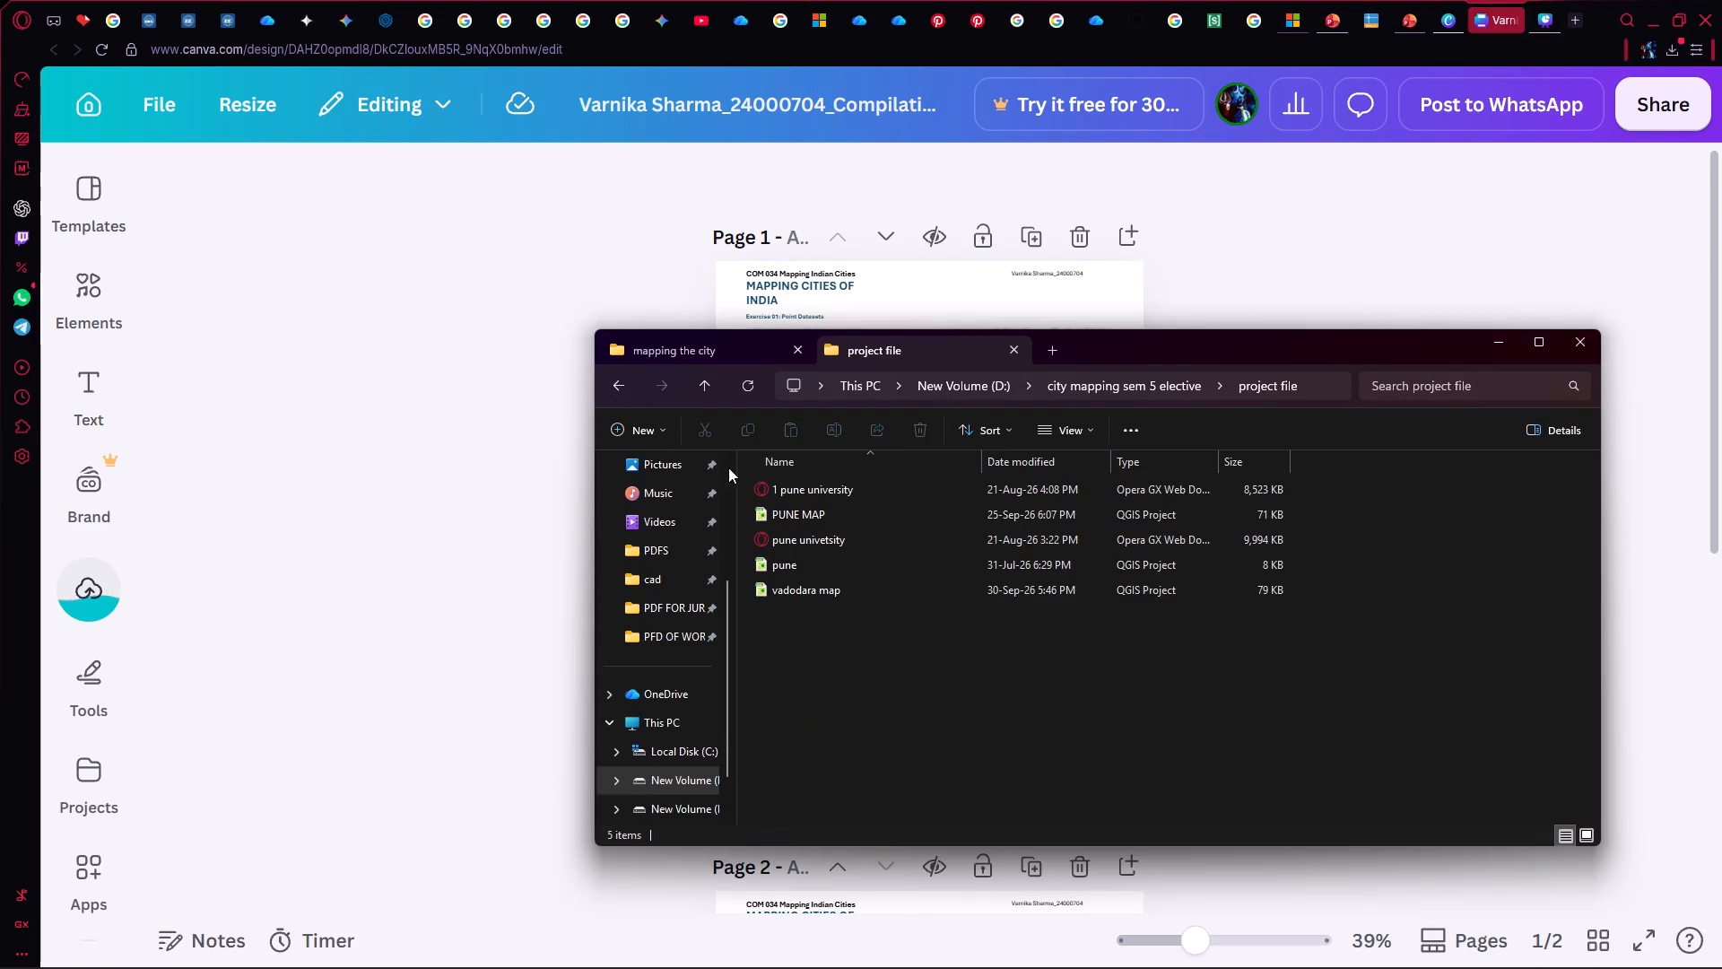
left_click(629, 390)
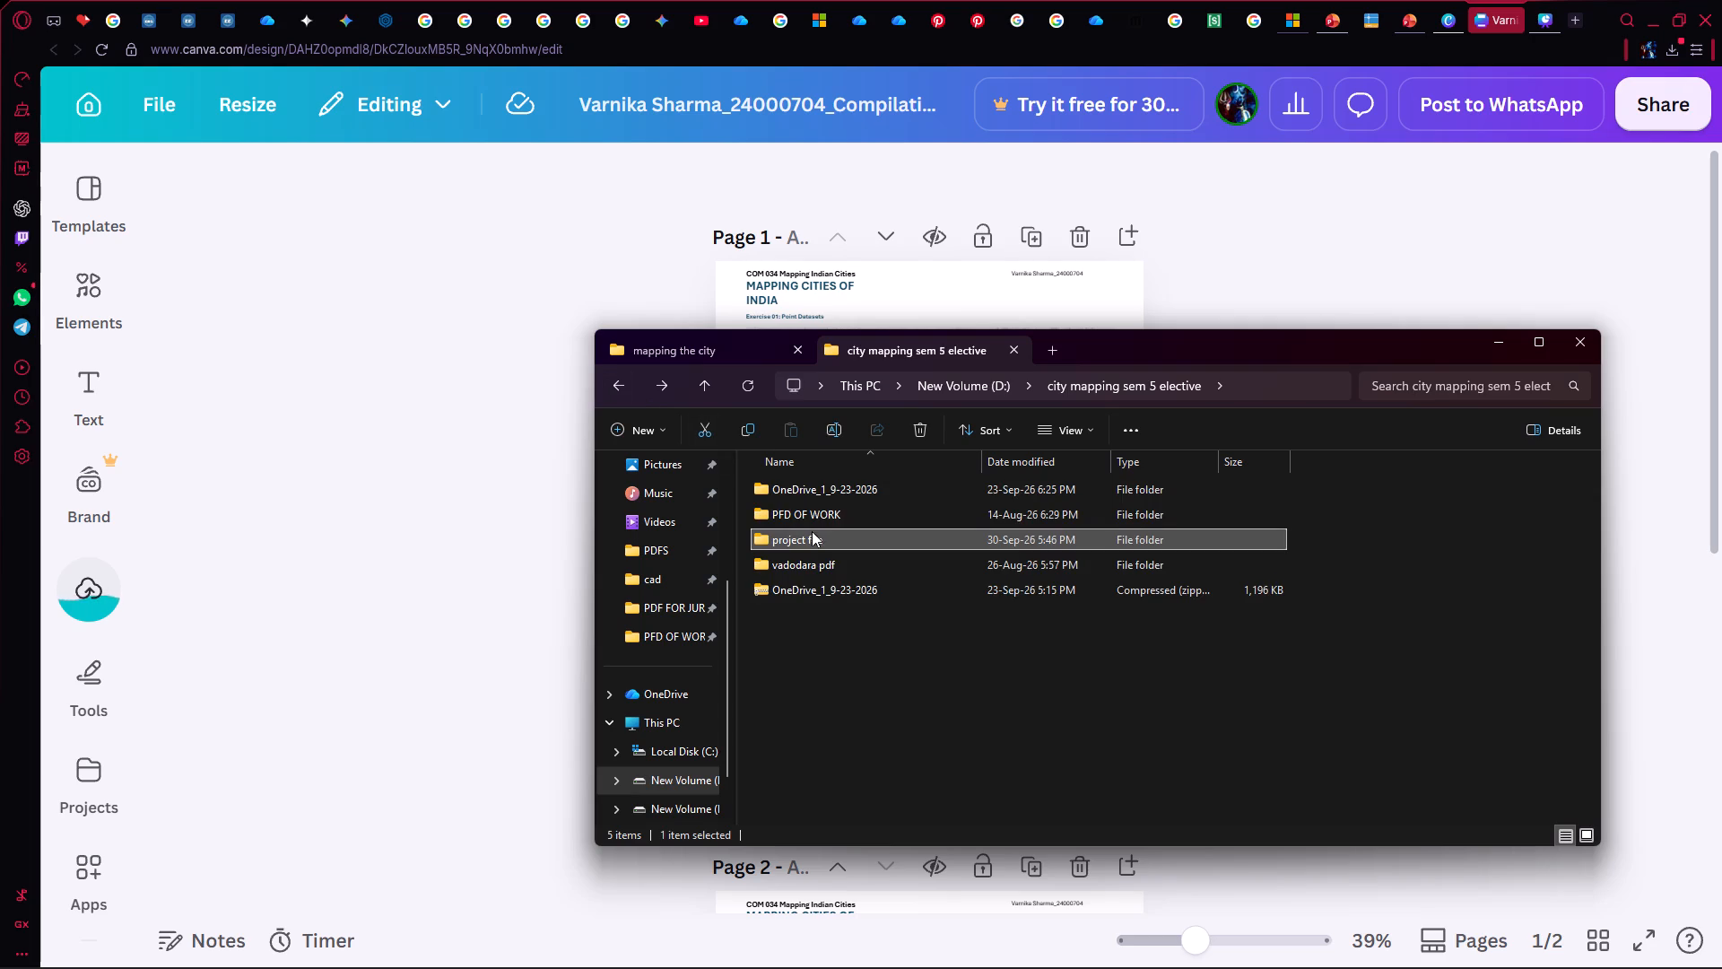
double_click(814, 537)
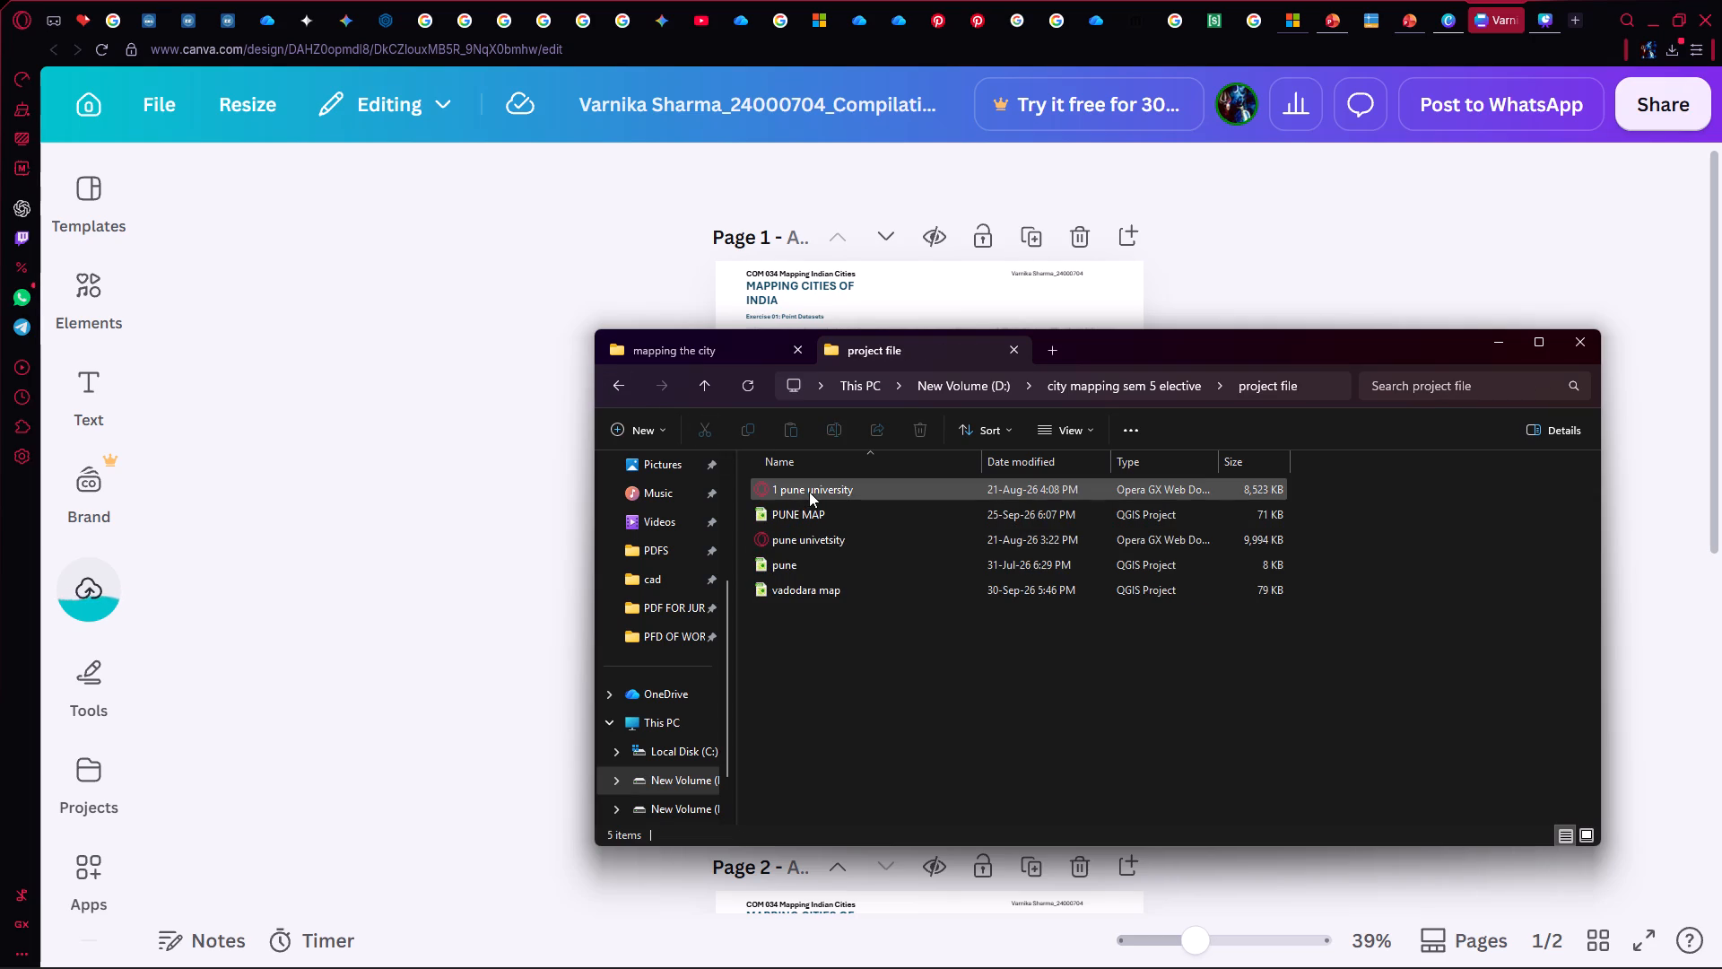
double_click(809, 491)
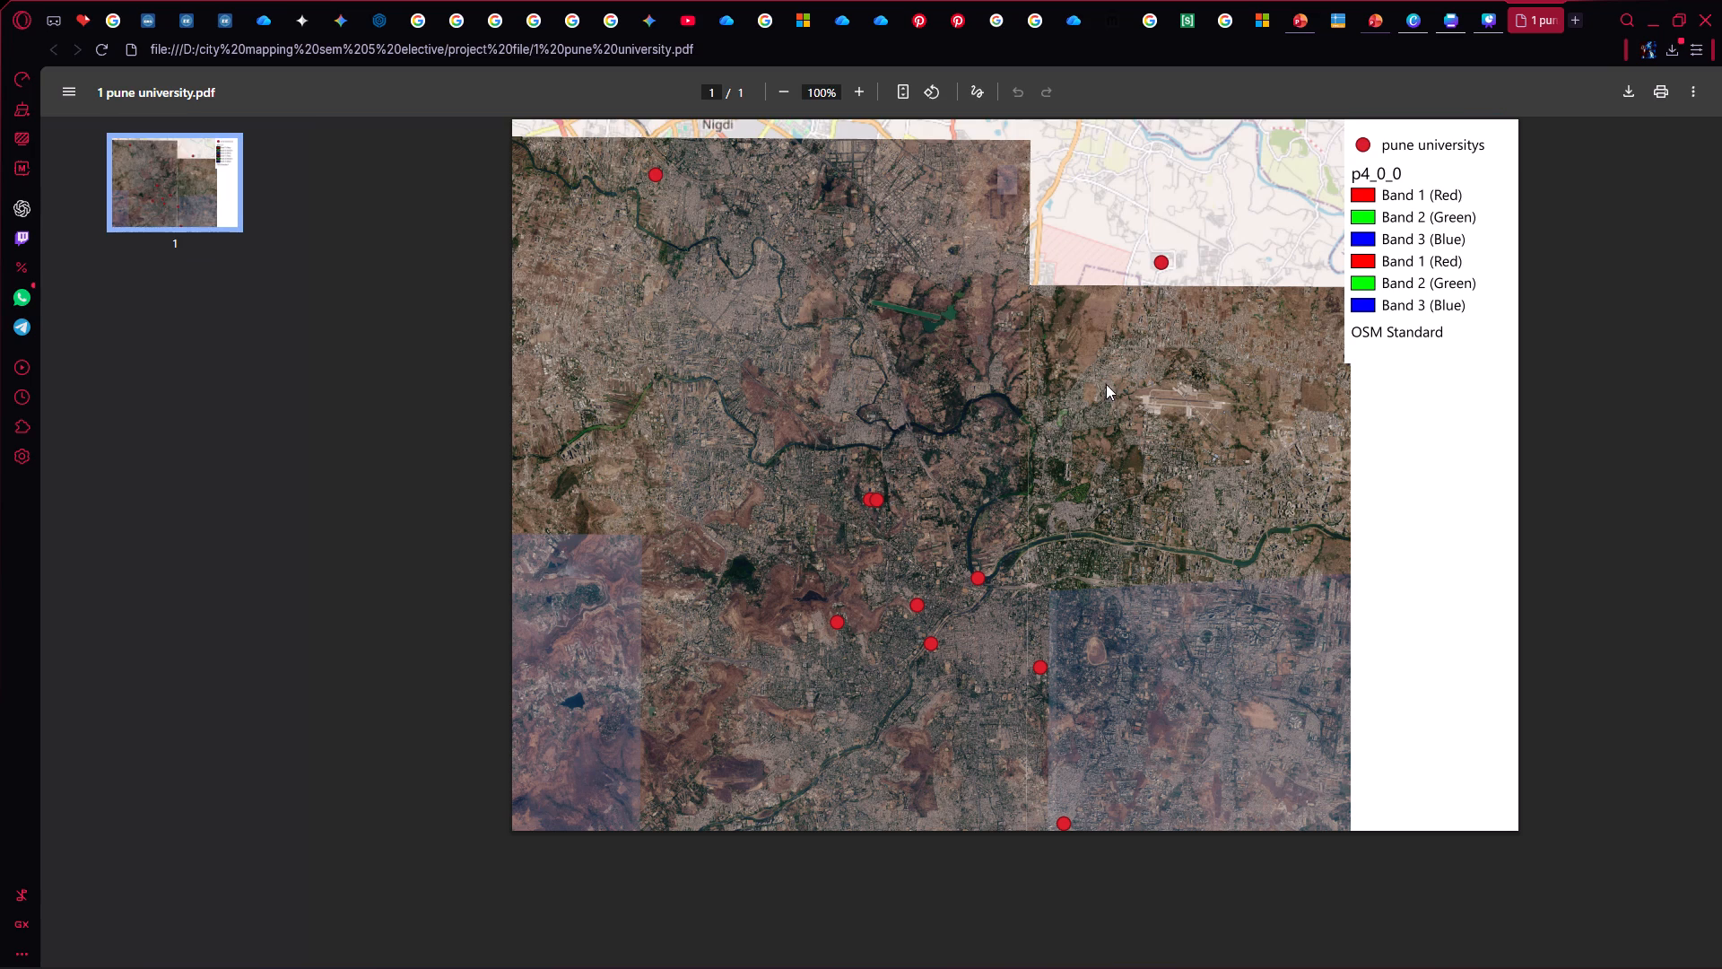
left_click(1700, 30)
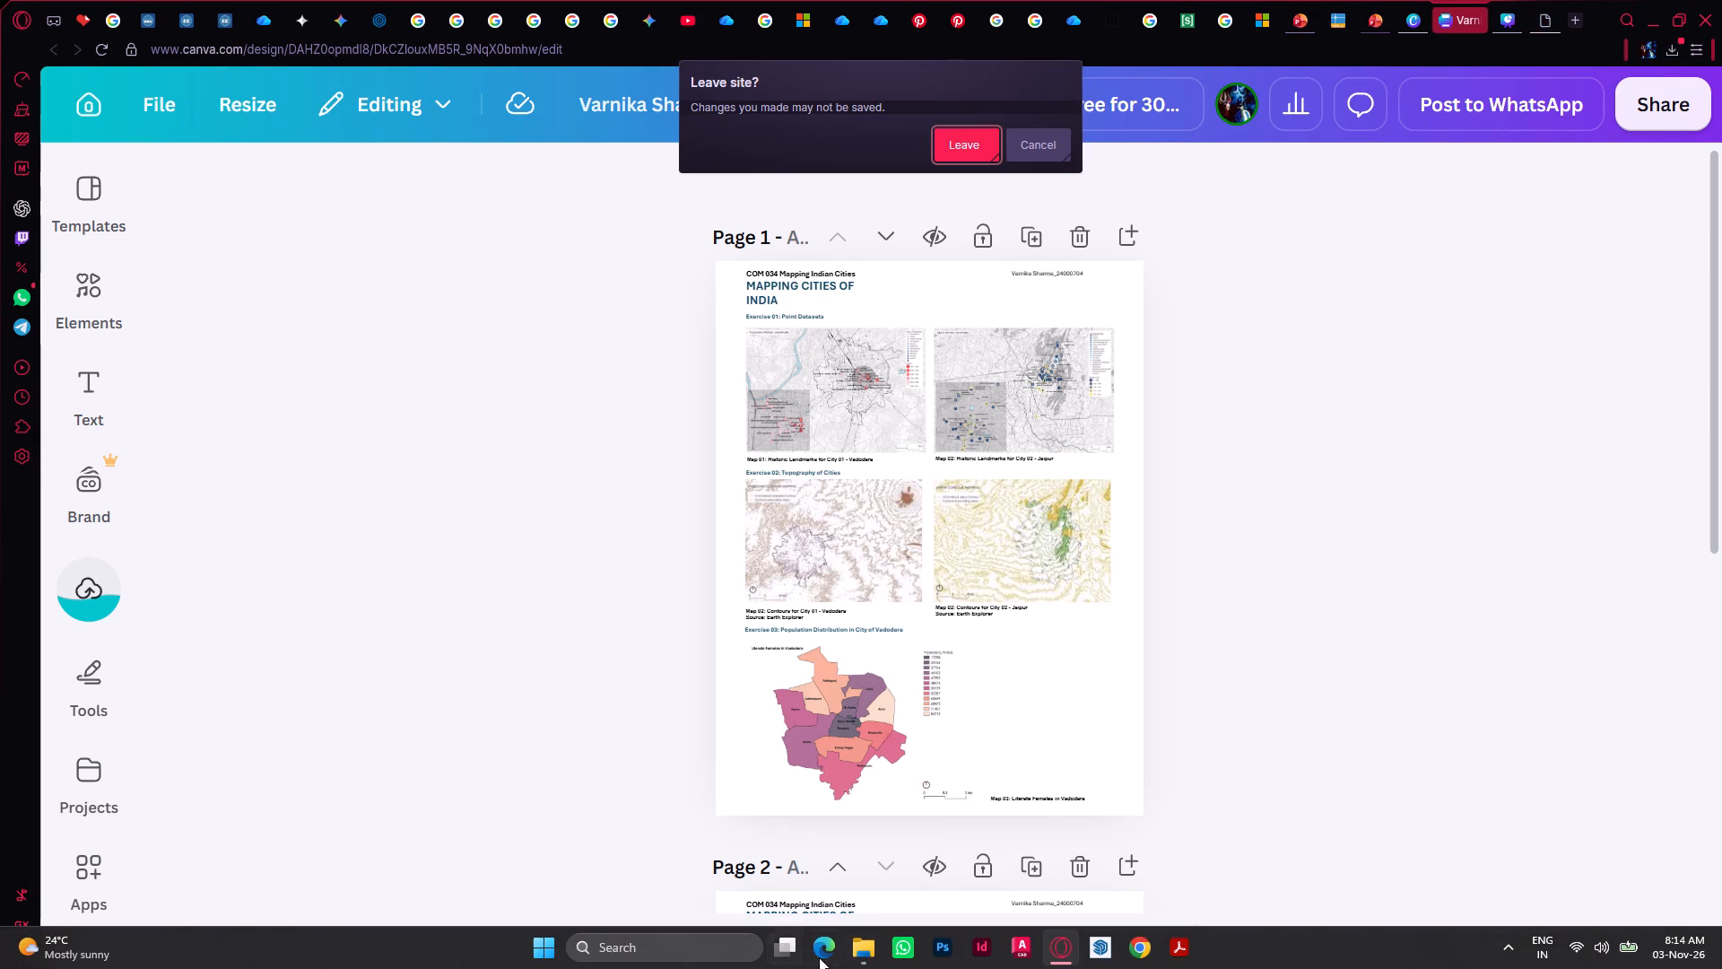
Examine the "vadodara university" PDF labelled with the student's name and ID from the "vadodara pdf" folder, dismissing the leave-site prompt and minimizing the browser.
left_click(874, 948)
left_click(622, 387)
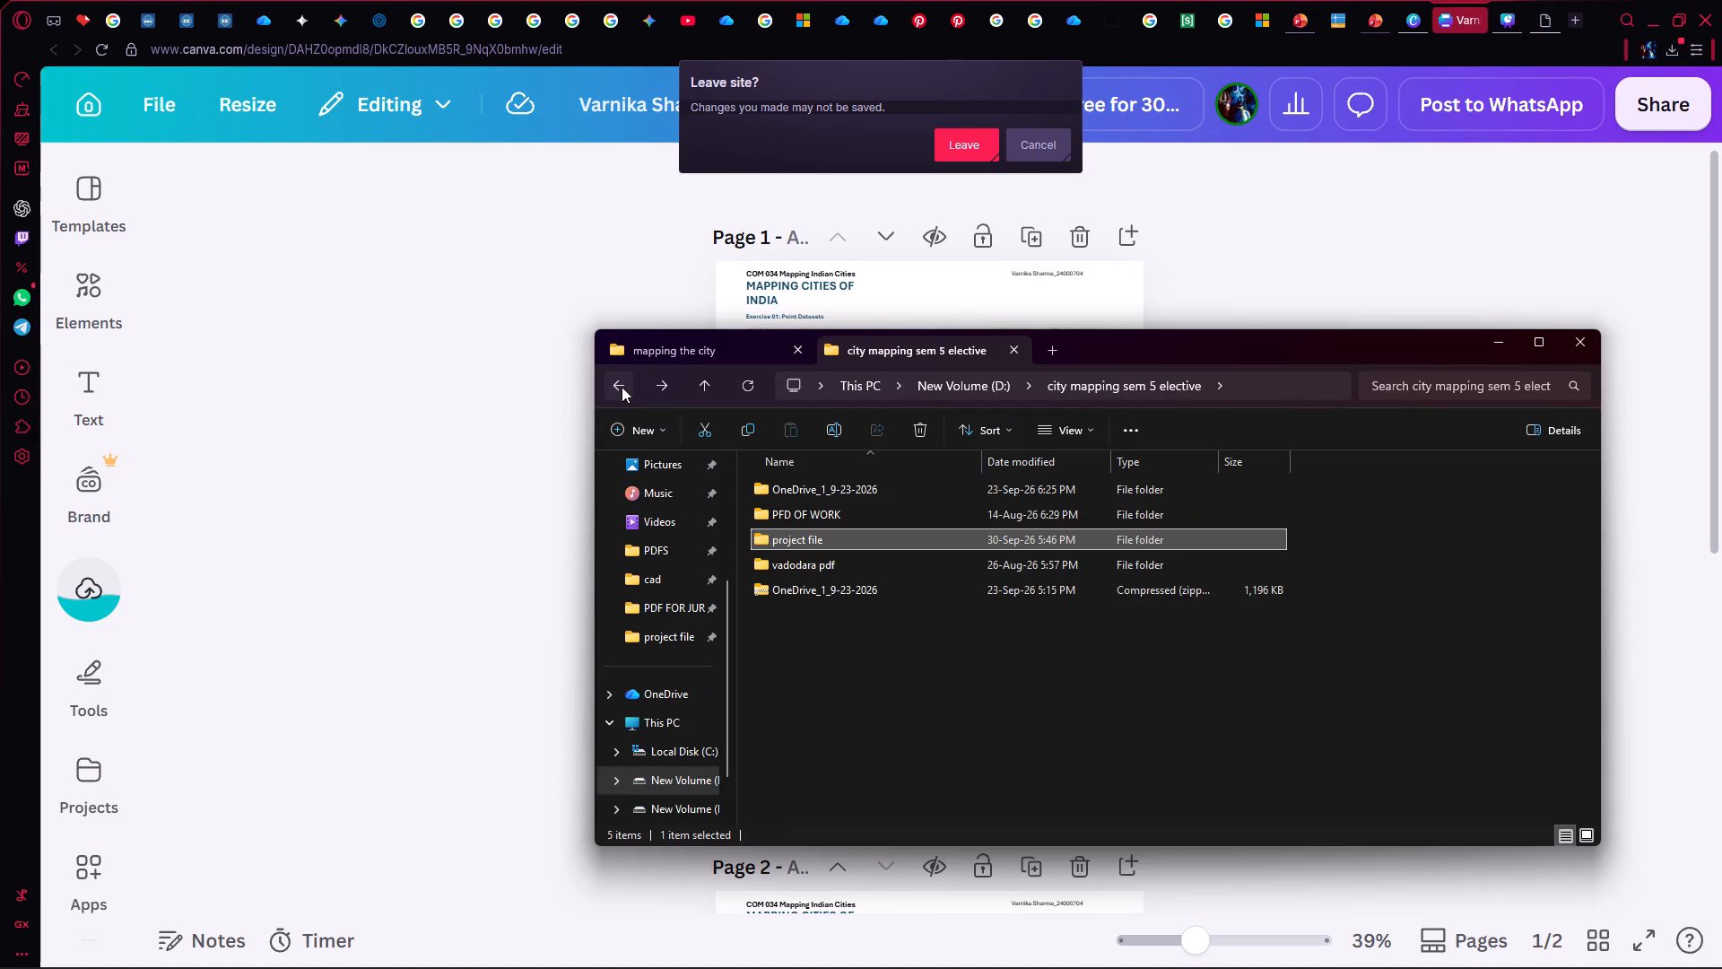
double_click(831, 517)
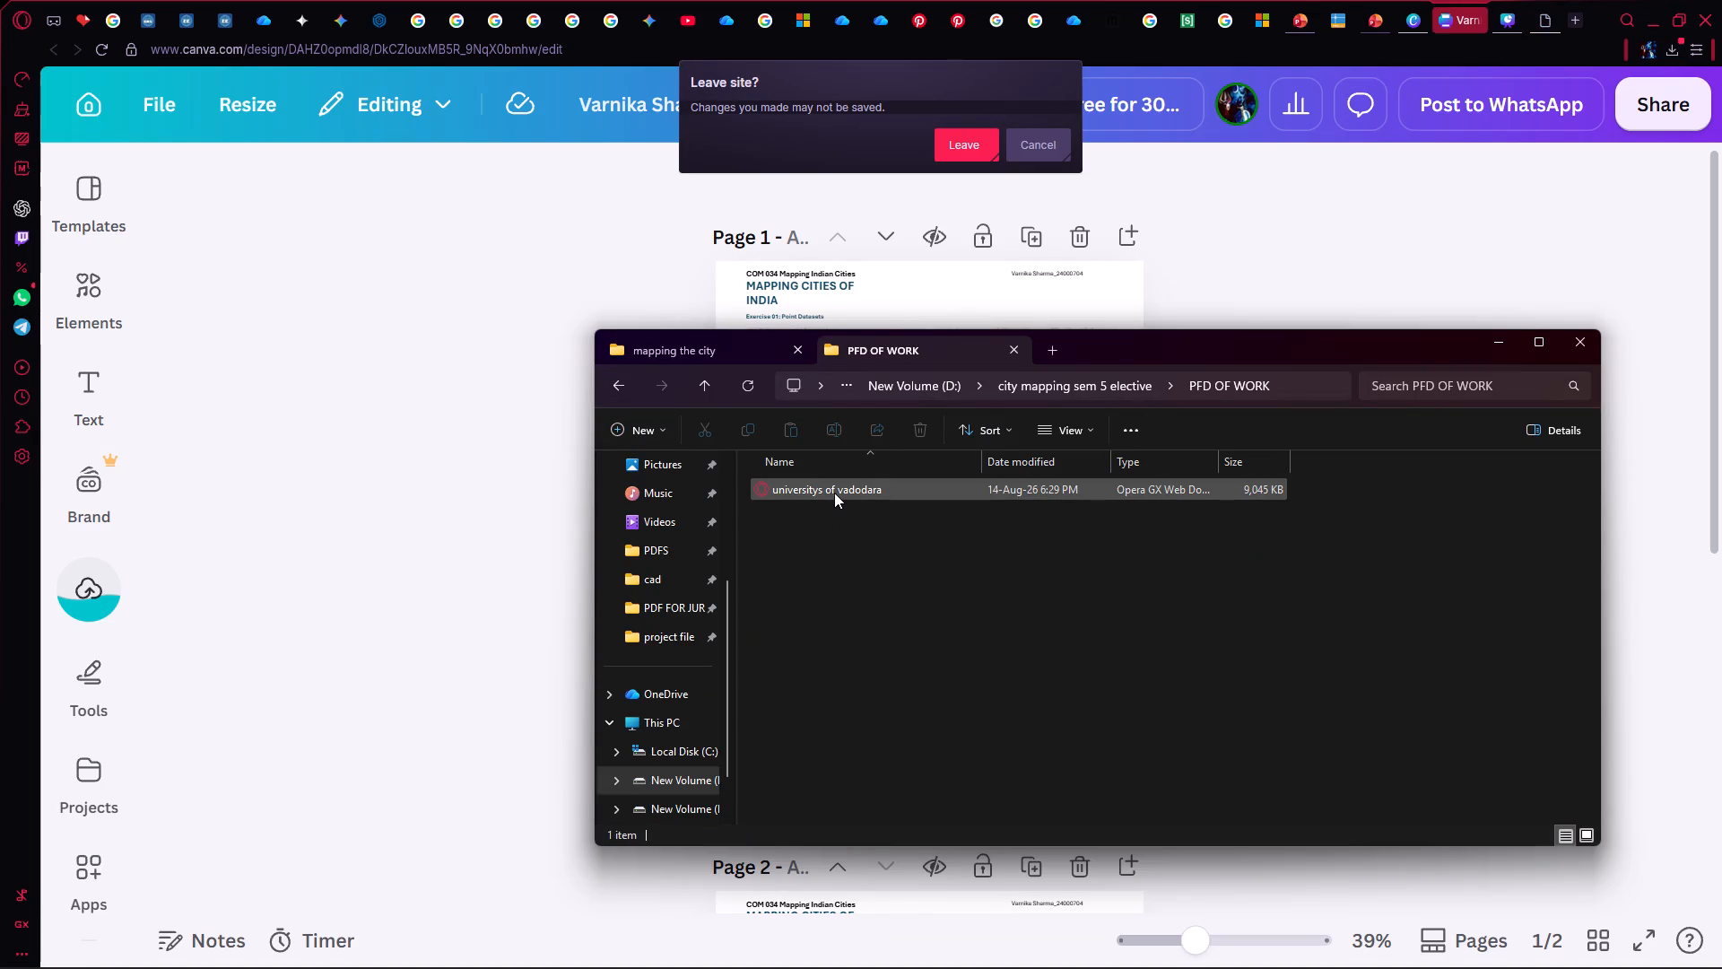
left_click(620, 390)
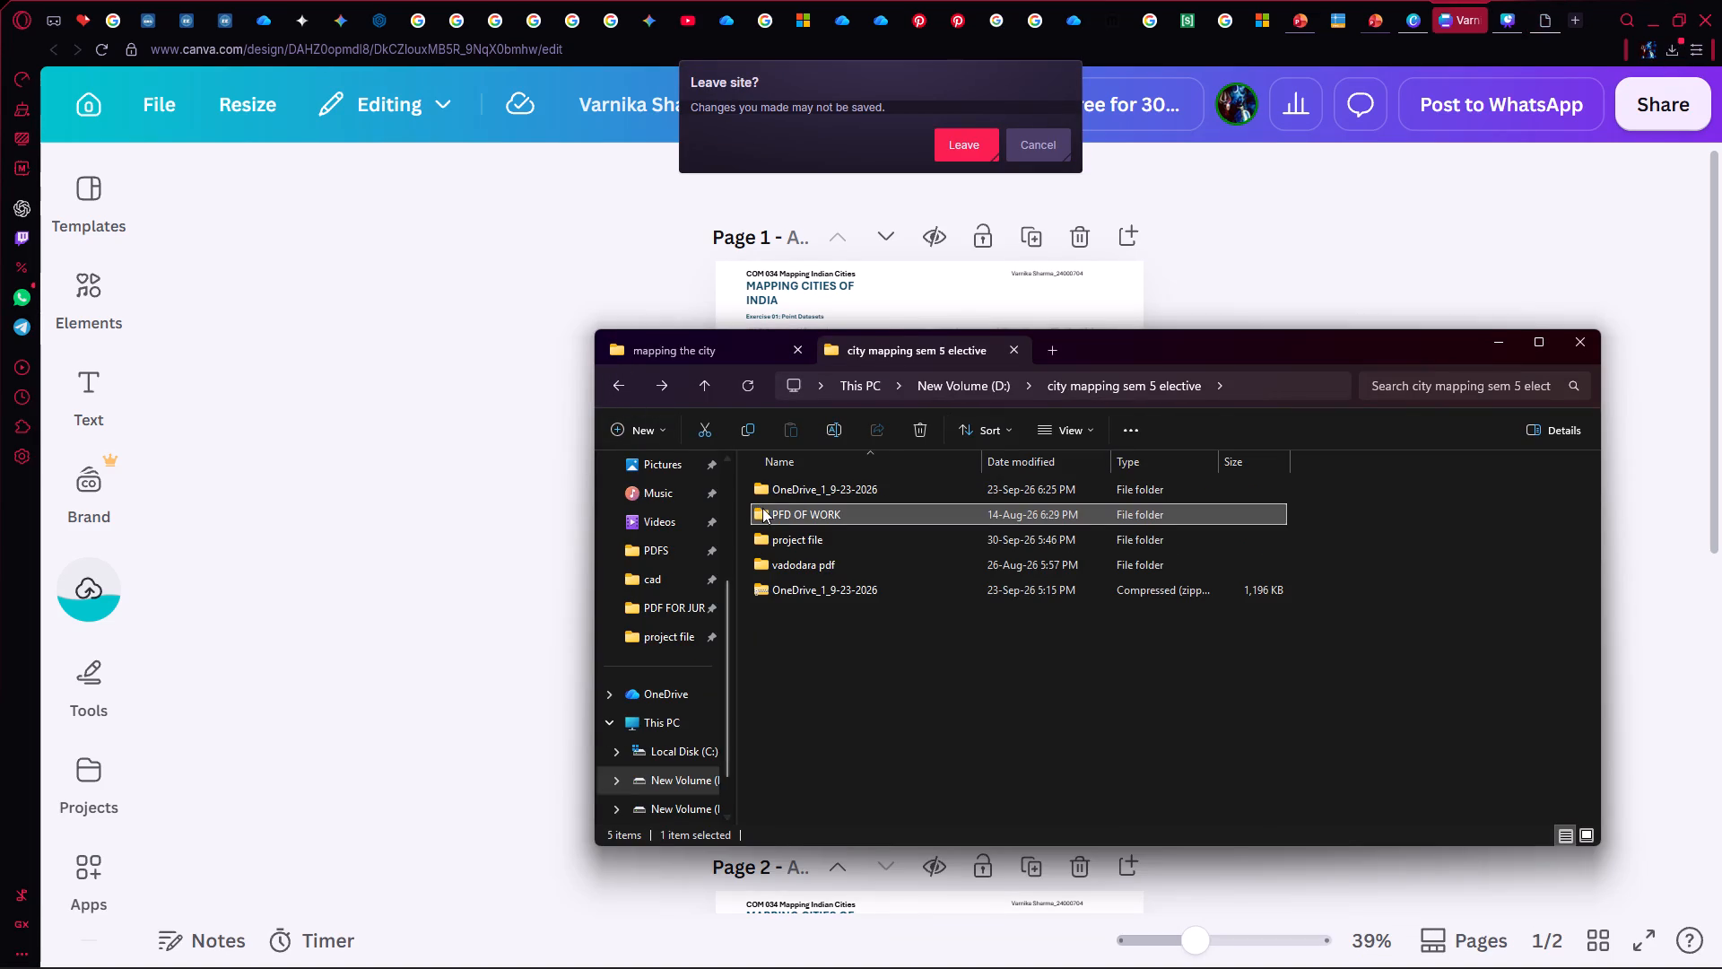
double_click(812, 568)
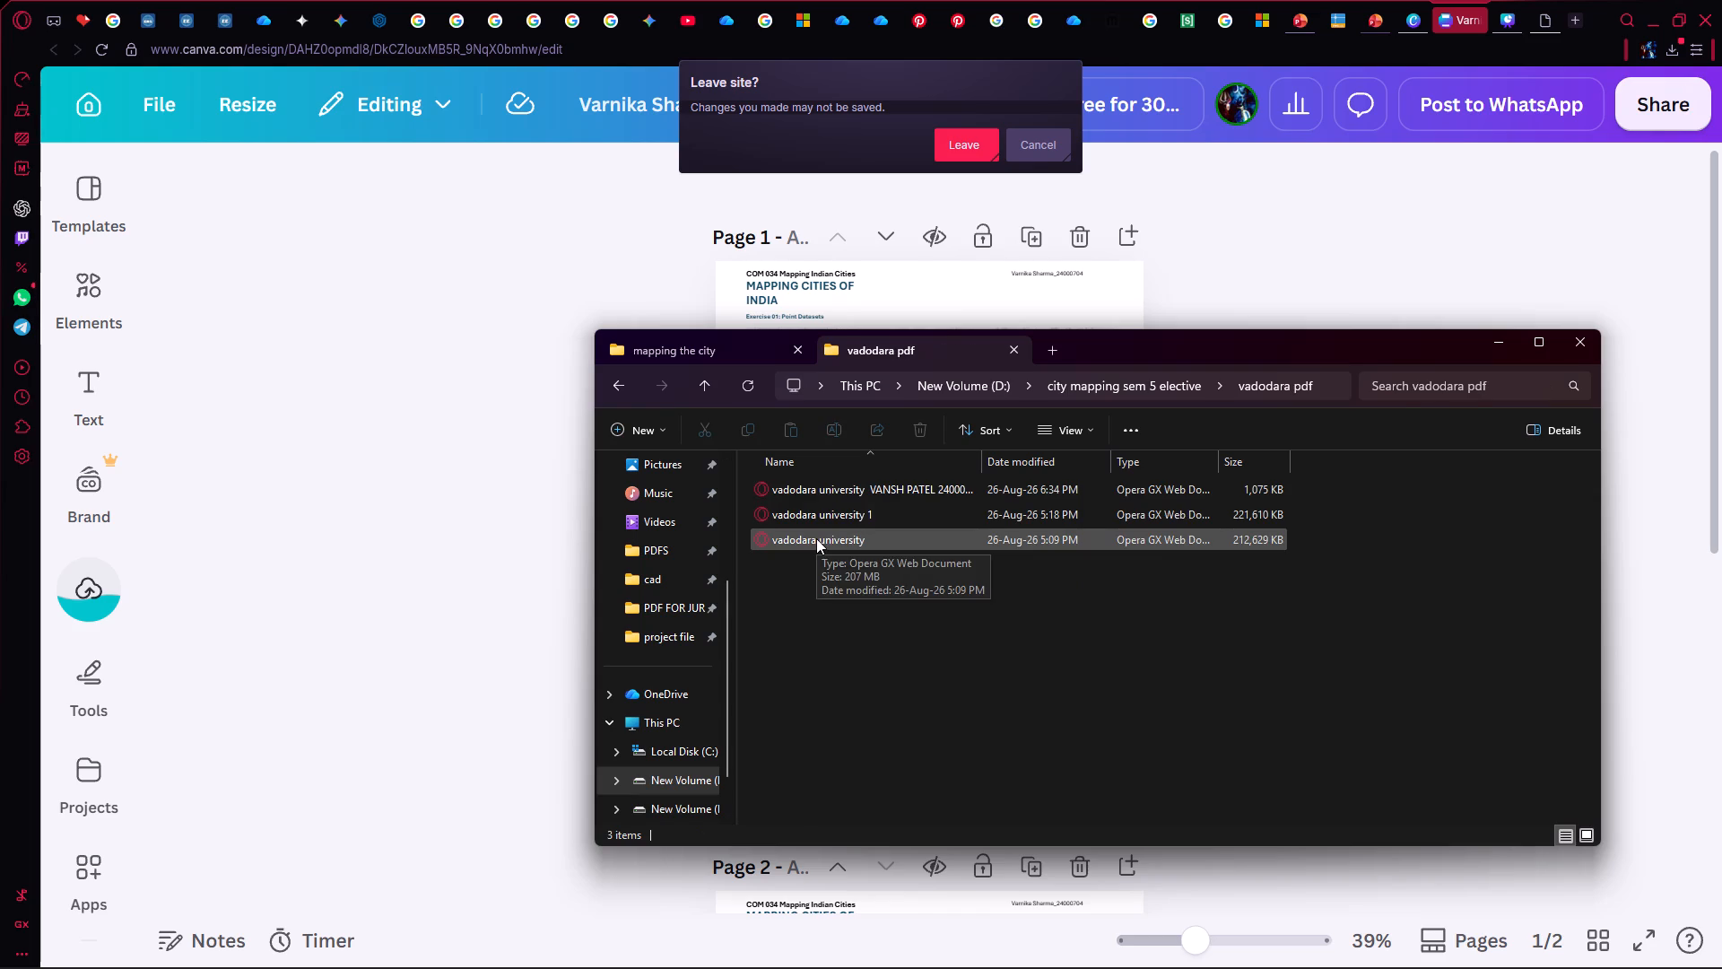
double_click(848, 491)
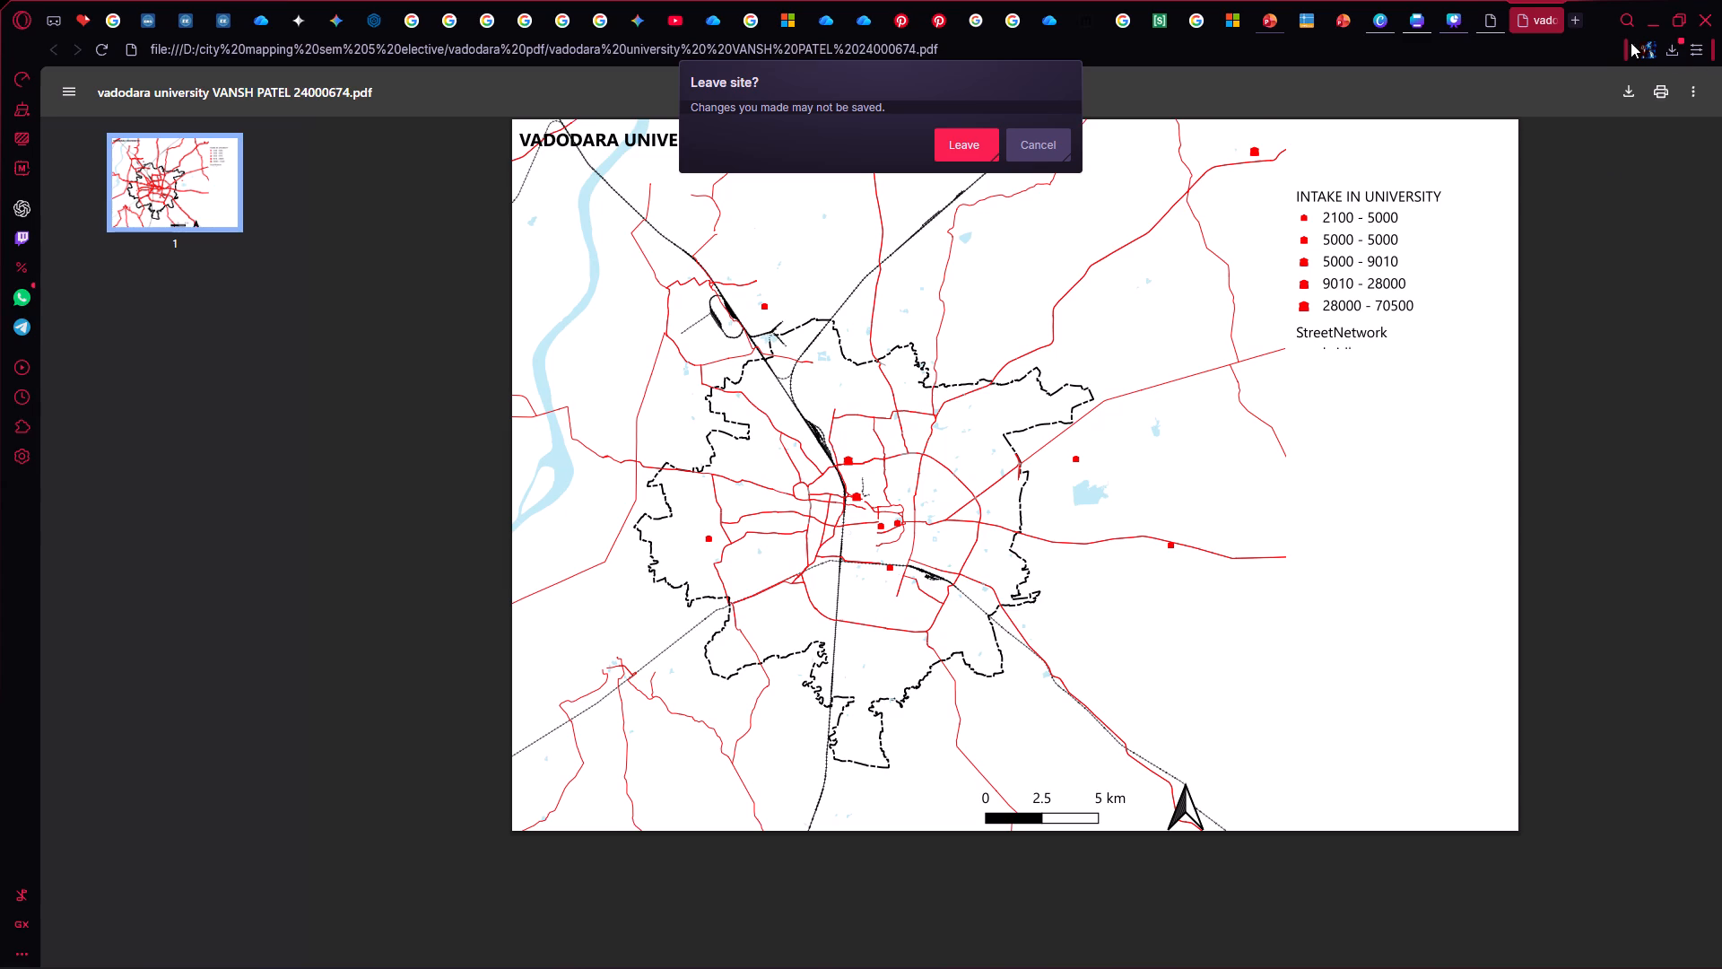
left_click(1024, 155)
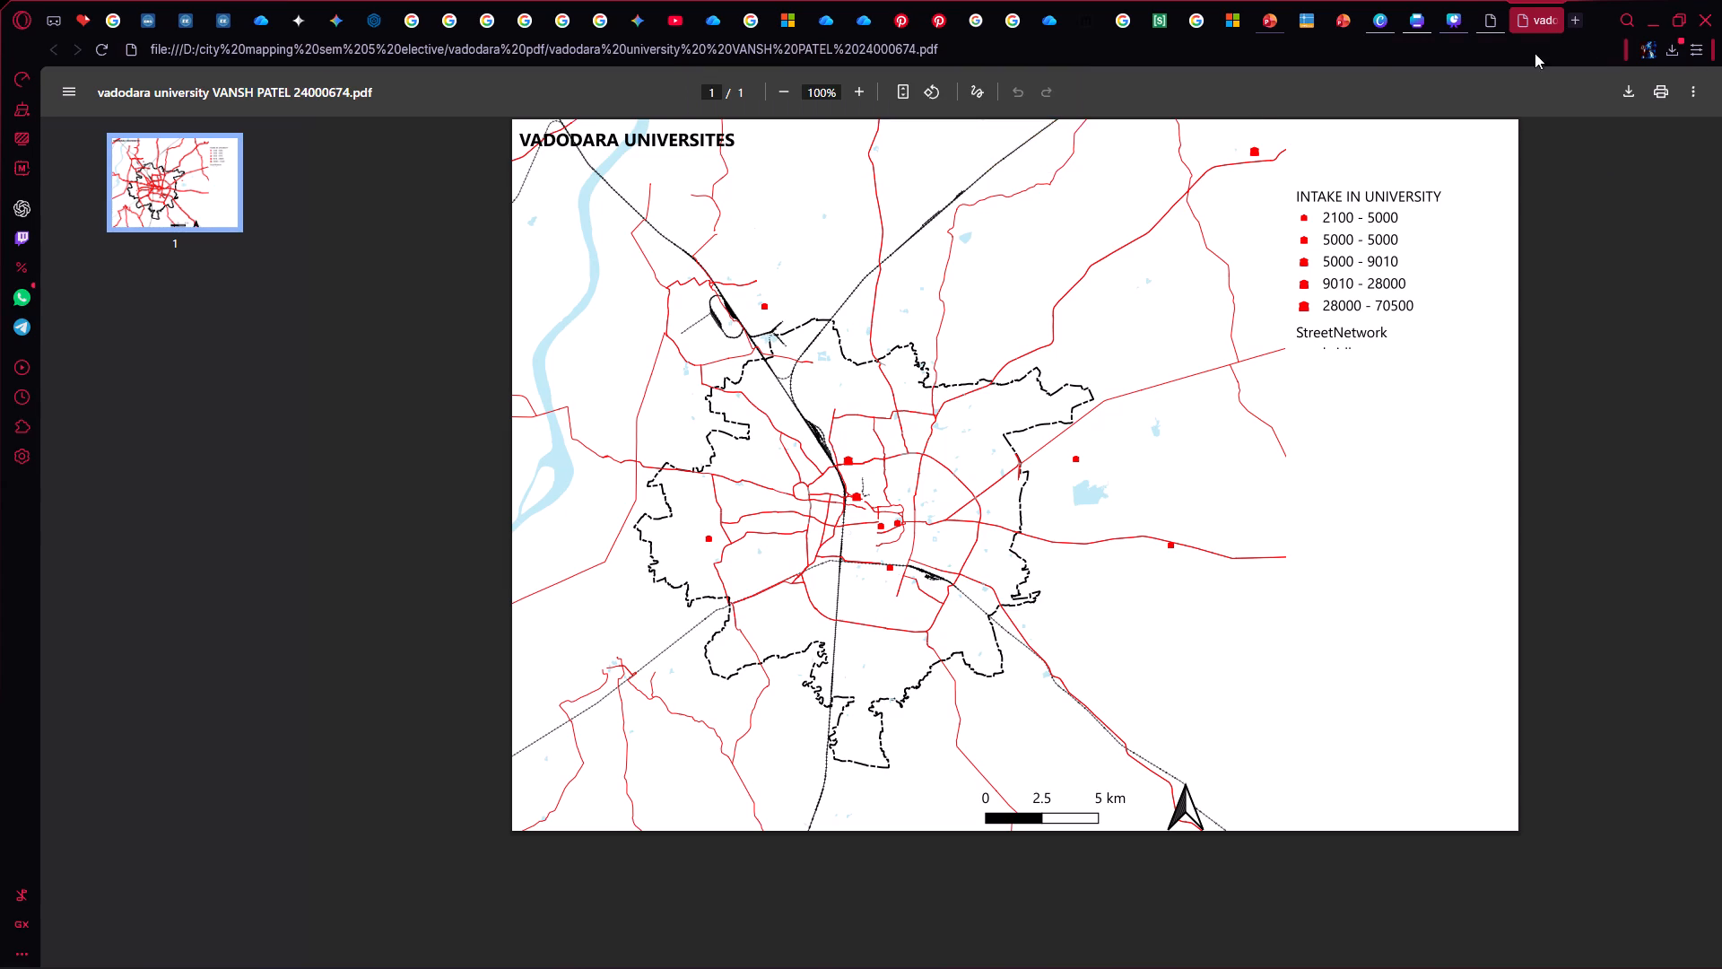
left_click(1661, 23)
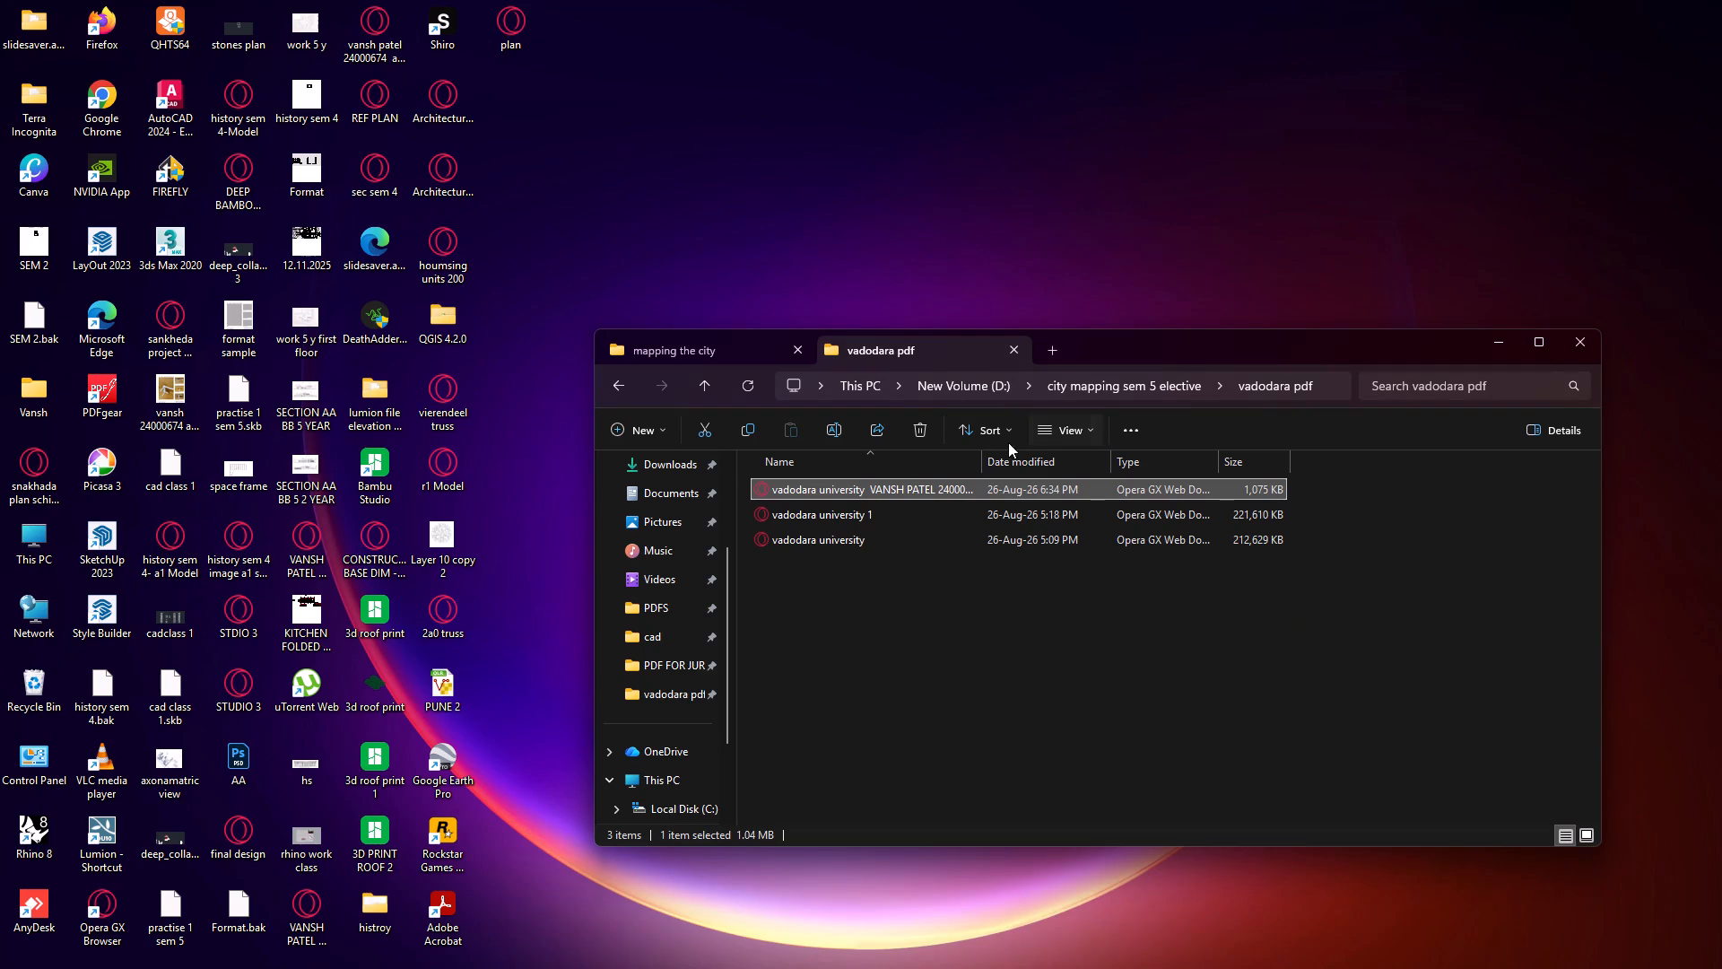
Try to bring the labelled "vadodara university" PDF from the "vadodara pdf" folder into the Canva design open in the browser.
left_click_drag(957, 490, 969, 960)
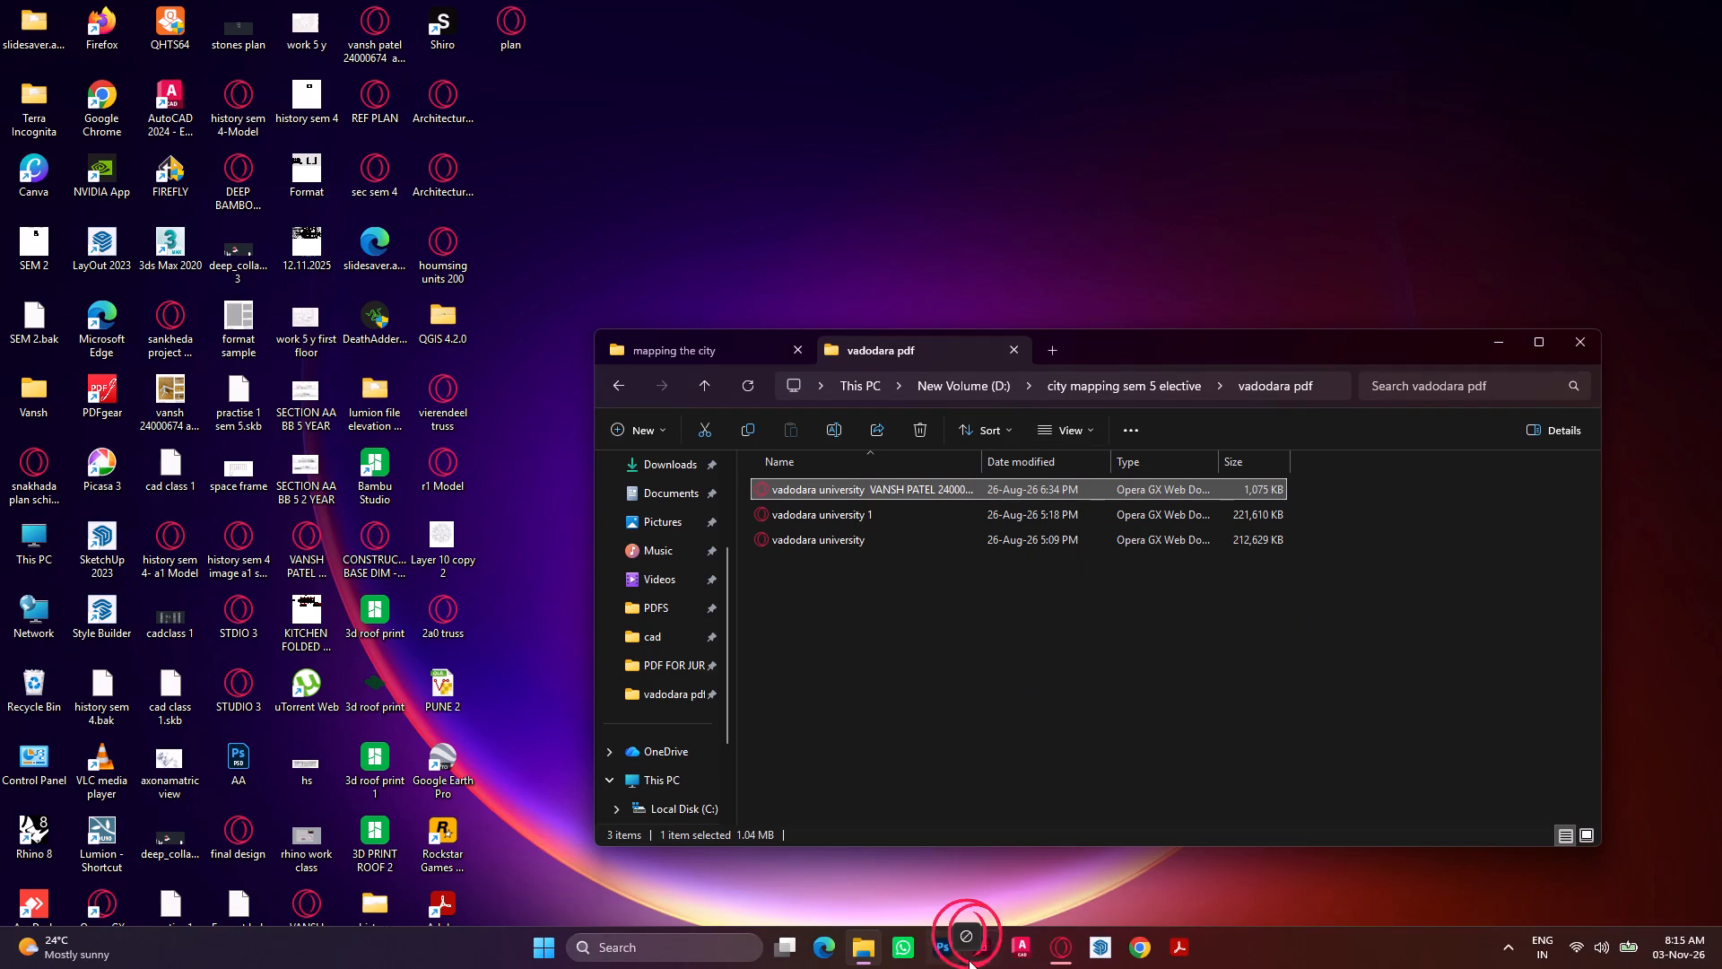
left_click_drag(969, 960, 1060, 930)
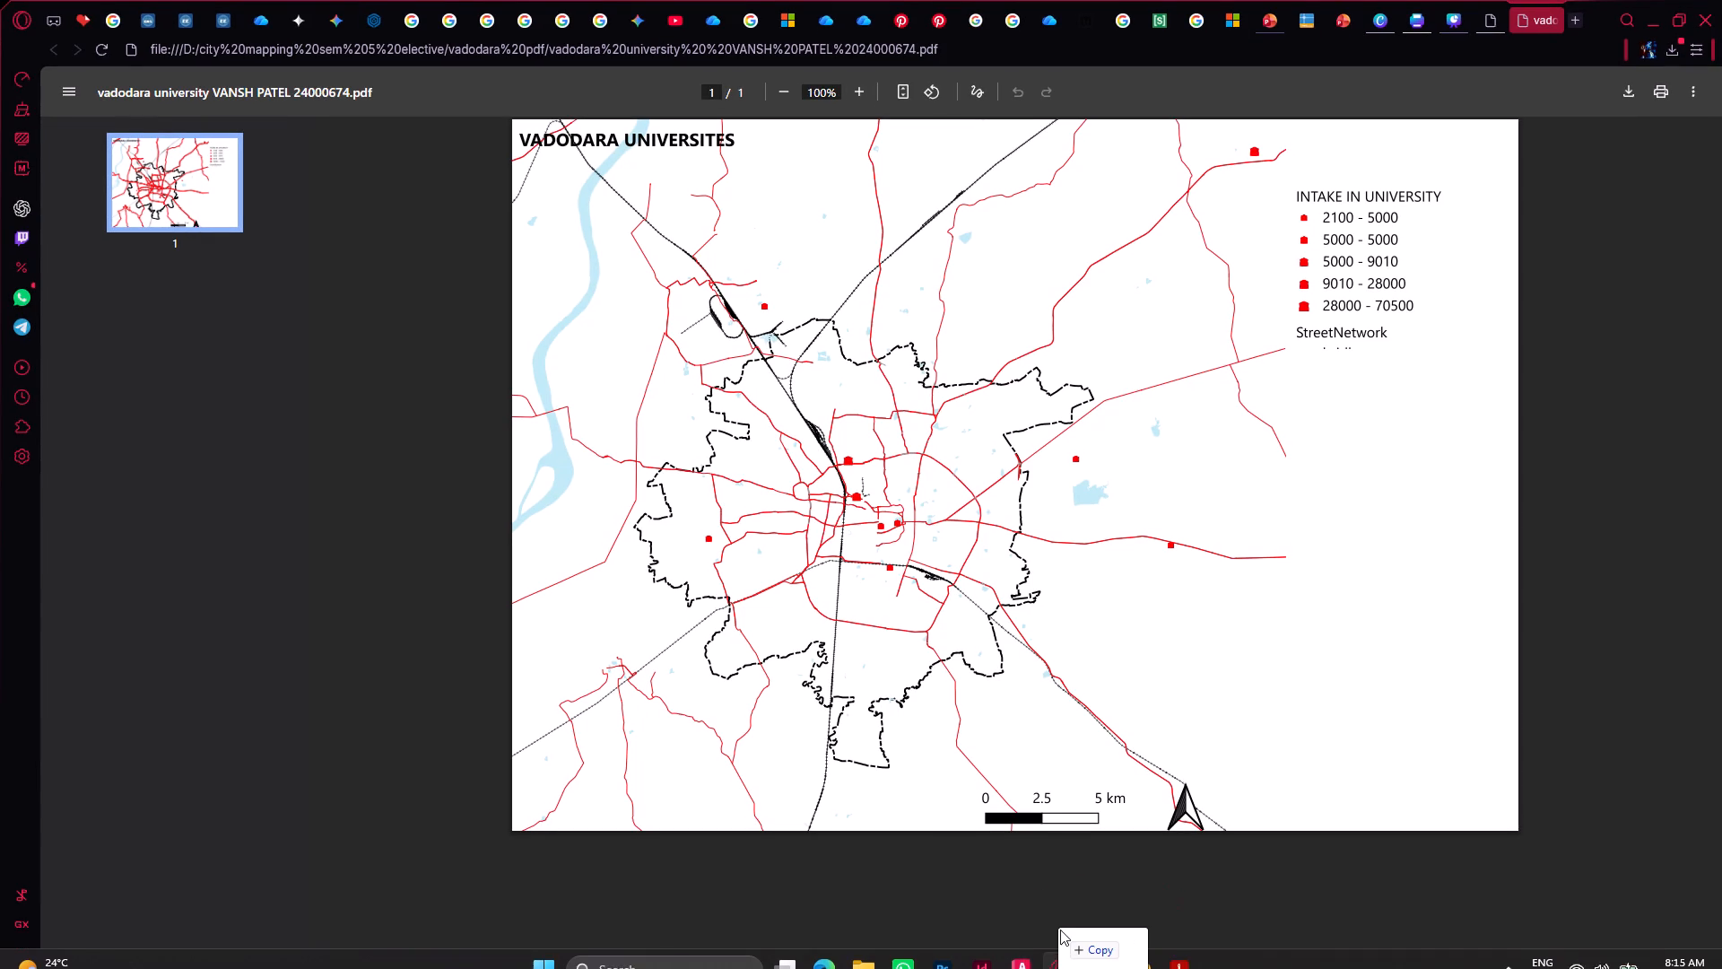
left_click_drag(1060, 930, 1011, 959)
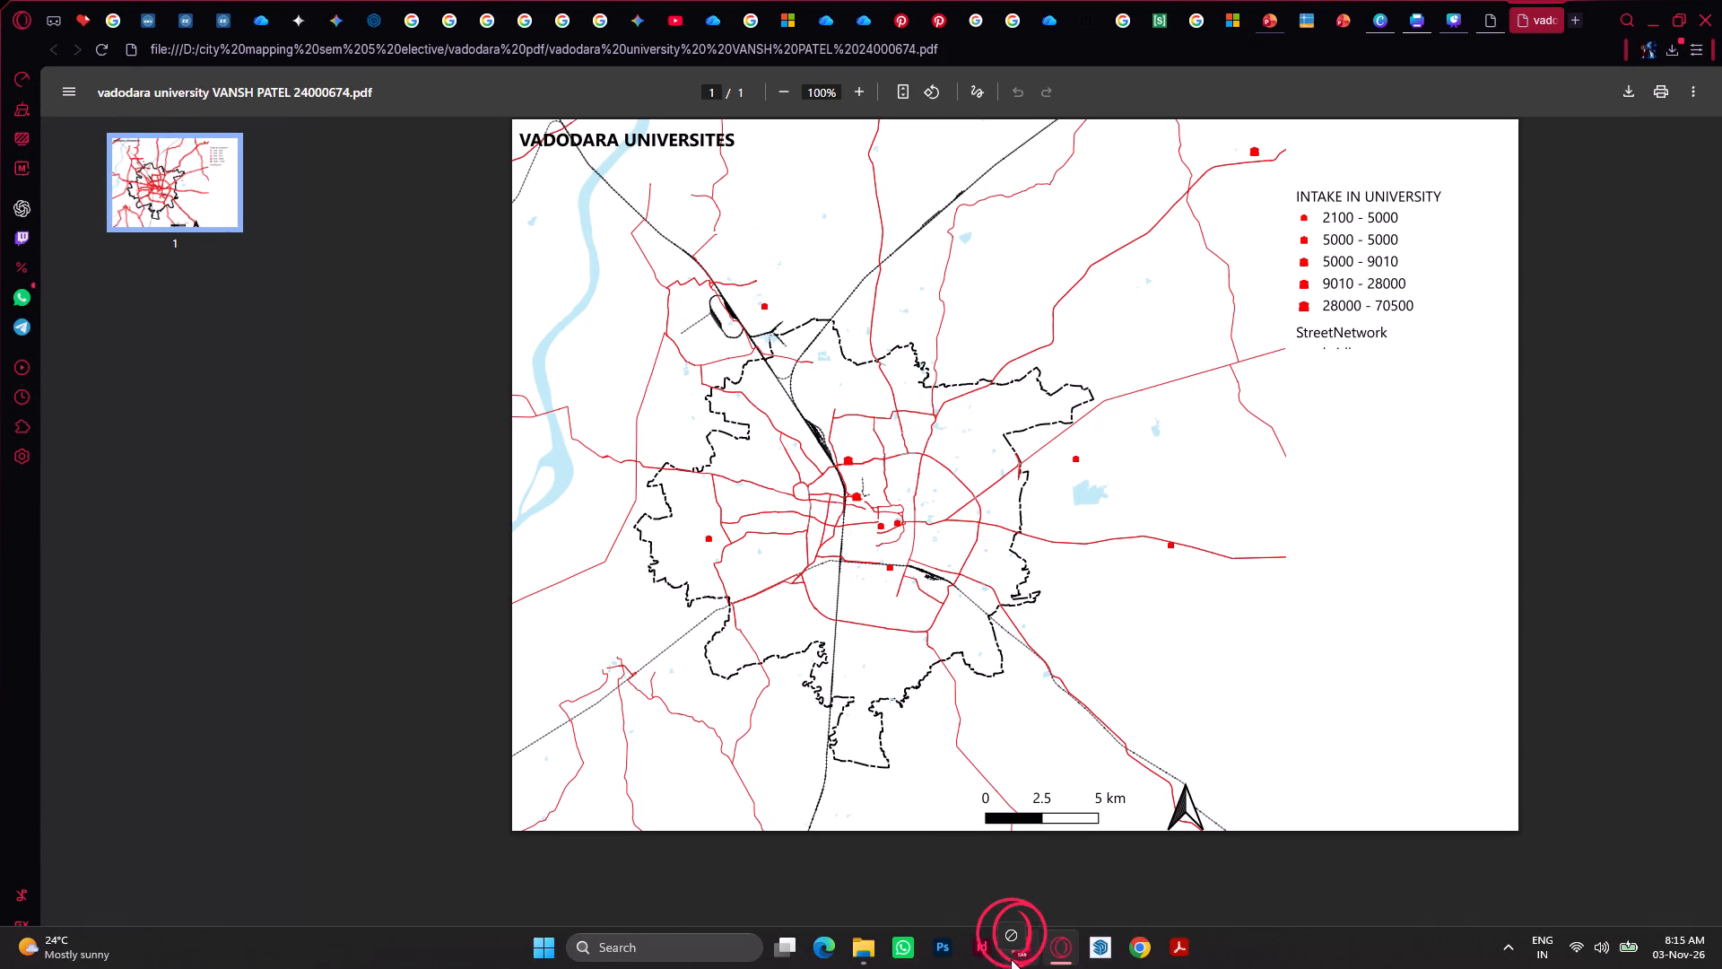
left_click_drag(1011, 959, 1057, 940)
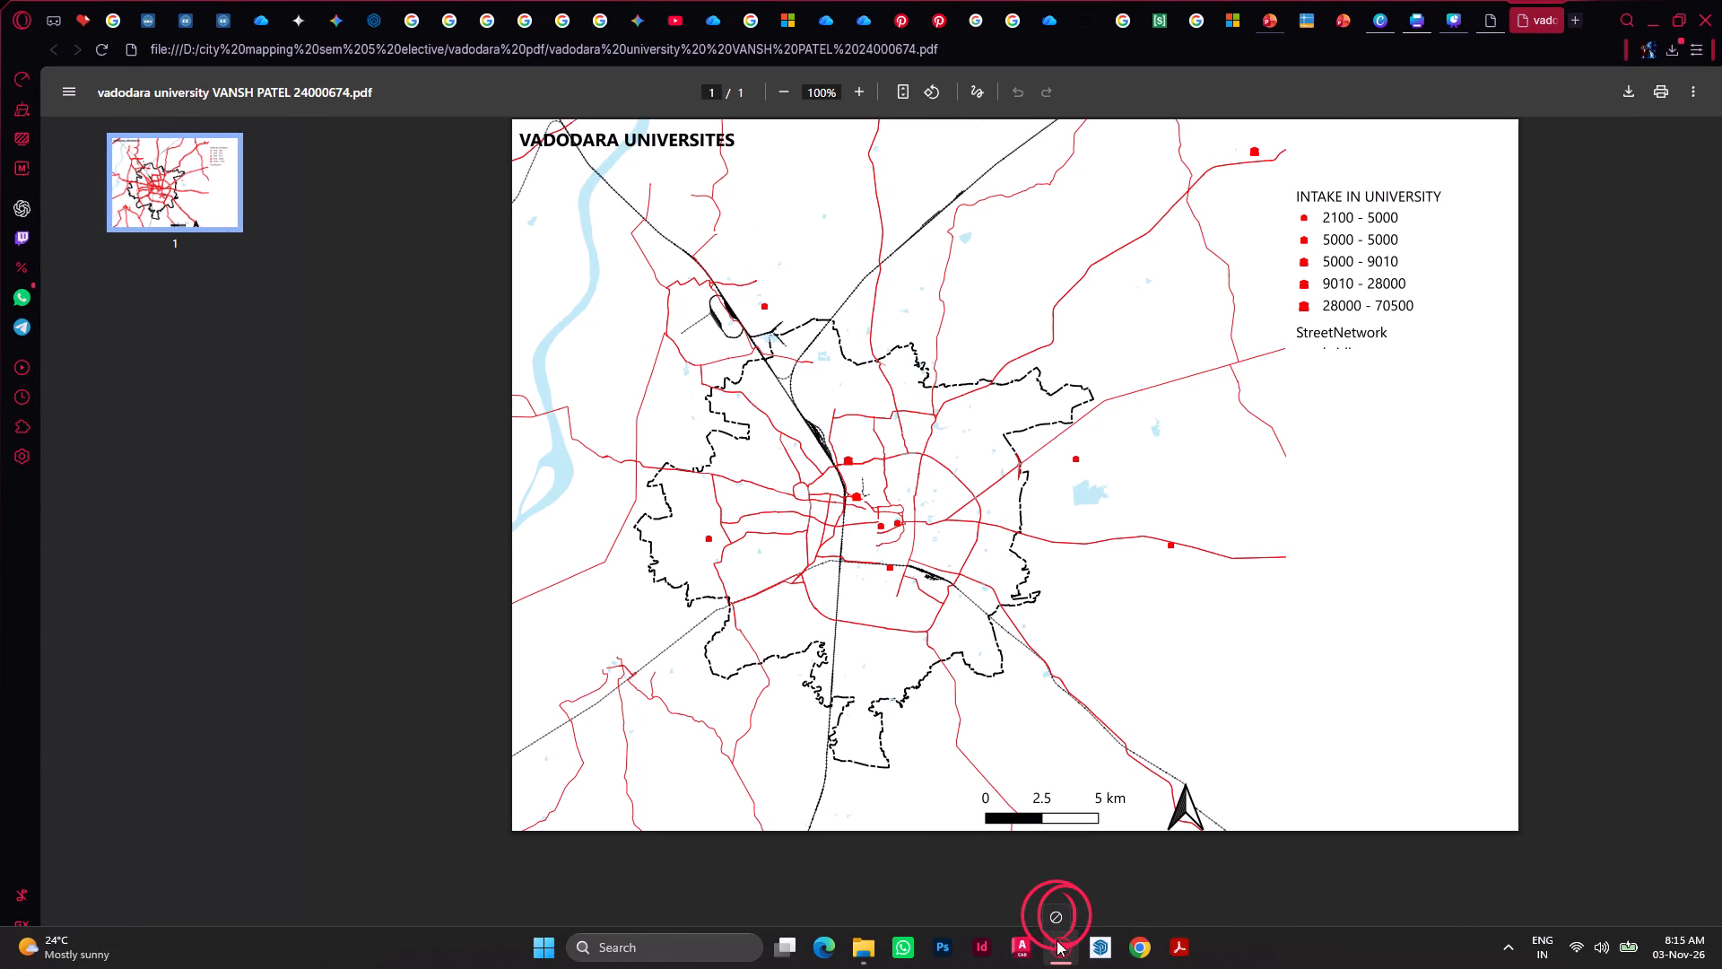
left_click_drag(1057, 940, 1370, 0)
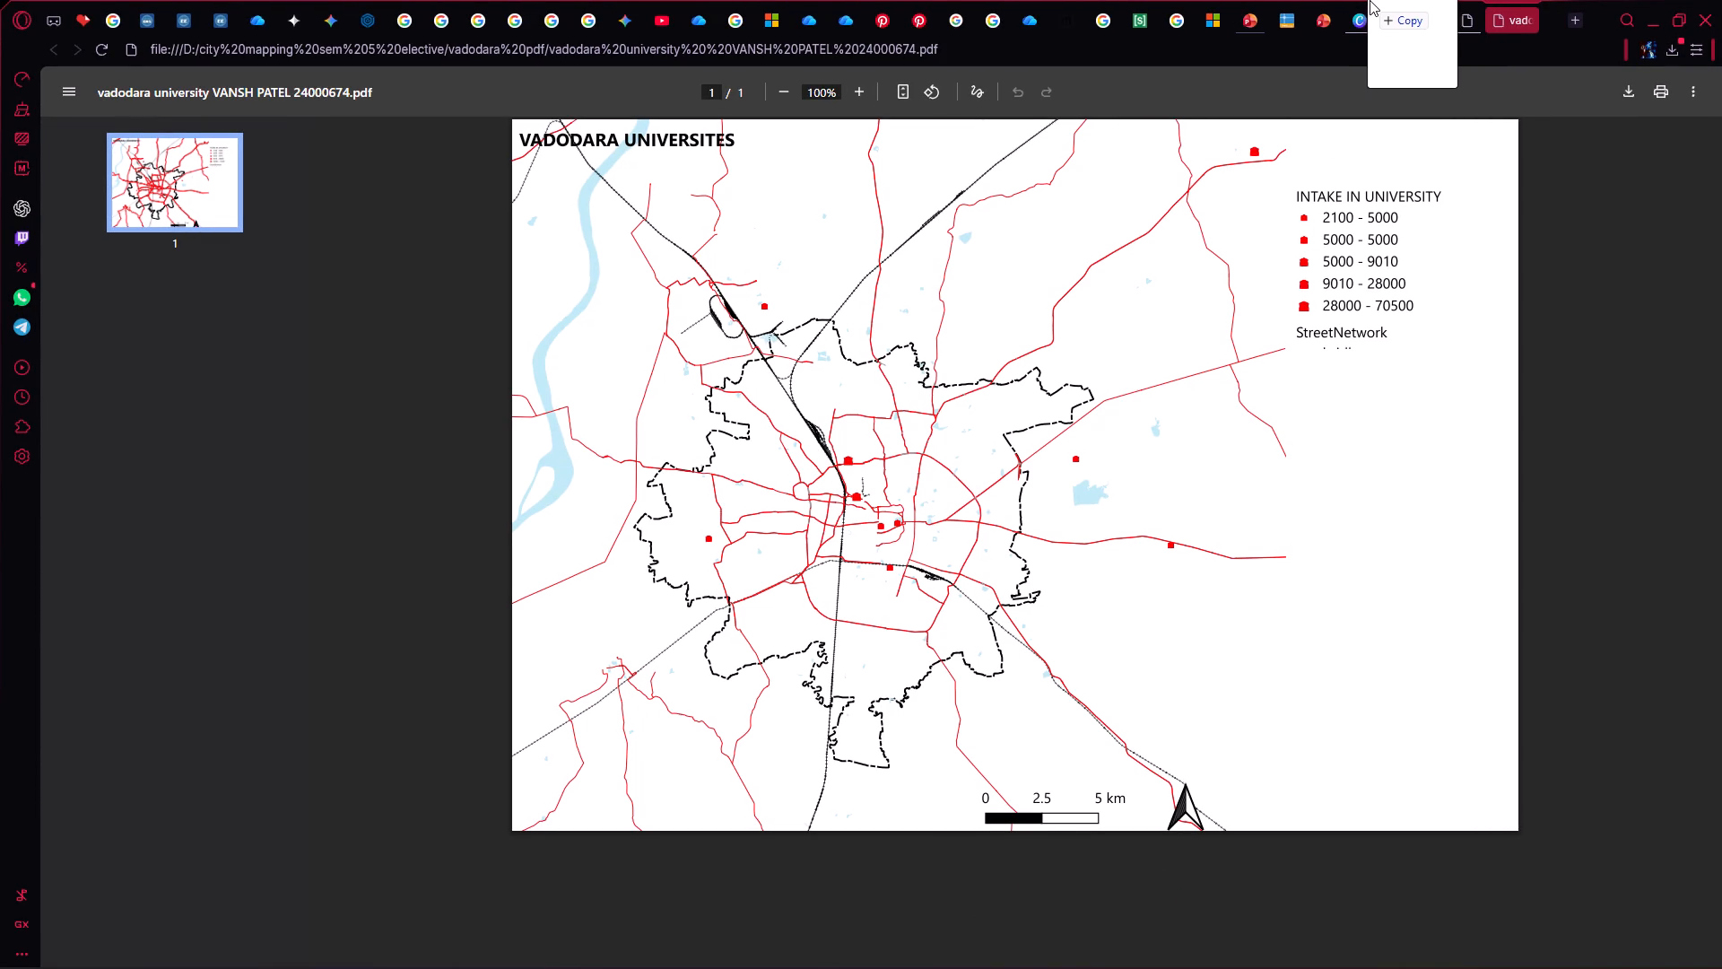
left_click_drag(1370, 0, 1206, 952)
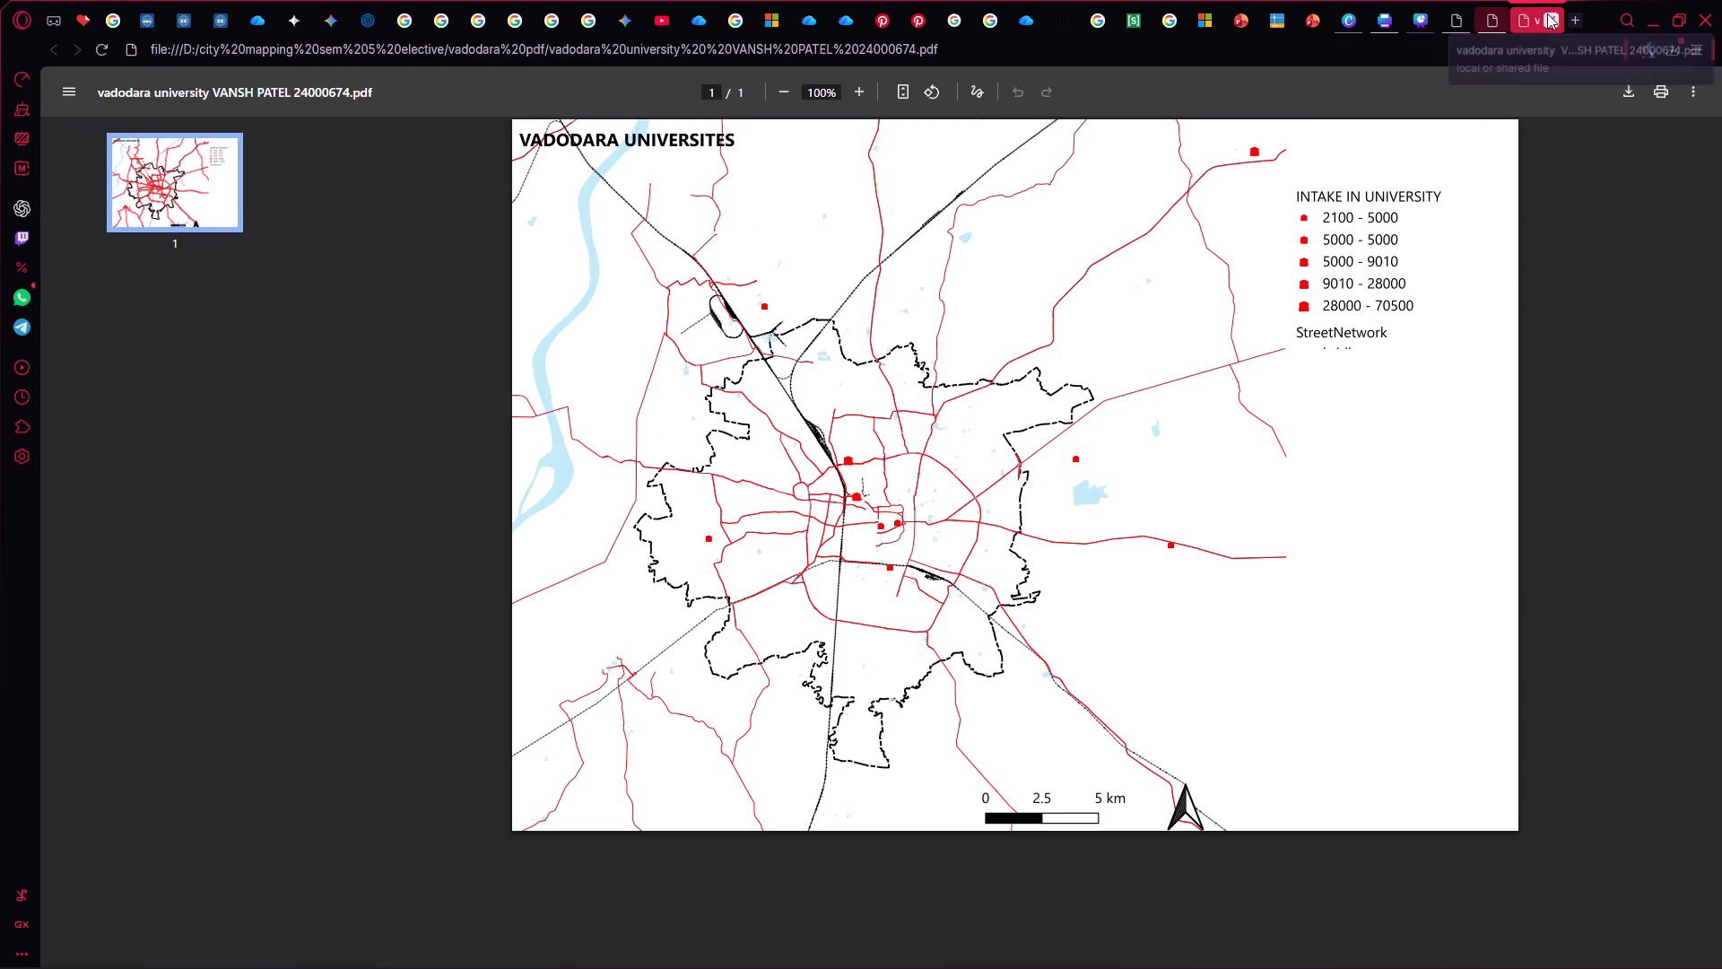
Close the open map PDFs and the blank untitled presentation in the browser, keeping the compilation design open.
left_click(1549, 13)
left_click(1549, 14)
left_click(1549, 18)
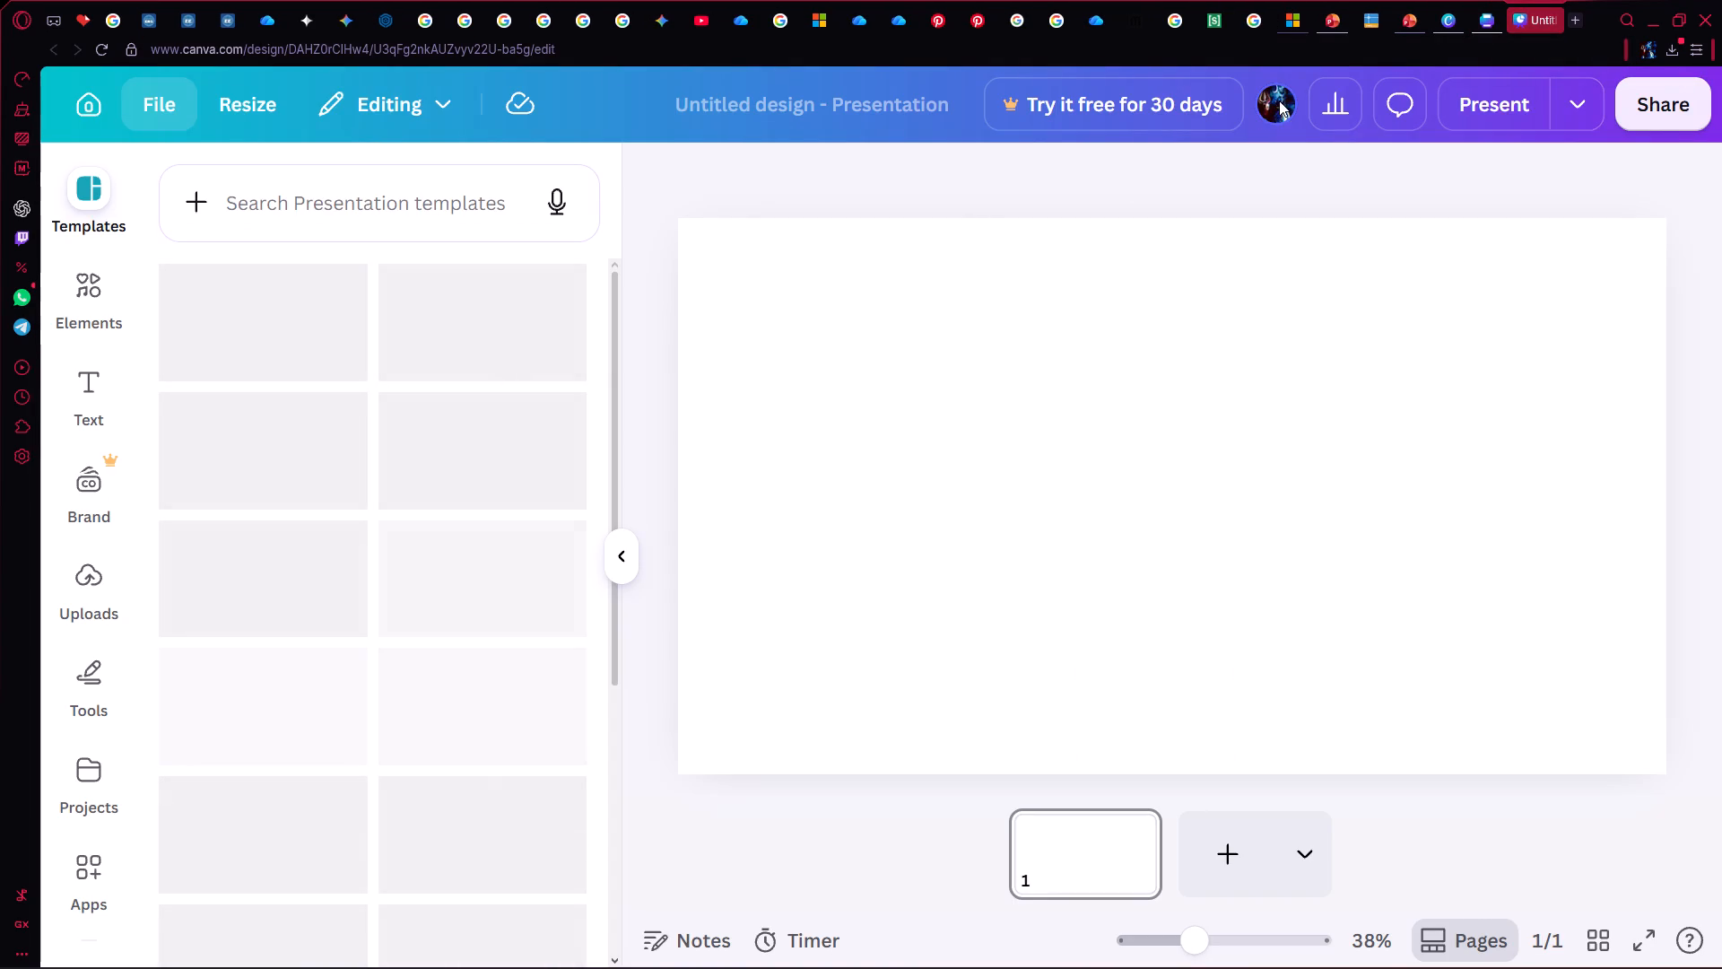
left_click(1485, 20)
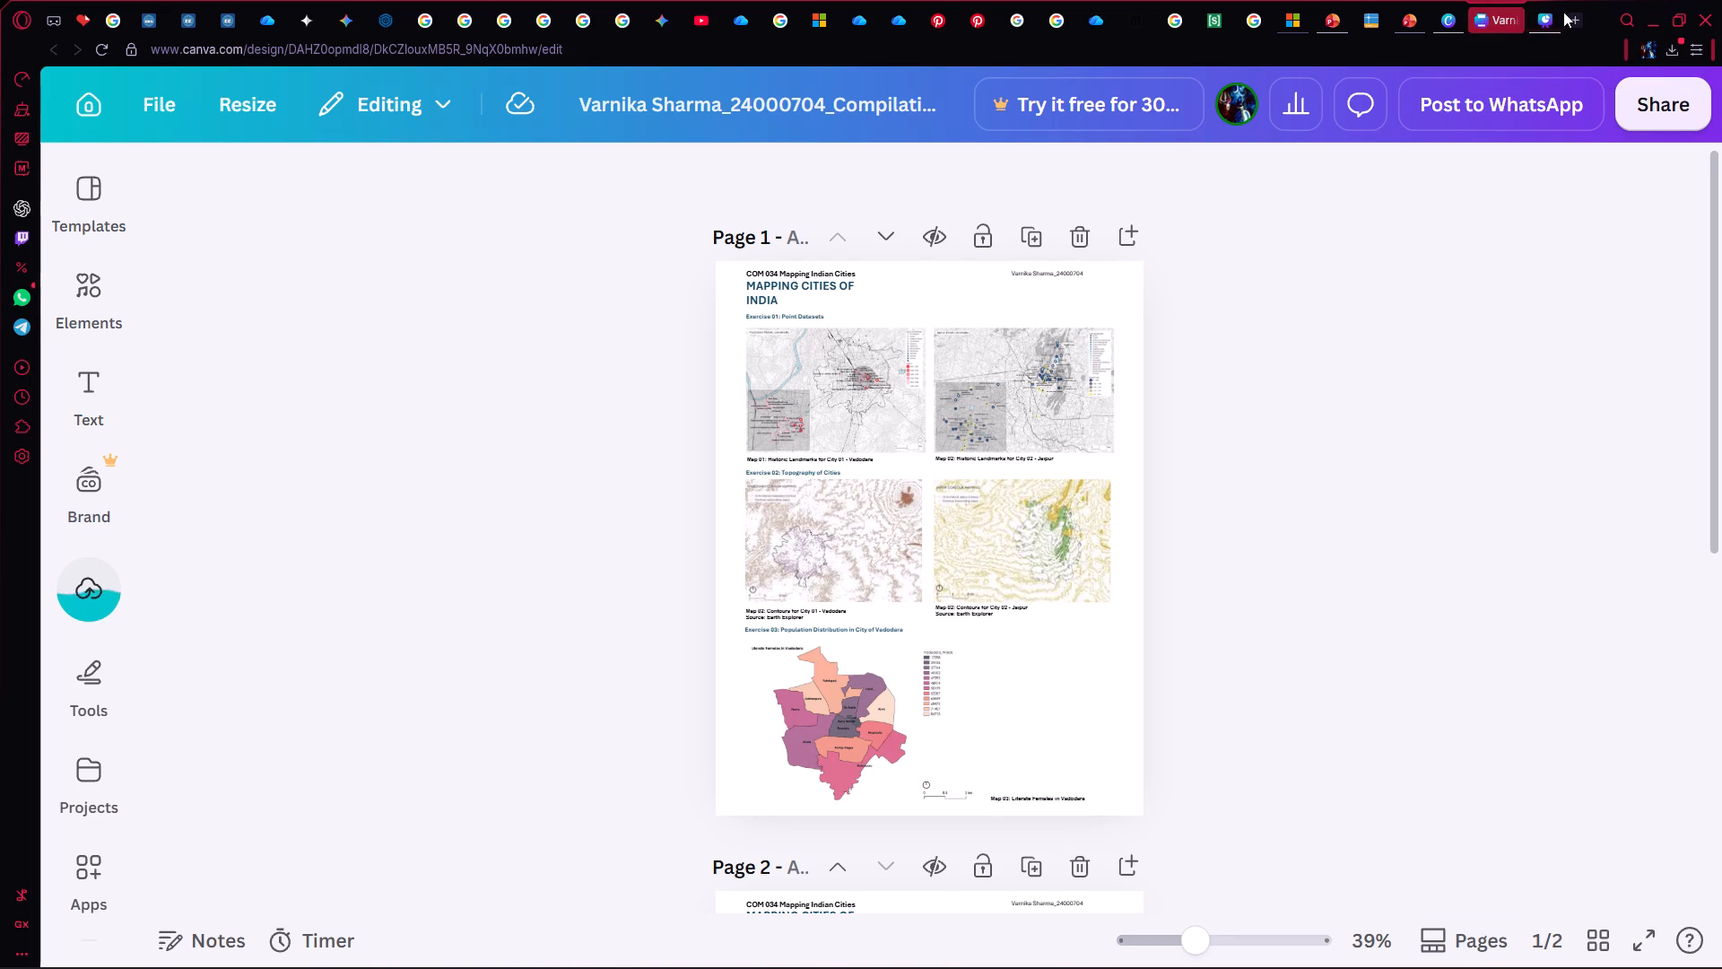
left_click(1560, 13)
left_click(1552, 20)
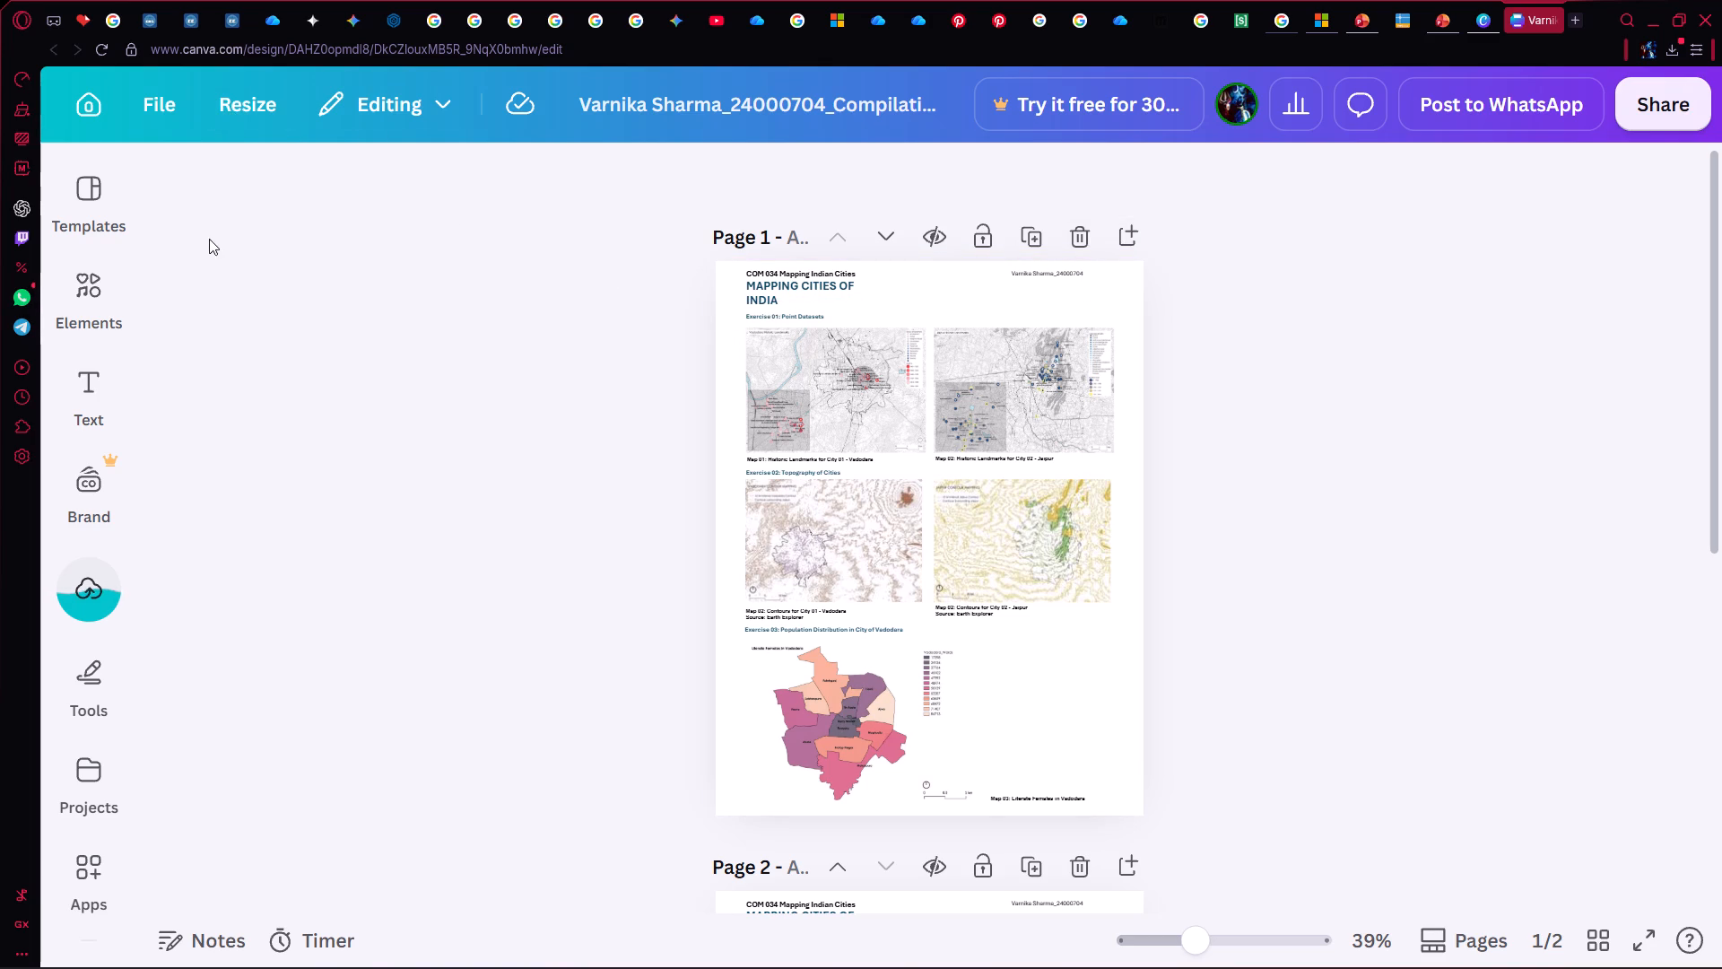
Show the uploaded designs in the compilation design, including the "vadodara university" upload.
left_click(78, 596)
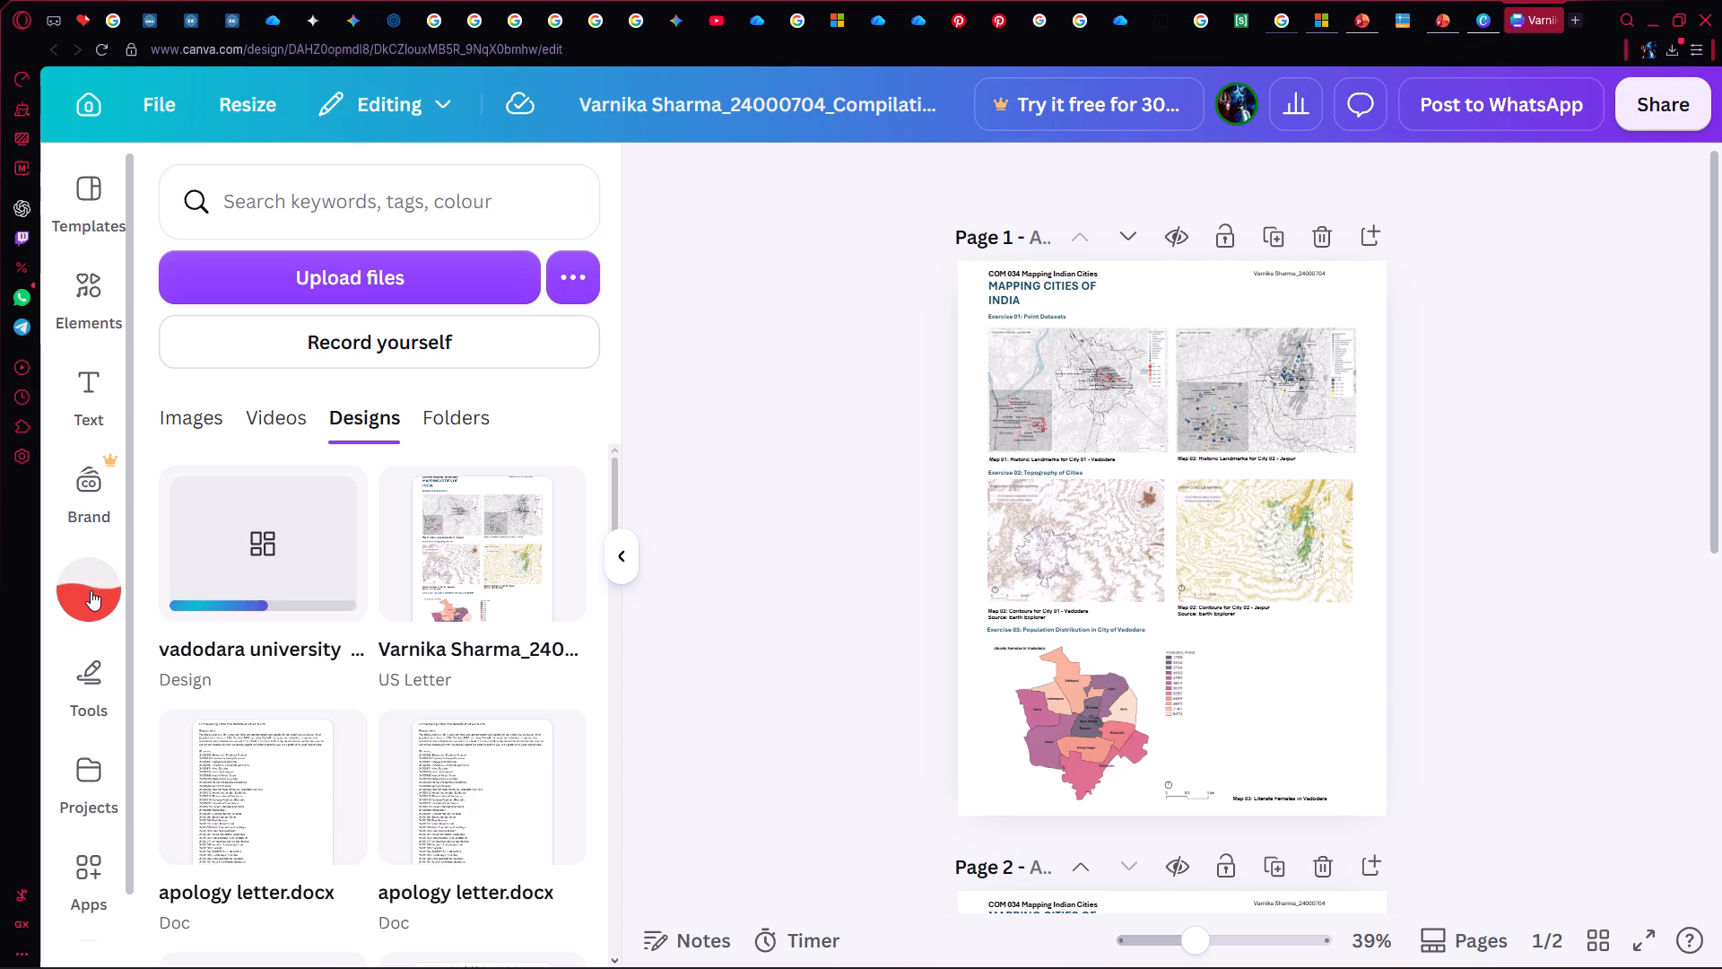
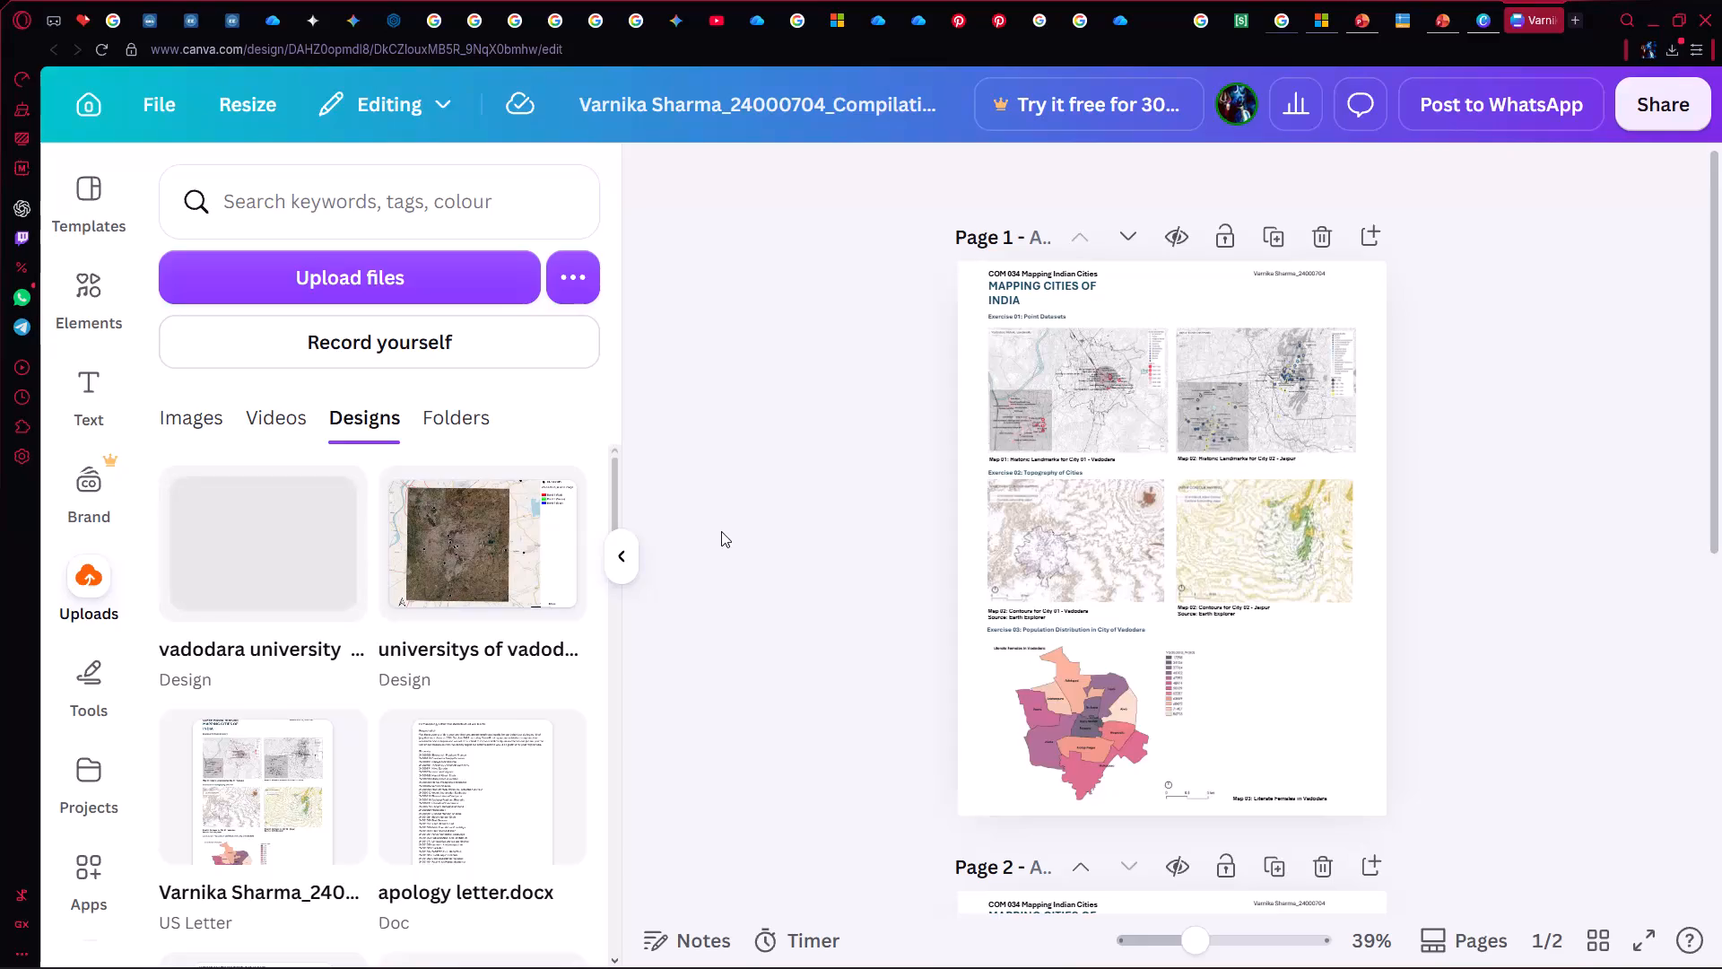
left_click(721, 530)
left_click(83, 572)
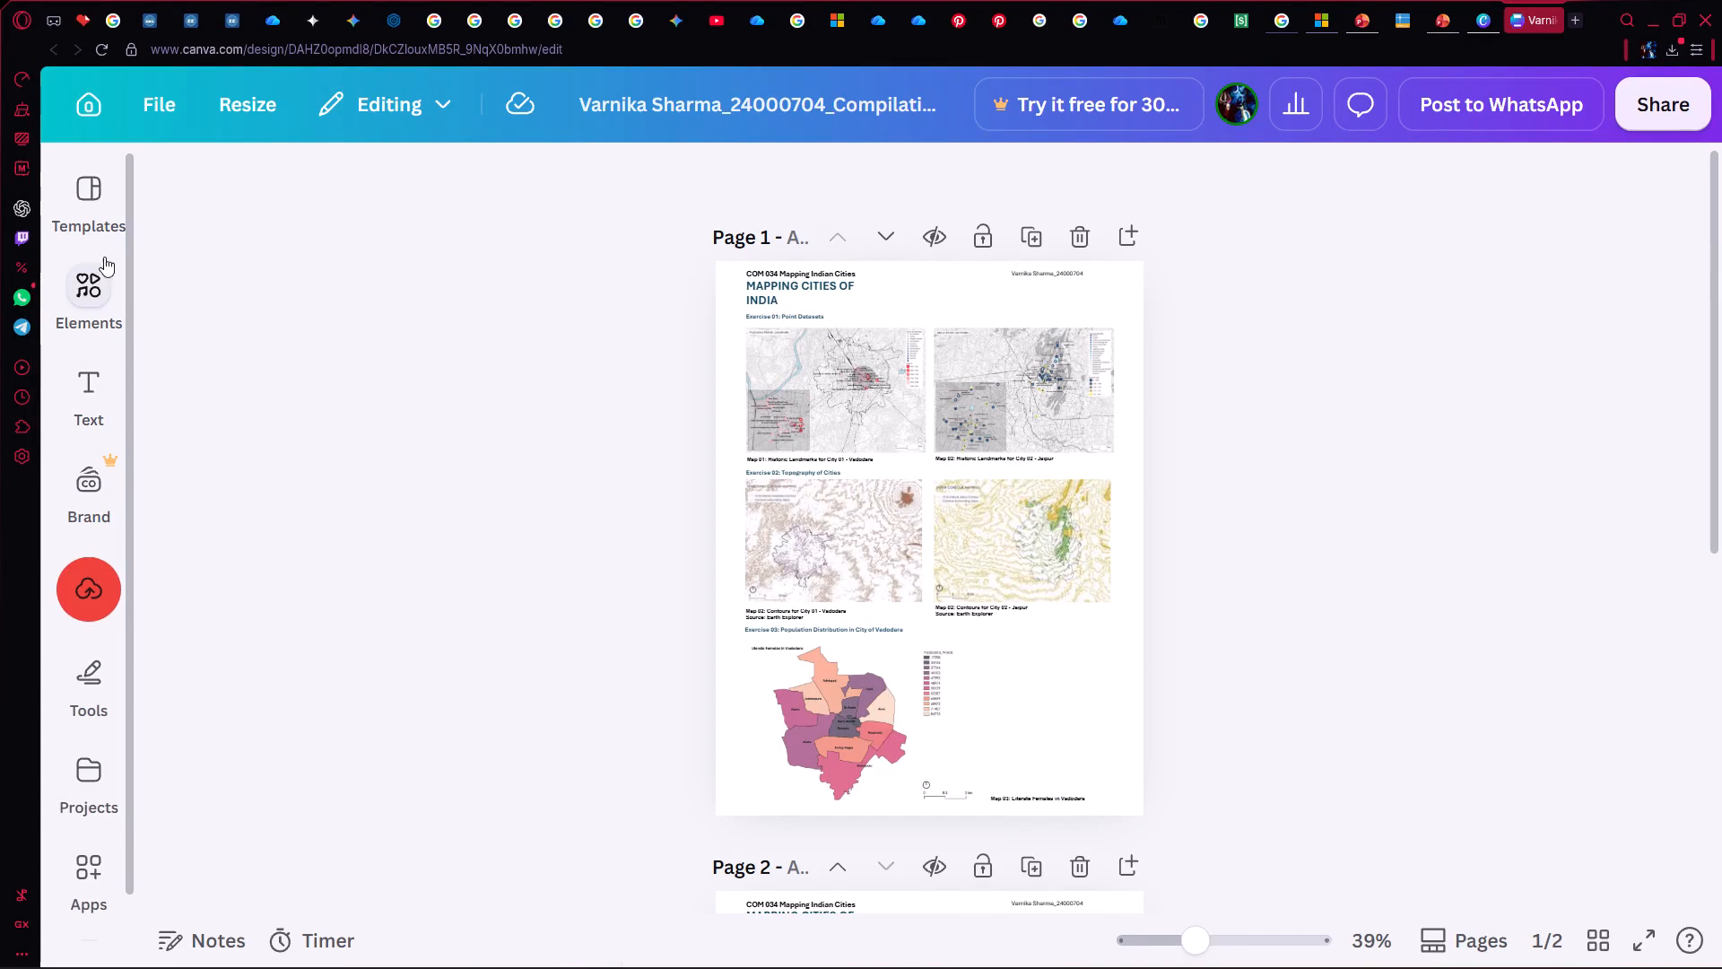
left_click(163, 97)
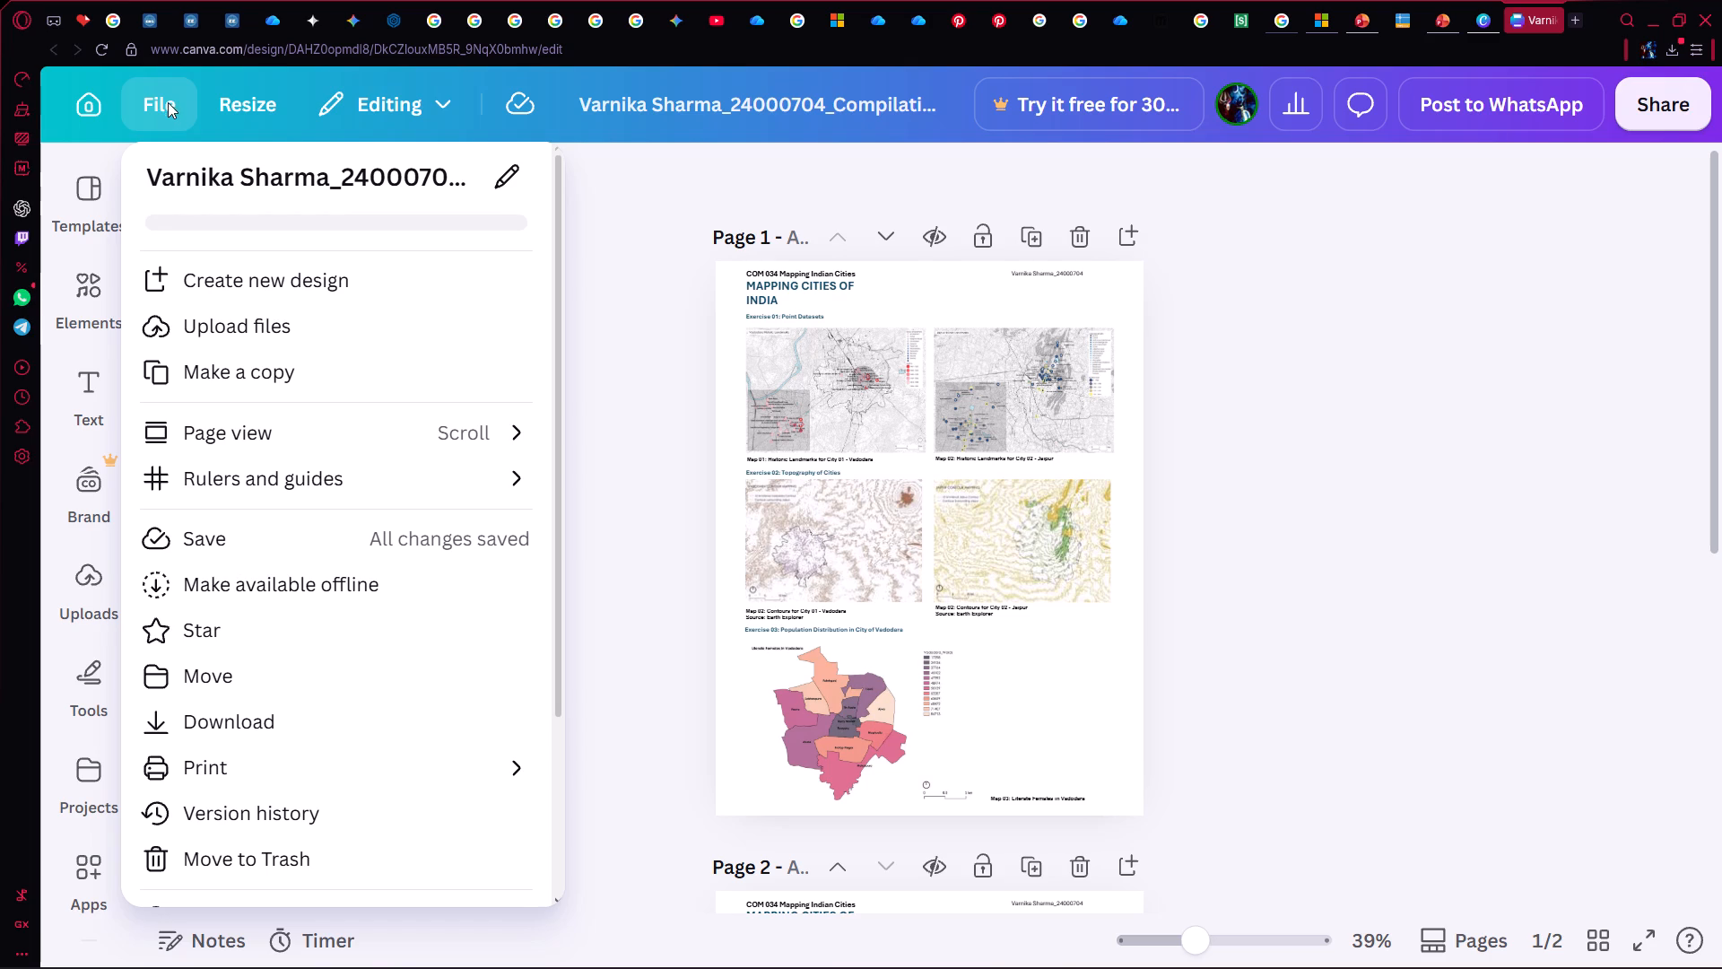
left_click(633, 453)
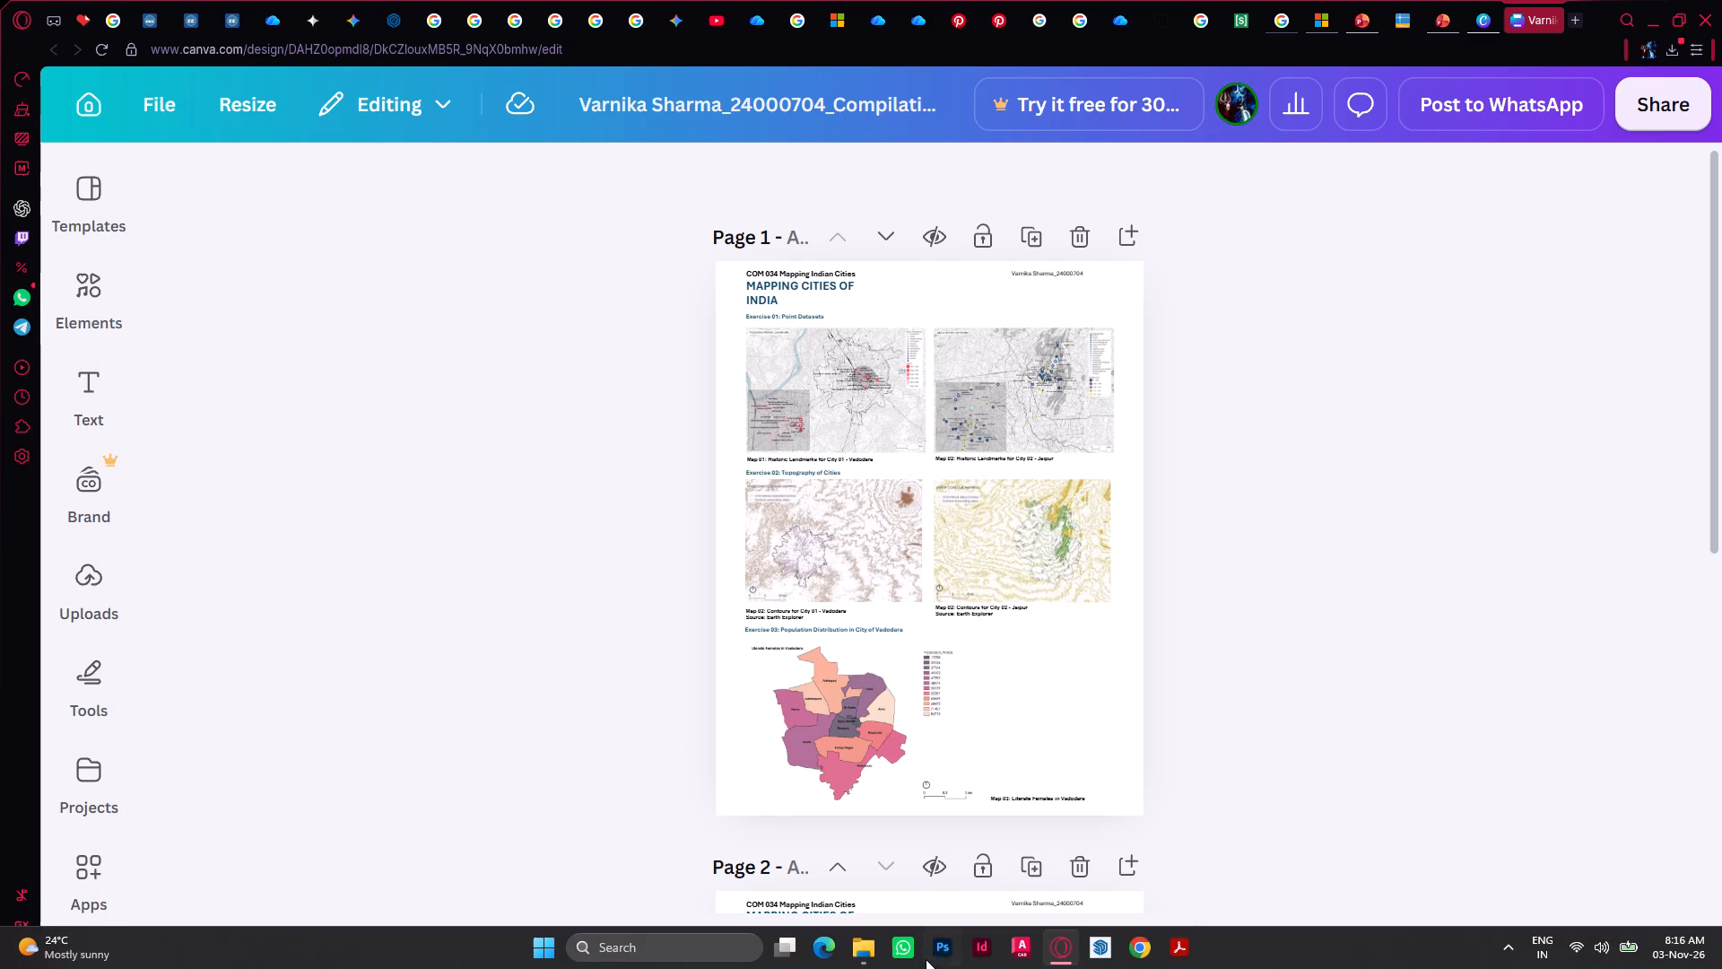
Bring the labelled "vadodara university" PDF from the "vadodara pdf" folder into the compilation design as an upload.
left_click(870, 958)
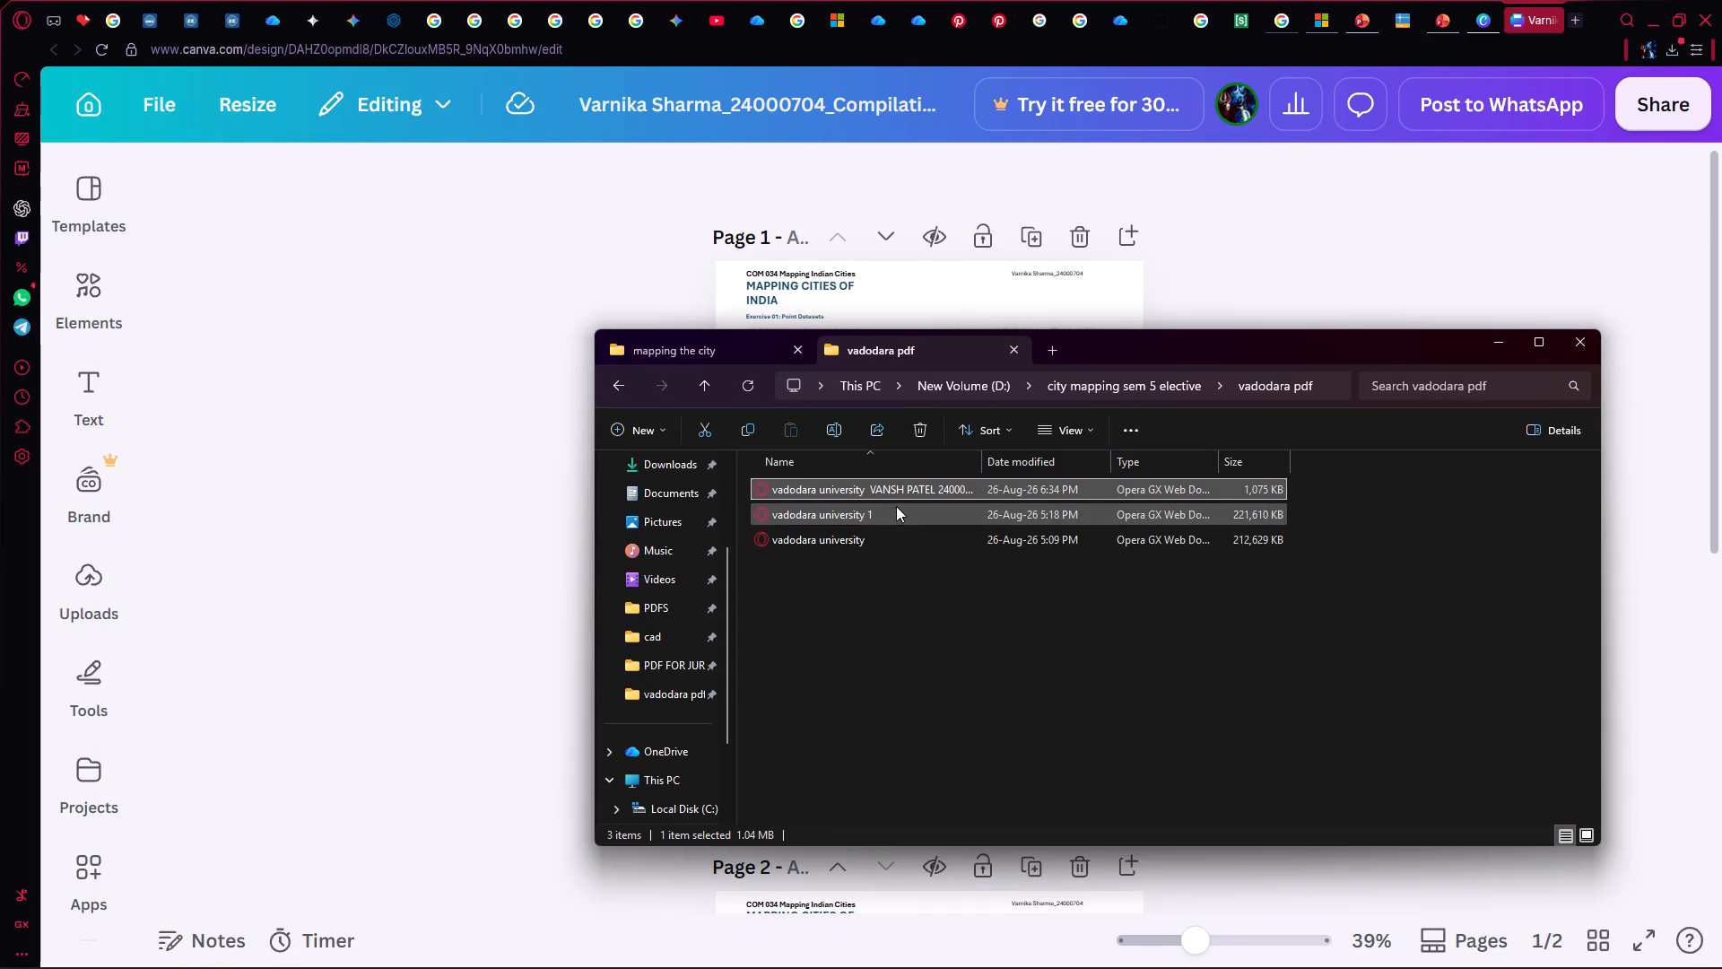
left_click_drag(907, 488, 932, 275)
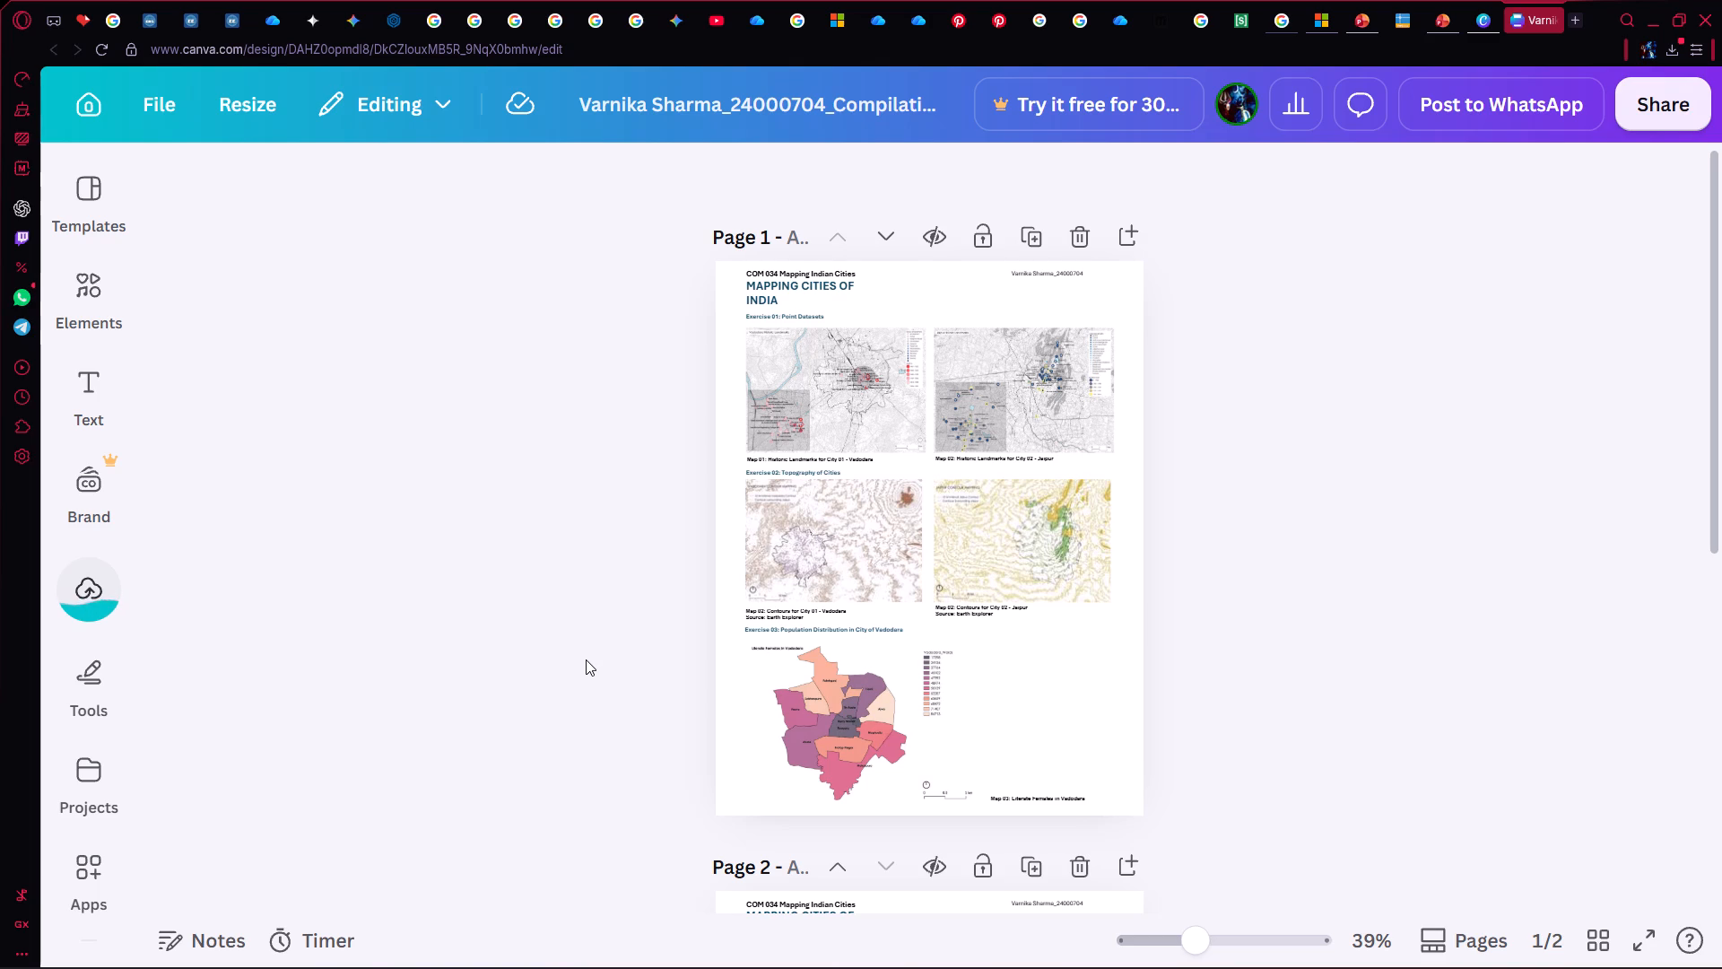
Change the caption under the Vadodara landmarks map on page 1 to "Map 01: university in City 01 - Vadodara".
scroll(594, 639, "down", 8)
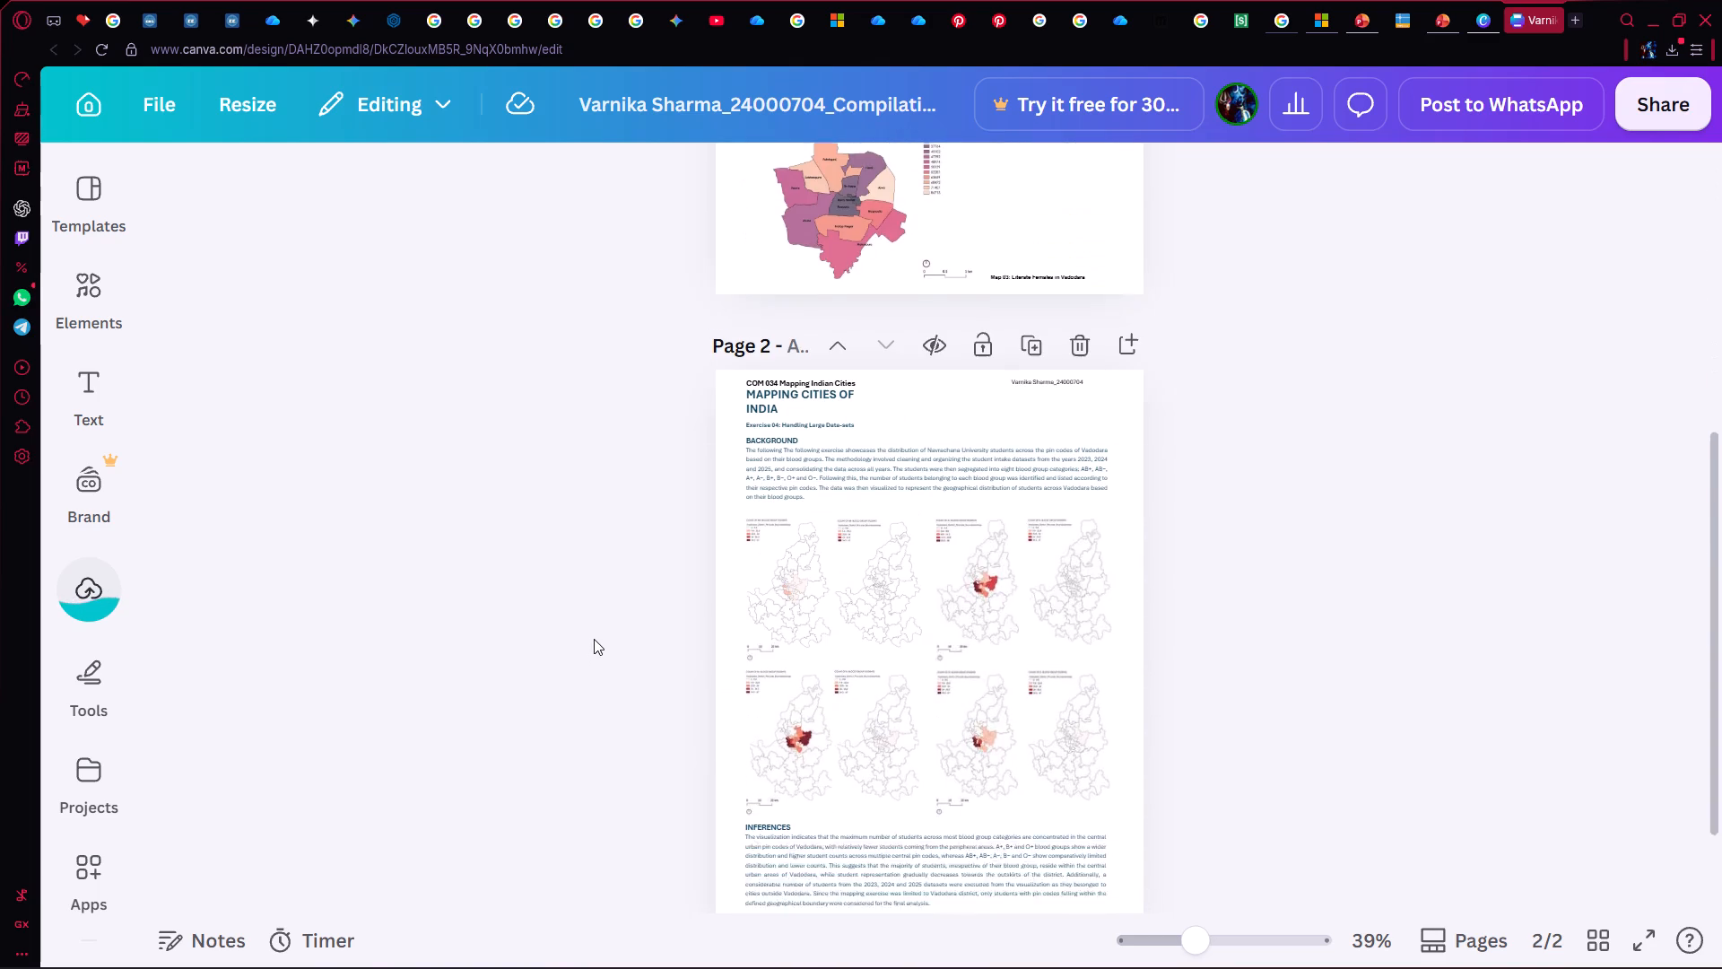
scroll(594, 639, "down", 2)
scroll(595, 638, "up", 9)
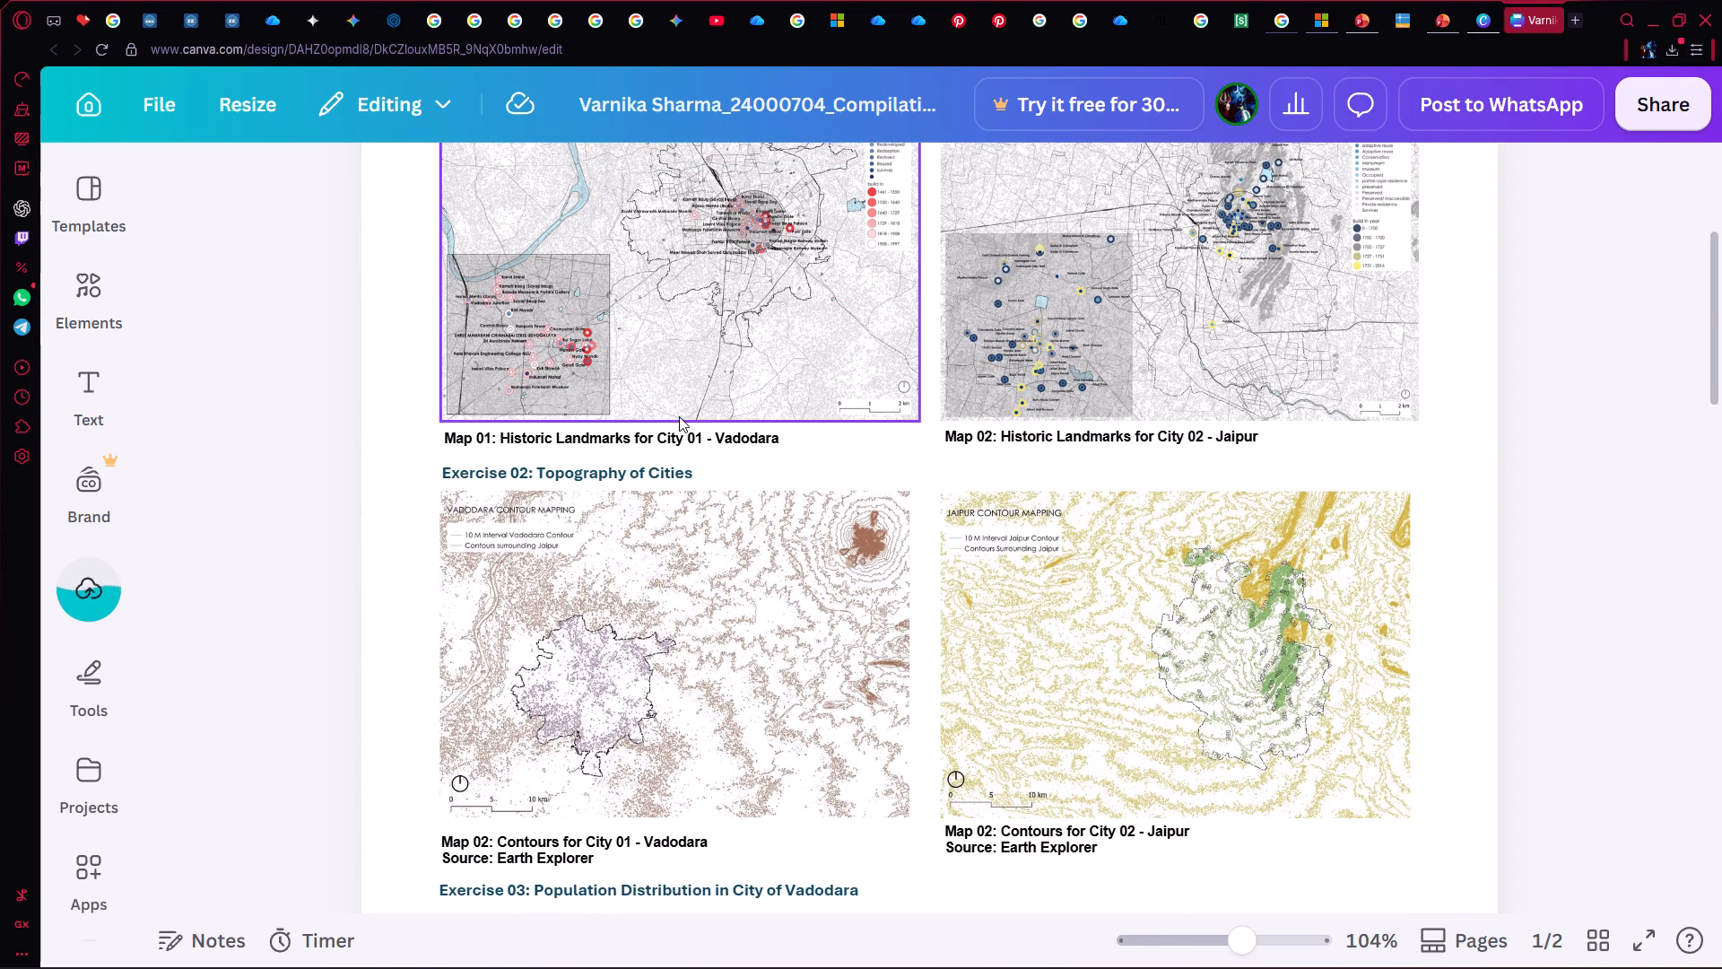
left_click(686, 439)
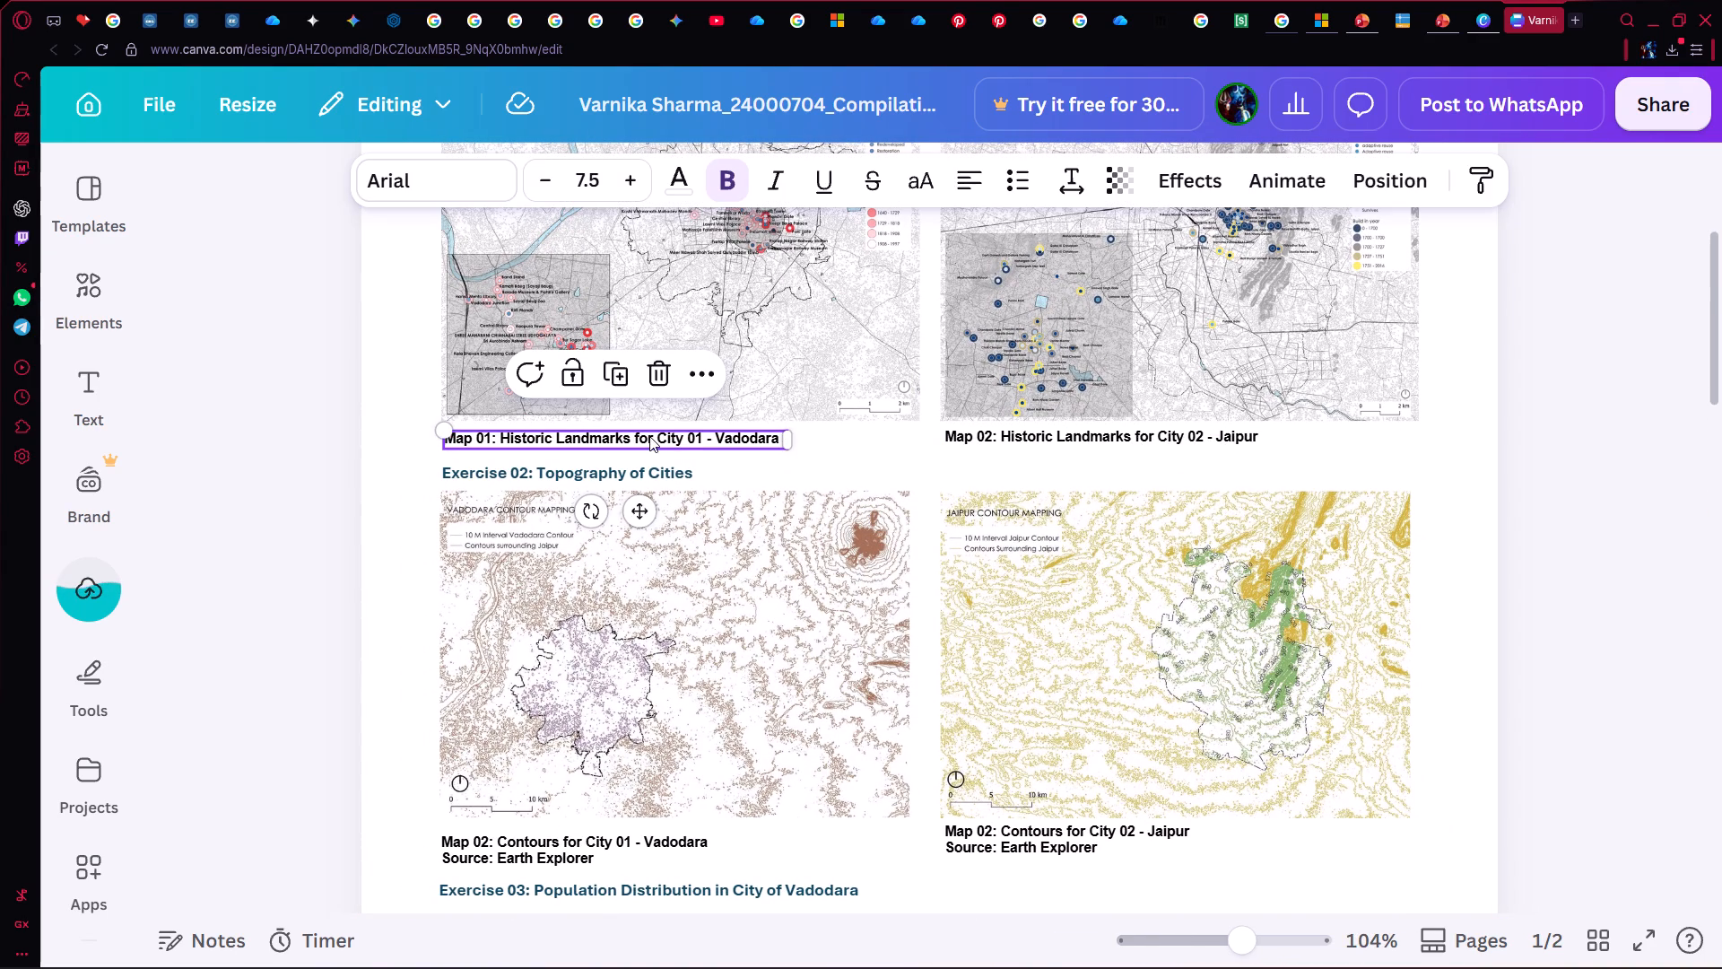
double_click(648, 436)
left_click(652, 438)
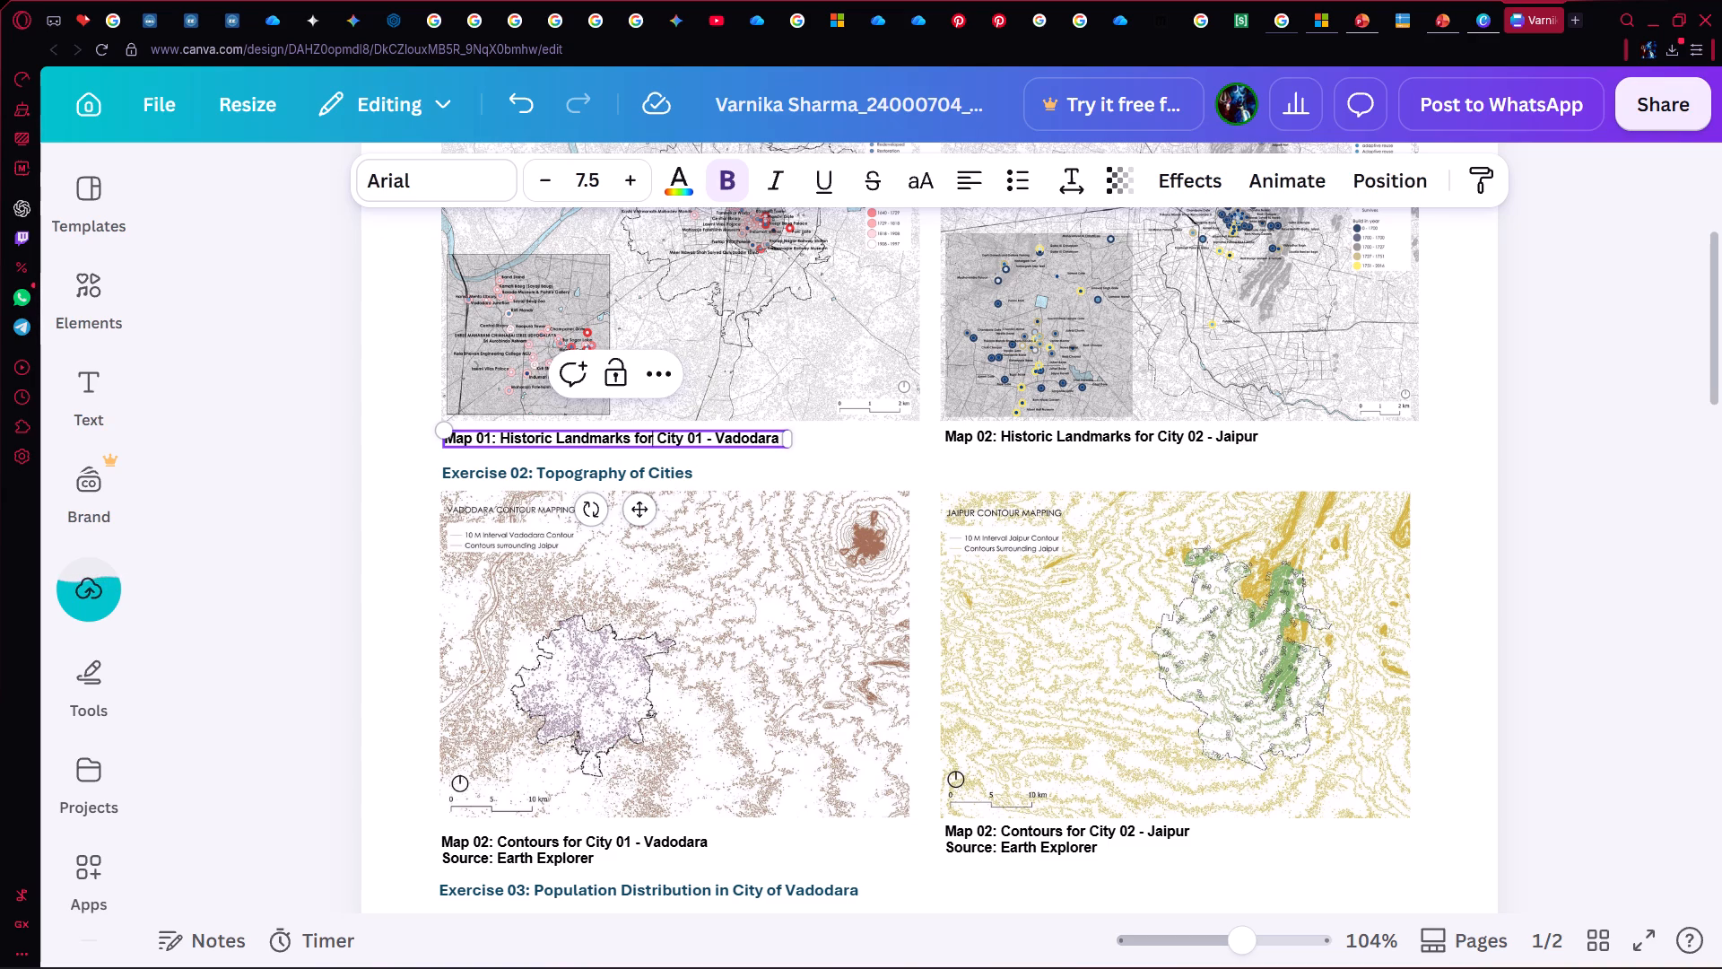
key("BackSpace")
key("BackSpace")
key("BackSpace")
key("BackSpace")
key("BackSpace")
key("BackSpace")
key("BackSpace")
key("BackSpace")
key("BackSpace")
key("BackSpace")
key("BackSpace")
key("BackSpace")
key("BackSpace")
key("BackSpace")
key("BackSpace")
key("BackSpace")
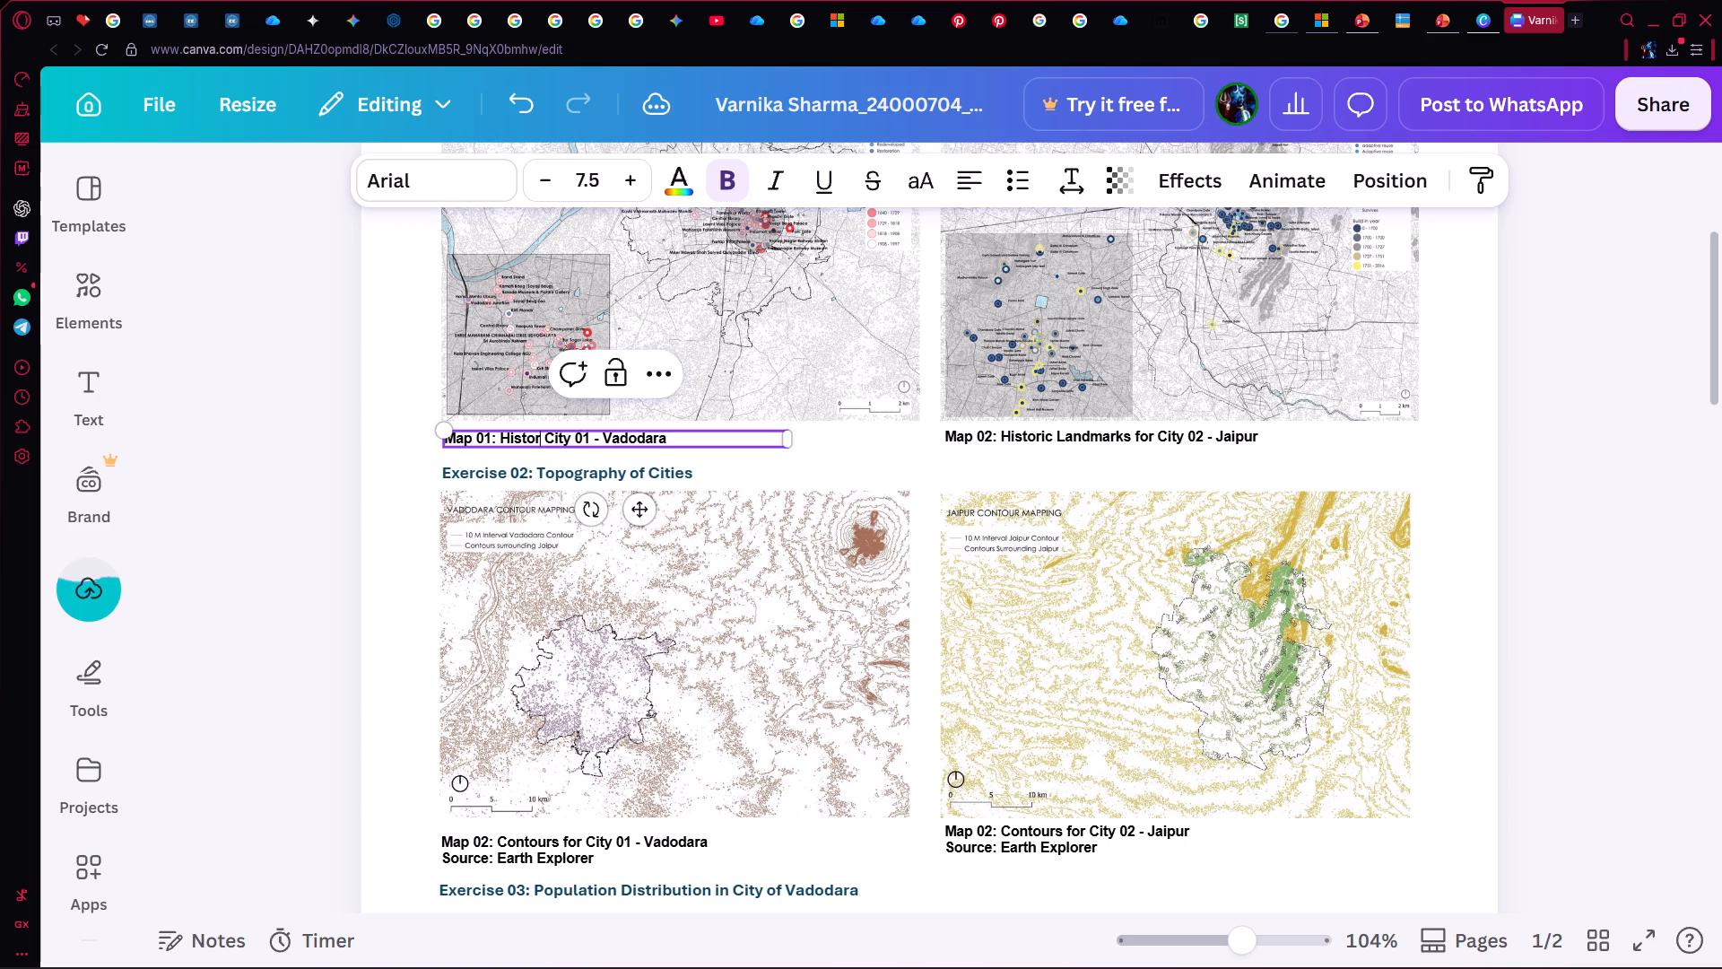
key("BackSpace")
key("BackSpace")
key("BackSpace")
key("BackSpace")
key("BackSpace")
key("BackSpace")
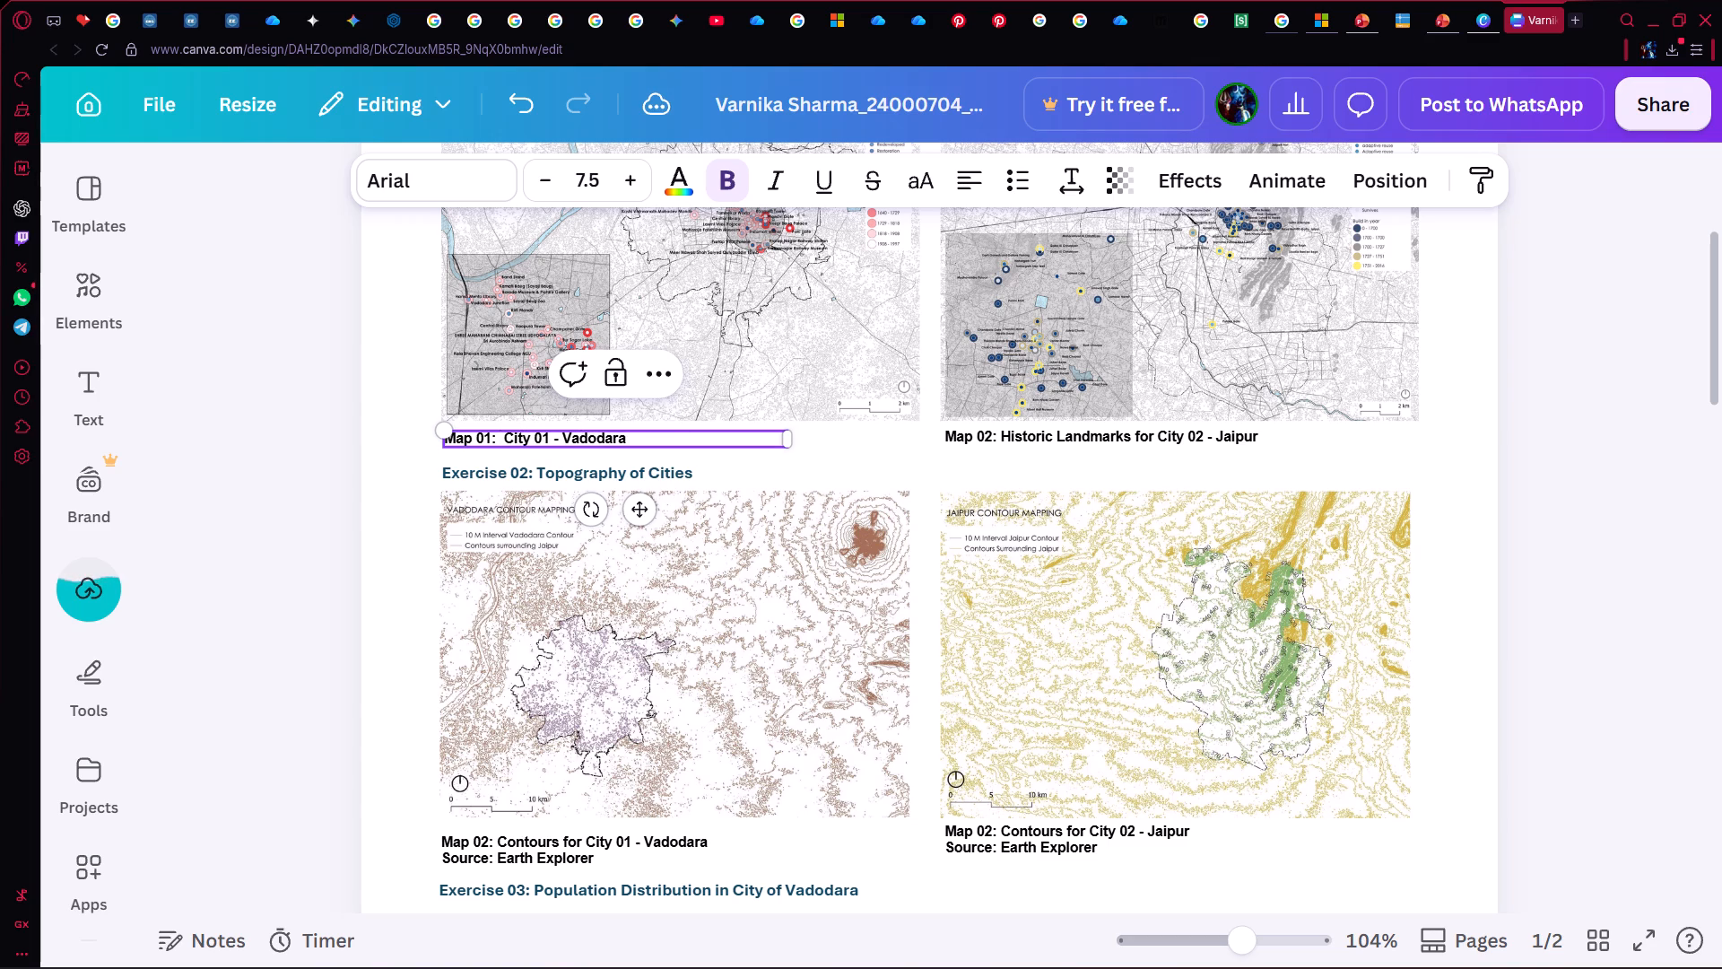
type("univers")
type("ity")
key("space")
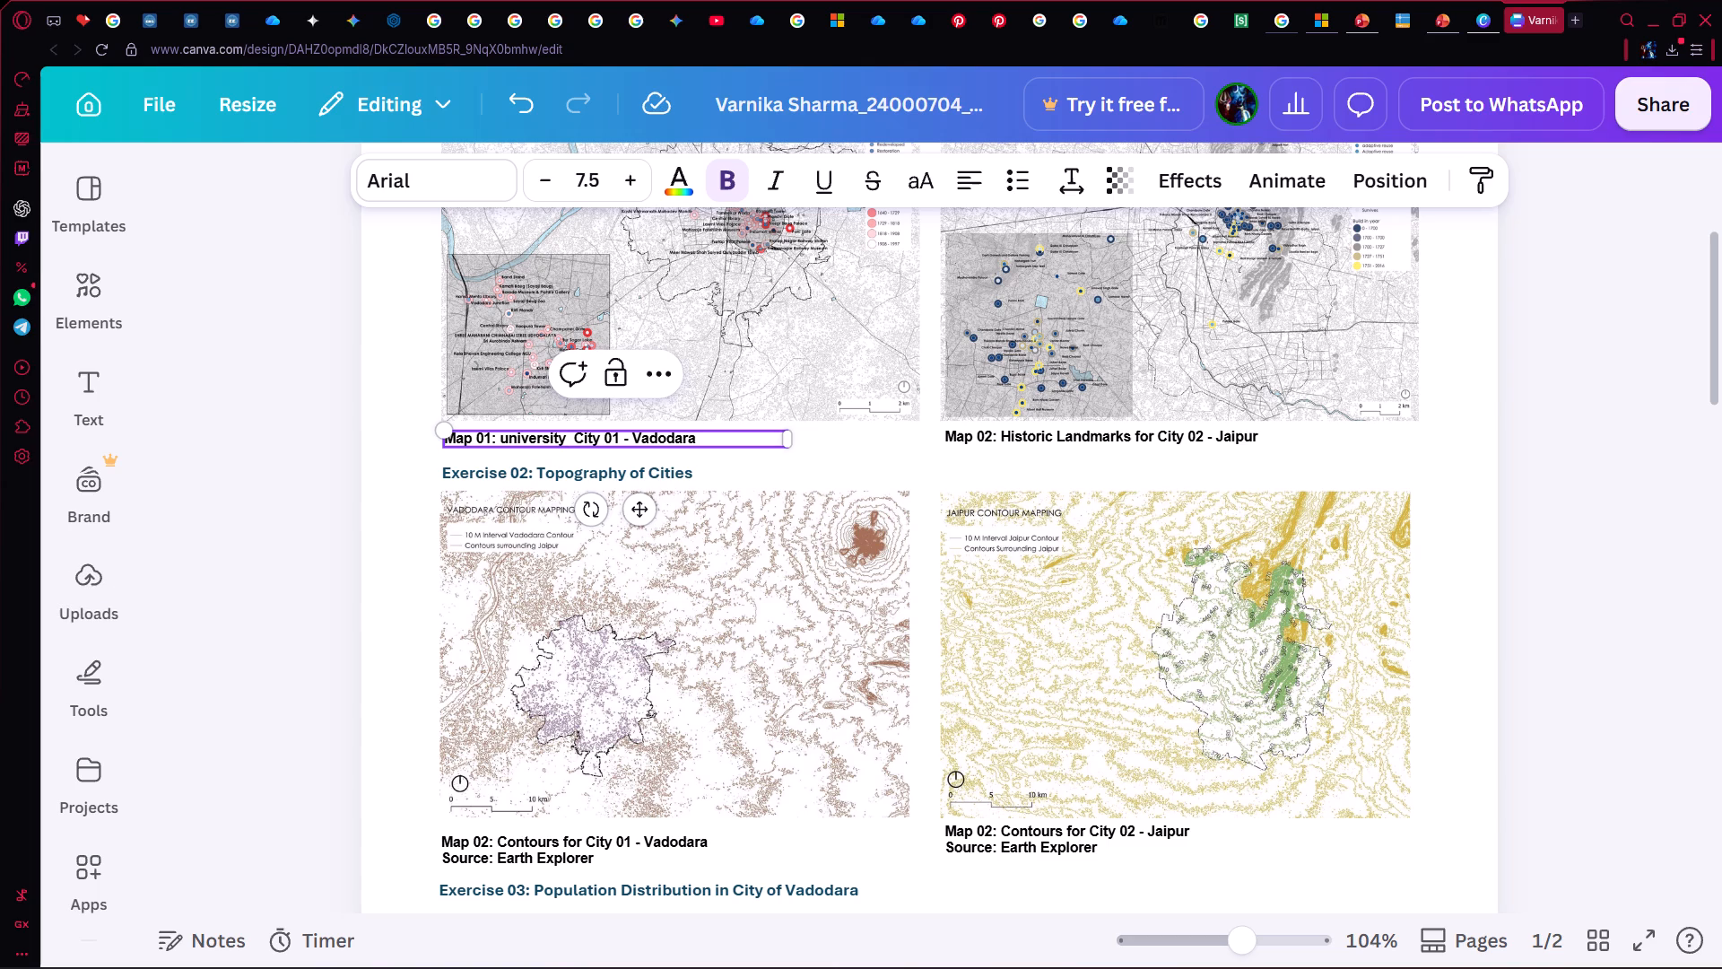
type("in")
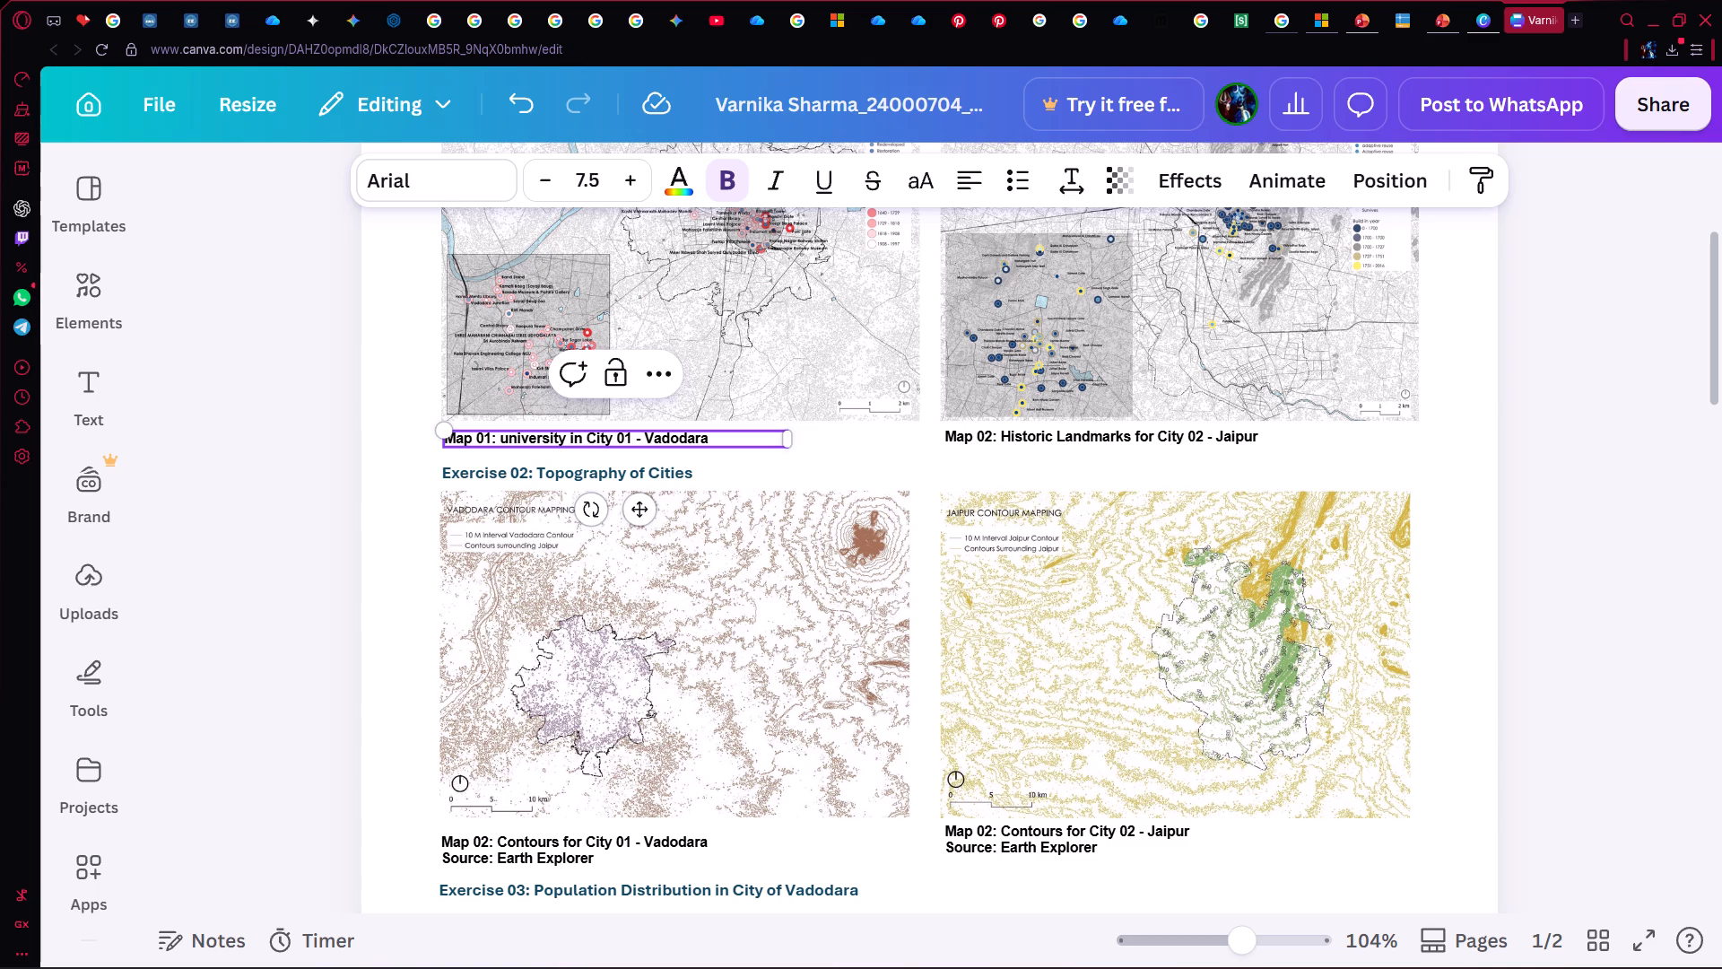
Replace "Historic Landmarks for" with "university in" in the Map 02 caption under the Jaipur landmarks map.
left_click(1107, 432)
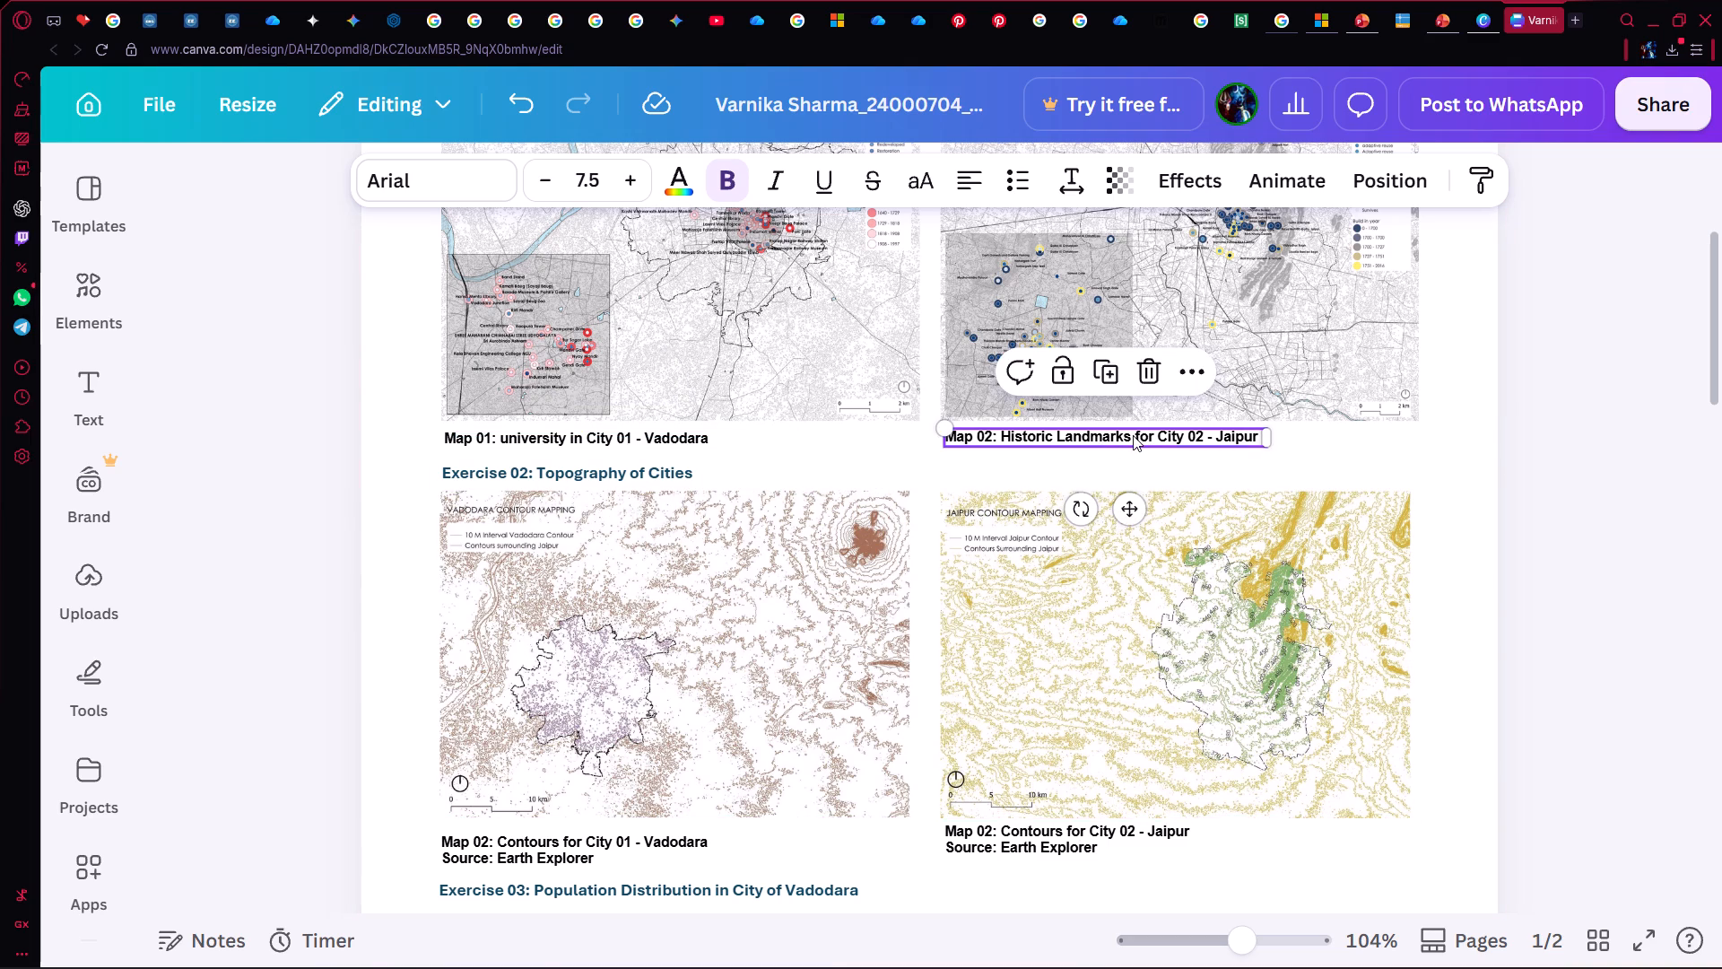
left_click(1133, 435)
left_click(1135, 437)
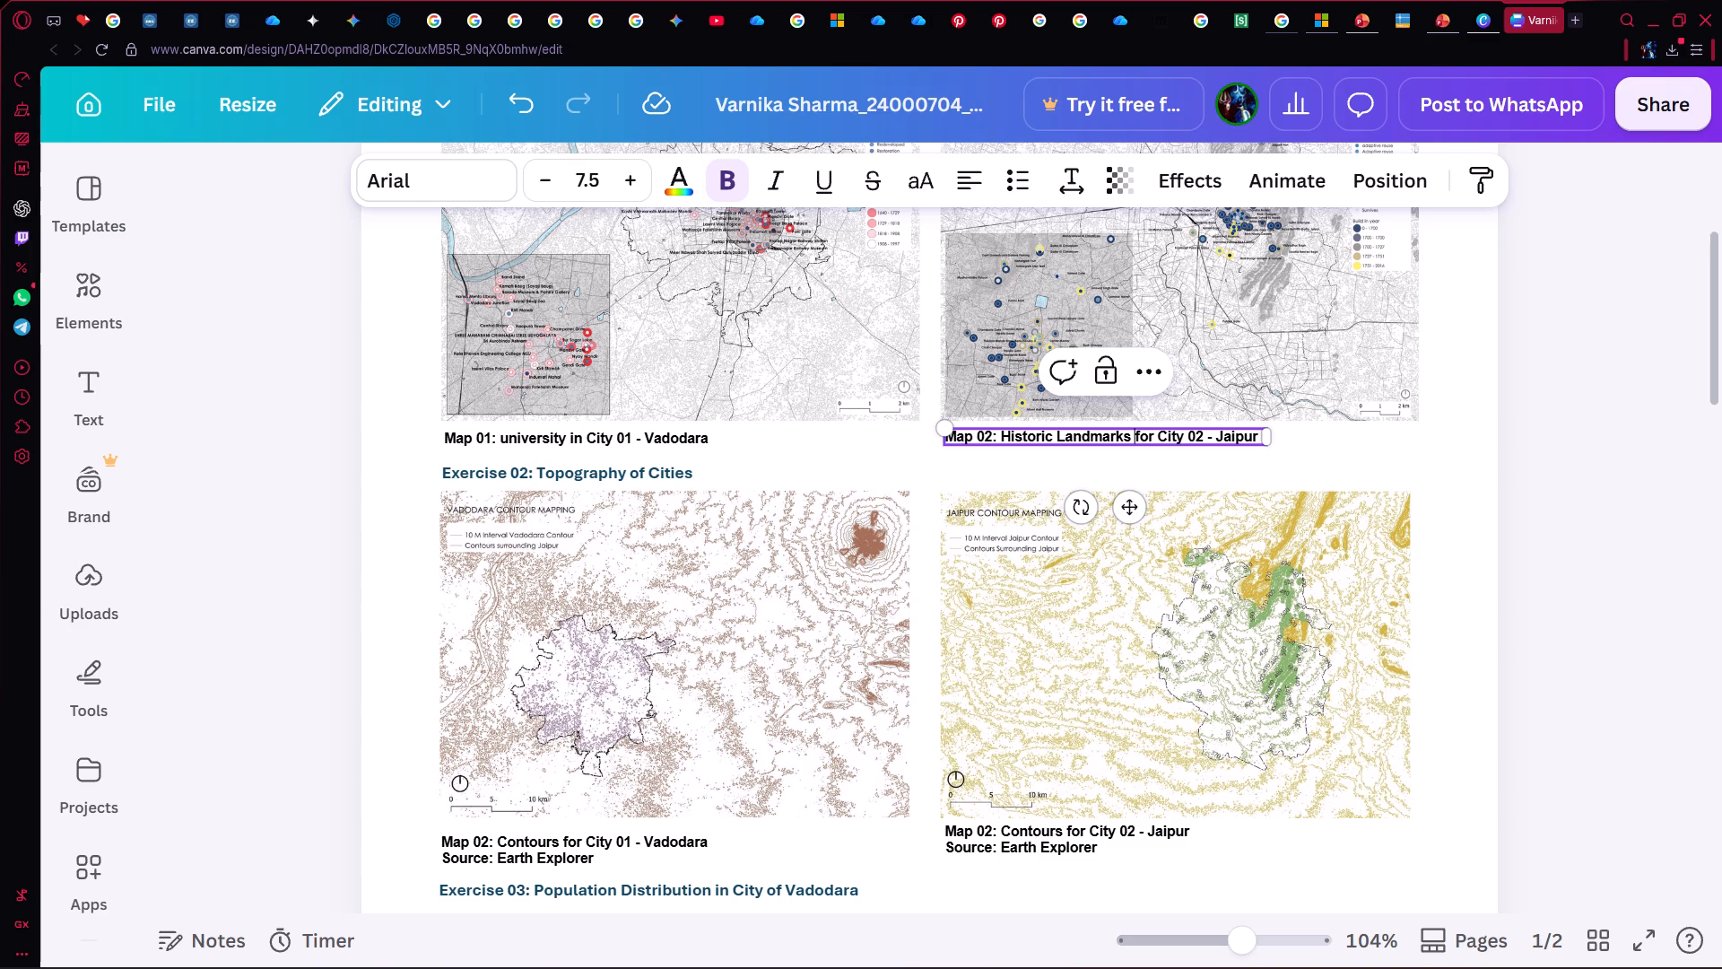
left_click_drag(1154, 436, 1144, 435)
left_click_drag(1144, 435, 1008, 434)
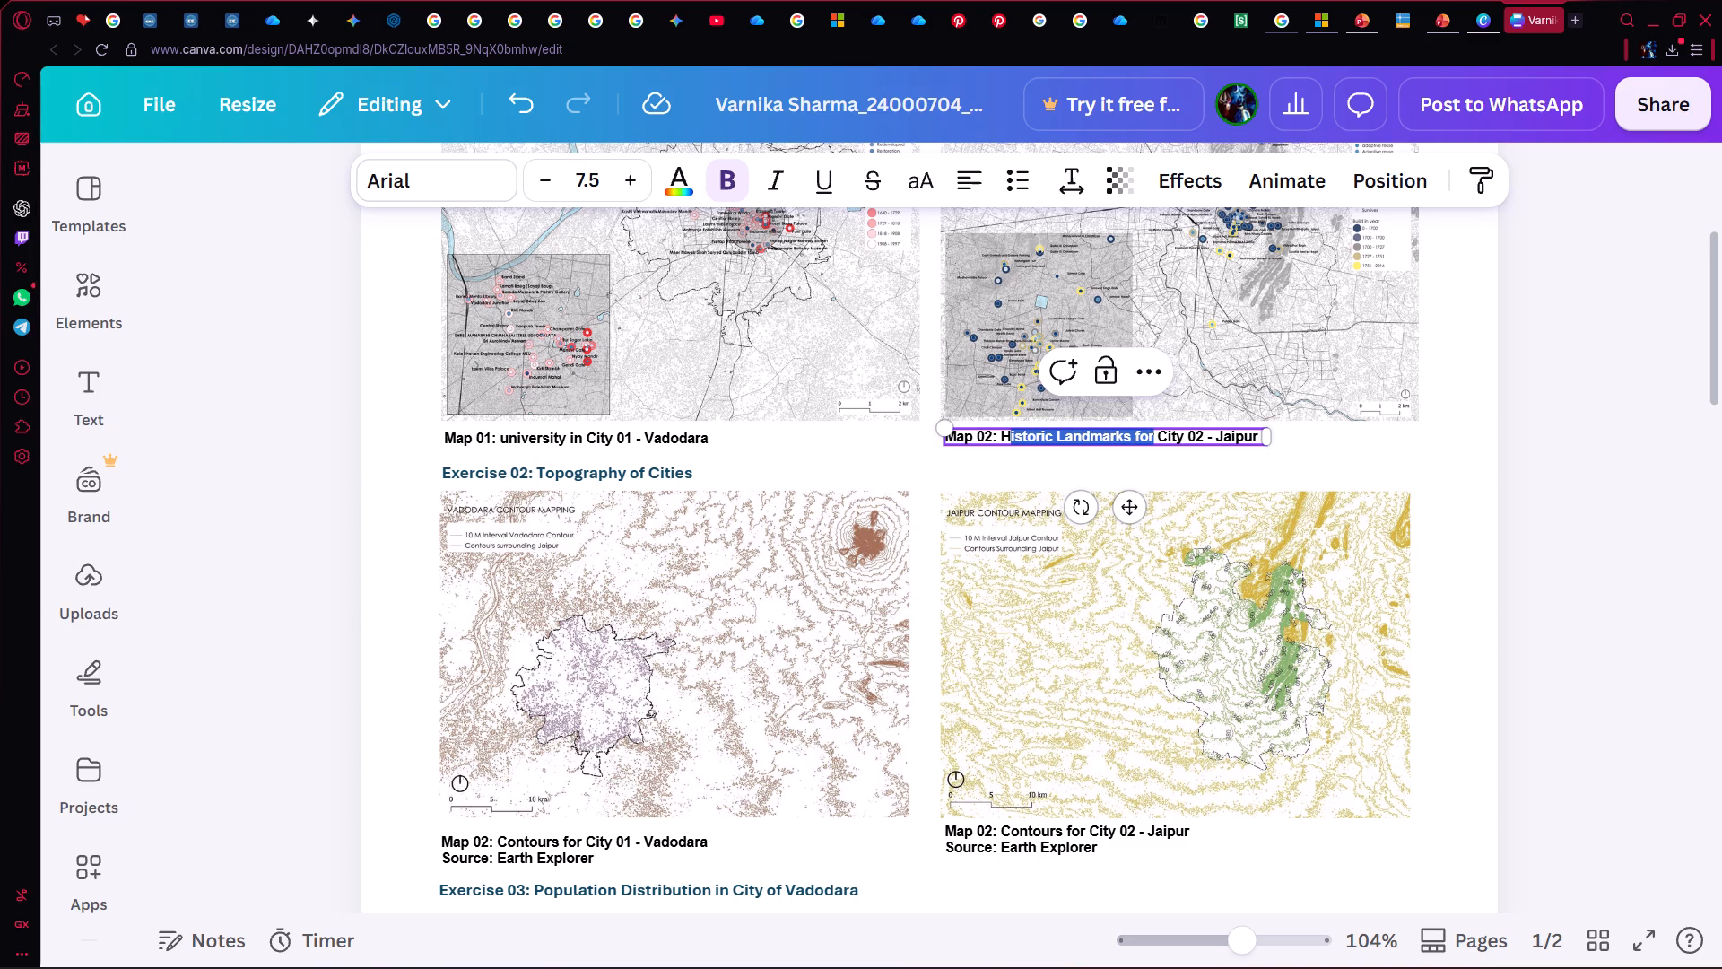
left_click_drag(1008, 434, 1004, 434)
type("uni")
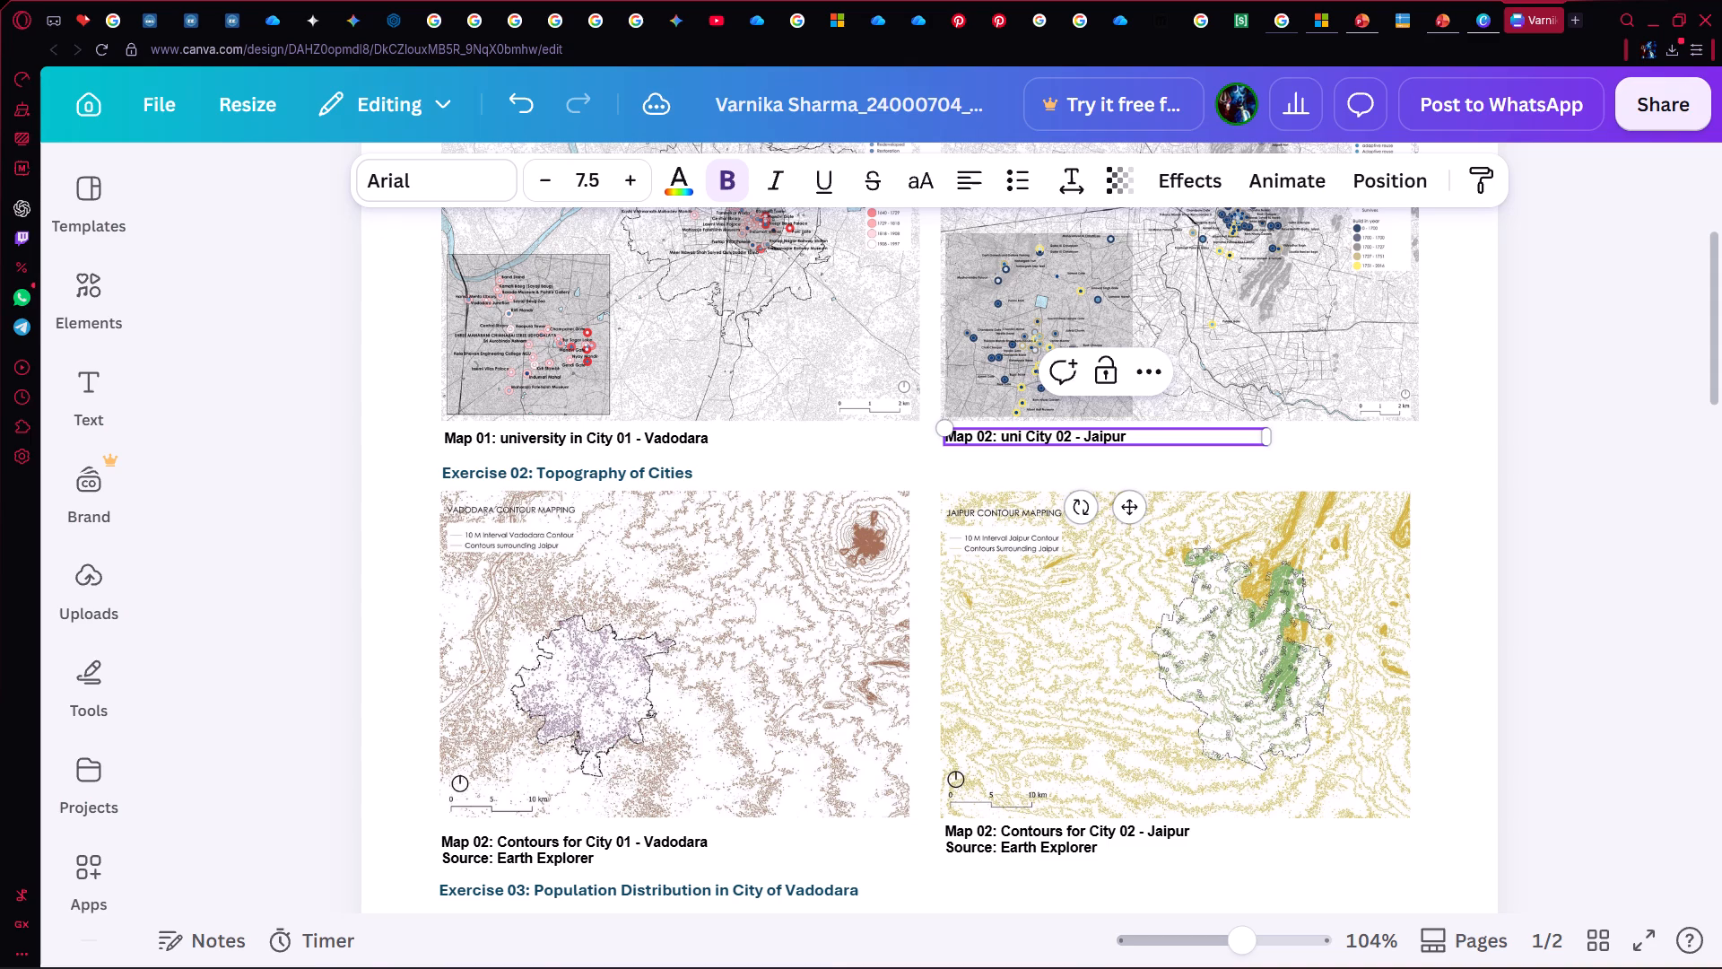
type("versity")
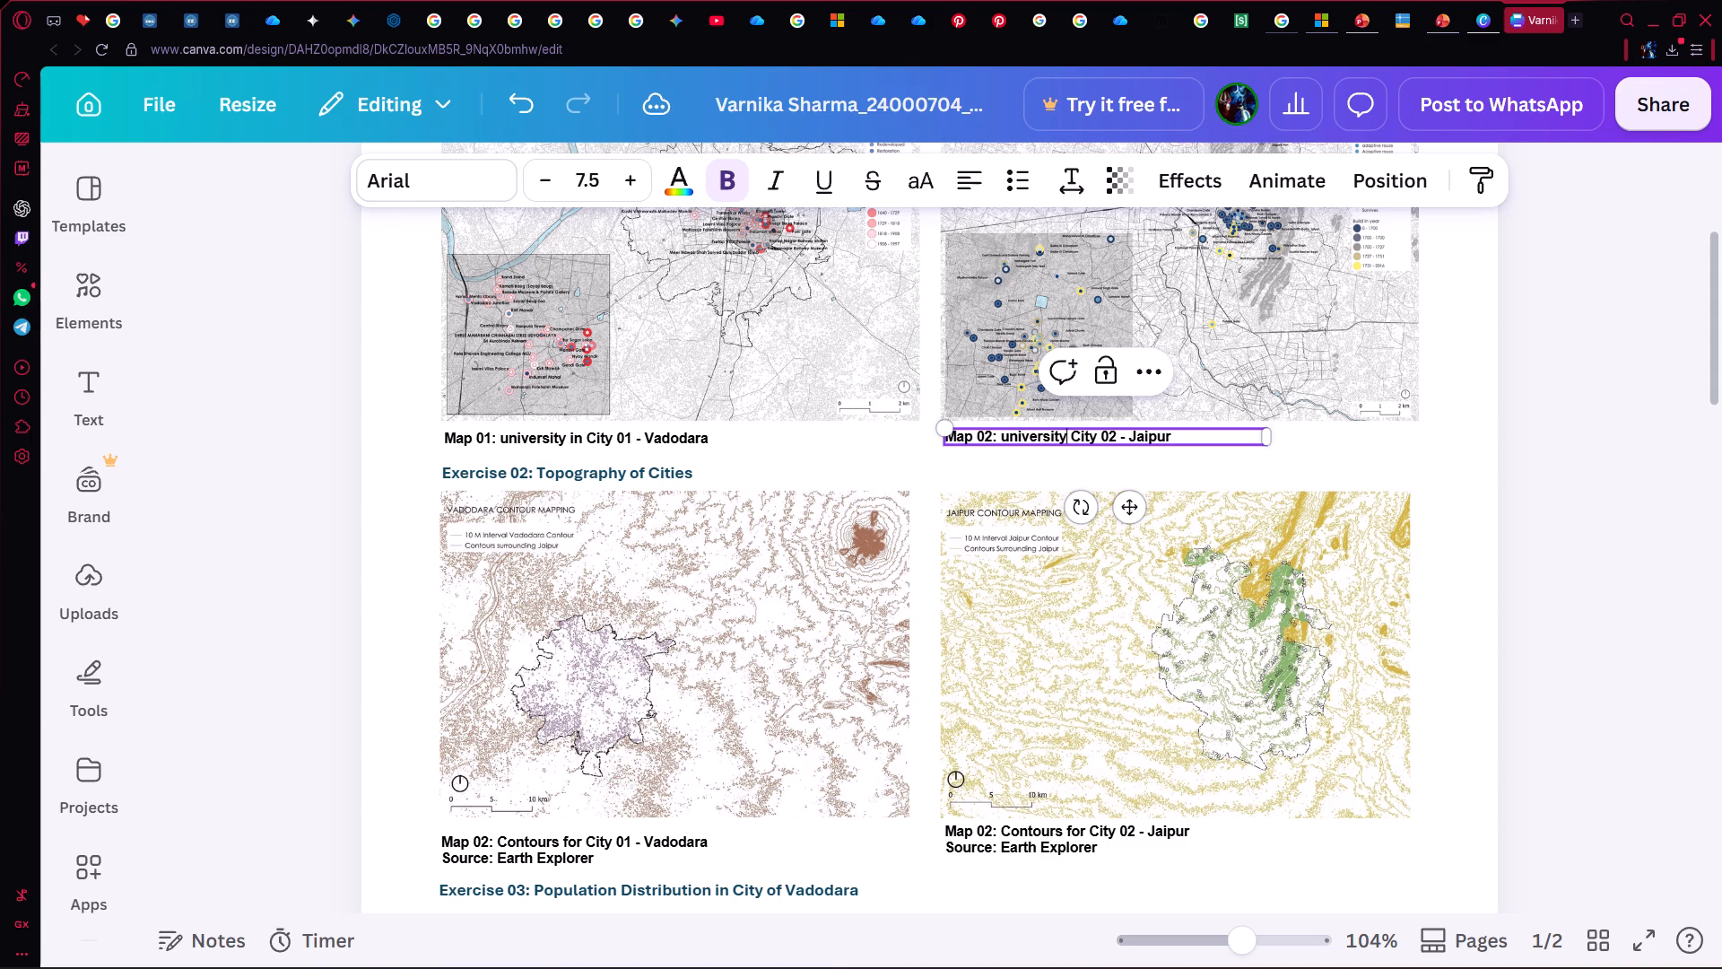
key("space")
type("in")
key("space")
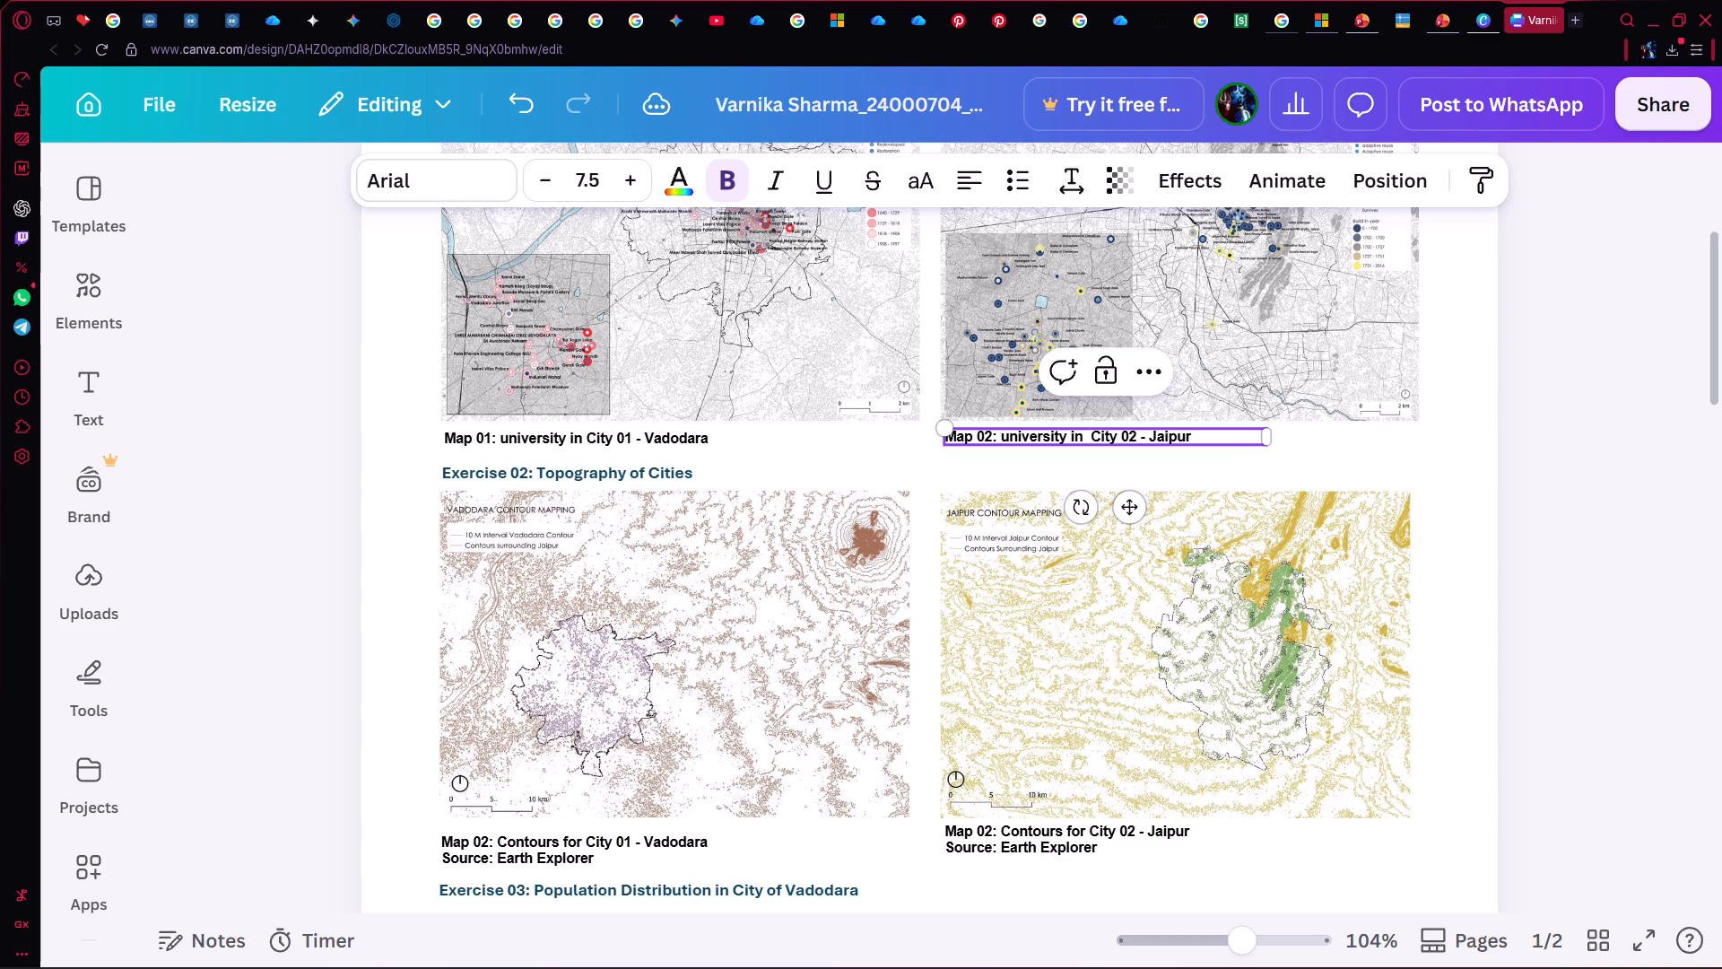
Change the city name at the end of the "Map 02: university in City 02" caption to "puna".
left_click(1193, 438)
key("BackSpace")
key("BackSpace")
key("BackSpace")
key("BackSpace")
key("BackSpace")
key("BackSpace")
type("puna")
key("Escape")
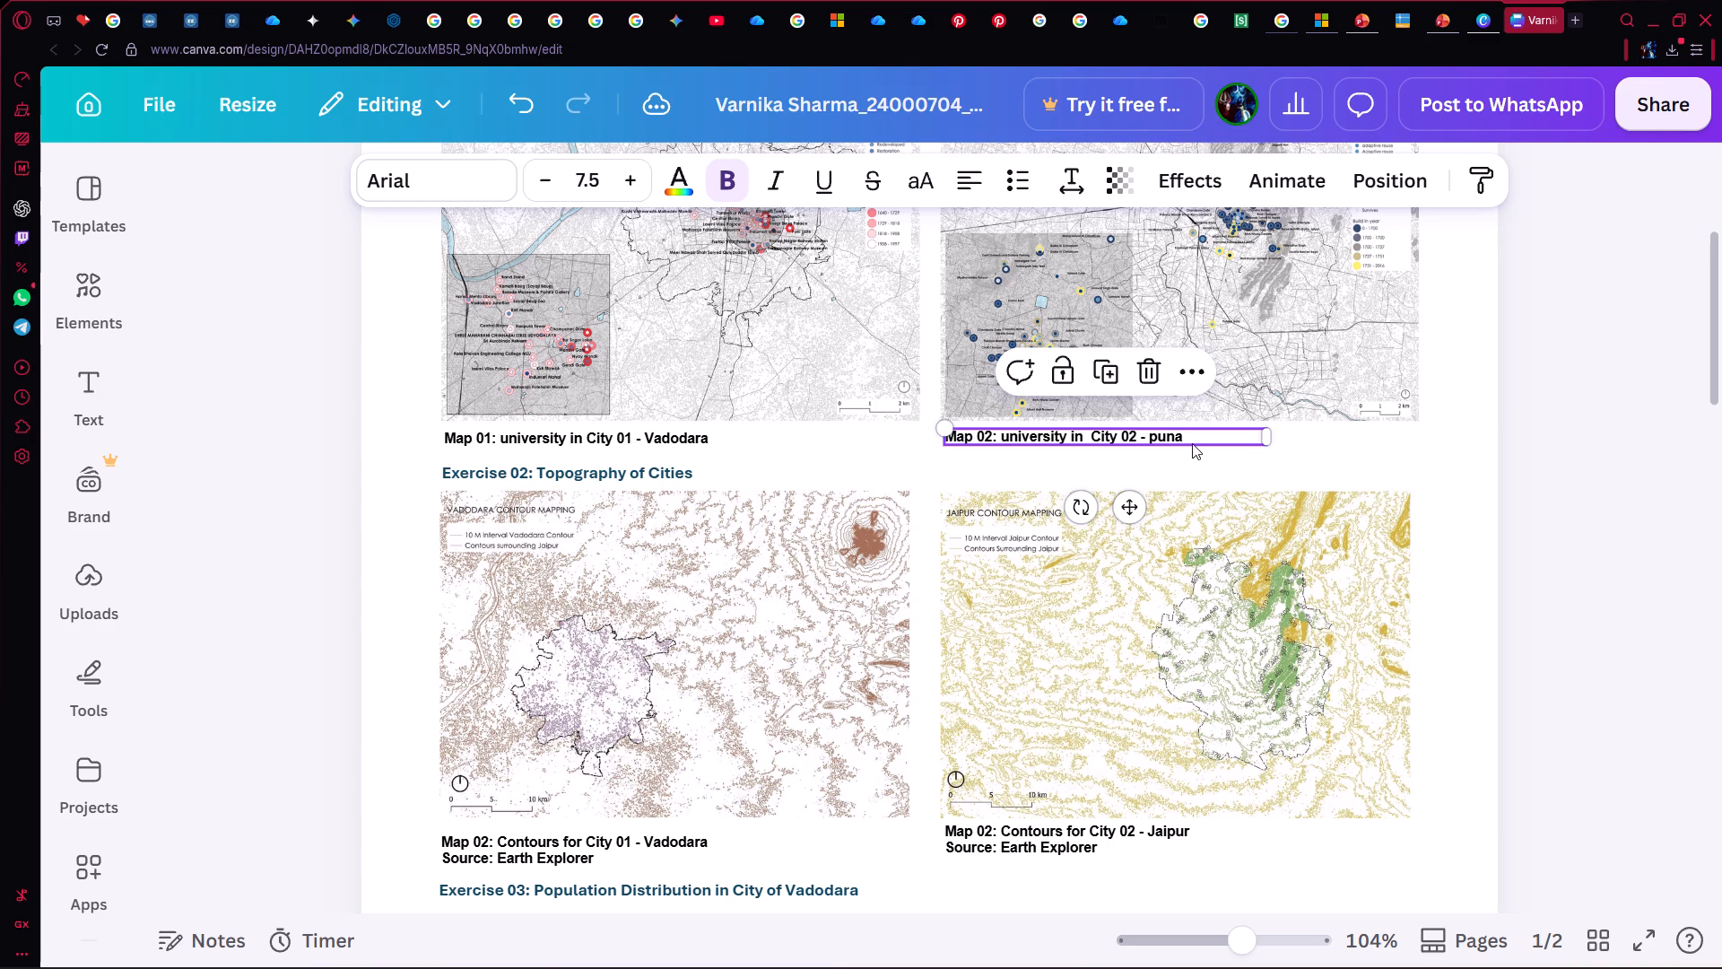
left_click(1453, 493)
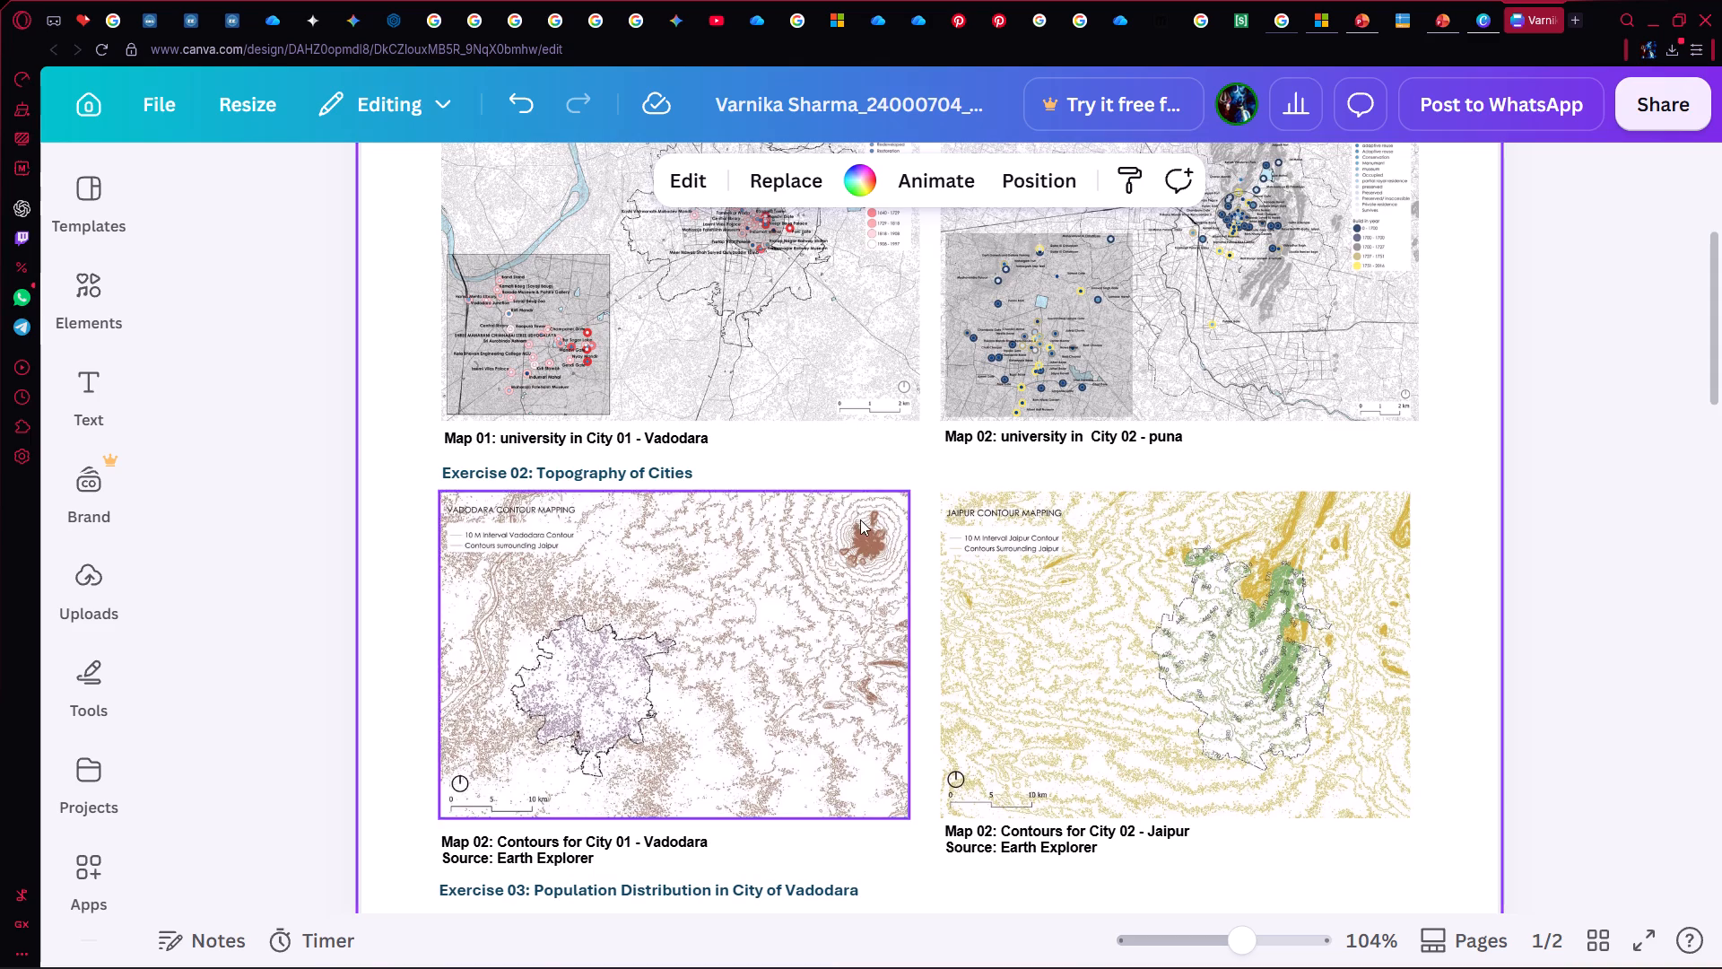
Upload the labelled "vadodara university" PDF from the "vadodara pdf" folder again through the design's file upload.
scroll(860, 519, "up", 3)
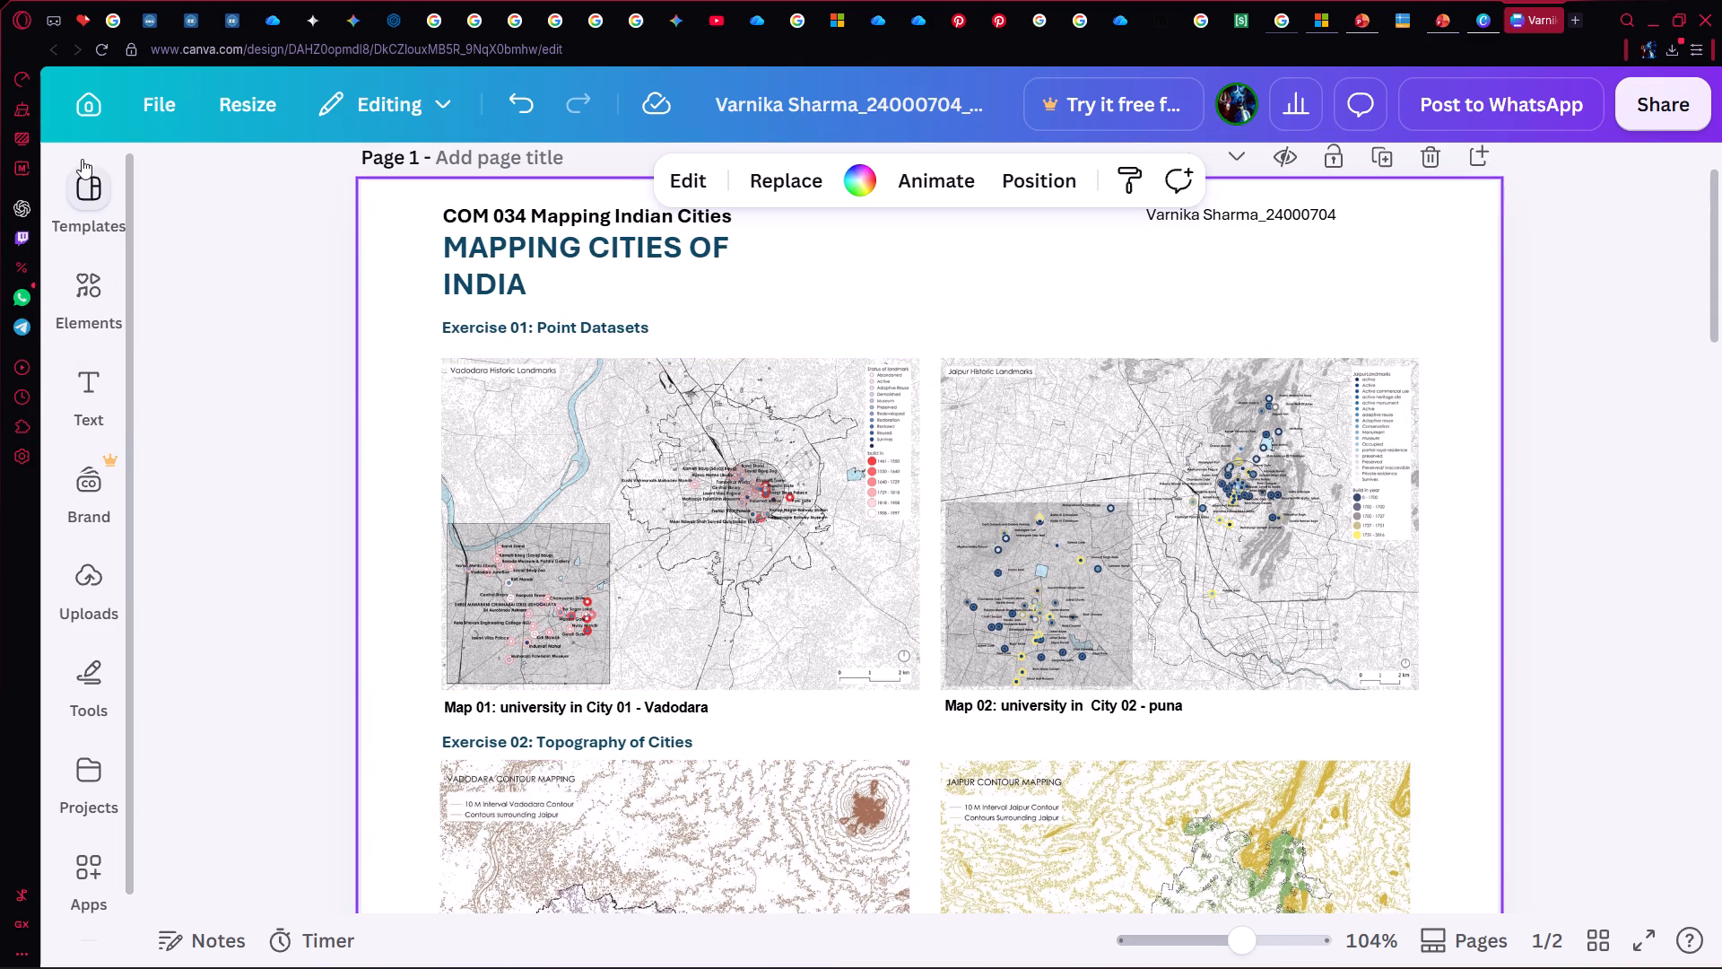
left_click(178, 115)
left_click(245, 359)
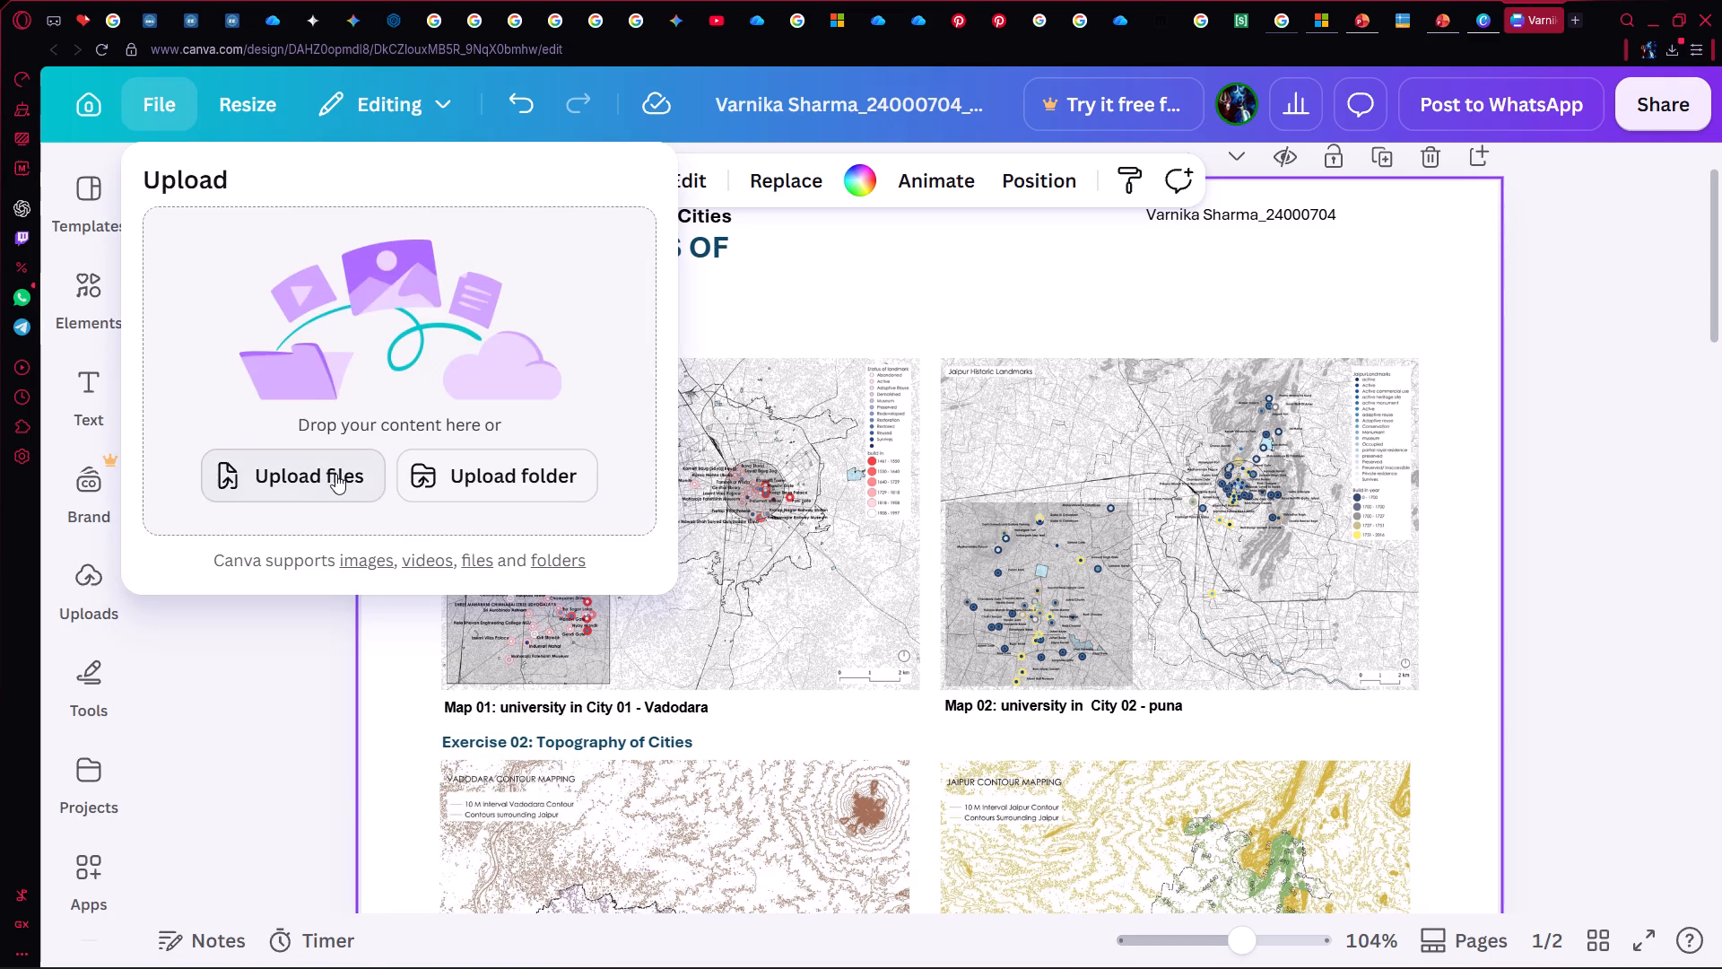
left_click(352, 483)
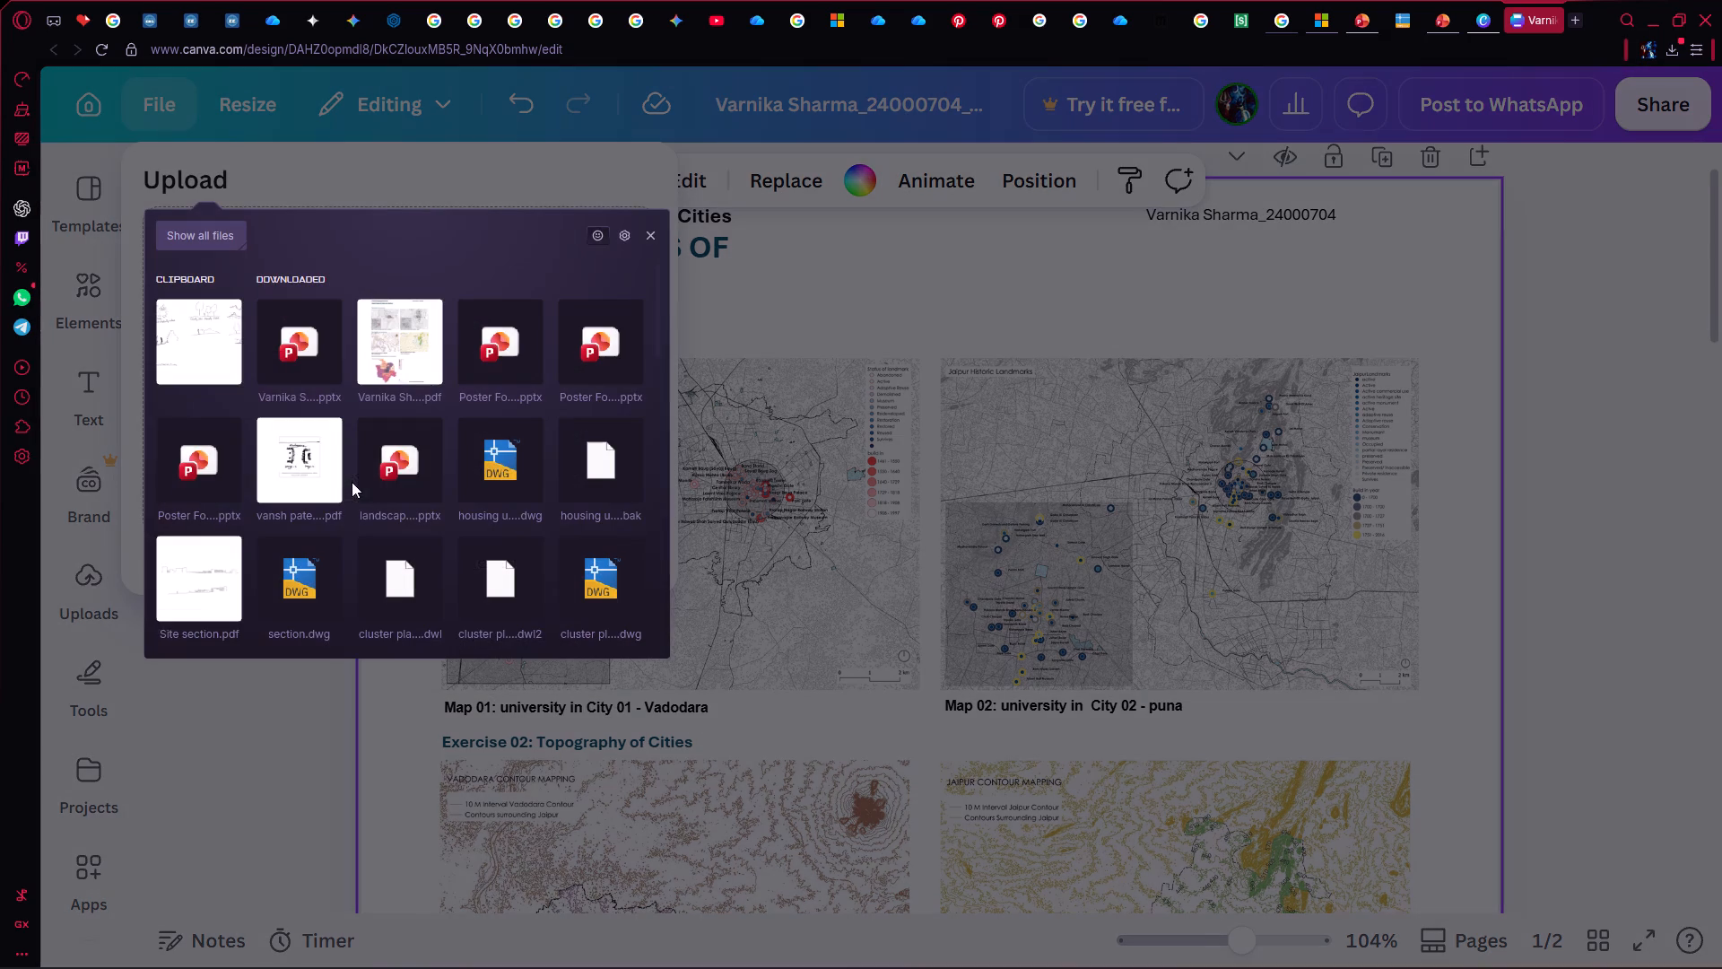
left_click(199, 239)
left_click(244, 153)
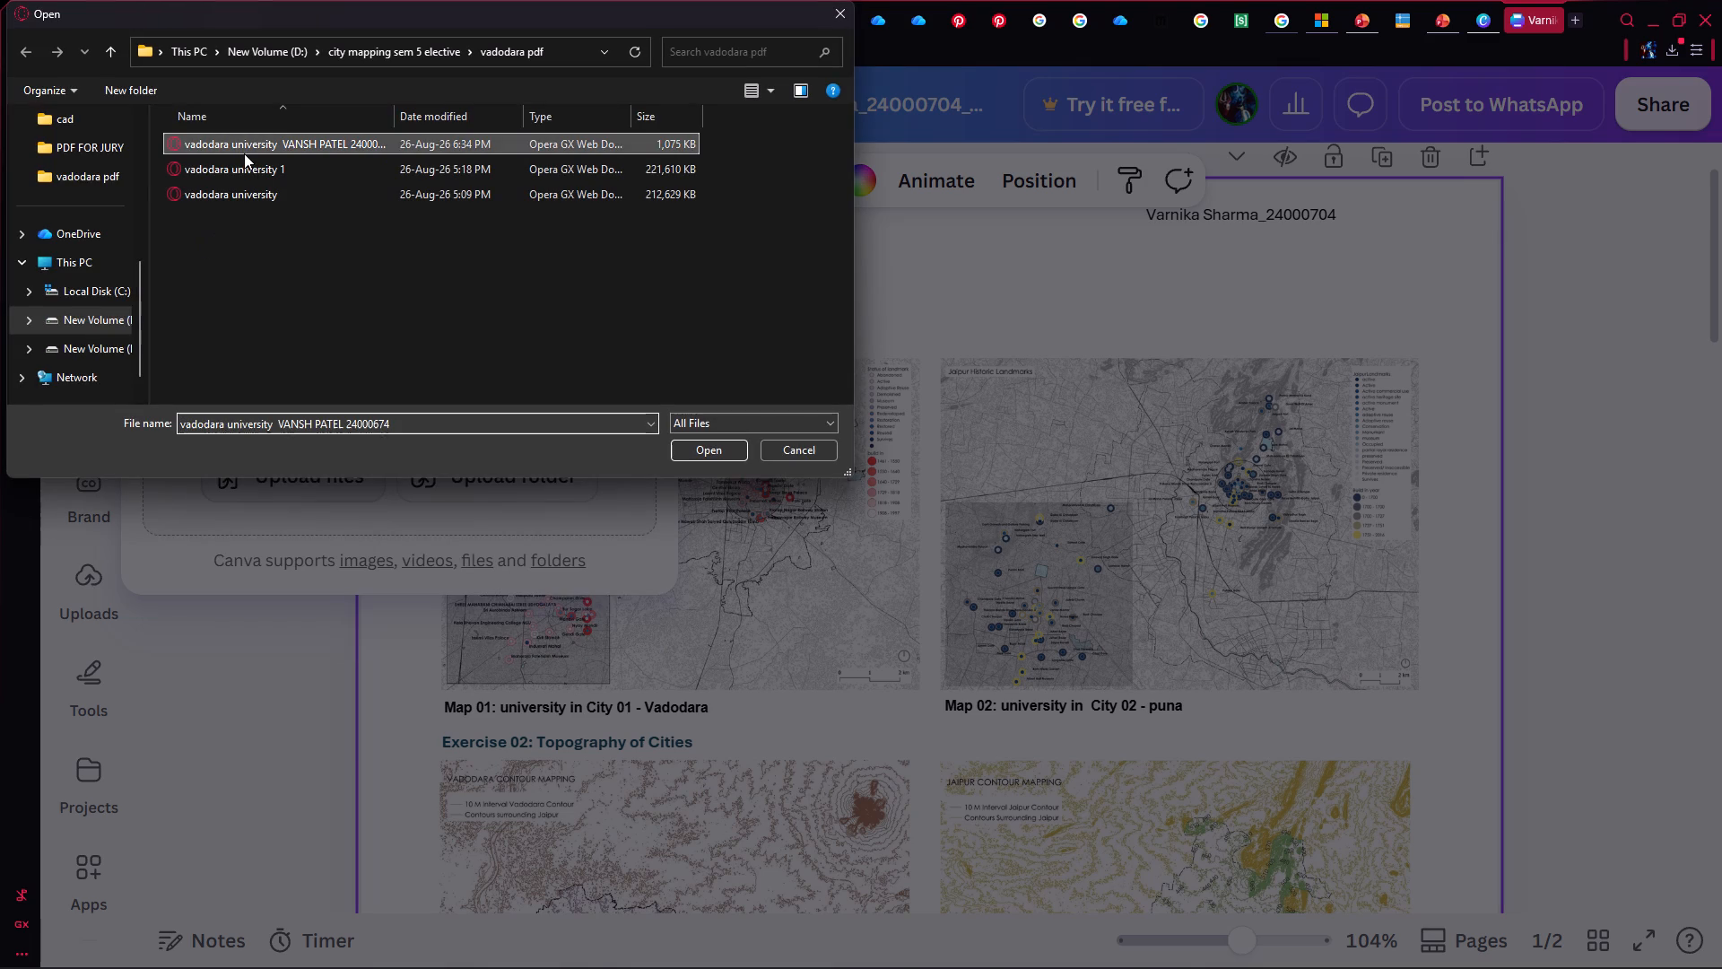
left_click(695, 452)
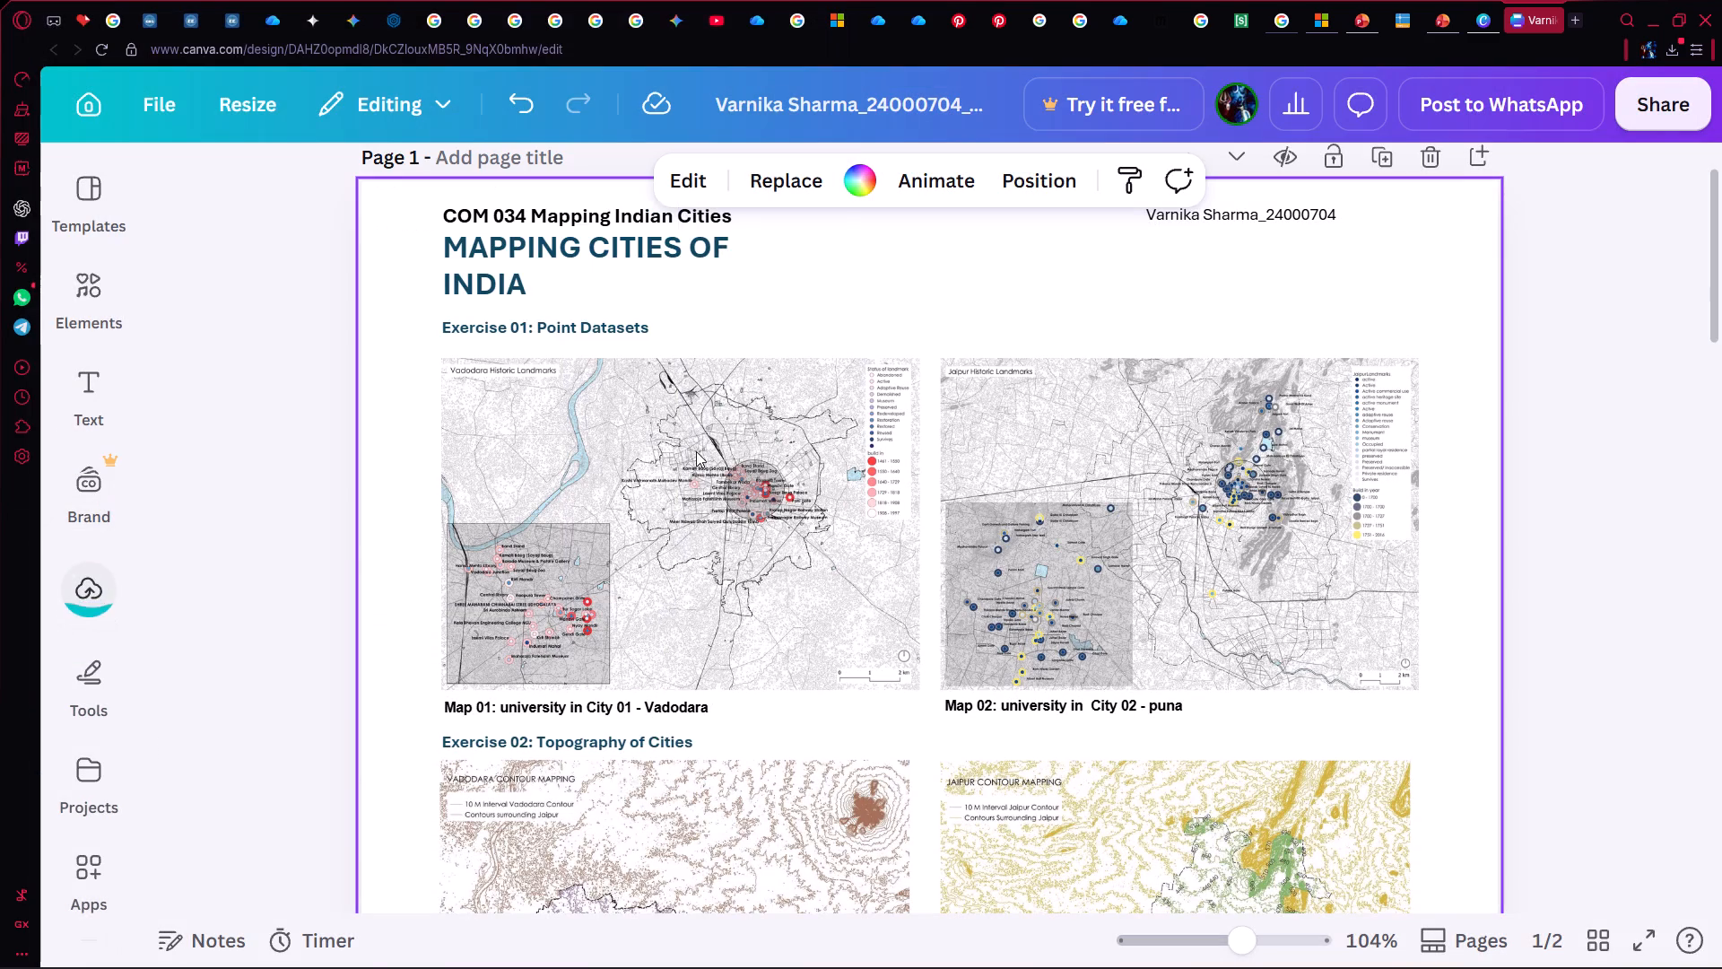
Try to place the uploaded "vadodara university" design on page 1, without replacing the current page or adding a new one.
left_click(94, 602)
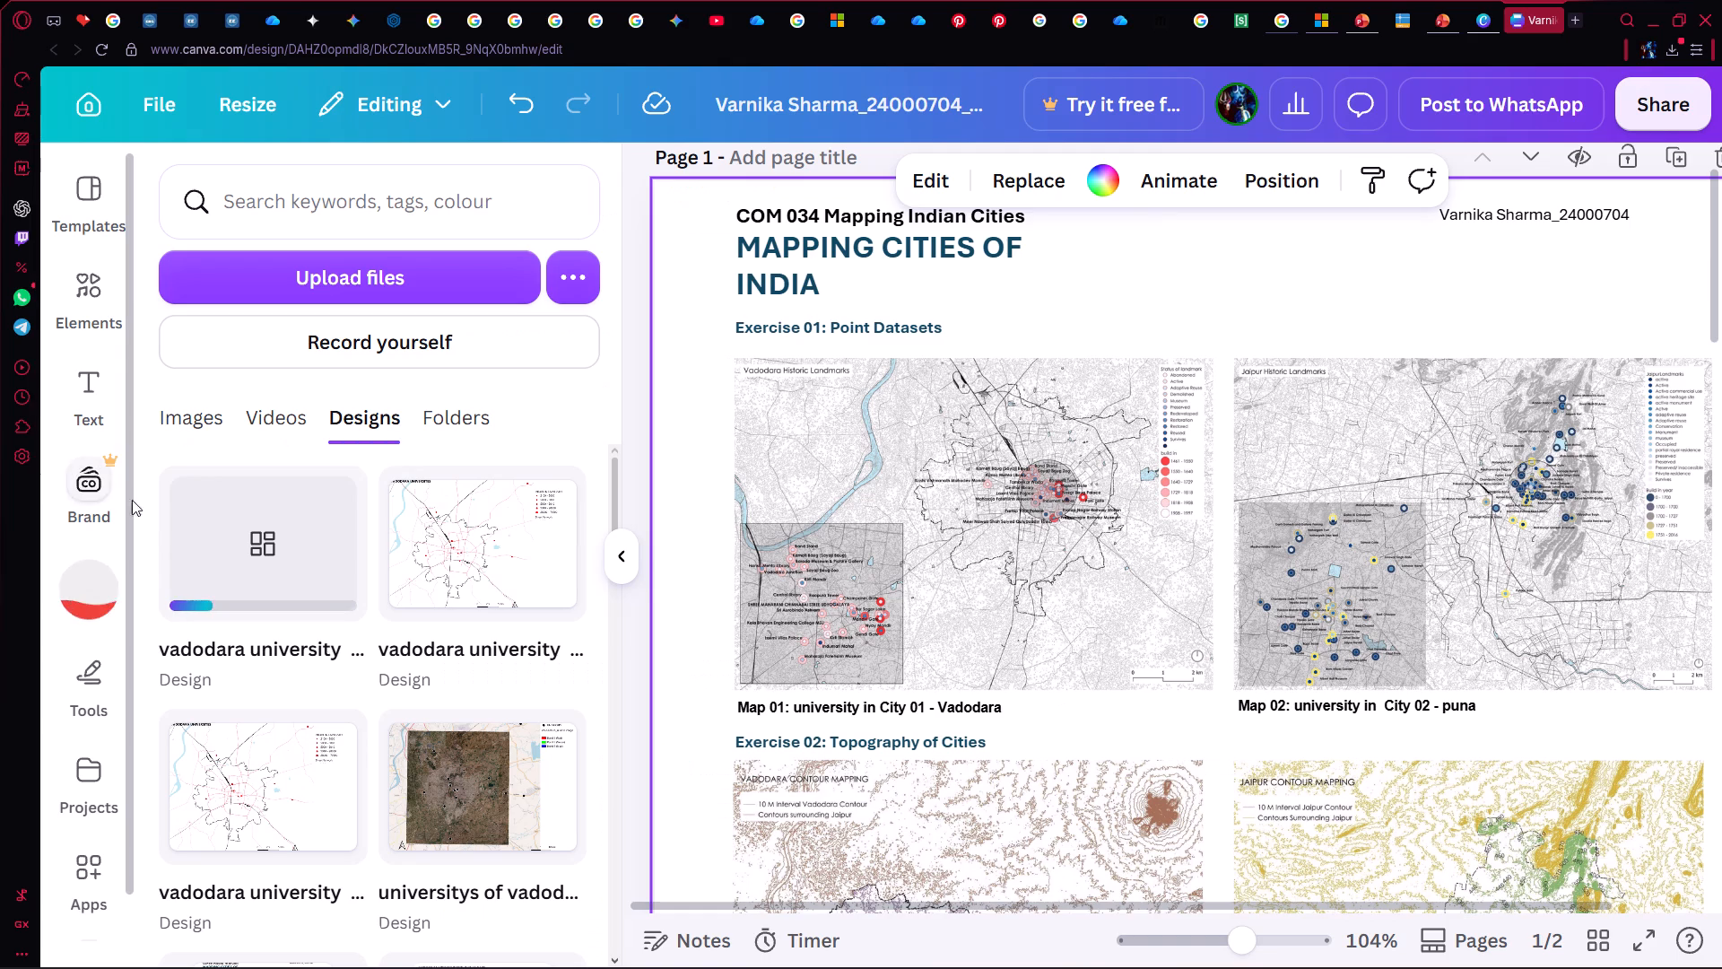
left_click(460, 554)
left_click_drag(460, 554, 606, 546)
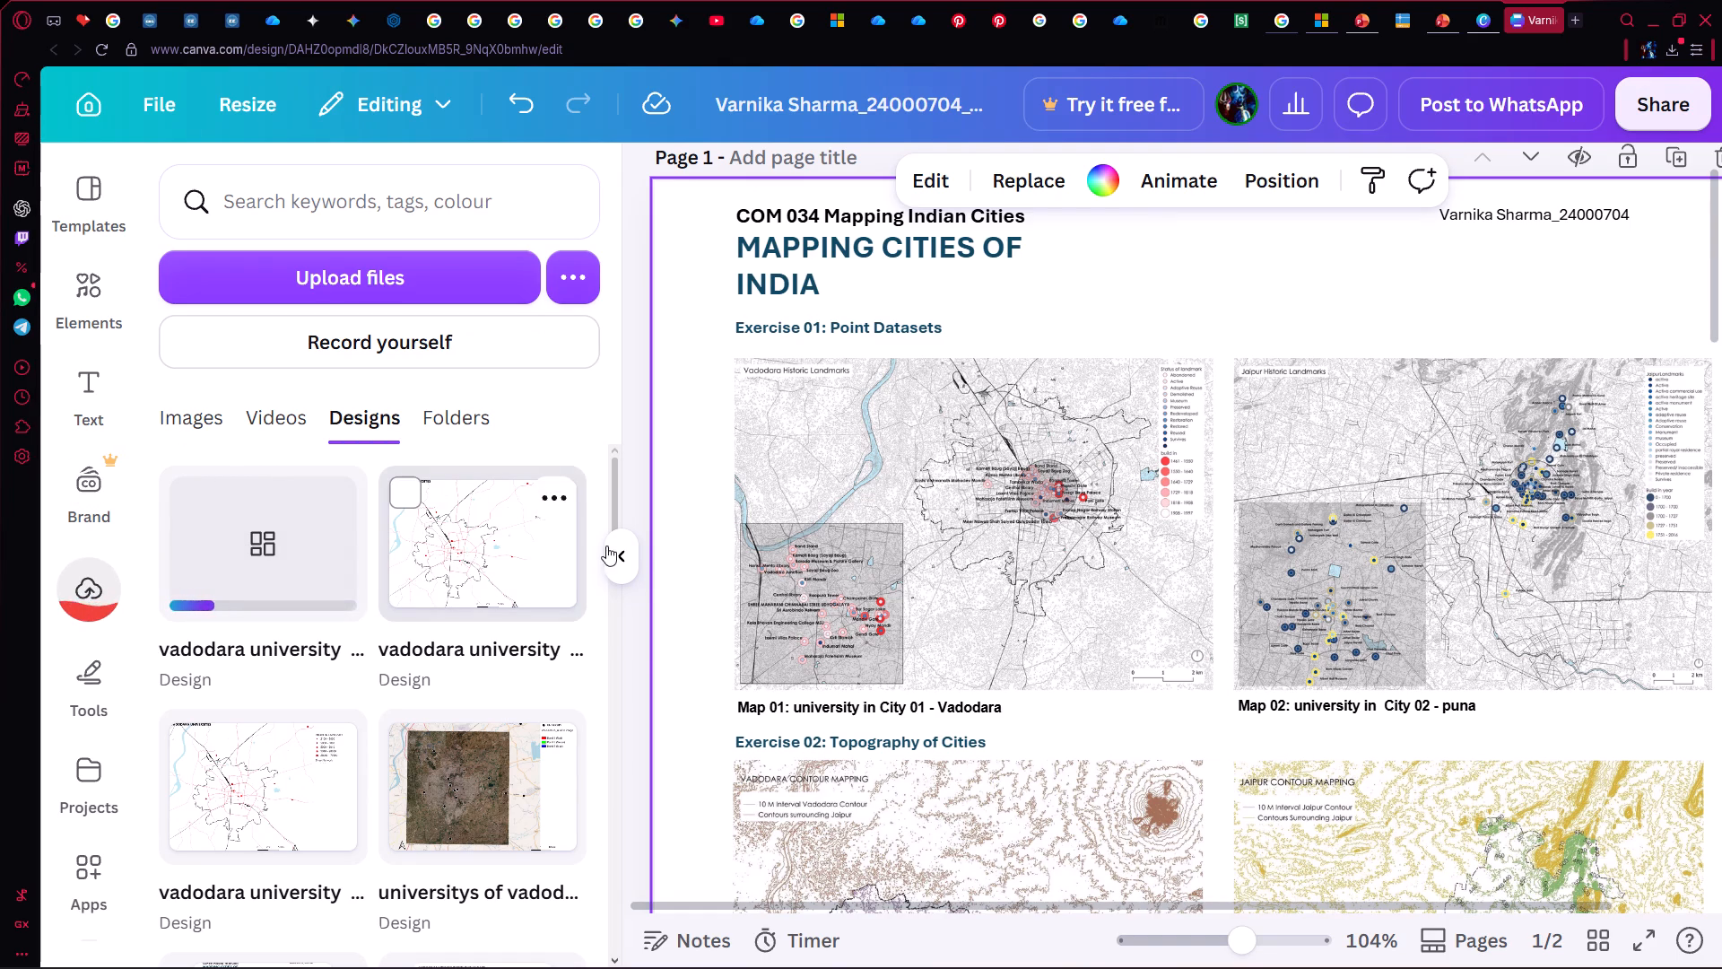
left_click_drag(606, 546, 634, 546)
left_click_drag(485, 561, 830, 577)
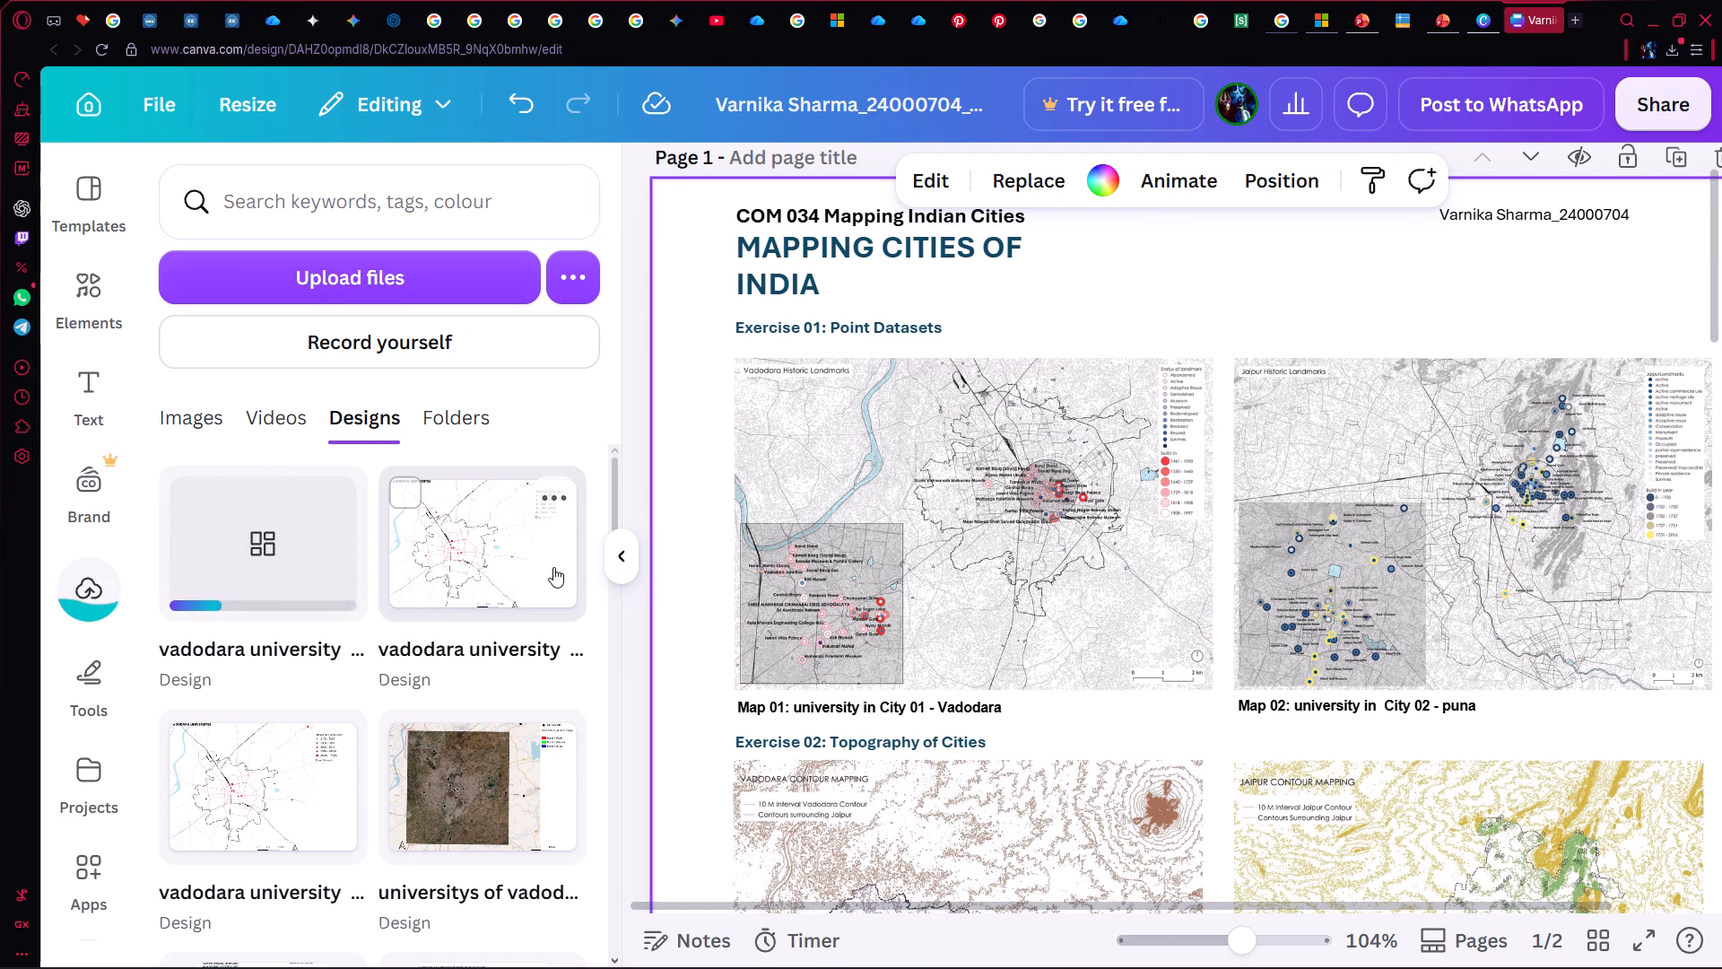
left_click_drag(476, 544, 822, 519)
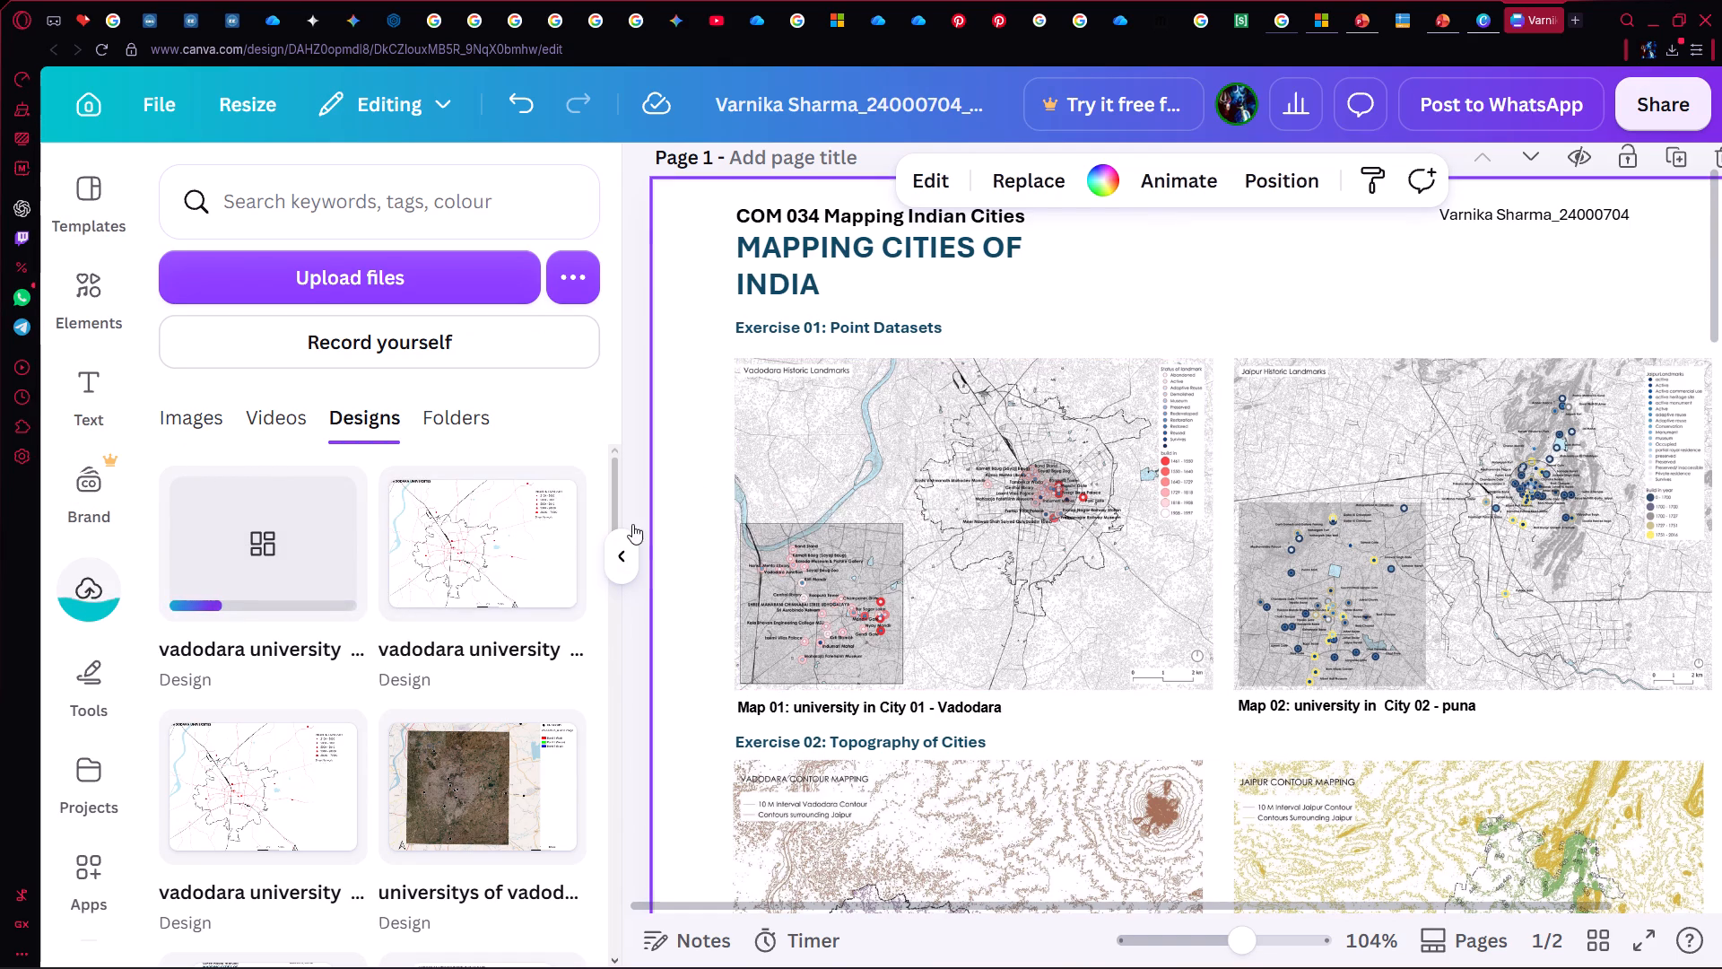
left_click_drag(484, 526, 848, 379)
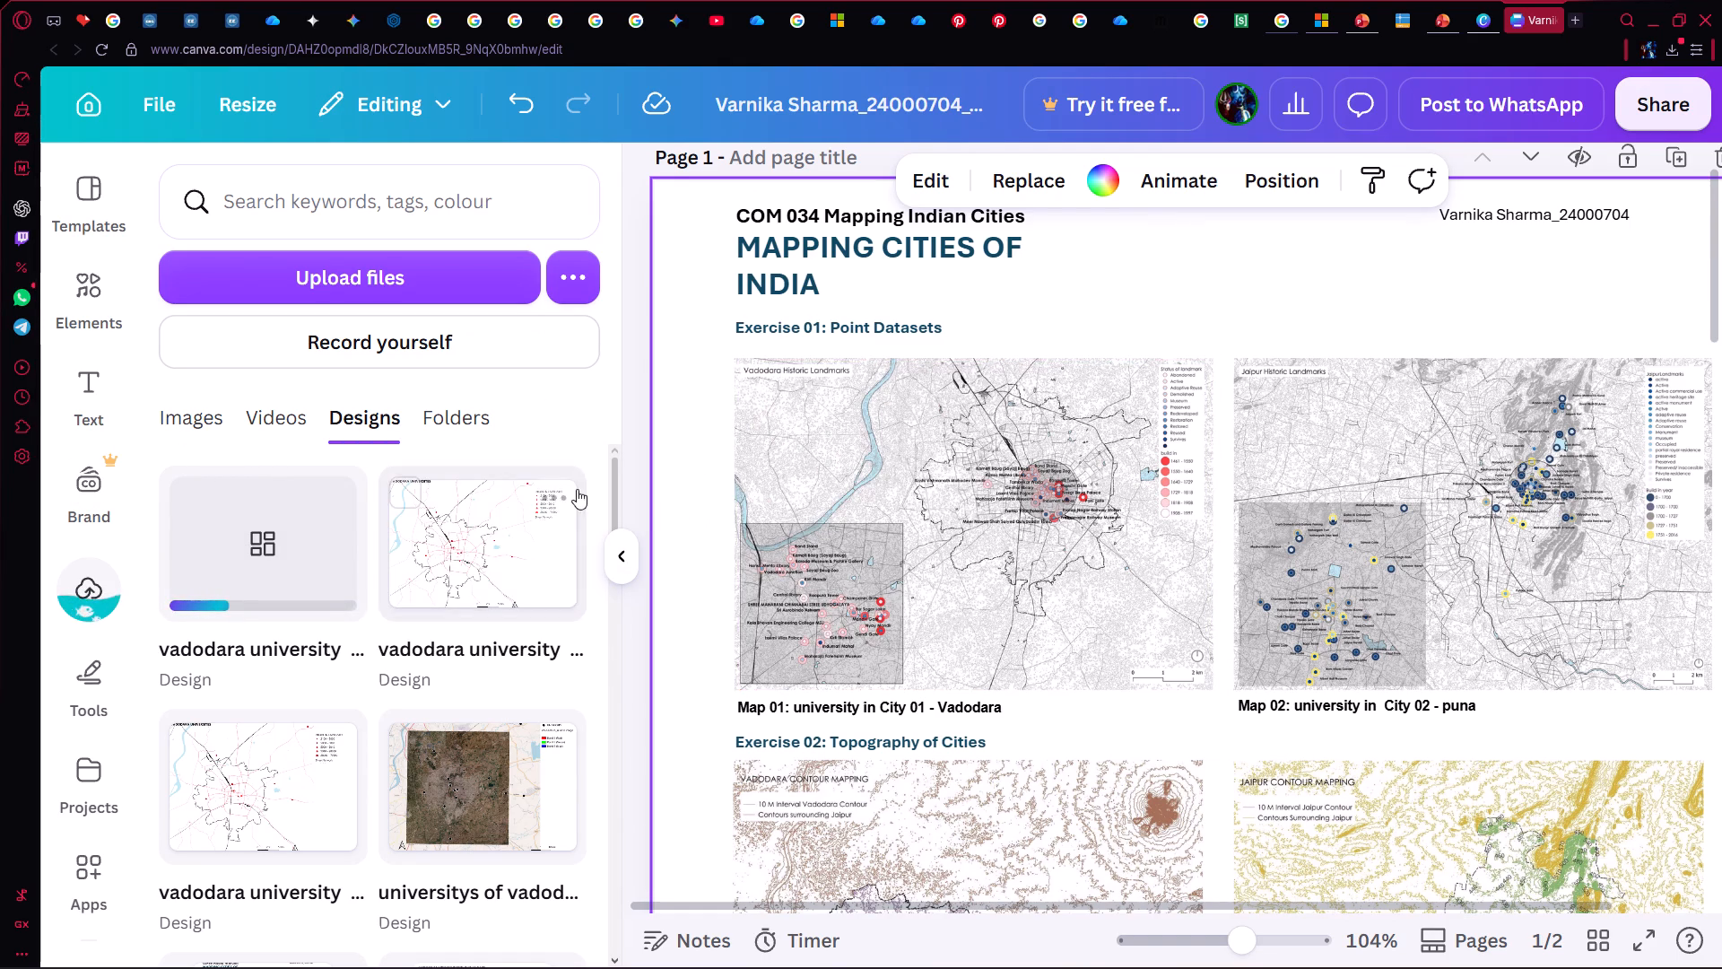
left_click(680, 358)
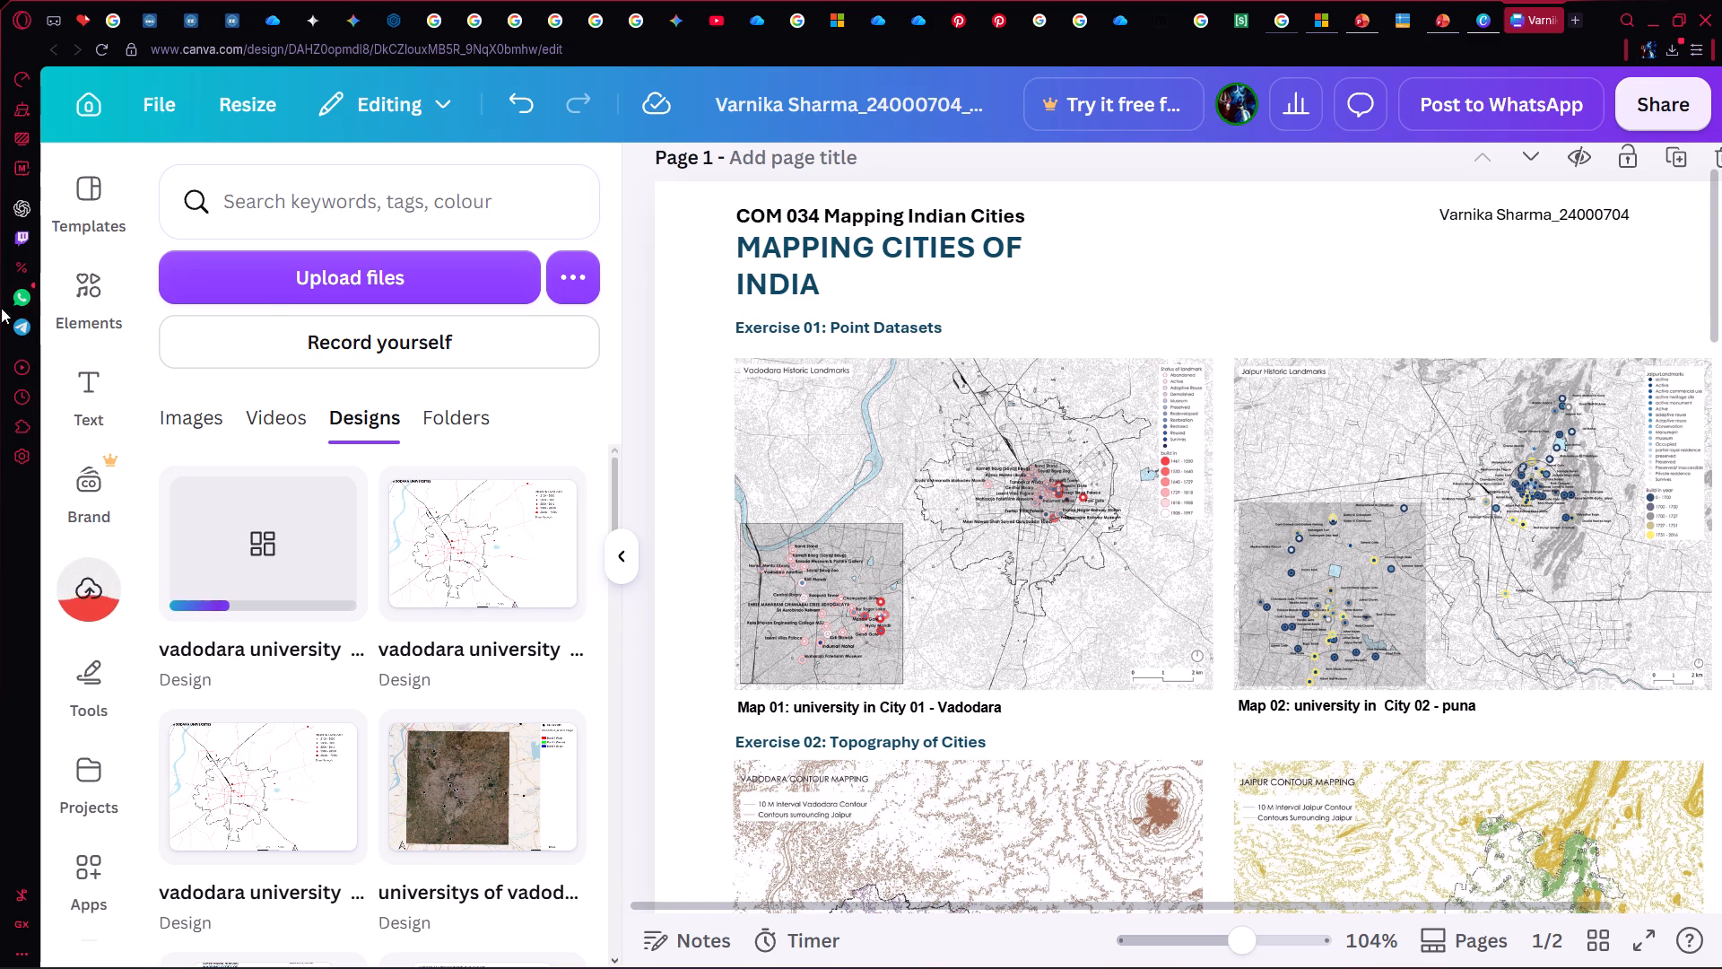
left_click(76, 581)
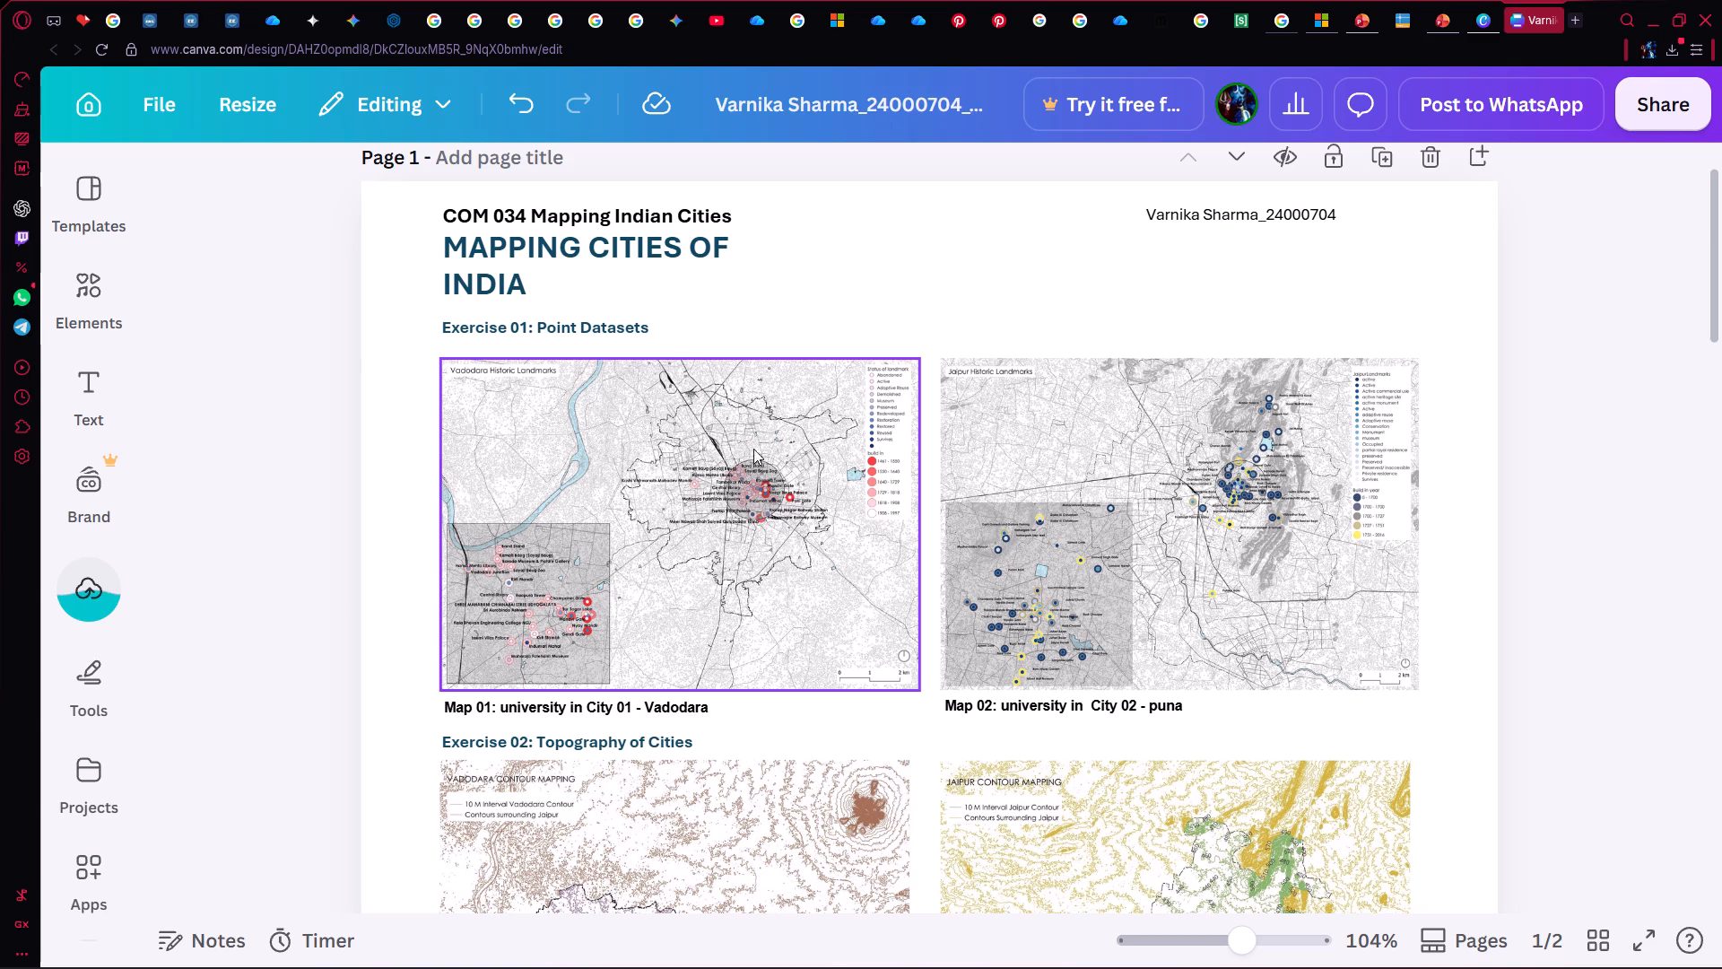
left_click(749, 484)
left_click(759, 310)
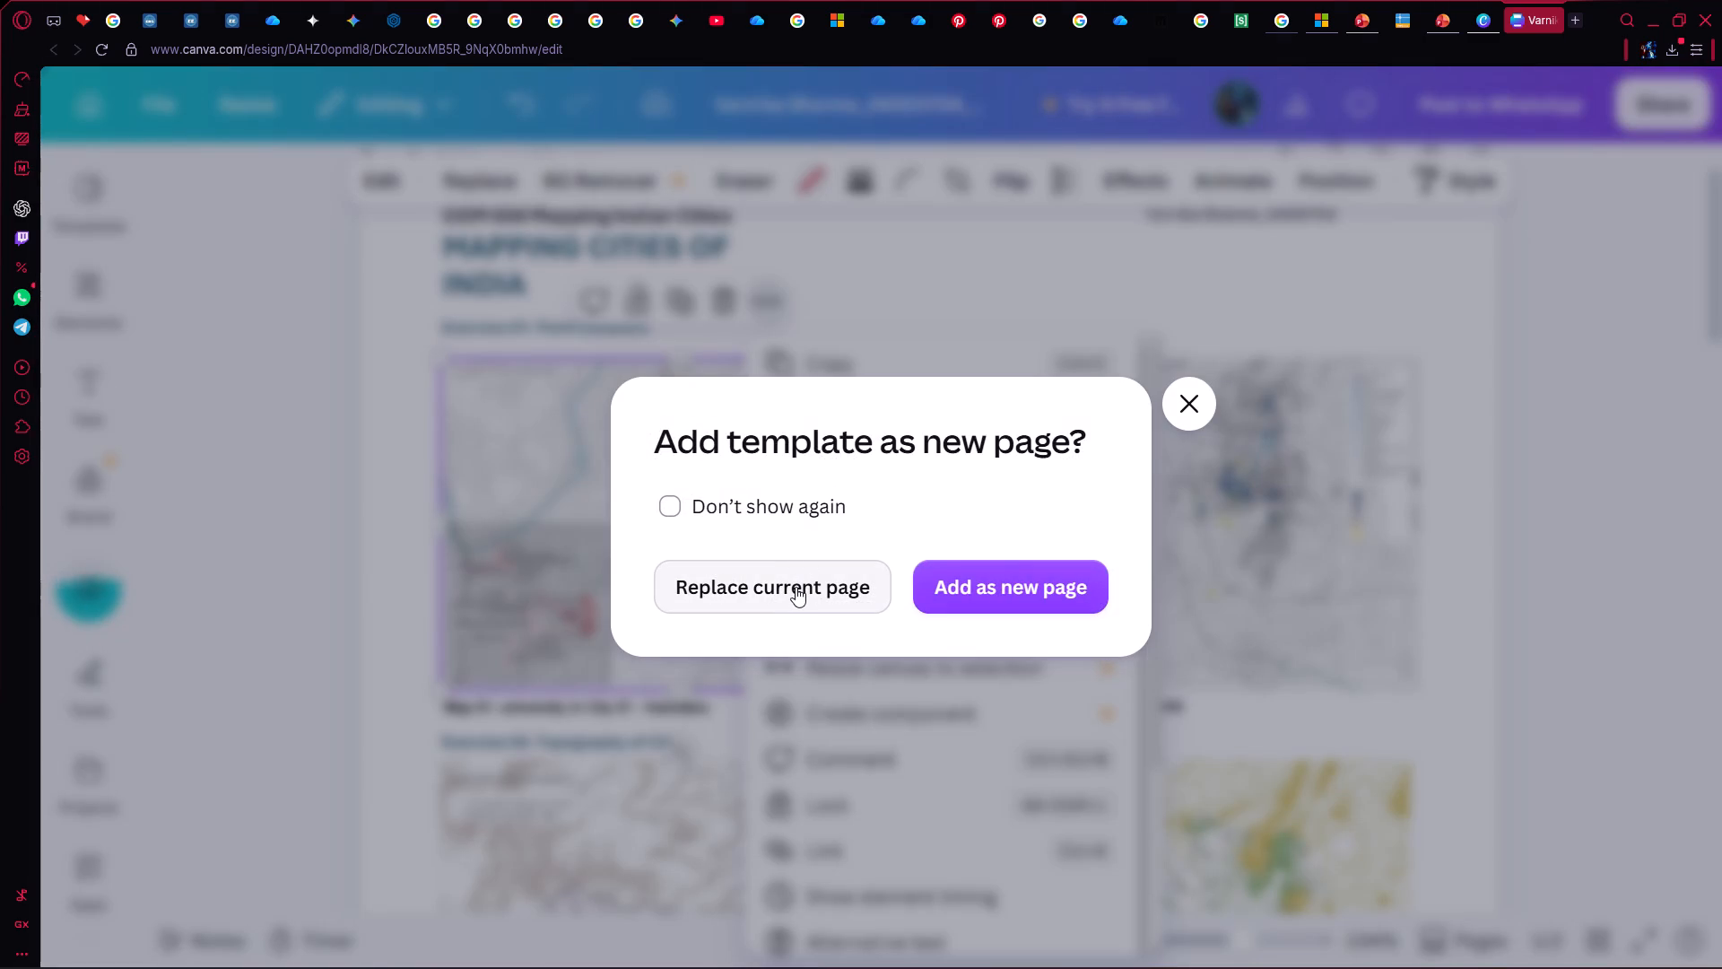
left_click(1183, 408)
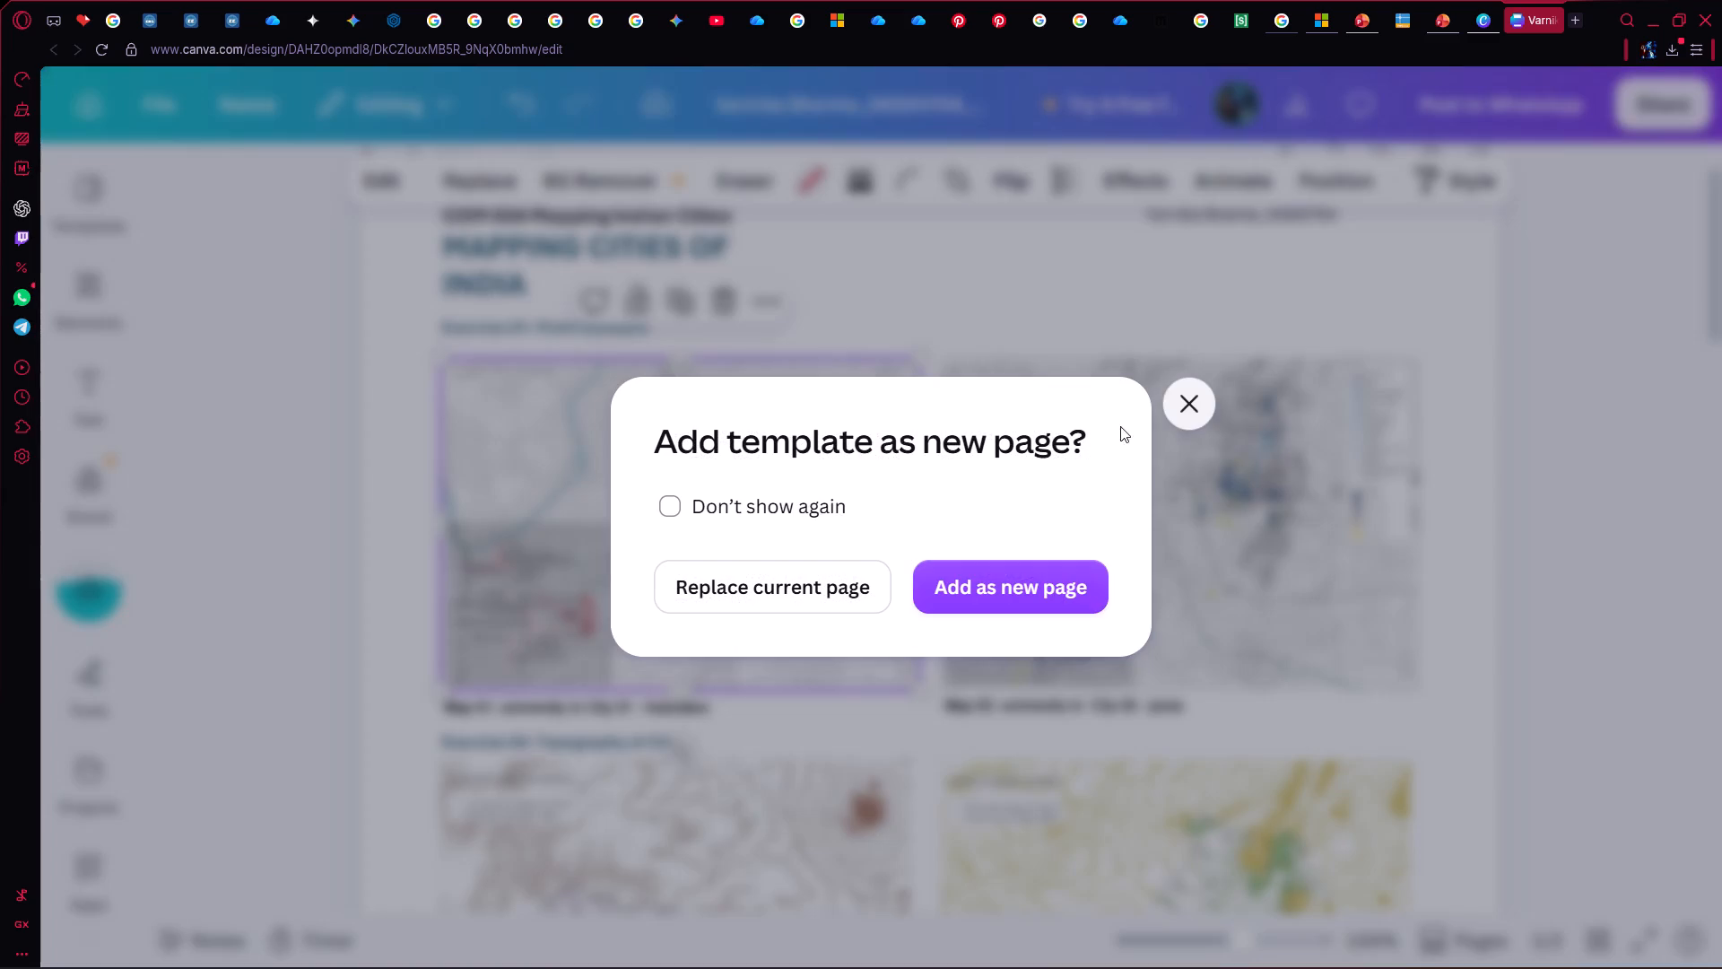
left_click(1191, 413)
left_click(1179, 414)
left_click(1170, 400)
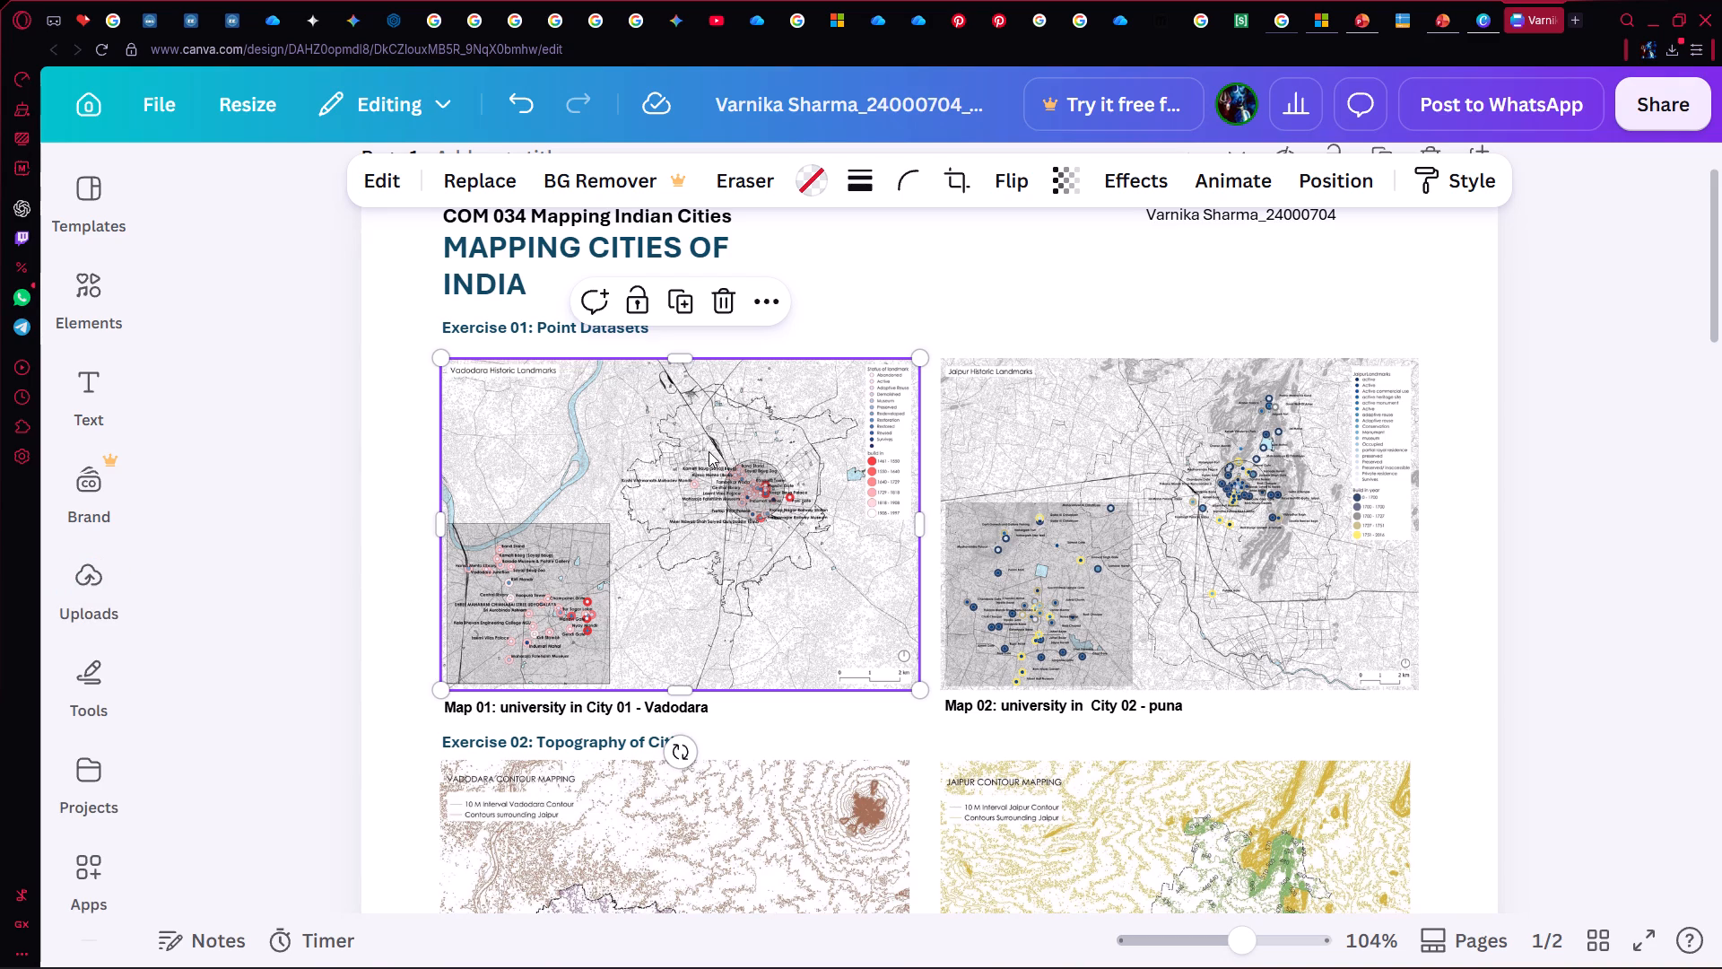
Look through the additional options available for the Vadodara landmarks map on page 1.
left_click(760, 307)
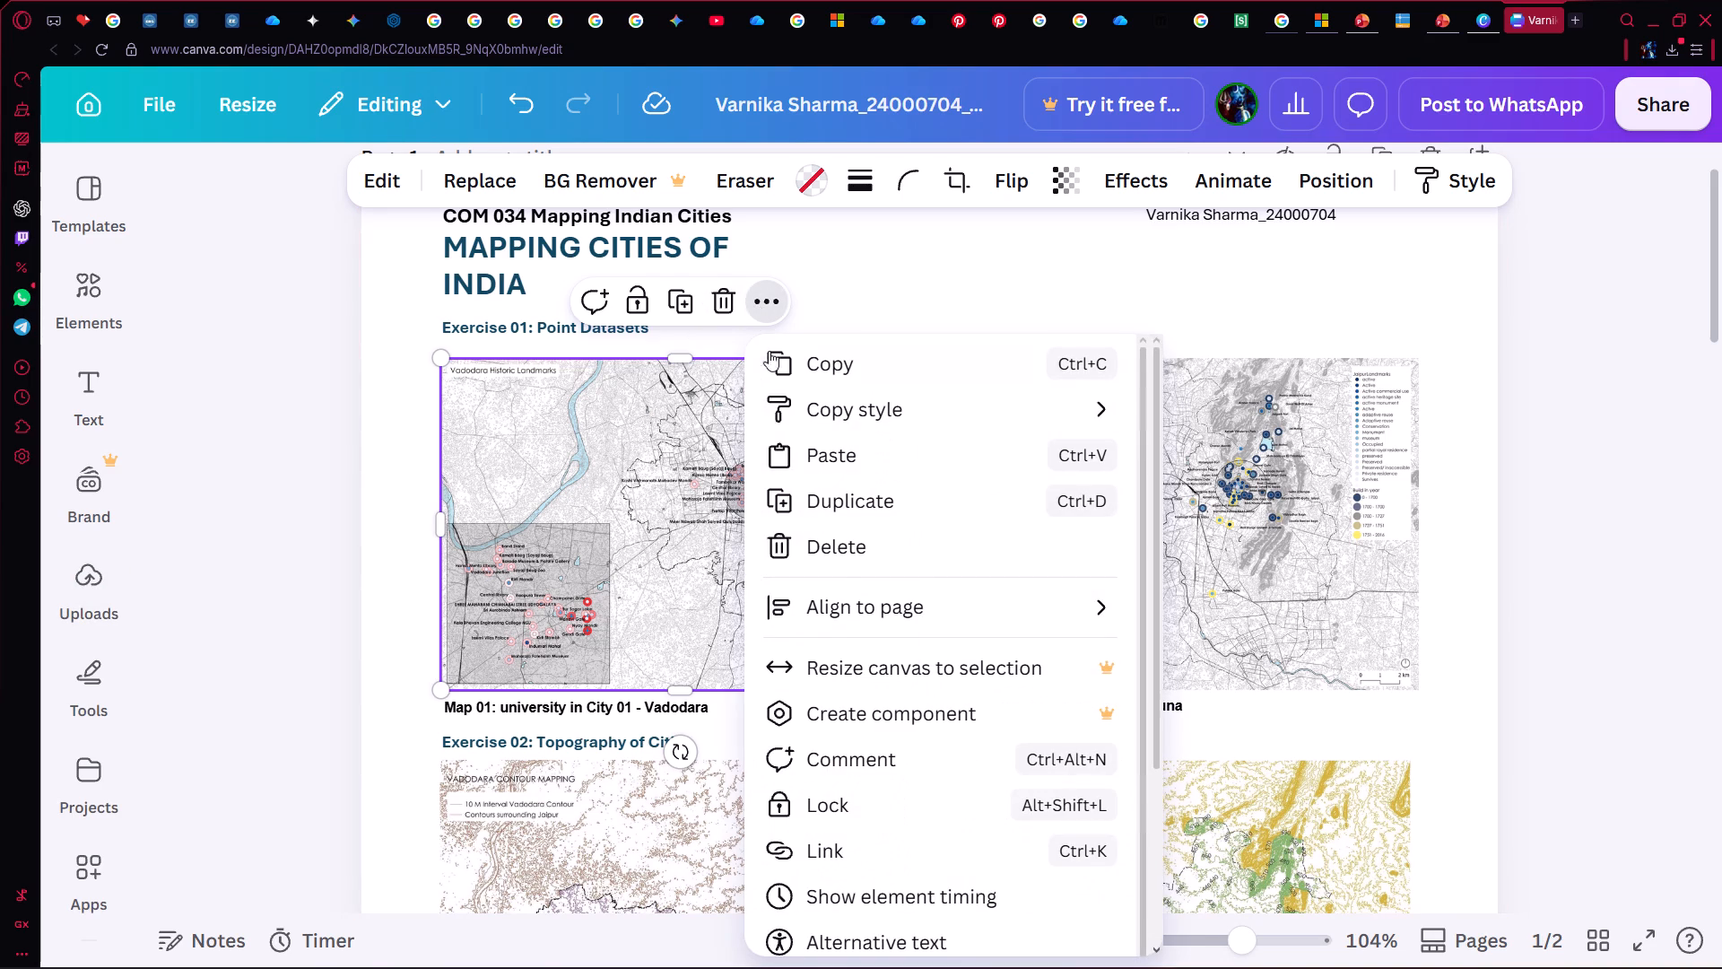
scroll(838, 480, "down", 1)
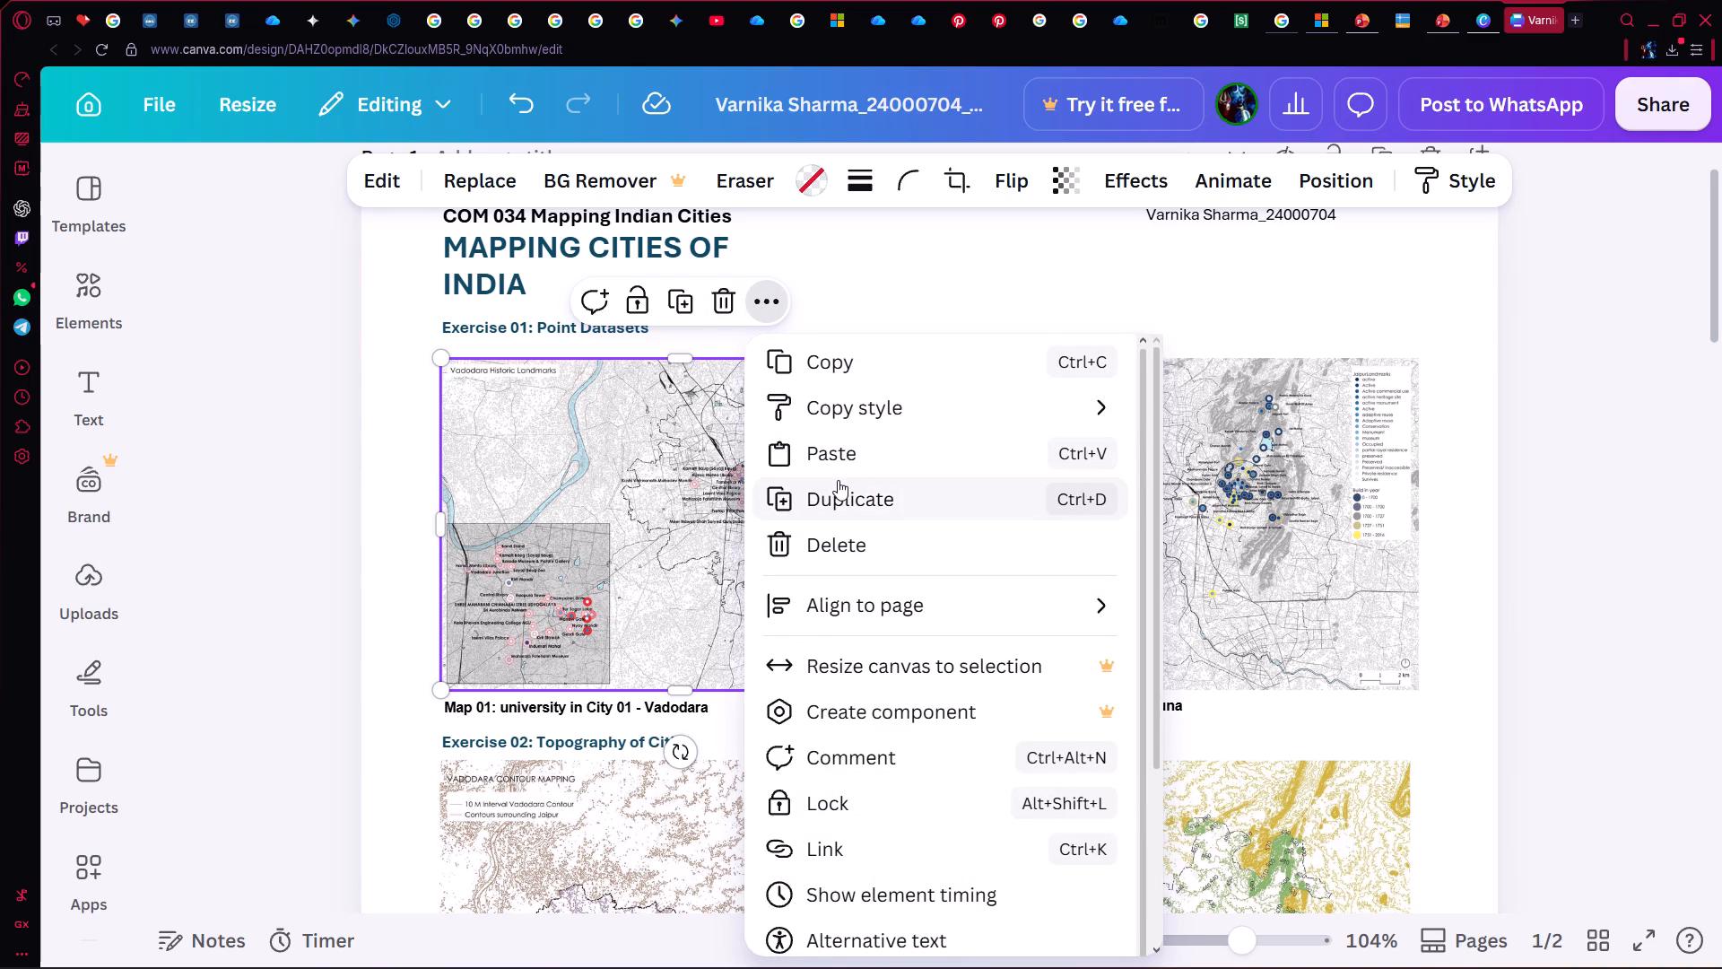
scroll(837, 488, "down", 5)
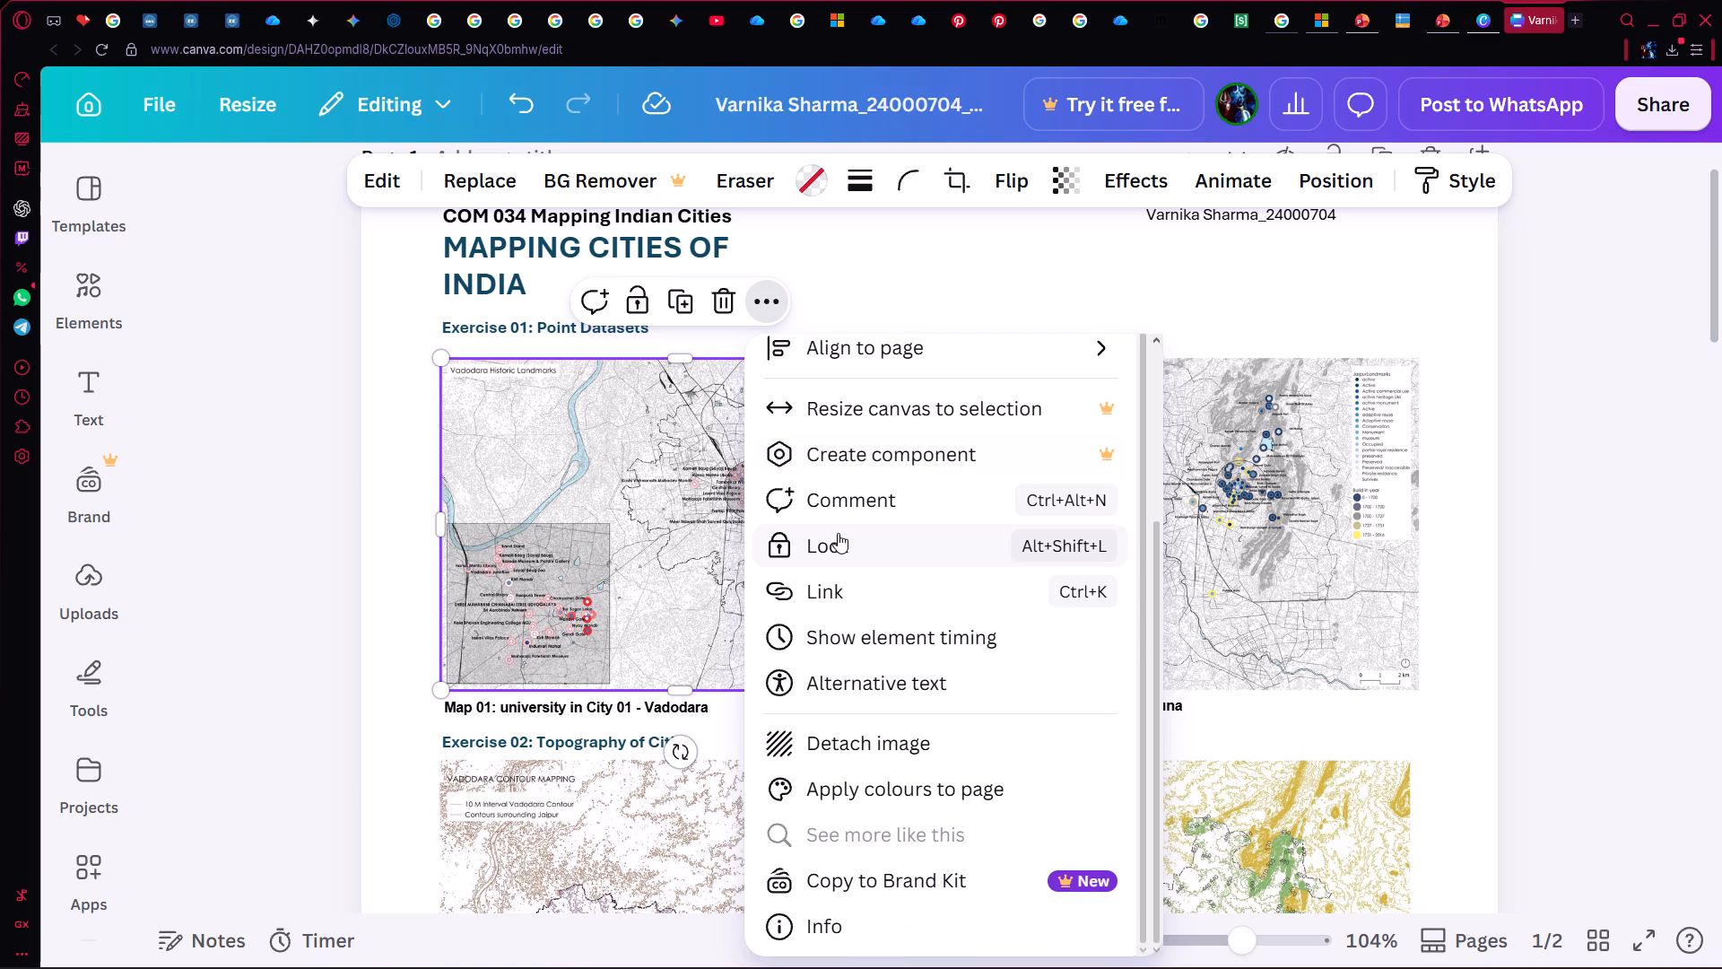
scroll(838, 531, "up", 4)
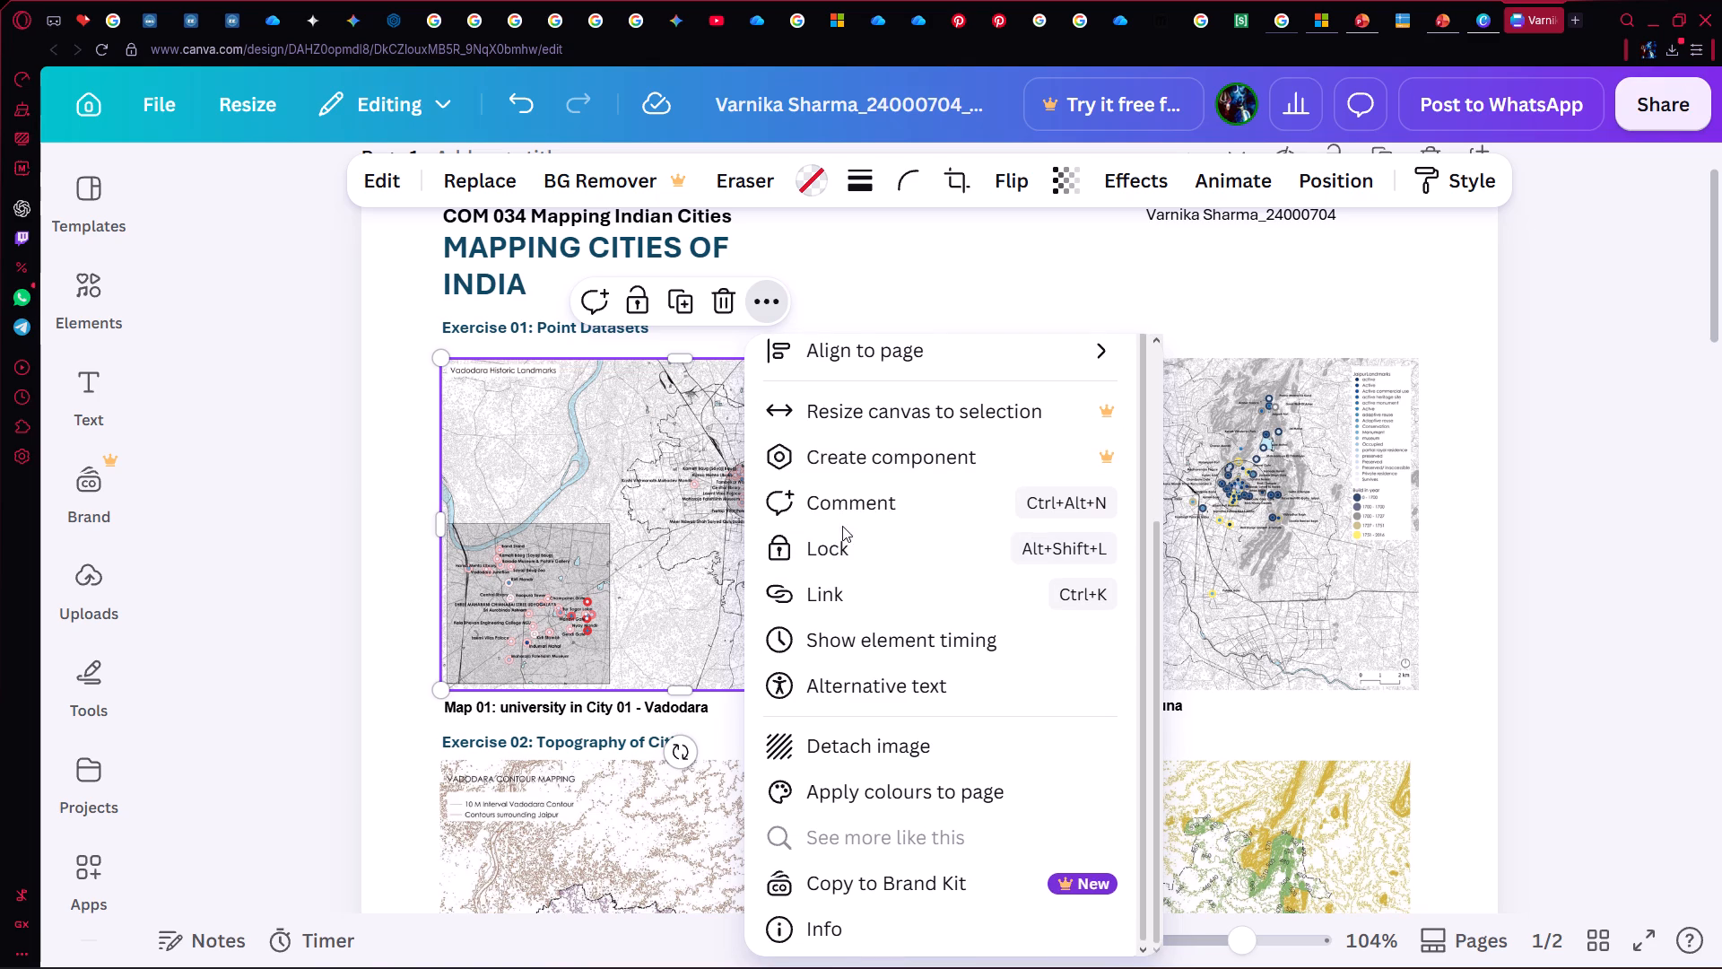
scroll(796, 504, "up", 3)
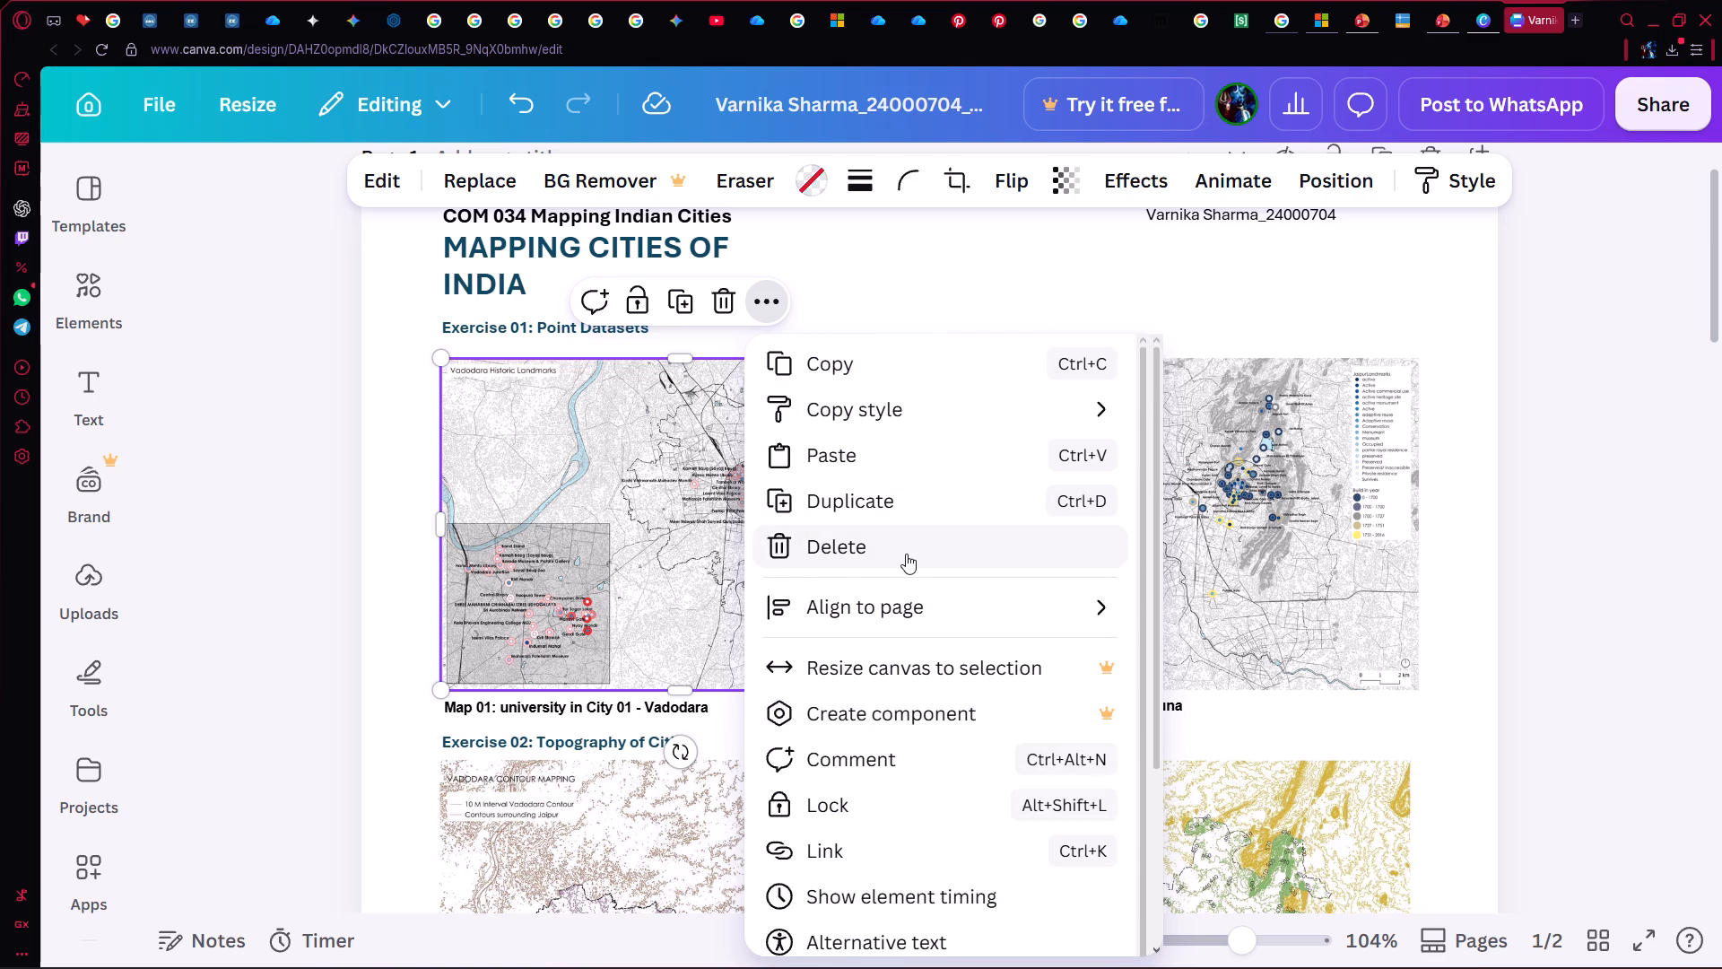
scroll(906, 554, "up", 2)
key("Escape")
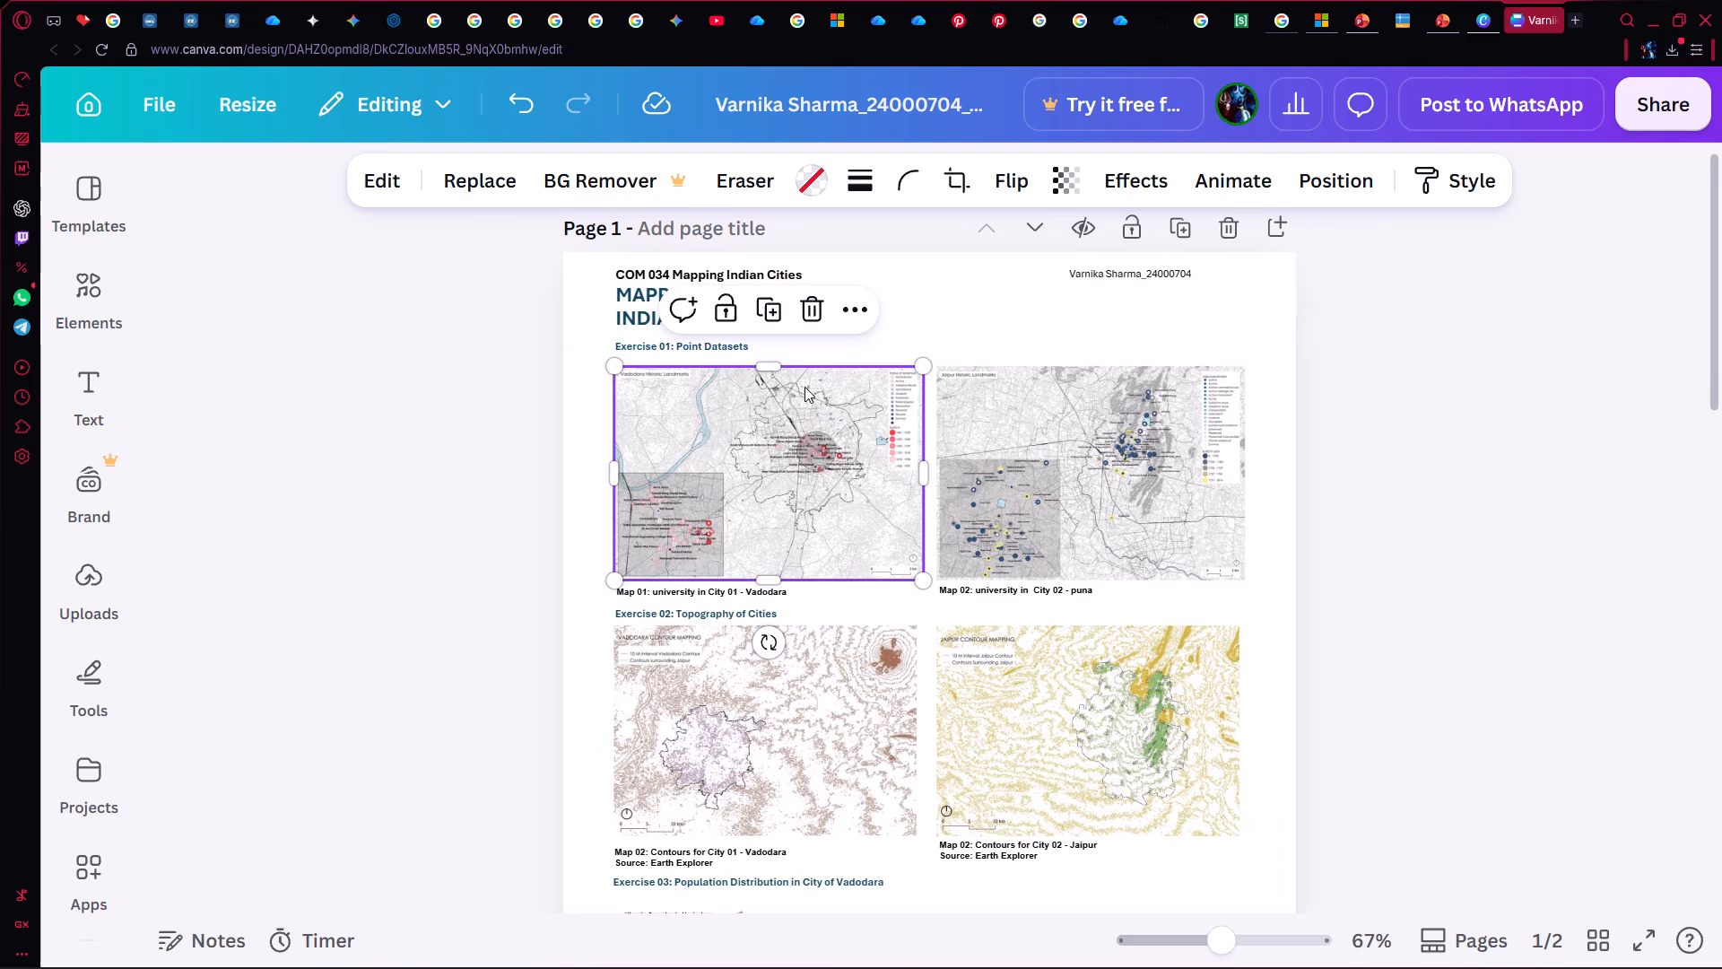
Examine the replacement and image editing options for the Vadodara landmarks map.
left_click(461, 184)
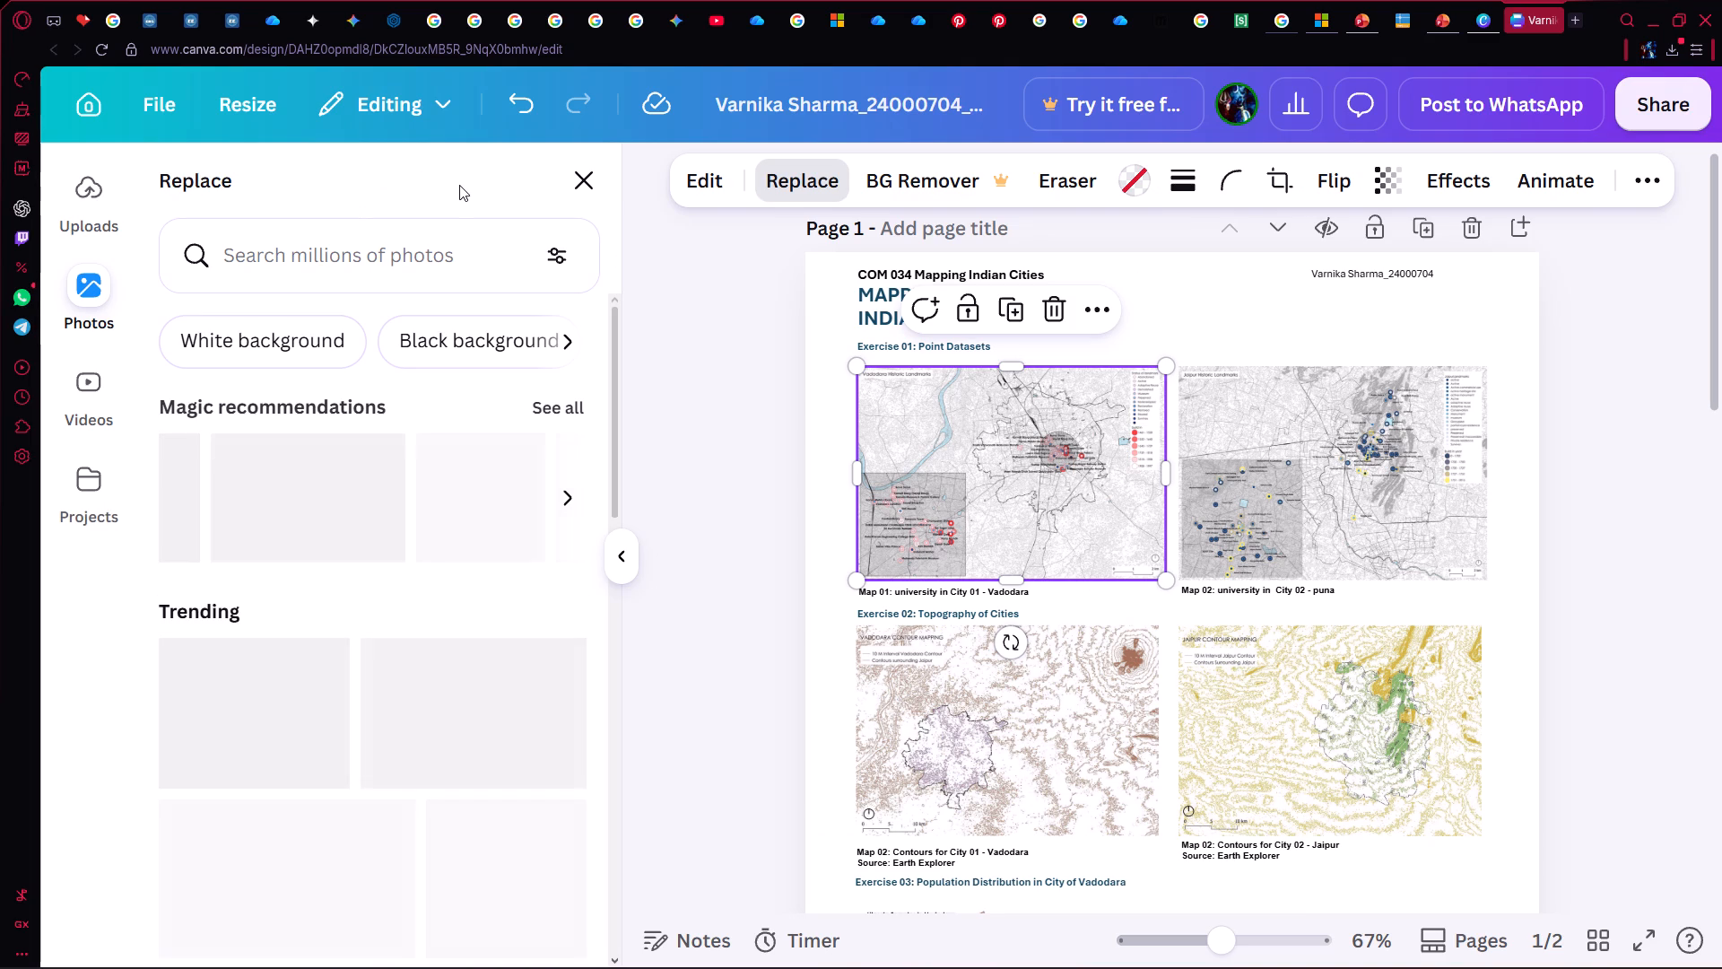
left_click(713, 180)
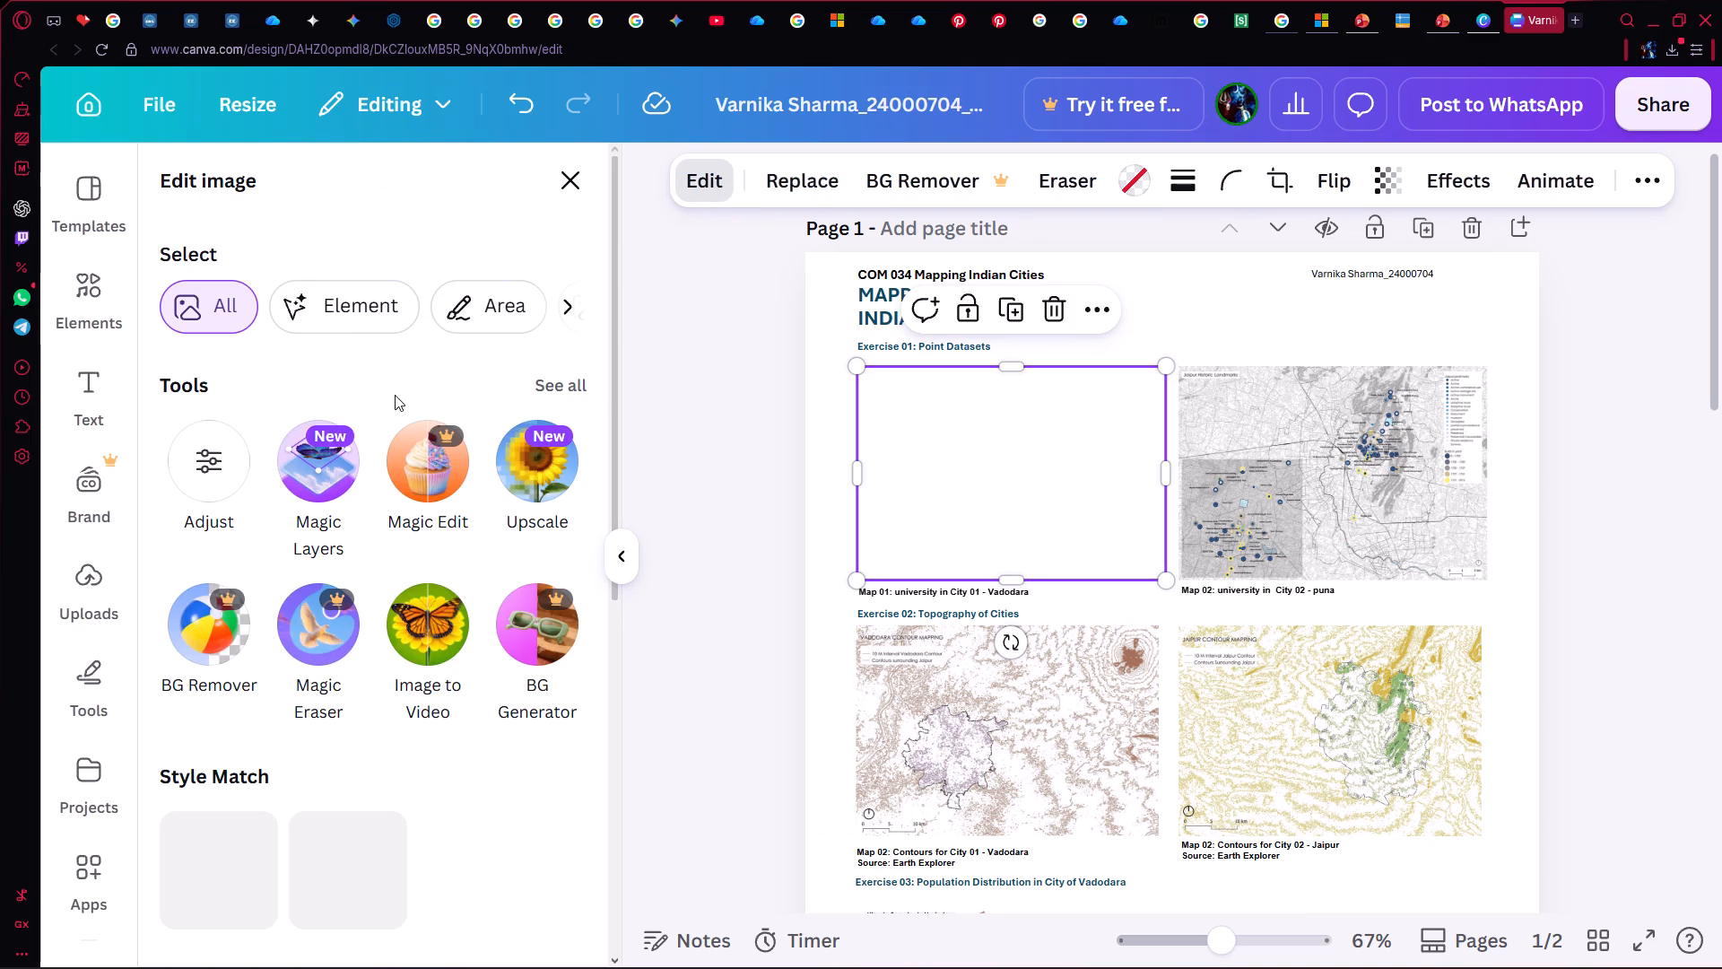
scroll(263, 394, "down", 1)
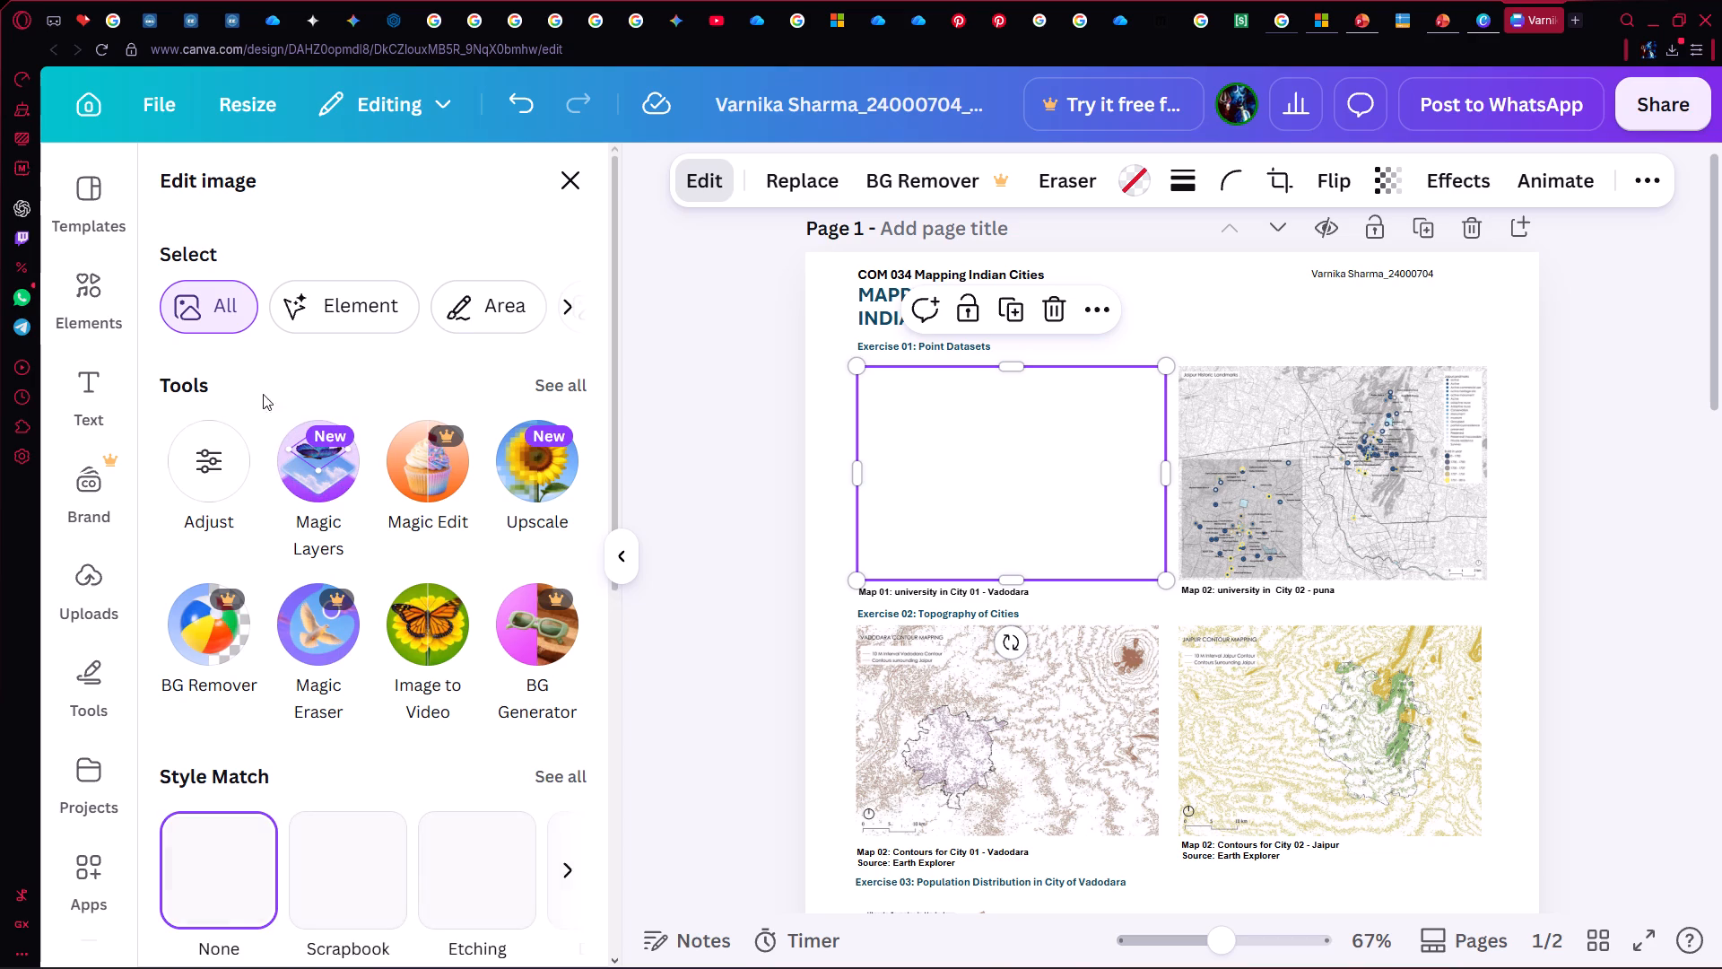
scroll(263, 394, "down", 4)
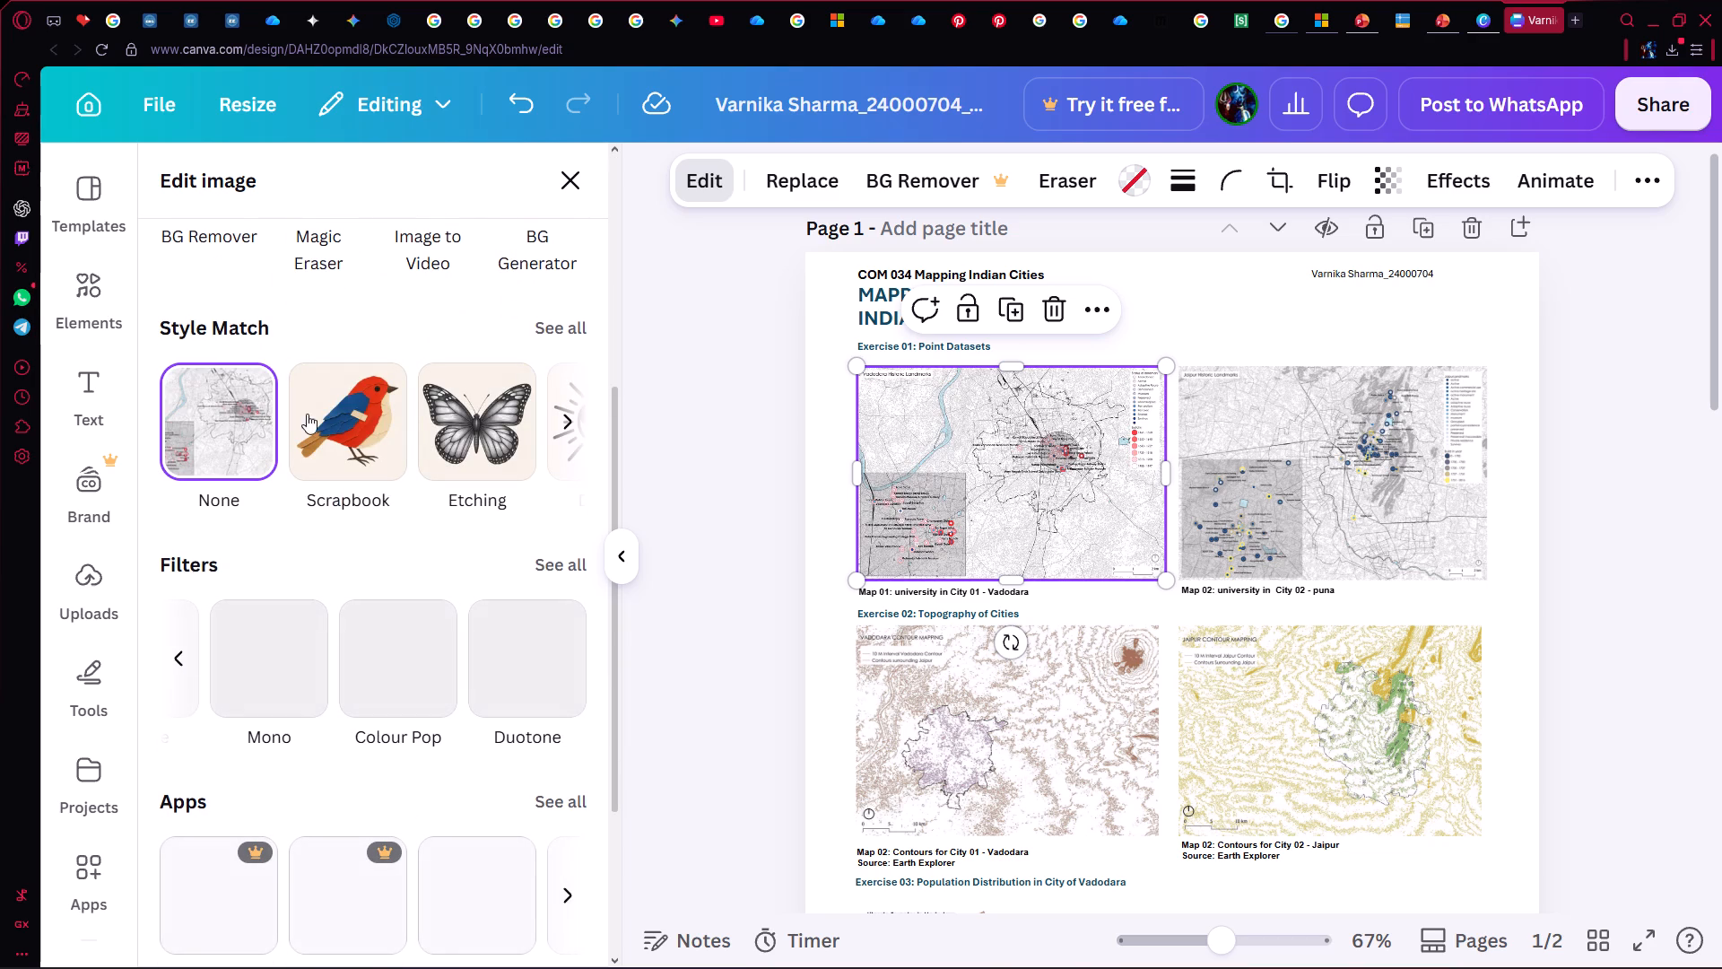
left_click(698, 457)
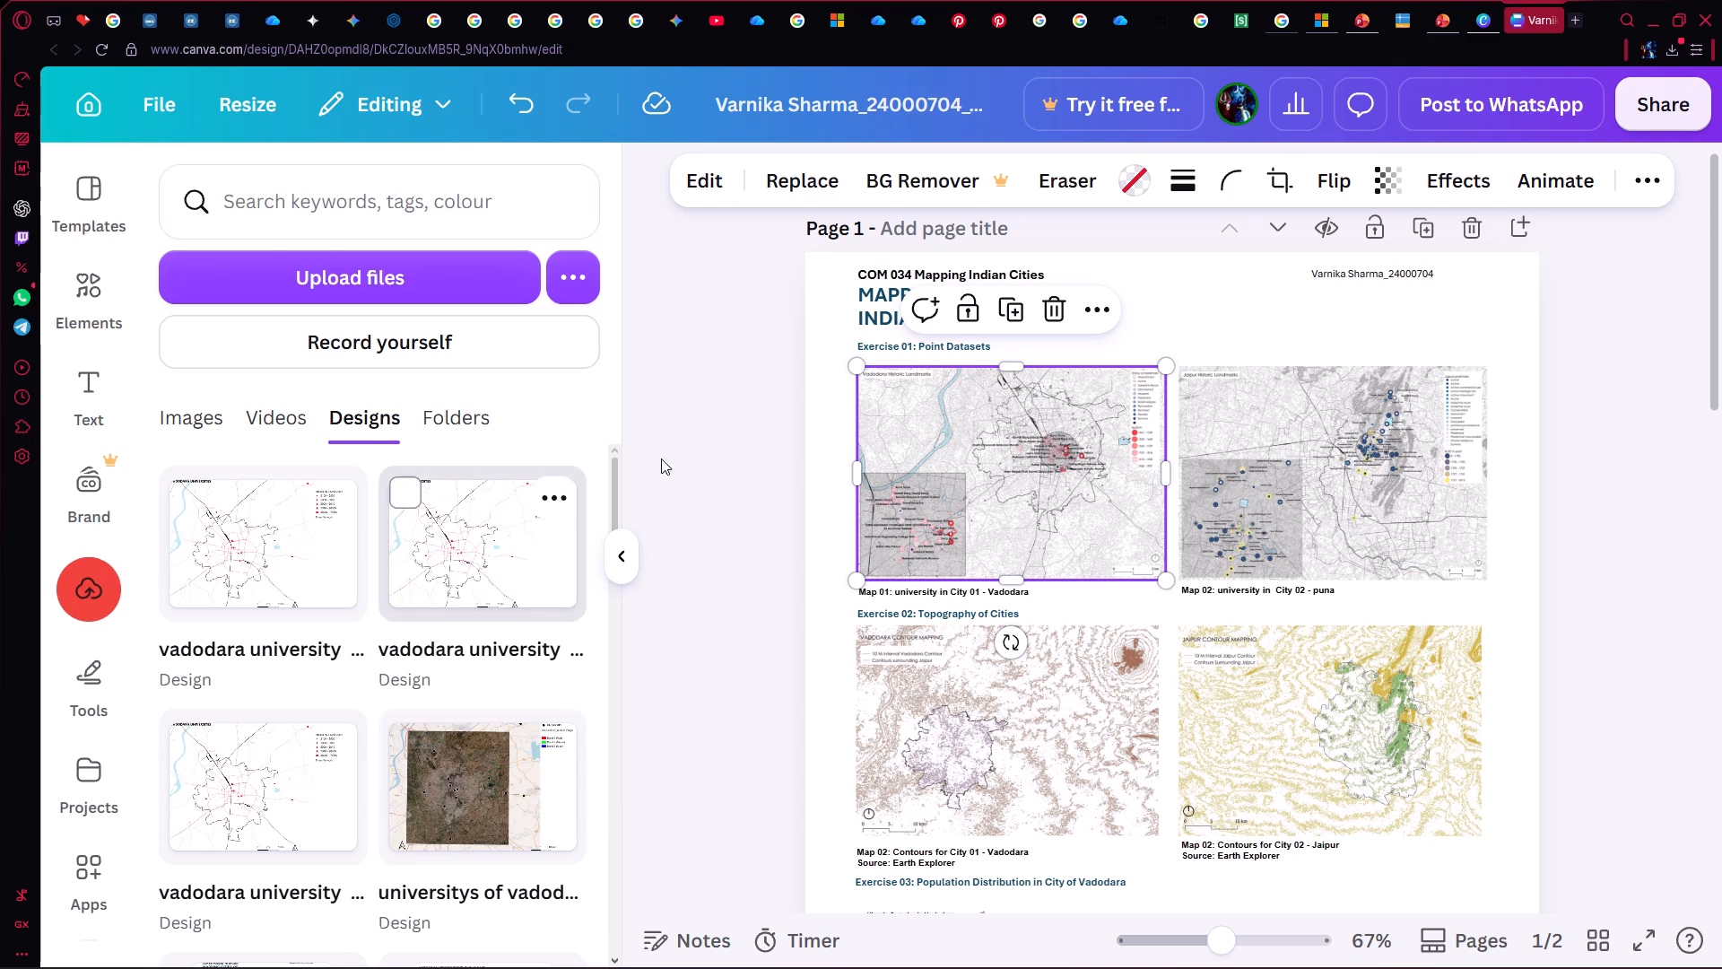
left_click(752, 435)
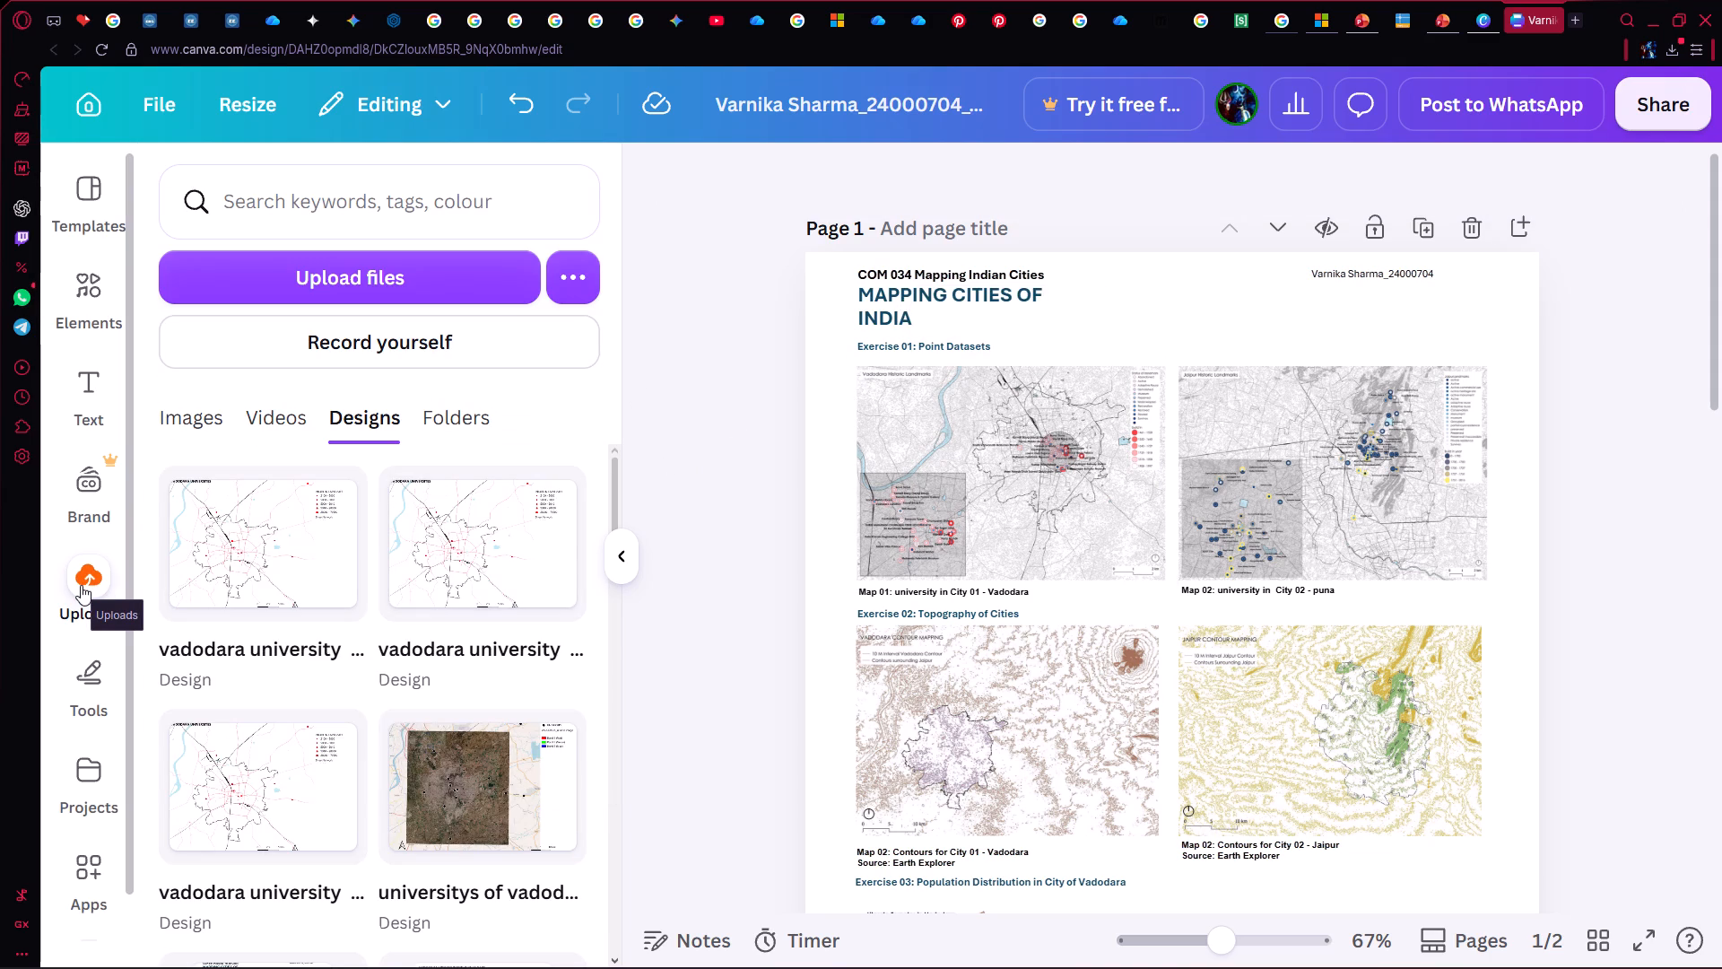
Look through pages 1 and 2 of the compilation and return to the Exercise 01 maps.
left_click(82, 585)
scroll(506, 526, "down", 11)
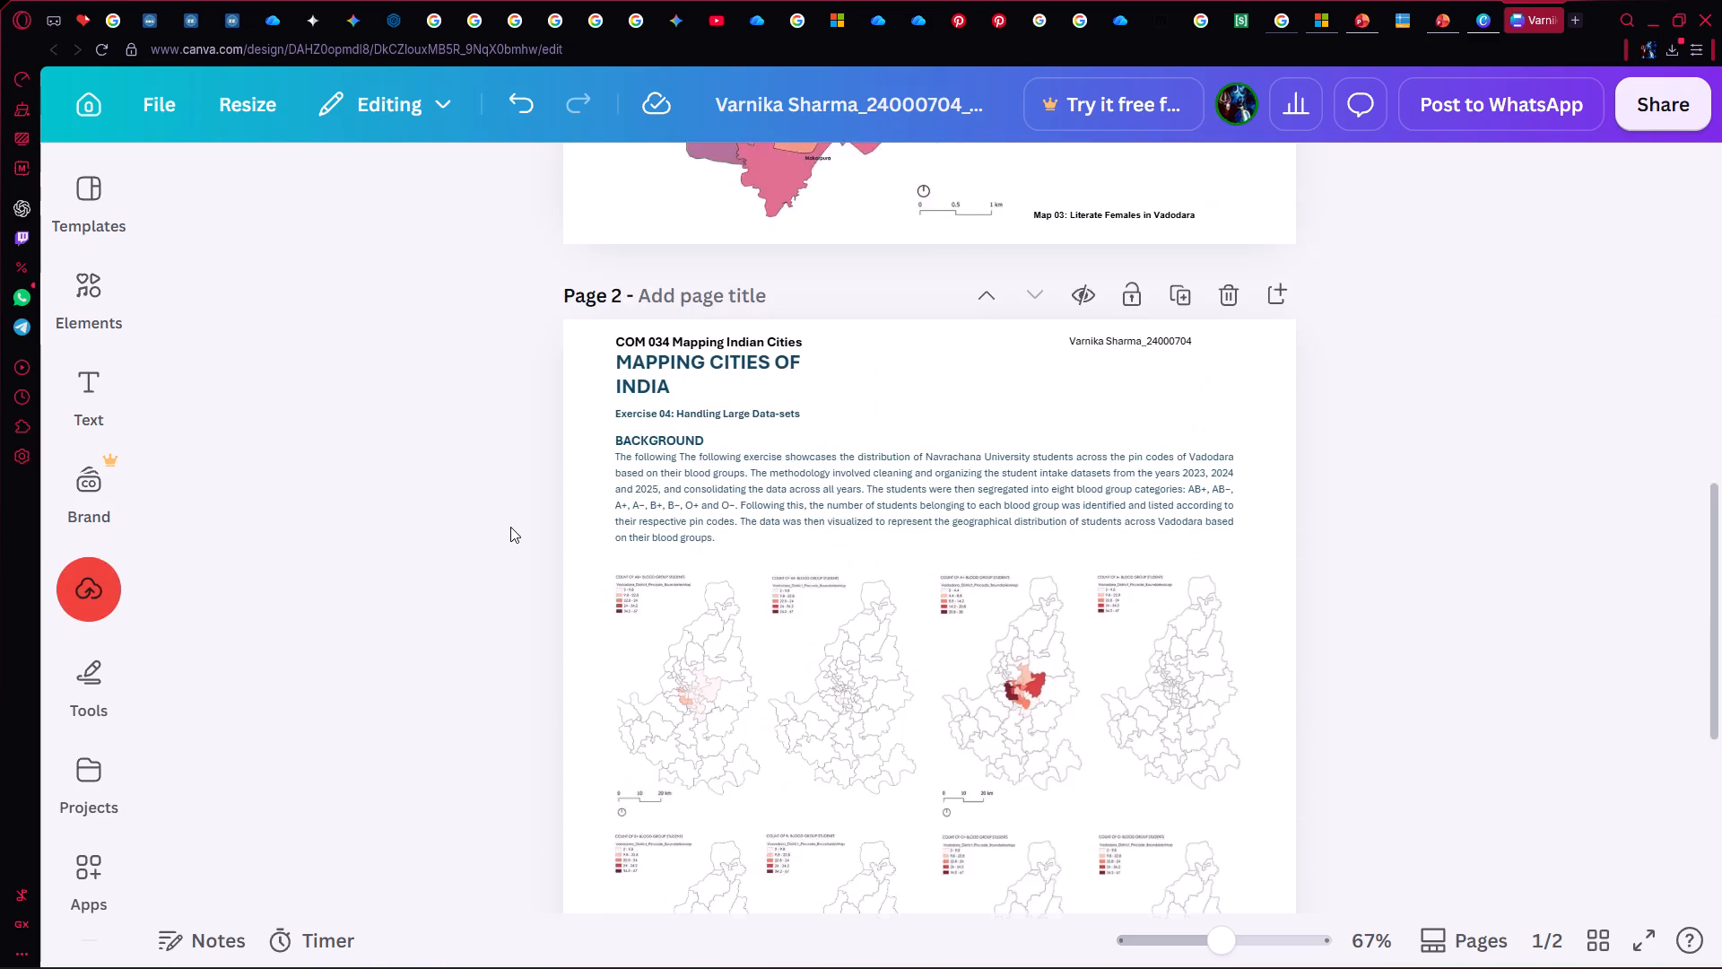
scroll(510, 527, "down", 11)
scroll(510, 527, "up", 9)
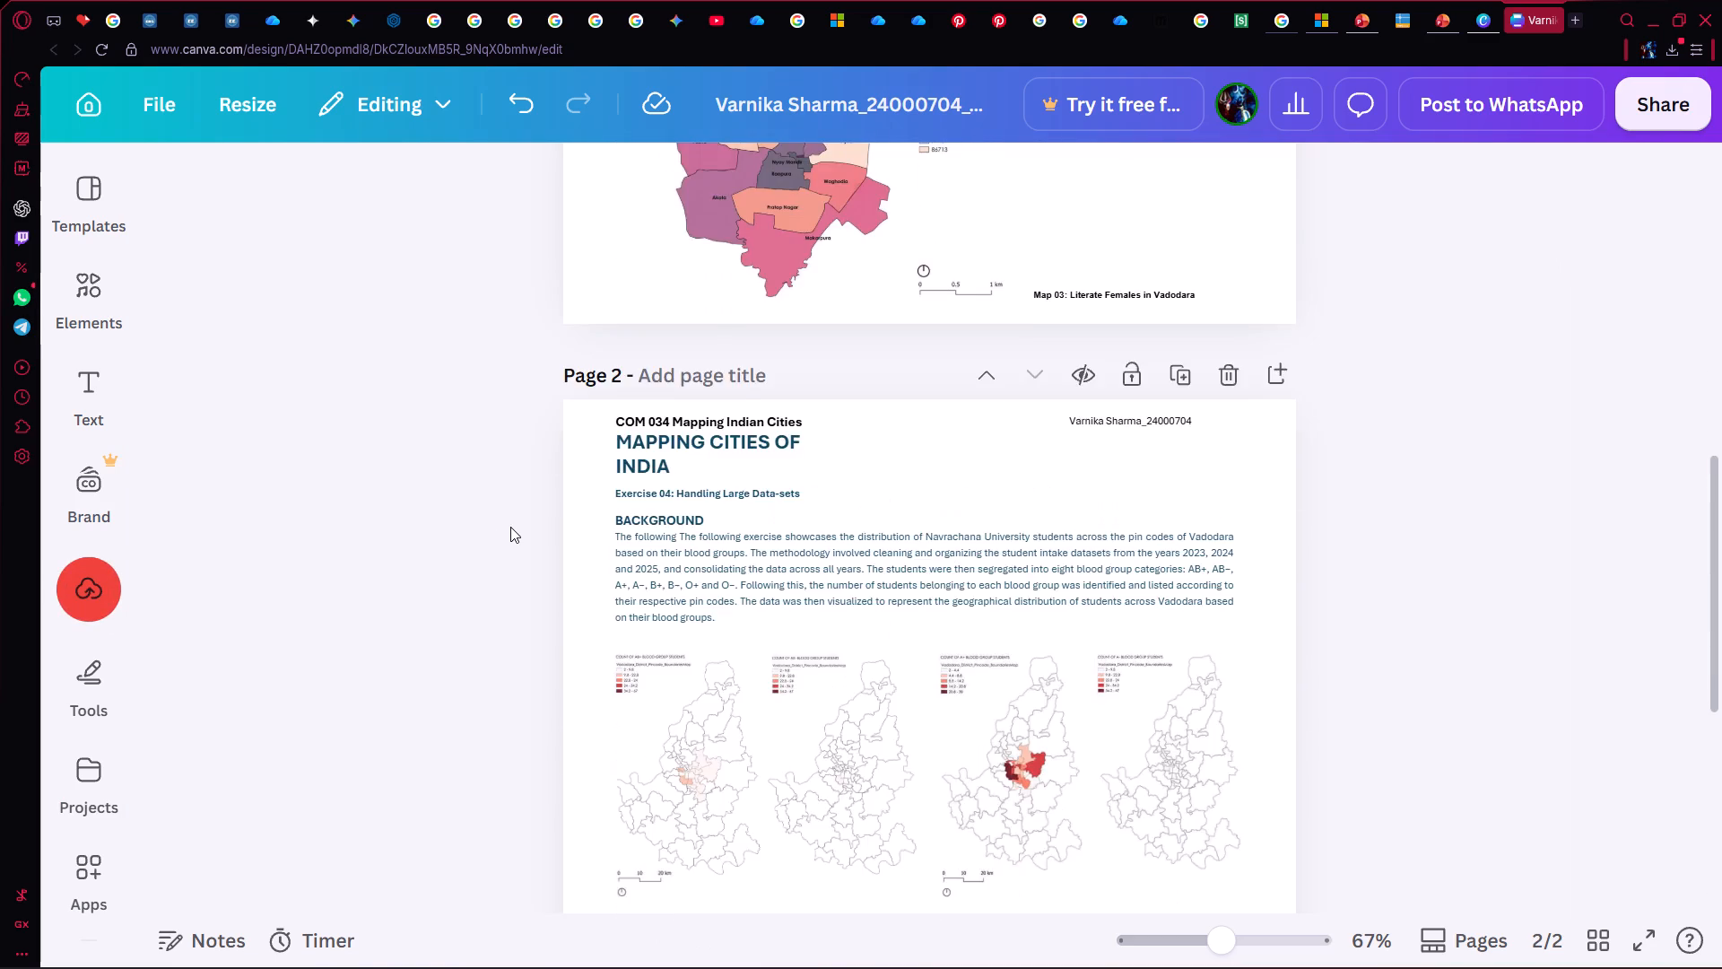
scroll(510, 527, "up", 12)
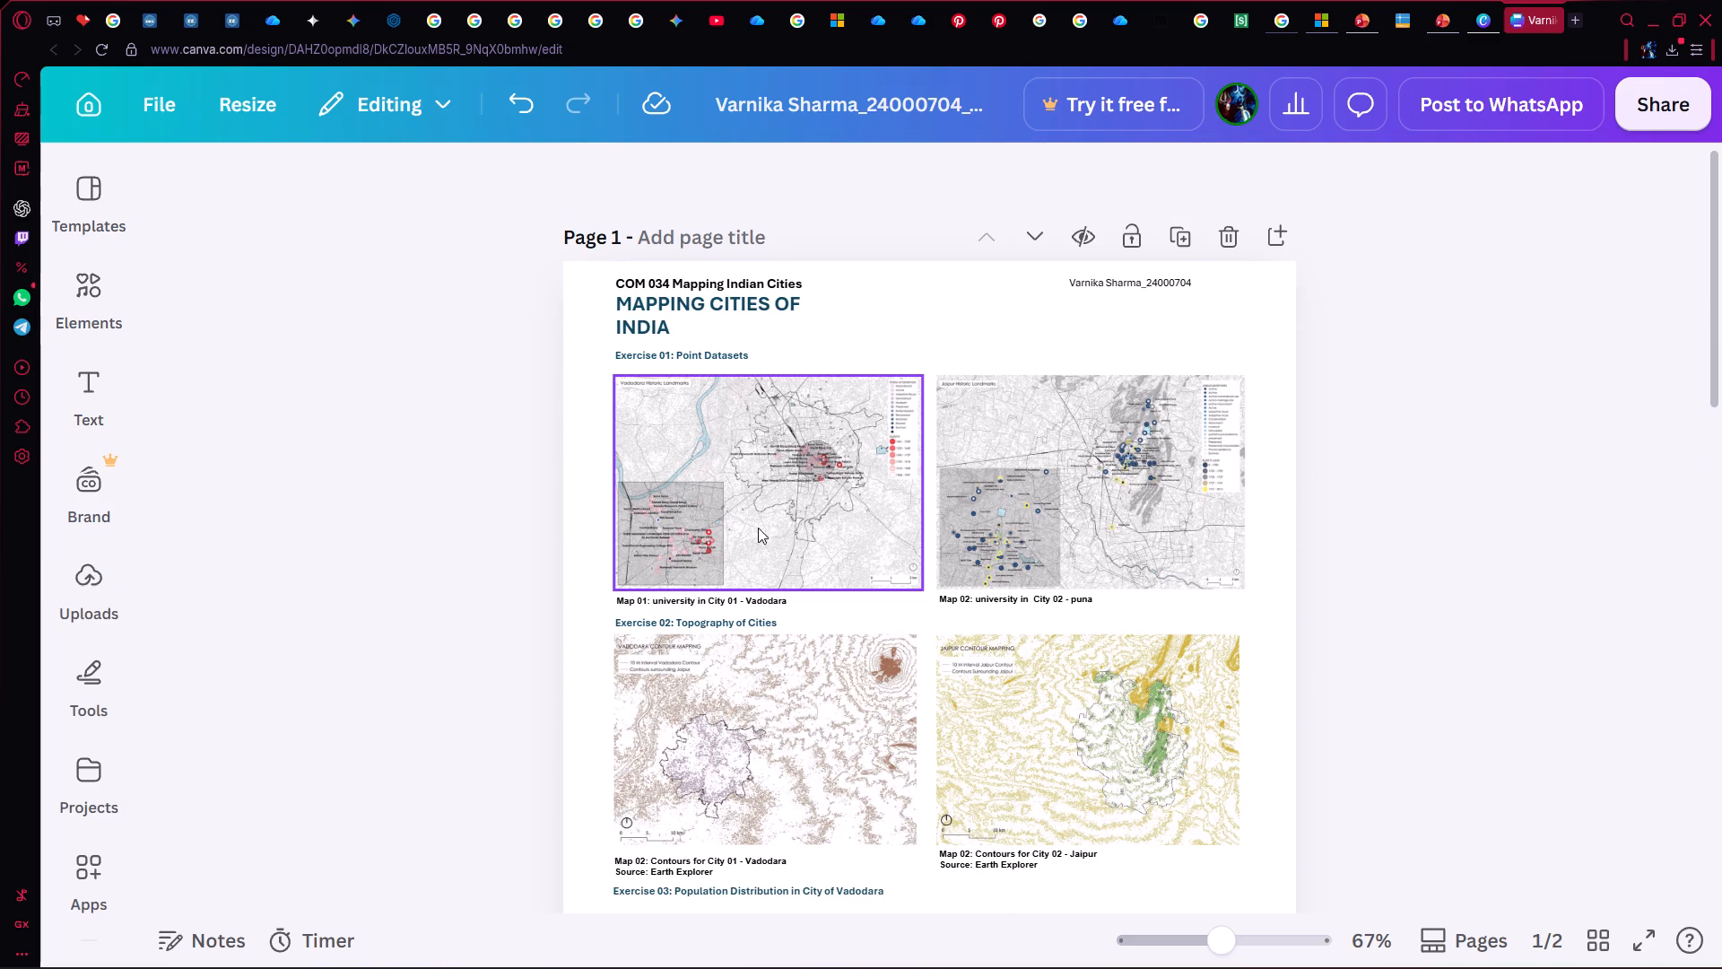
scroll(798, 458, "up", 2)
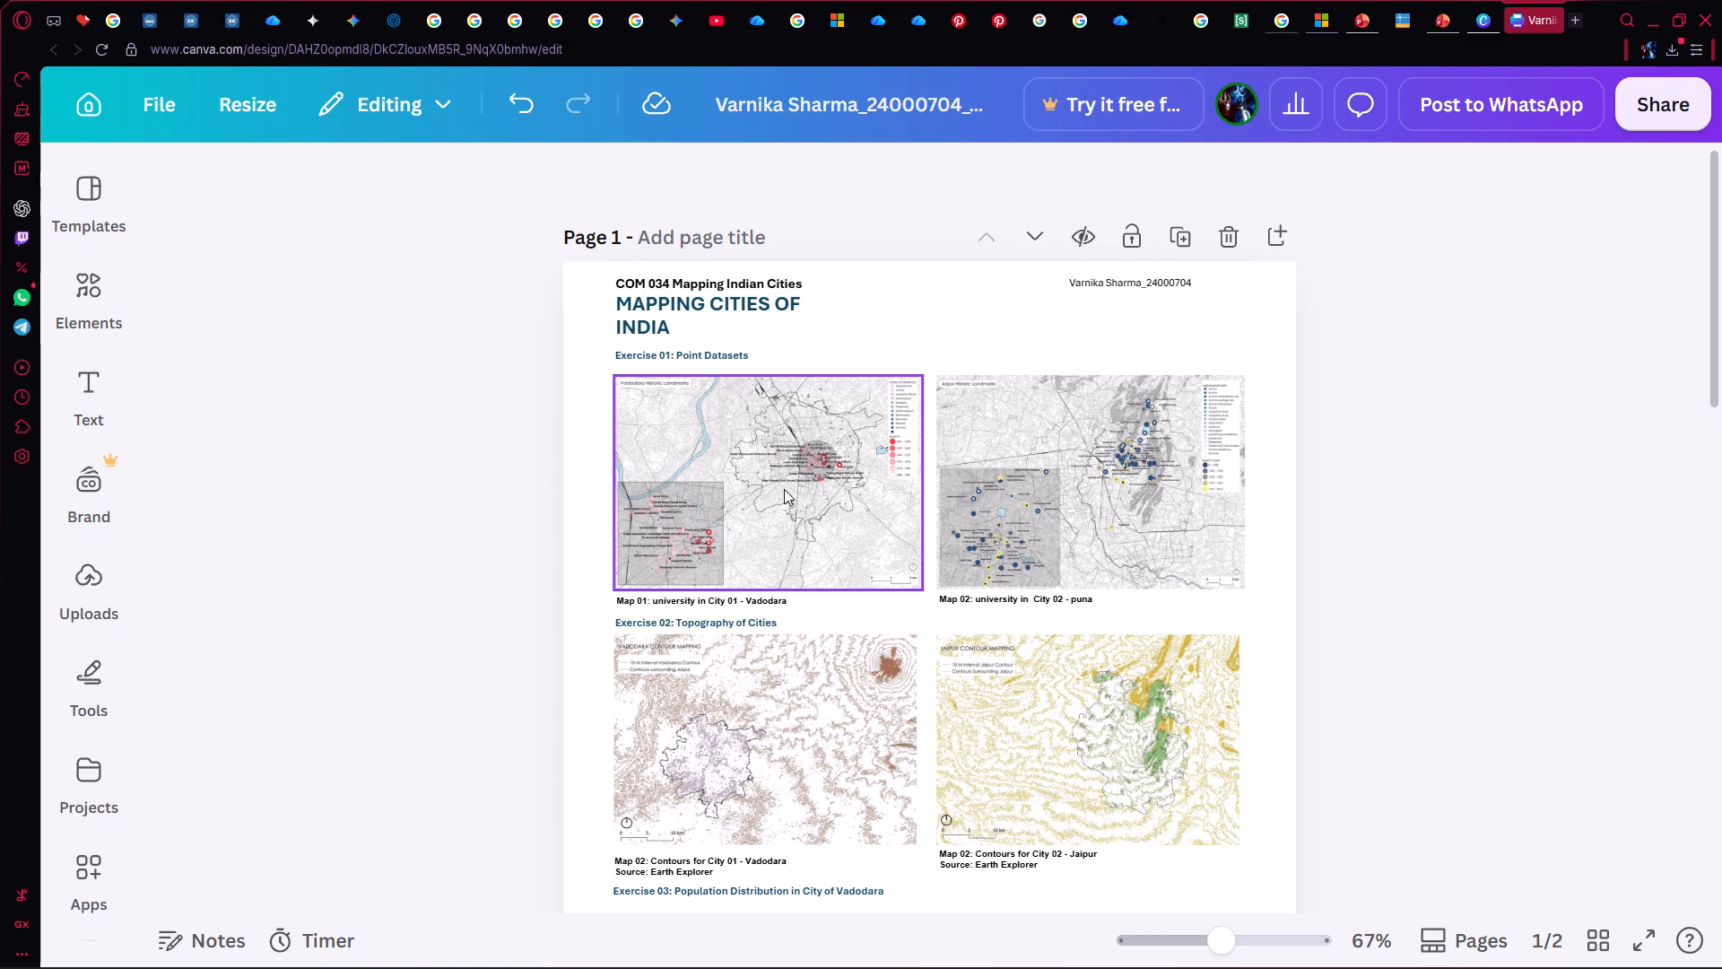
Delete the Vadodara landmarks image from its frame above the Map 01 caption.
left_click(784, 490)
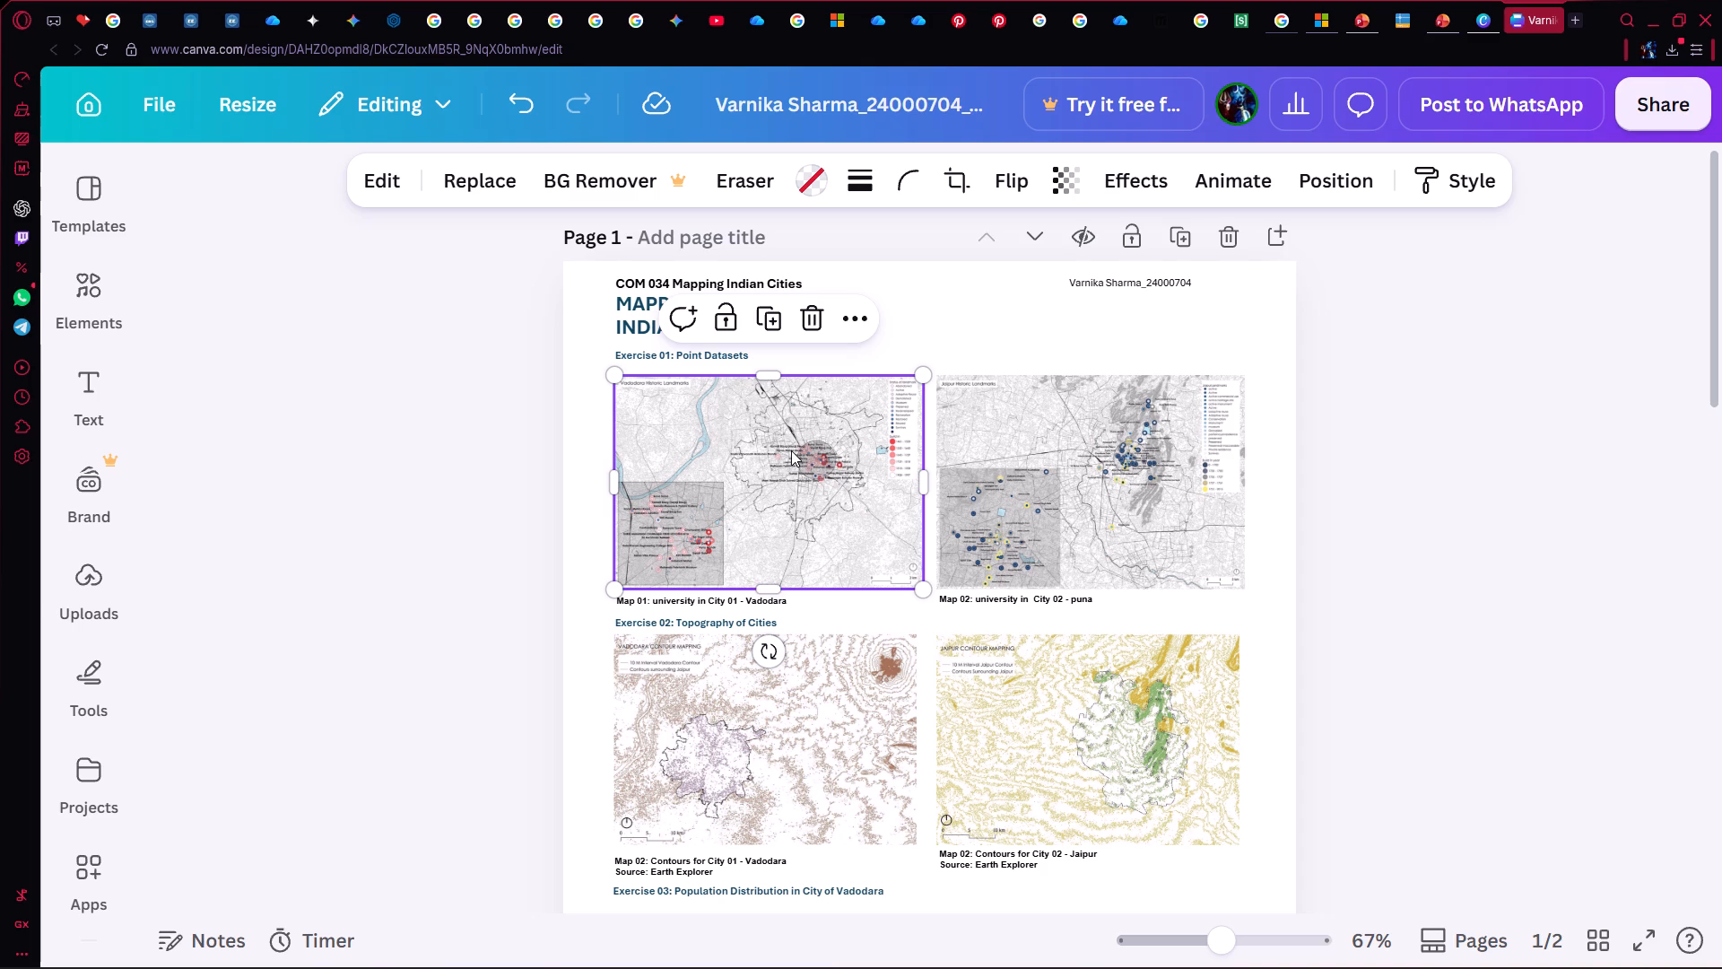
left_click(494, 457)
left_click(761, 479)
key("Delete")
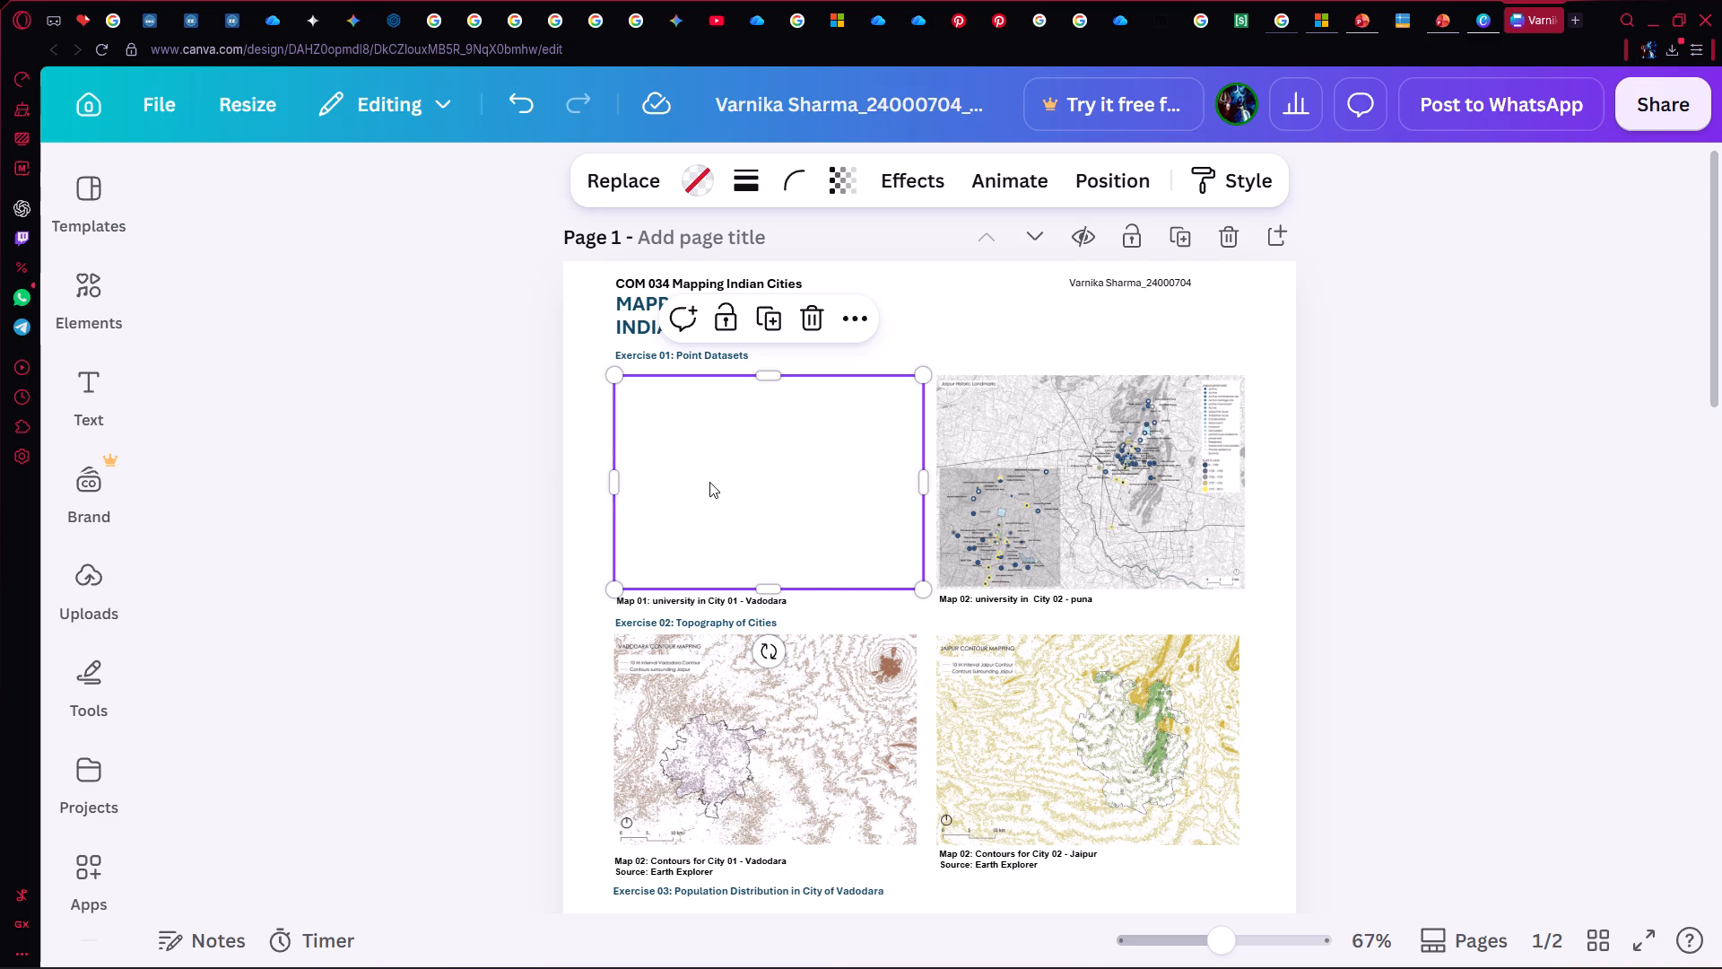
Paste the clipboard image at the empty Map 01 frame on page 1, allowing the site clipboard access.
right_click(717, 473)
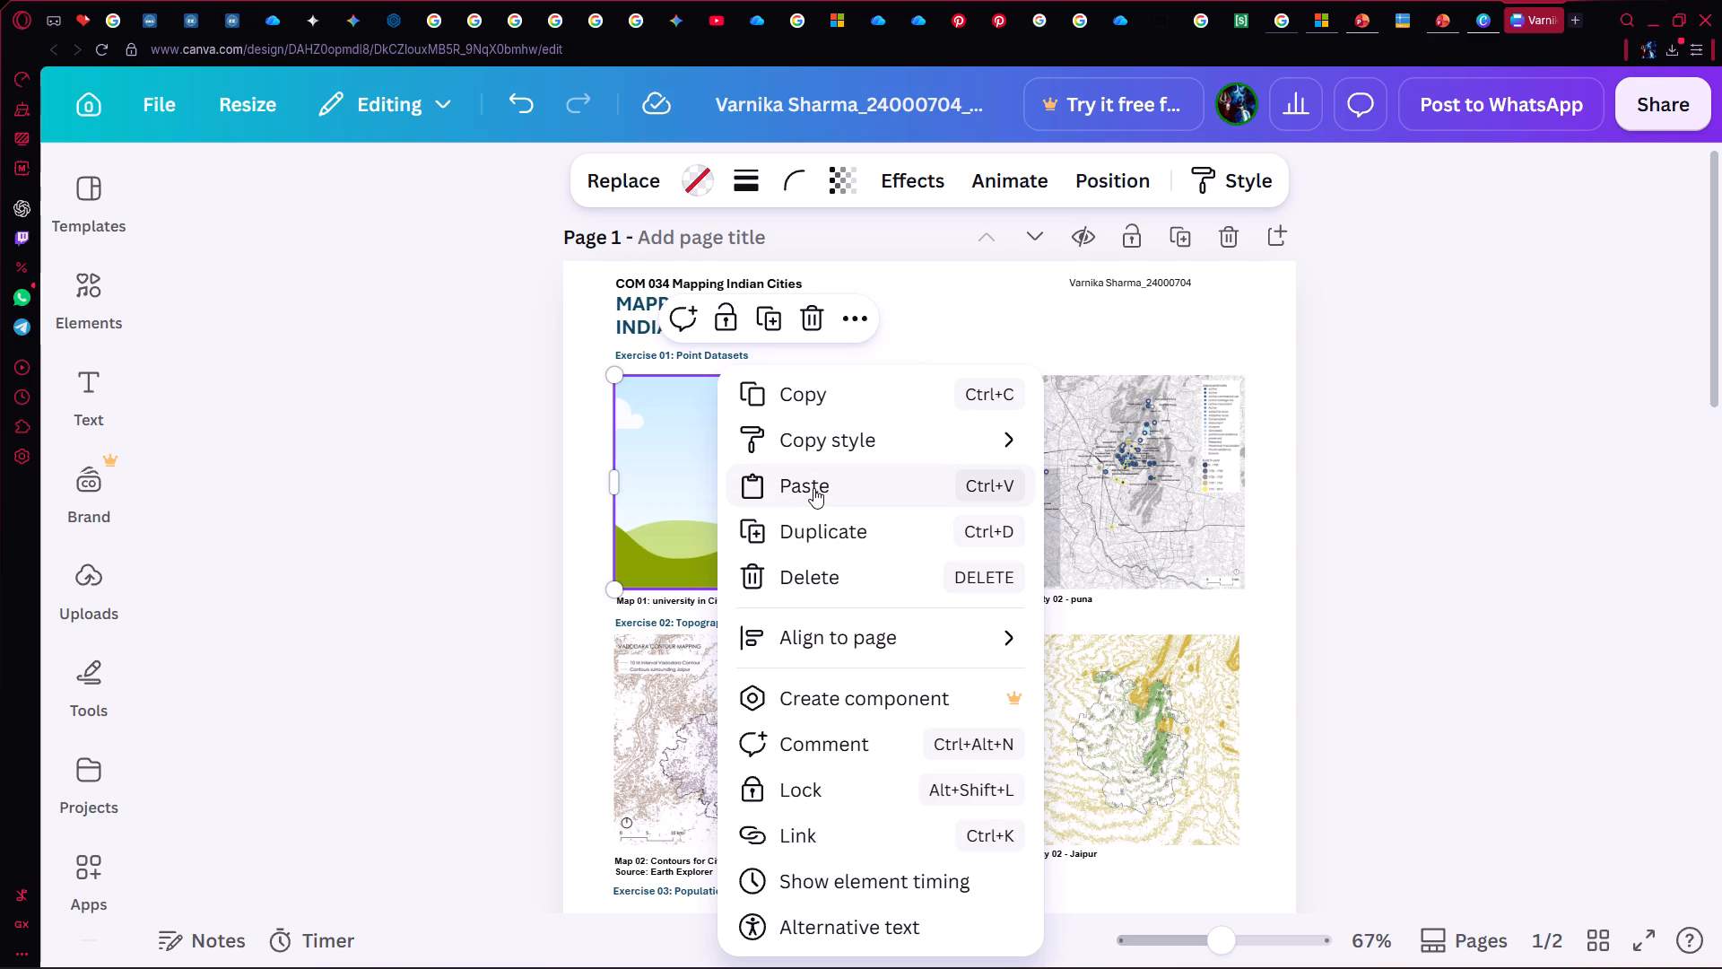
left_click(813, 487)
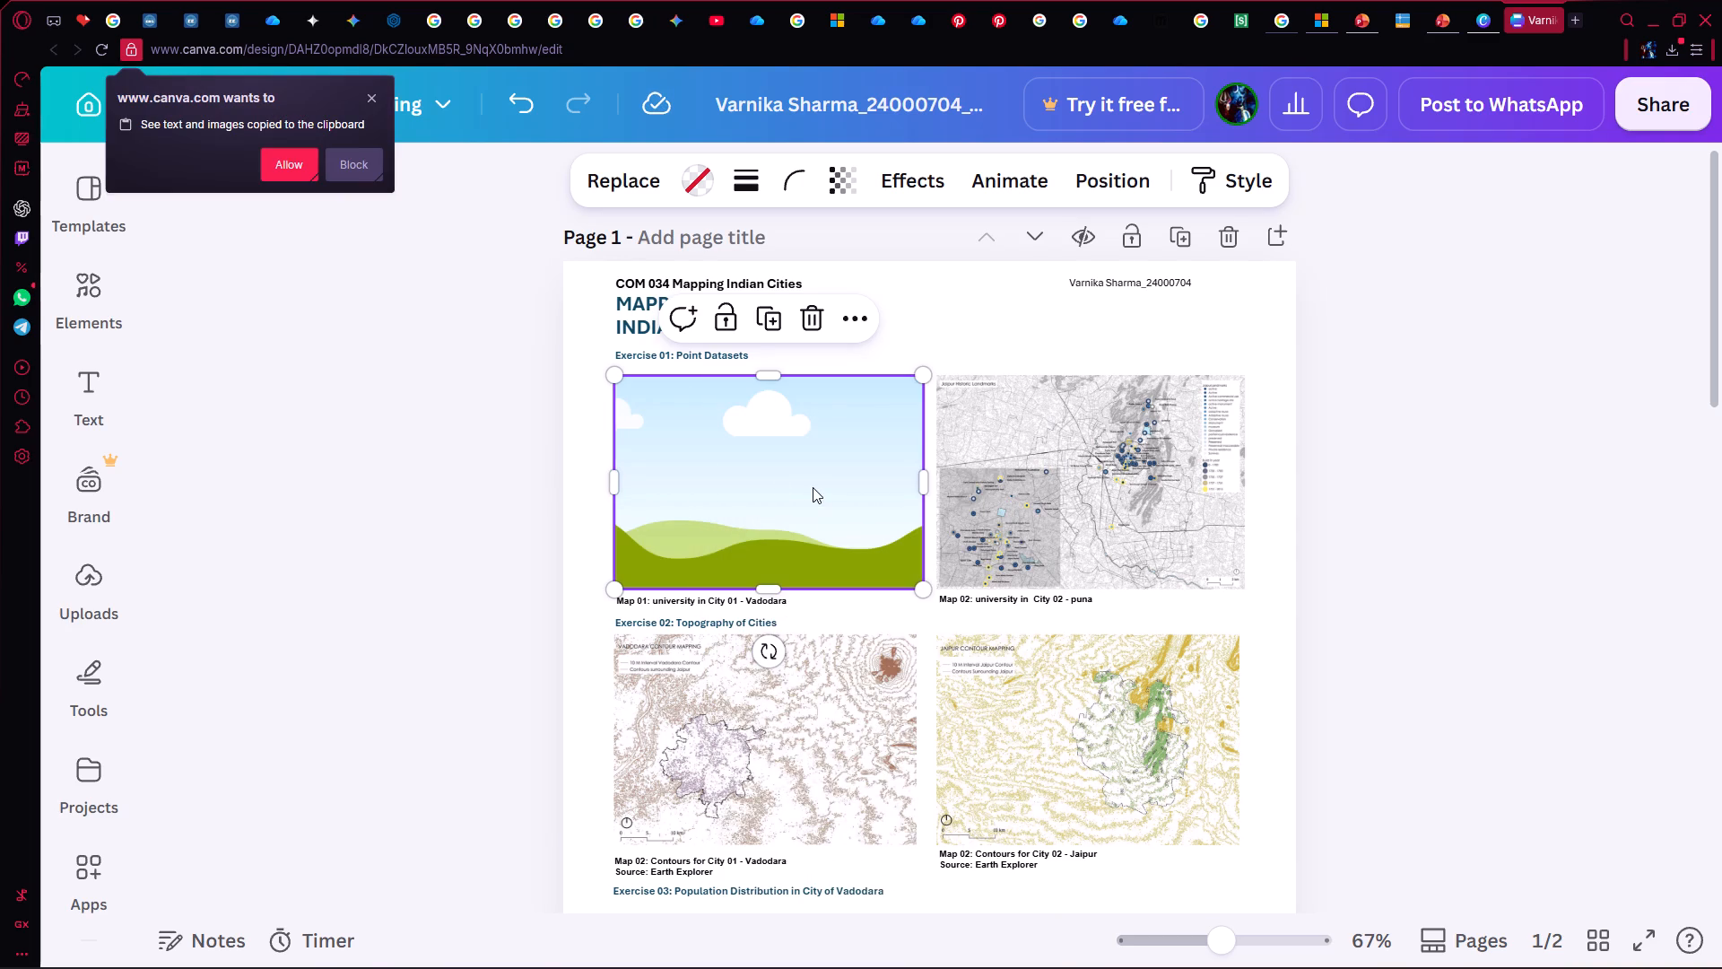
left_click(293, 171)
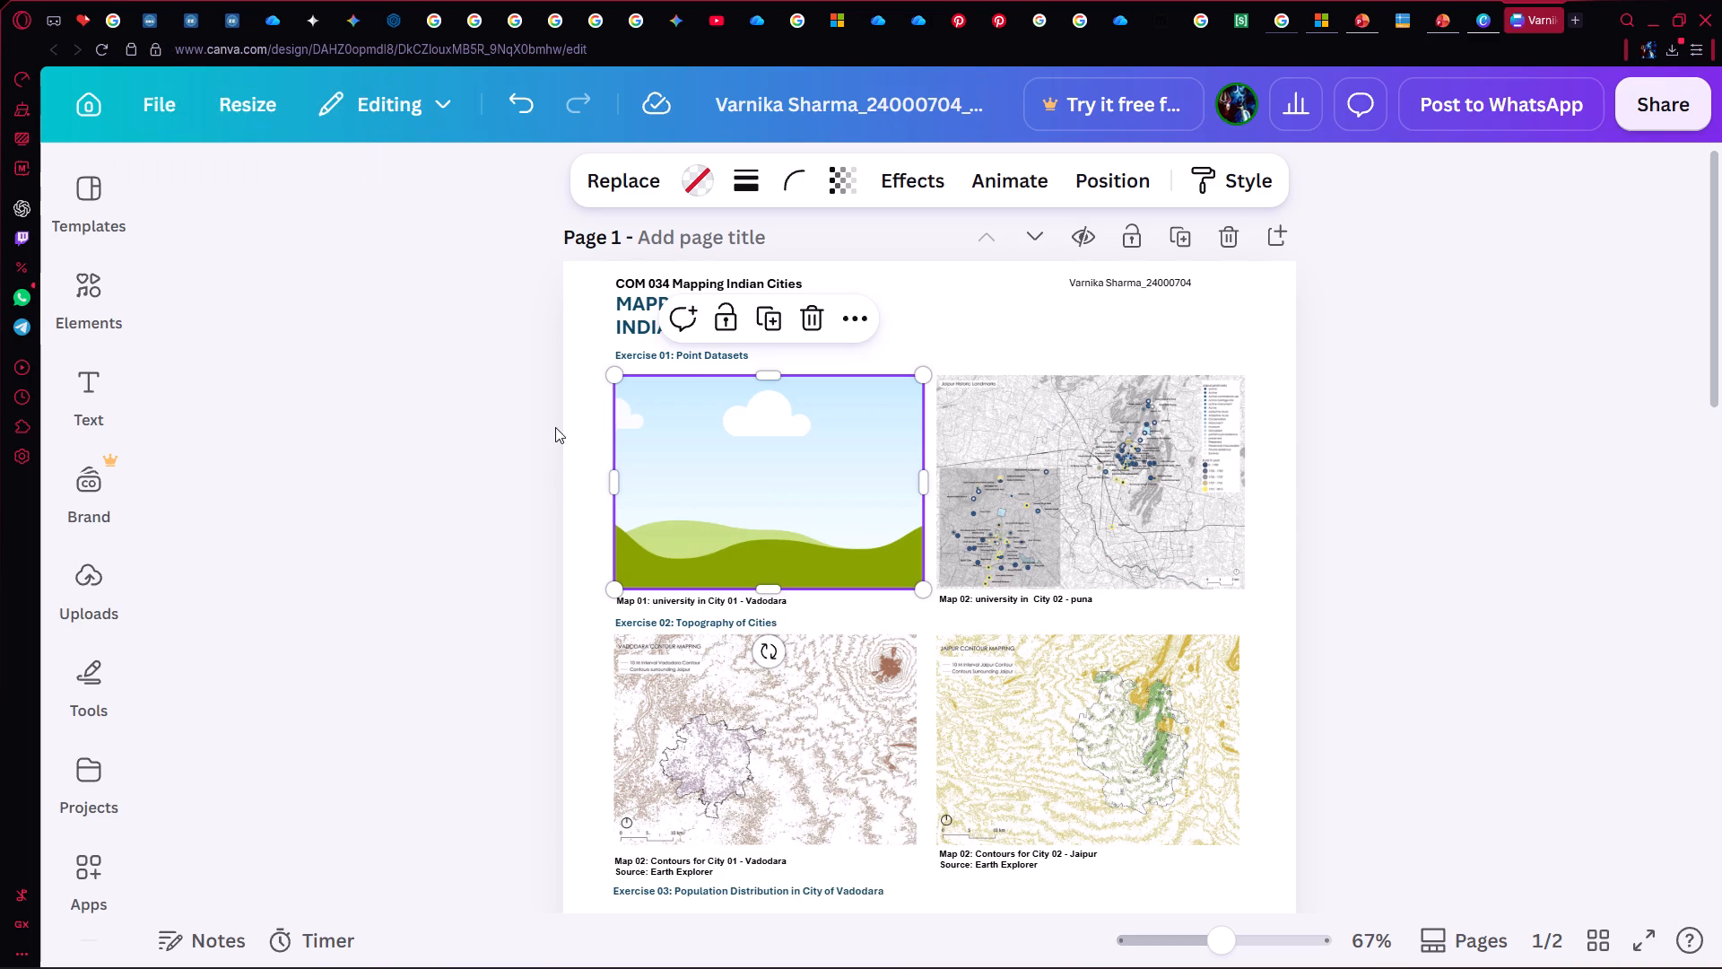
left_click(694, 469)
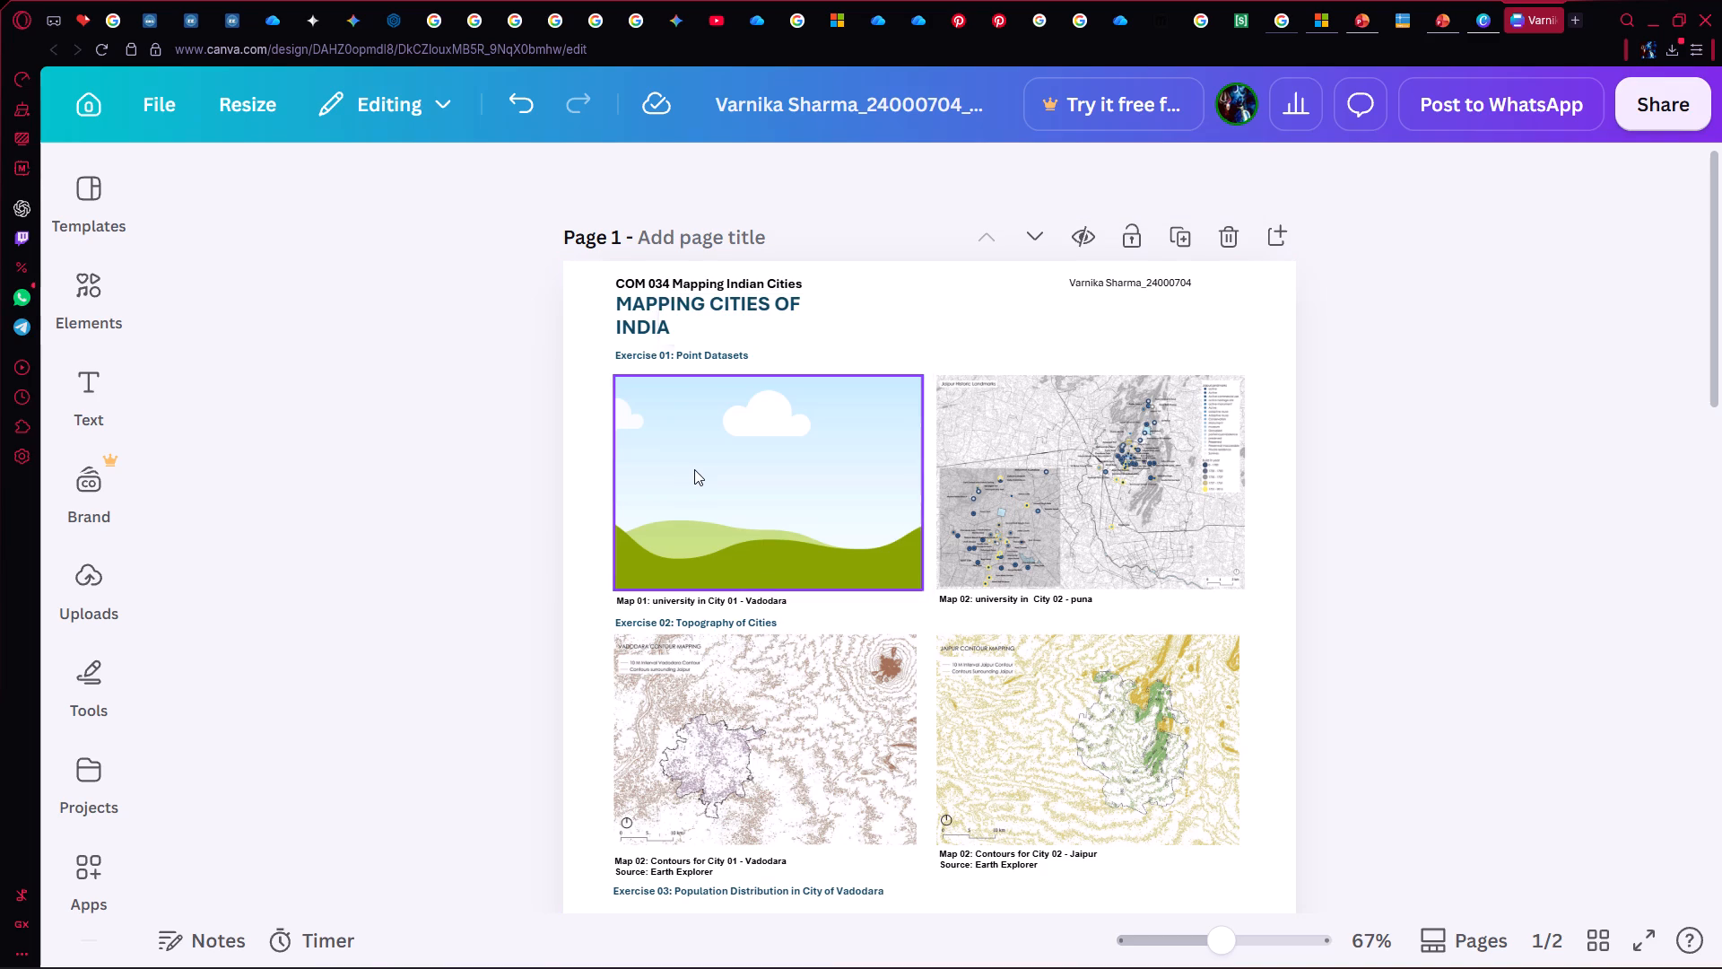
left_click(694, 469)
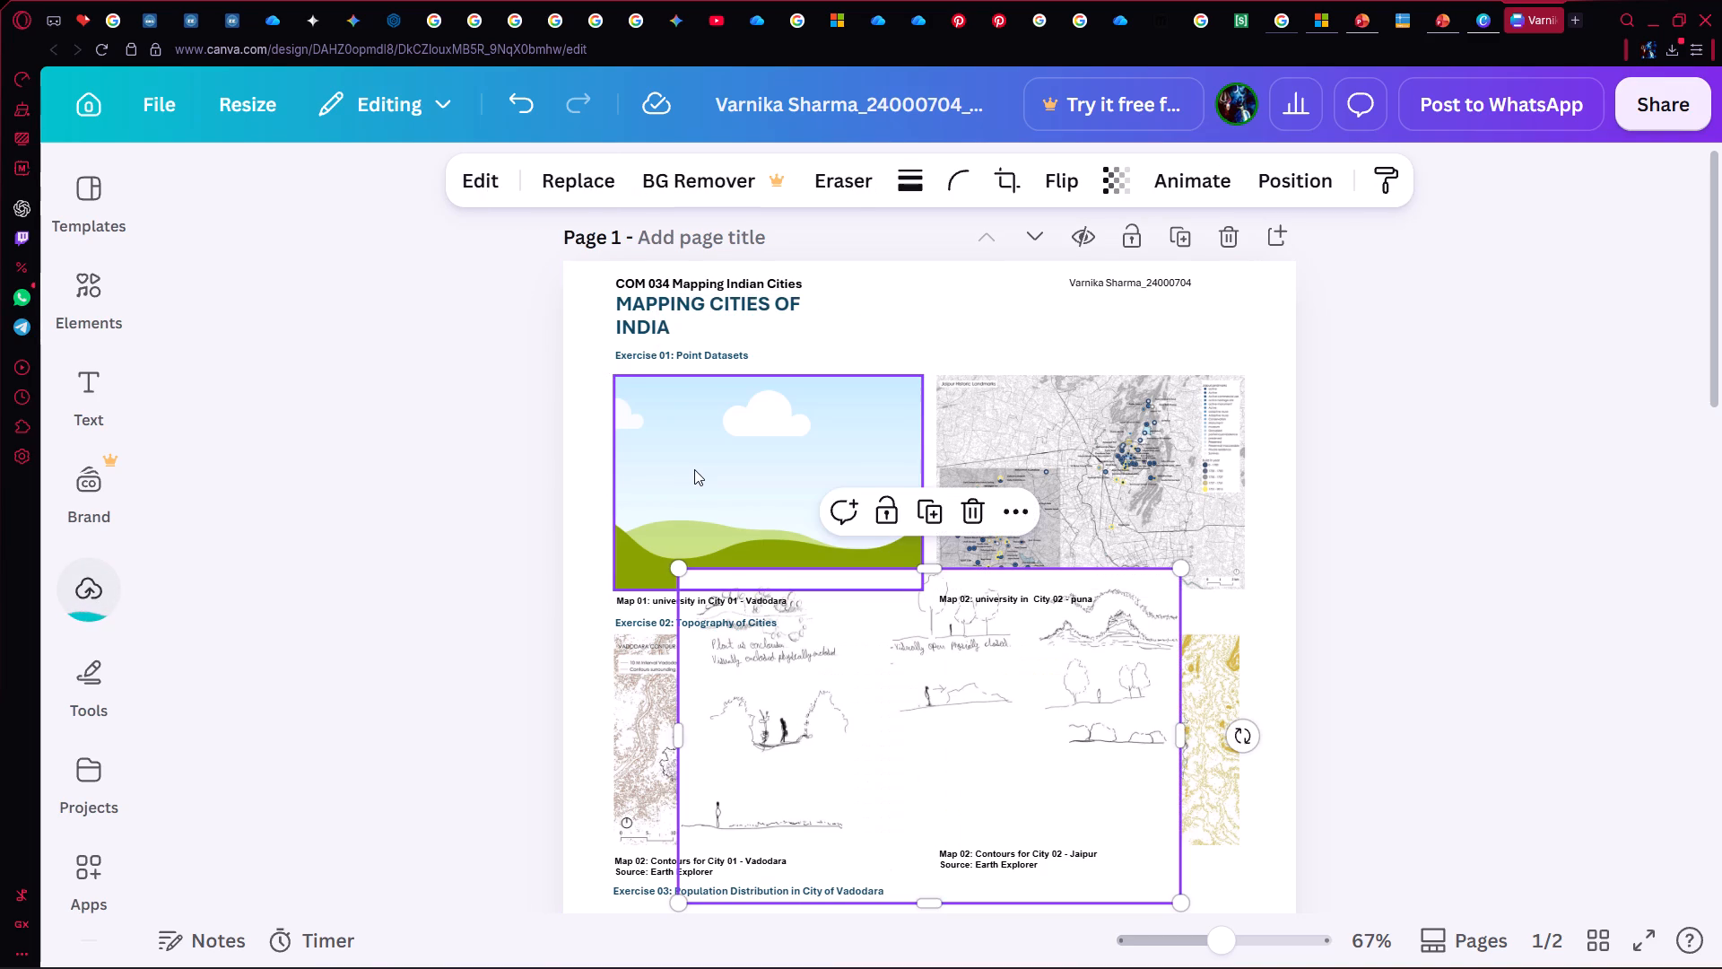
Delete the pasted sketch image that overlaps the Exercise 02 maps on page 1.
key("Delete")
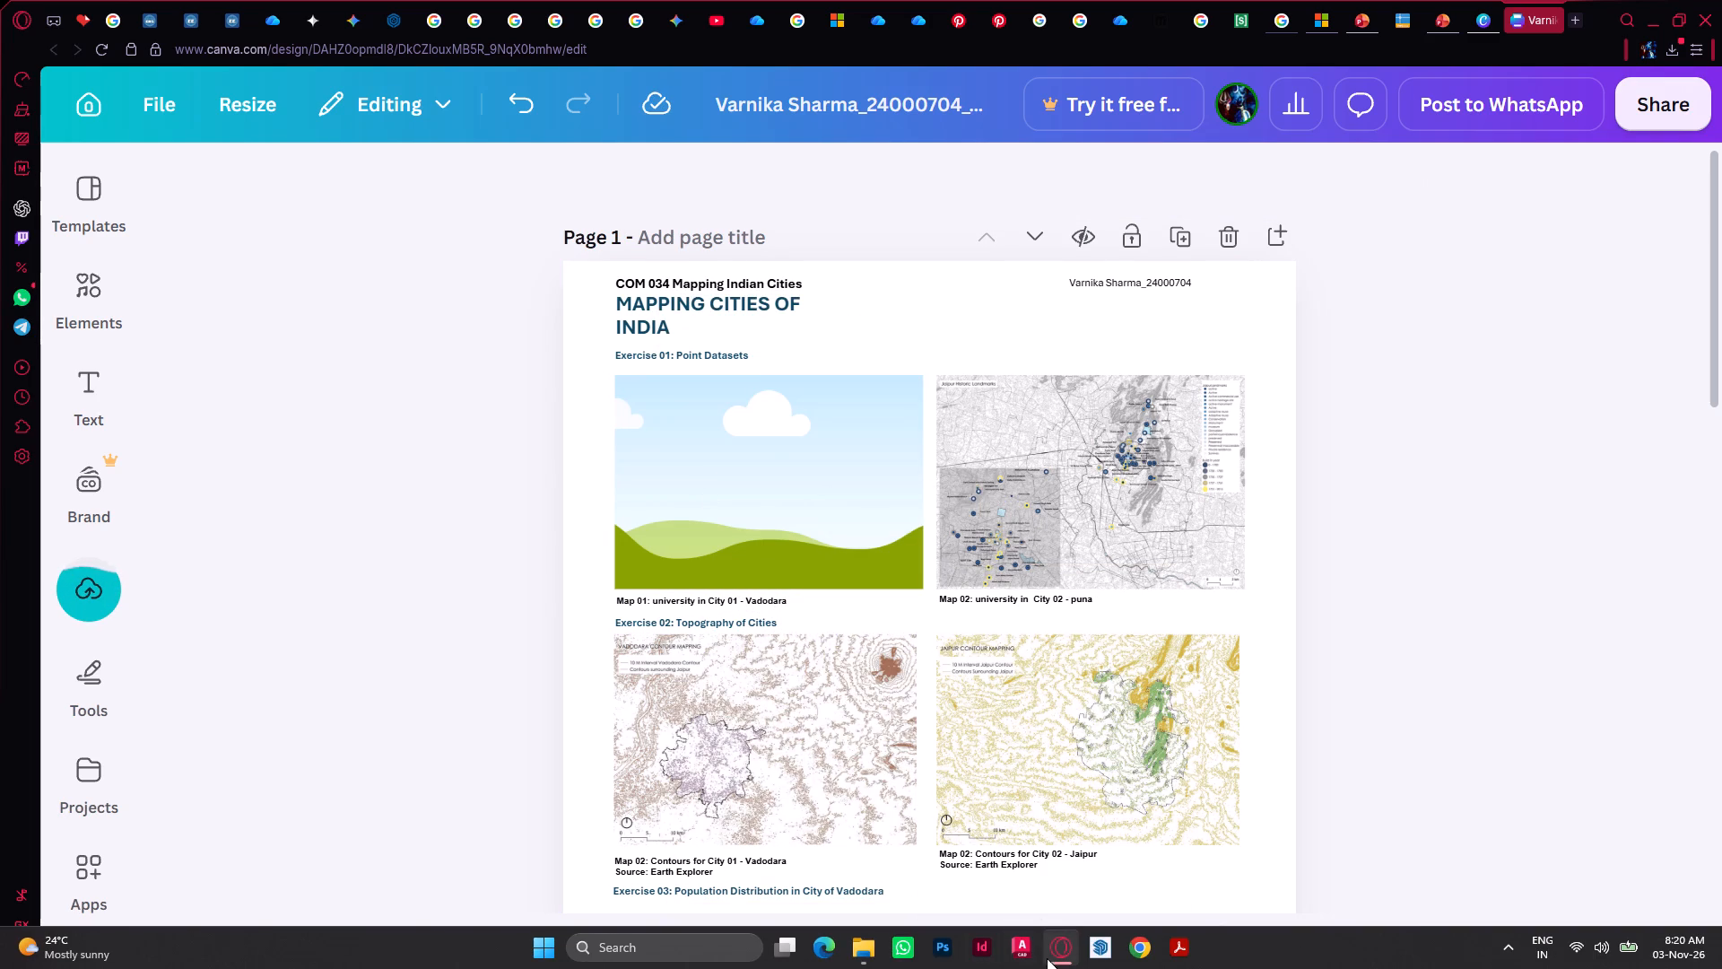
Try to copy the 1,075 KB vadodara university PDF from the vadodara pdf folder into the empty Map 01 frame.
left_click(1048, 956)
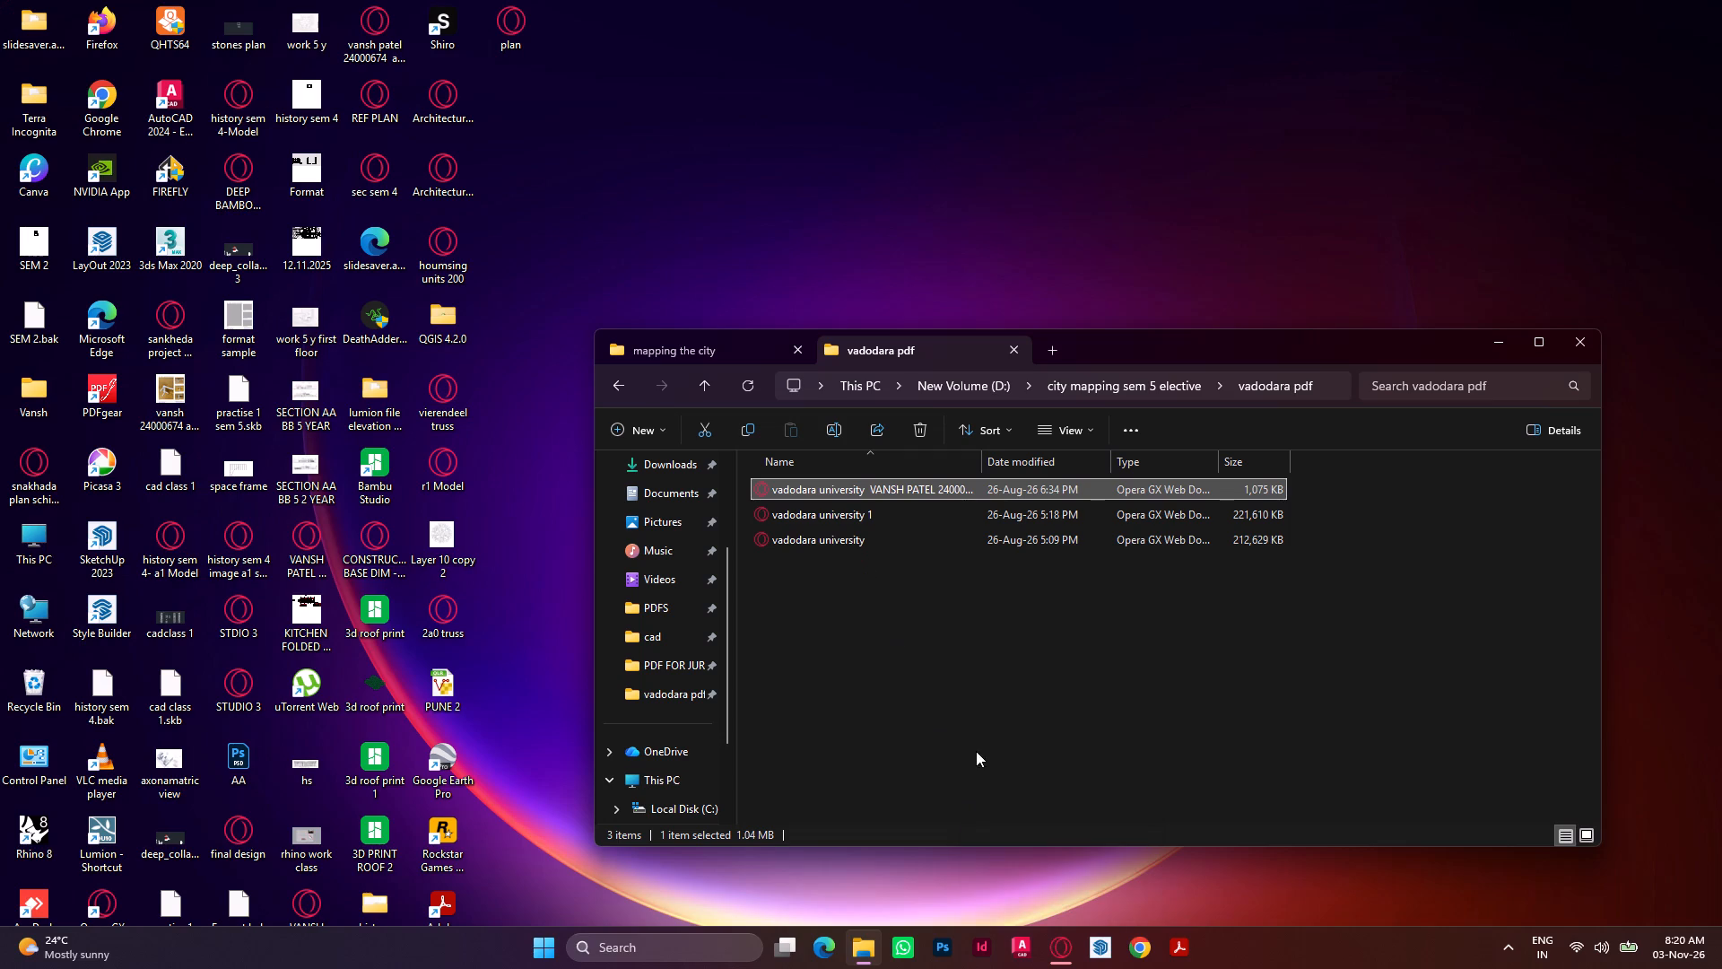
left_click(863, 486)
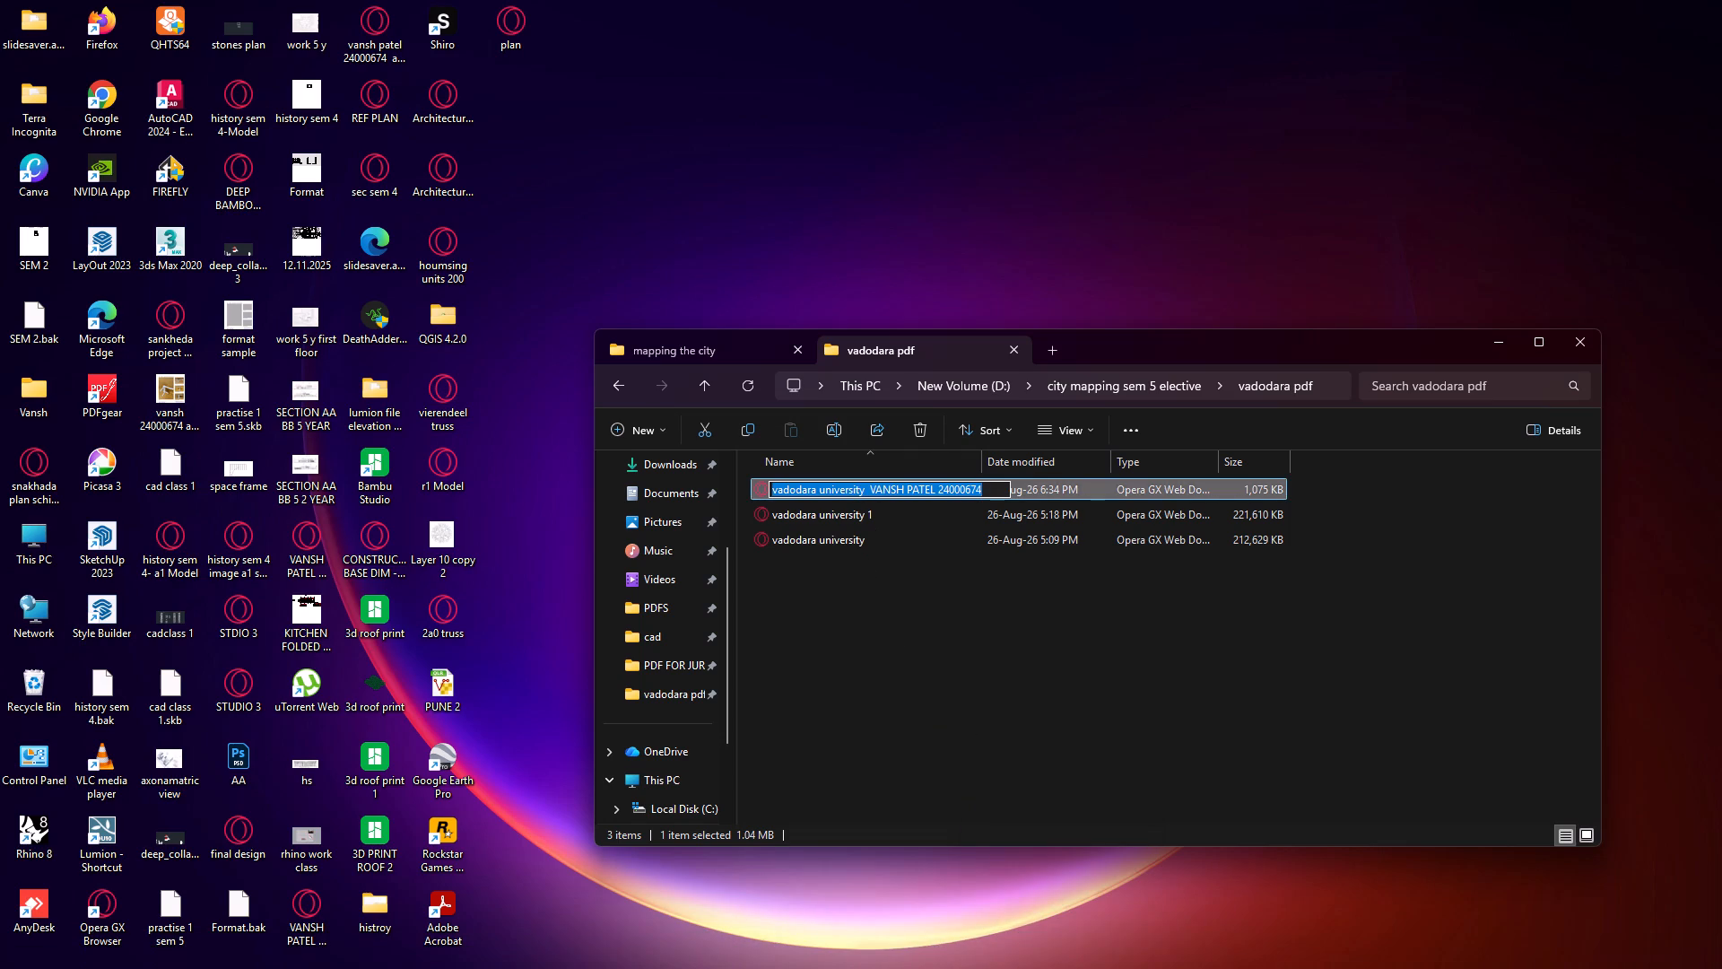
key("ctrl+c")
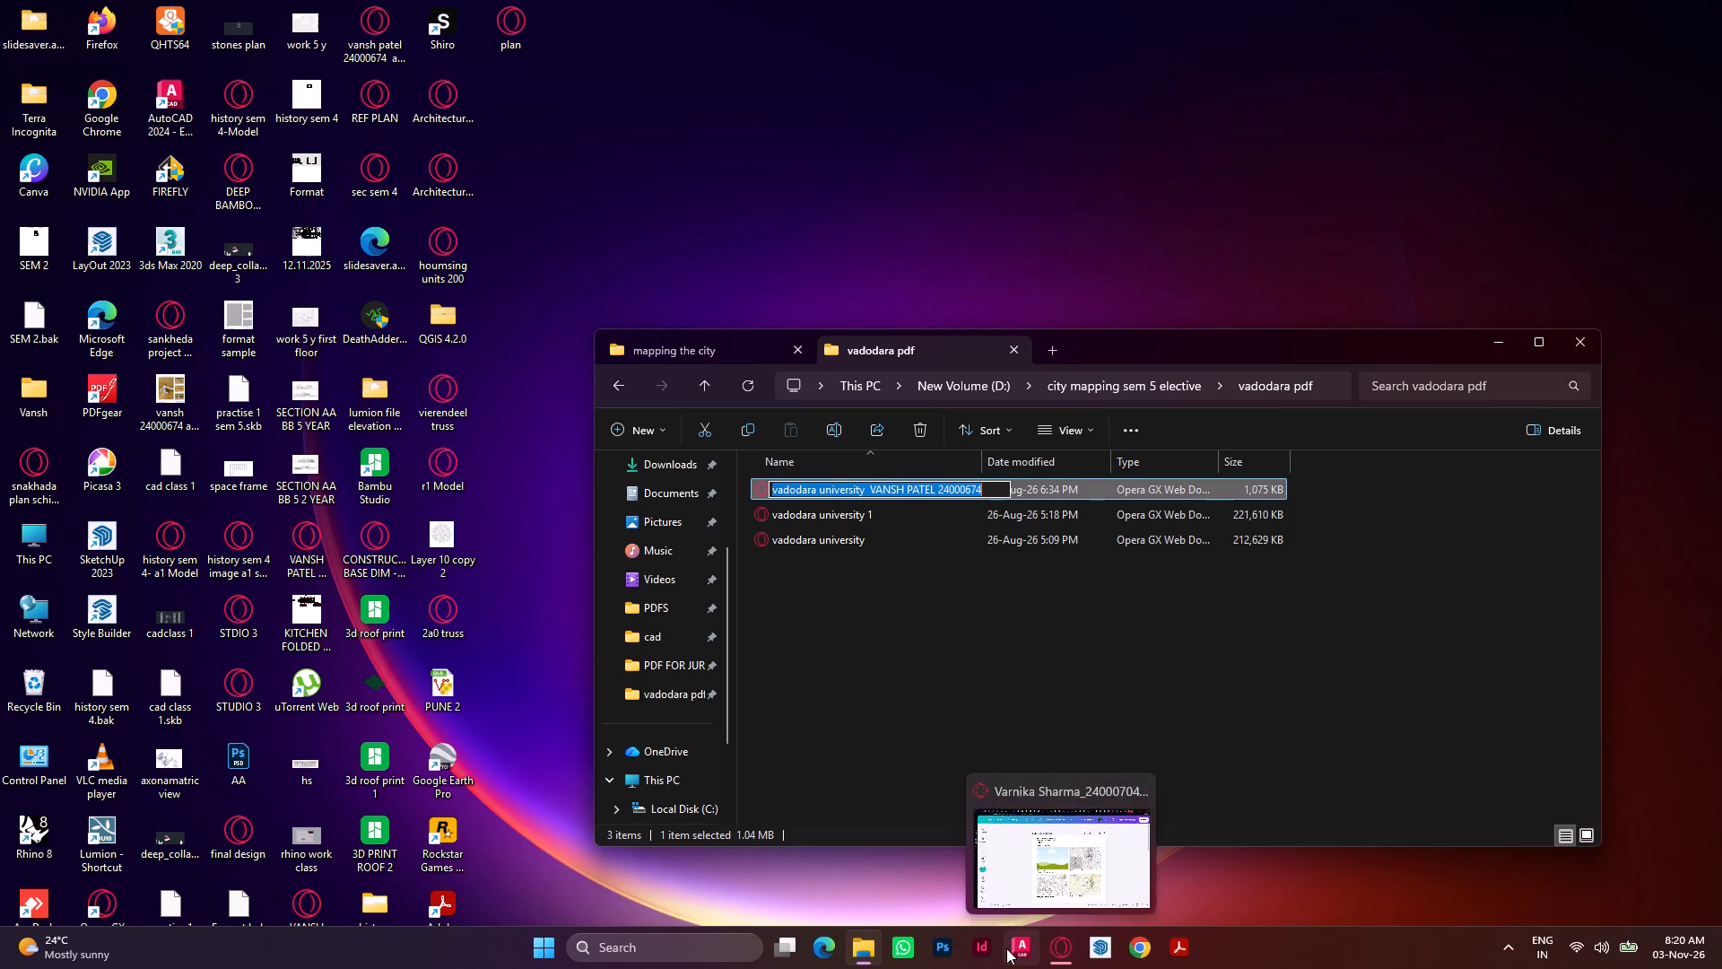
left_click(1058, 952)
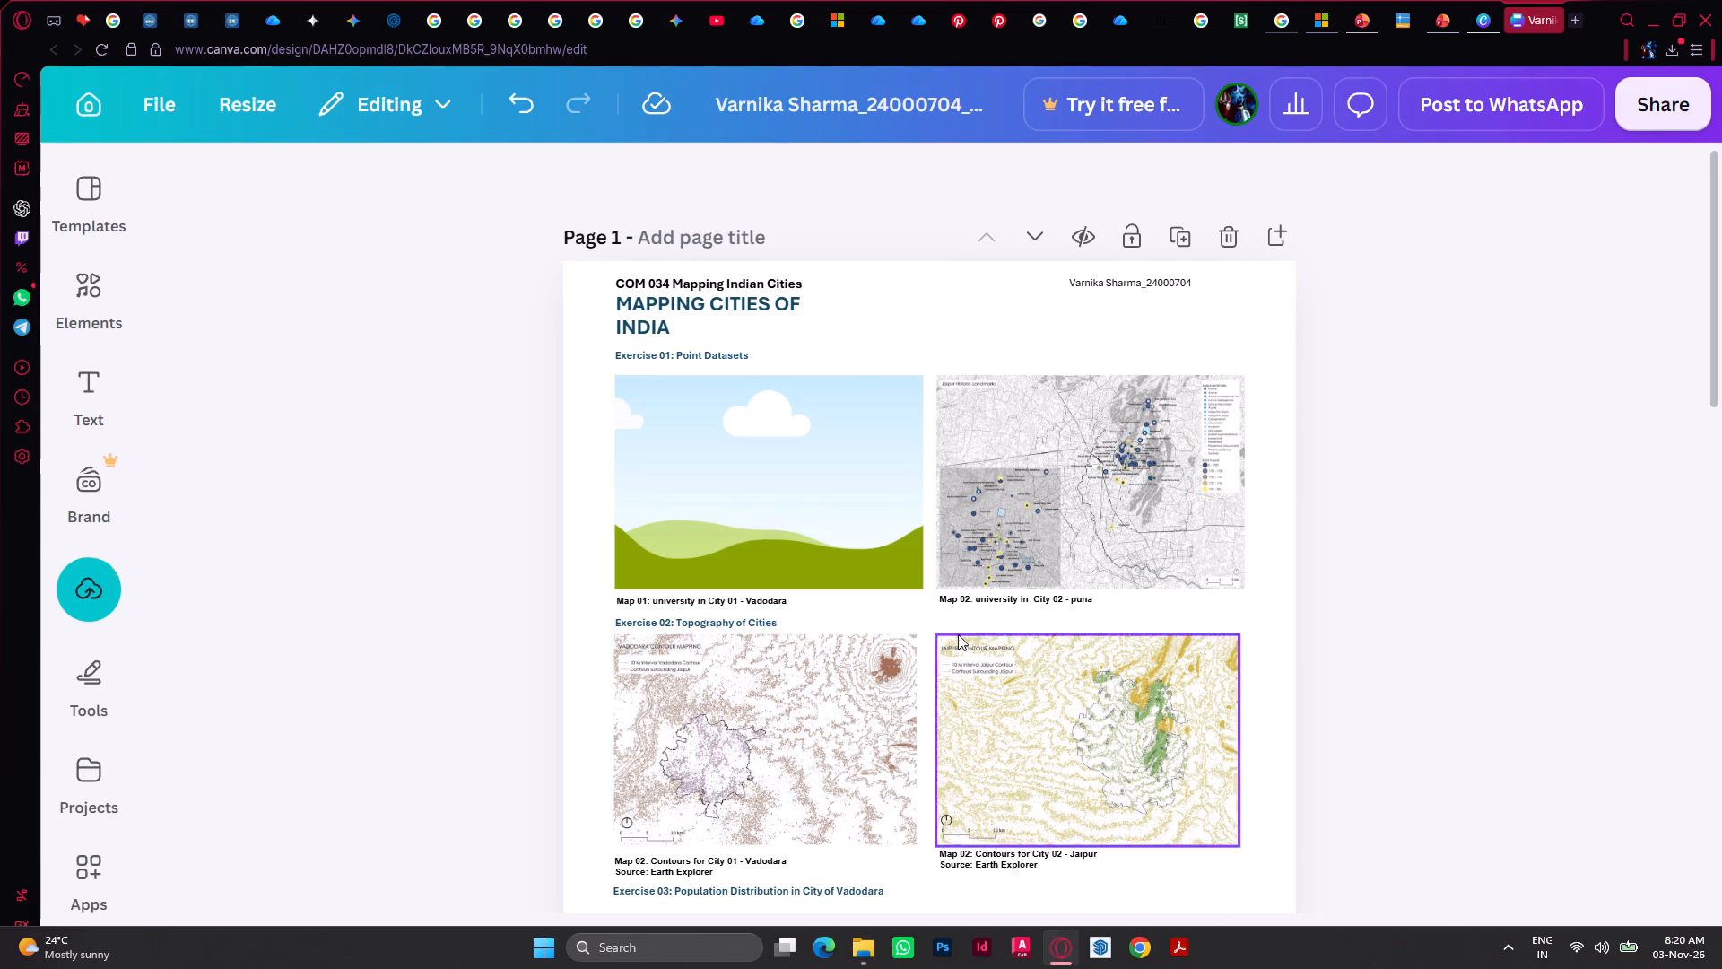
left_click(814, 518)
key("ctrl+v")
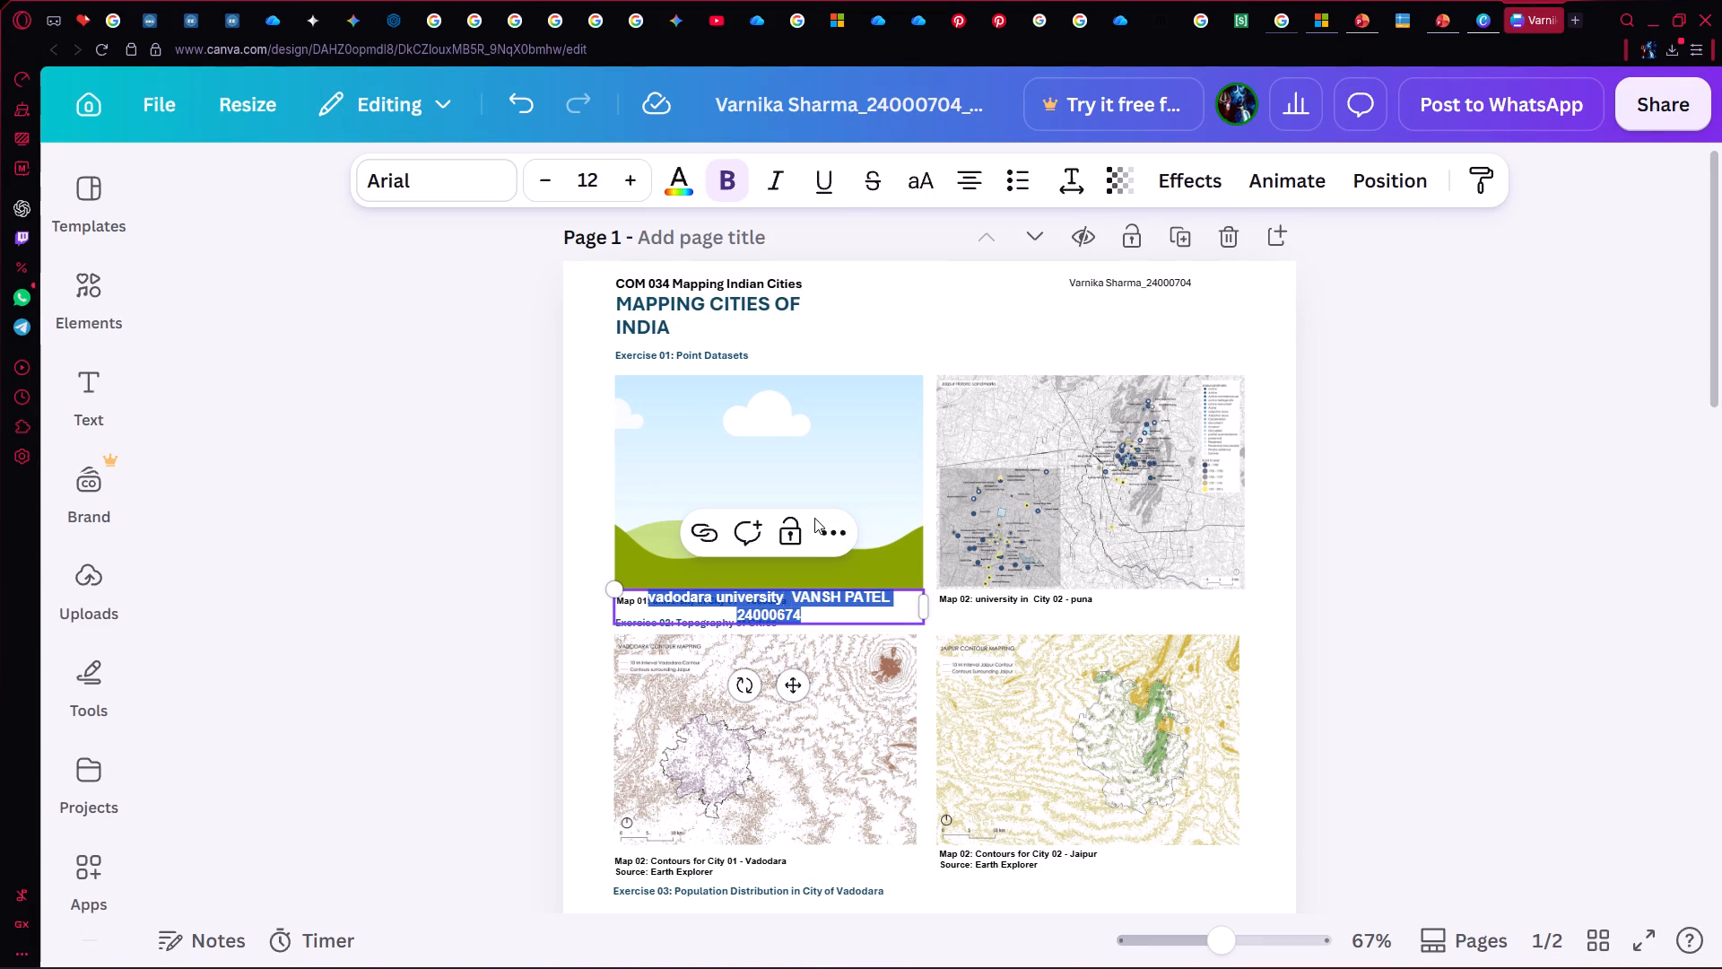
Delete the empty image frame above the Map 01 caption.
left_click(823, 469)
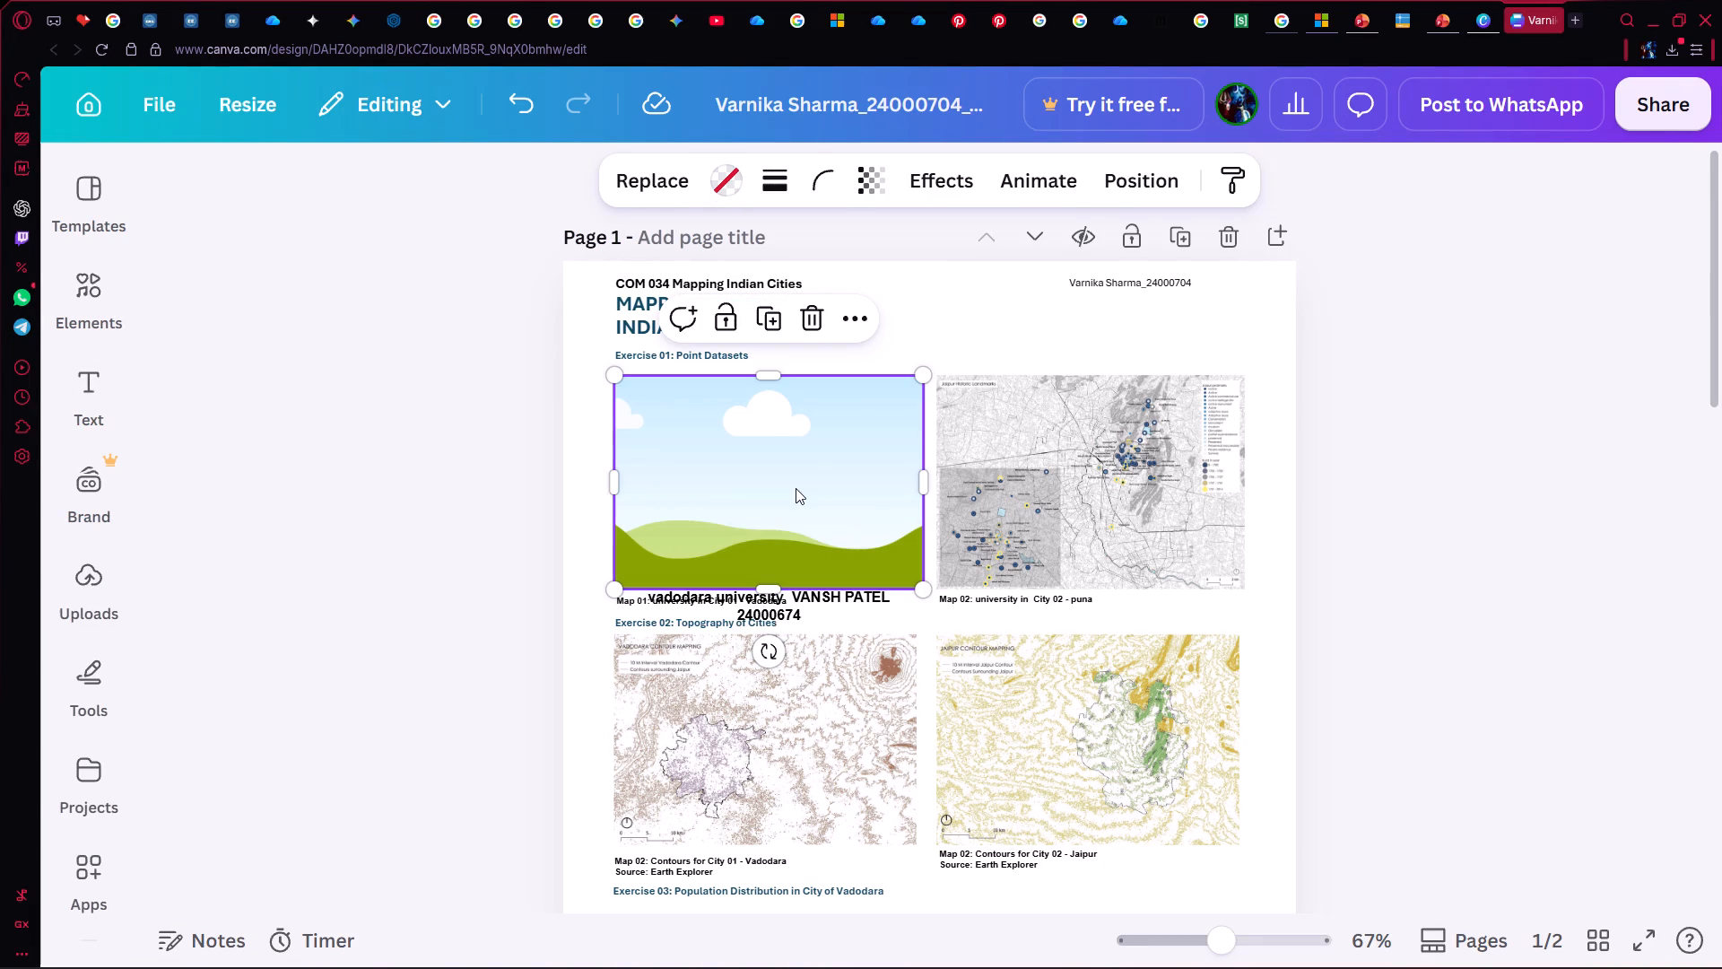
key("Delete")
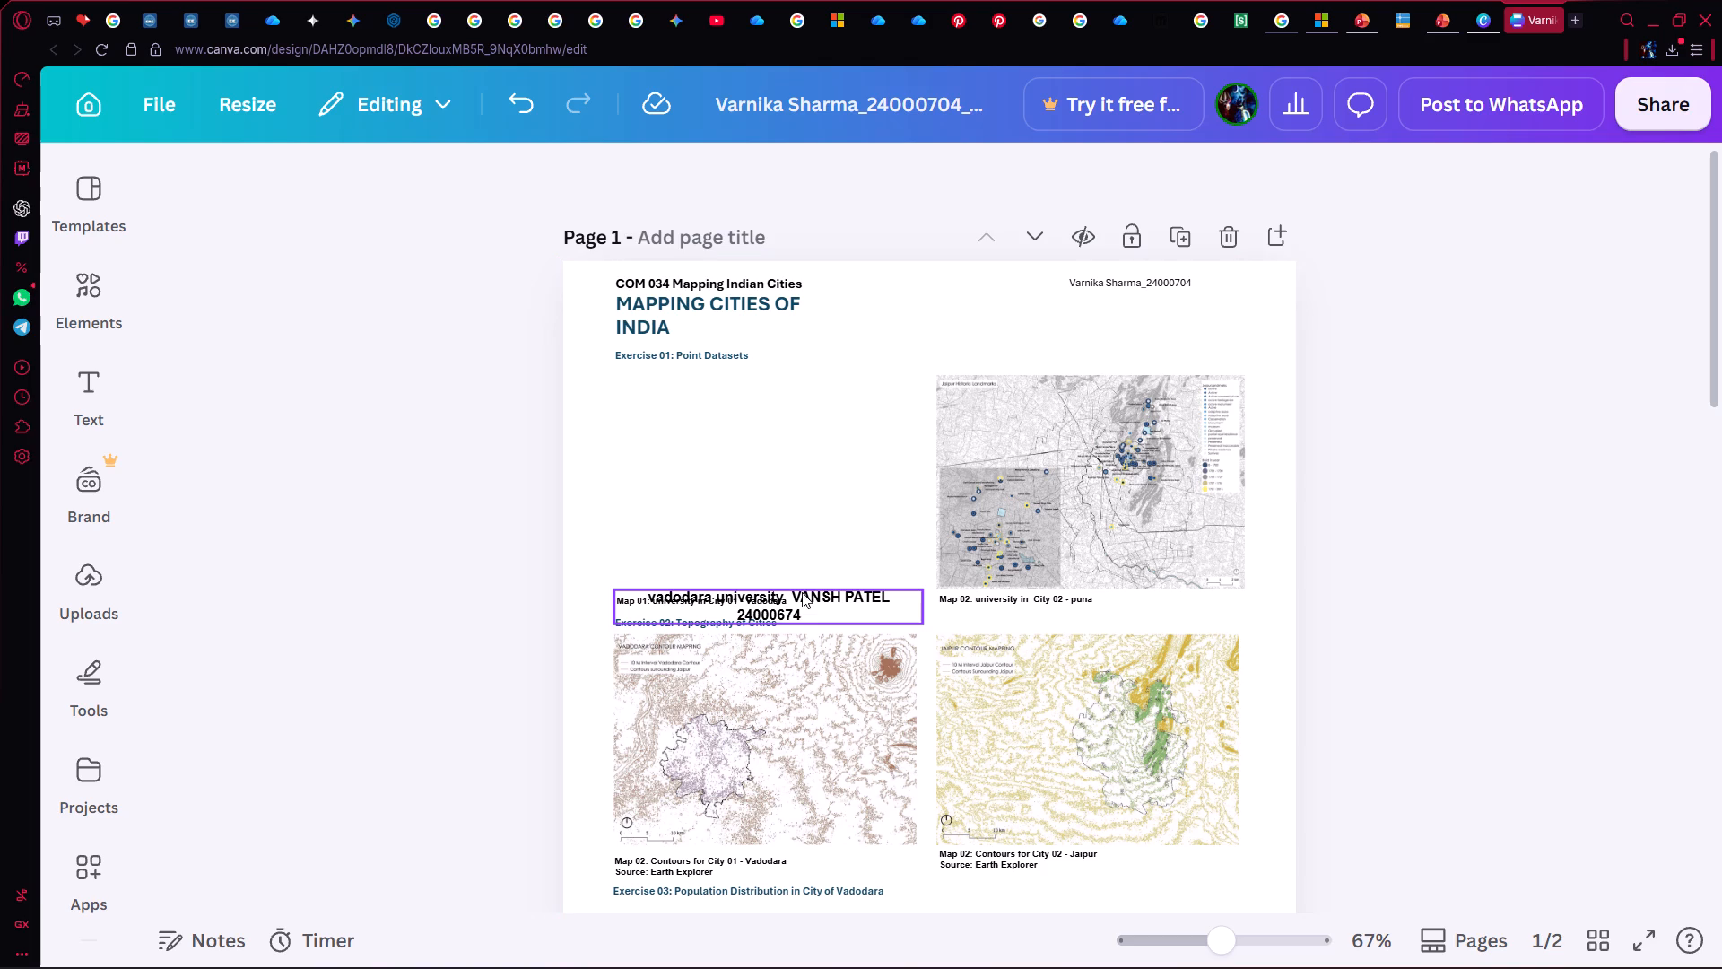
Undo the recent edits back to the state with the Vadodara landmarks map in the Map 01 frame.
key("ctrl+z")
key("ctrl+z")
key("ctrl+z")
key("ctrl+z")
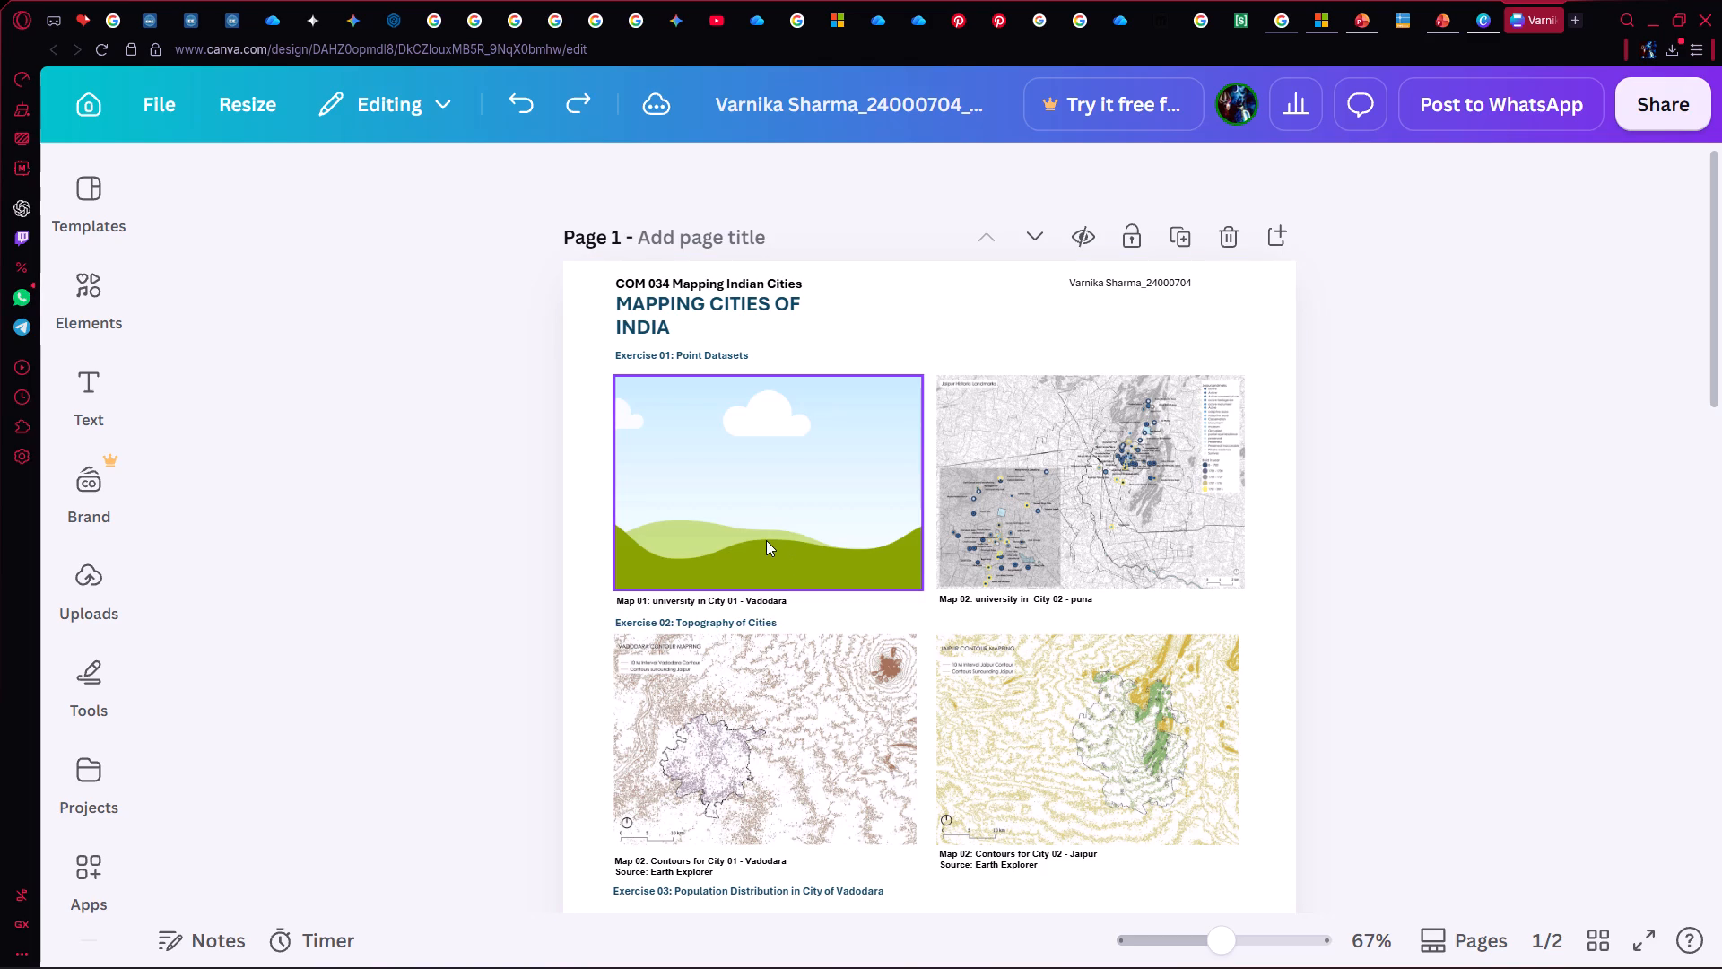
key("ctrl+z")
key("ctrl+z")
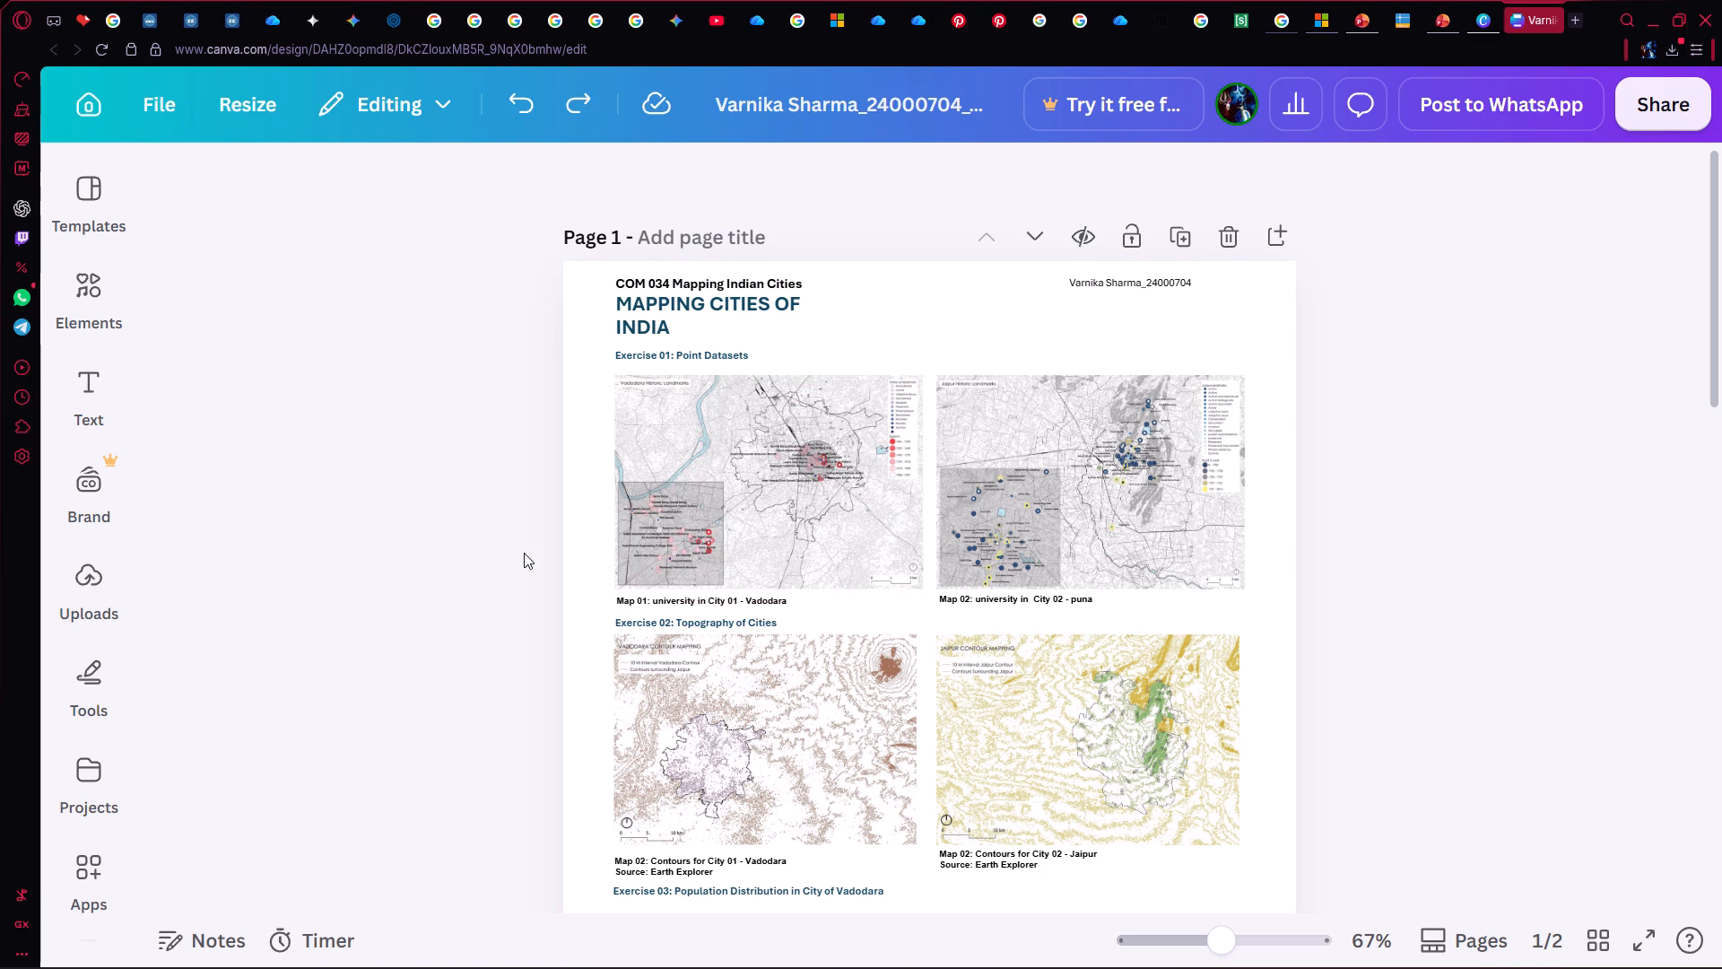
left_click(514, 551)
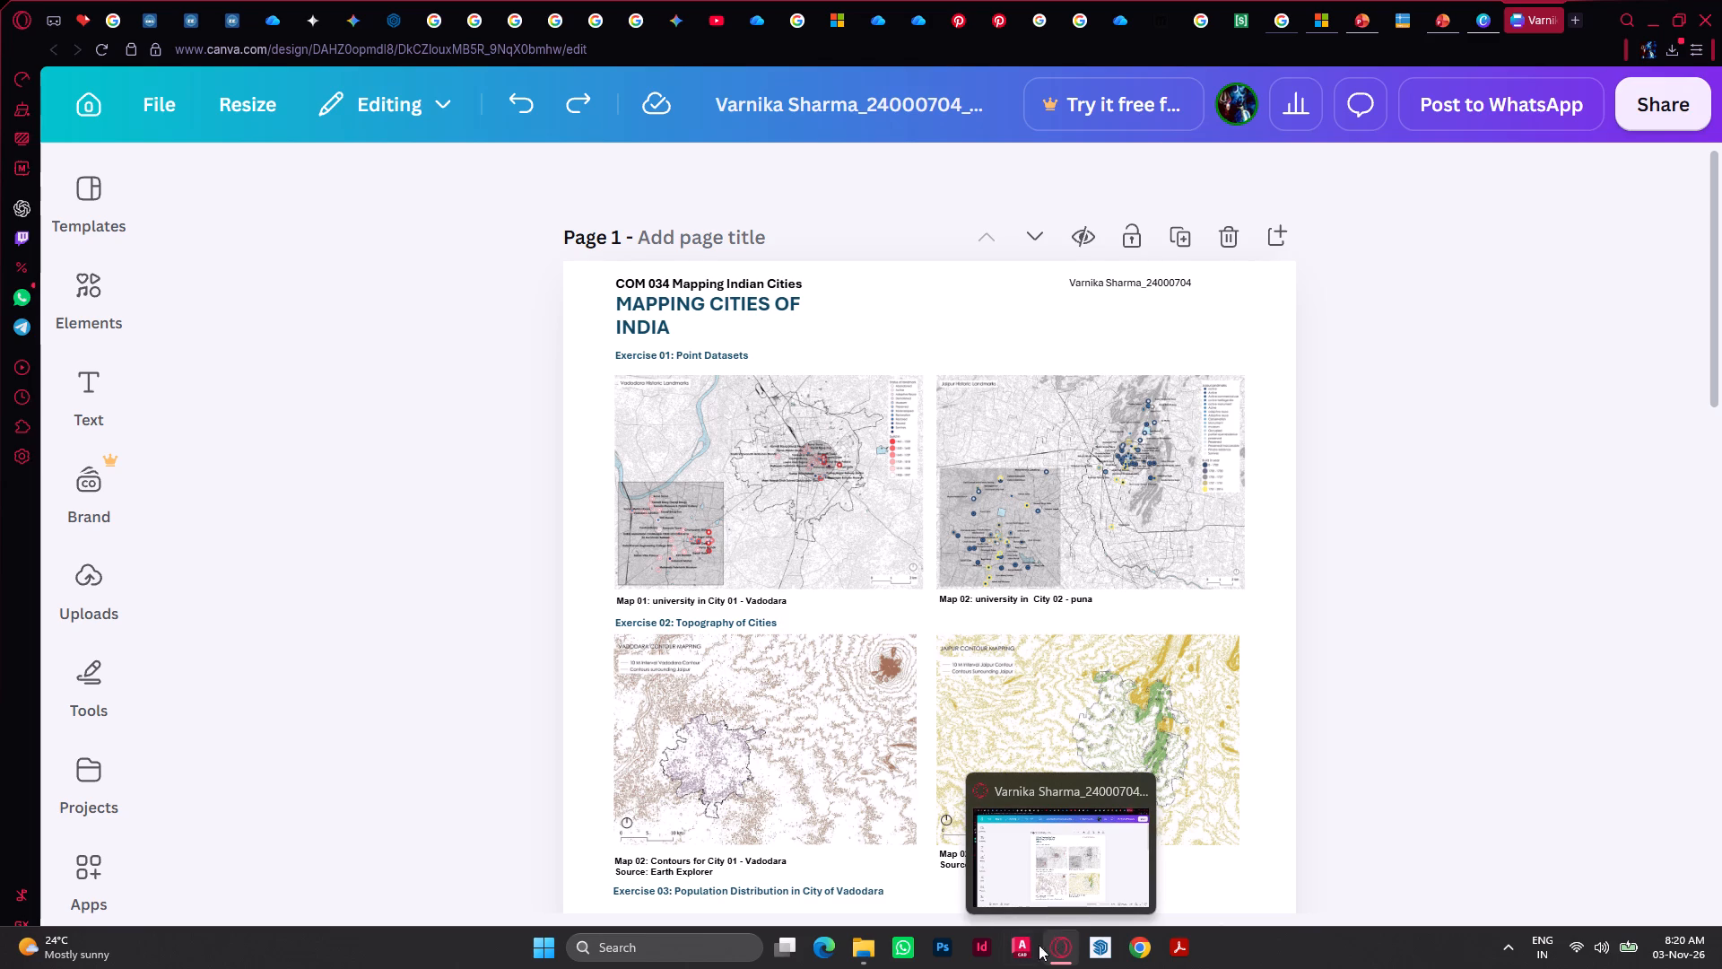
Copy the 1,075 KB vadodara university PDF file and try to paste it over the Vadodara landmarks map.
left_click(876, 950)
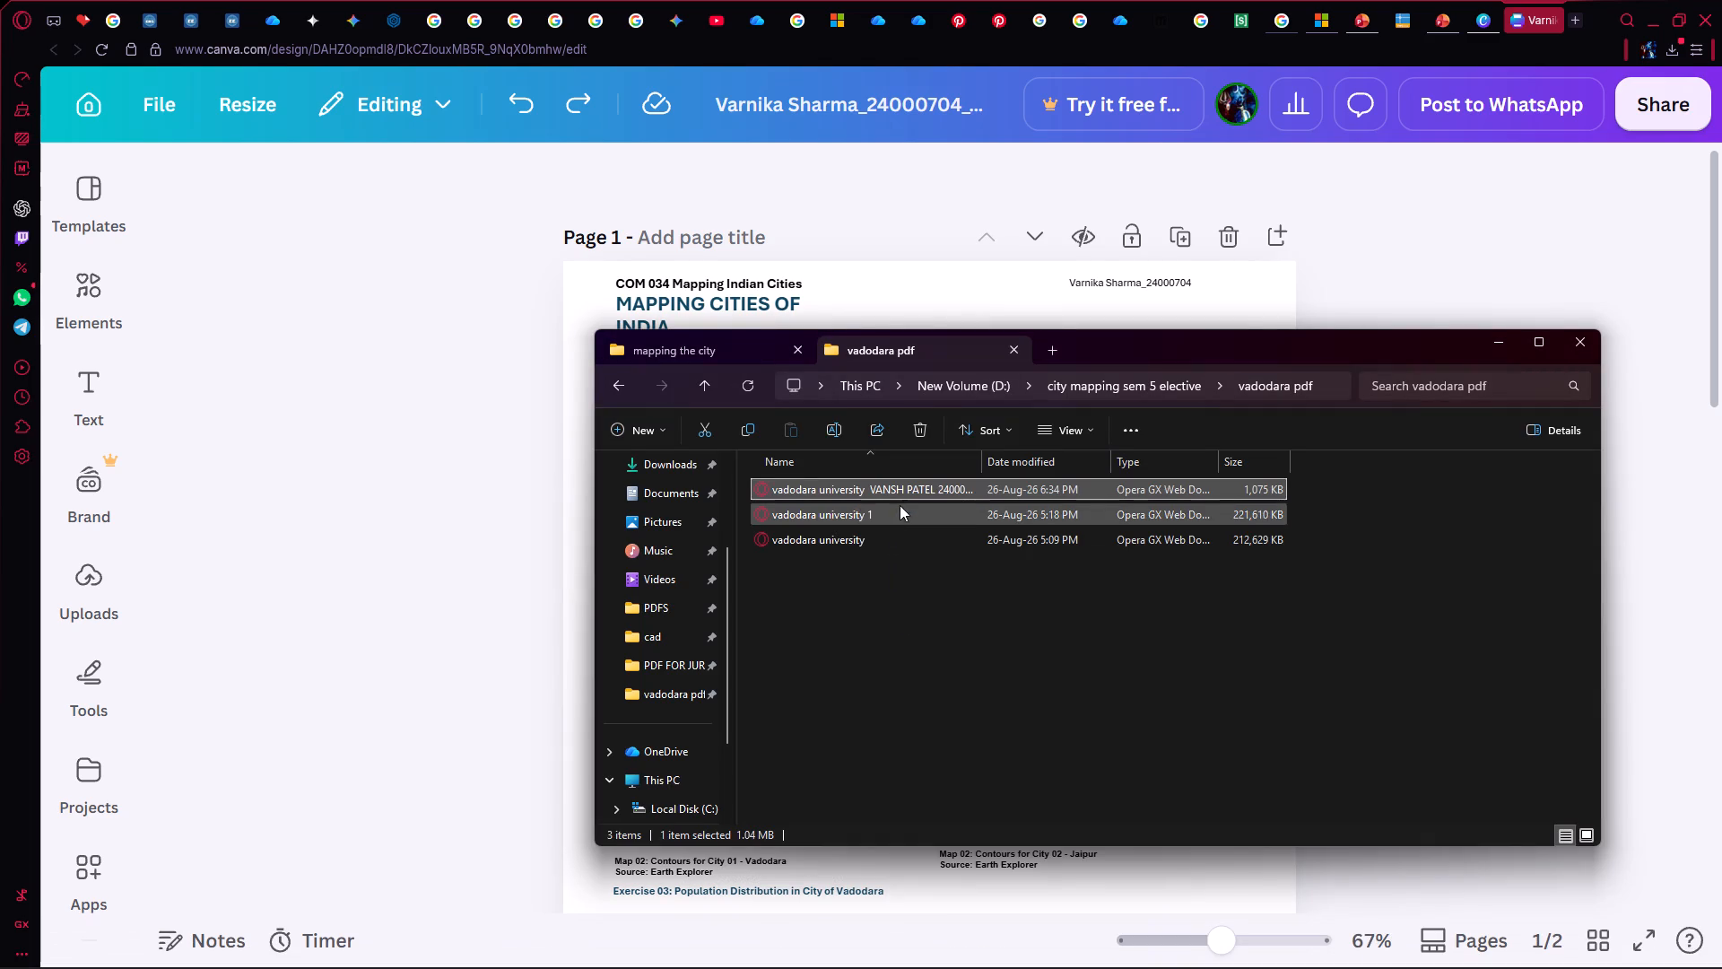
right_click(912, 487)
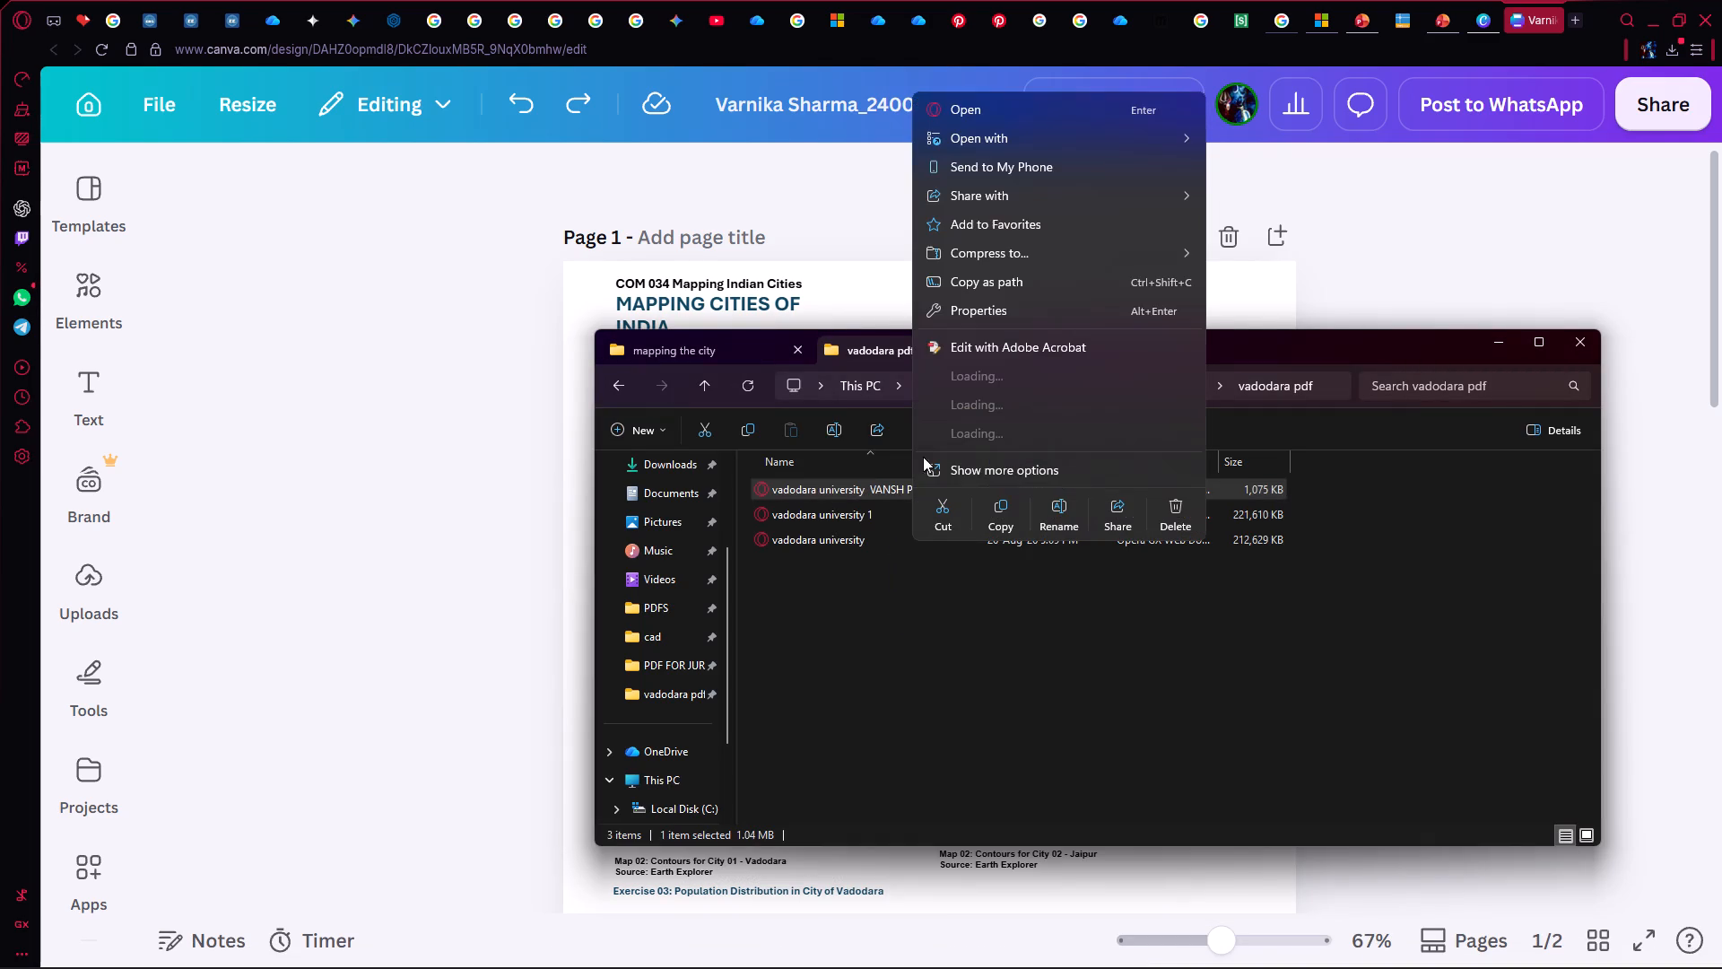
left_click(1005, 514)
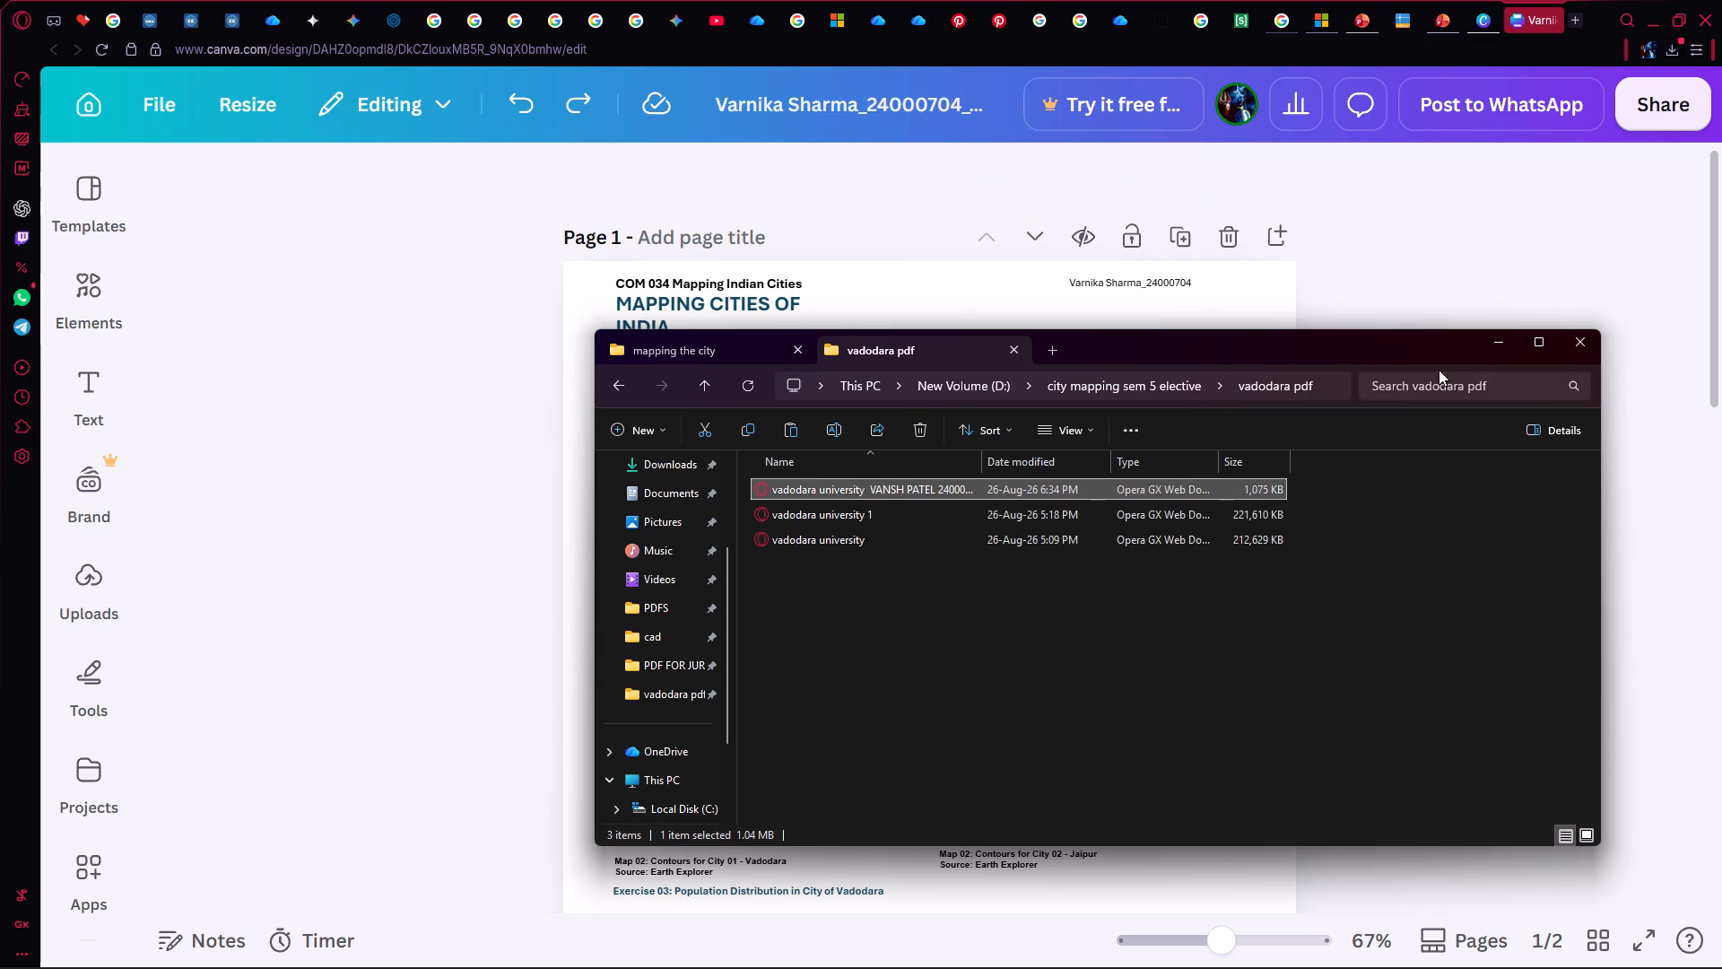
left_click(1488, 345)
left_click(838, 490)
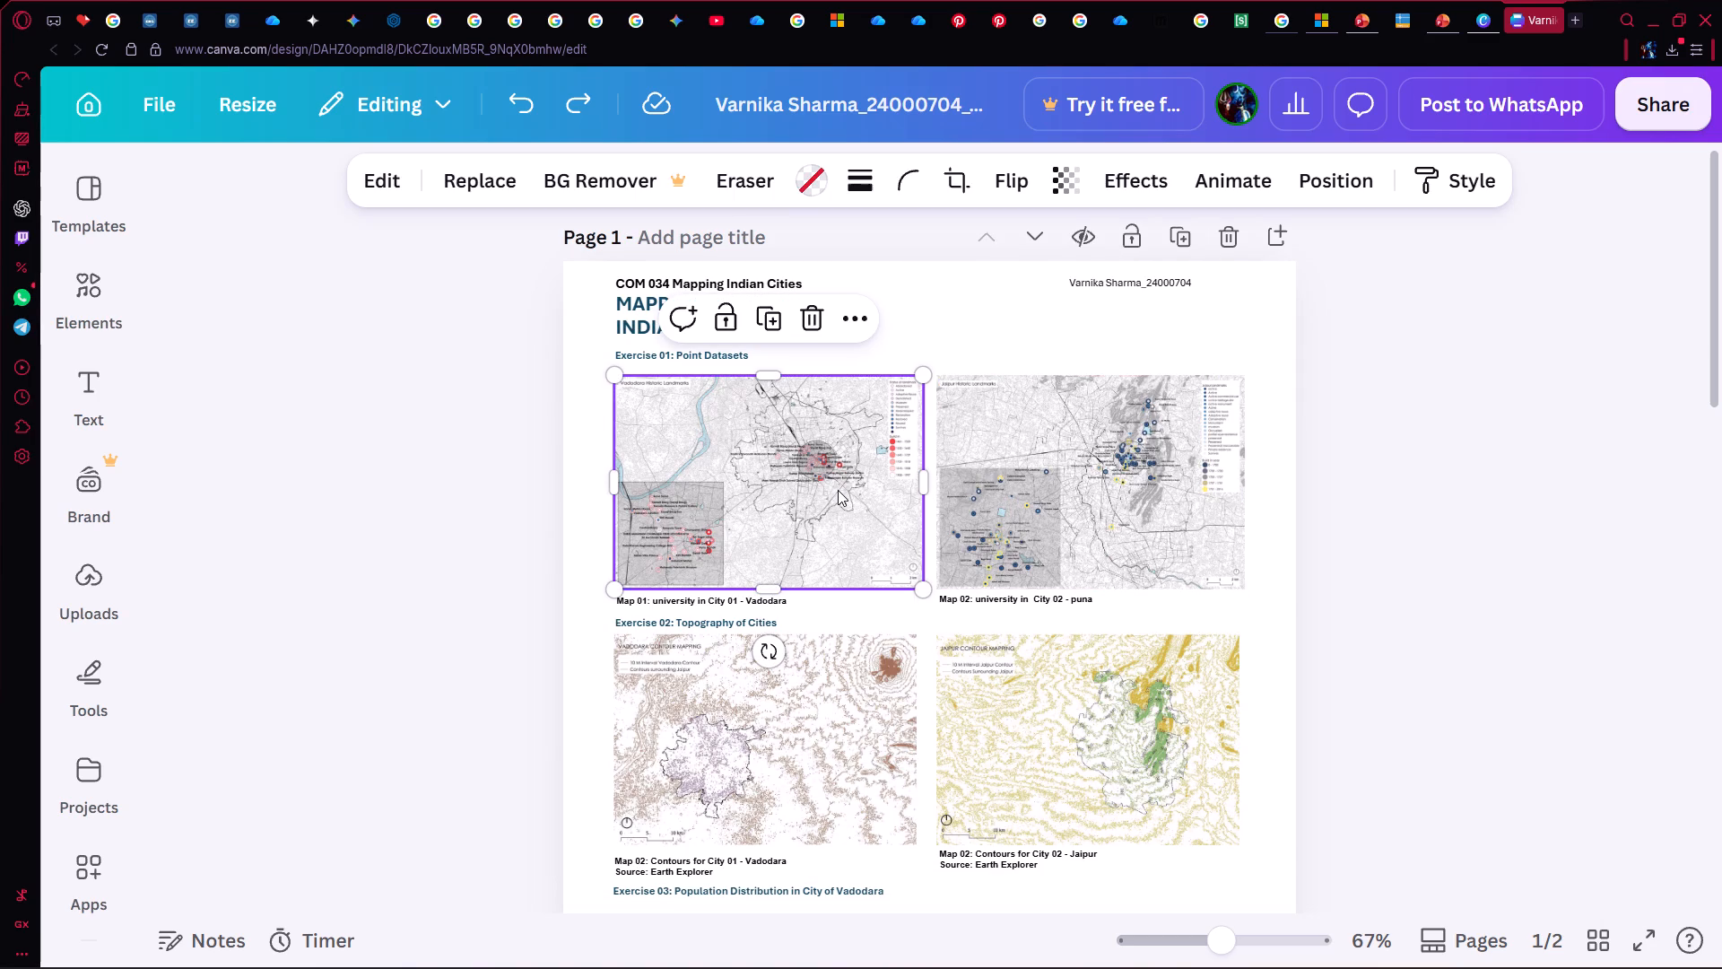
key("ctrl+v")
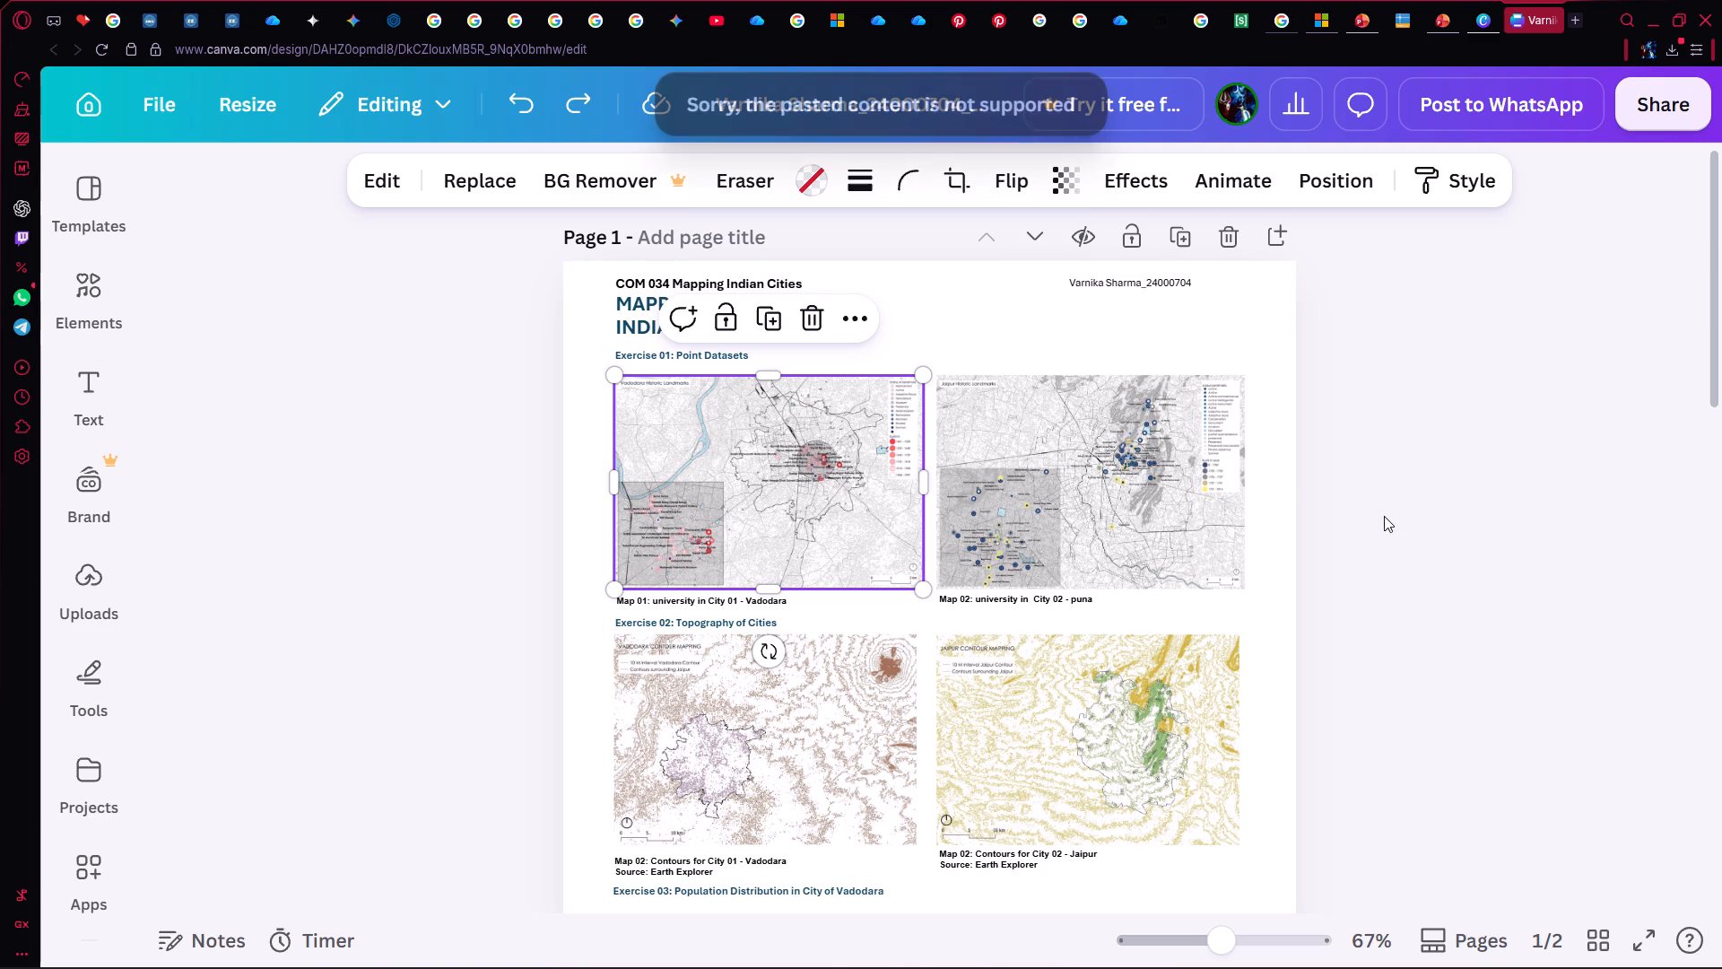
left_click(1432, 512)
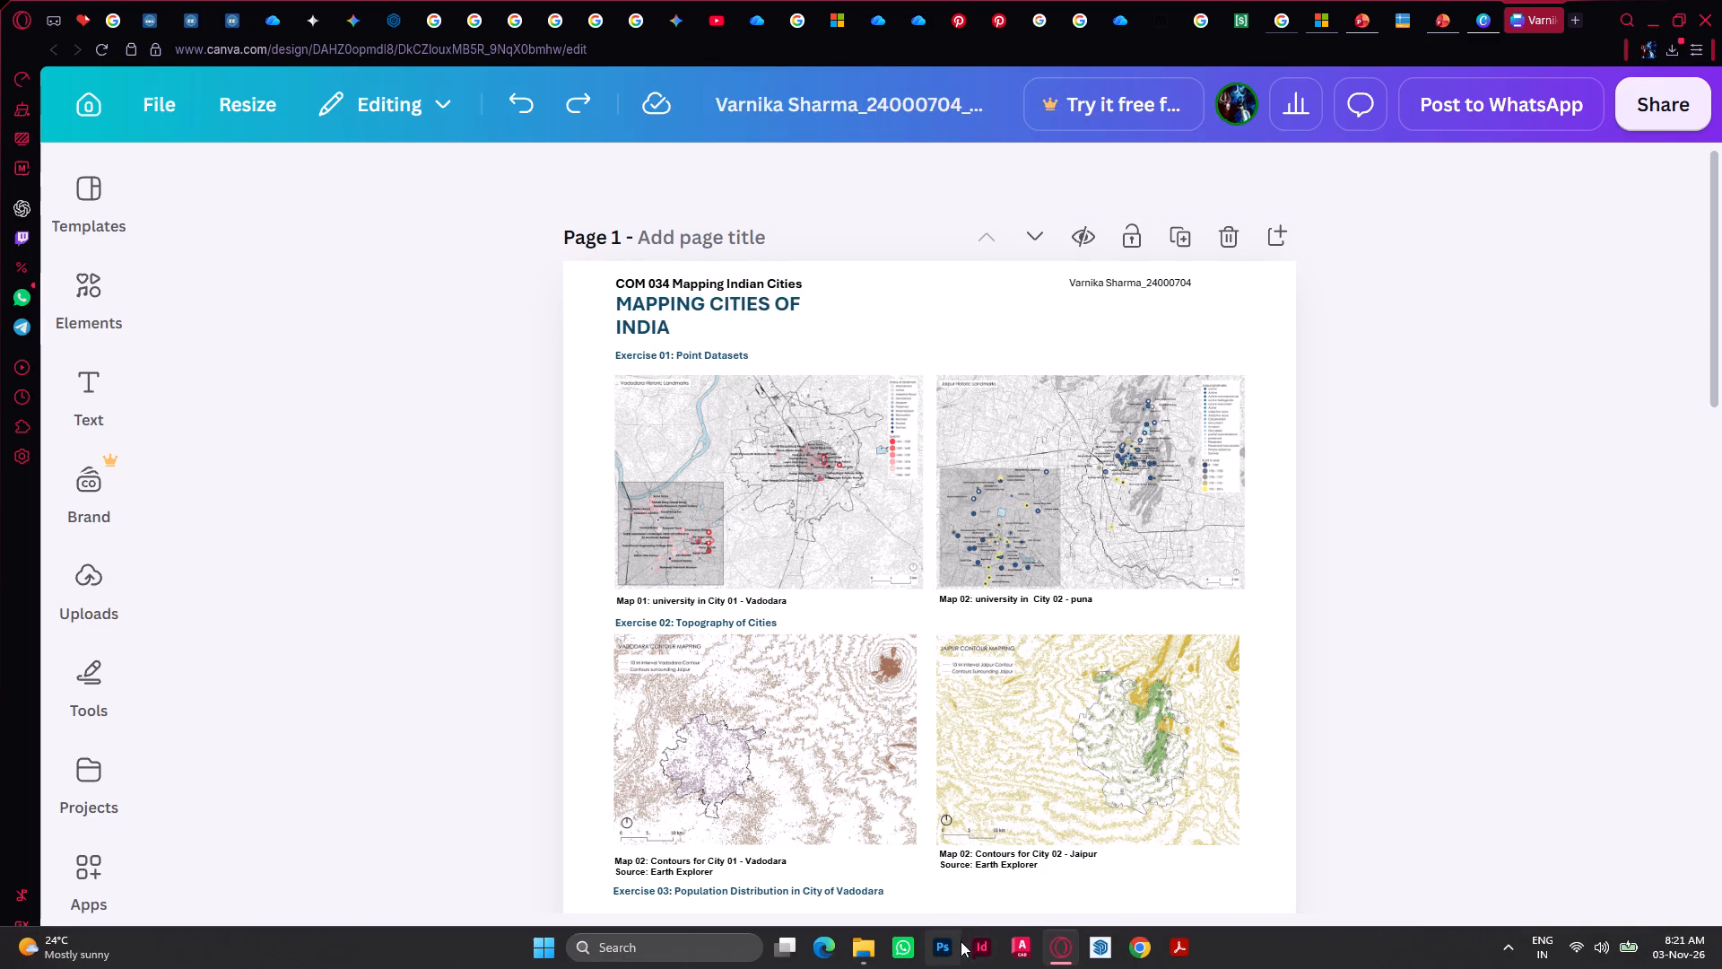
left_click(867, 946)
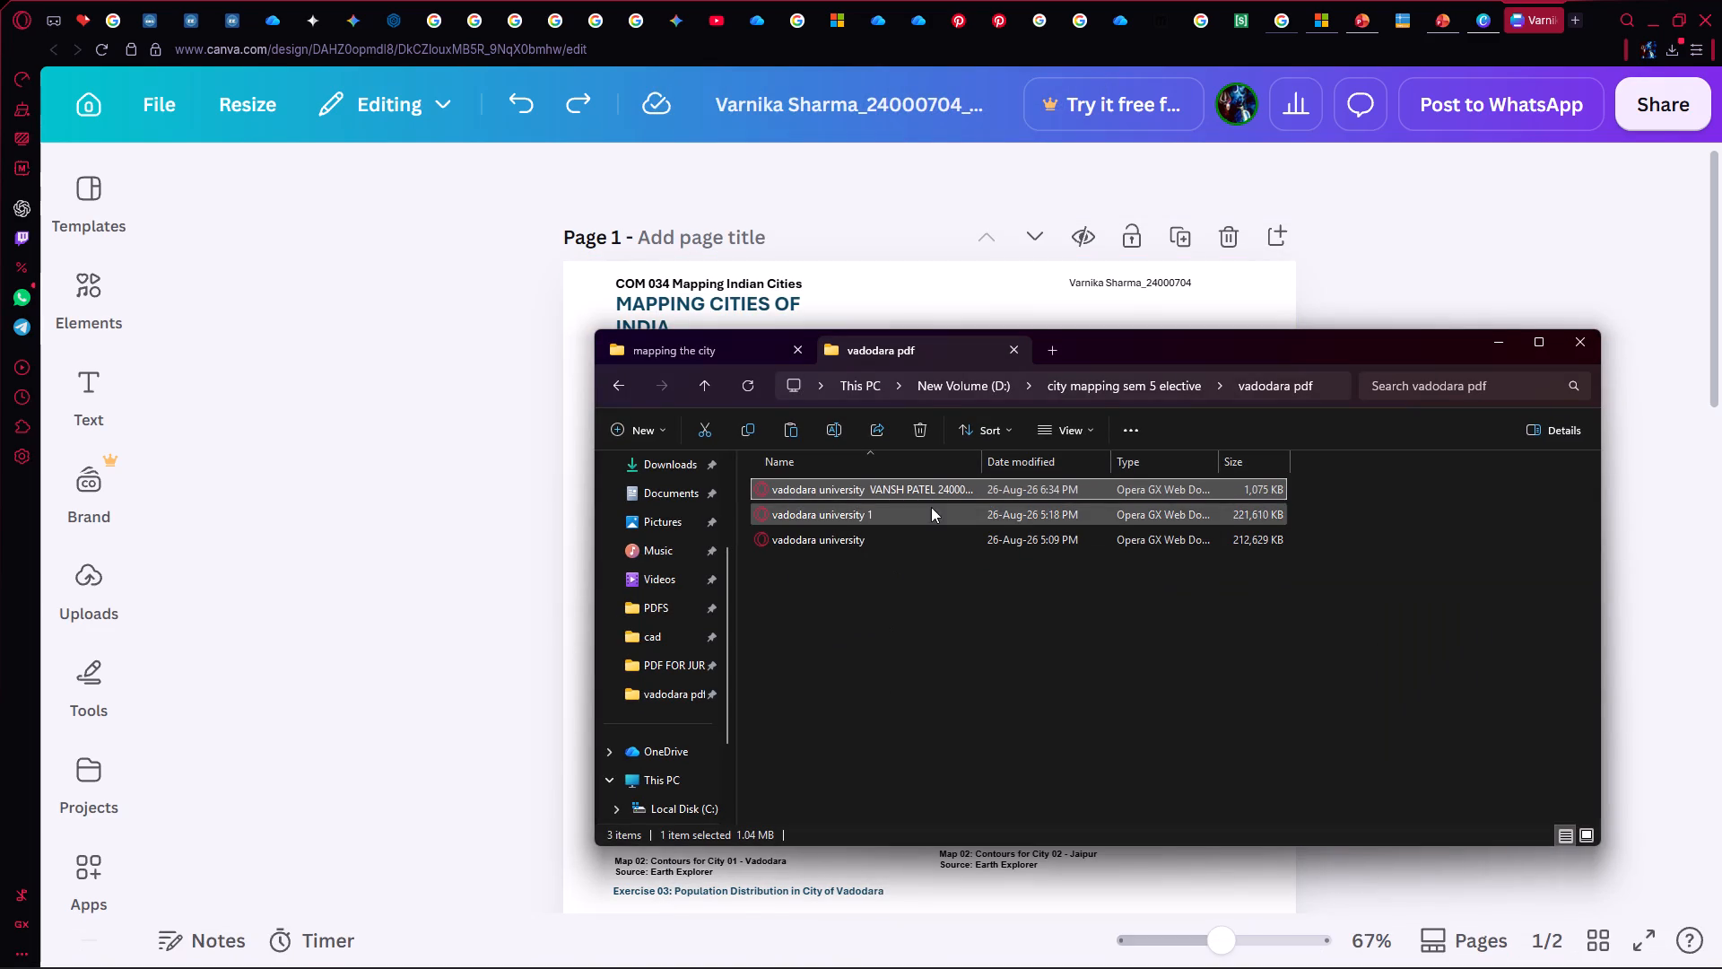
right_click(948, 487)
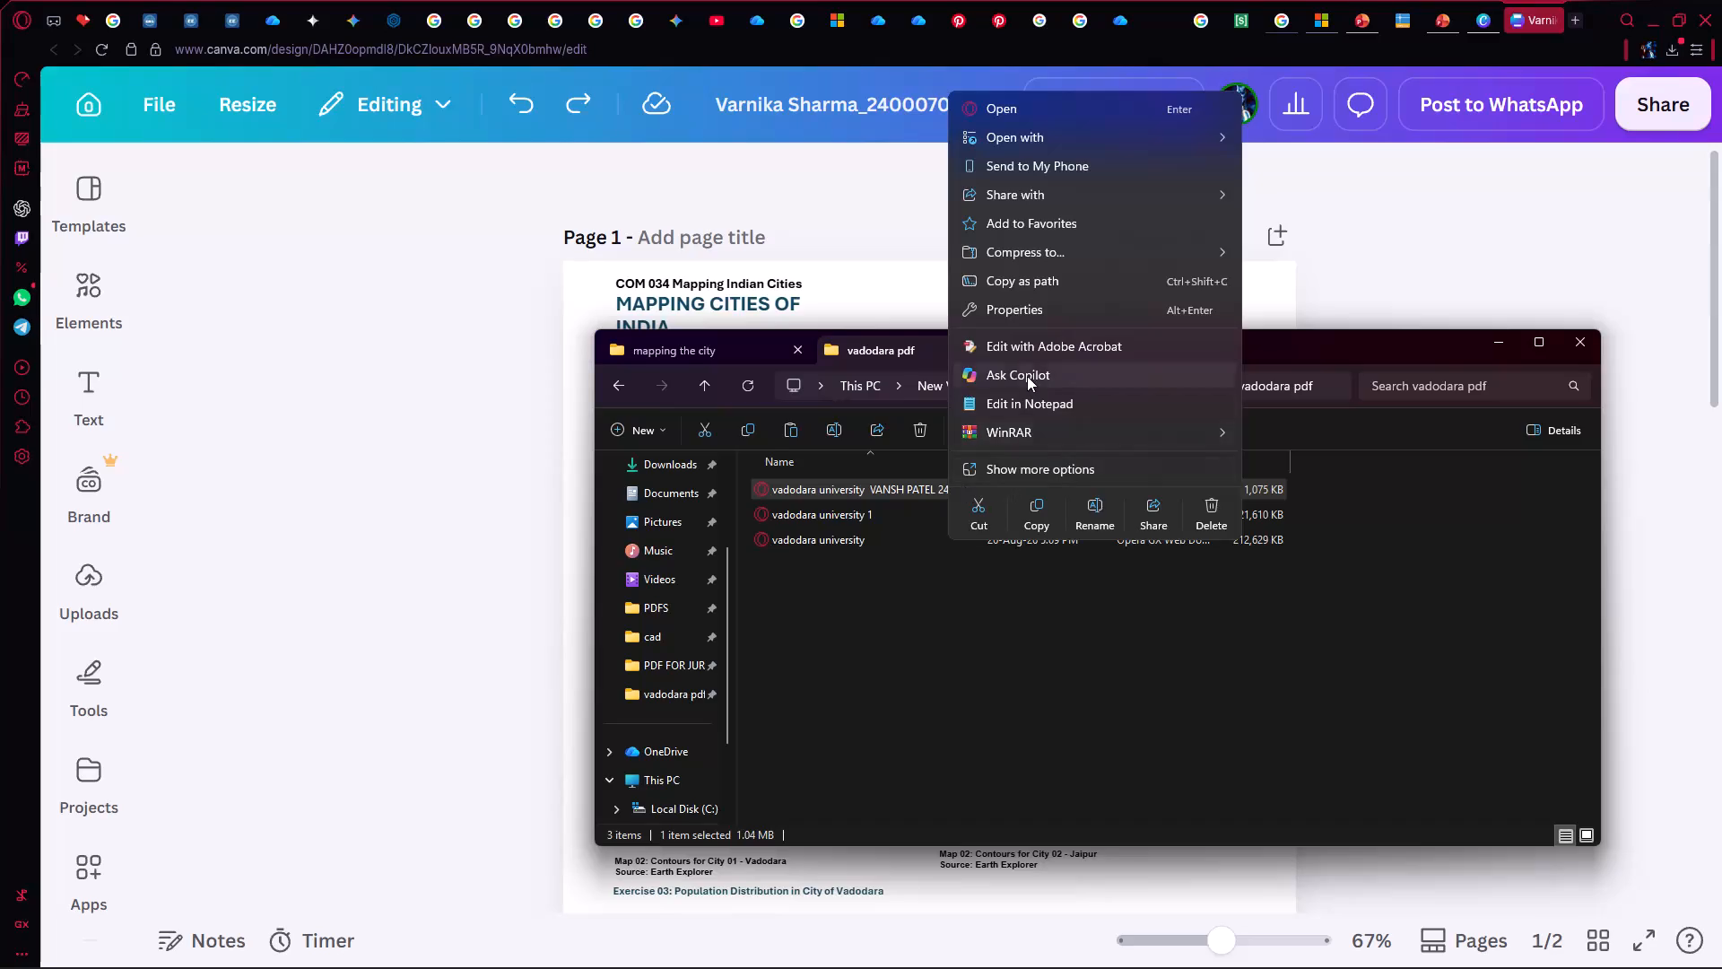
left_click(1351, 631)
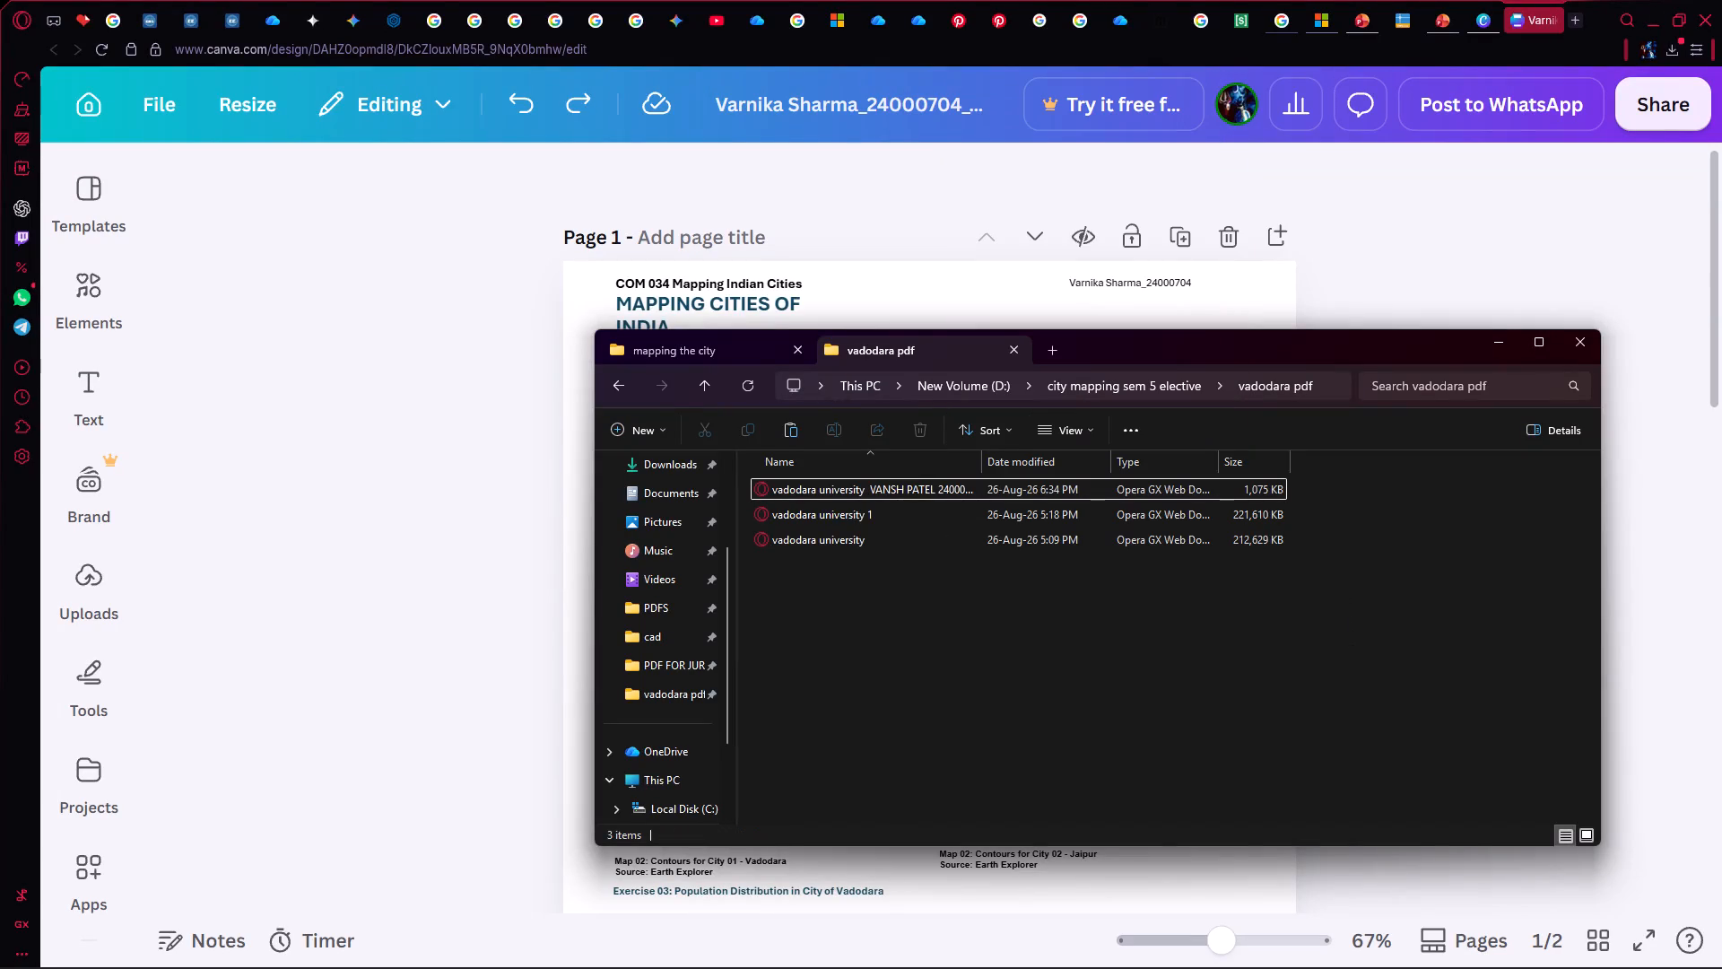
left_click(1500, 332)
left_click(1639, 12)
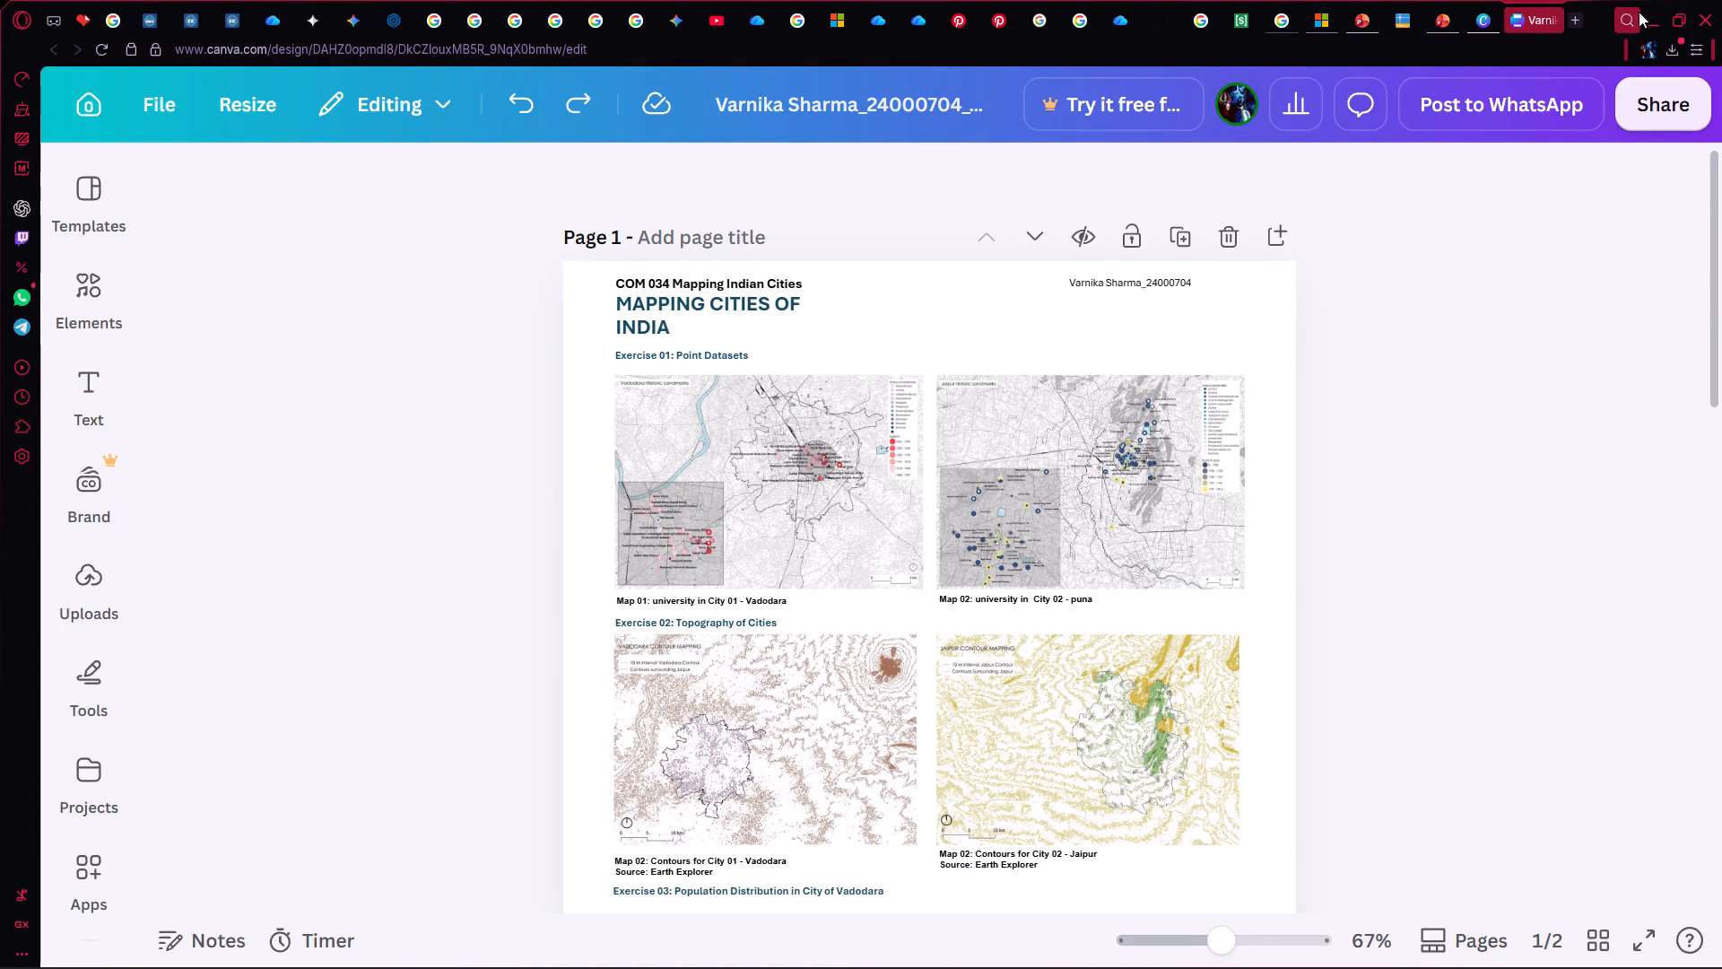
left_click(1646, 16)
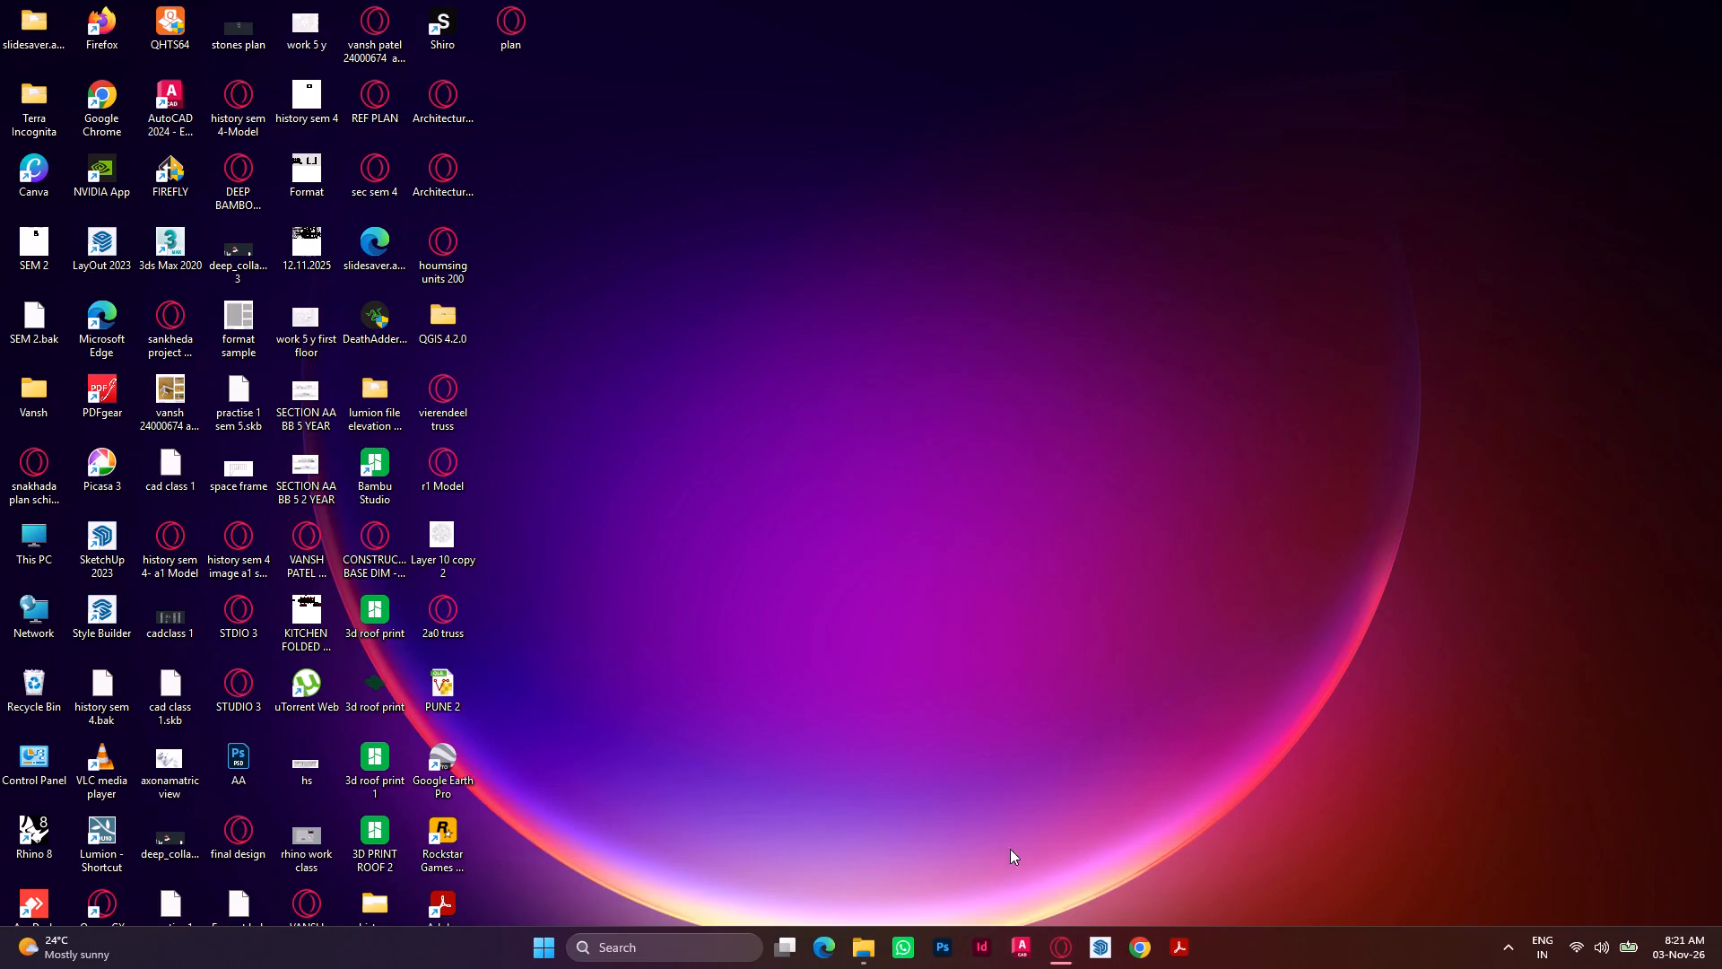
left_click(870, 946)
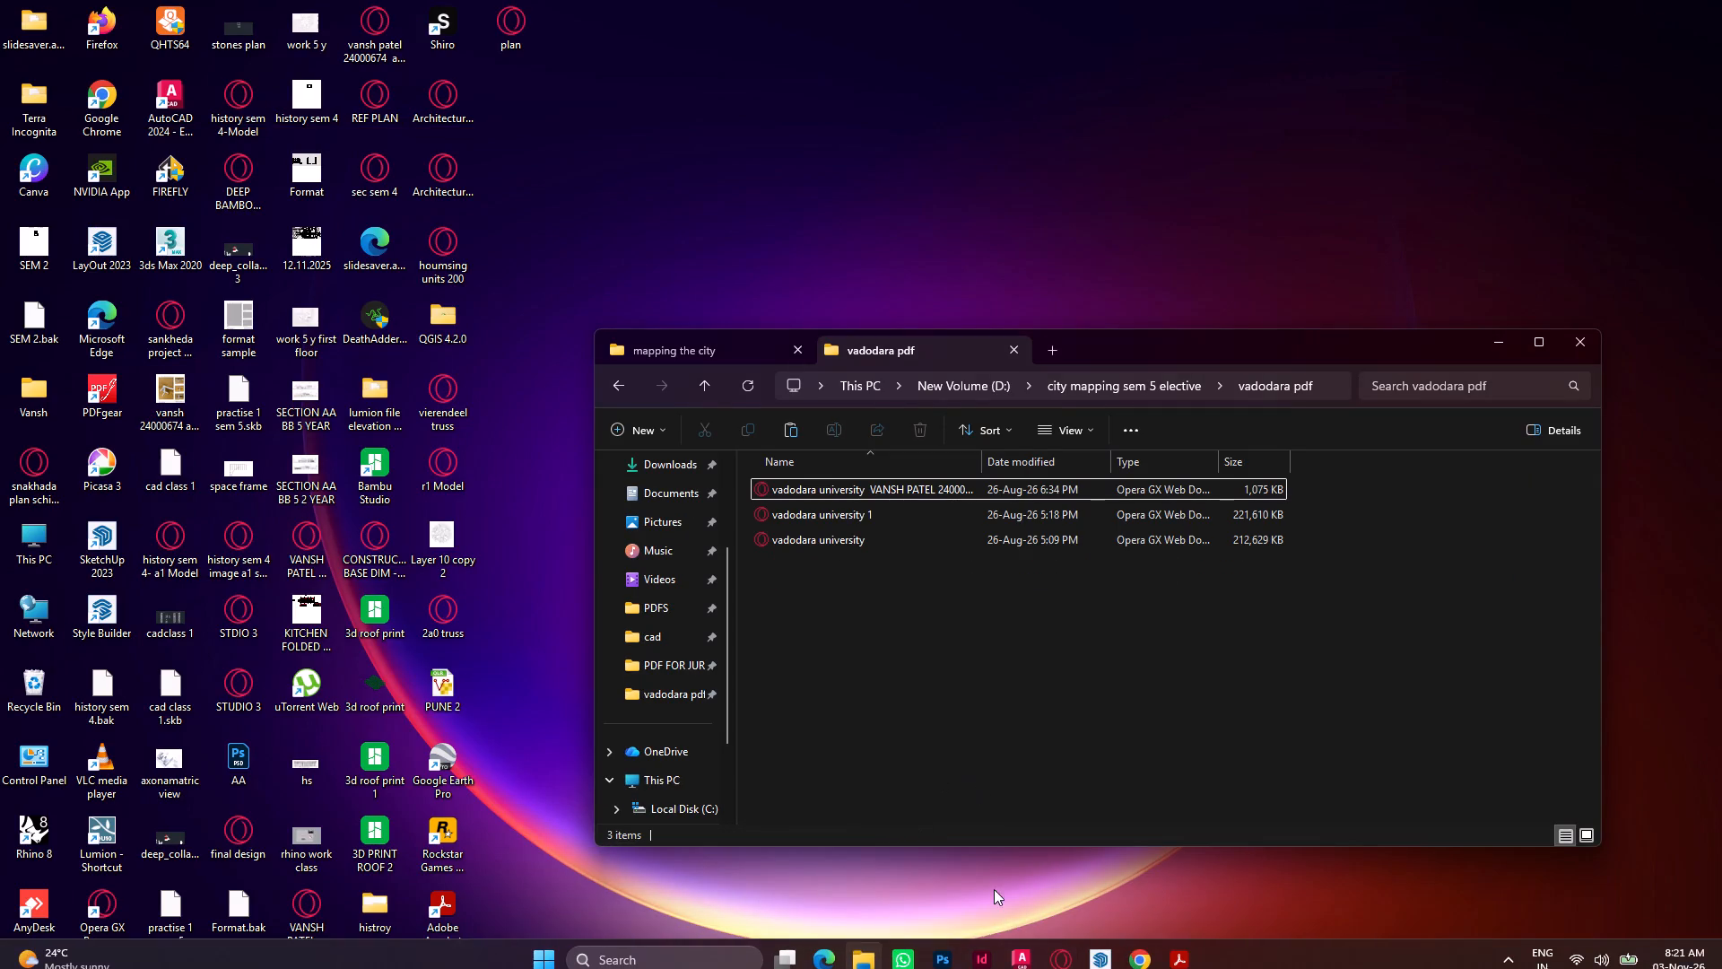
Switch to the Opera GX browser and open the "Submission folders (till date)" link from the COM034_Mapping Indian Cities WhatsApp group chat.
left_click(1064, 960)
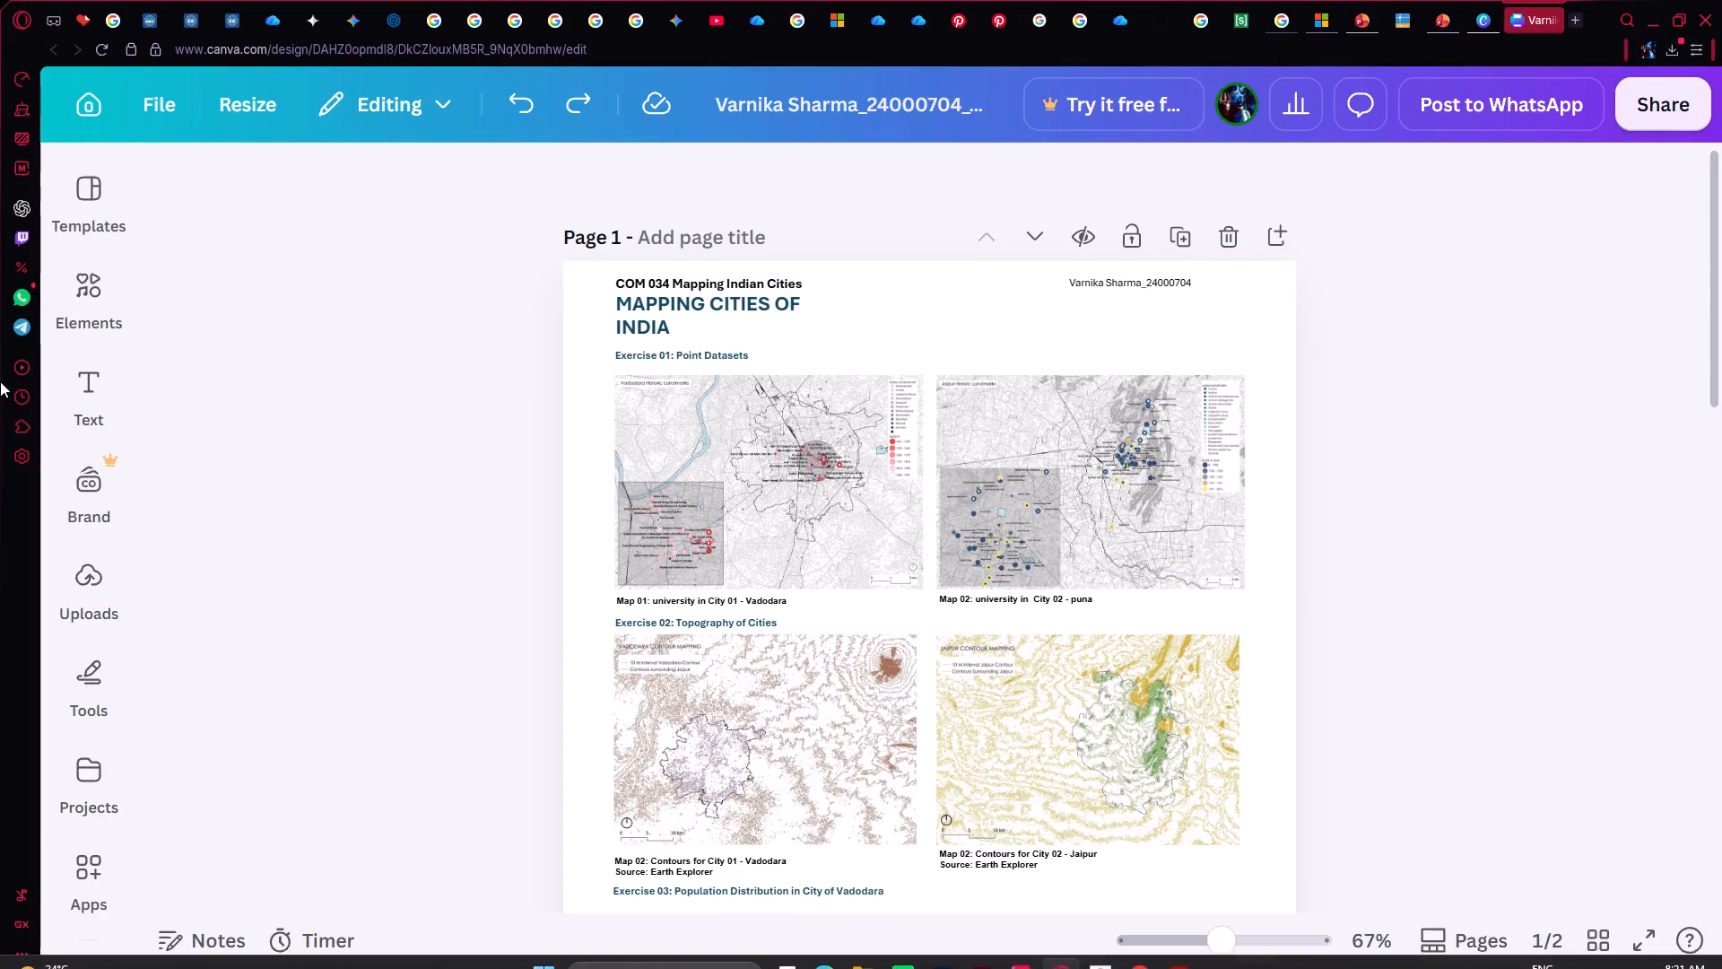
left_click(25, 305)
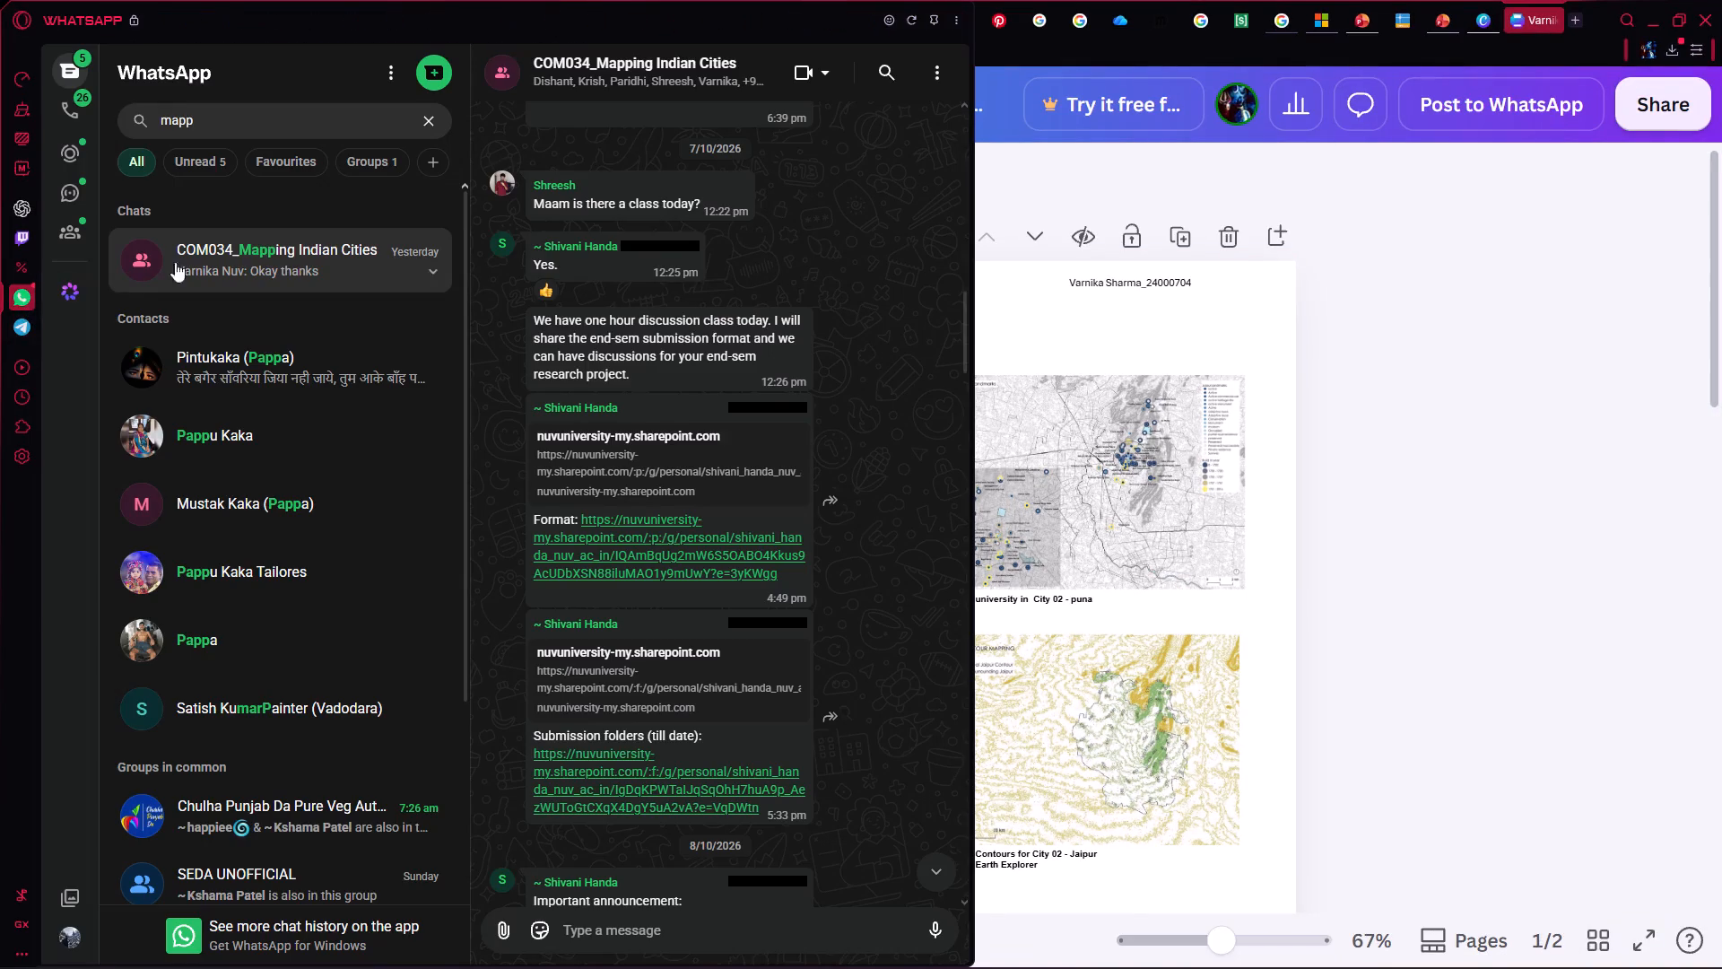
left_click(426, 127)
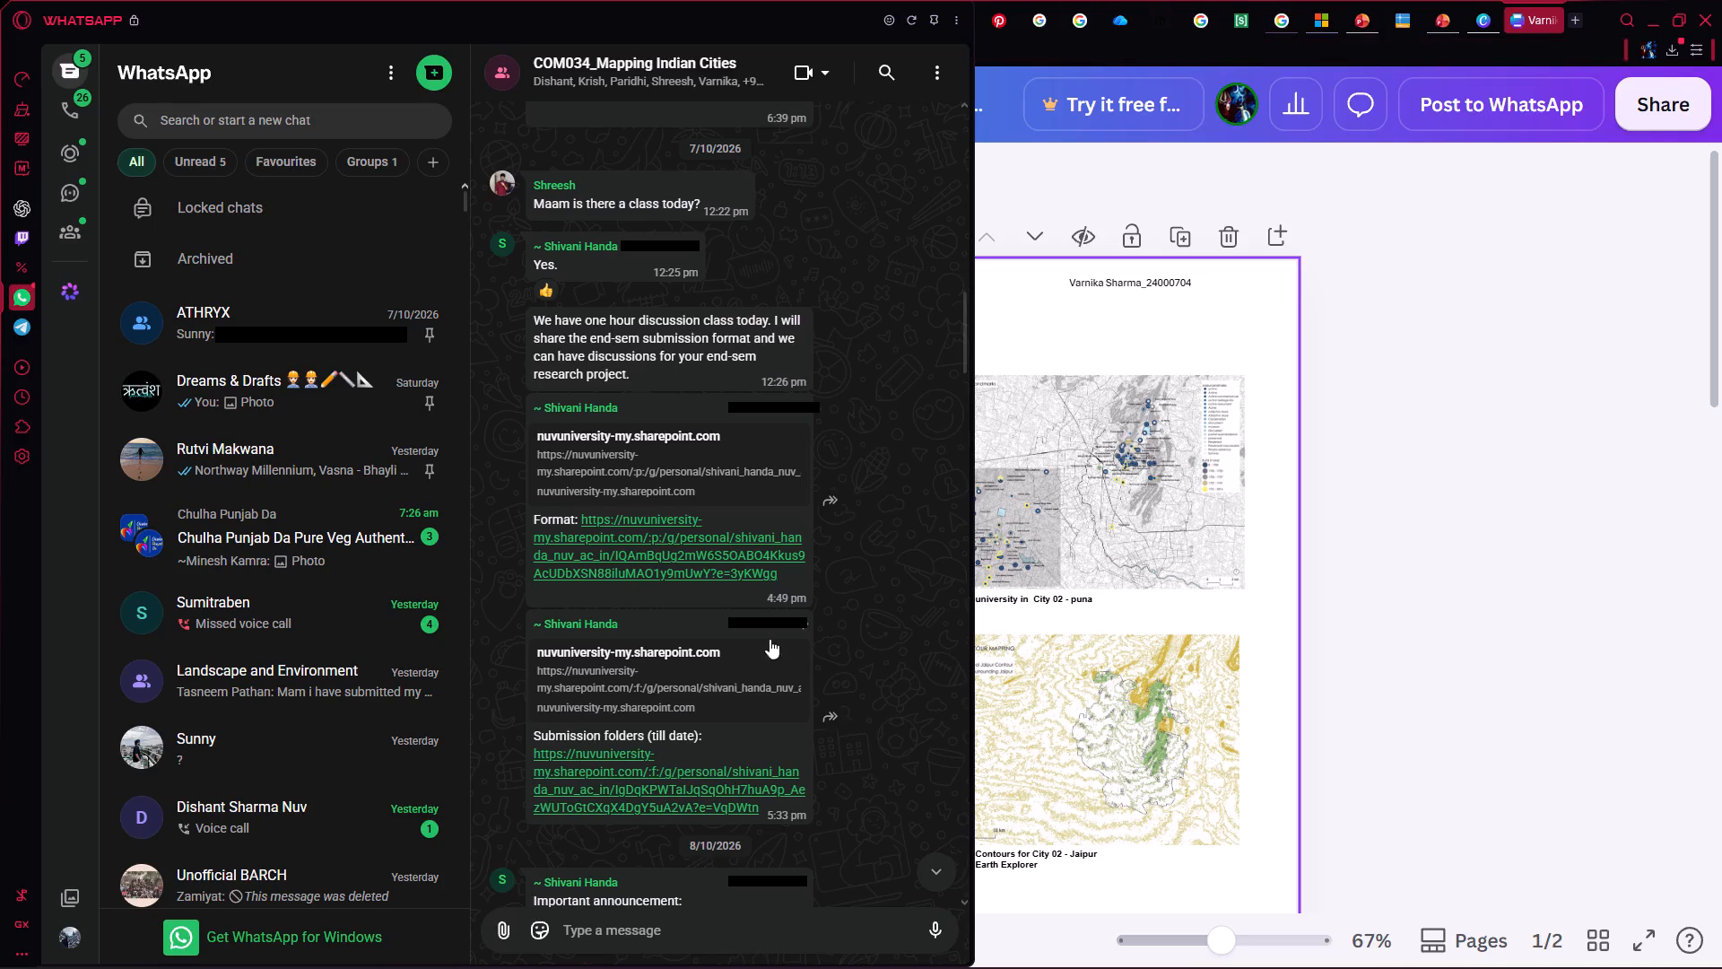
left_click(669, 767)
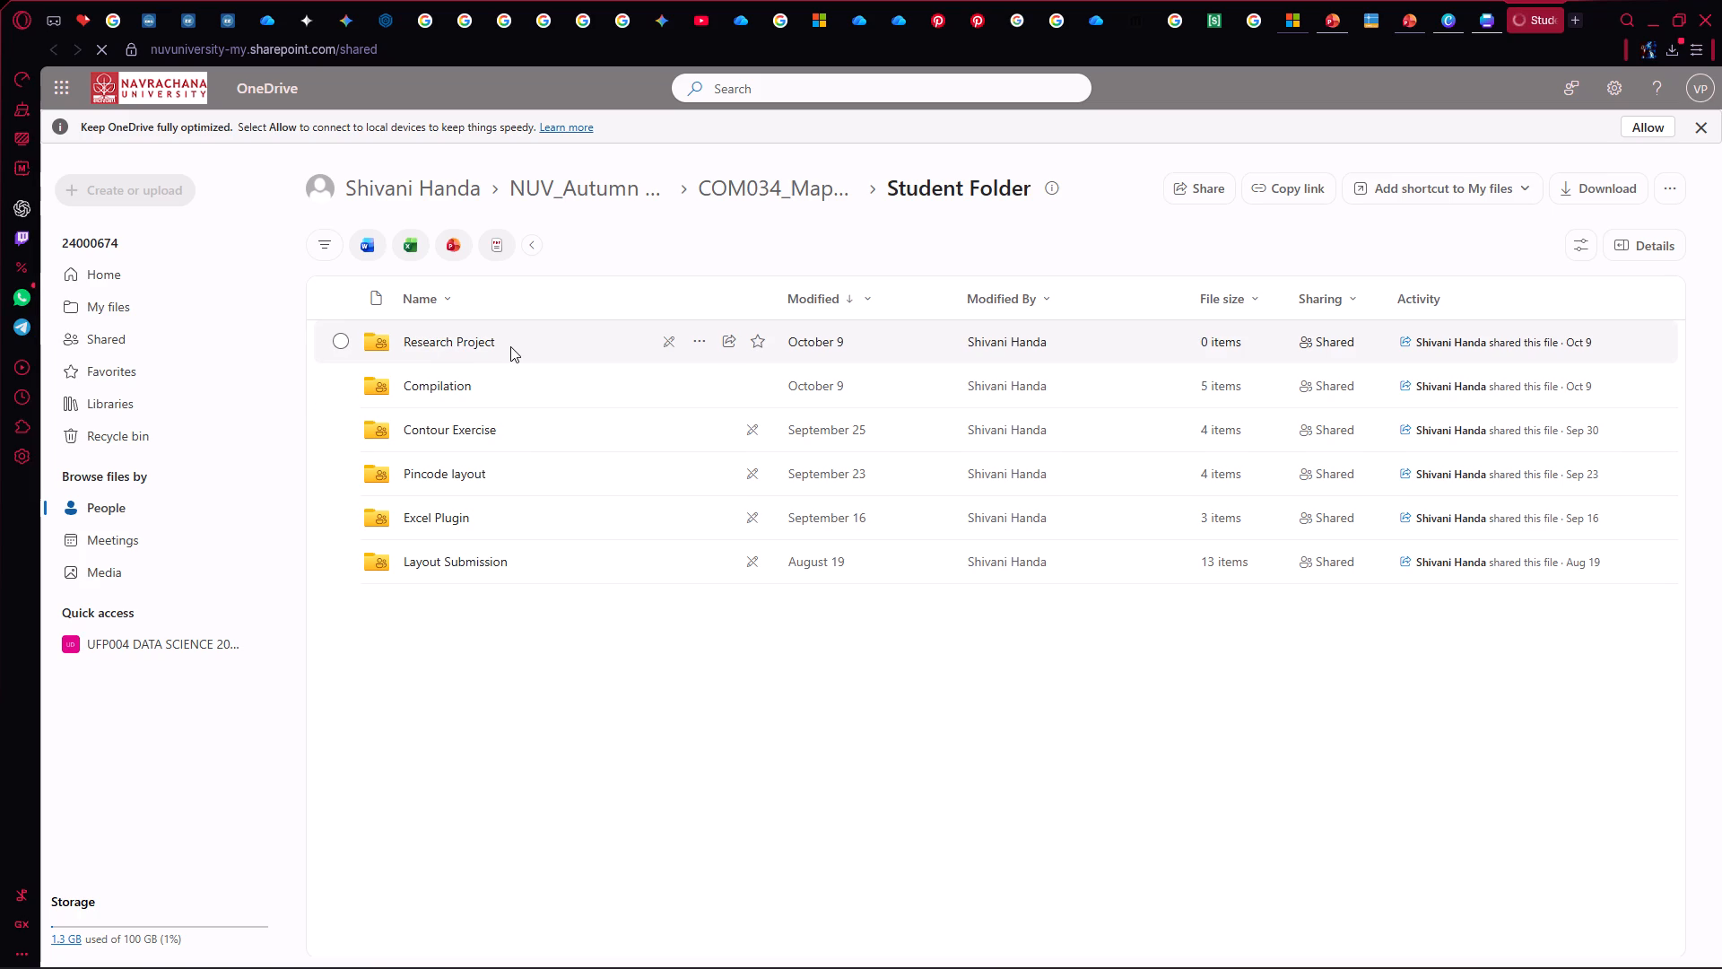
Look in the shared OneDrive Layout Submission folder and the student's own subfolder for the Pune and Vadodara university map PDFs.
double_click(509, 565)
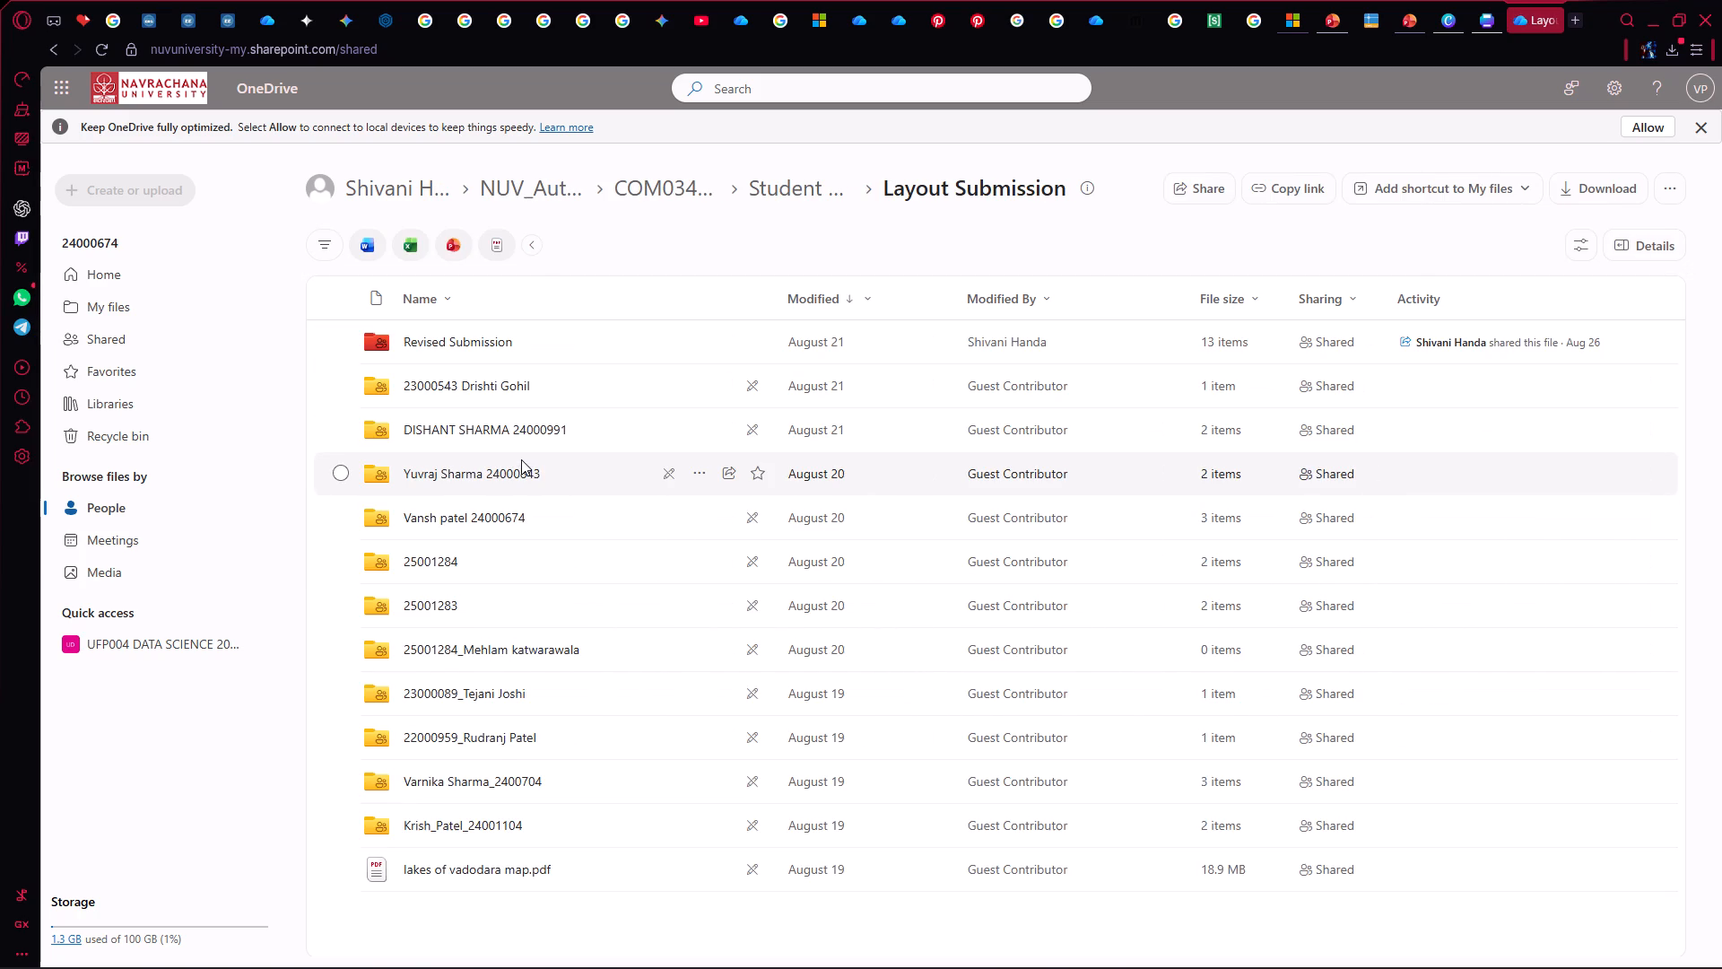
double_click(520, 519)
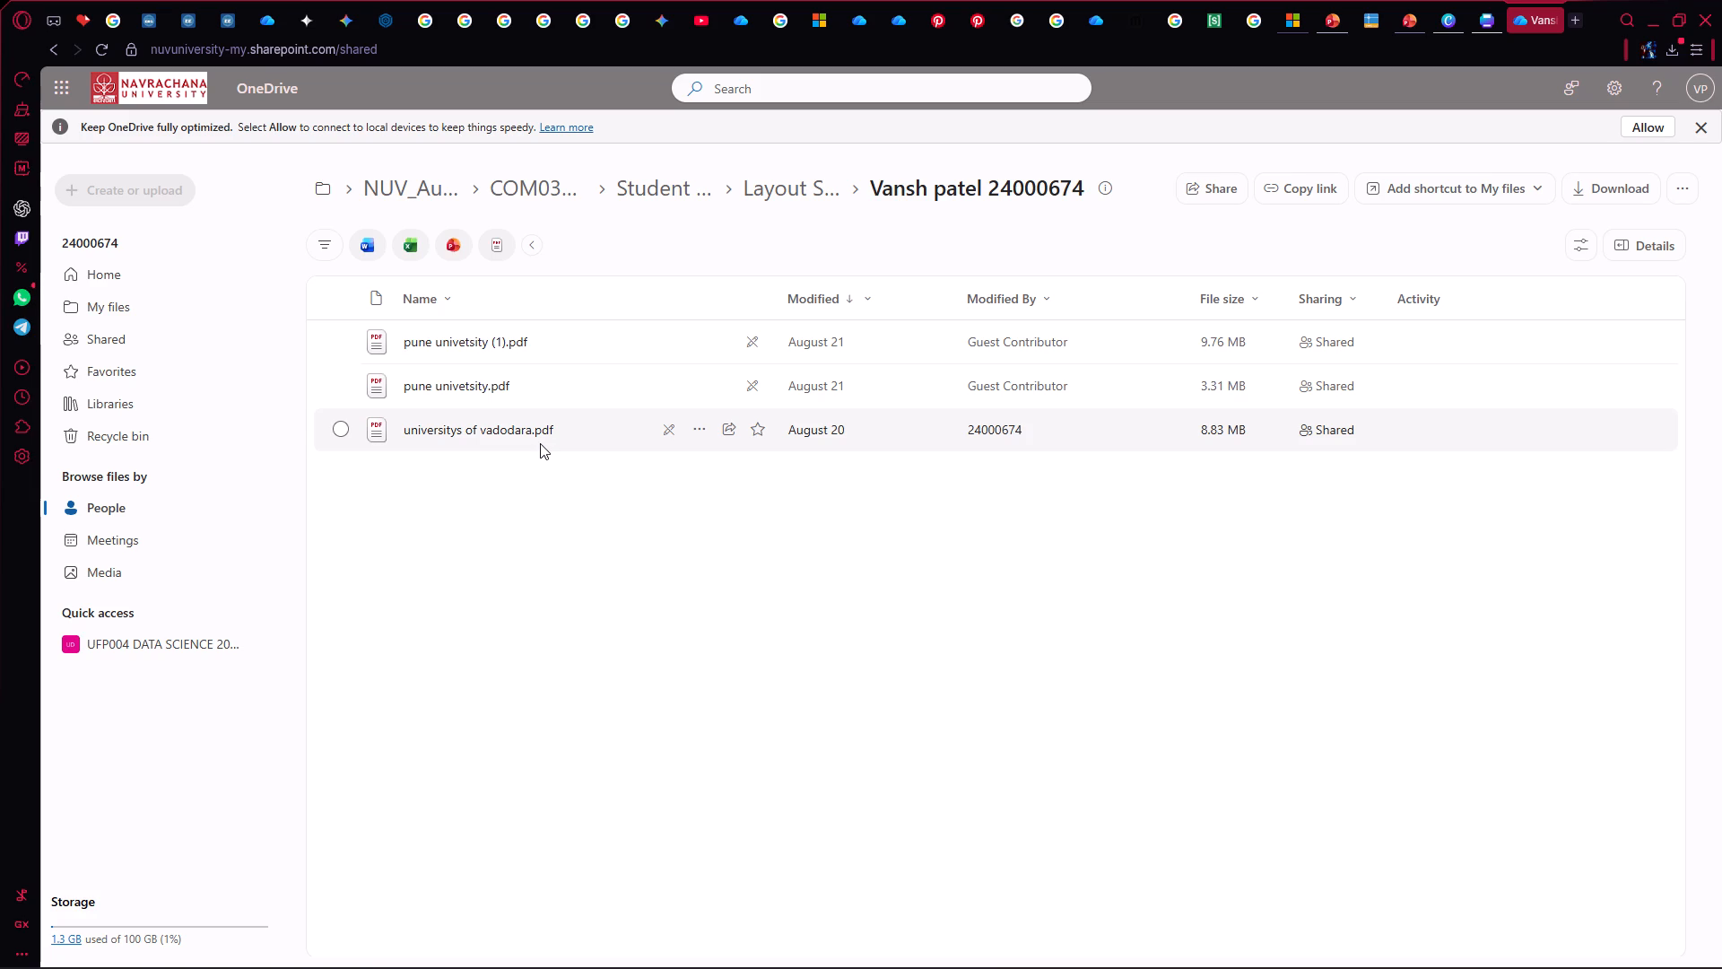
left_click(540, 443)
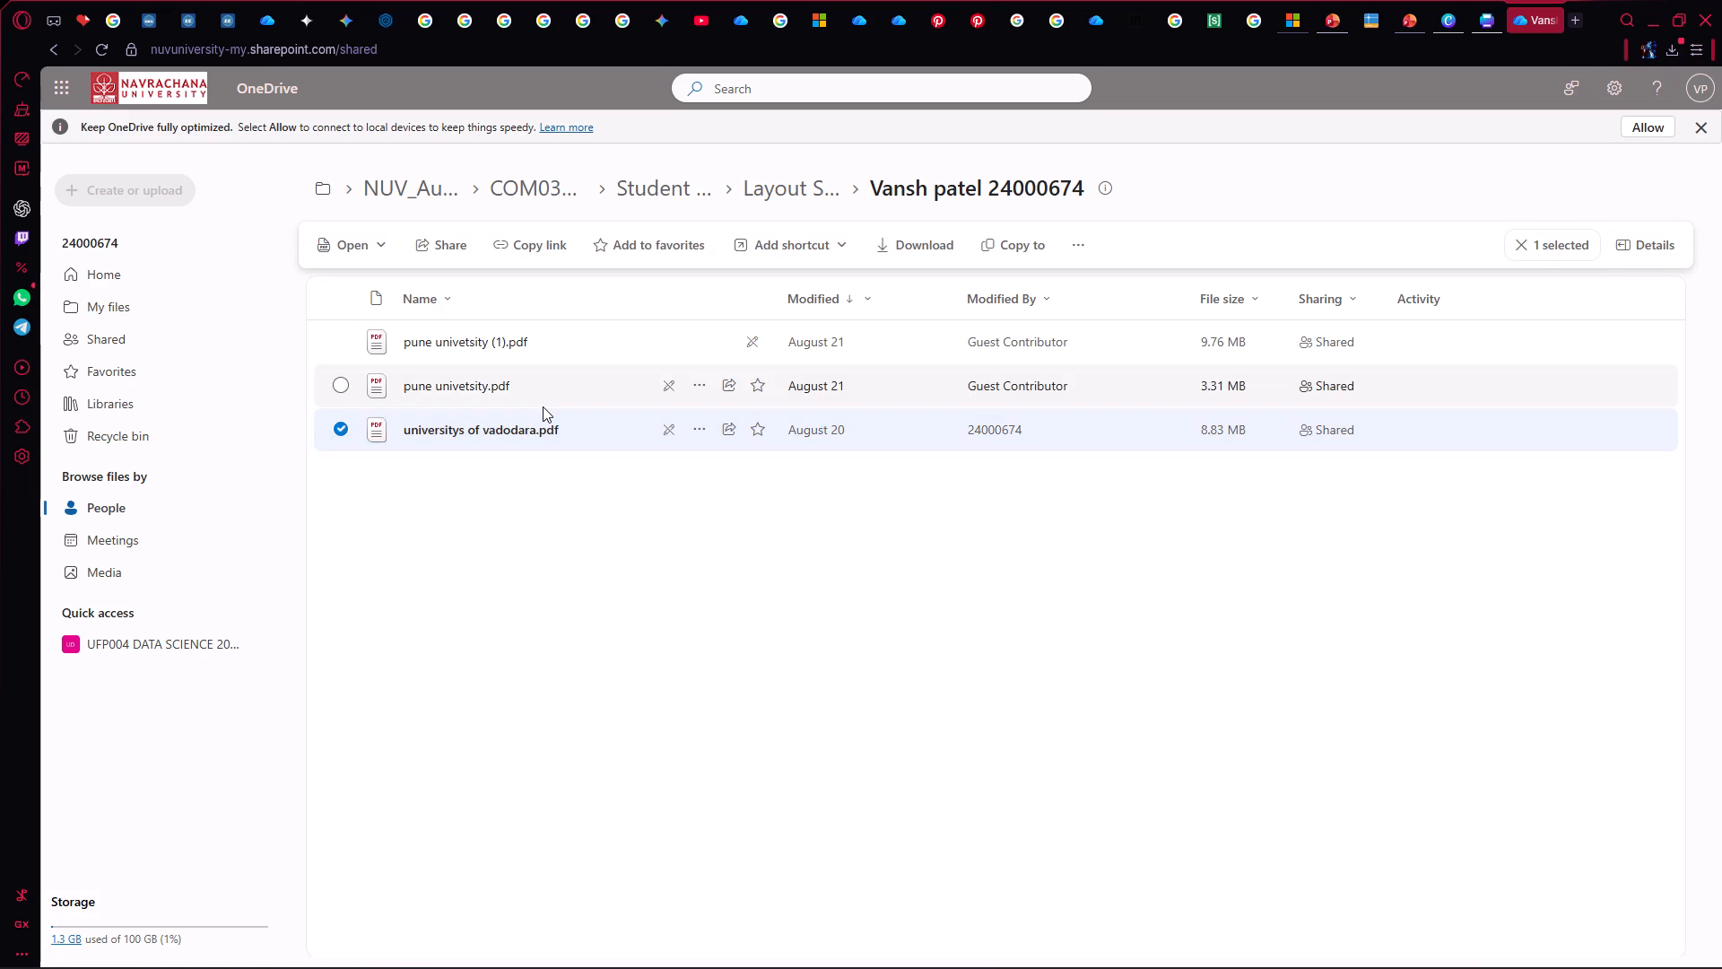
left_click(543, 406, "ctrl")
left_click(550, 359, "ctrl")
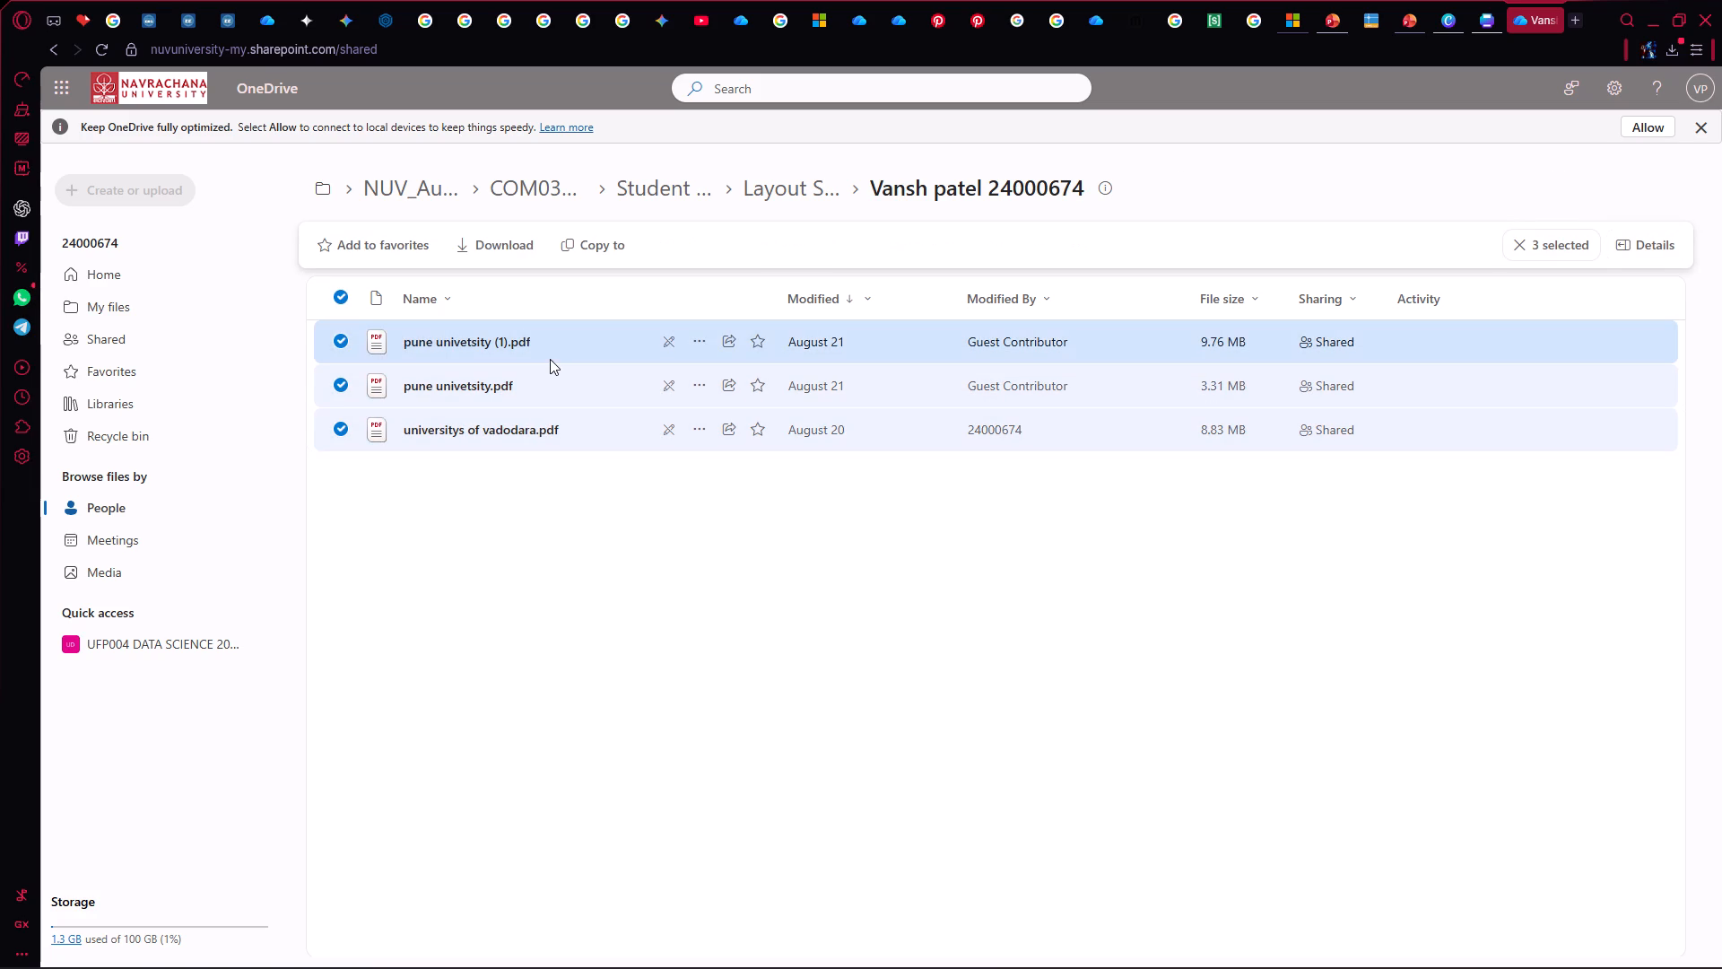
left_click(579, 555)
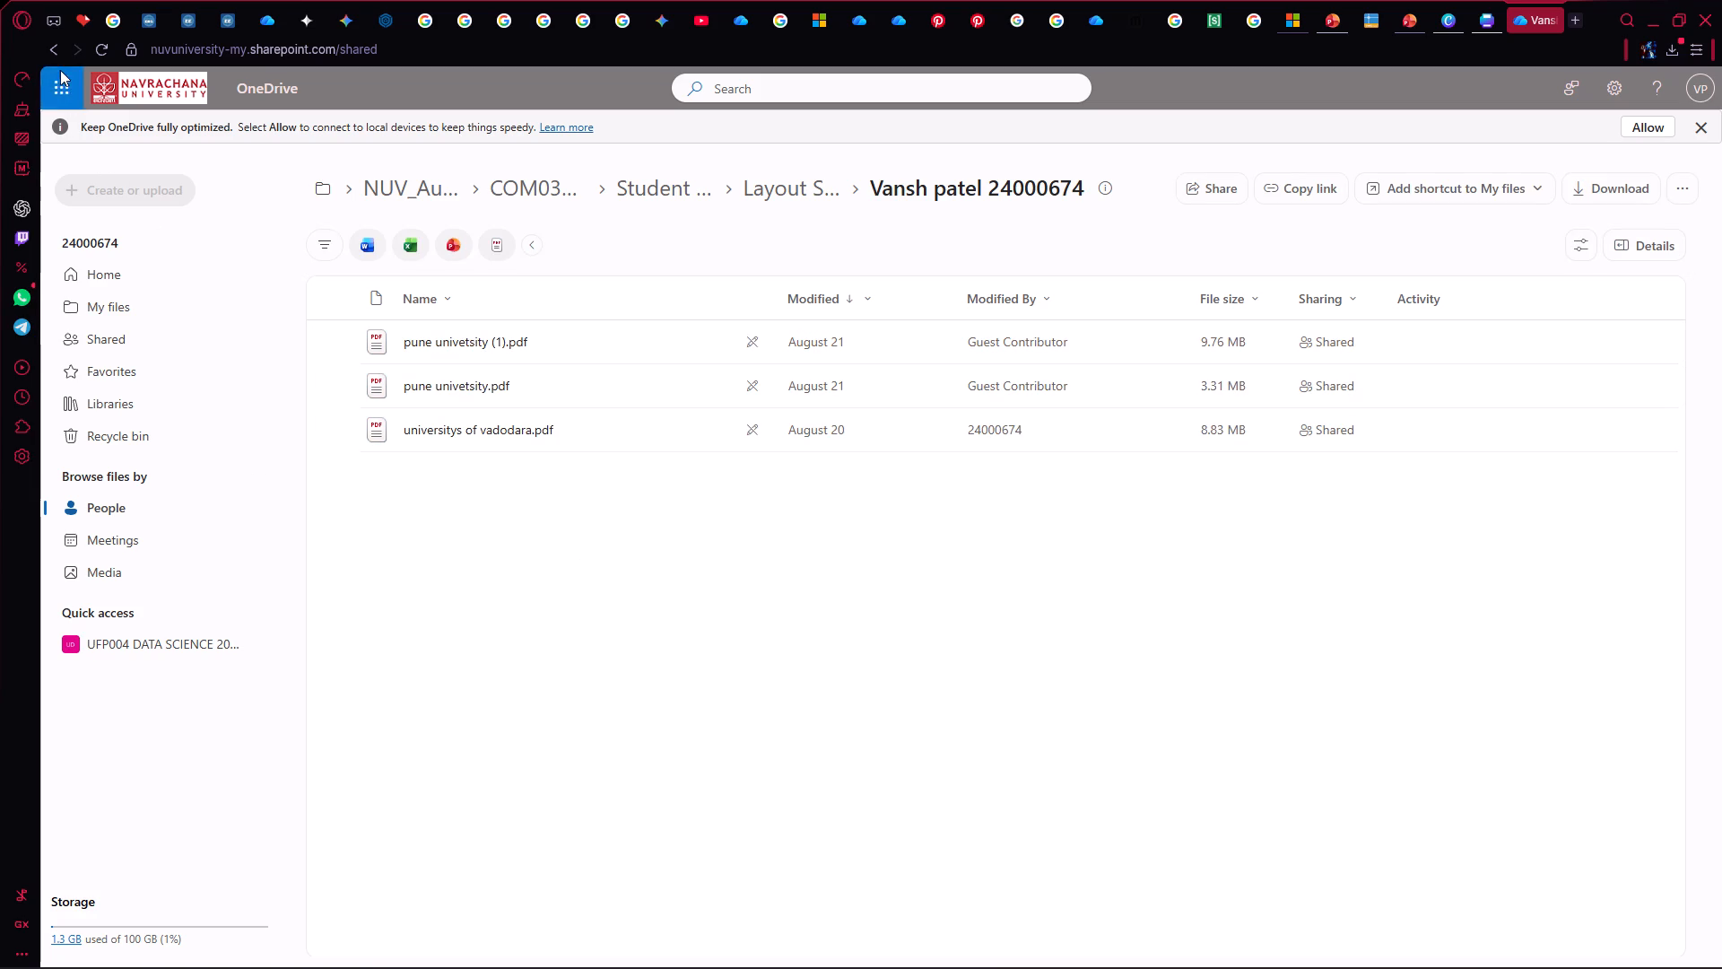
left_click(57, 55)
left_click(51, 48)
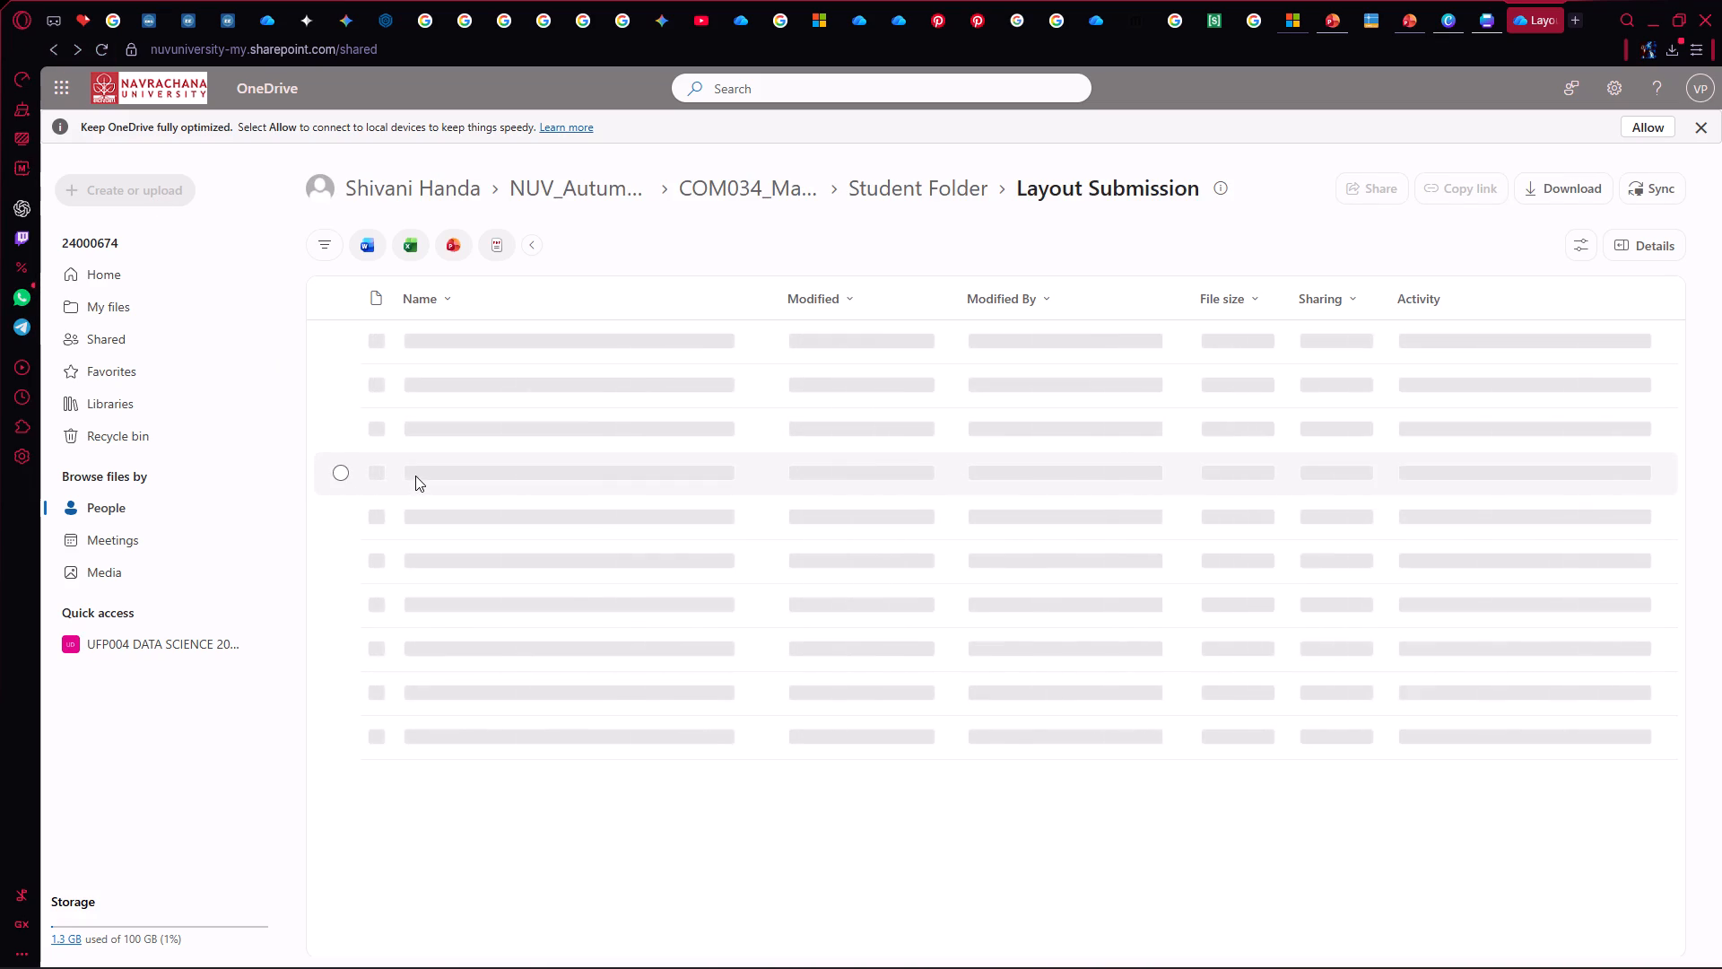
scroll(418, 474, "down", 2)
scroll(495, 533, "down", 3)
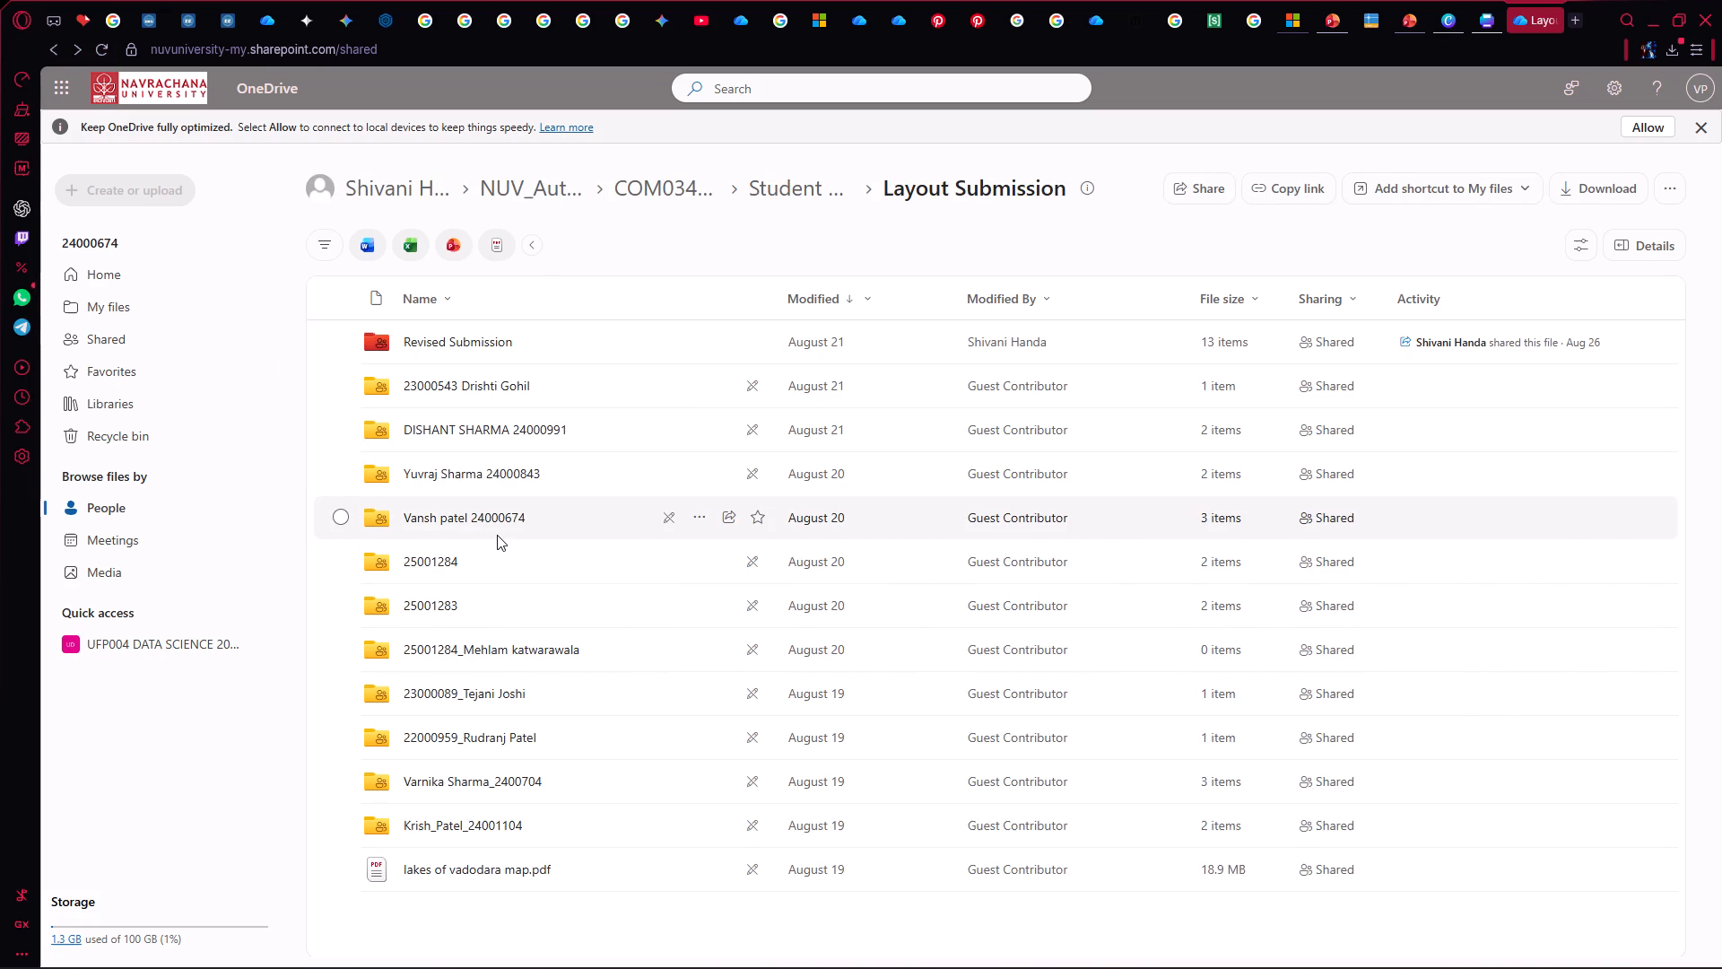
scroll(498, 531, "up", 2)
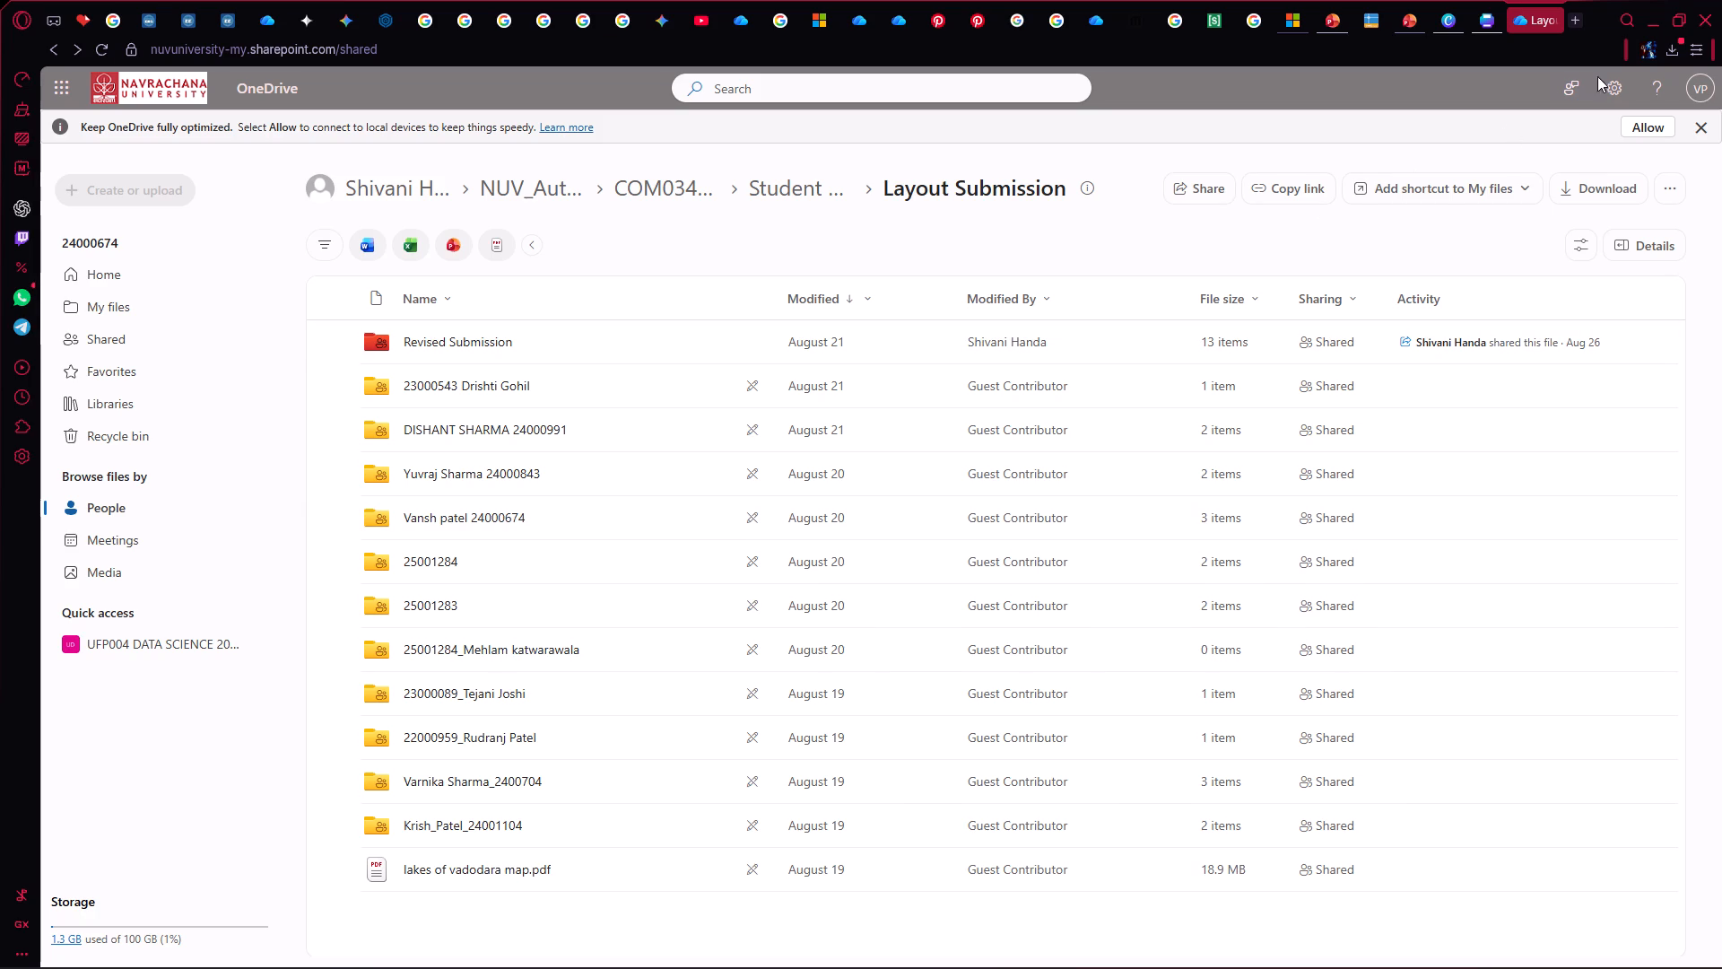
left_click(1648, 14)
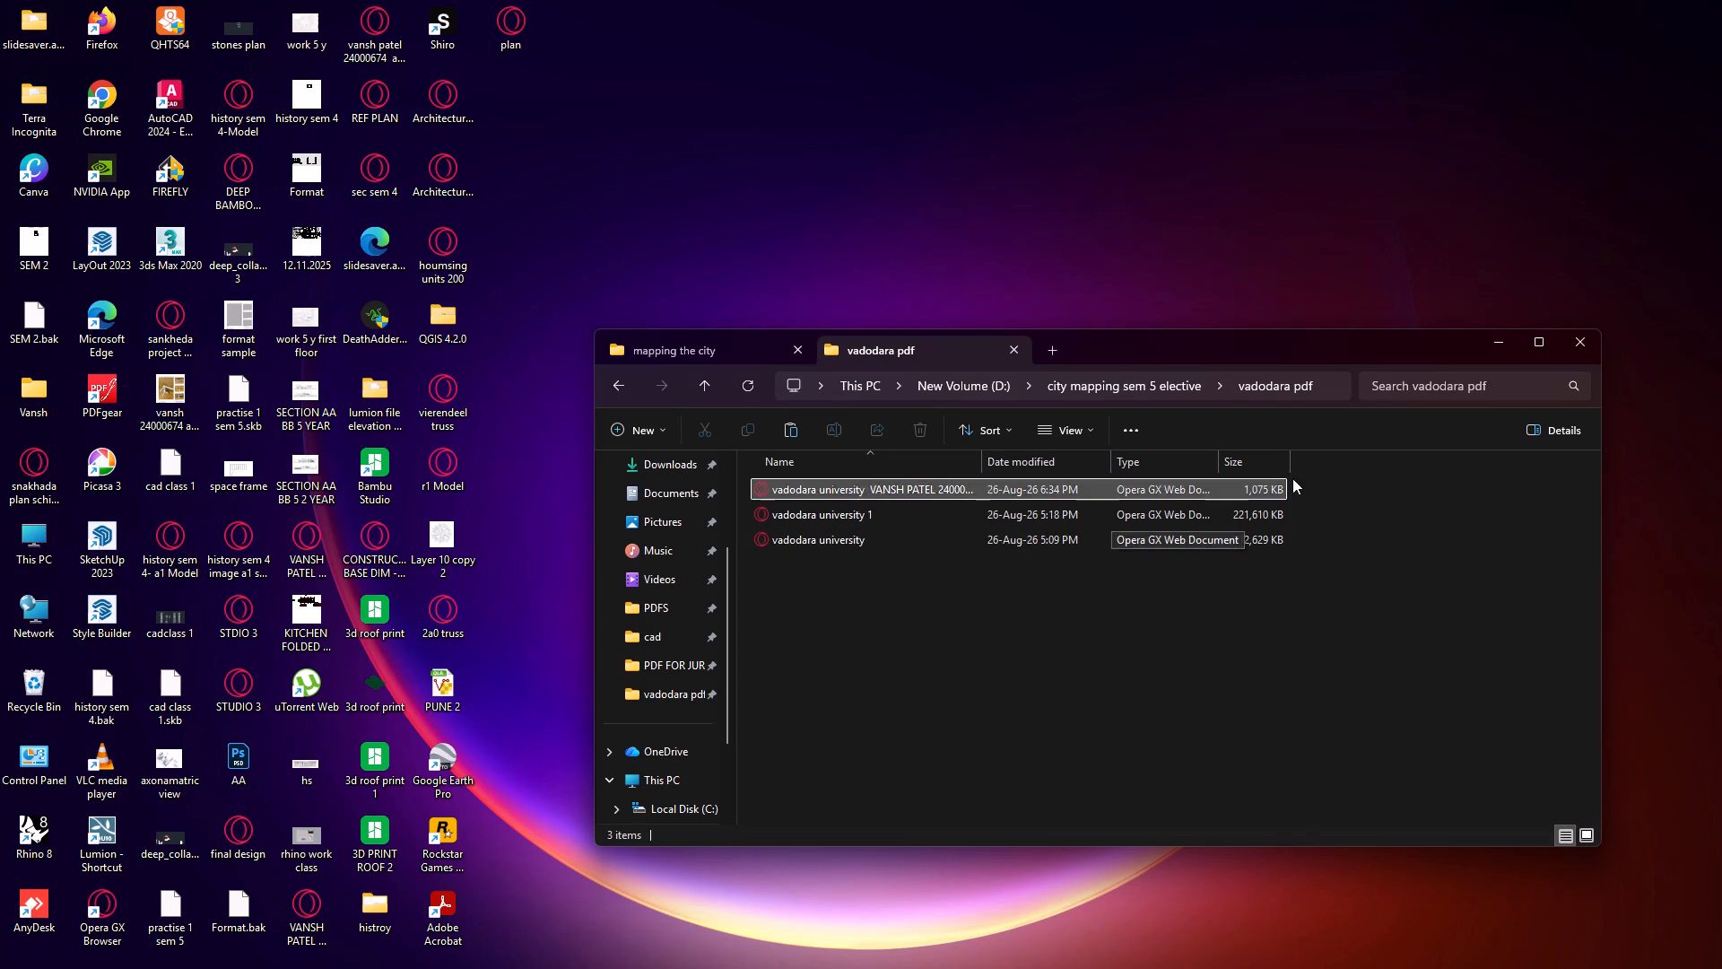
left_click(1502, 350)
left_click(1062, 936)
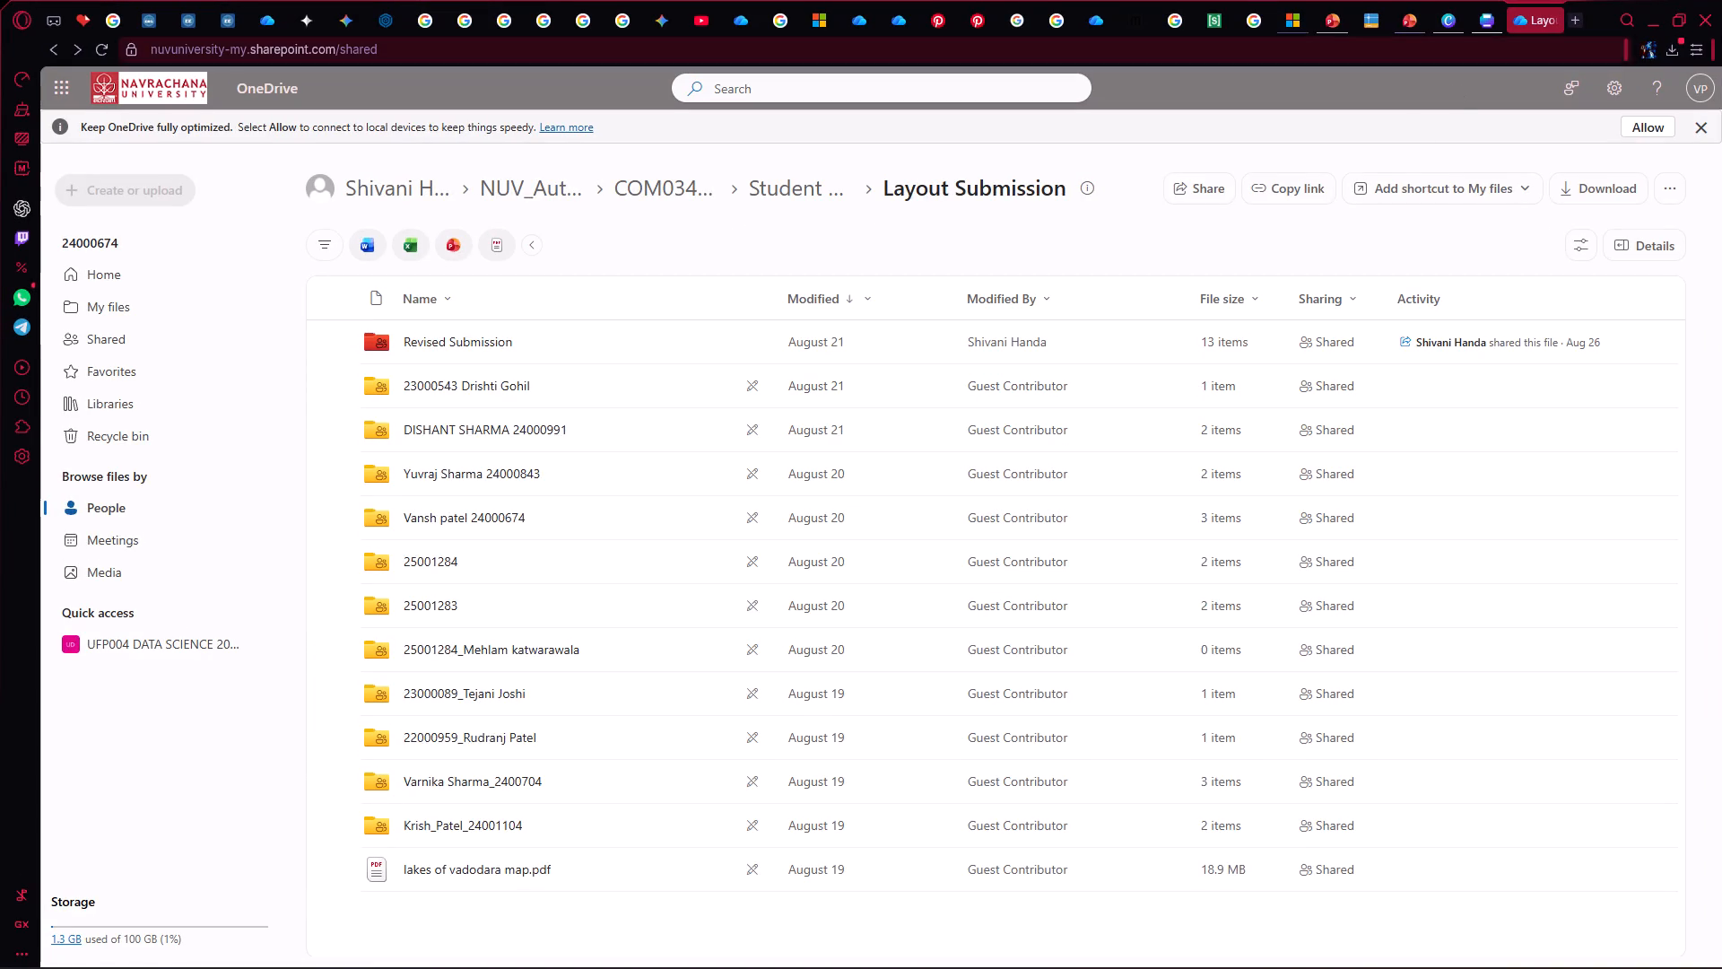
Return to the Canva compilation and search the local mapping the city folder's dataset files, including vadodara wards and the OneDrive_2_9-30-2026 archive, for map PDFs.
left_click(1464, 9)
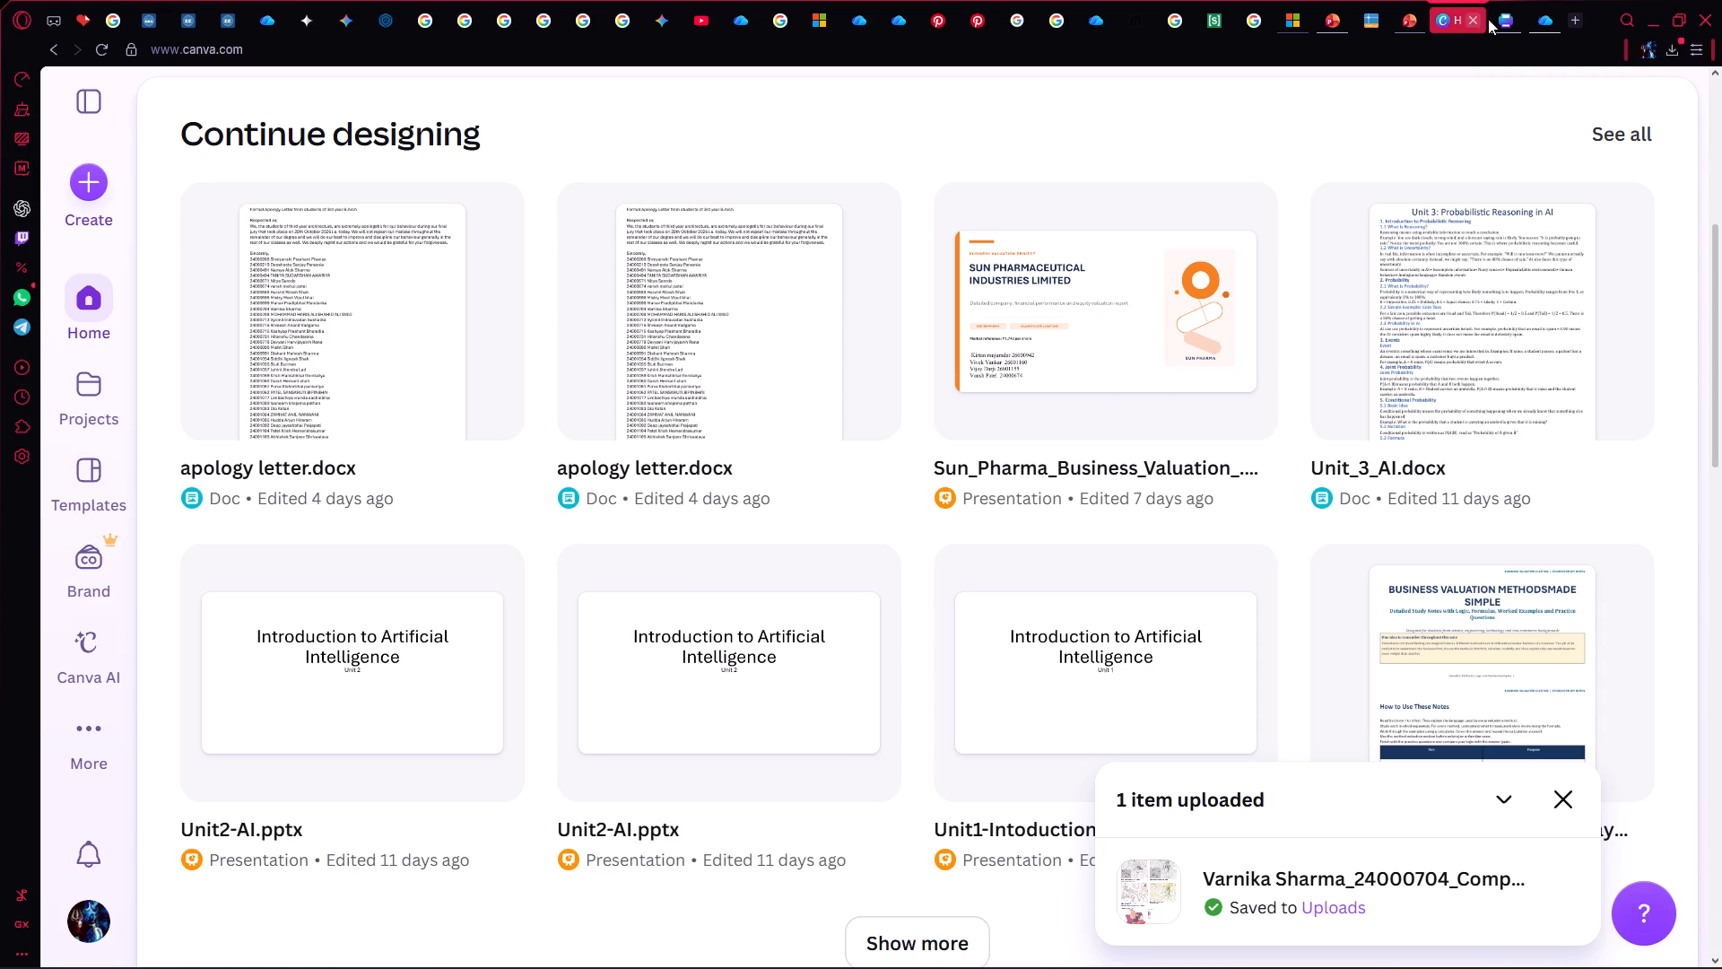
left_click(1495, 21)
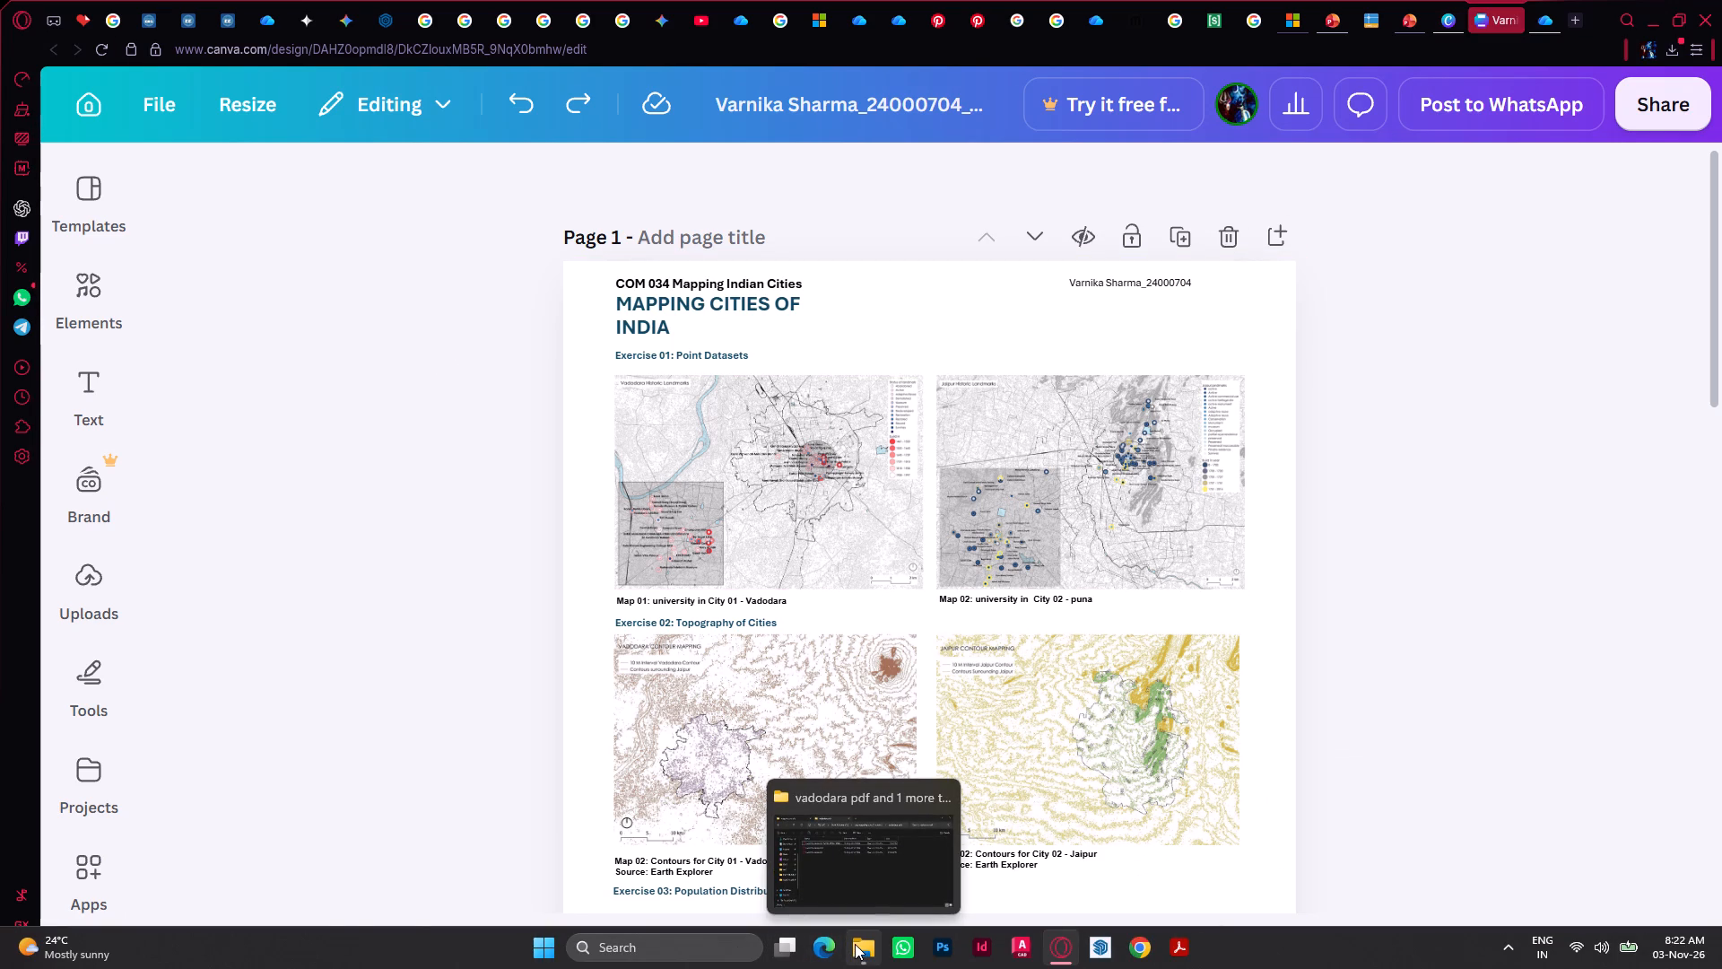
left_click(855, 944)
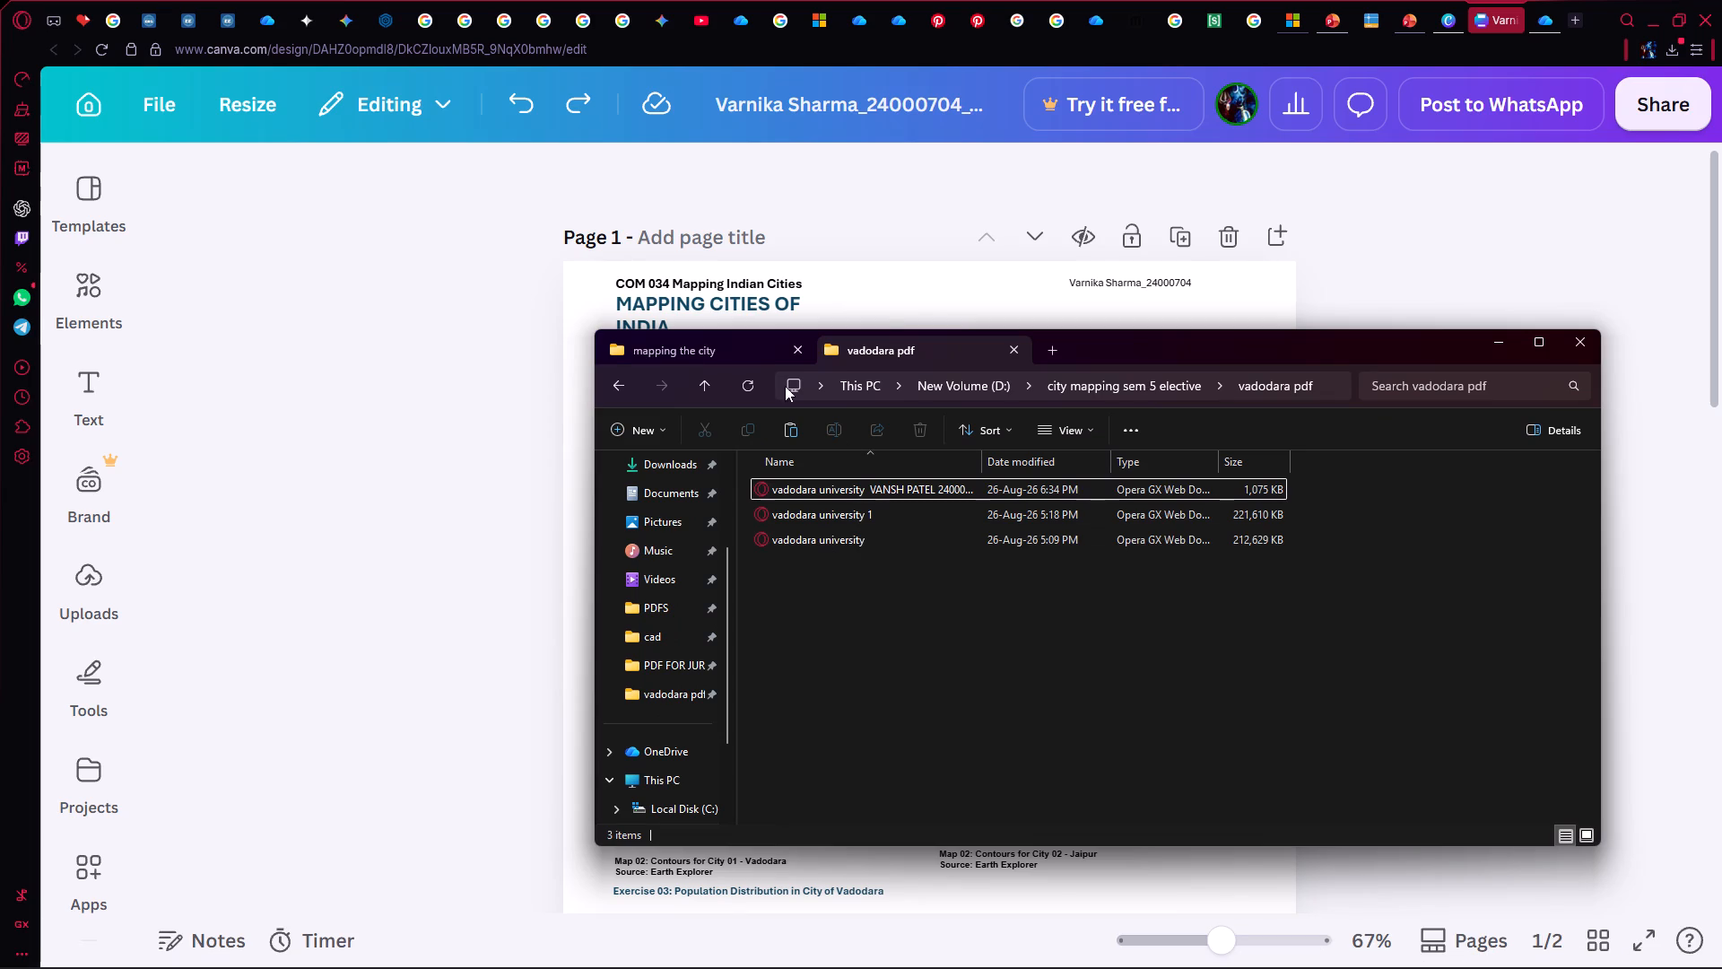
left_click(697, 354)
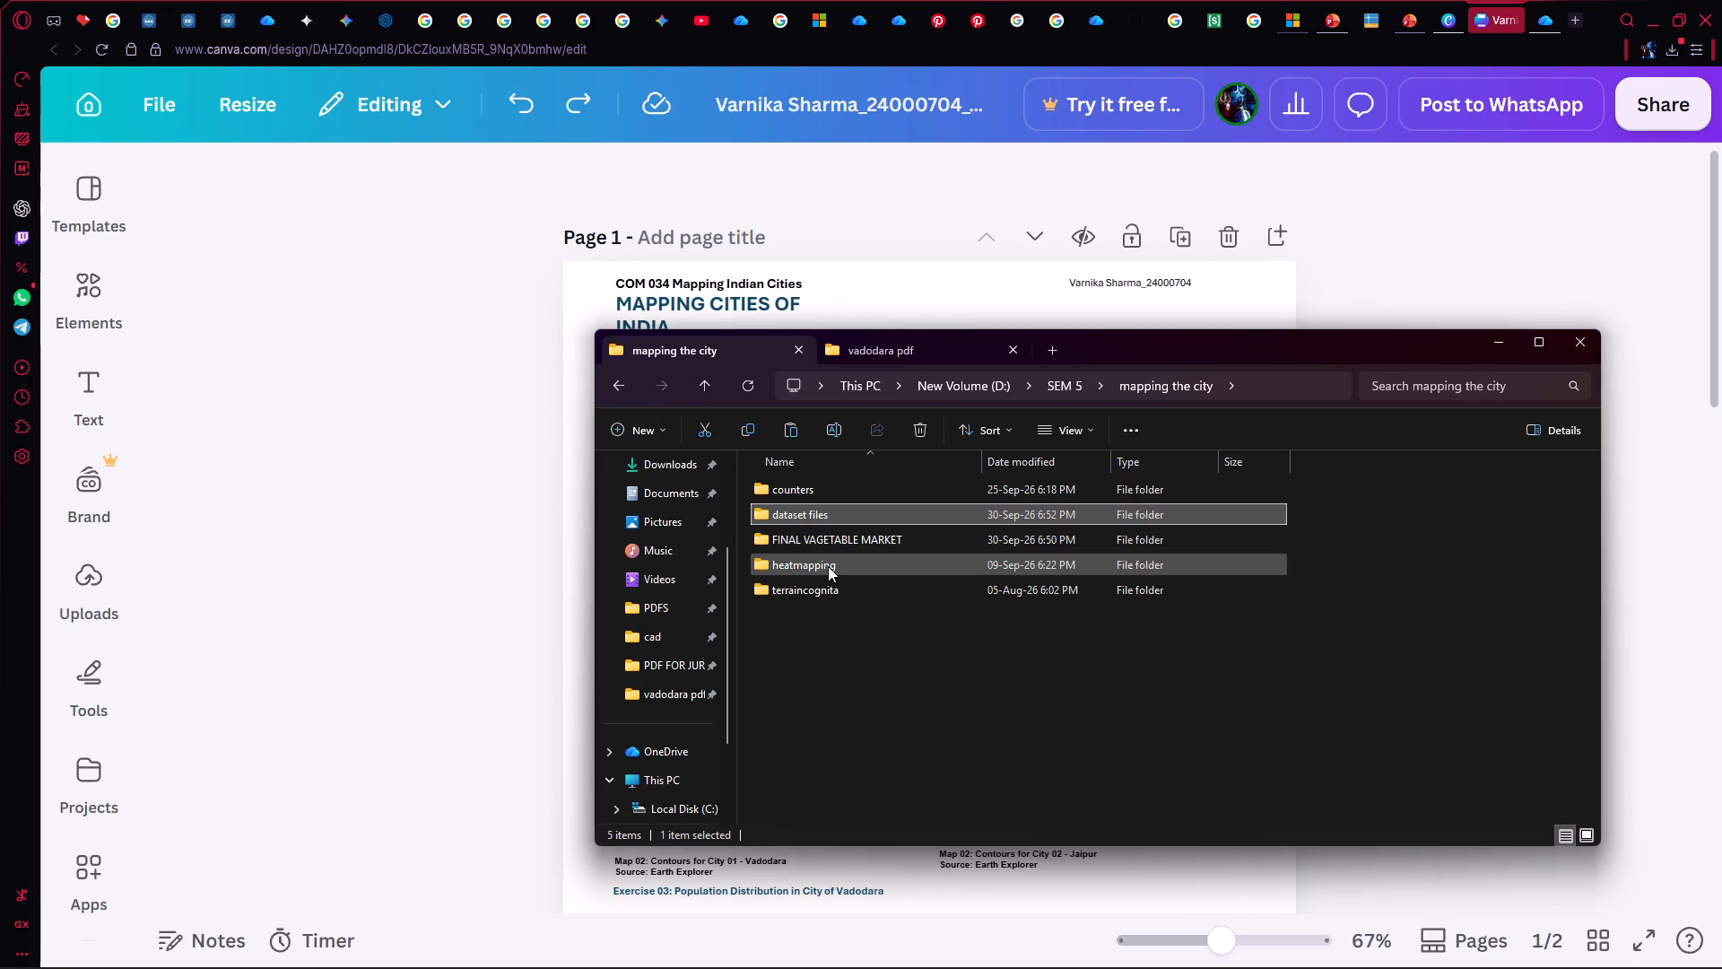
double_click(847, 514)
double_click(855, 492)
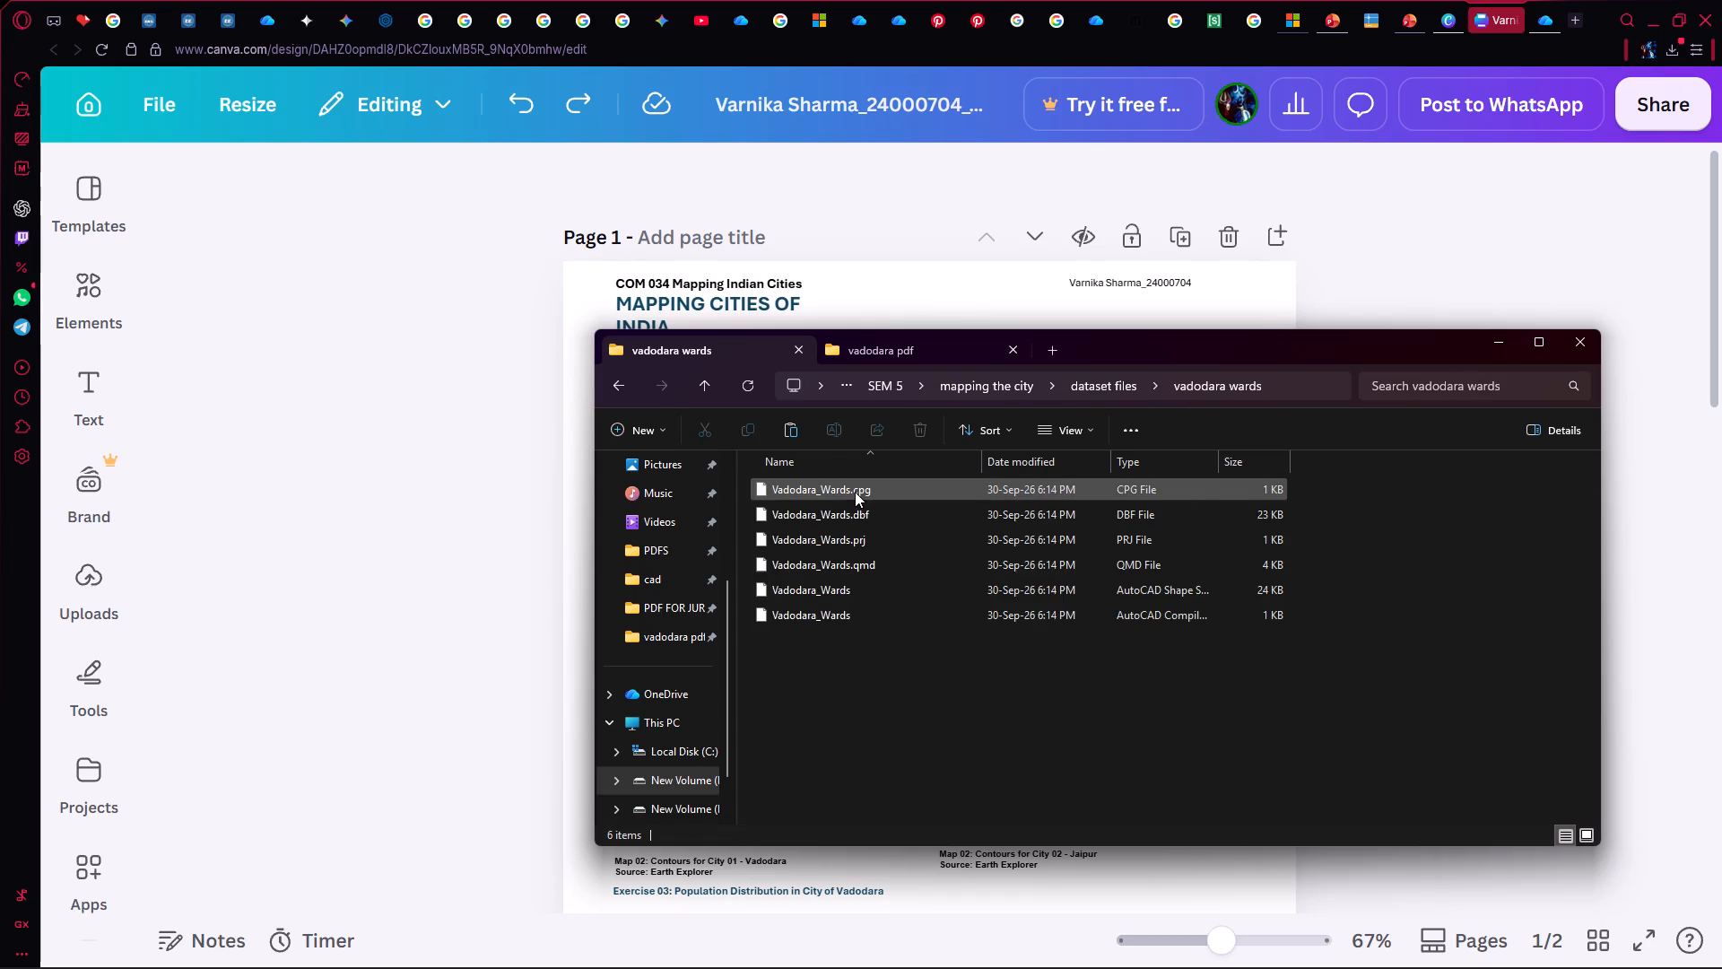
left_click(622, 381)
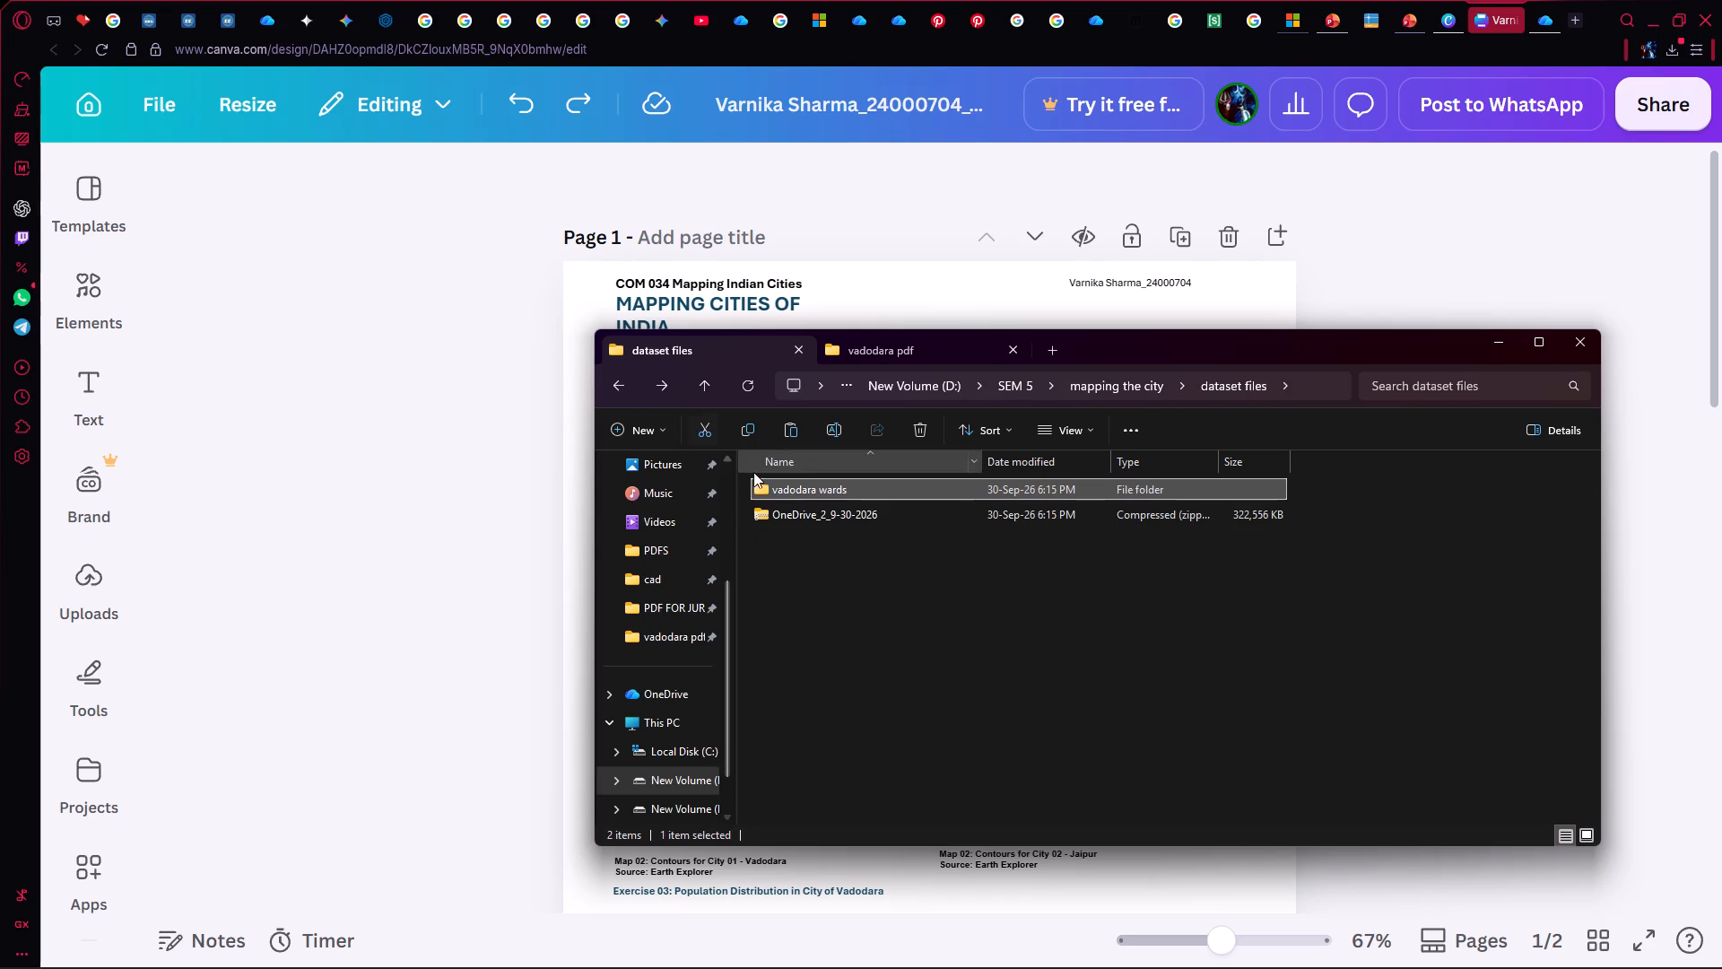
double_click(813, 511)
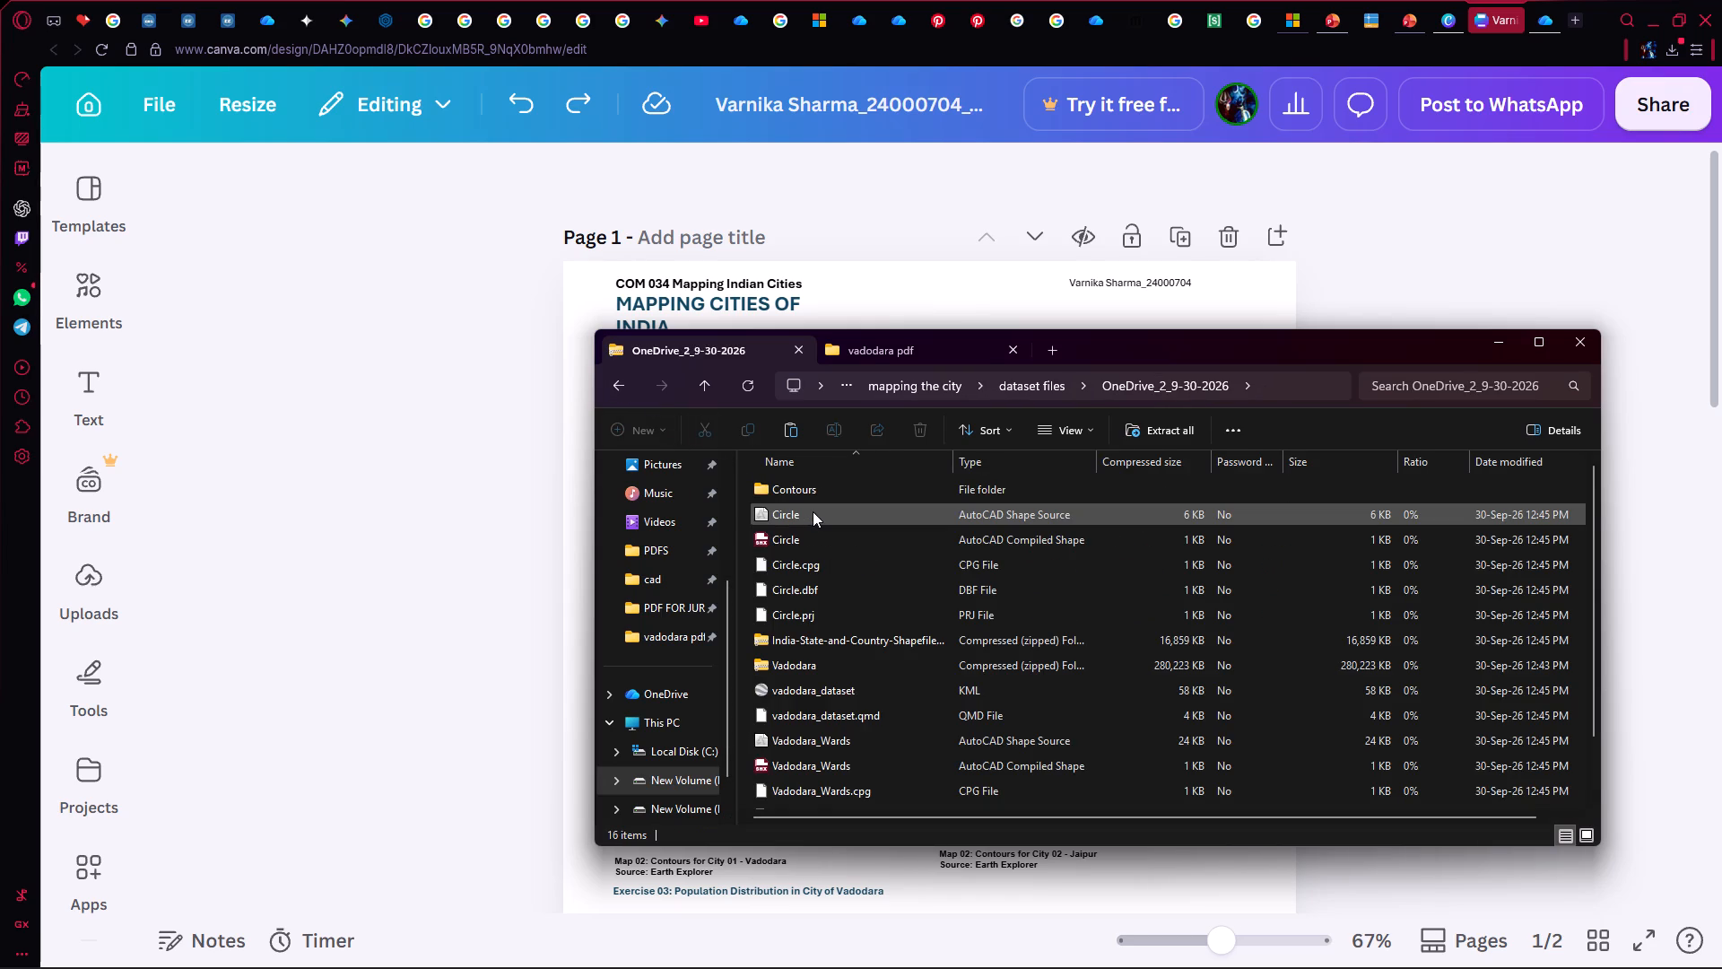
scroll(813, 511, "down", 3)
left_click(630, 385)
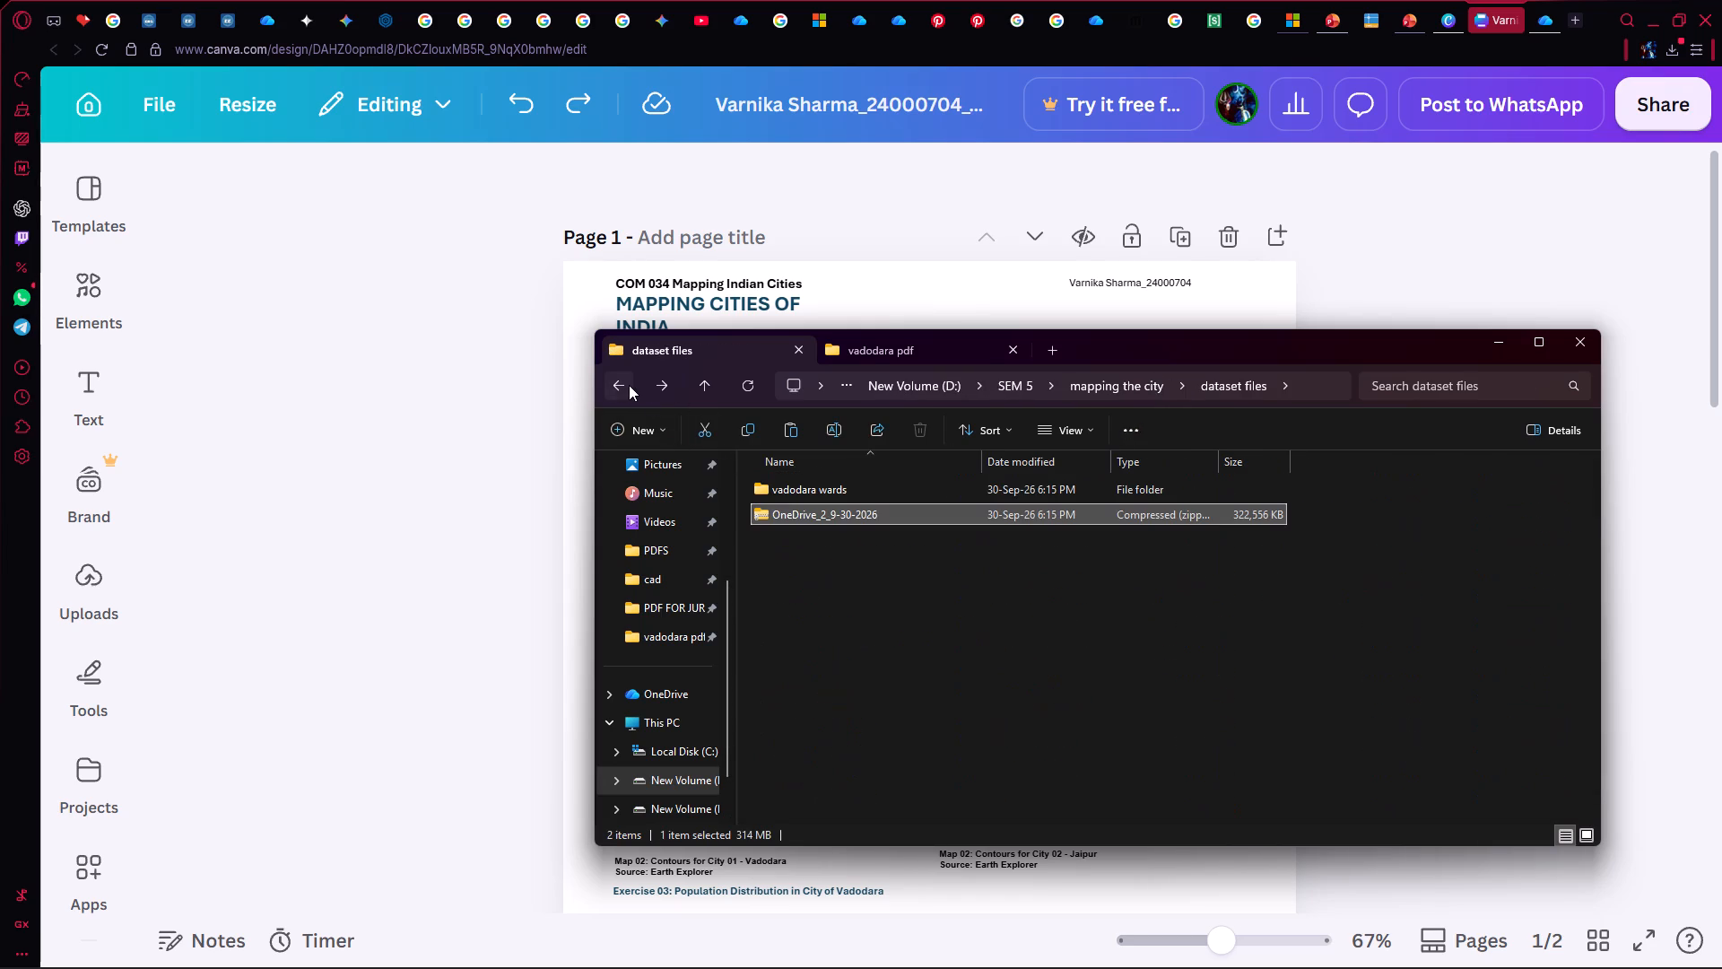
left_click(631, 385)
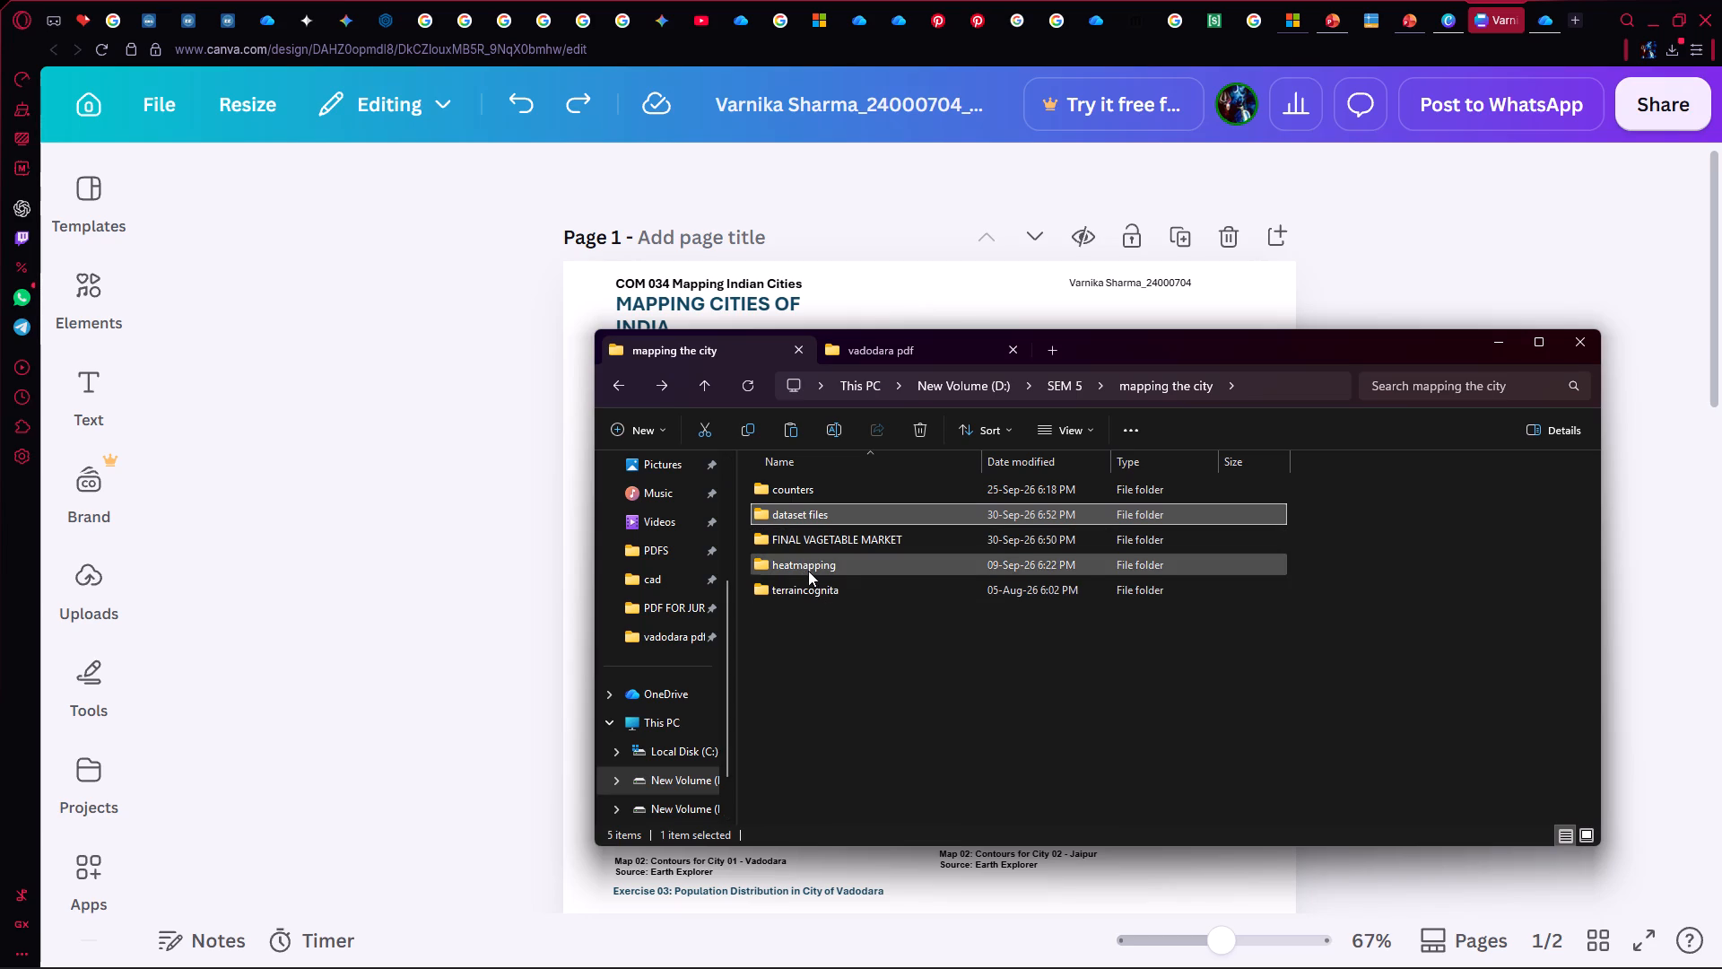
Look in the heatmapping folder and in the PUNE and VADODARA subfolders of counters for the map PDFs.
double_click(808, 571)
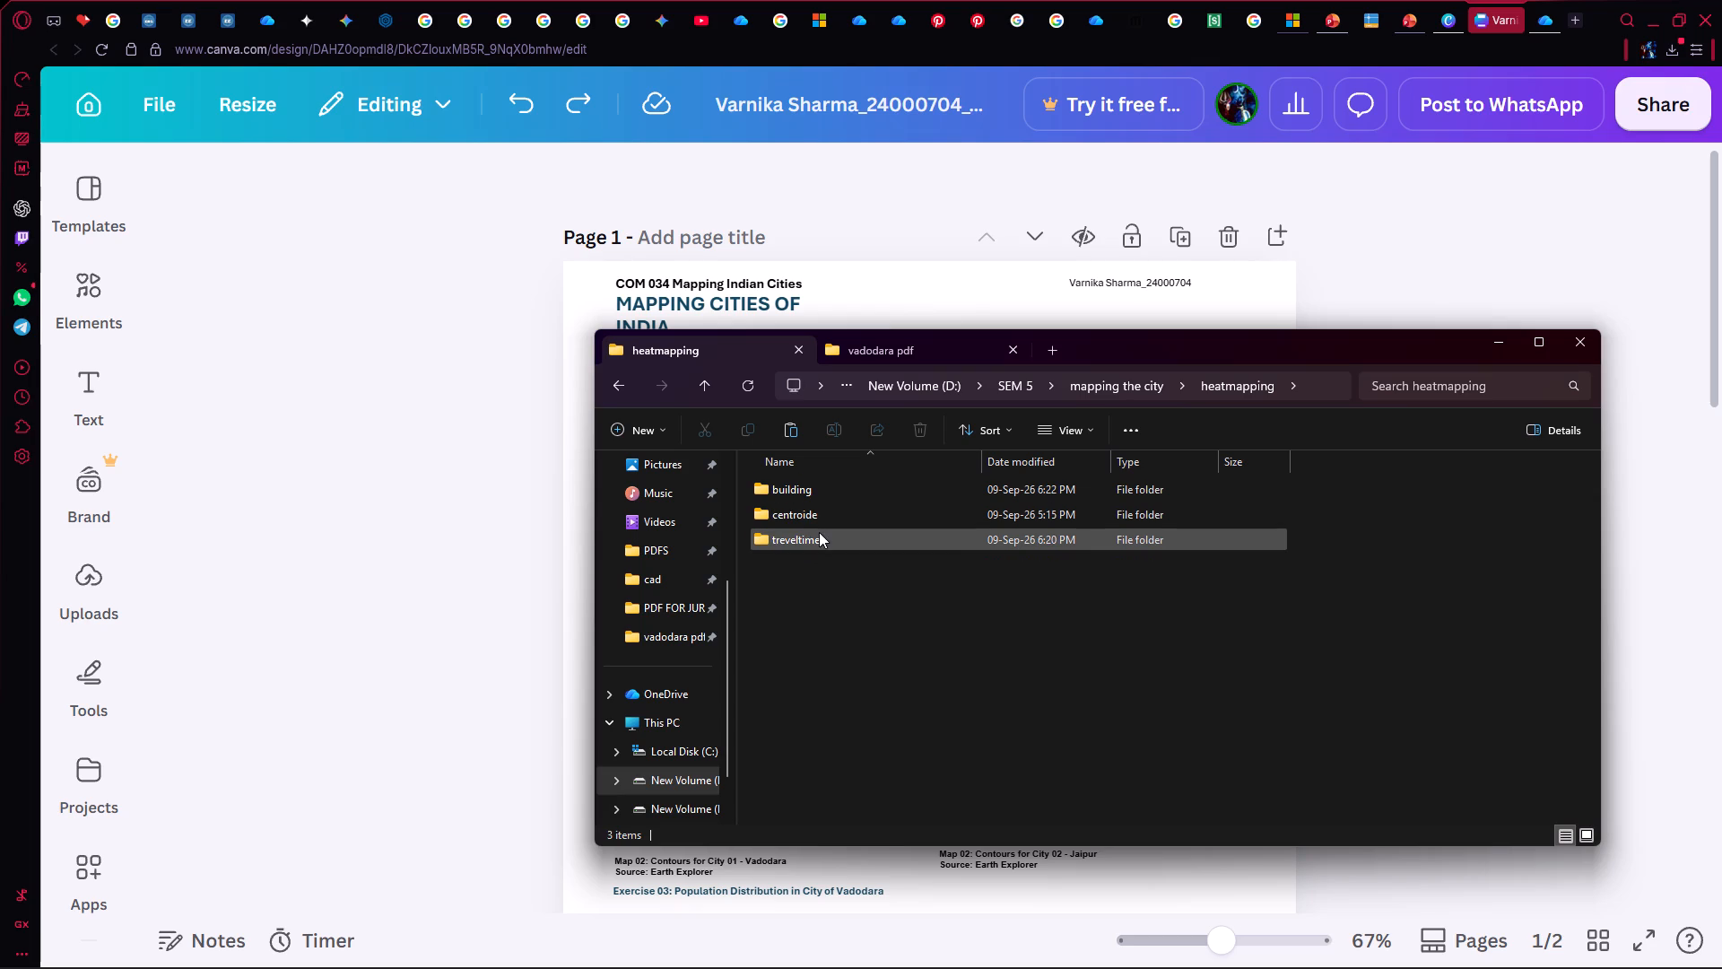
left_click(628, 394)
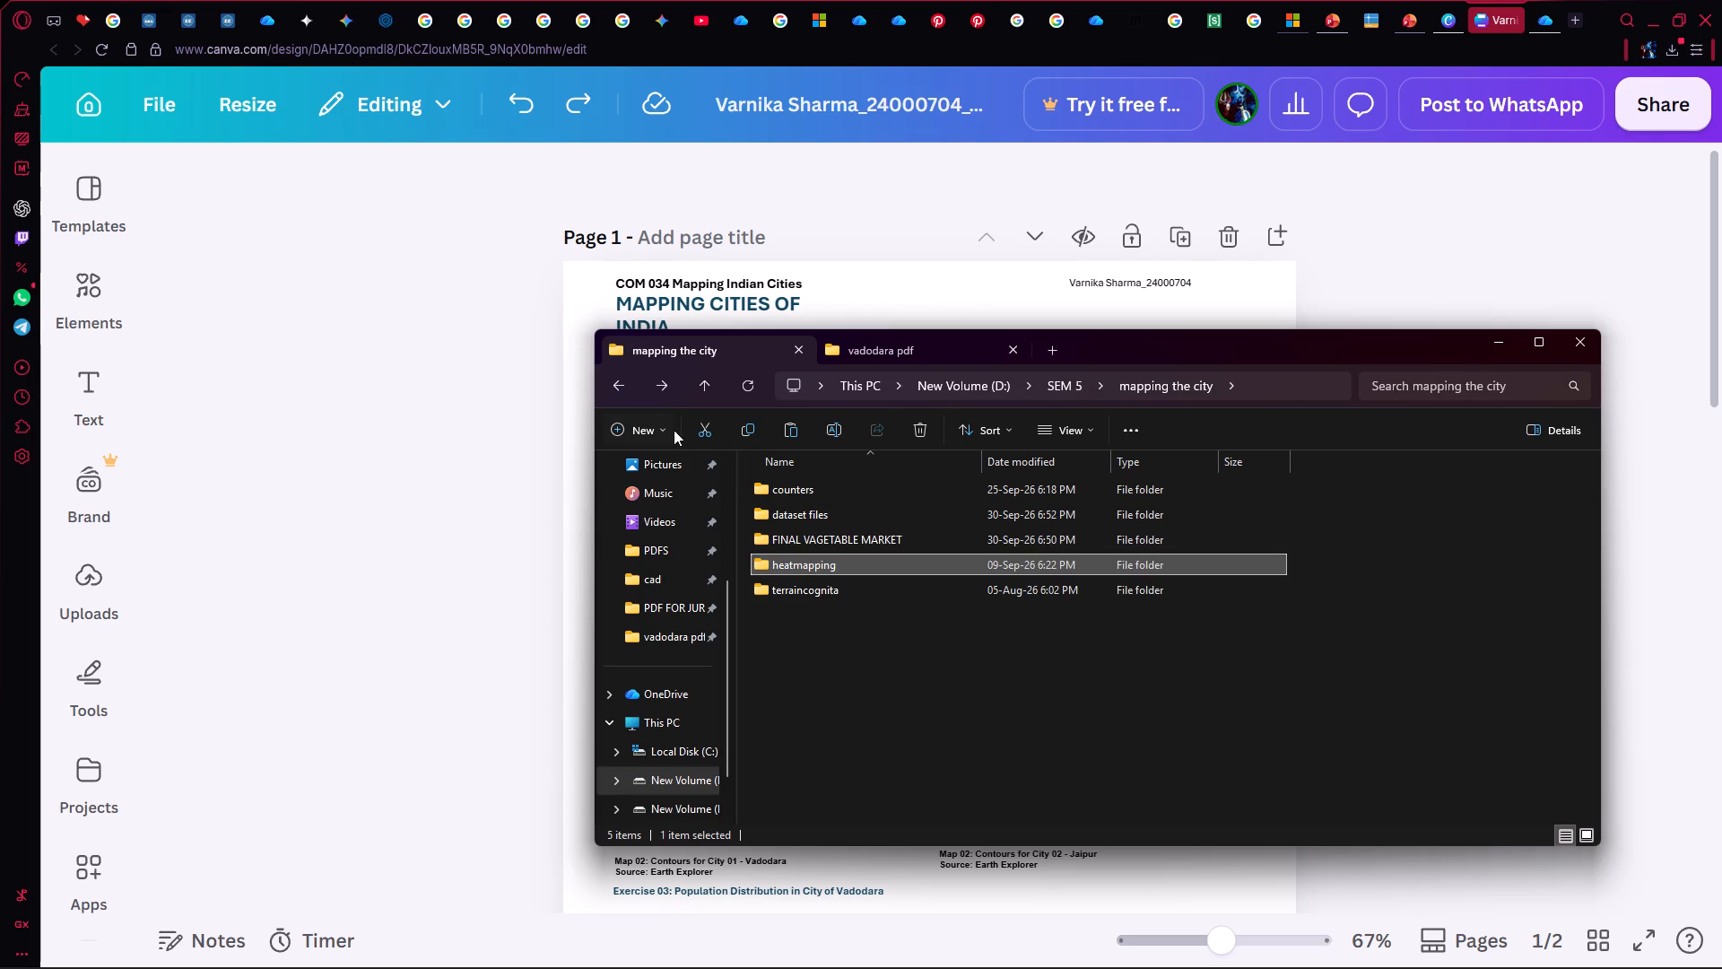
double_click(786, 491)
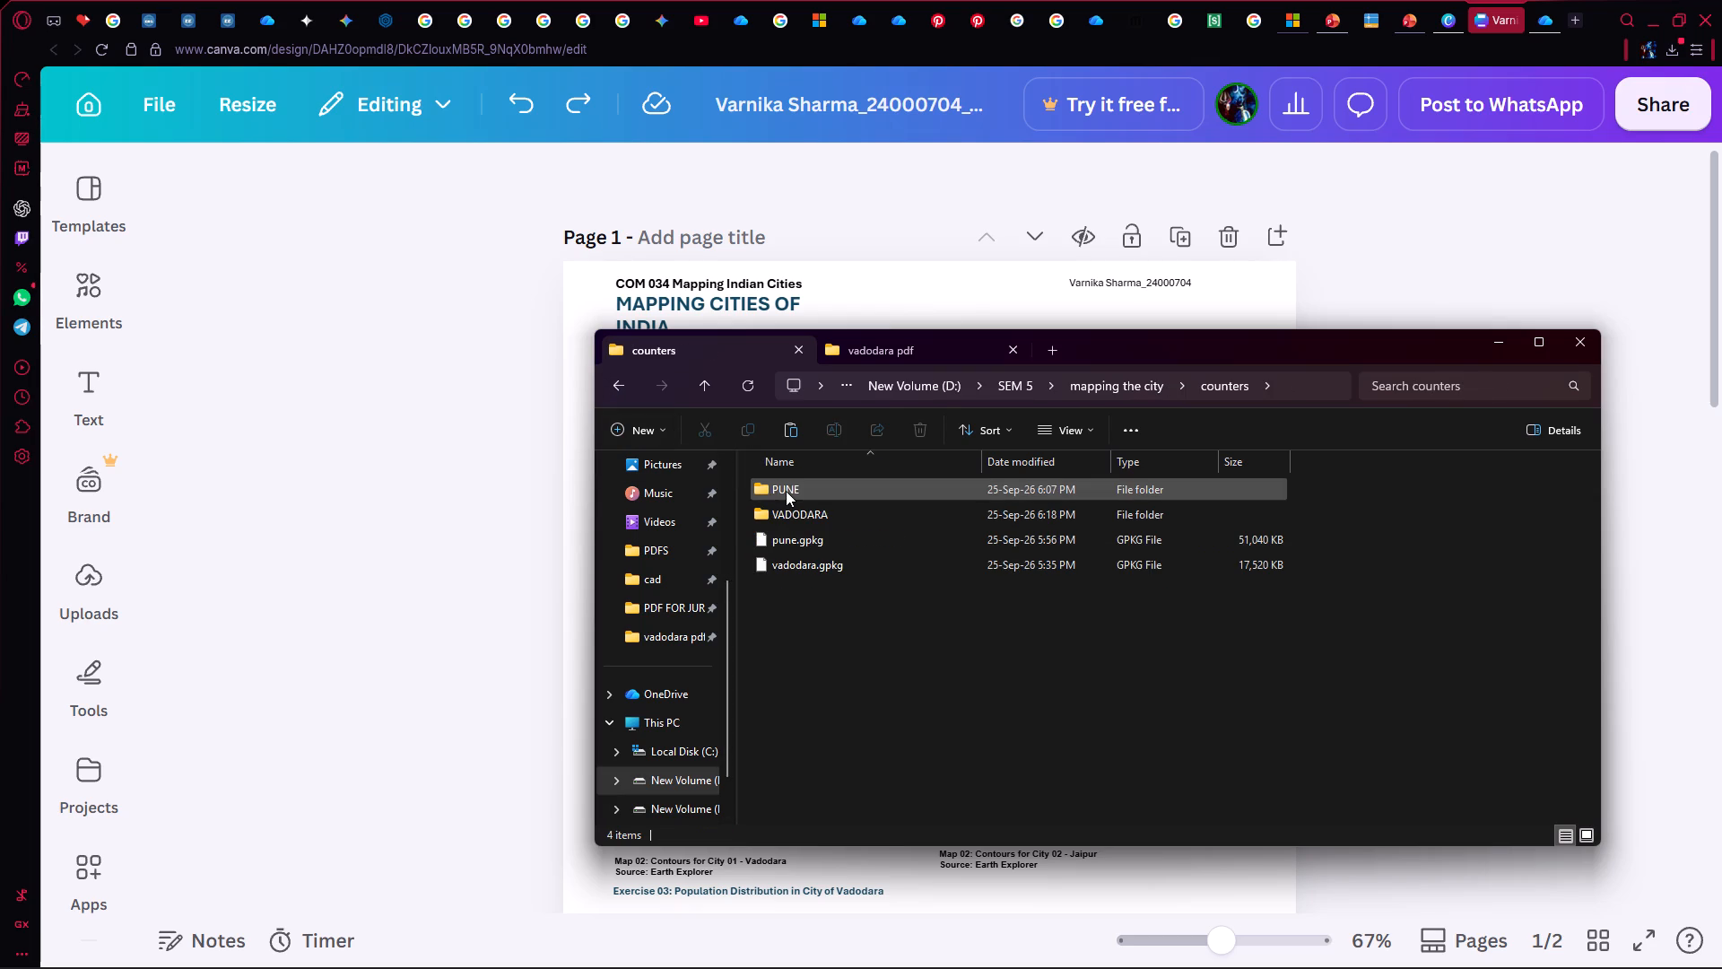
double_click(793, 493)
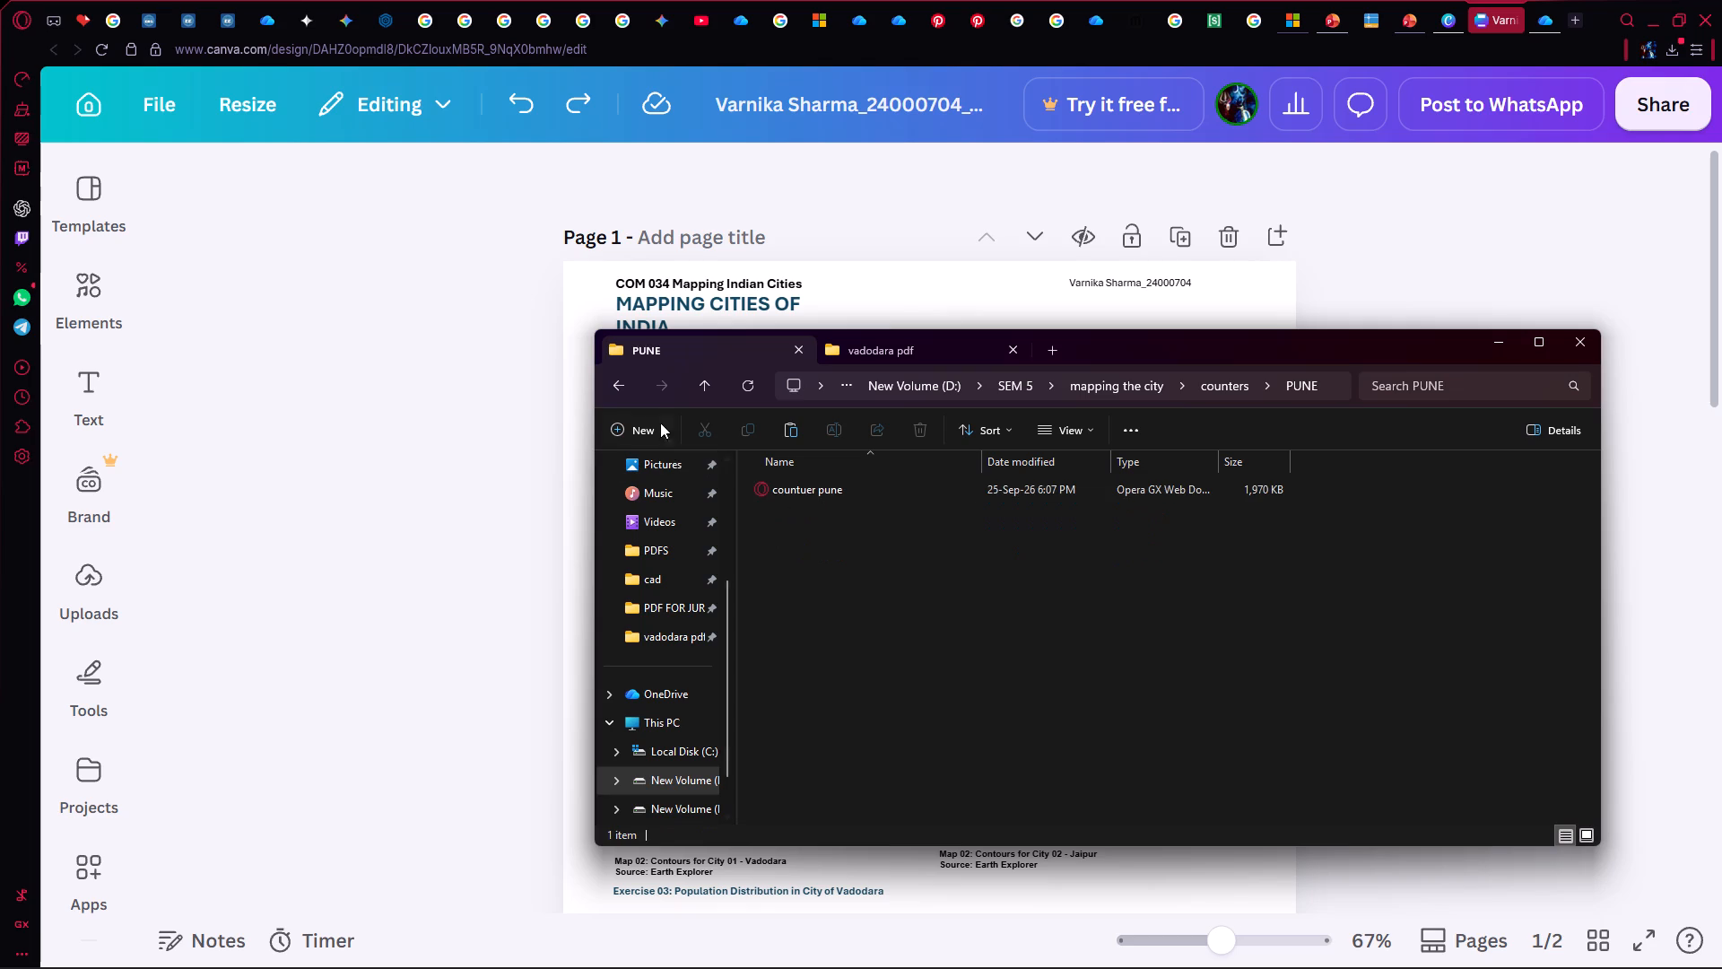
left_click(622, 389)
double_click(793, 510)
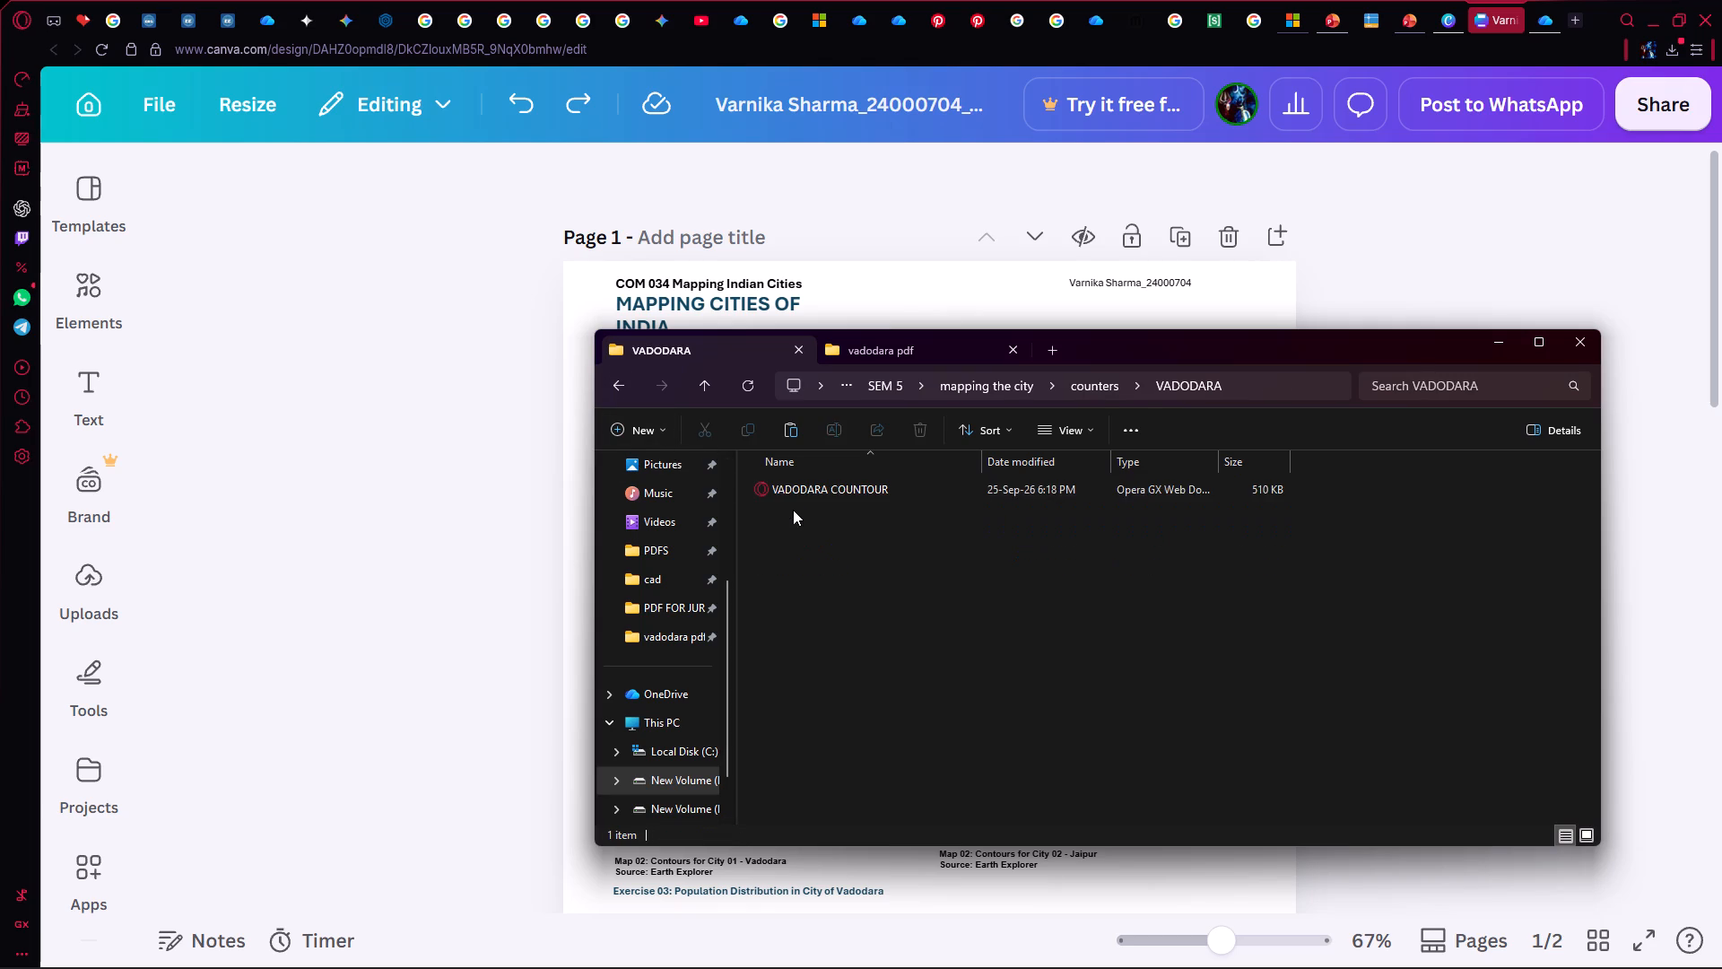
left_click(622, 383)
left_click(622, 383)
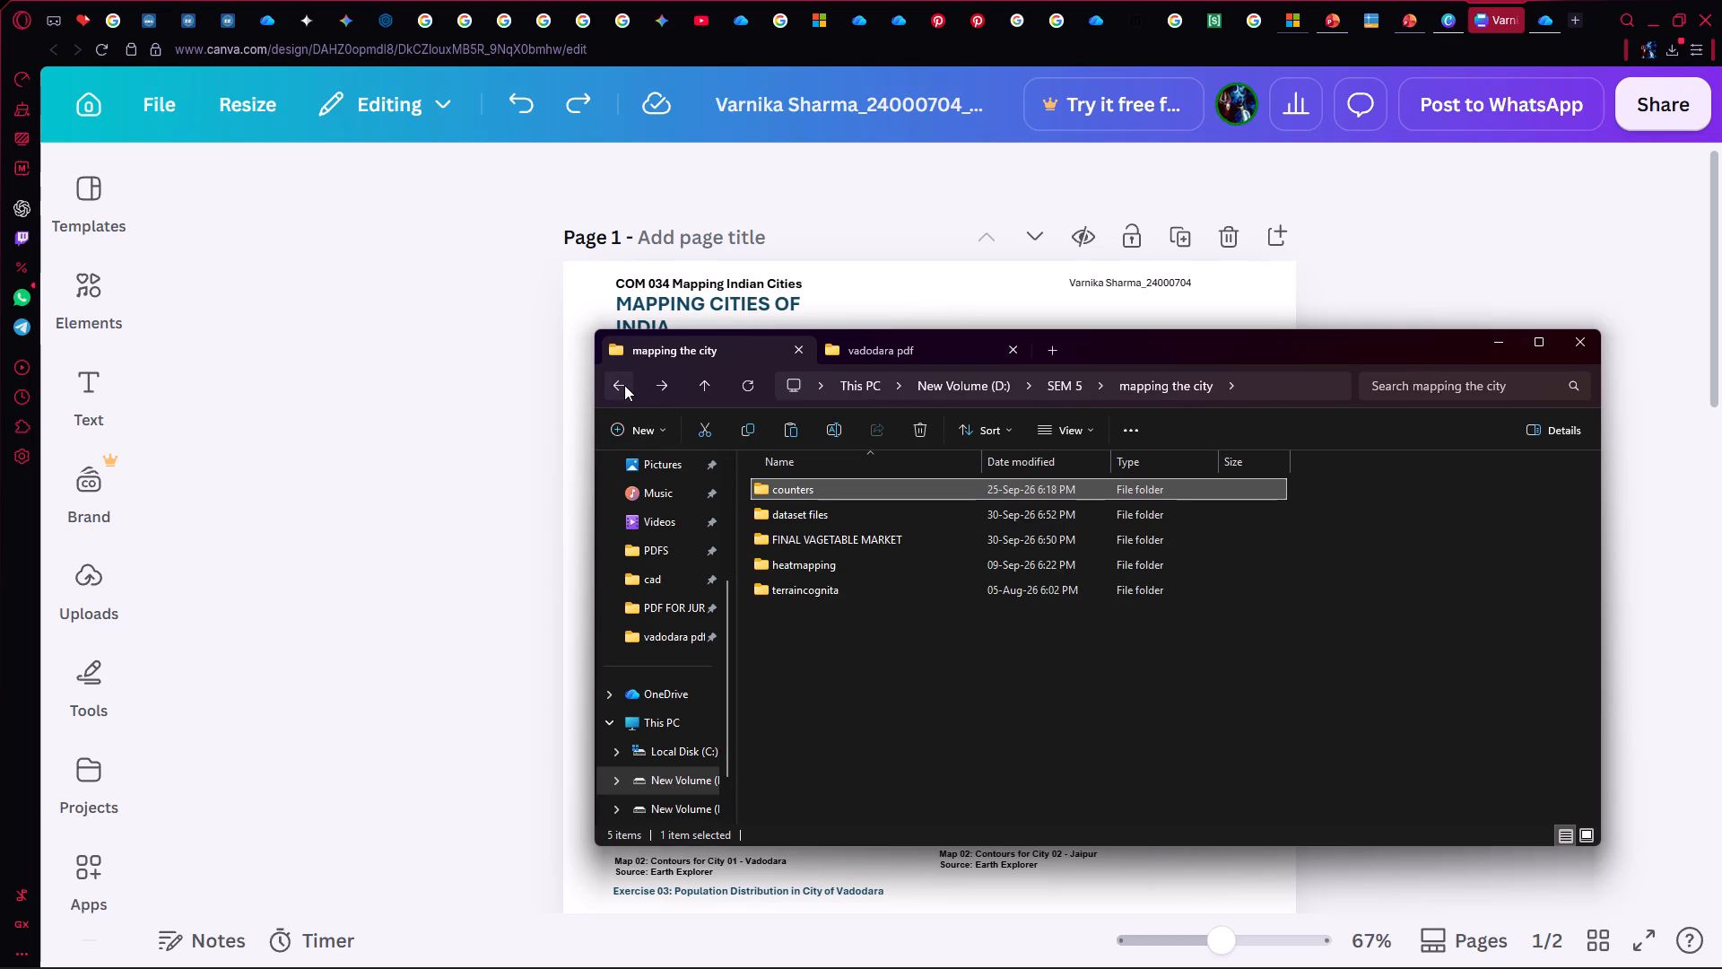
left_click(626, 387)
left_click(617, 384)
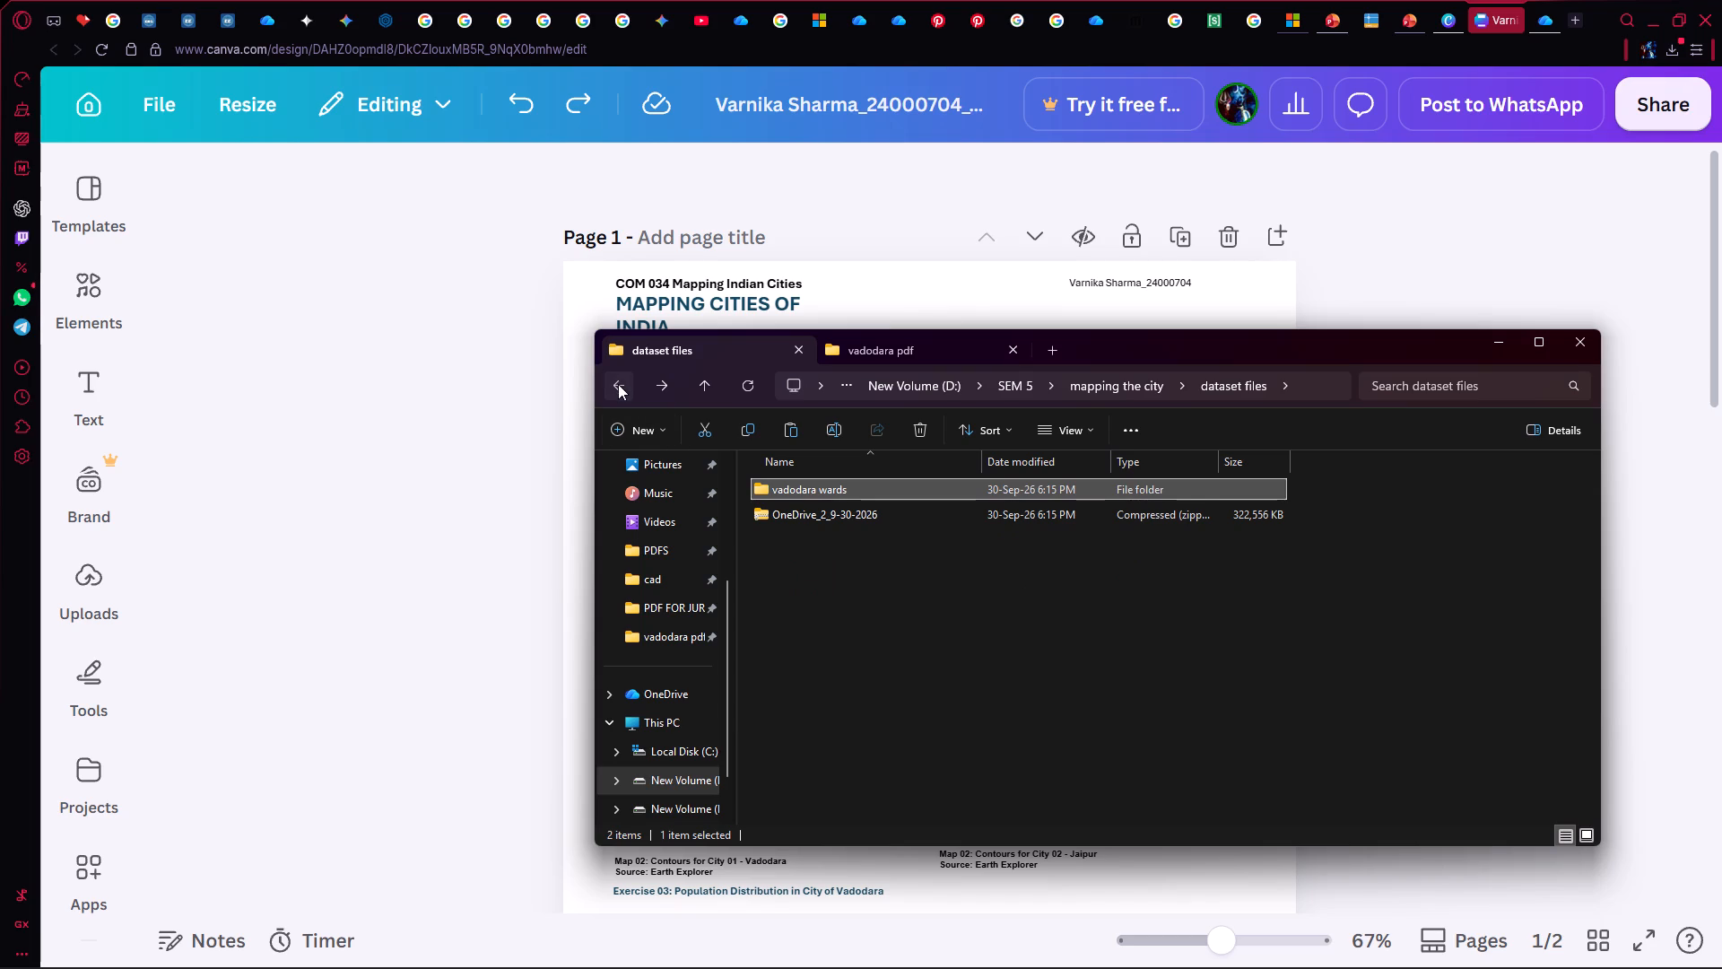
left_click(665, 388)
left_click(665, 388)
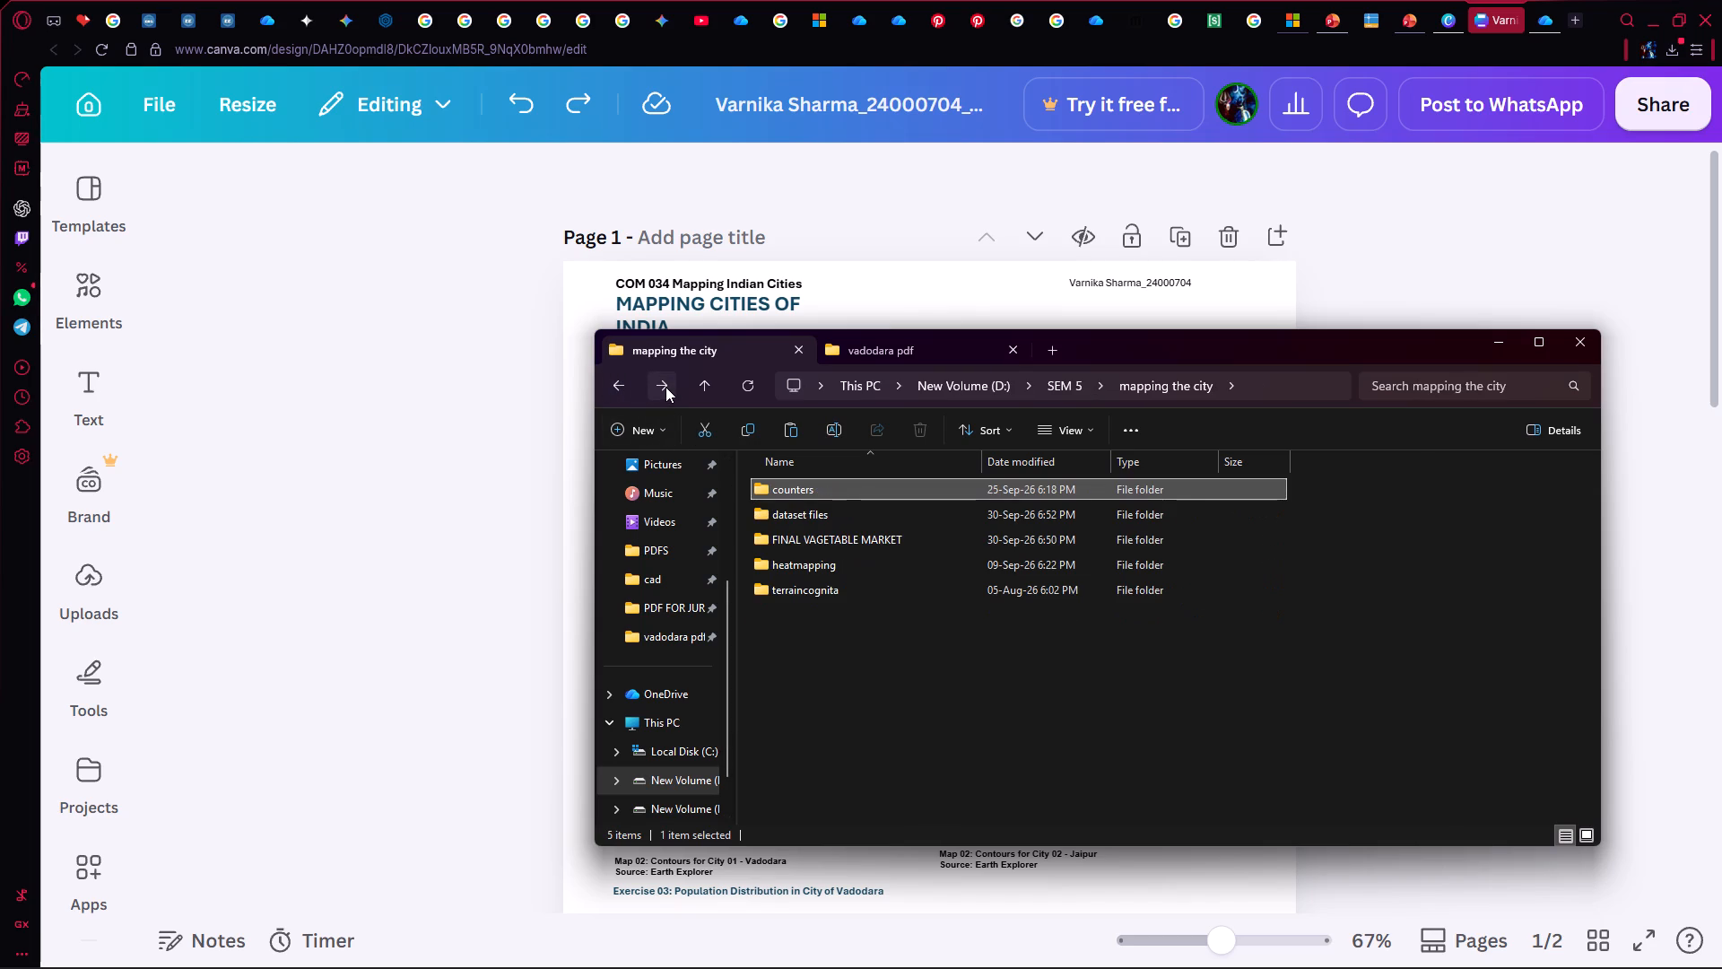
Check the building, centroide and treveltime subfolders of the heatmapping folder for map files.
double_click(812, 563)
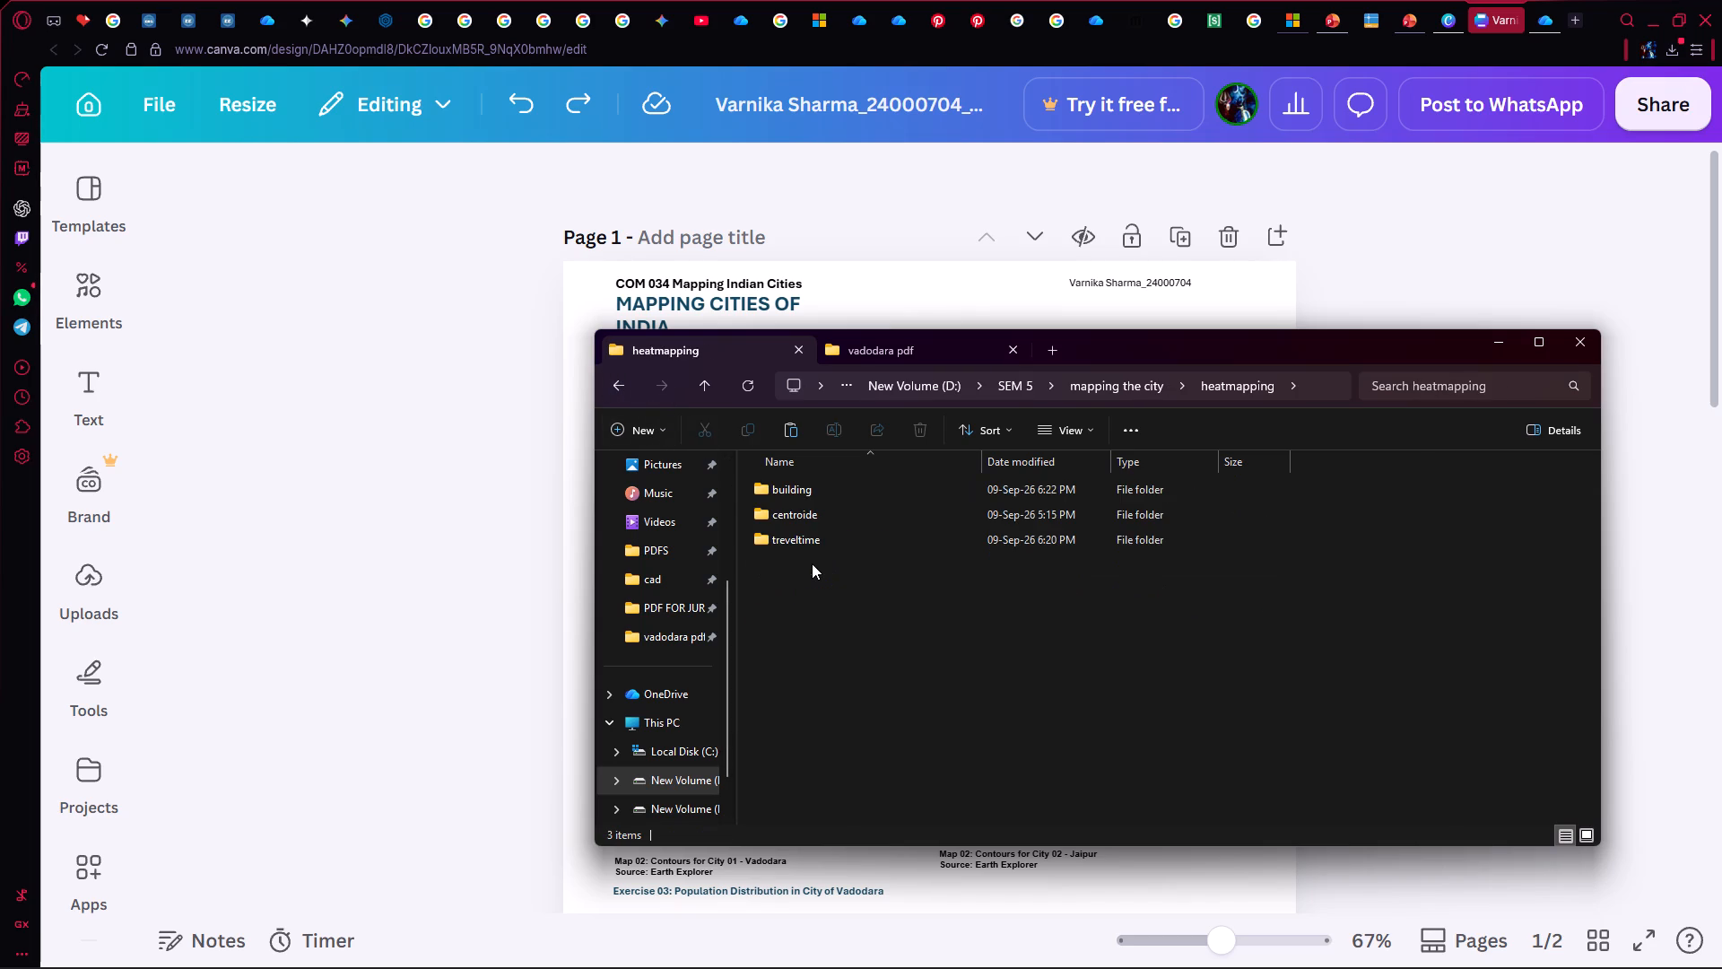
double_click(817, 495)
left_click(622, 385)
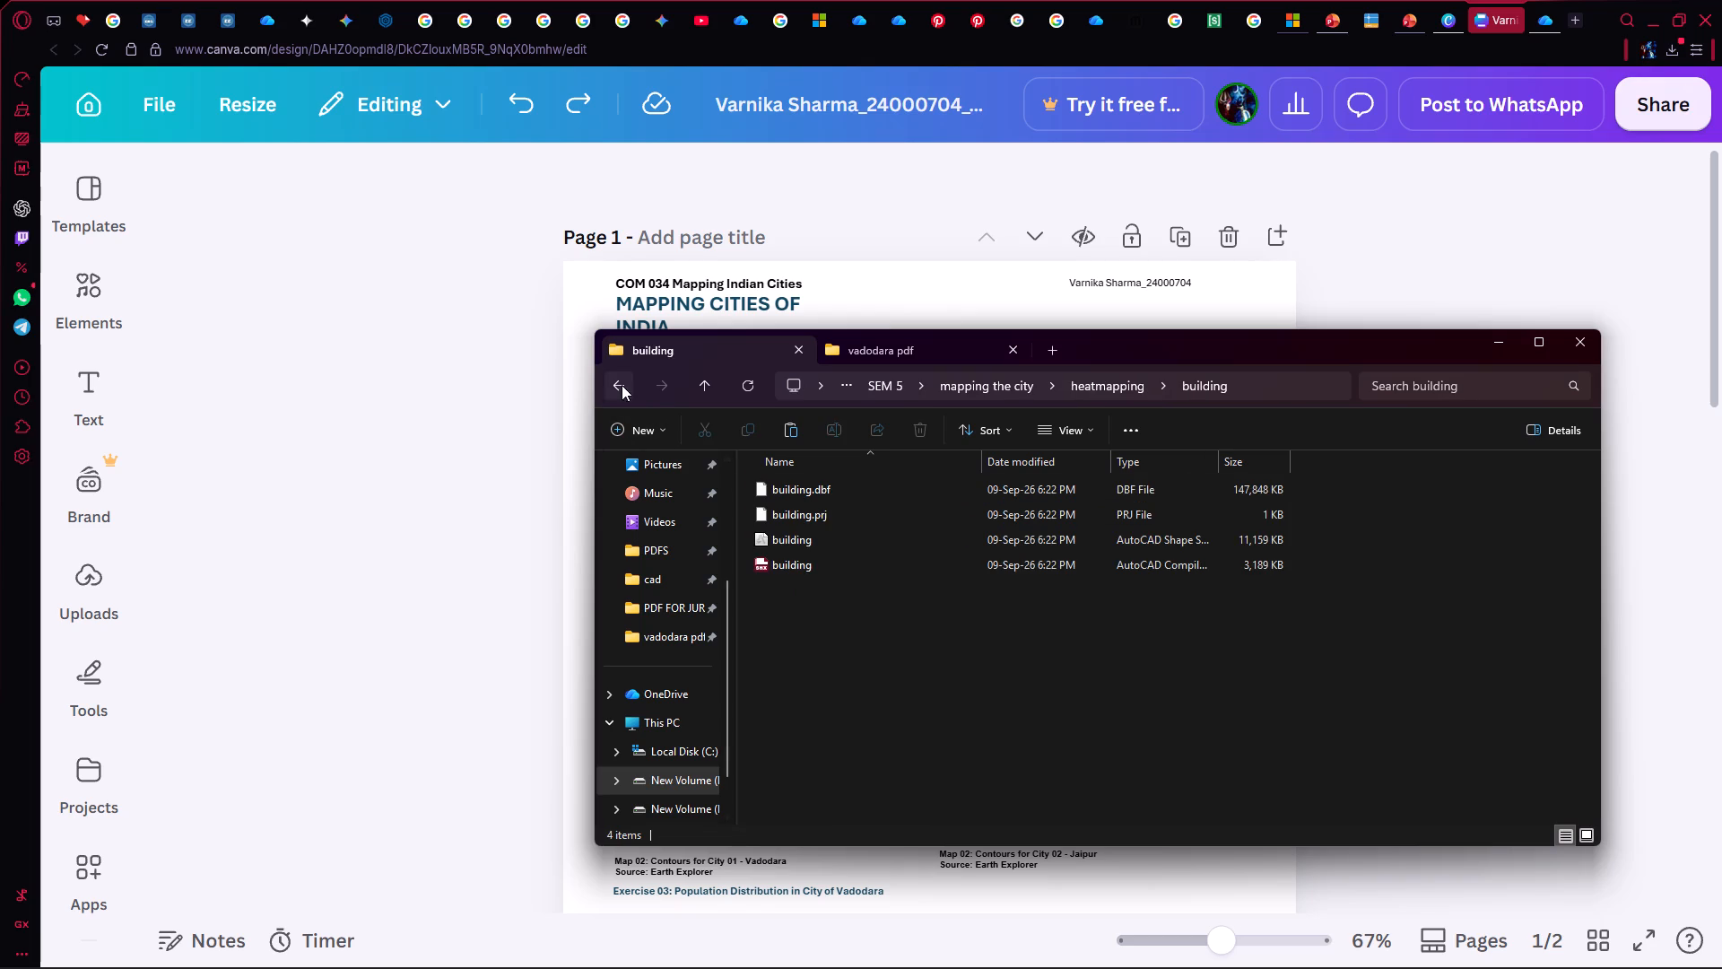
left_click(815, 527)
double_click(816, 523)
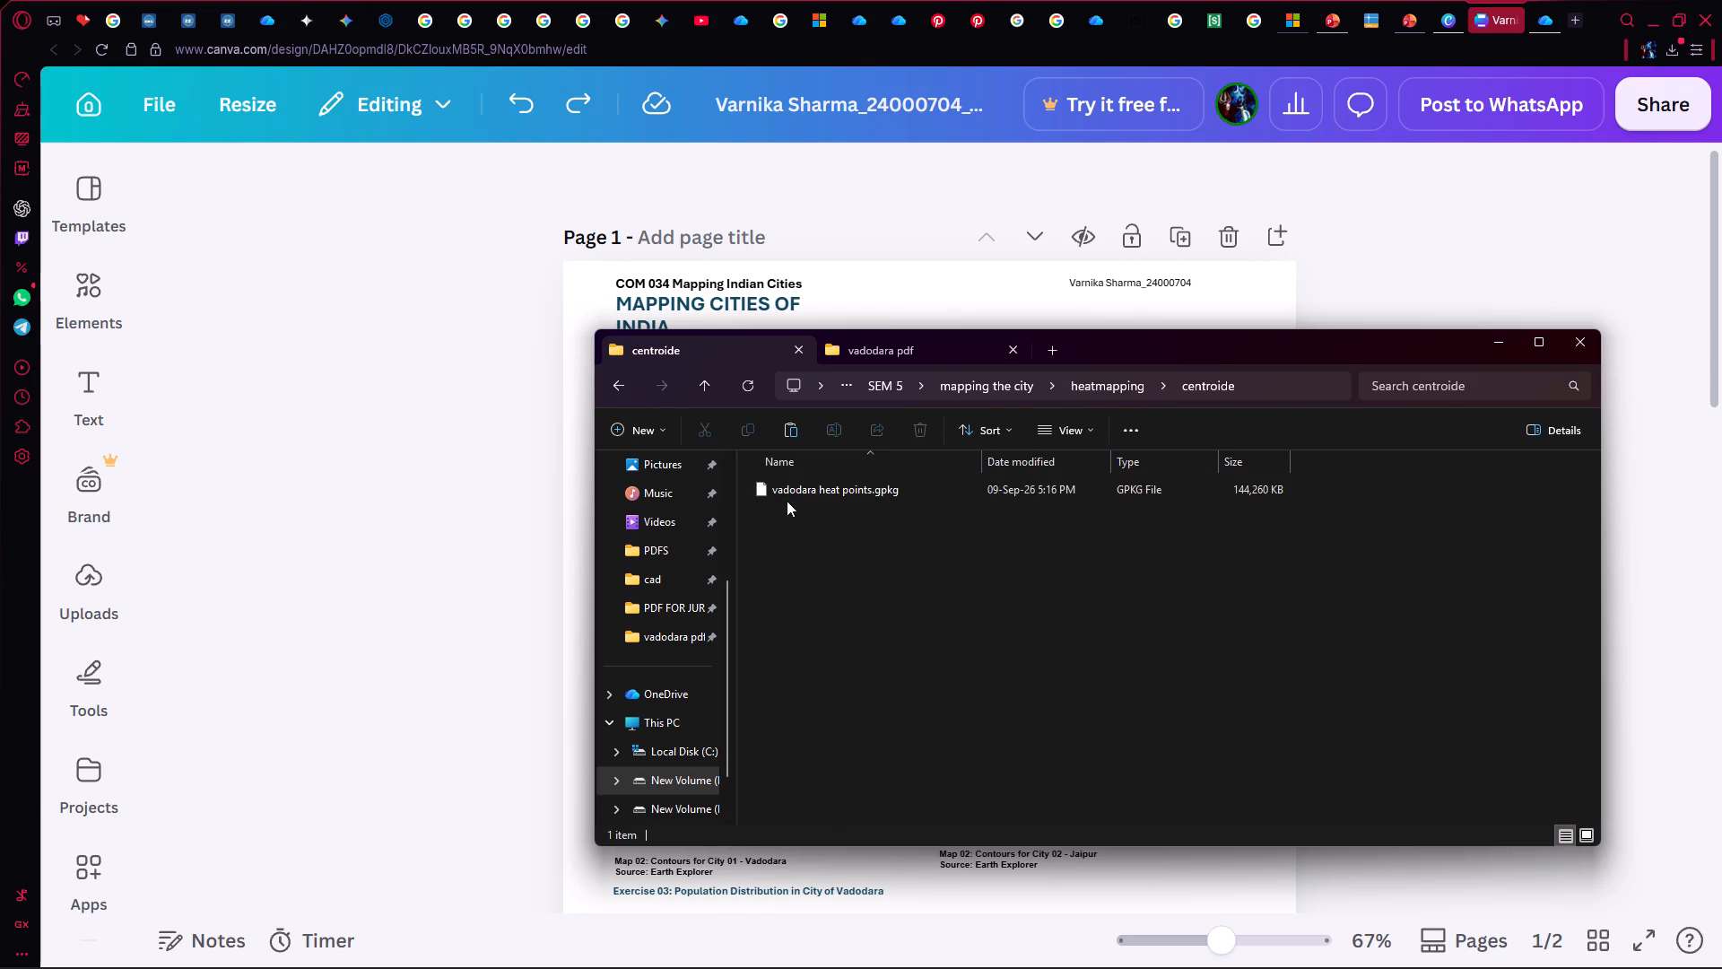
left_click(626, 390)
double_click(815, 537)
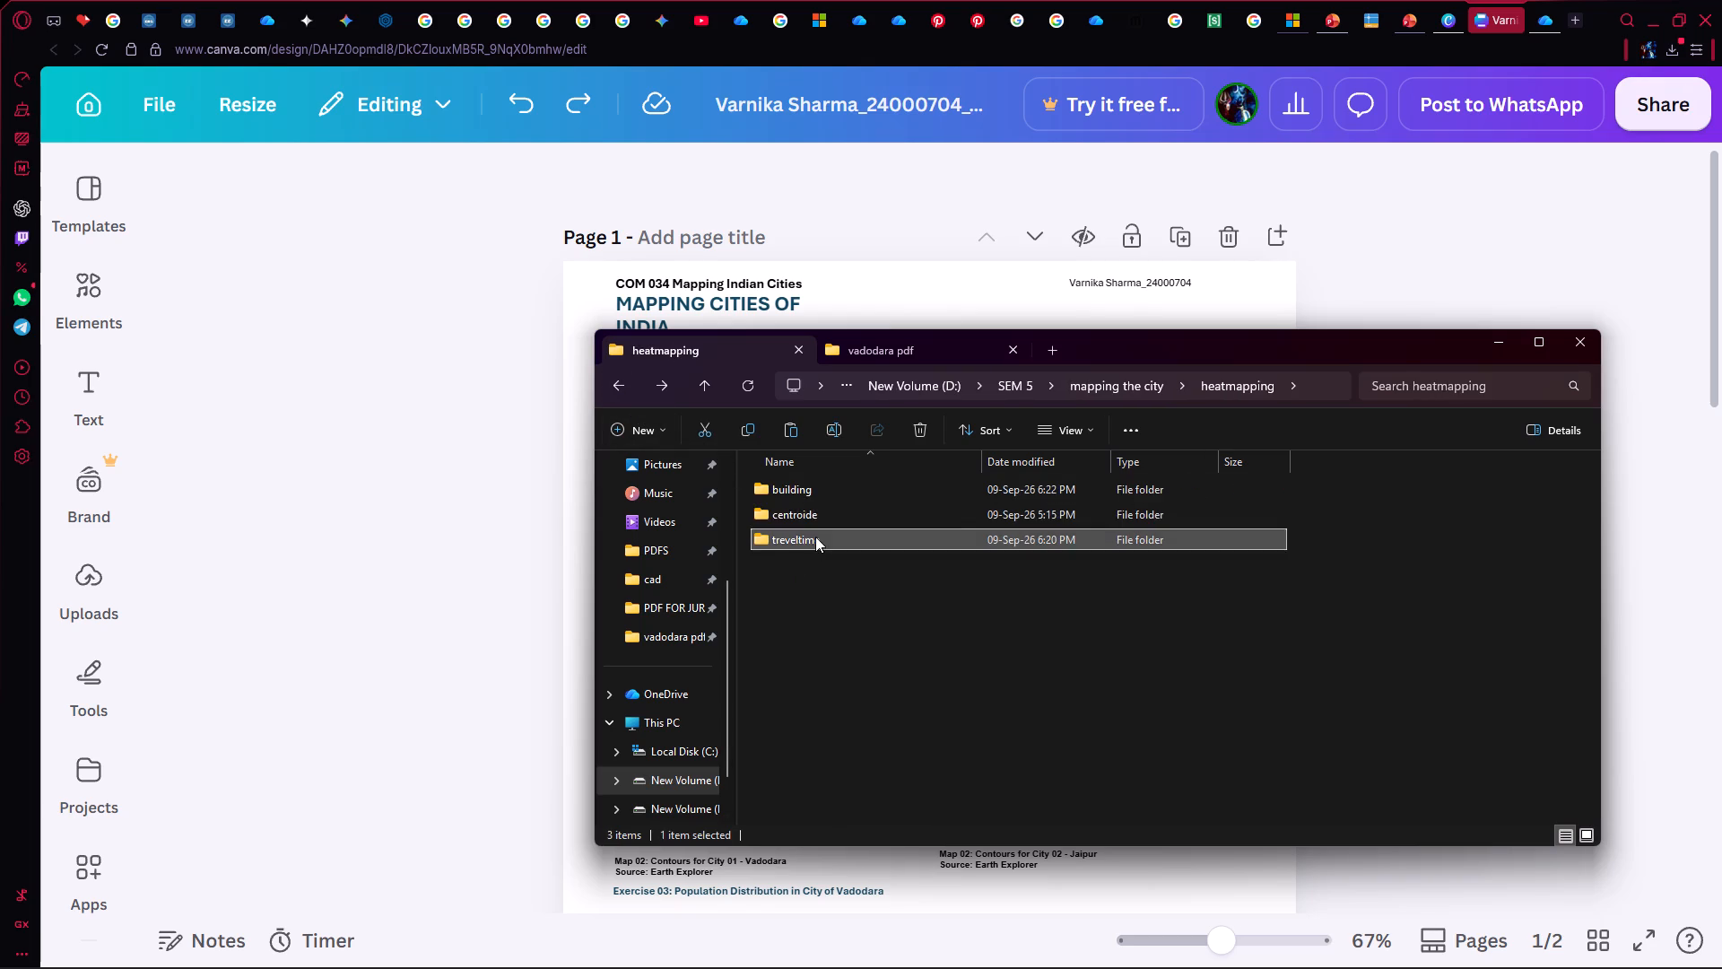
left_click(613, 376)
left_click(622, 380)
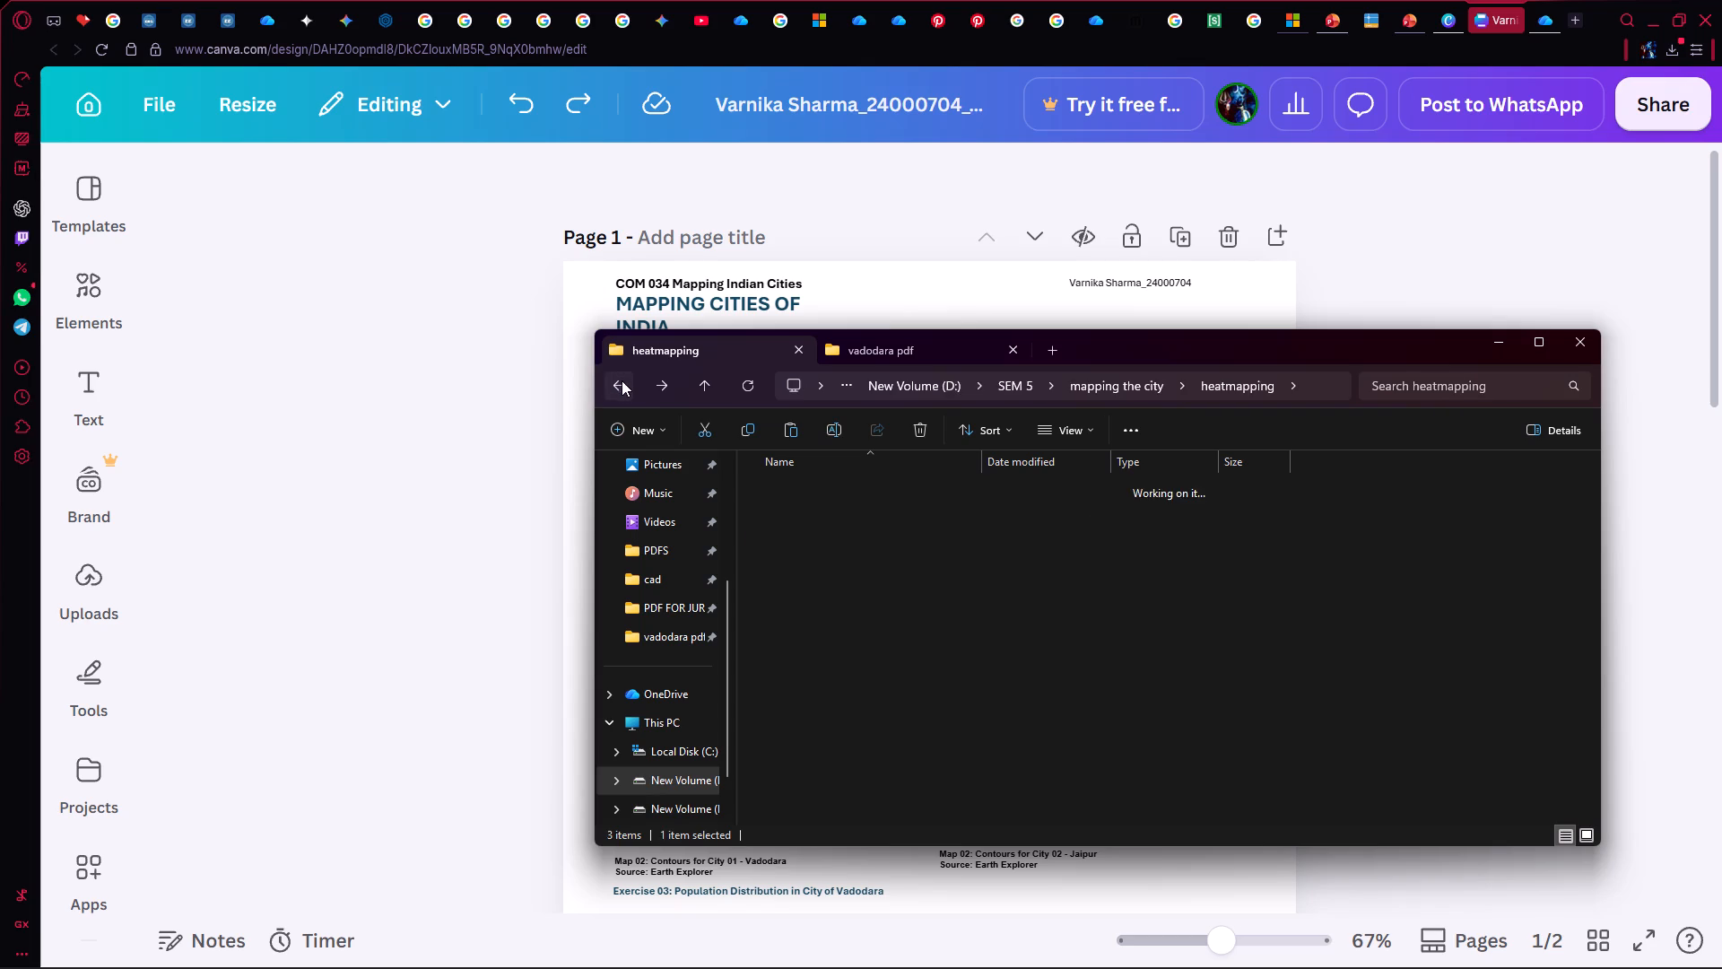
Look through the VADODARA and PUNE subfolders of the terraincognita folder for the university maps.
double_click(813, 588)
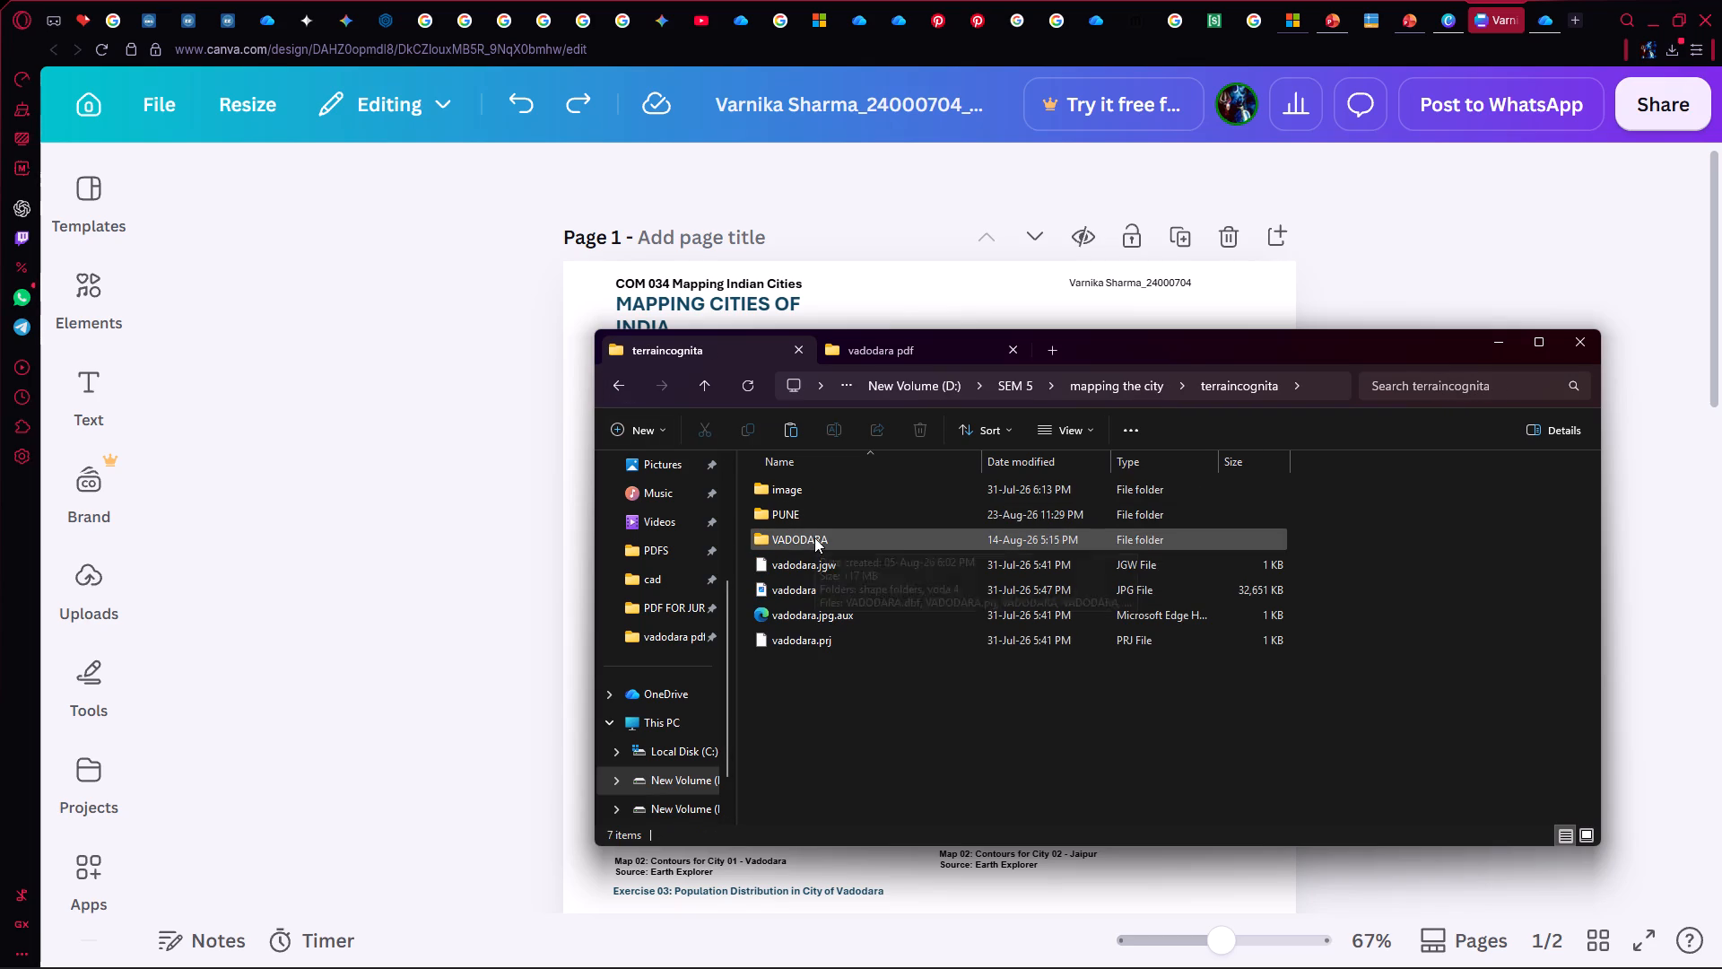
double_click(817, 530)
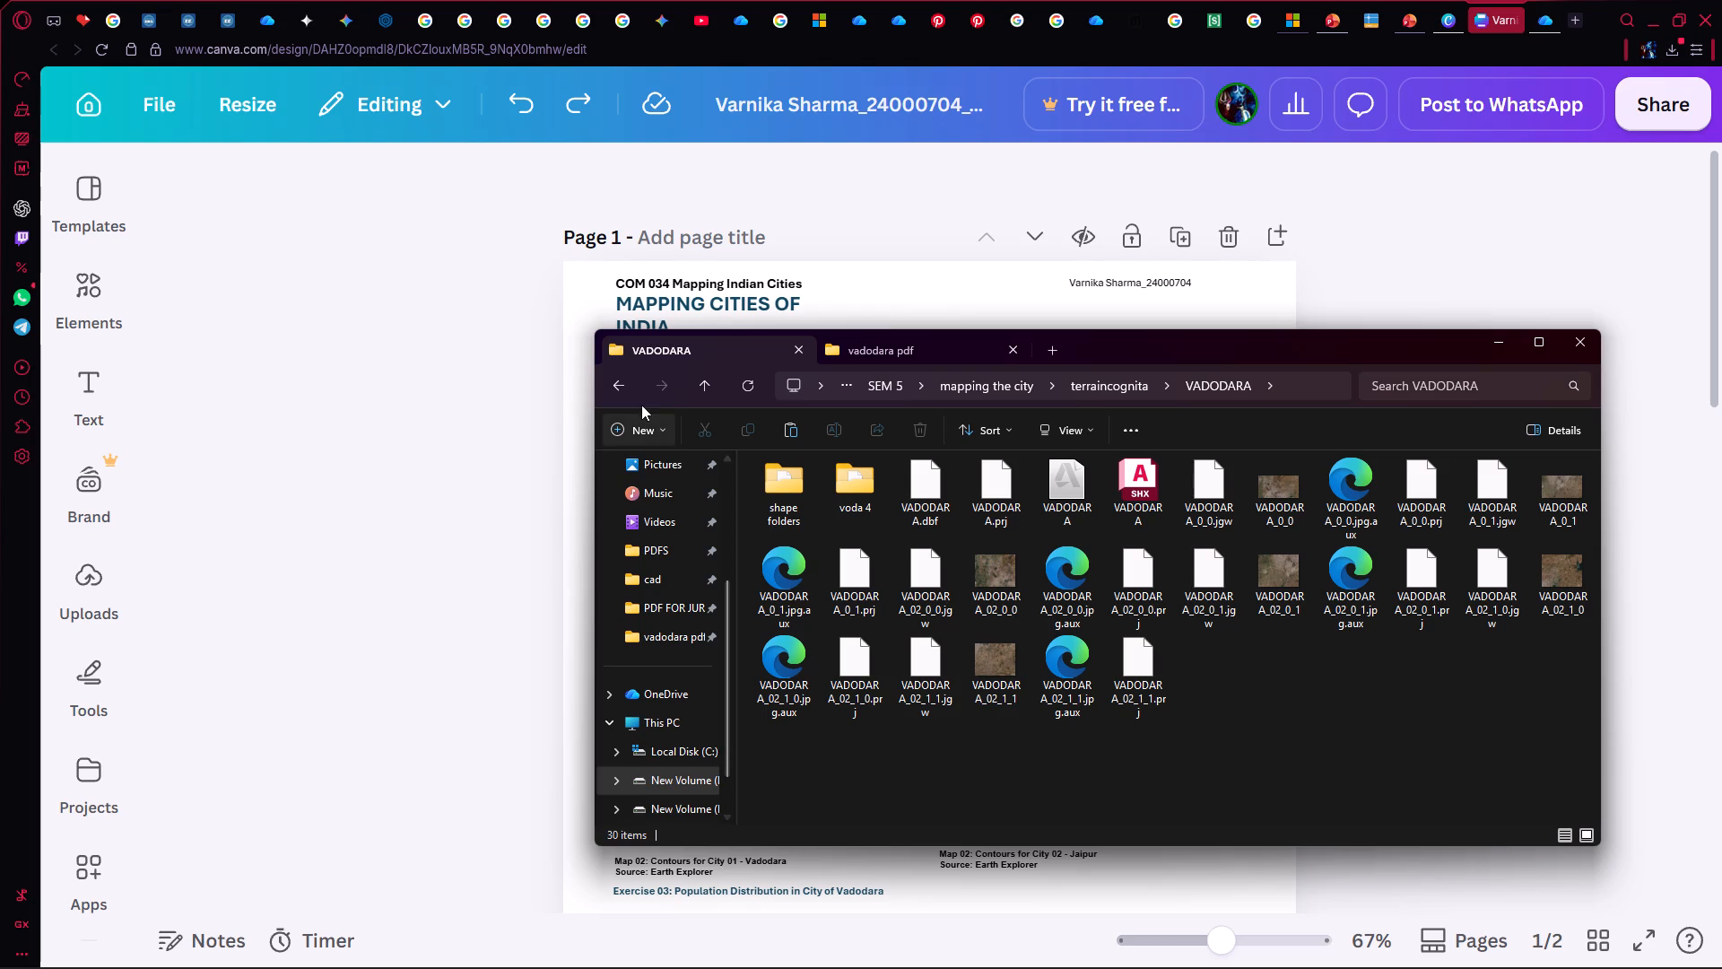
left_click(625, 383)
double_click(785, 509)
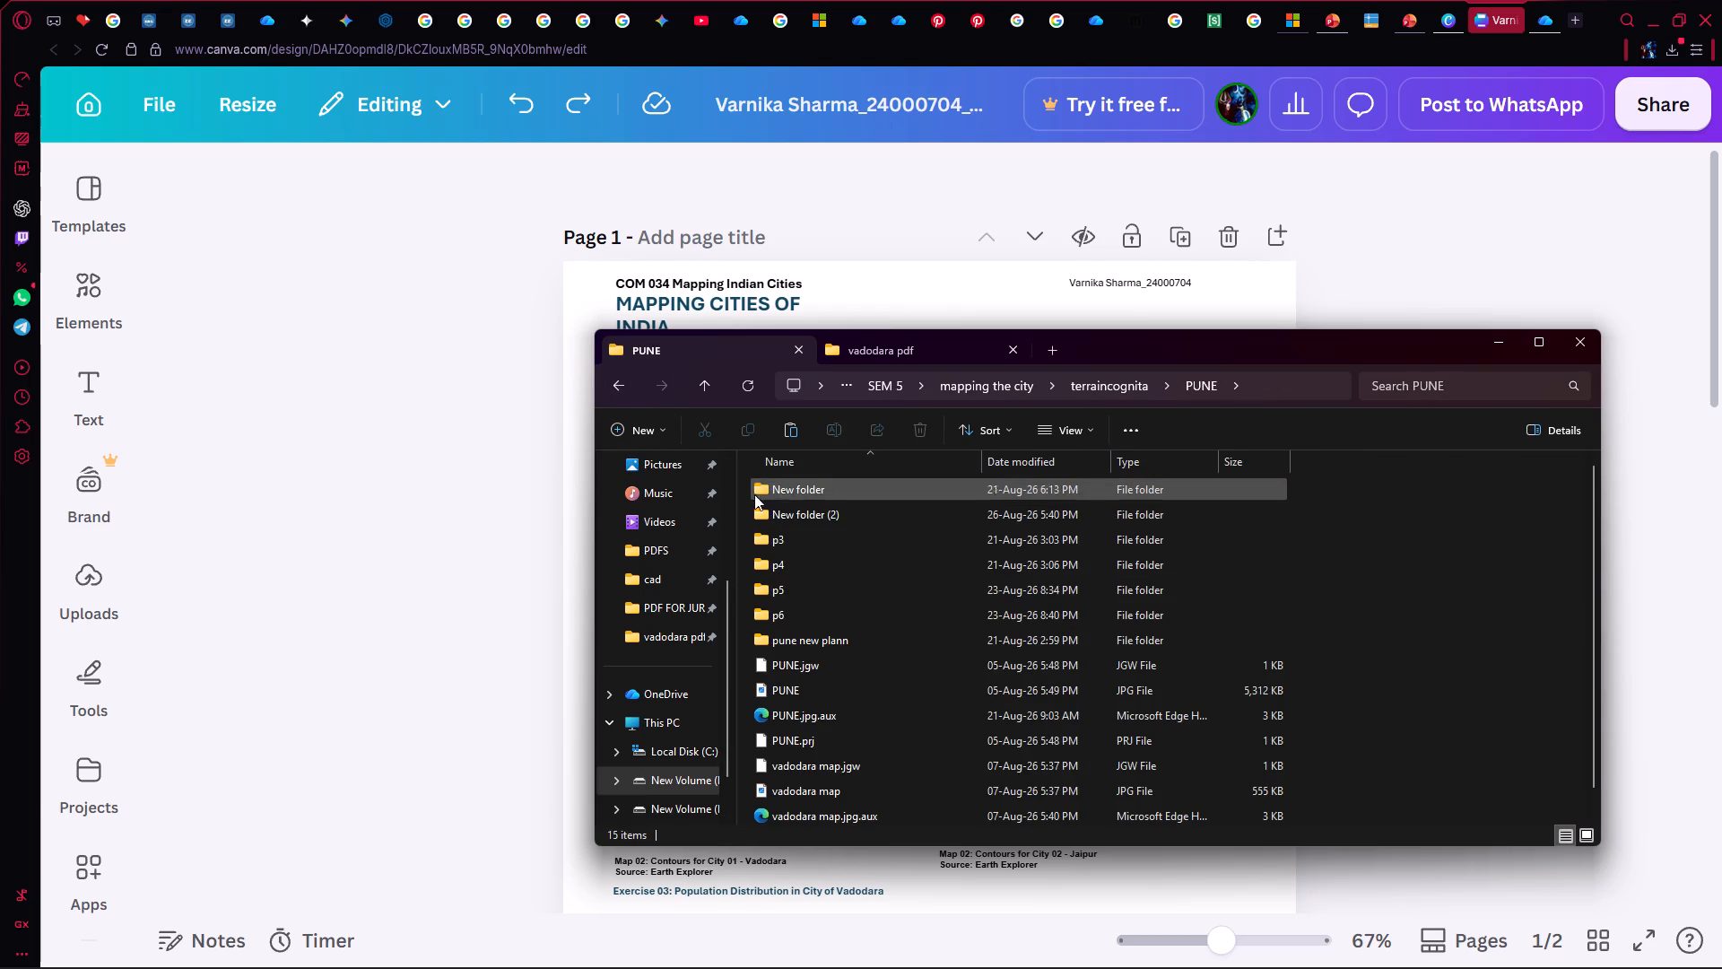
left_click(622, 386)
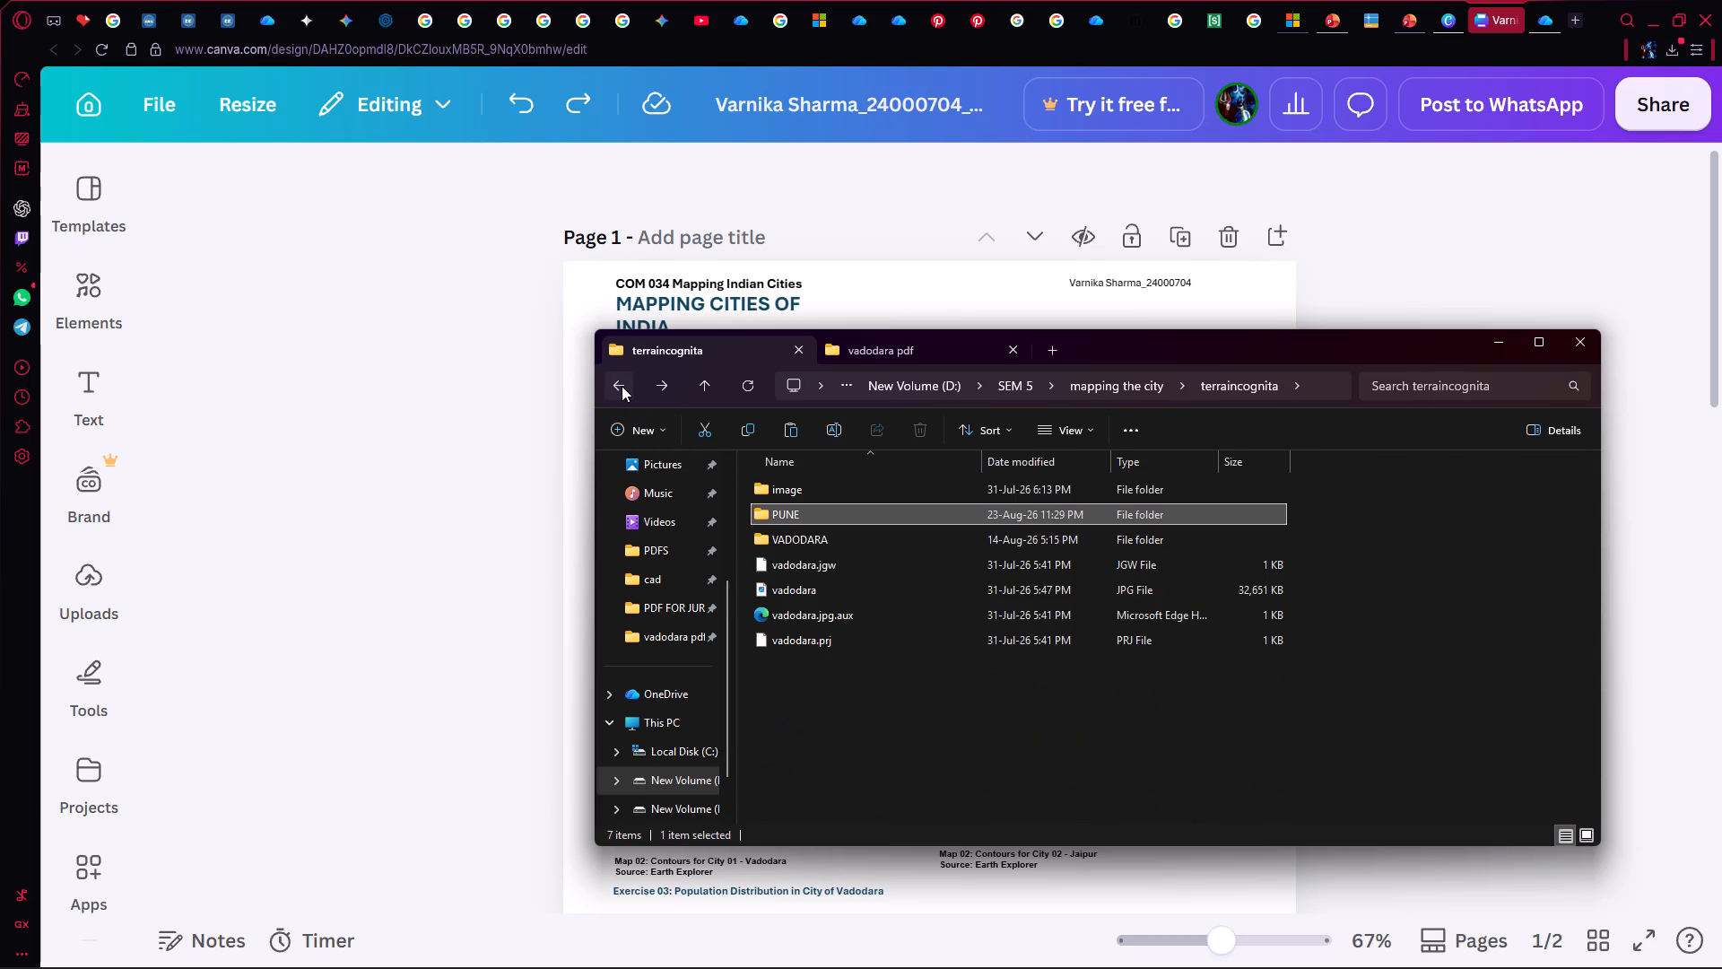
left_click(622, 386)
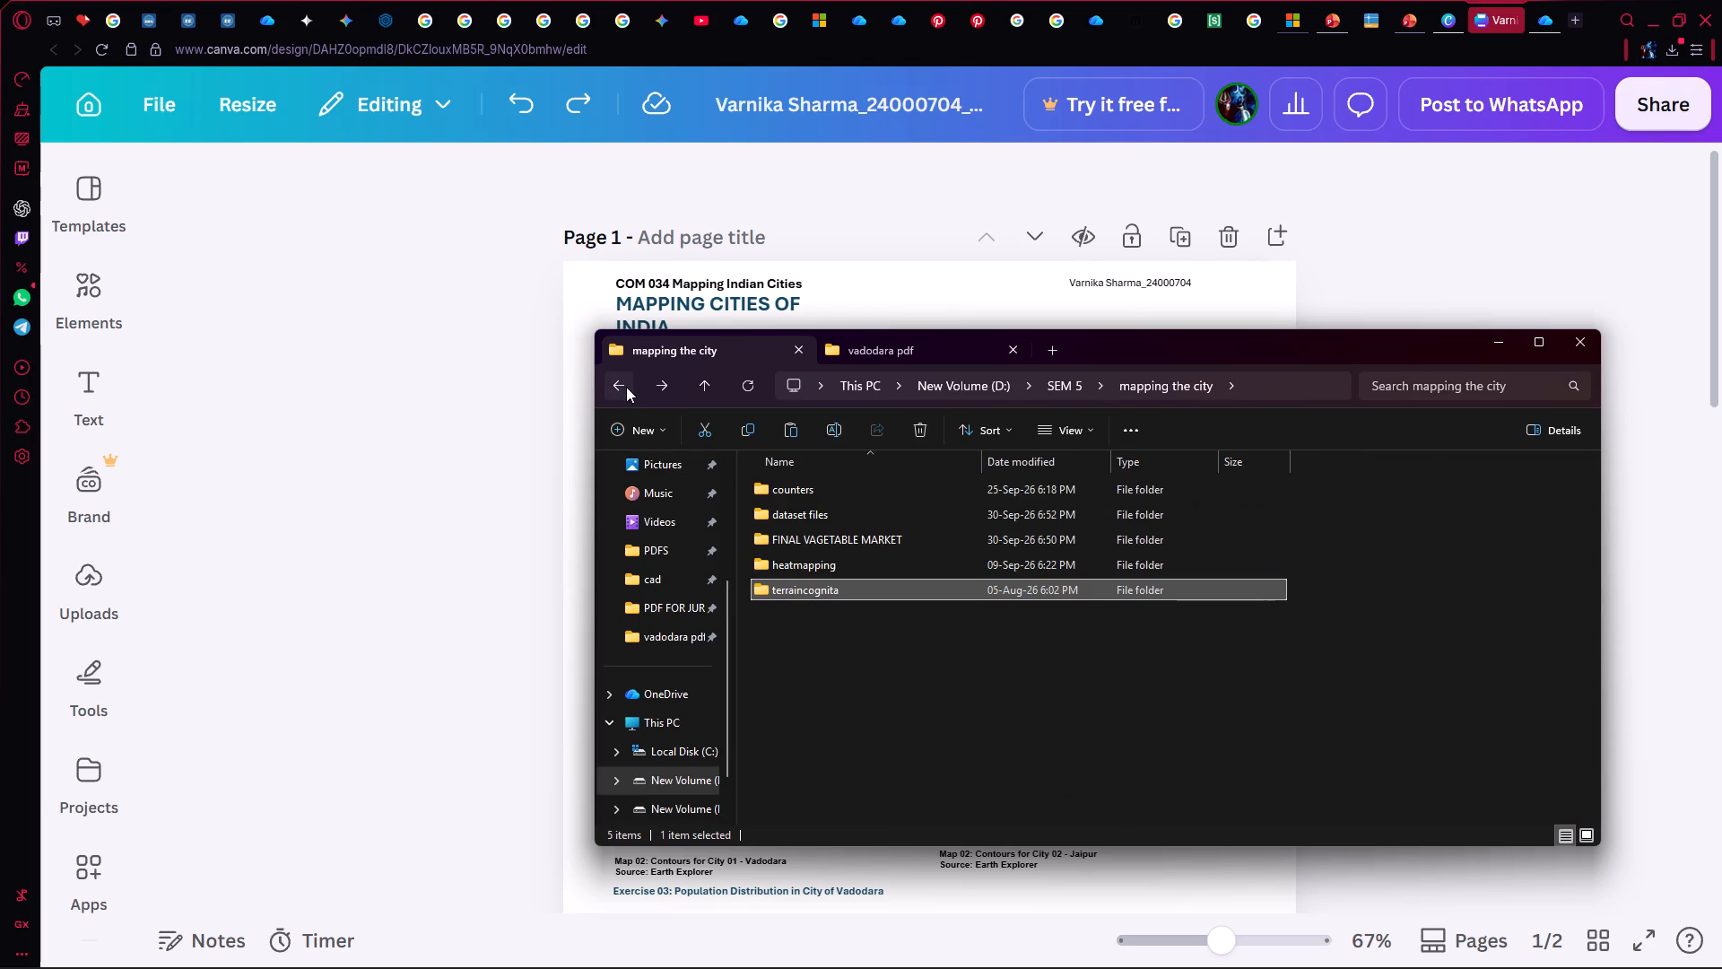
left_click(1501, 329)
Review both pages of the Canva compilation, from the Exercise 01 maps through the Exercise 04 blood group maps and inferences.
scroll(1178, 514, "down", 4)
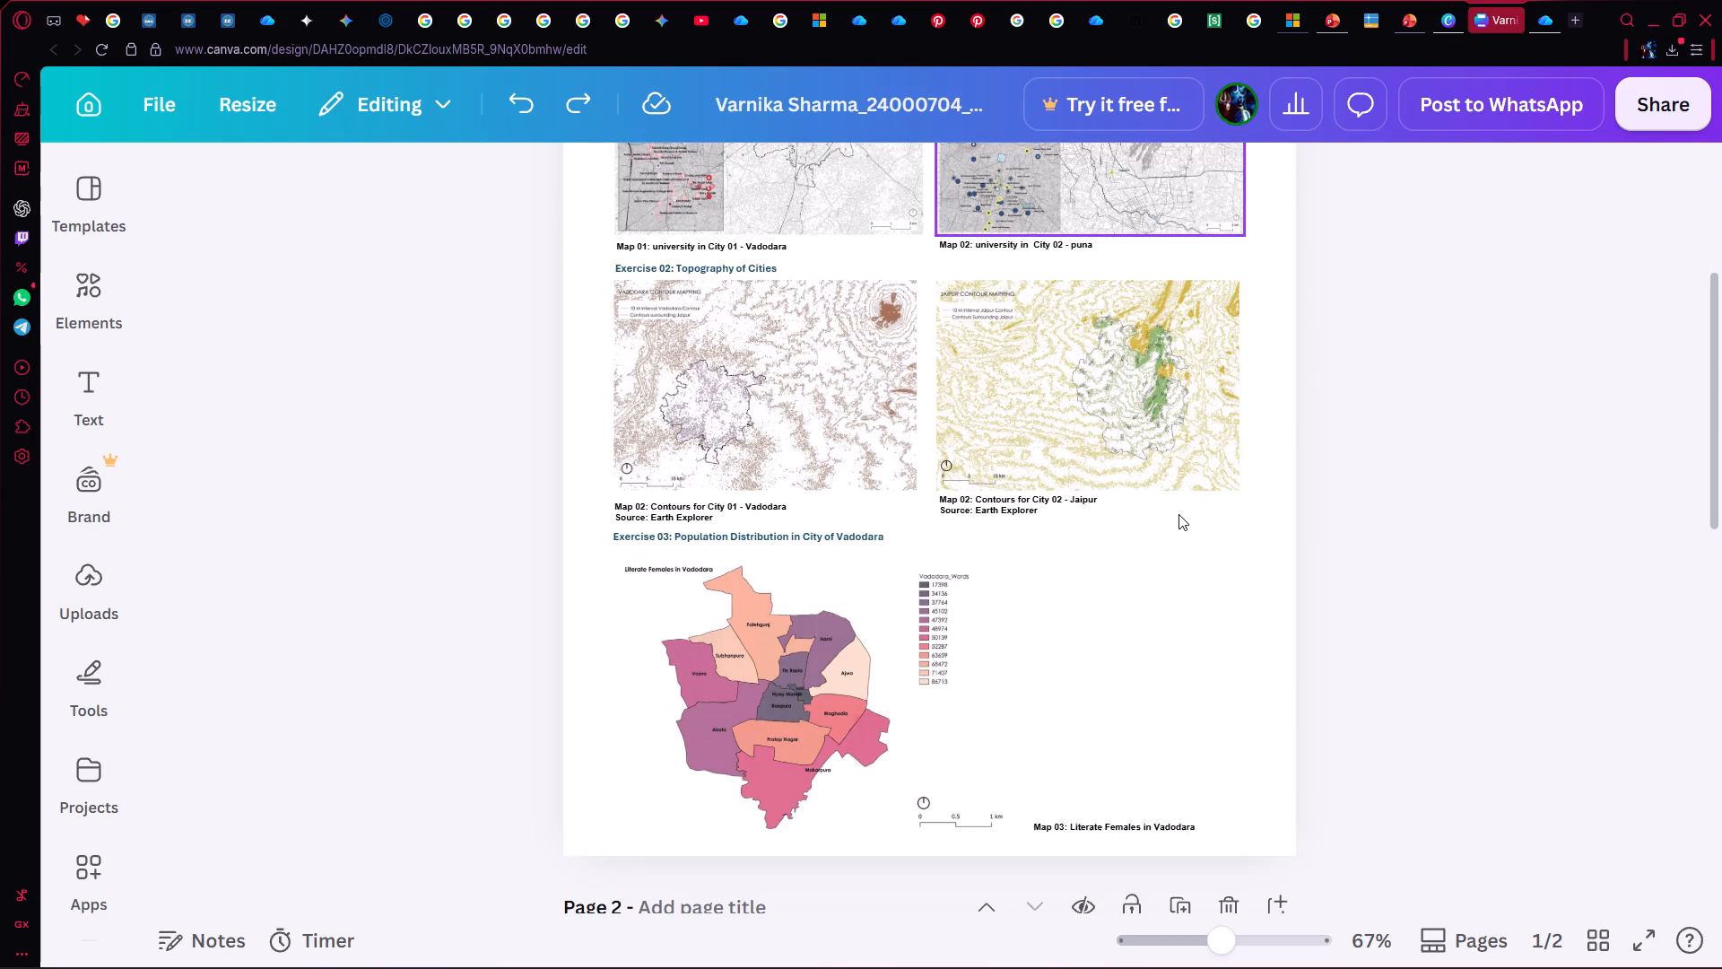
scroll(1178, 513, "down", 7)
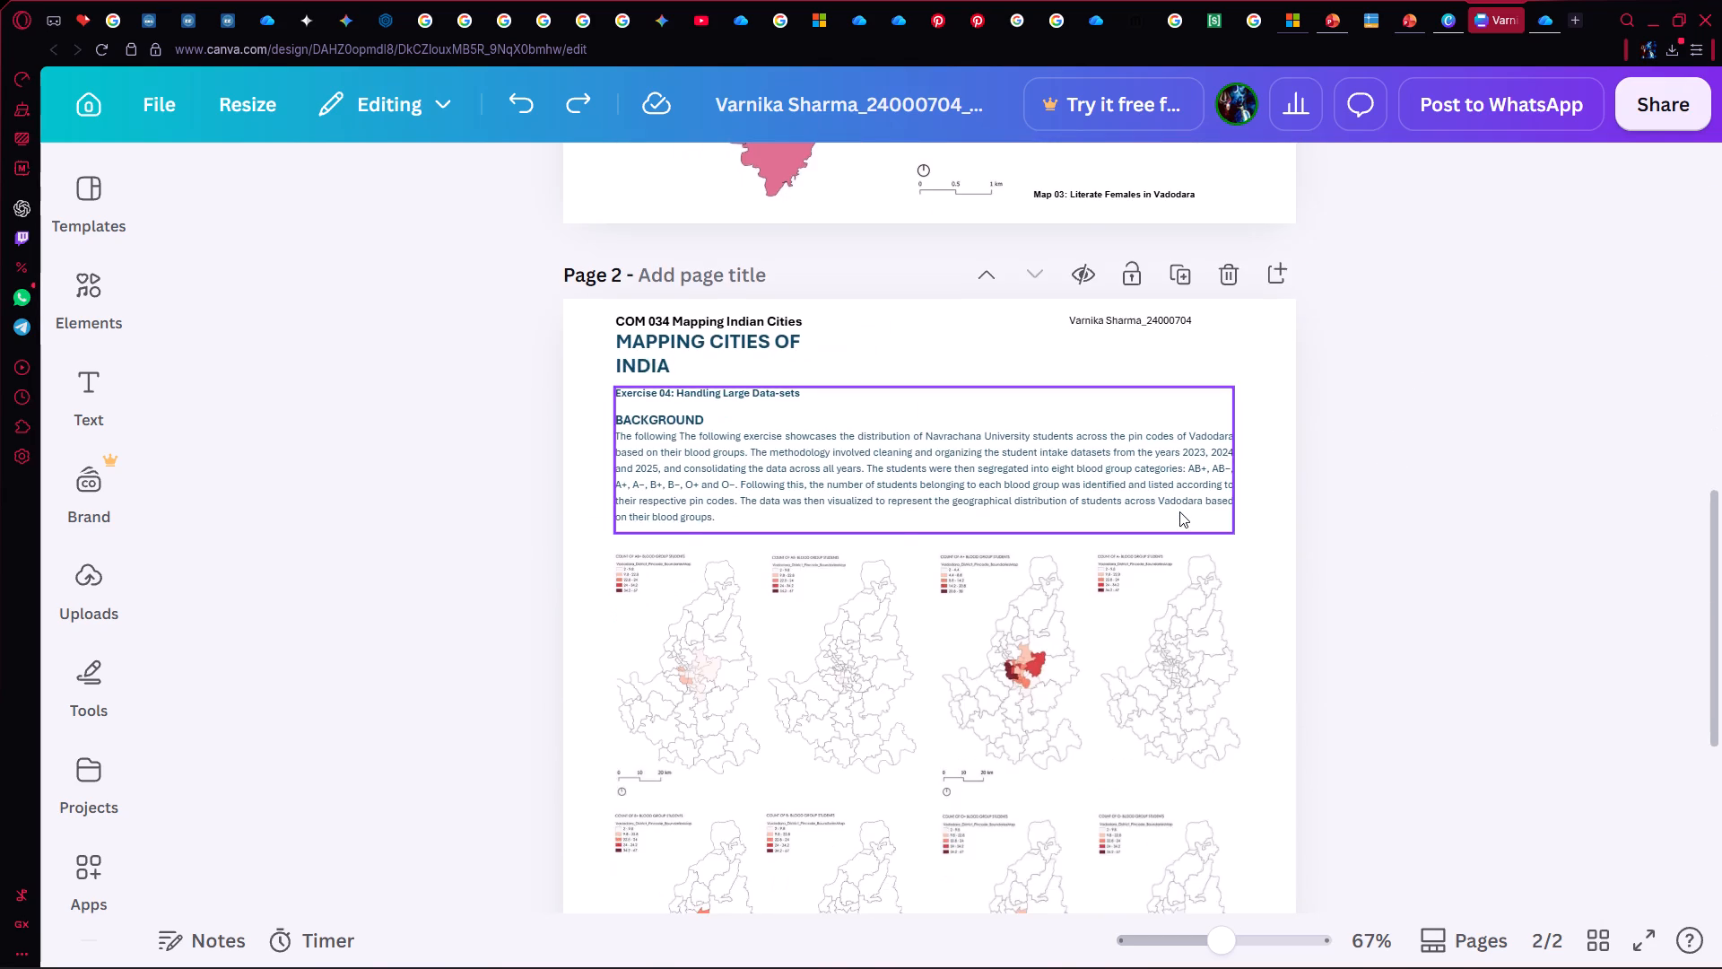
scroll(1179, 511, "down", 4)
scroll(1179, 511, "up", 2)
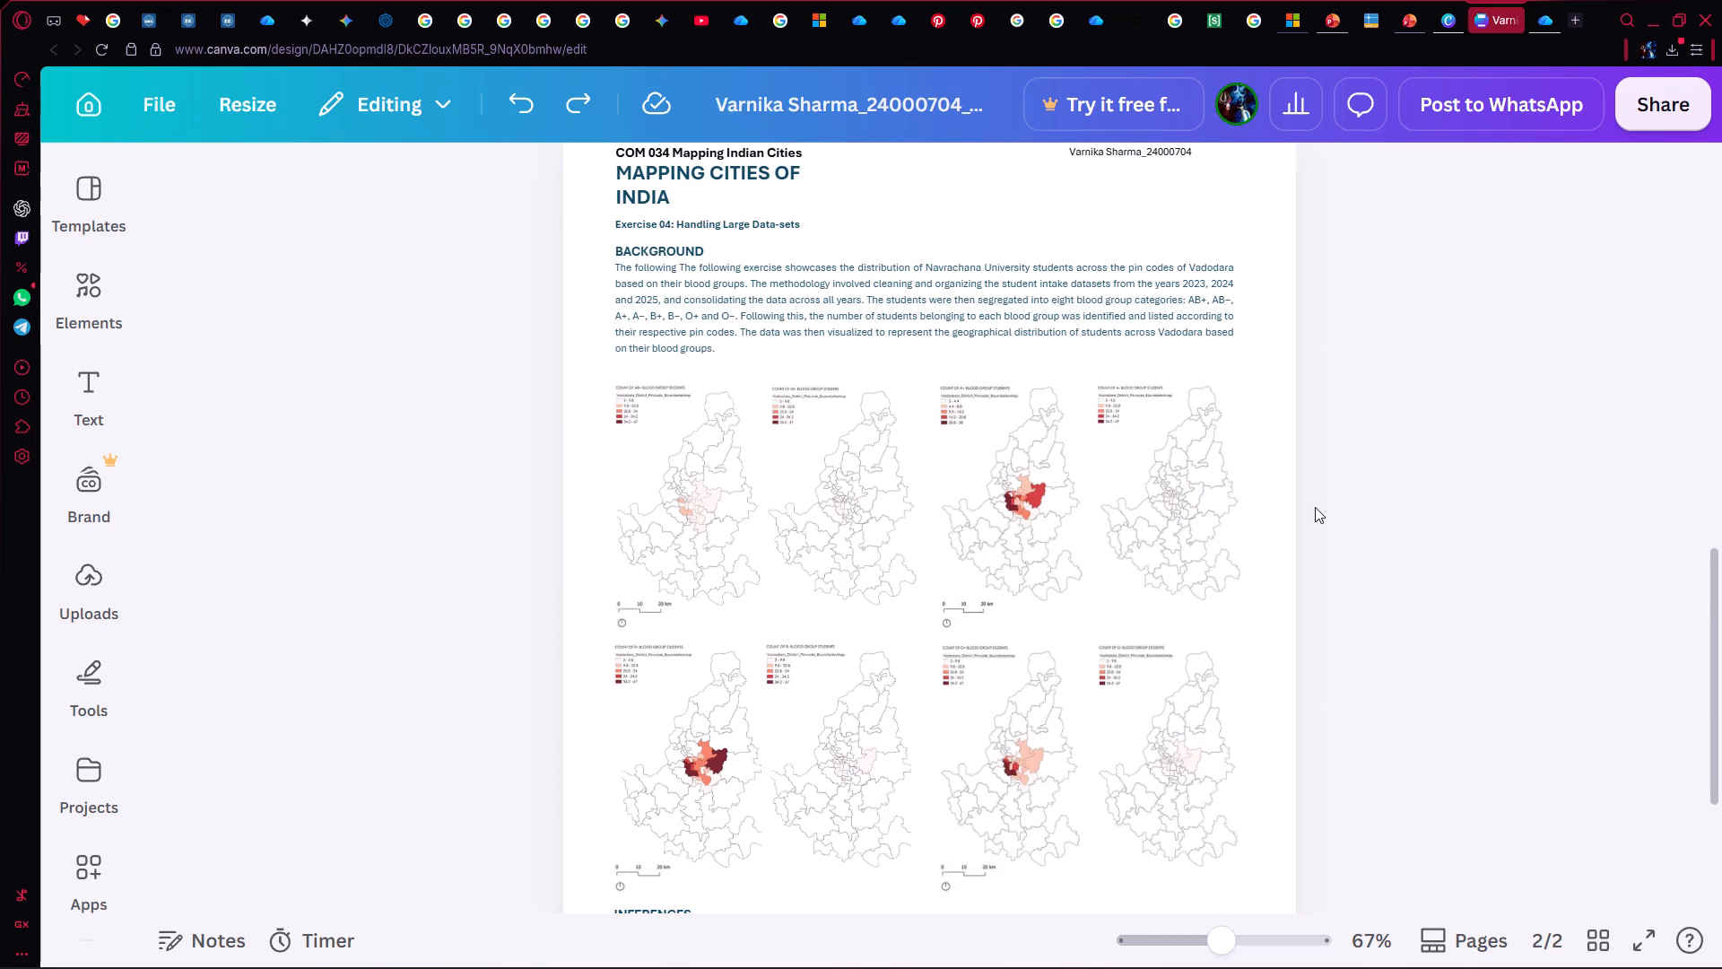
scroll(1317, 502, "down", 1)
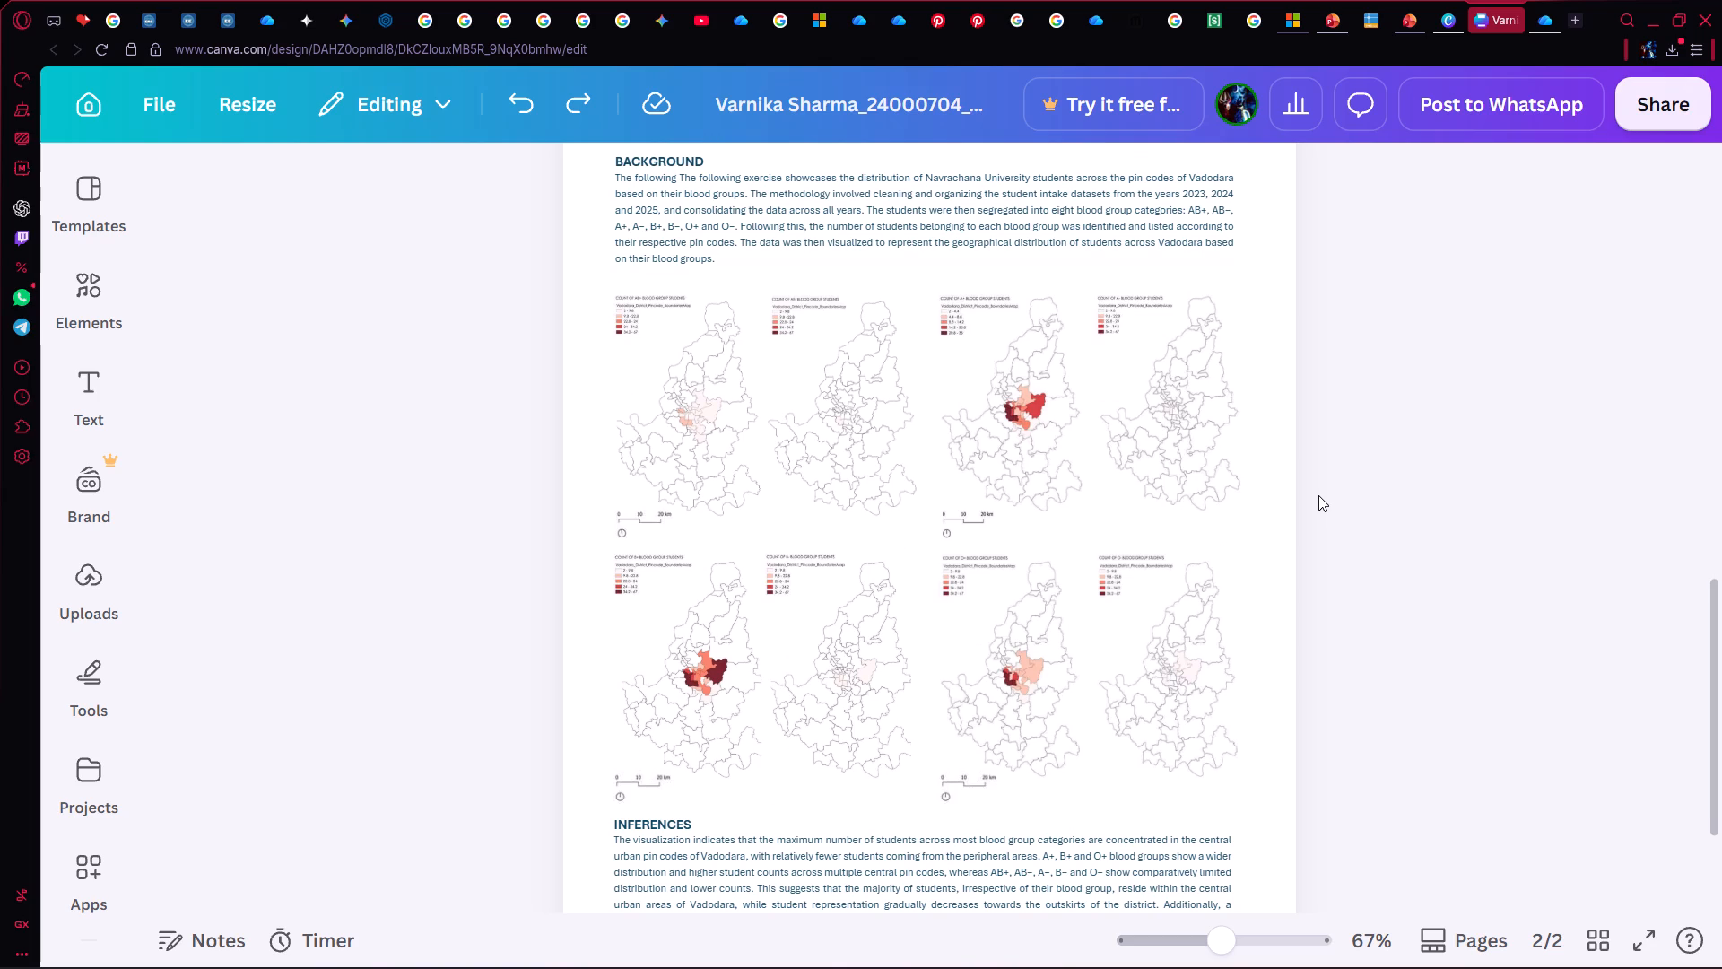
scroll(1318, 495, "up", 1)
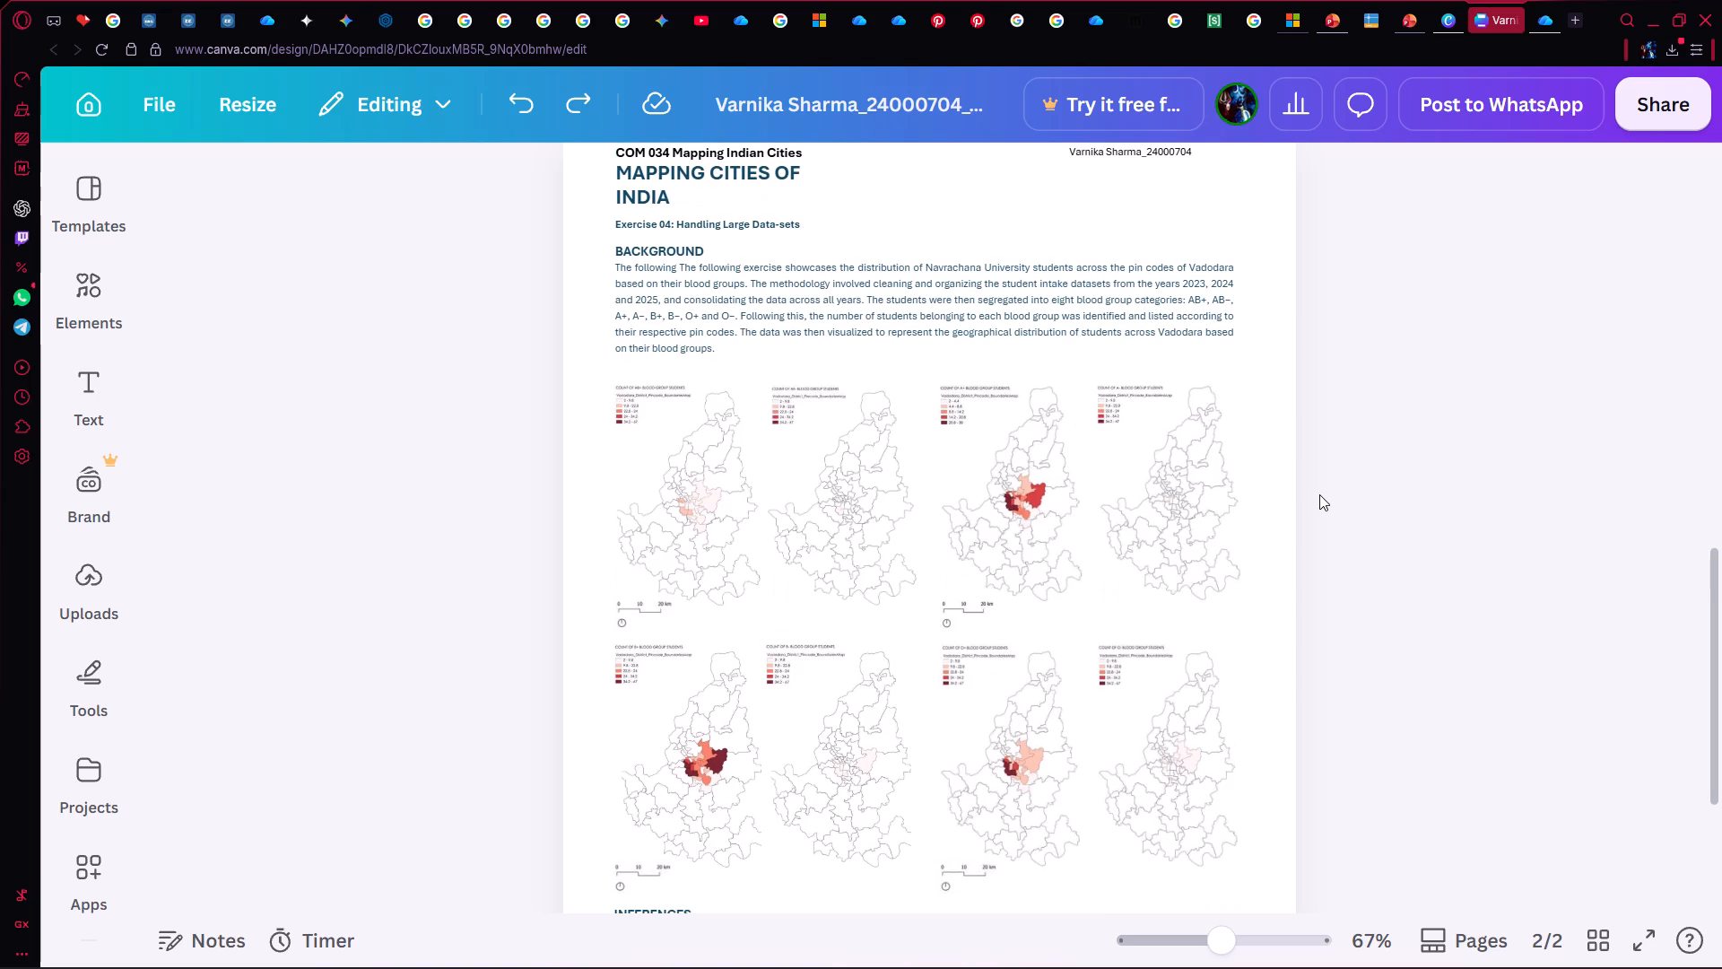
scroll(1319, 493, "up", 4)
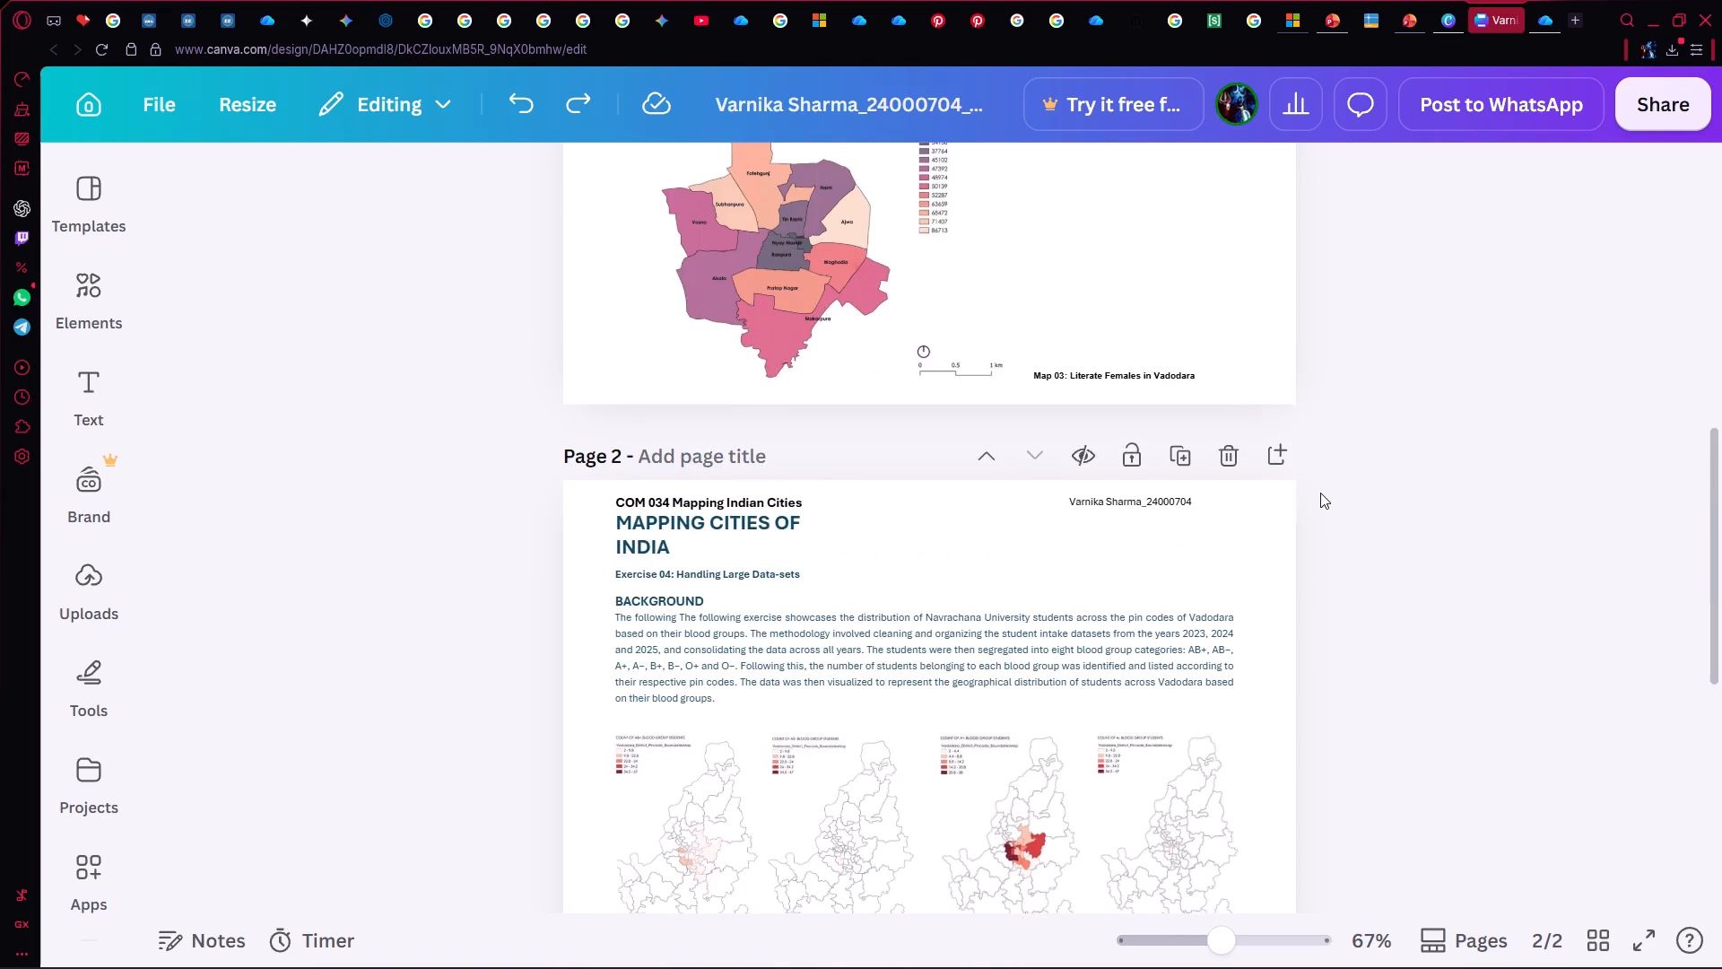
scroll(1320, 493, "up", 12)
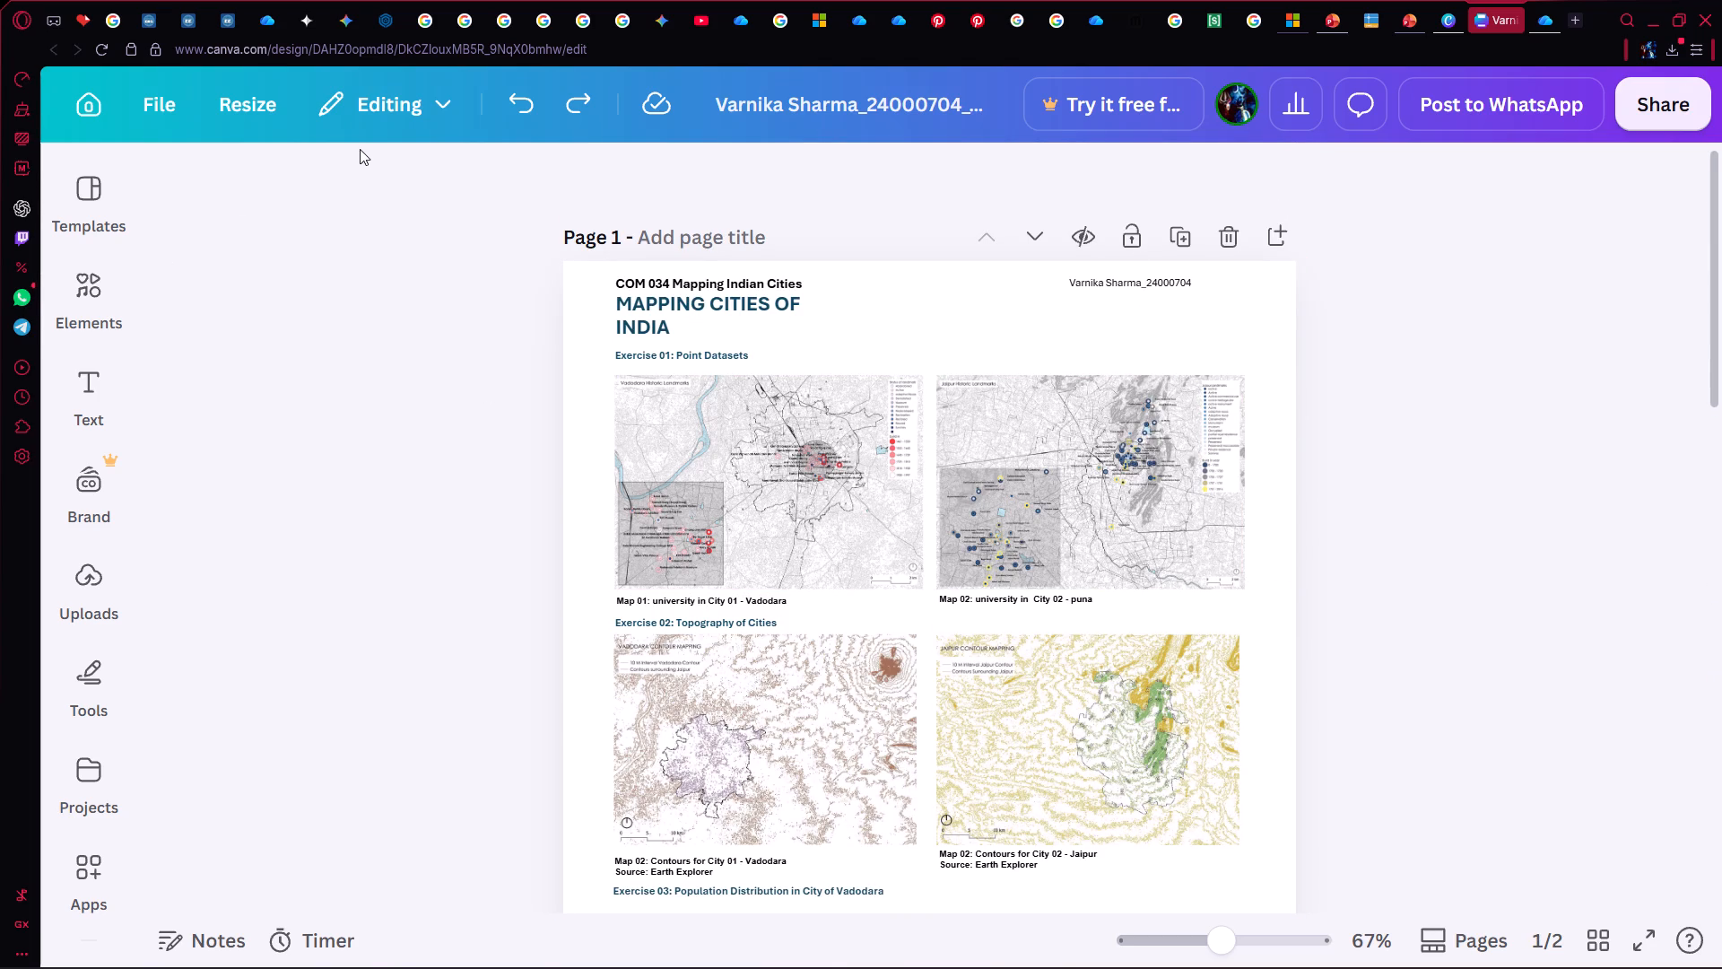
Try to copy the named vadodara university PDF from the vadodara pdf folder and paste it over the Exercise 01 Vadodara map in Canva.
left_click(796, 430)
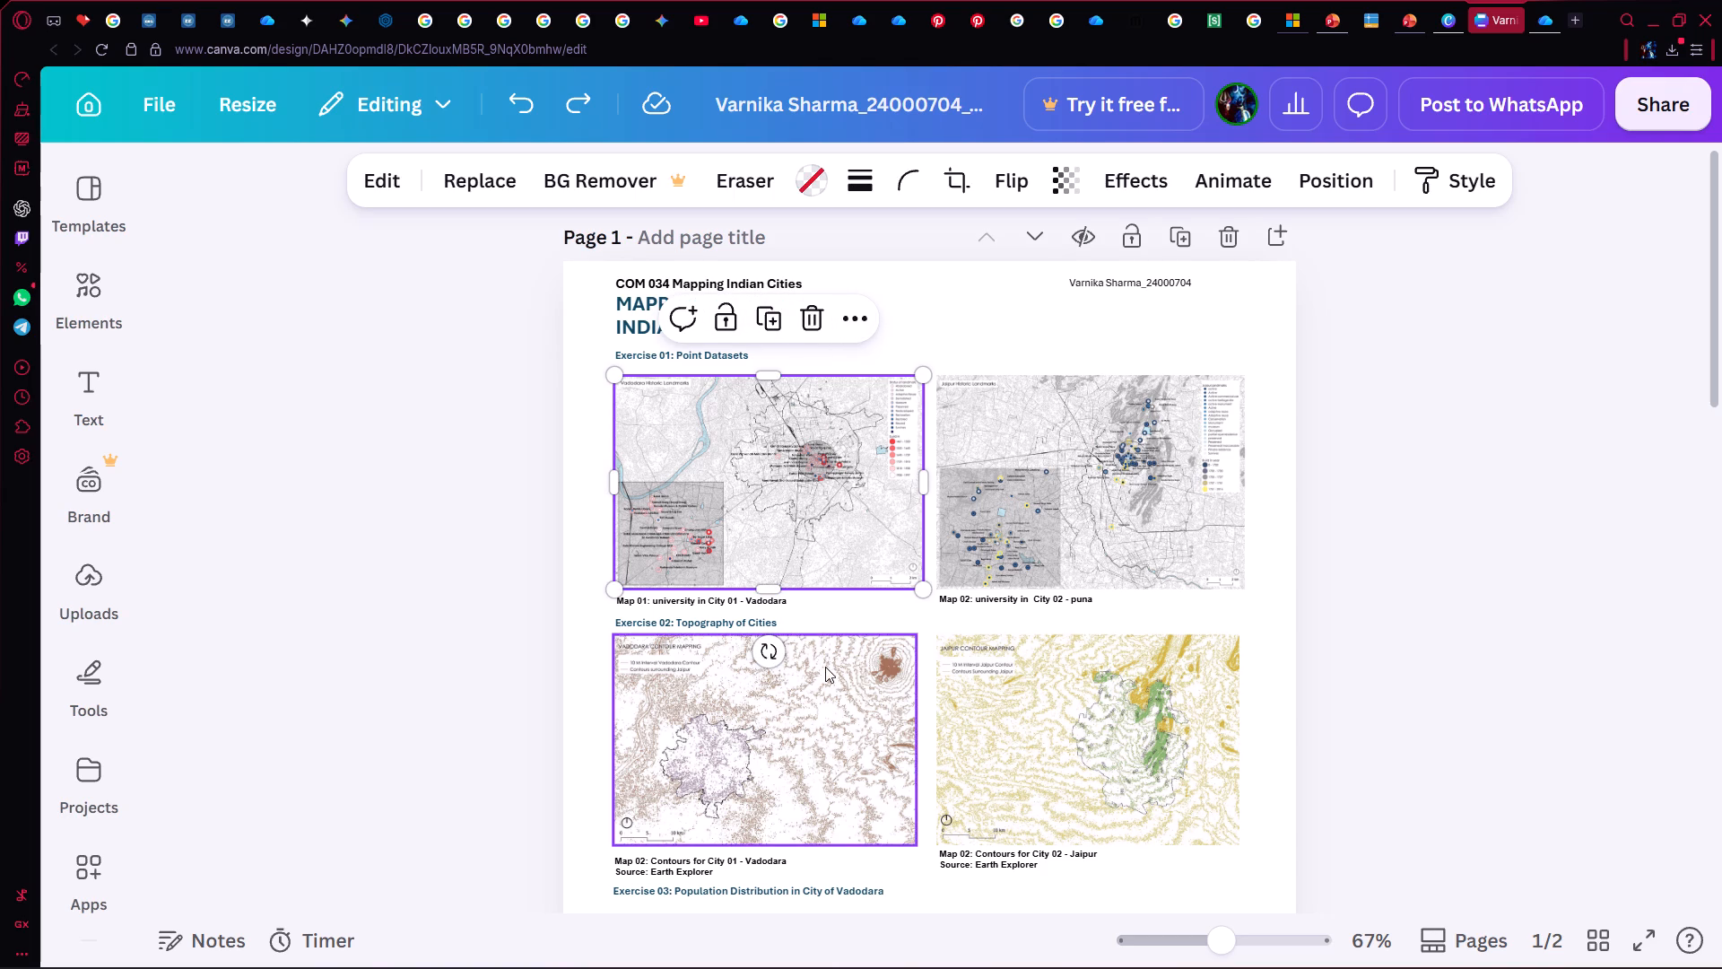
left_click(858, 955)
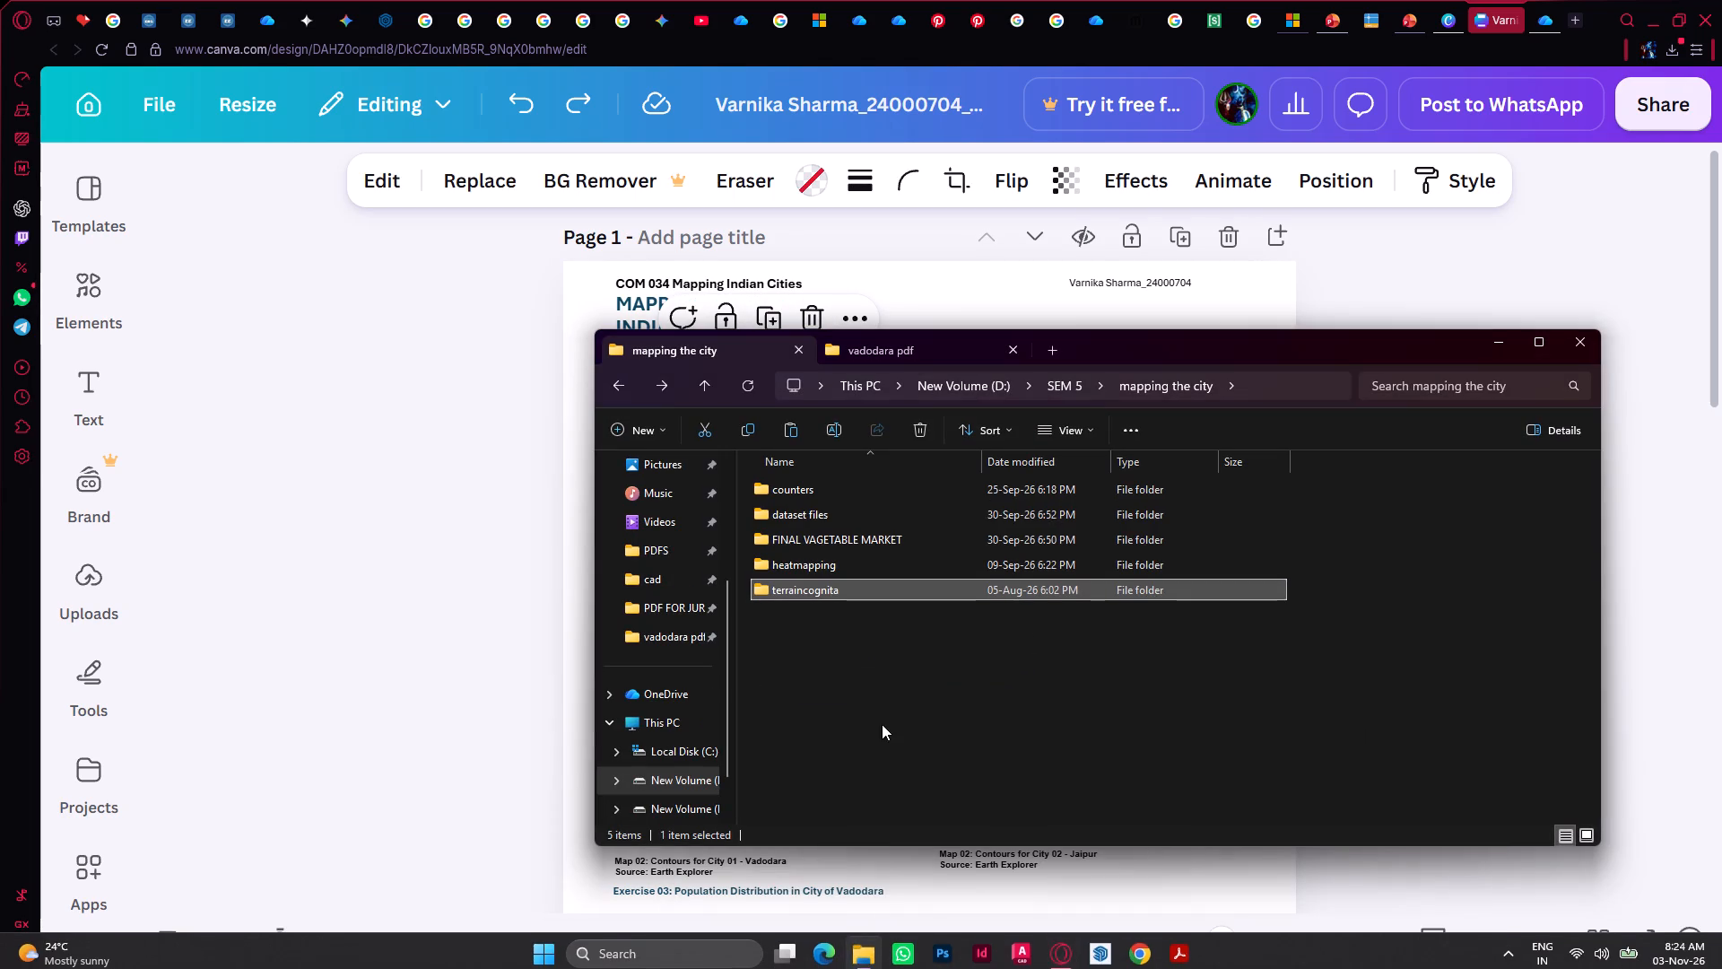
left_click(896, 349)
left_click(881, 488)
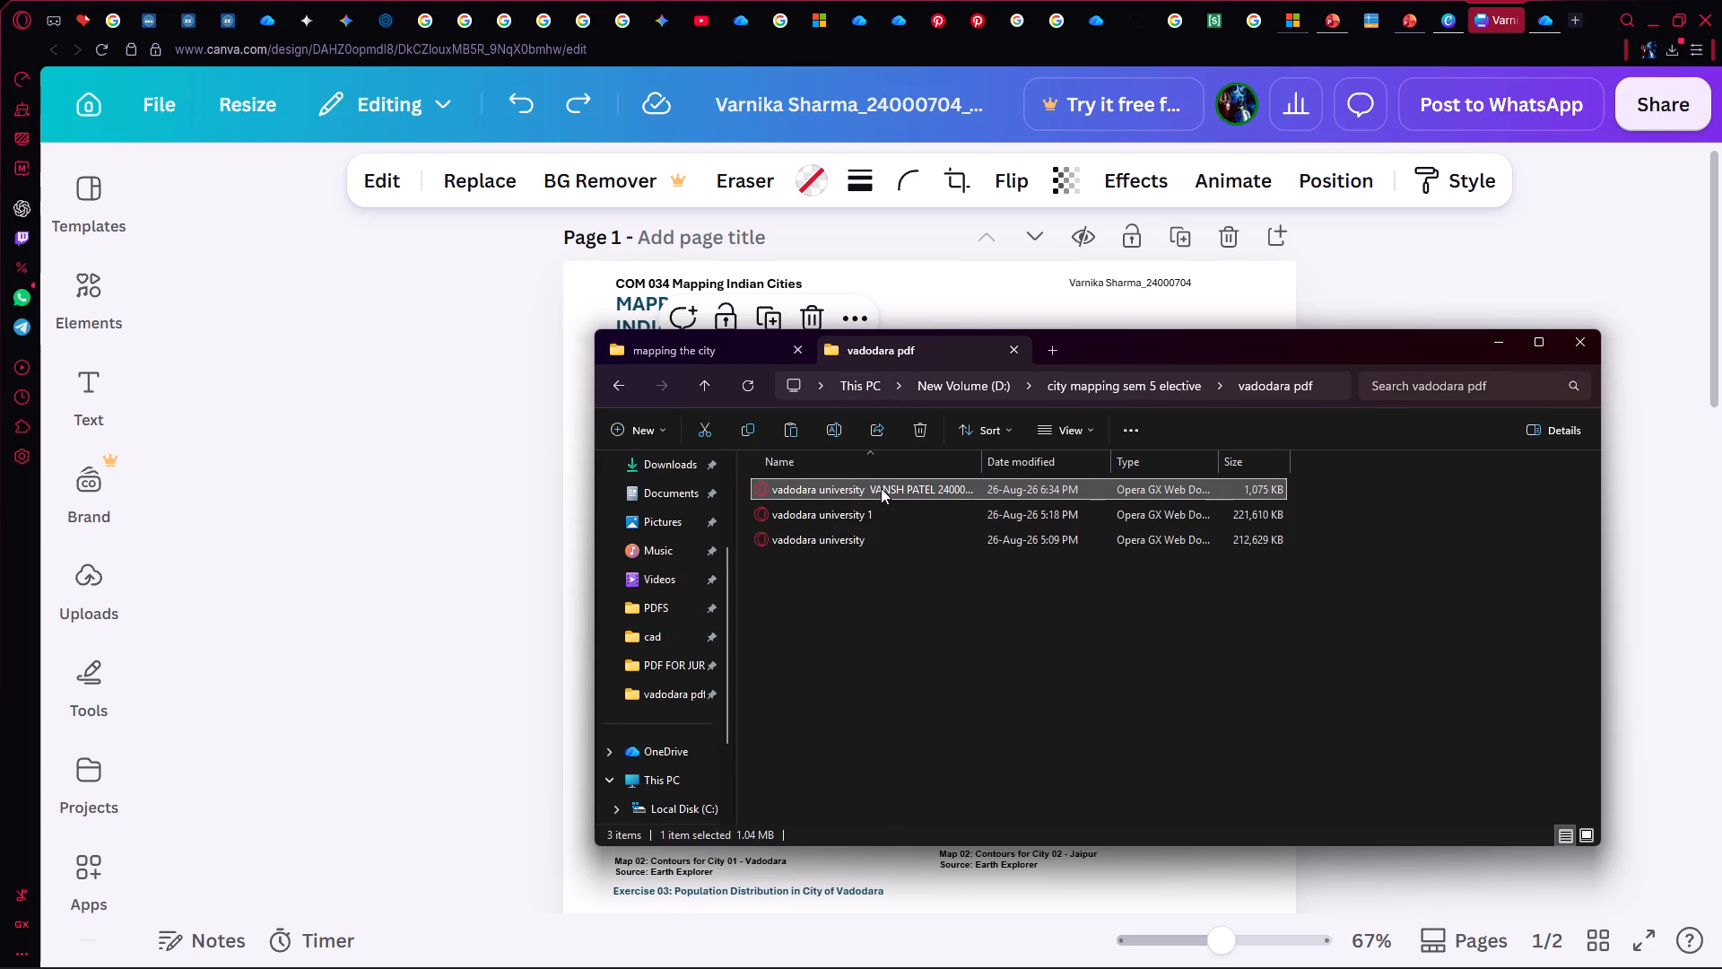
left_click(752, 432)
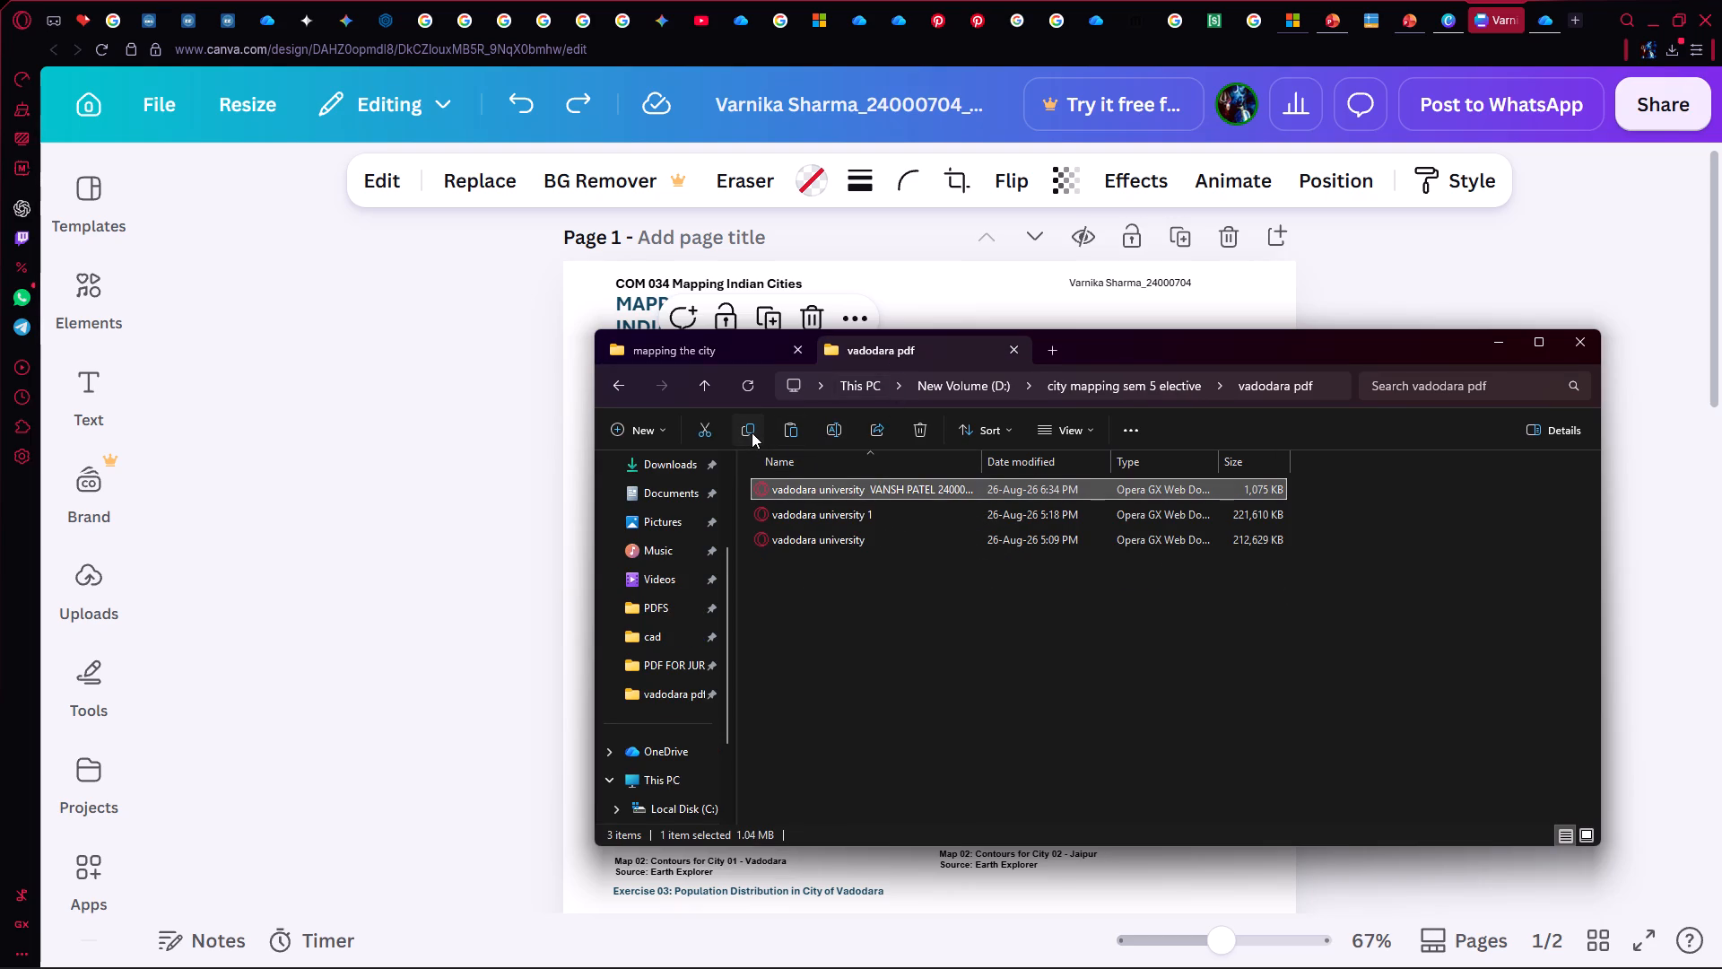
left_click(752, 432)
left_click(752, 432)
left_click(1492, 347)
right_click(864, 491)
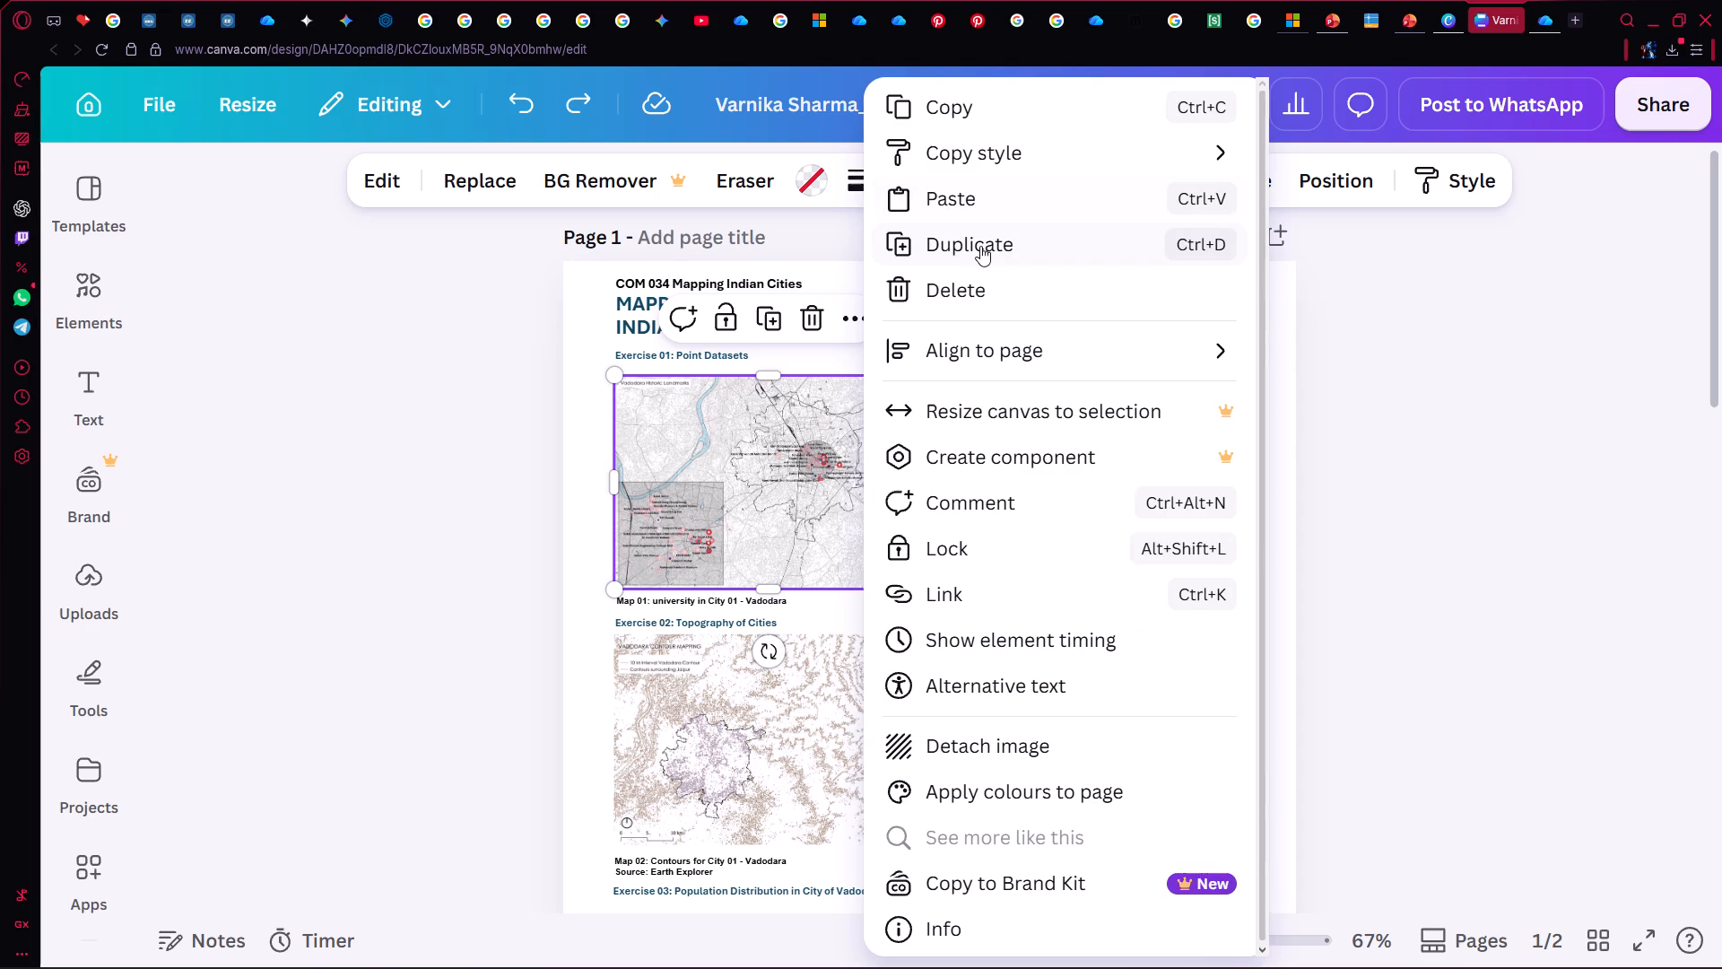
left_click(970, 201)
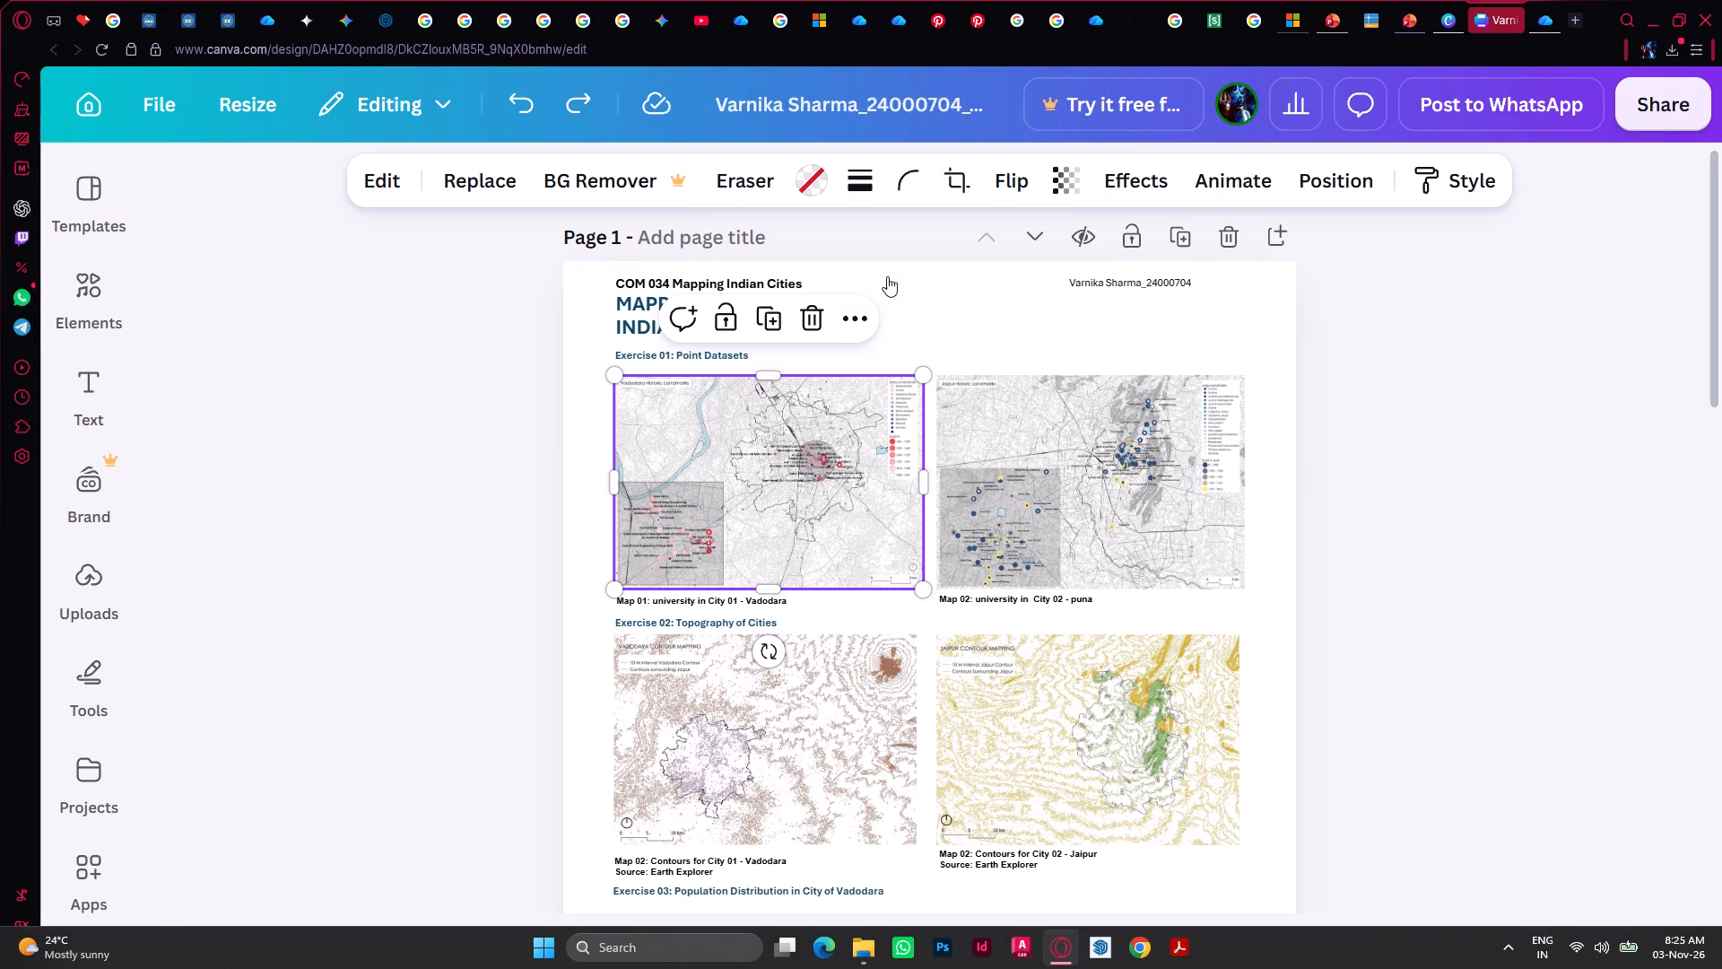
left_click(1535, 21)
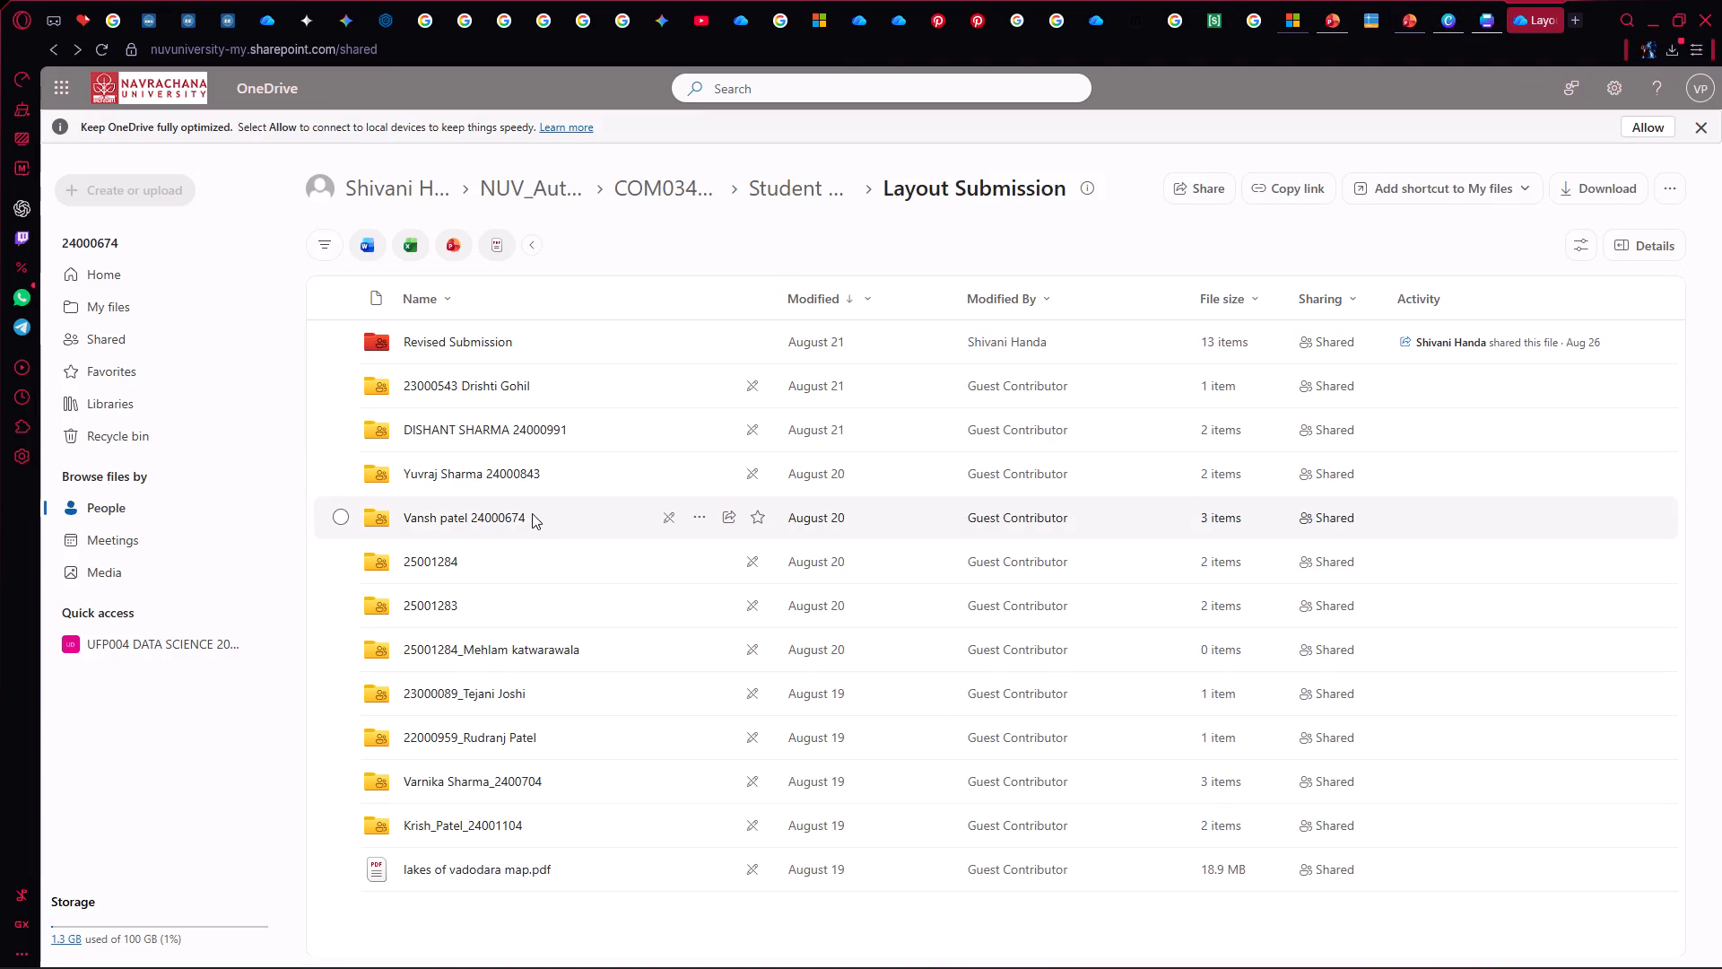
double_click(520, 519)
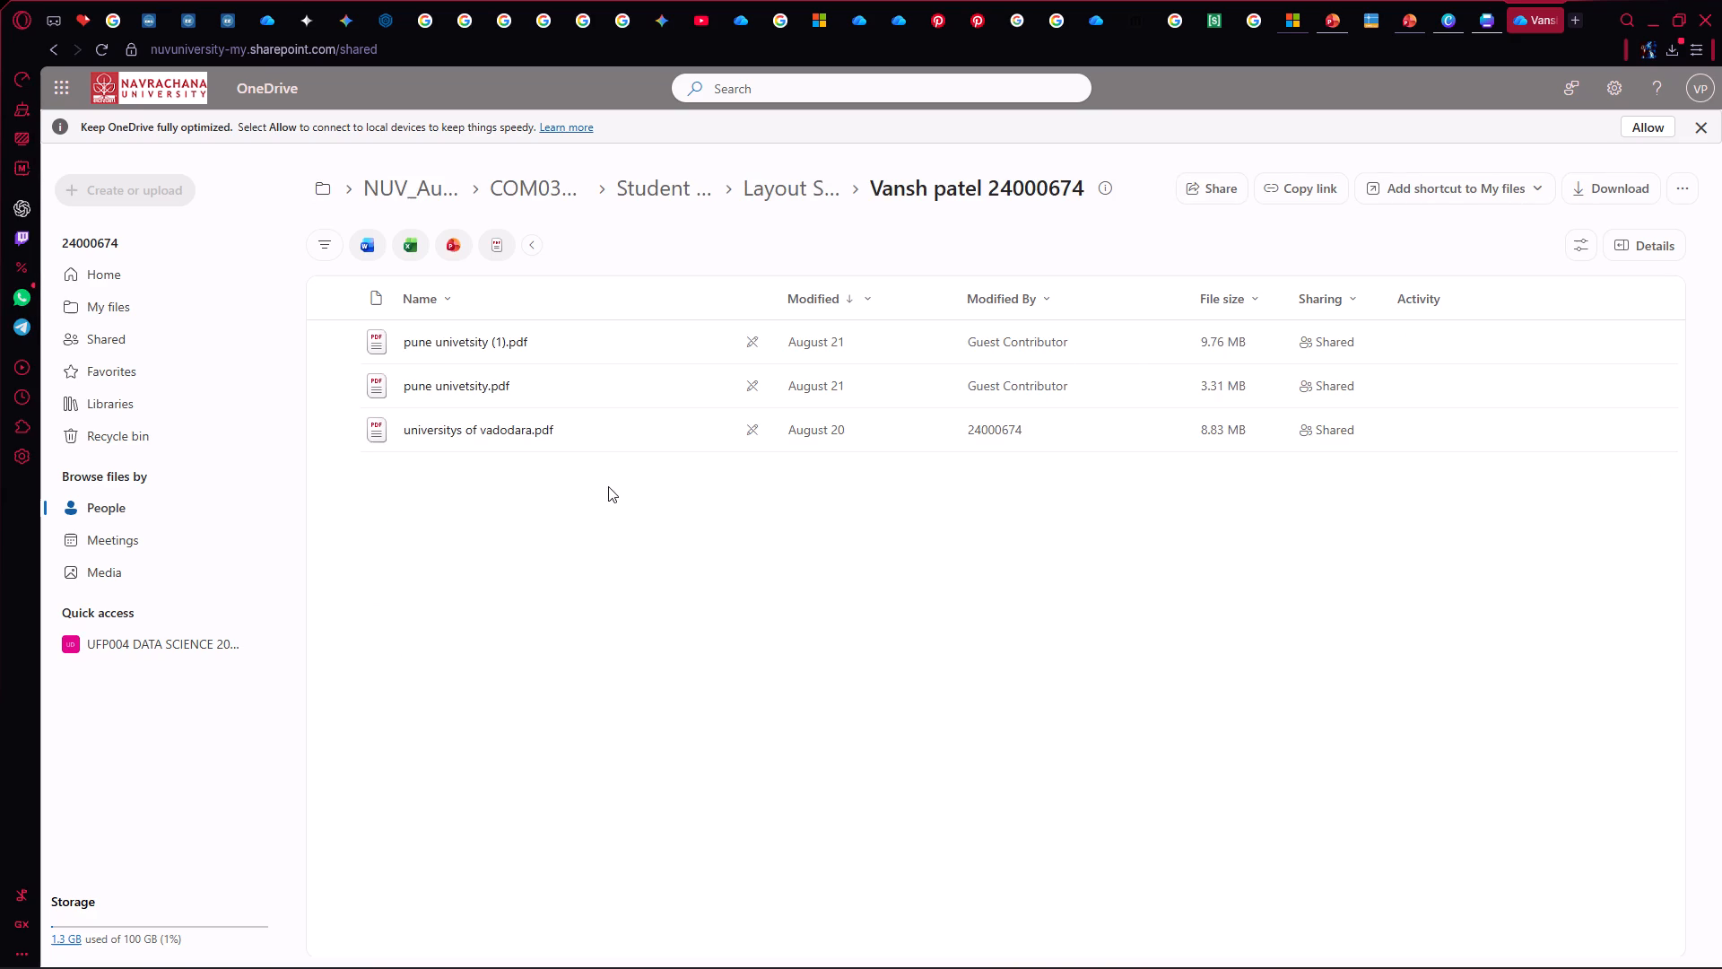
double_click(602, 346)
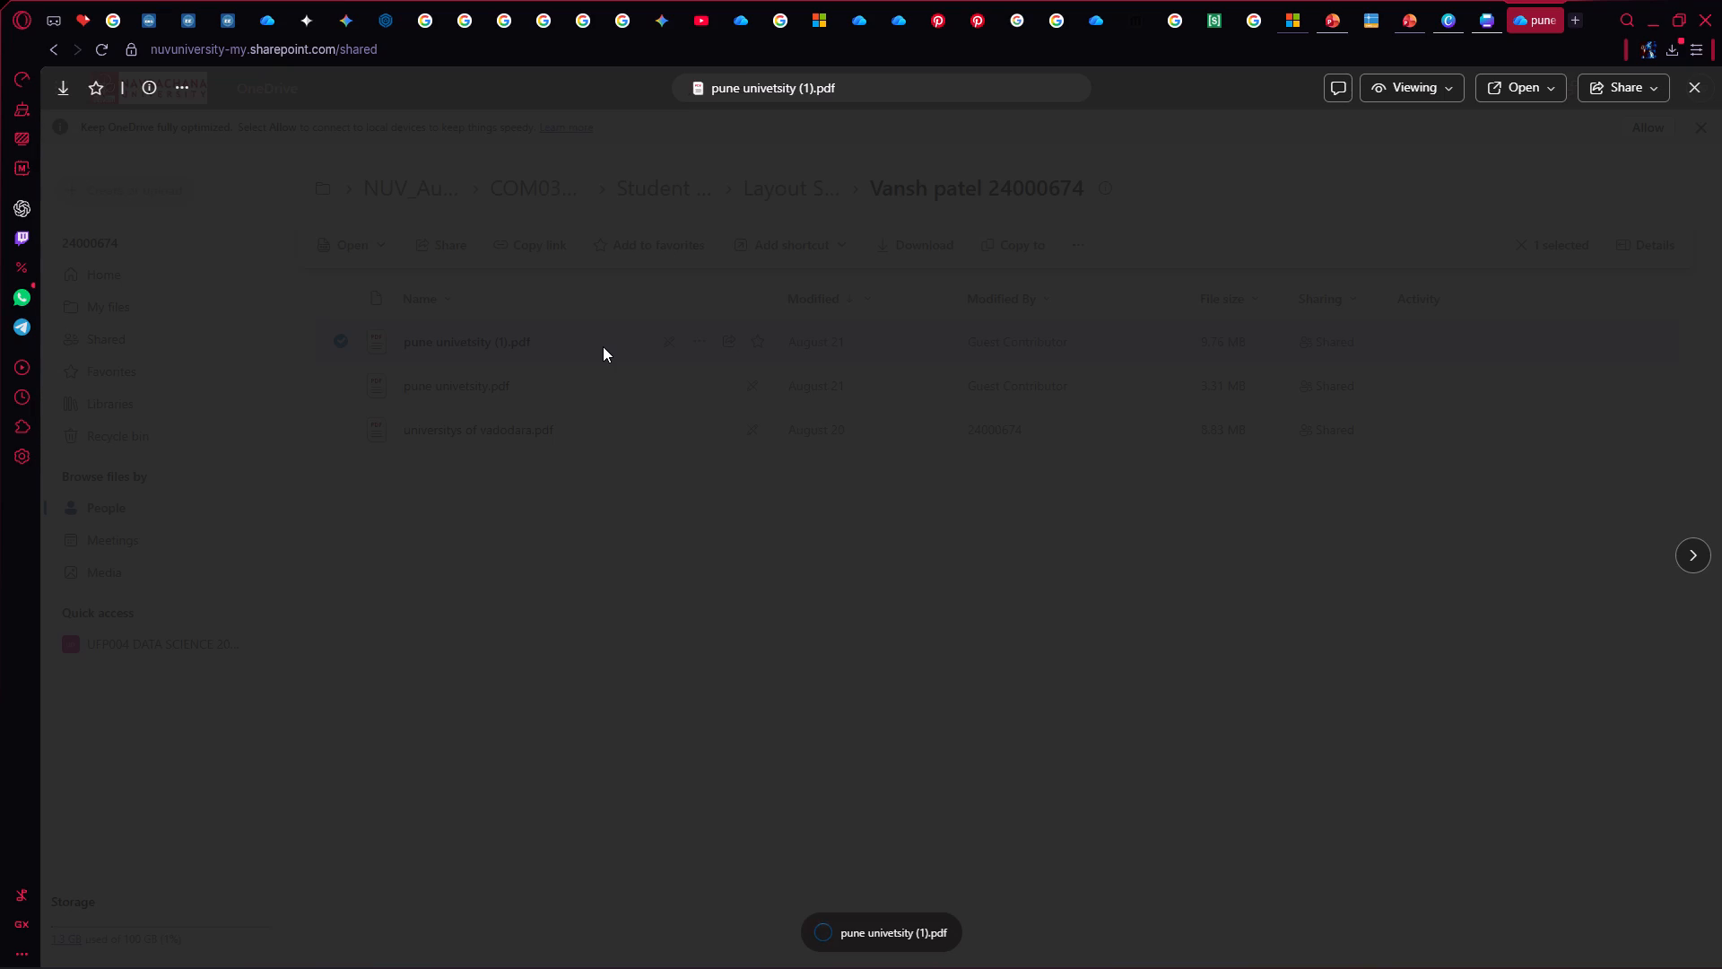
left_click(1692, 91)
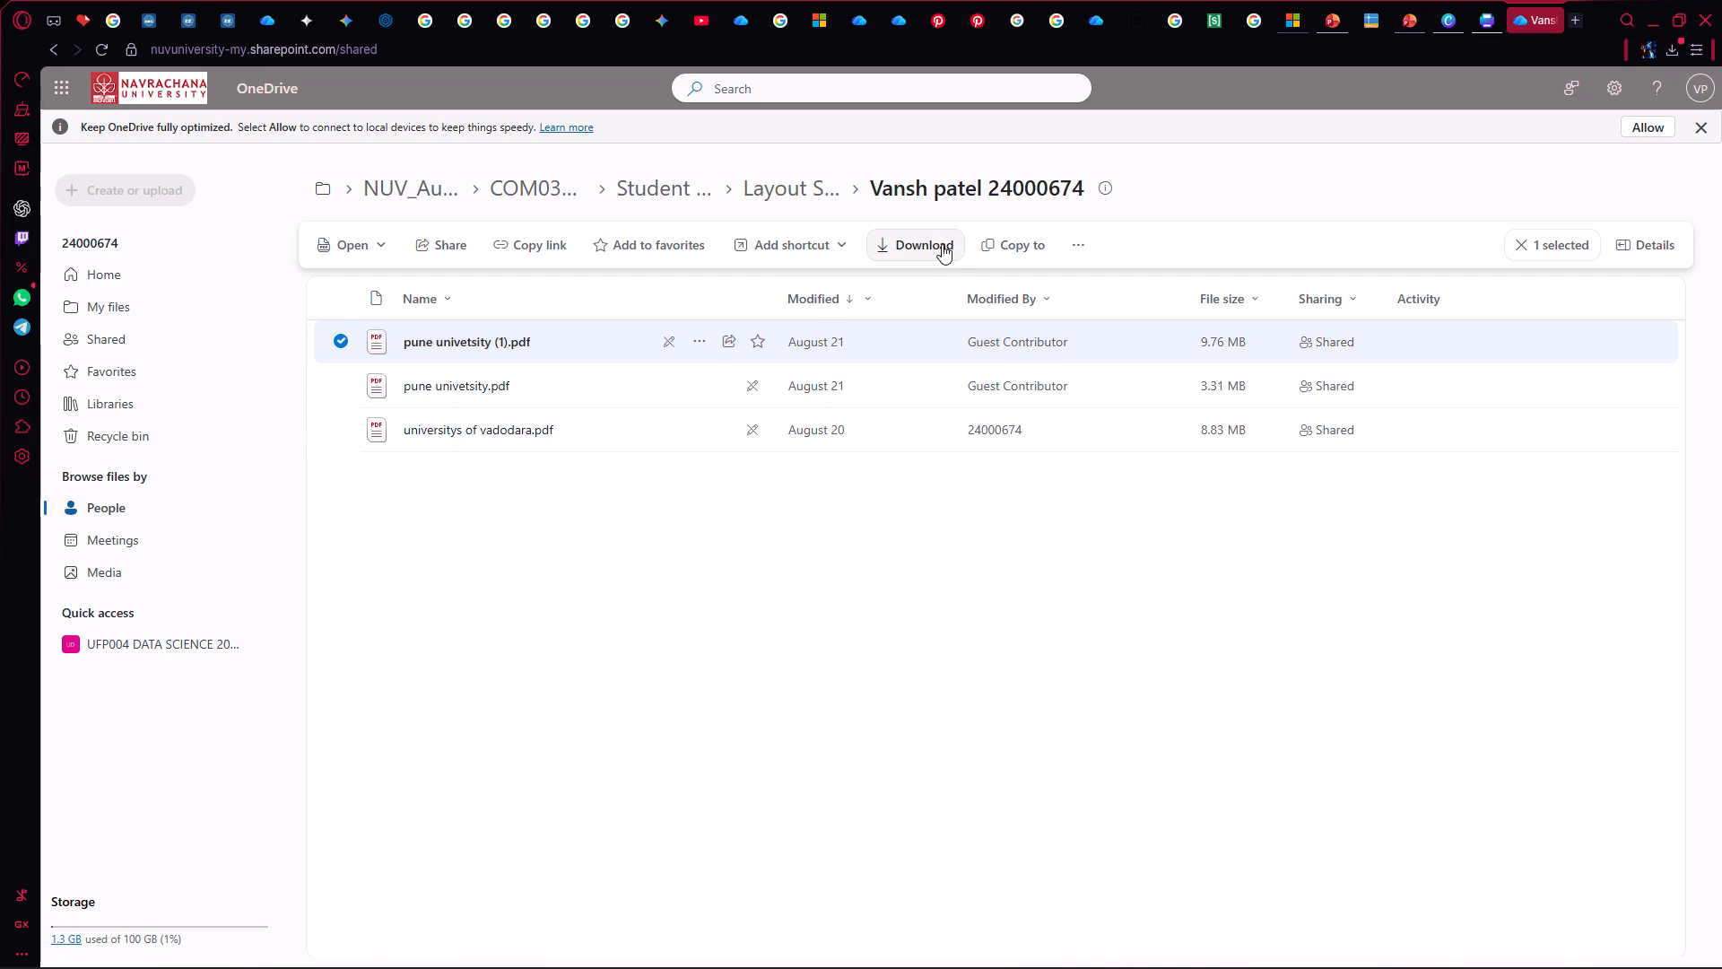
key("ctrl+a")
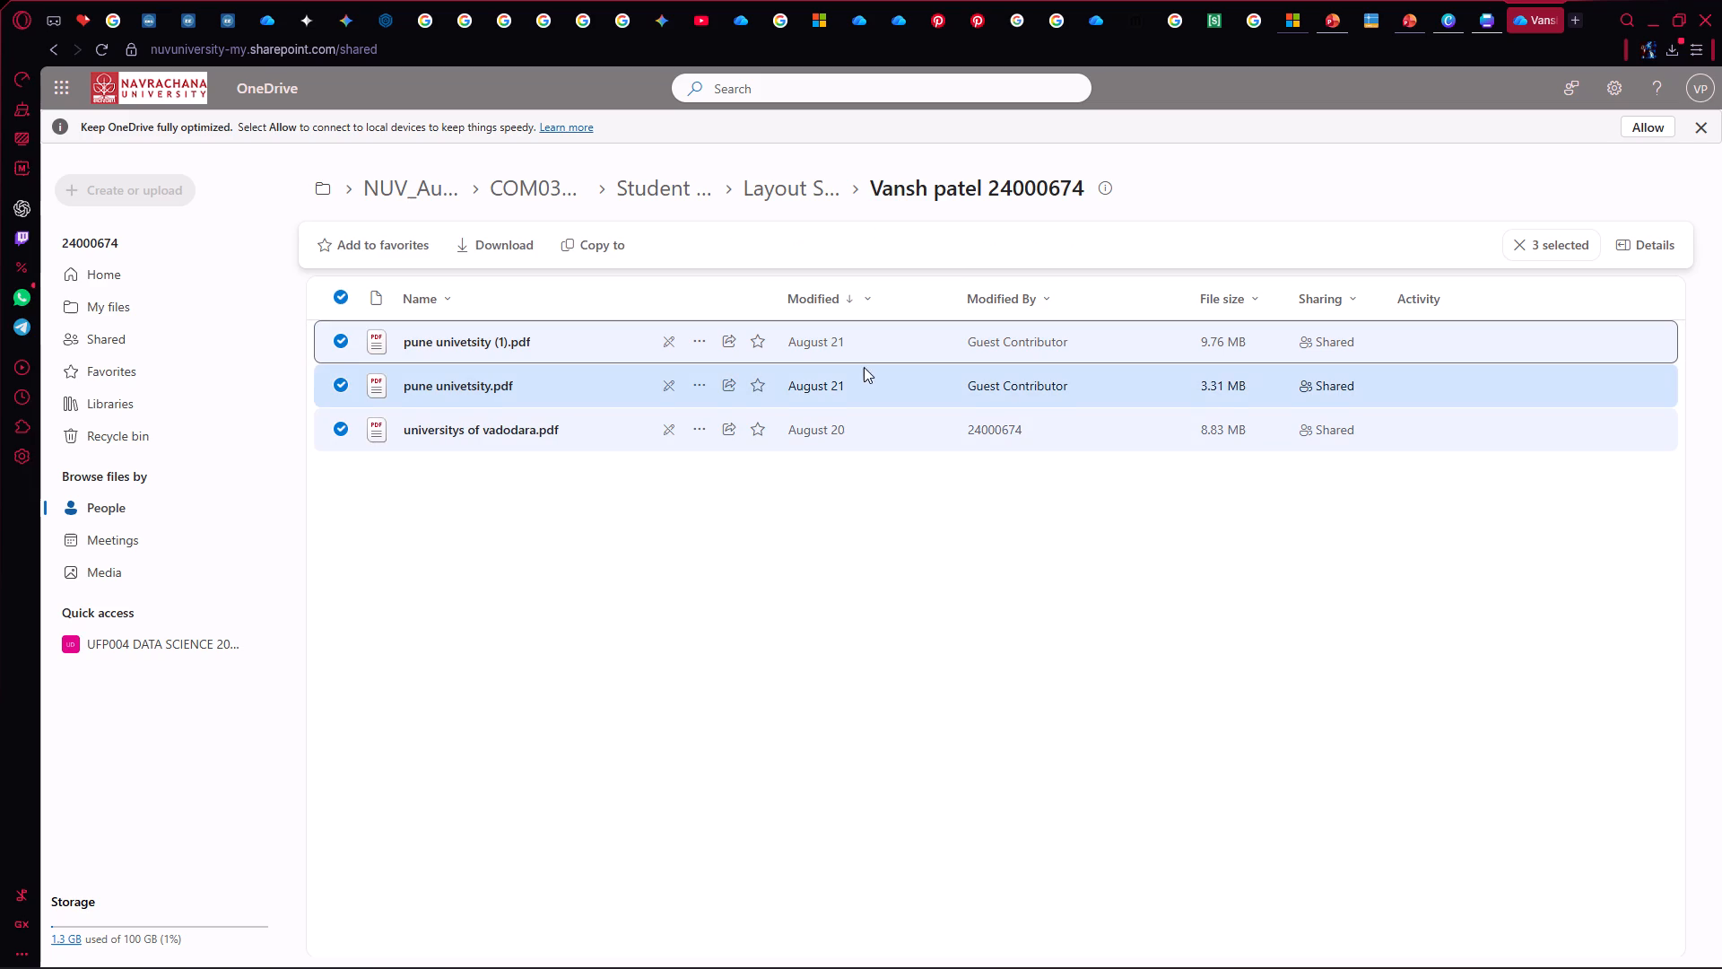
left_click(500, 250)
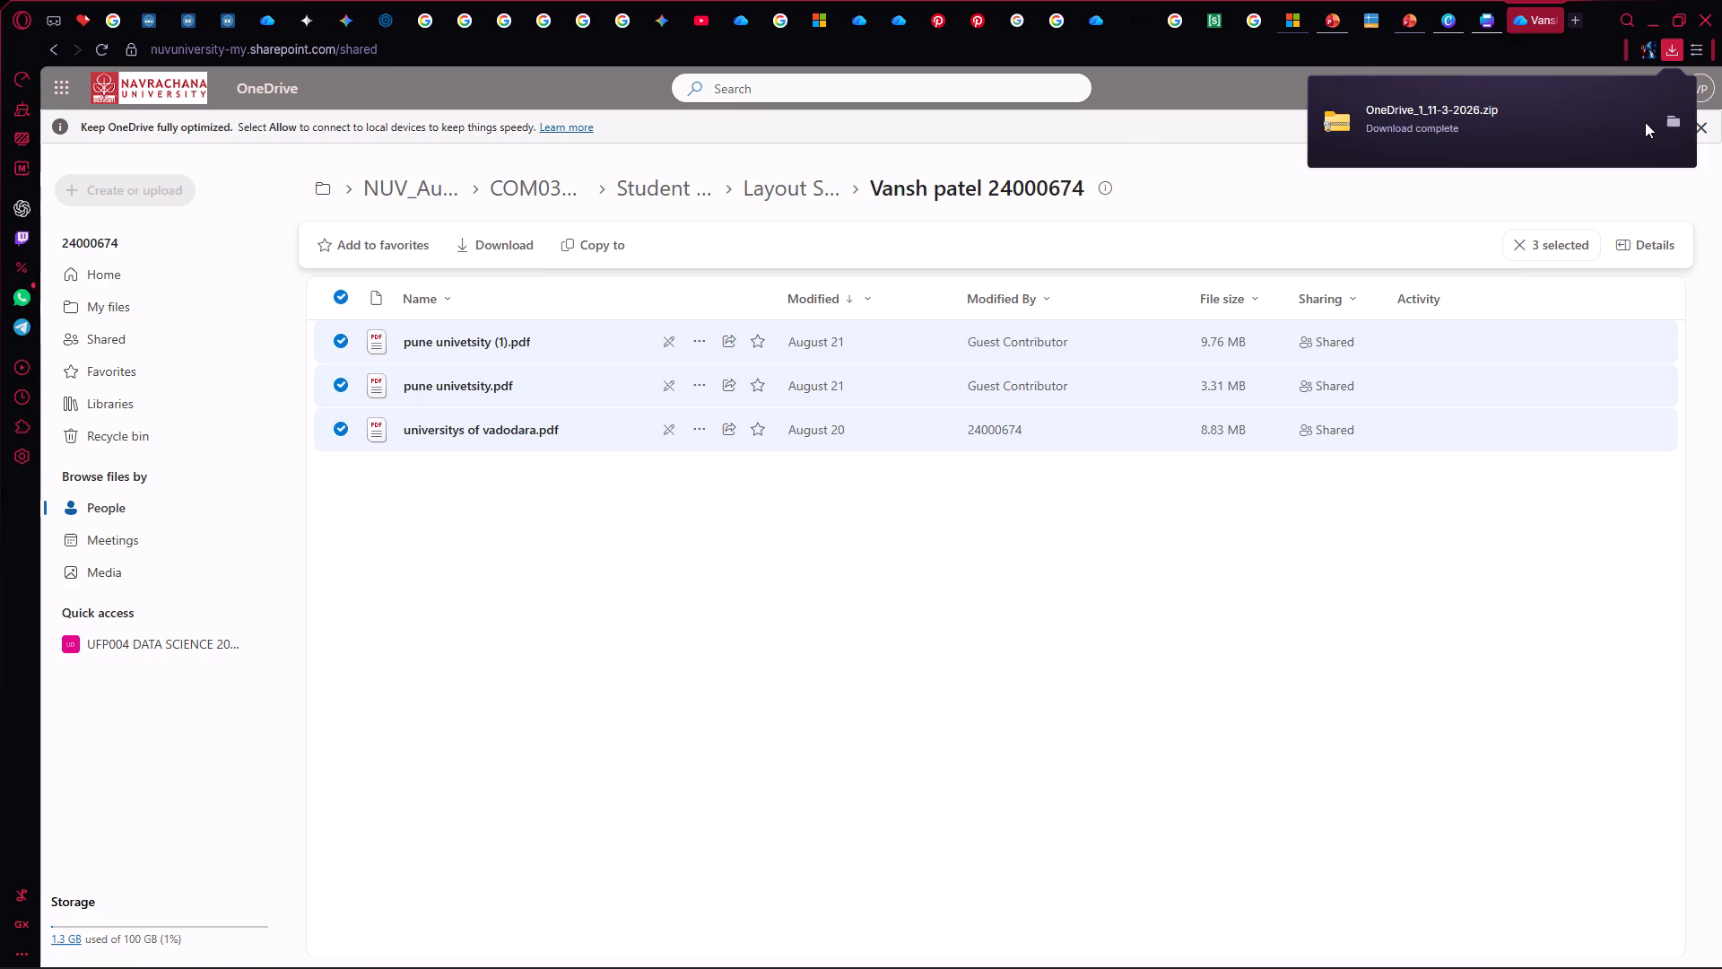
Open the downloaded OneDrive_1_11-3-2026 archive to check for the Pune and Vadodara university PDFs.
double_click(1611, 119)
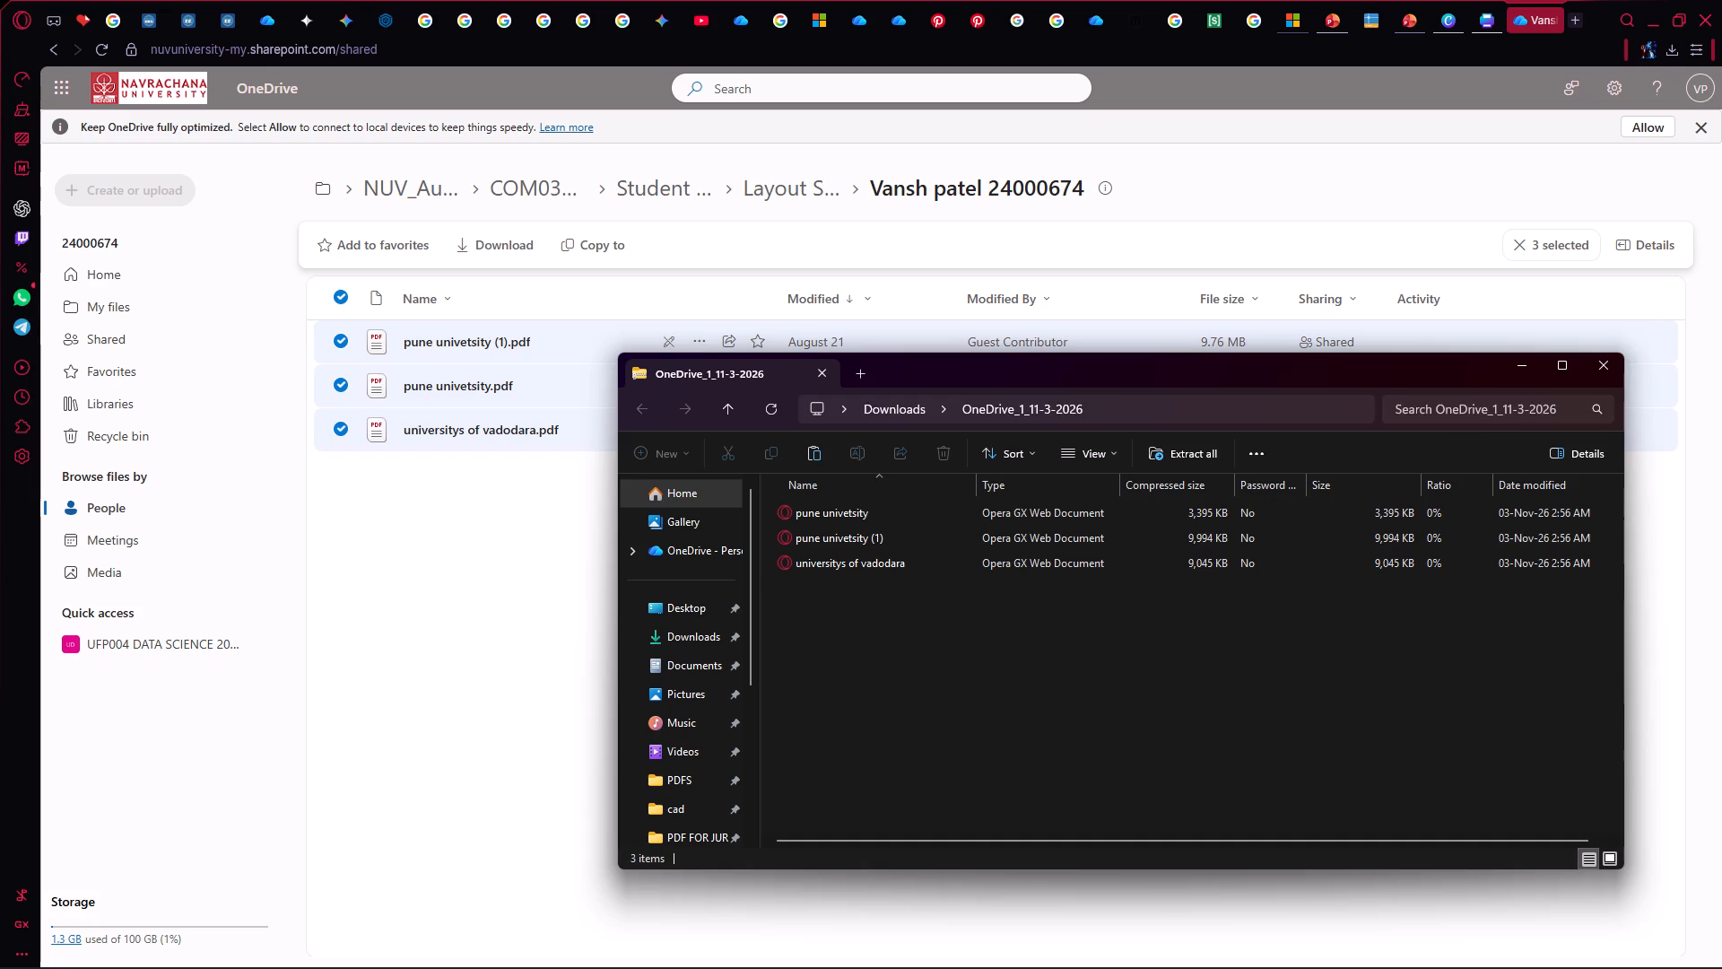
left_click(1521, 382)
left_click(1523, 373)
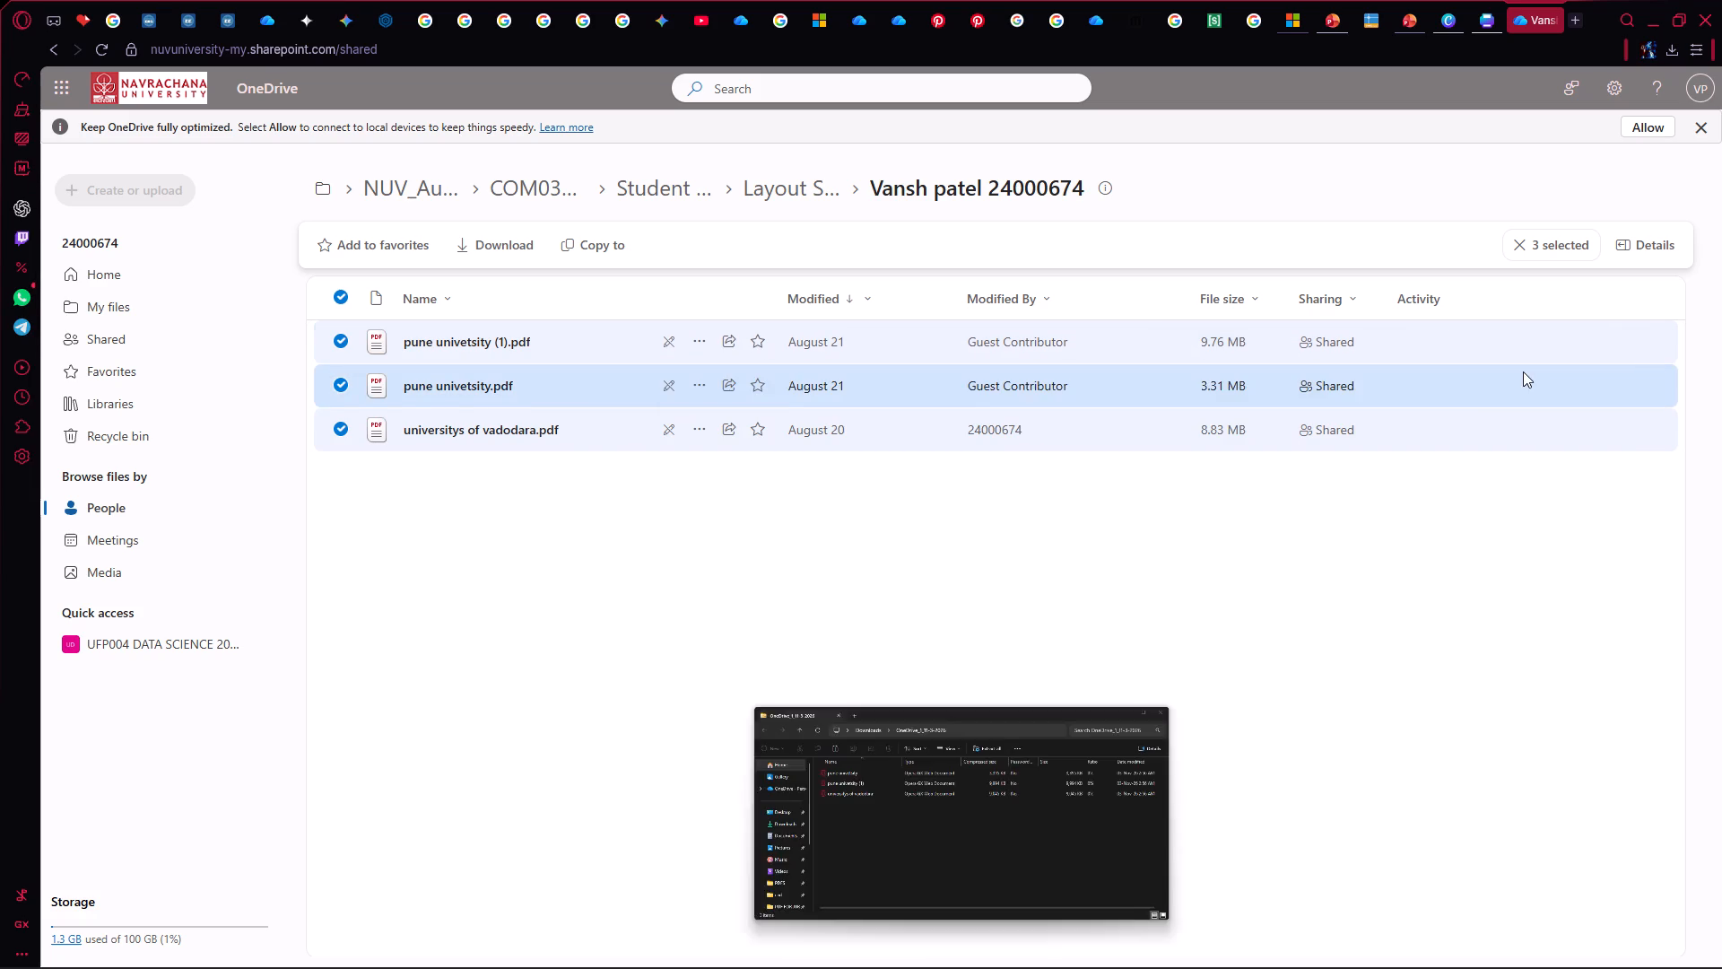
left_click(49, 47)
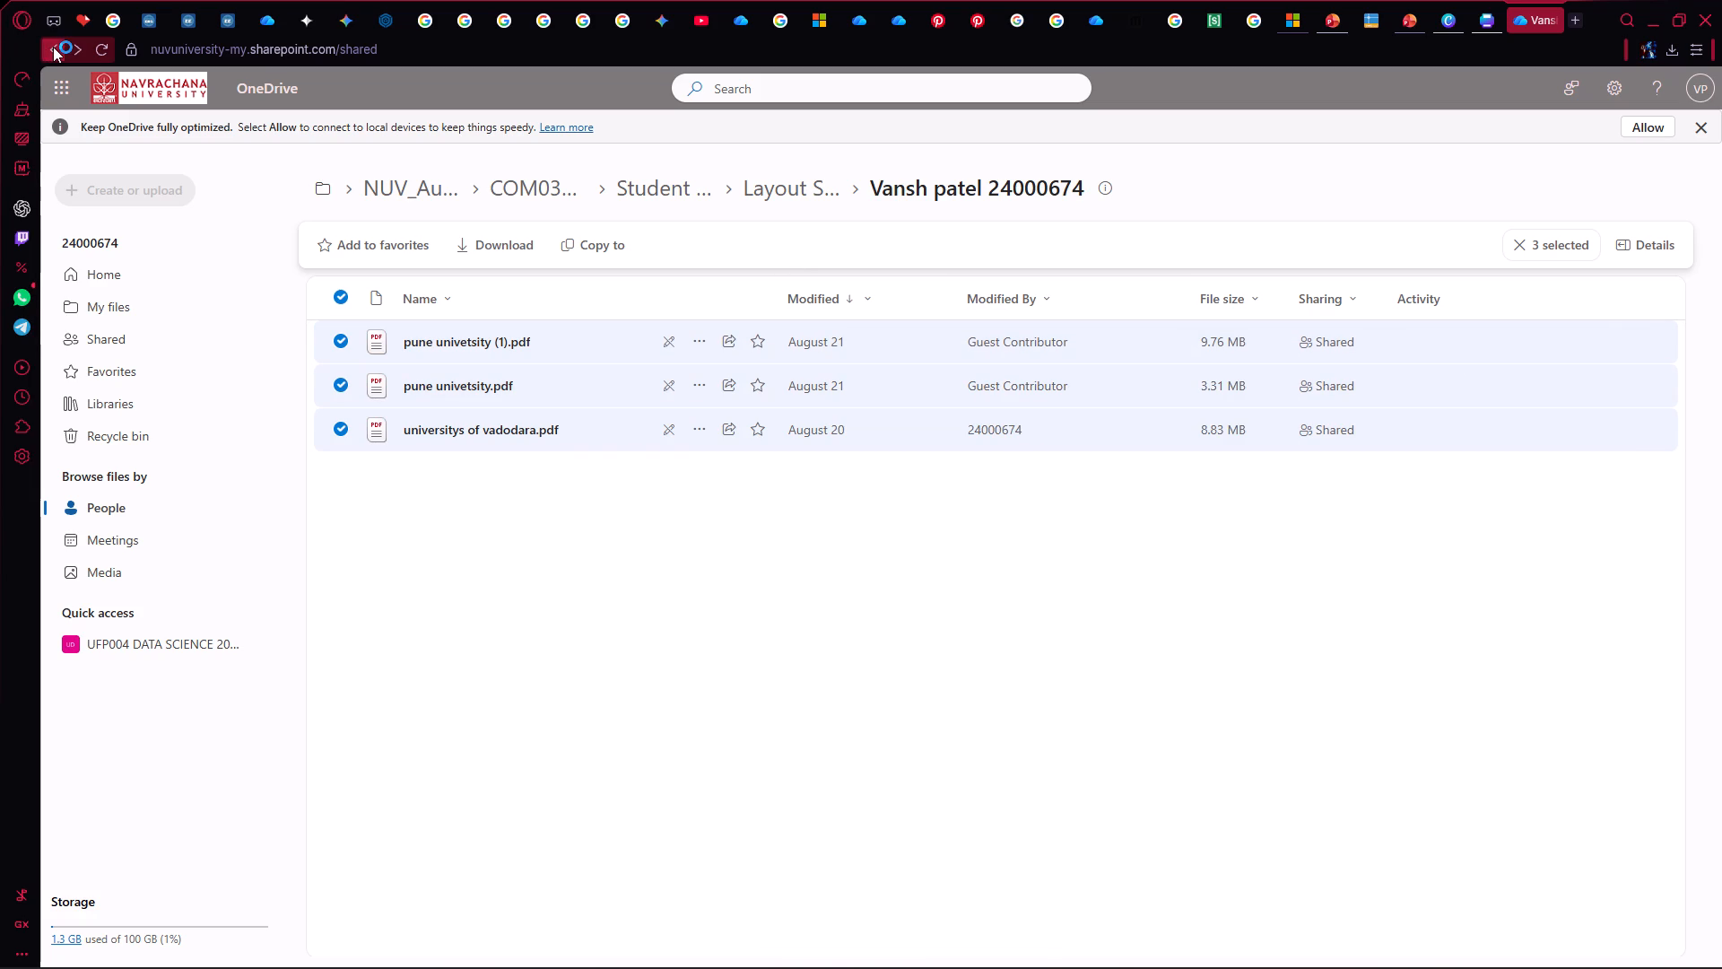
Look back through the COM034_Mapping Indian Cities WhatsApp group for the shared submission folder links.
left_click(13, 288)
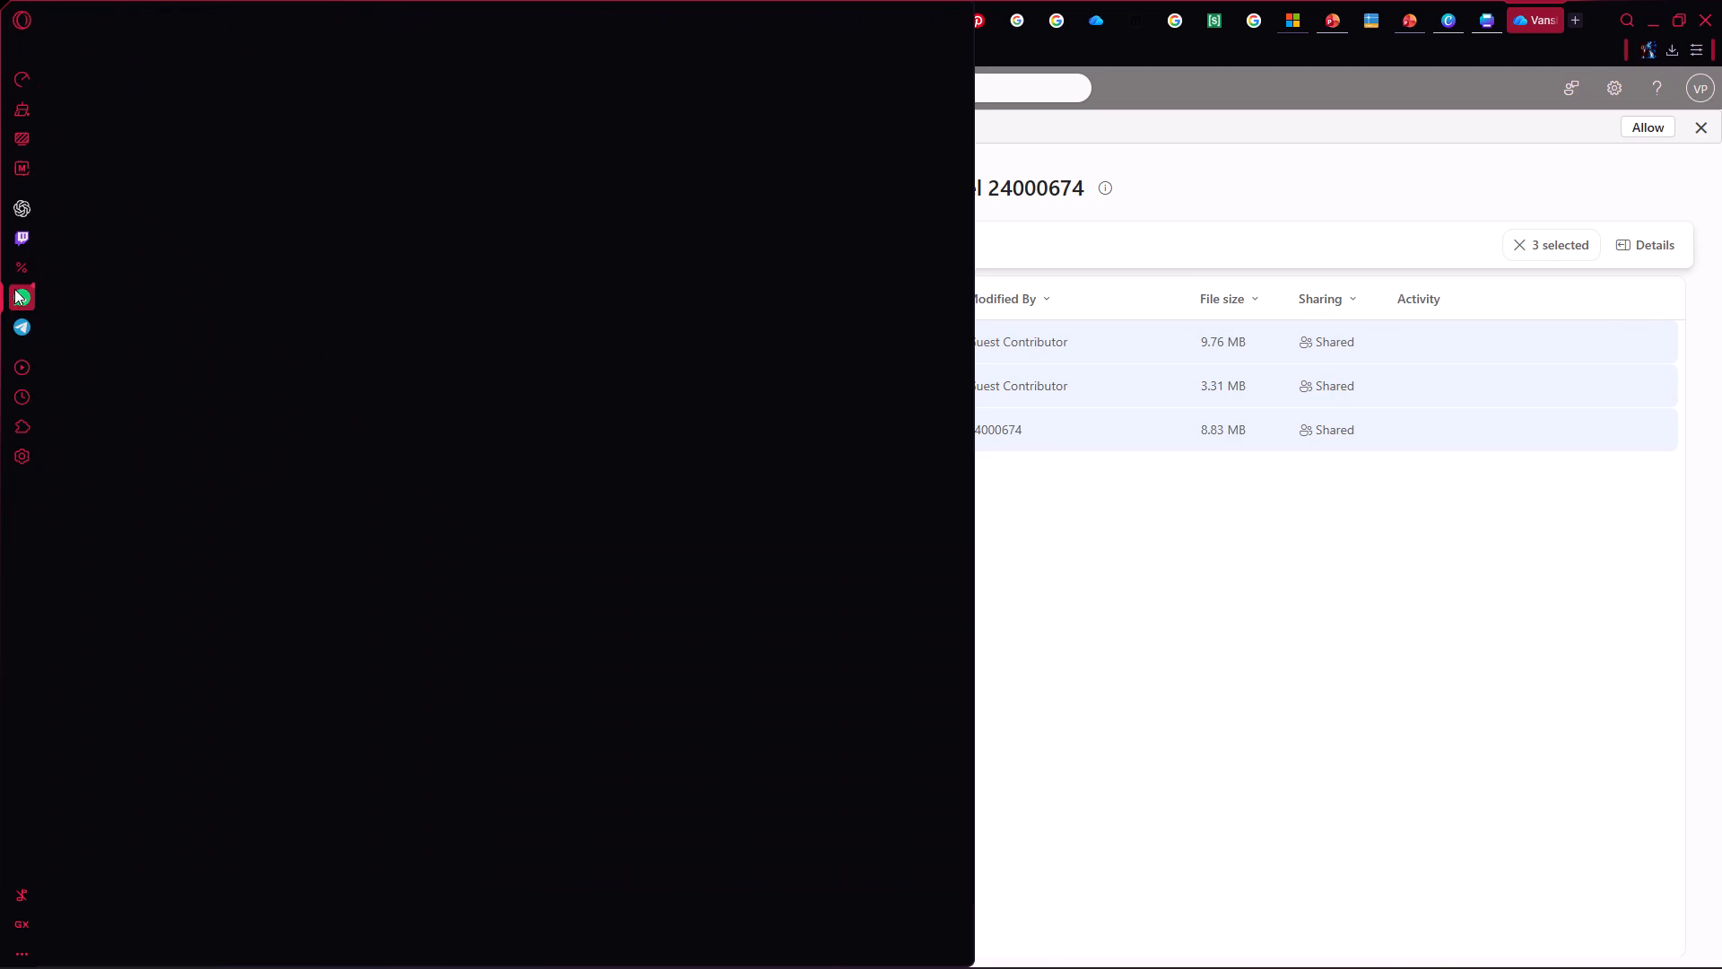
scroll(631, 536, "up", 4)
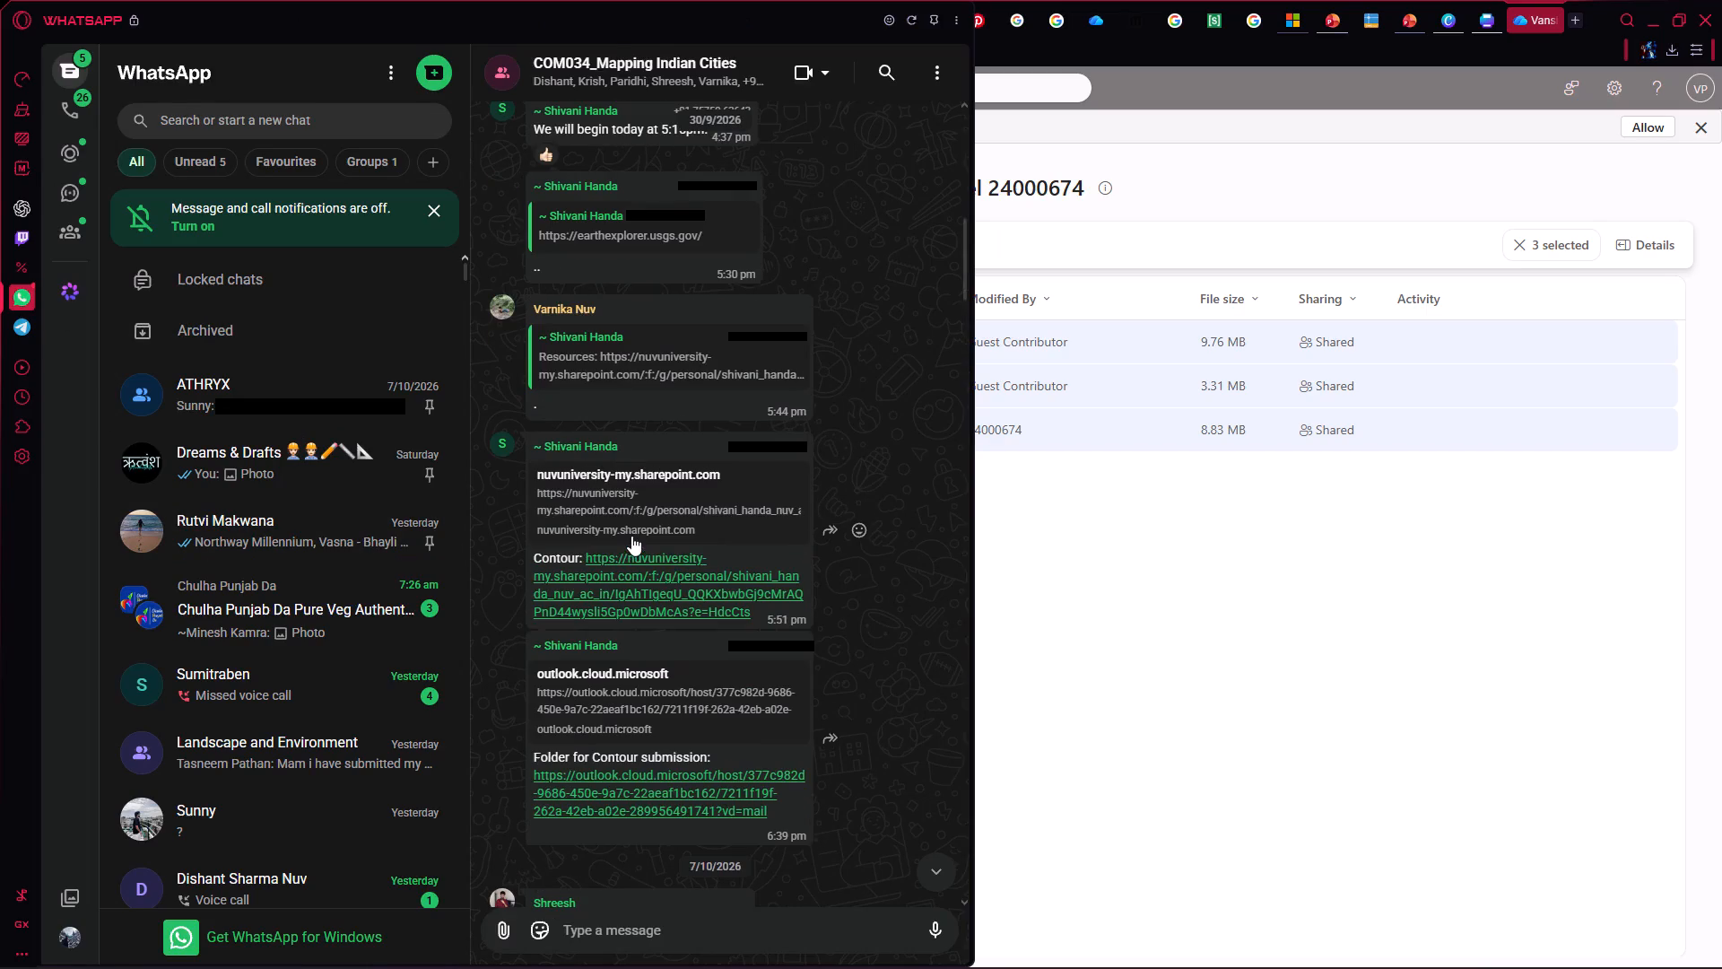
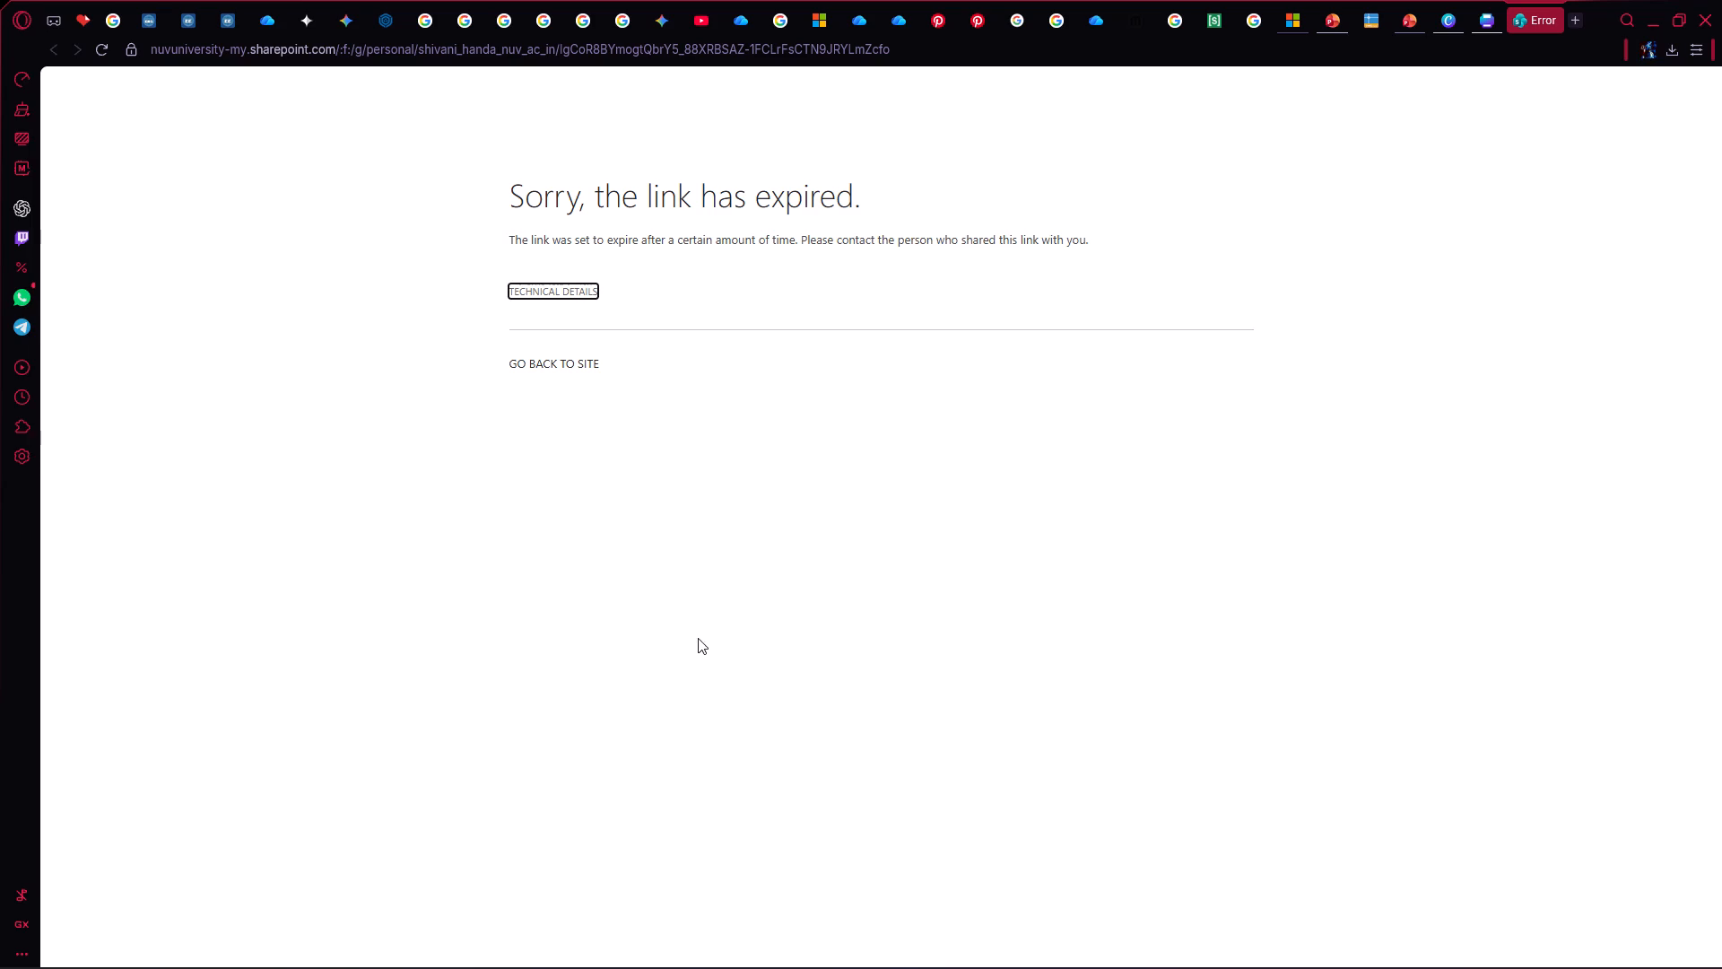
left_click(1552, 13)
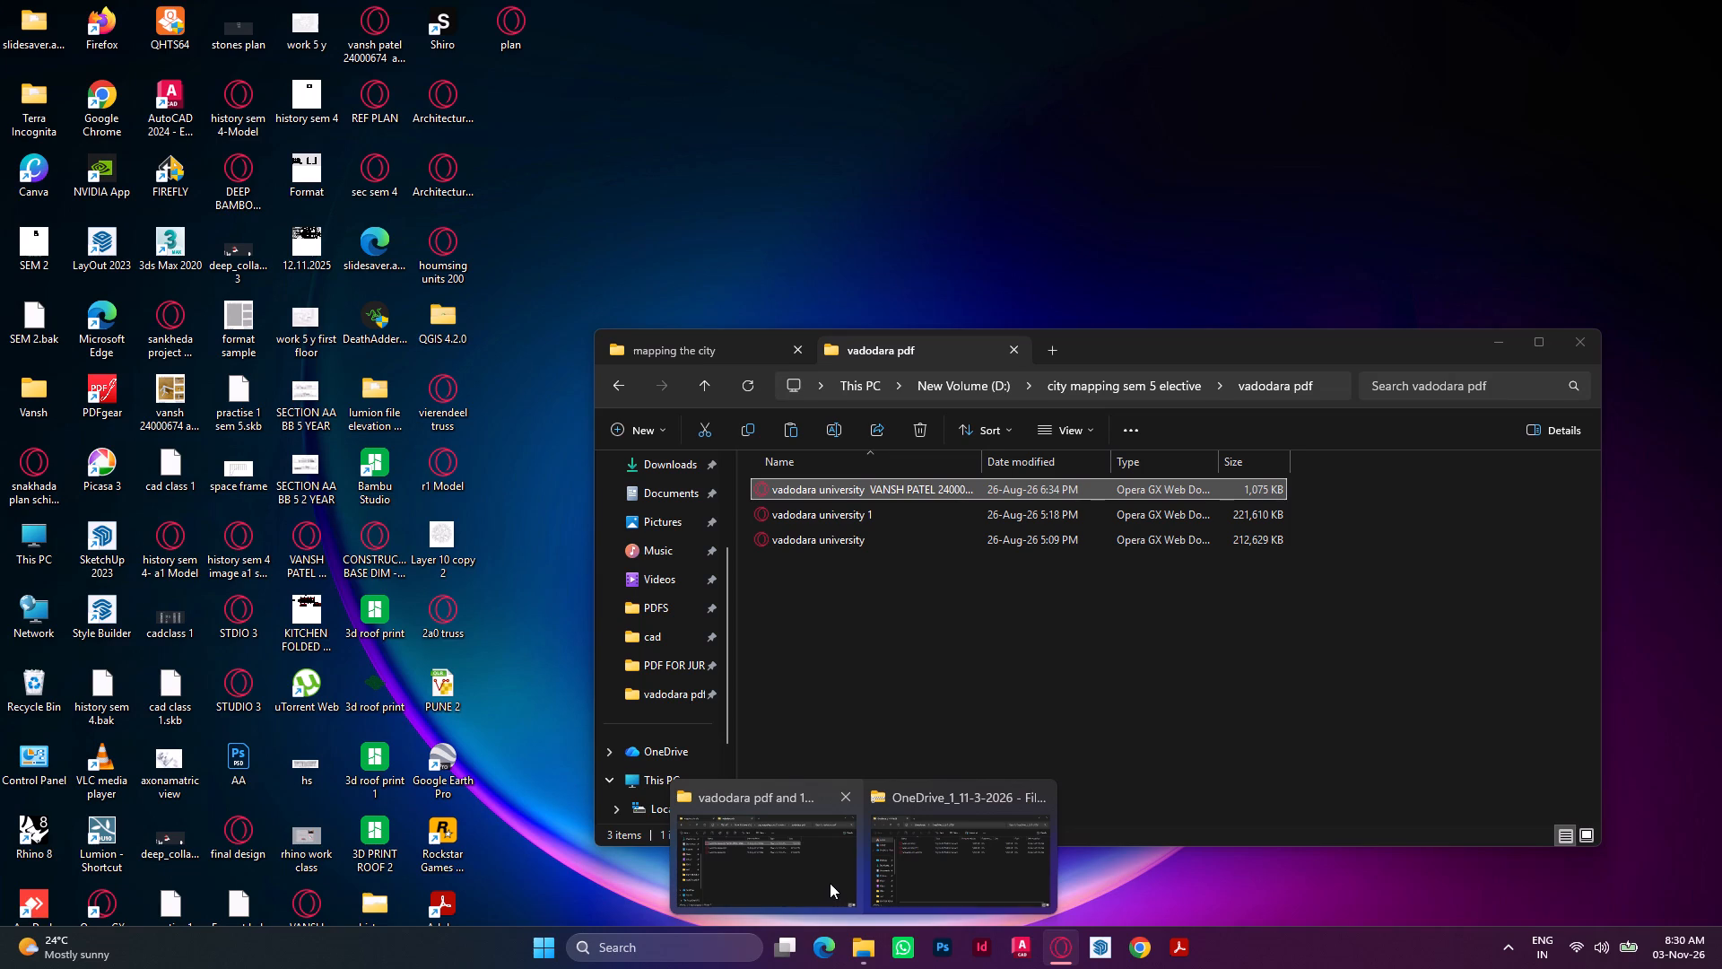
View the student's named vadodara university PDF from the vadodara pdf folder, and close it after checking the map.
left_click(830, 883)
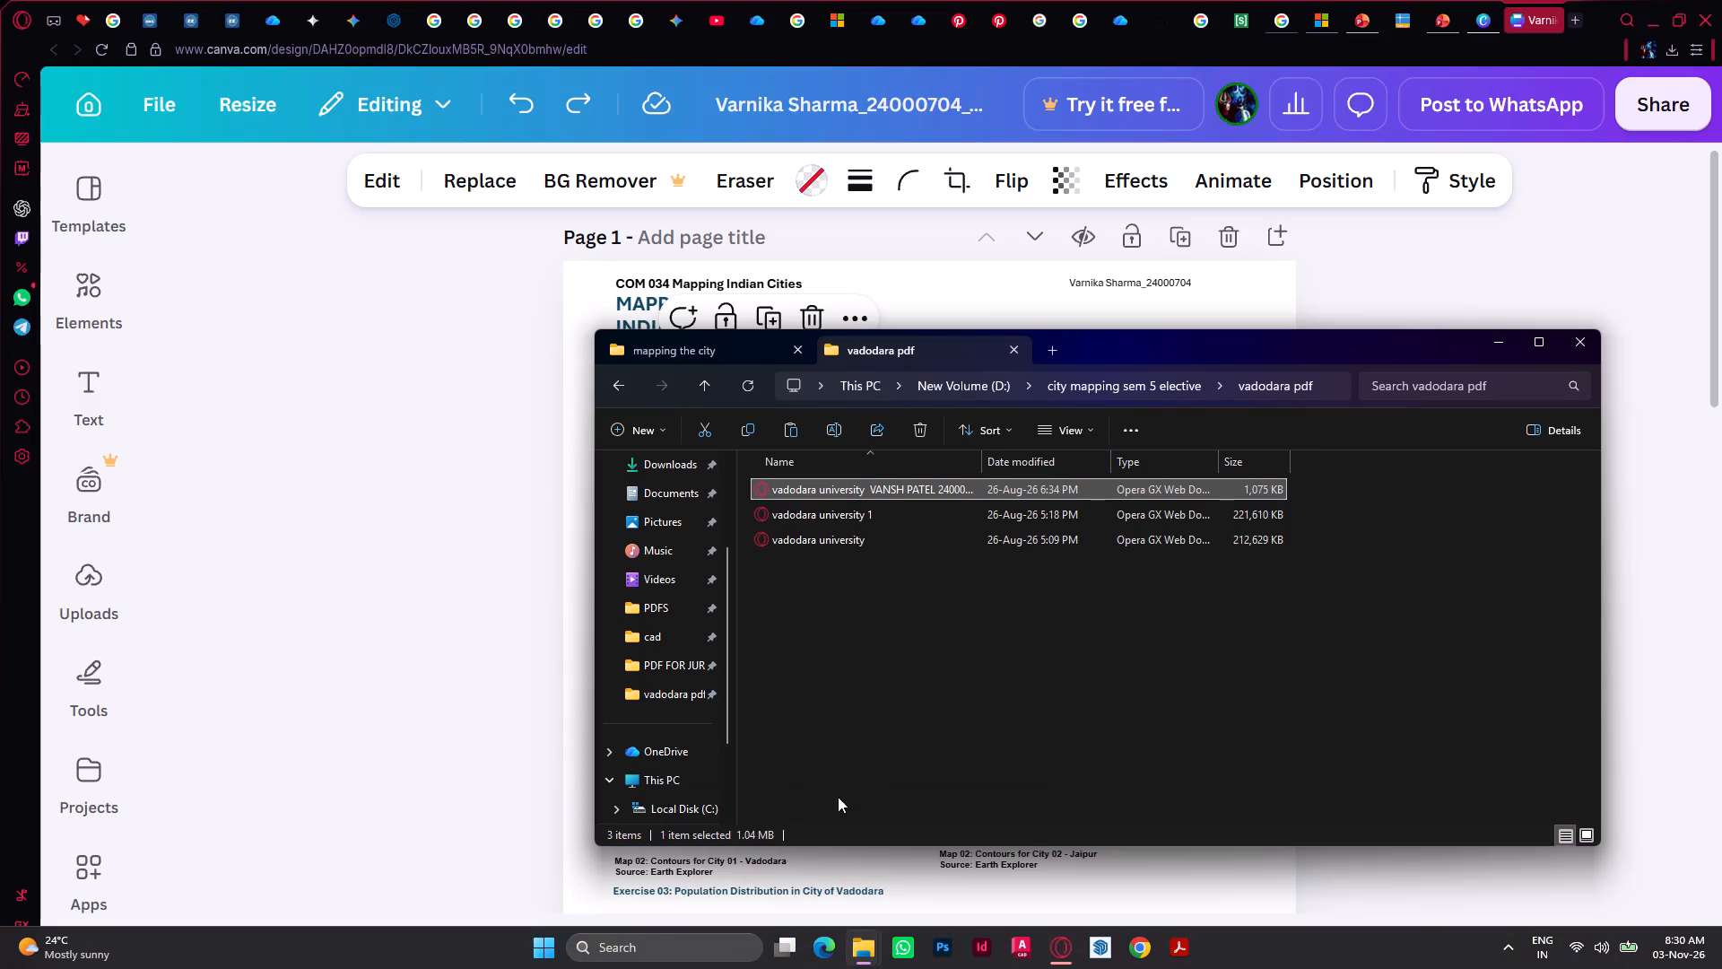
double_click(928, 485)
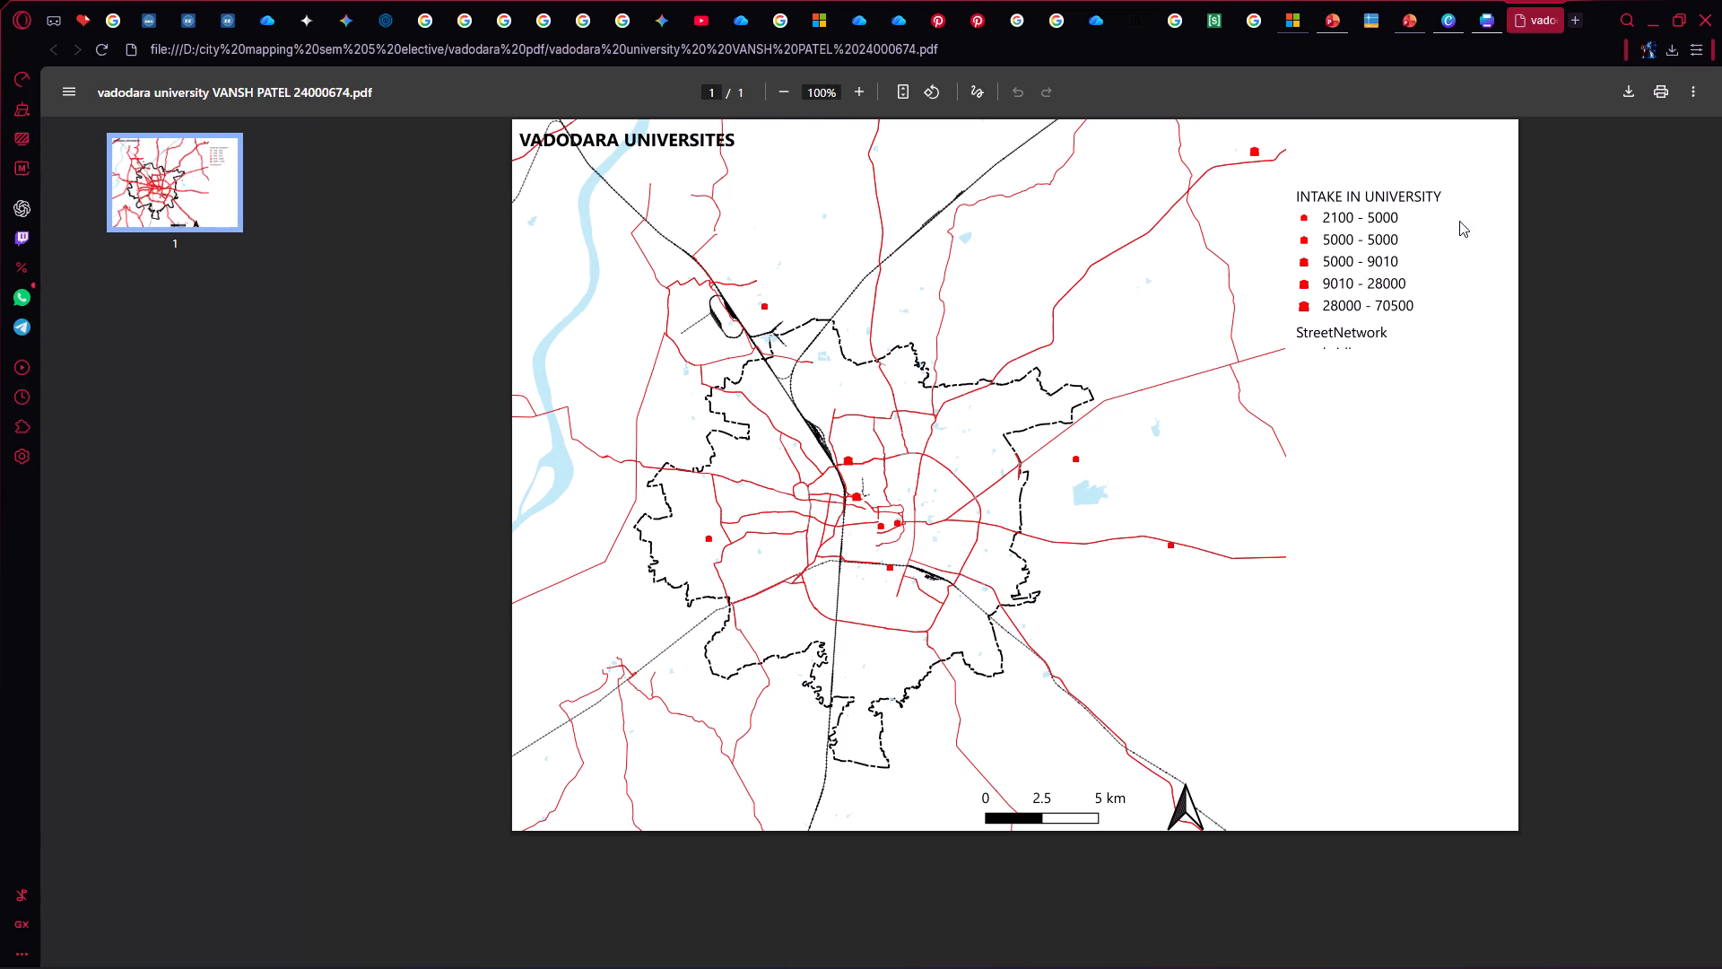
left_click(1703, 22)
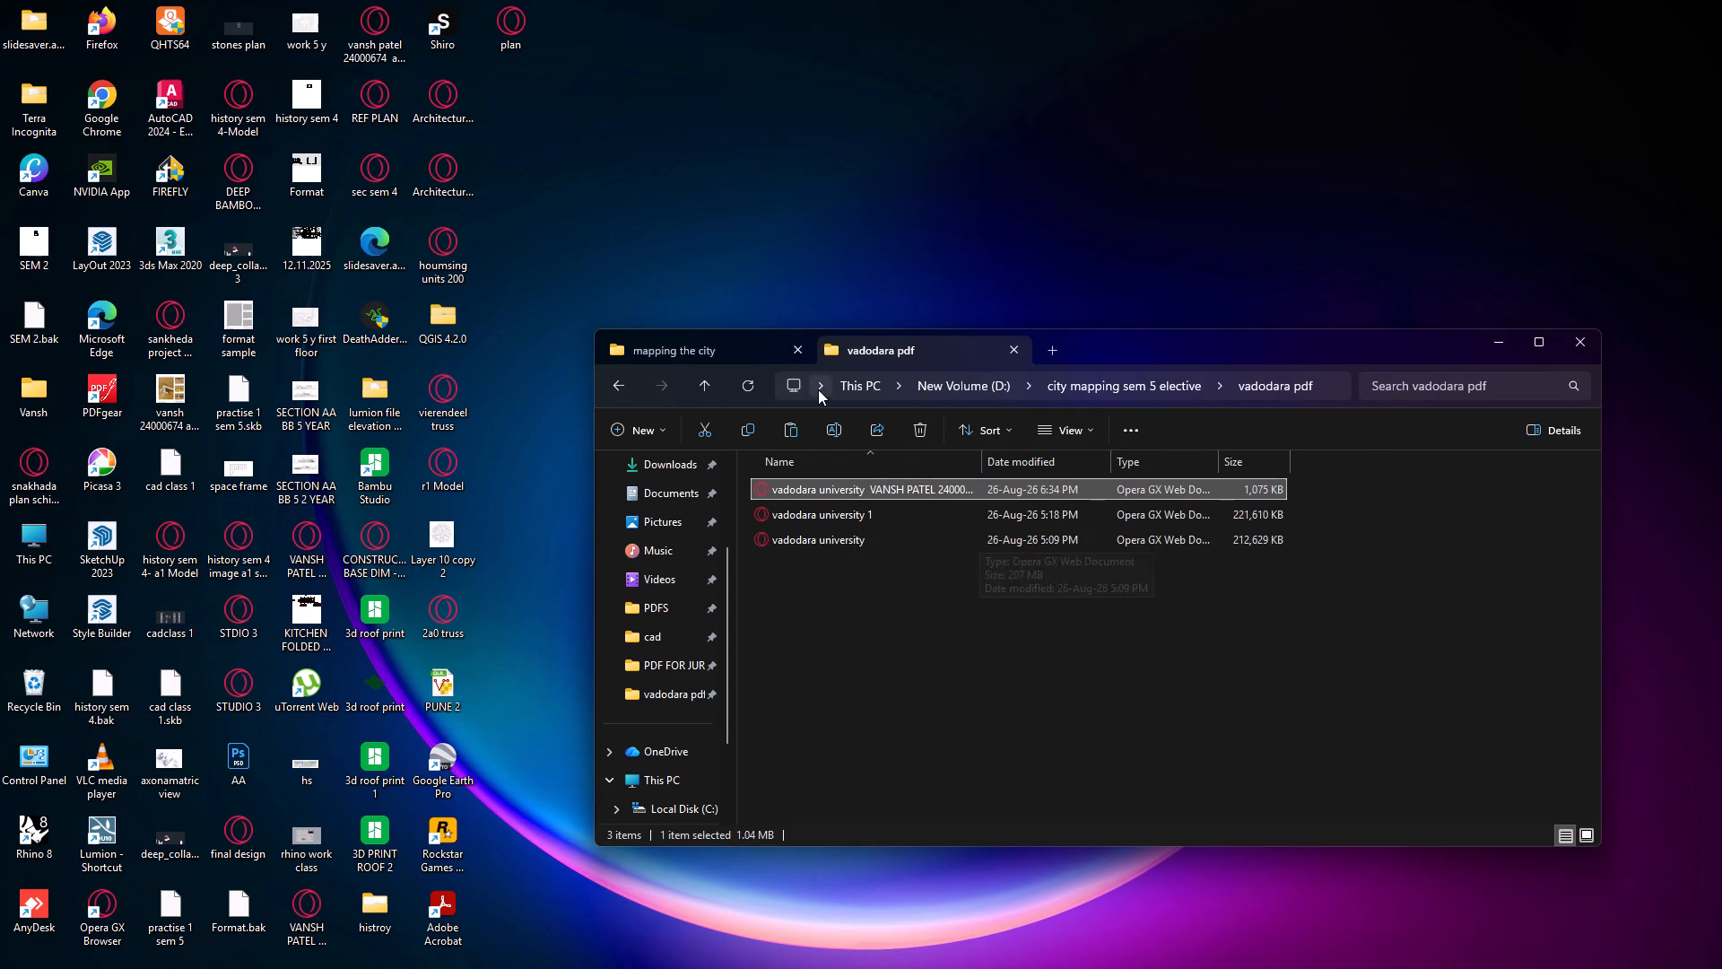
Look through the treveltime, centroide and building subfolders of heatmapping in the mapping the city folder.
left_click(724, 349)
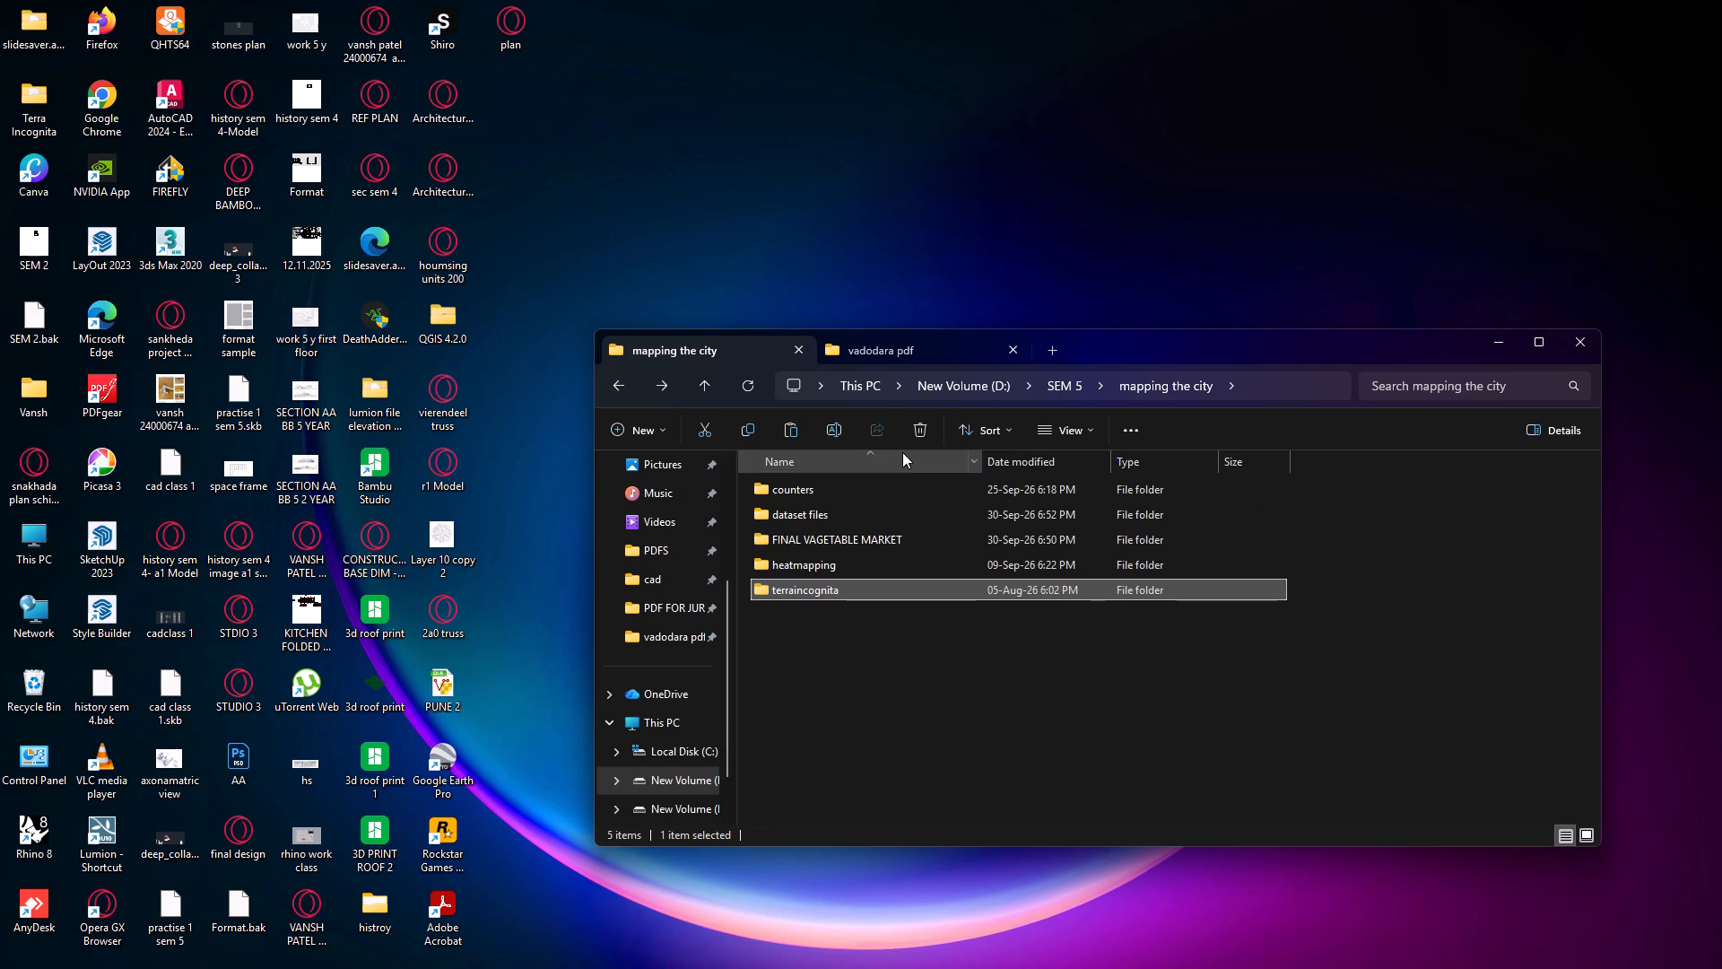
double_click(858, 571)
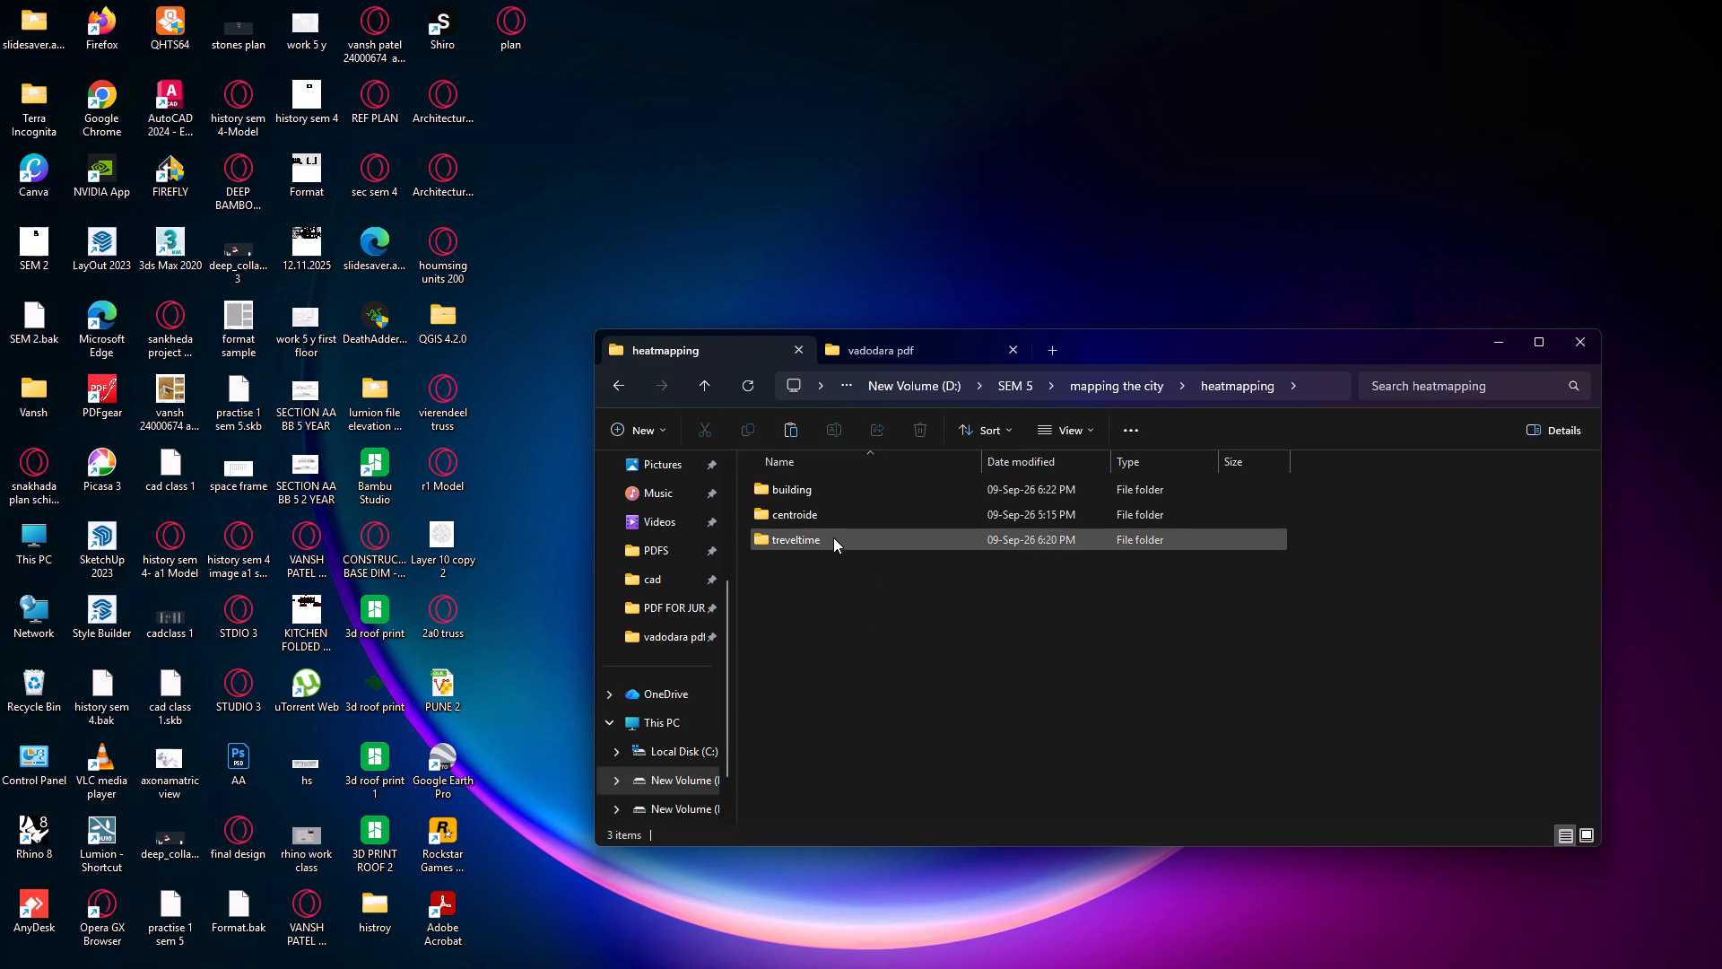
double_click(833, 537)
left_click(622, 376)
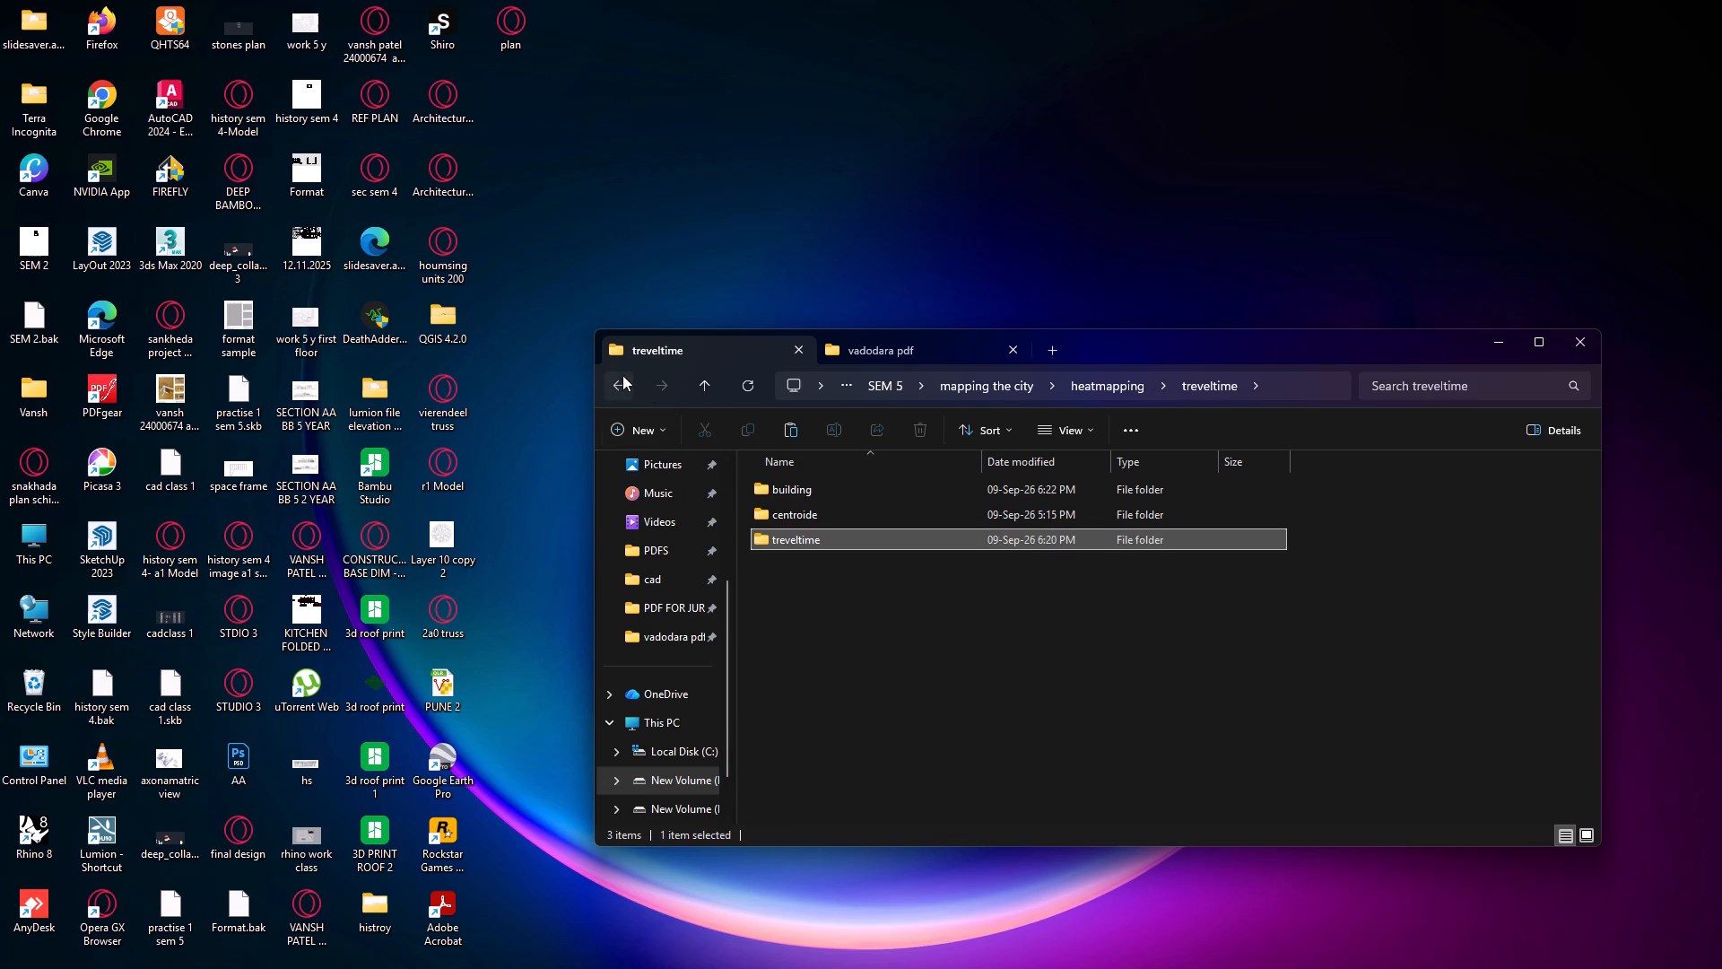
double_click(818, 505)
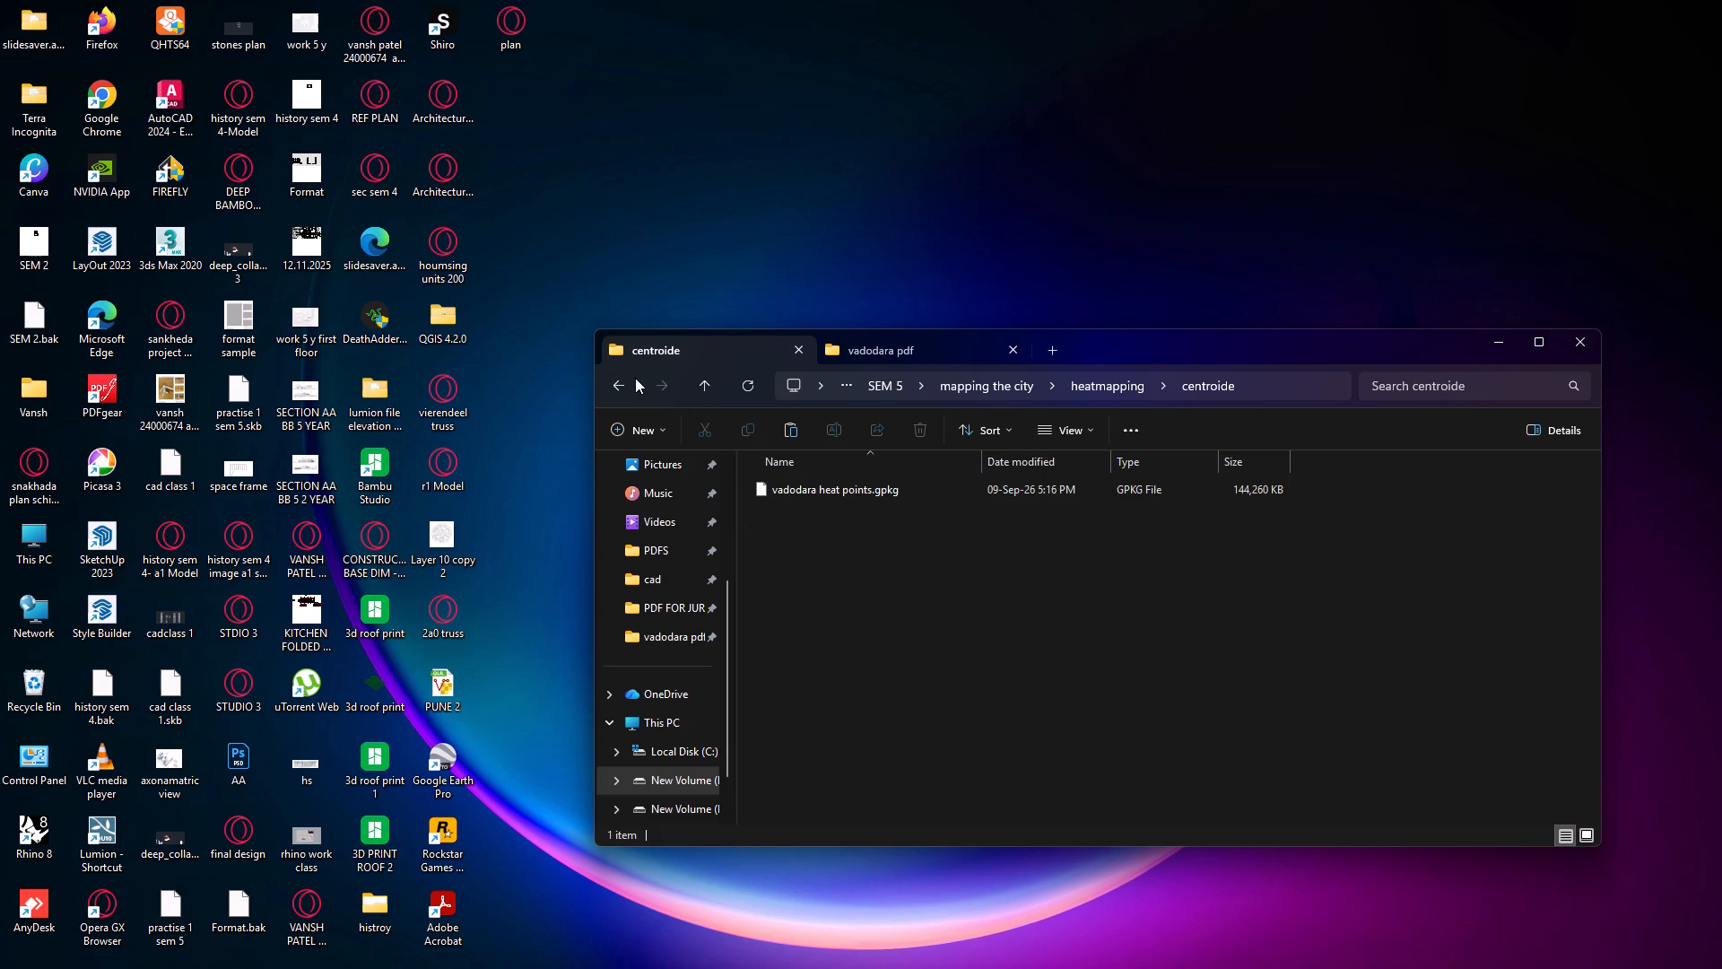
left_click(622, 370)
left_click(622, 382)
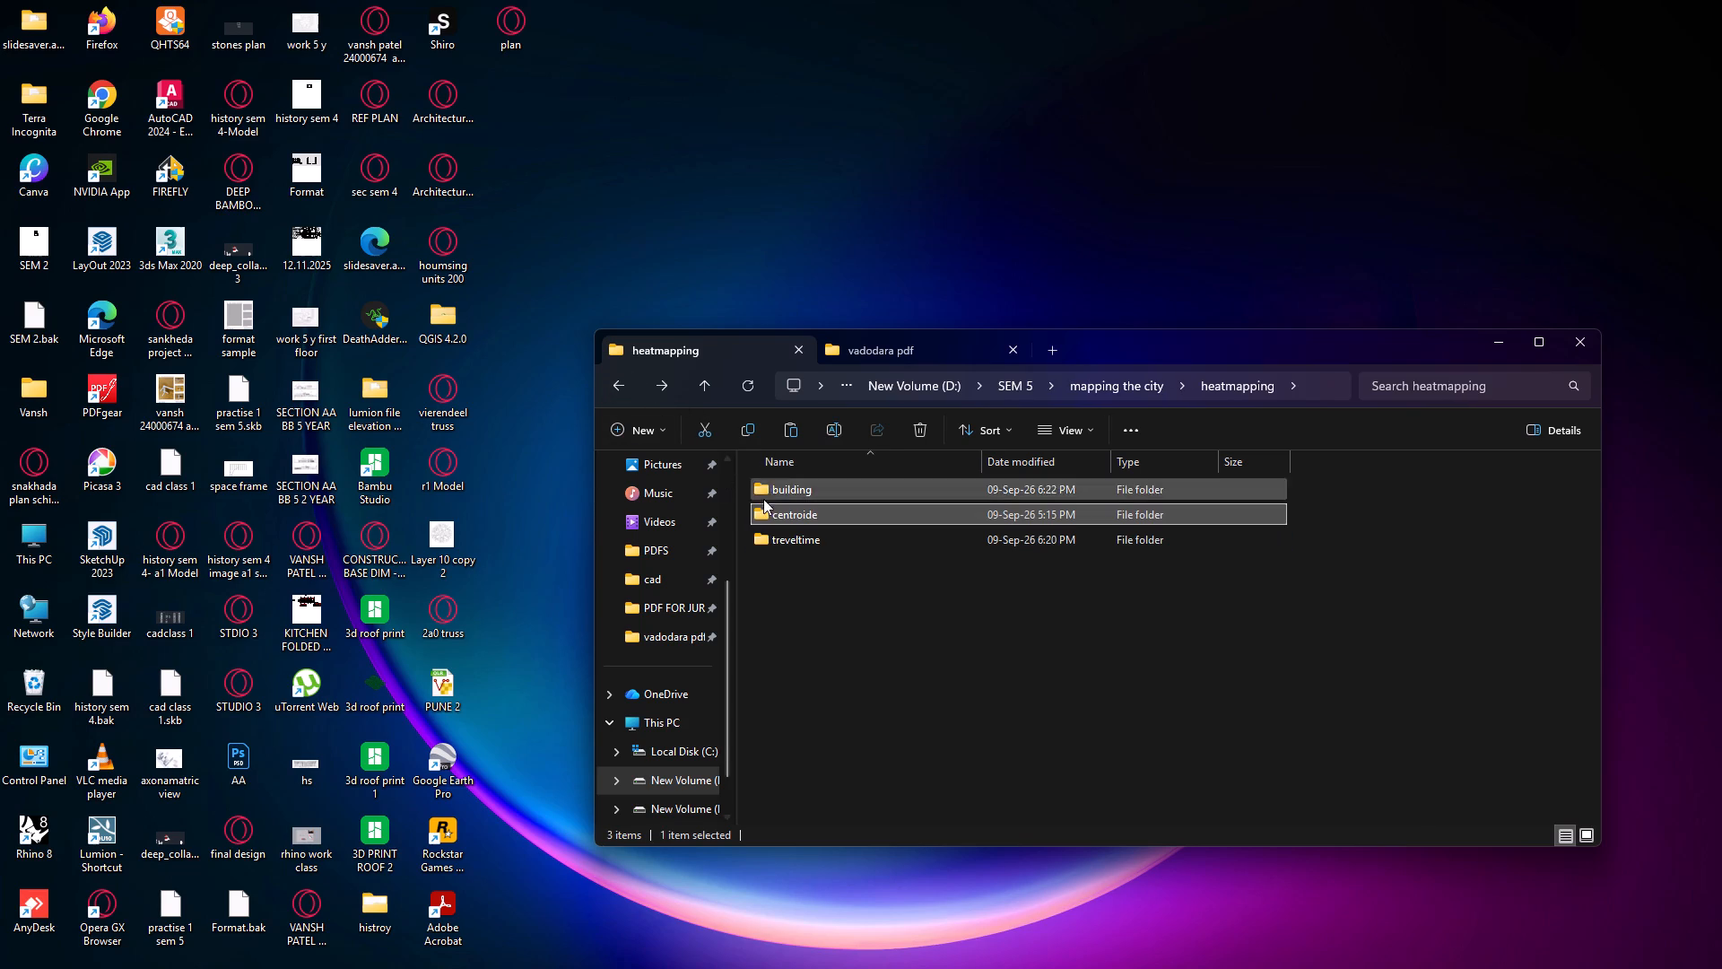
double_click(803, 497)
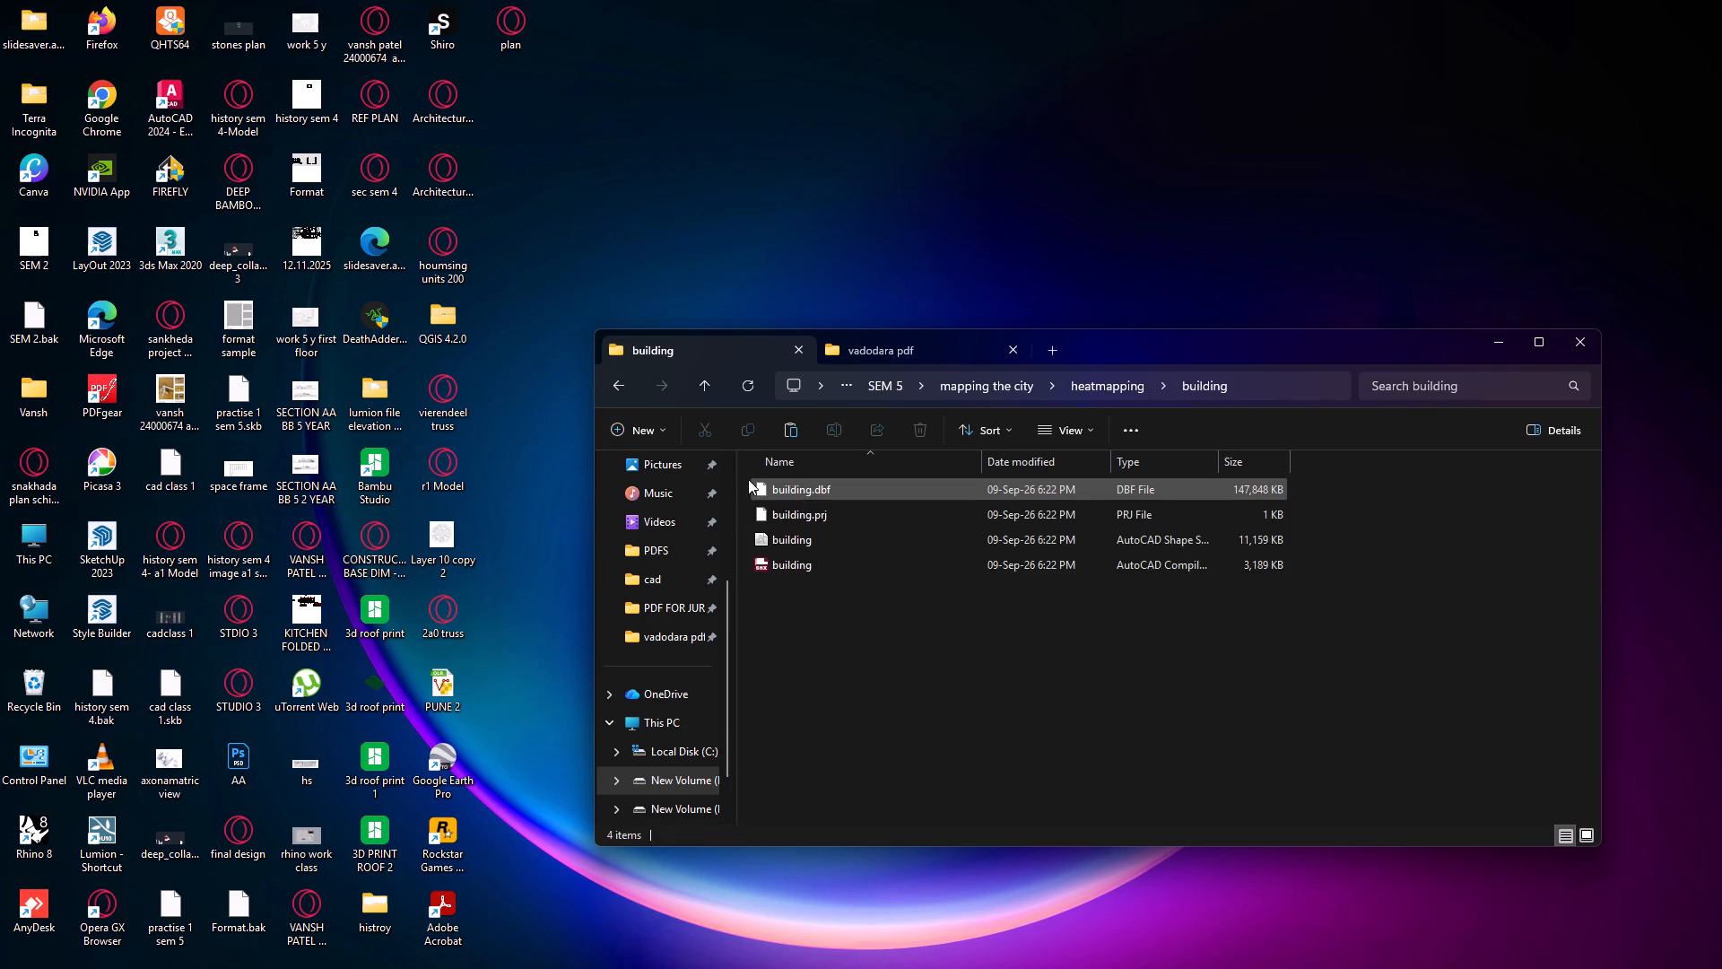
left_click(619, 378)
left_click(619, 378)
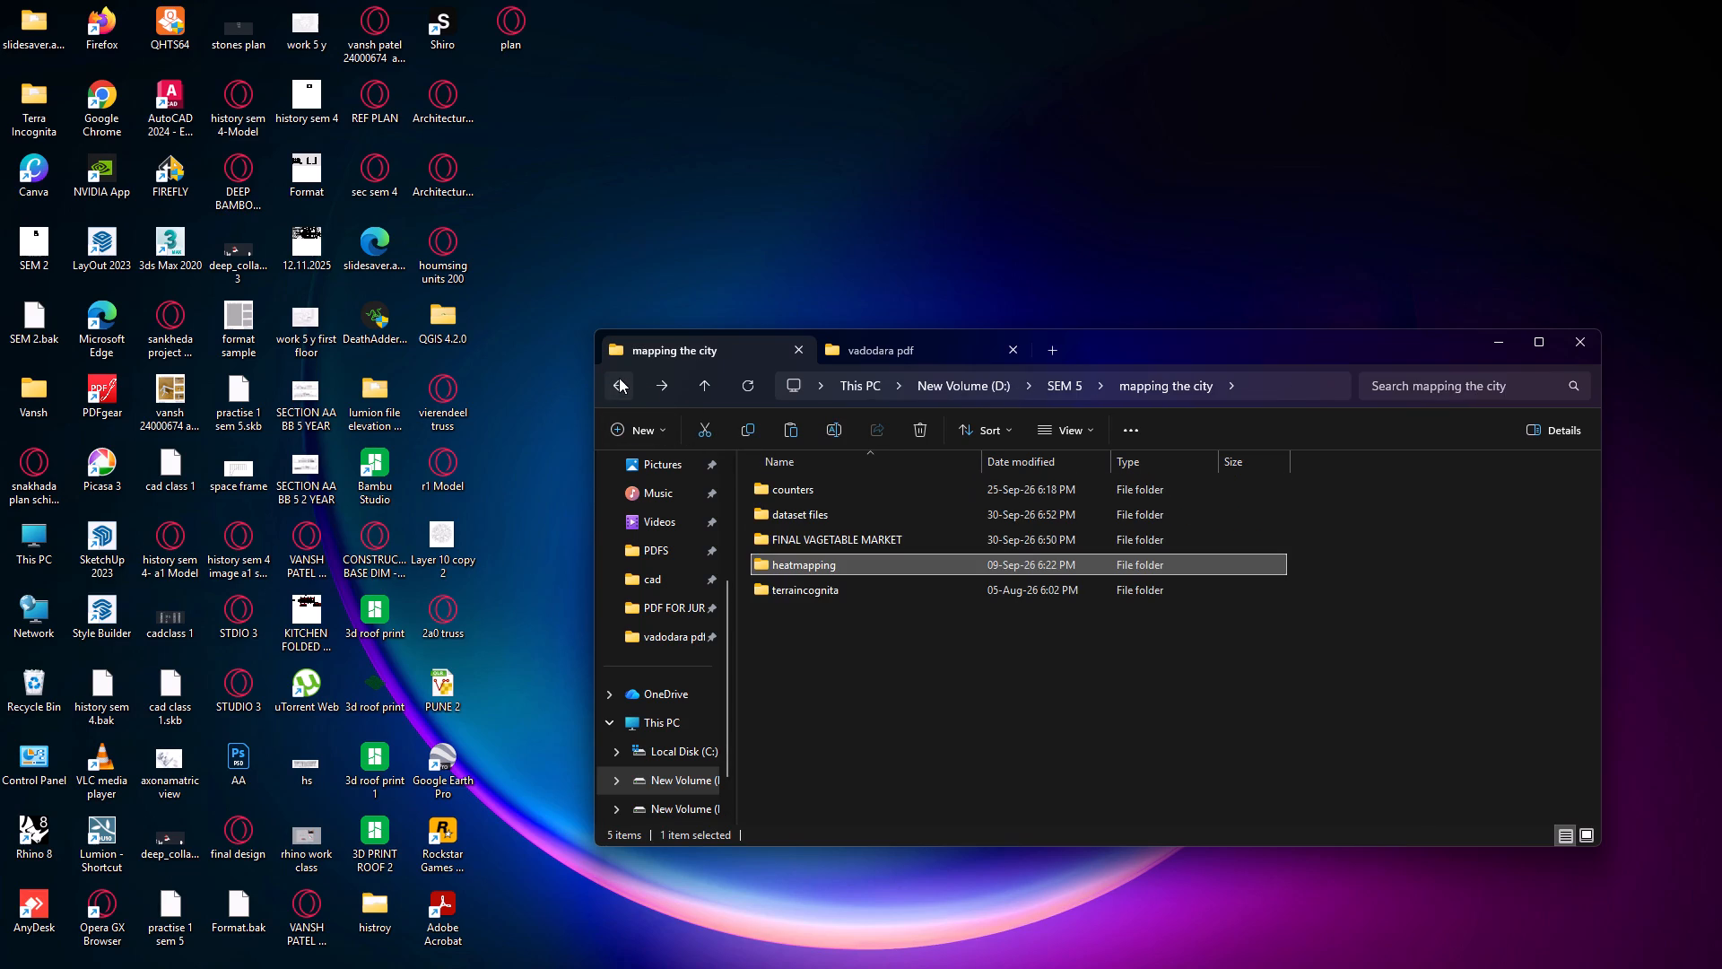
Look through the dataset files and FINAL VAGETABLE MARKET folders in mapping the city for map files, and return to SEM 5.
left_click(805, 517)
left_click(805, 517)
double_click(807, 512)
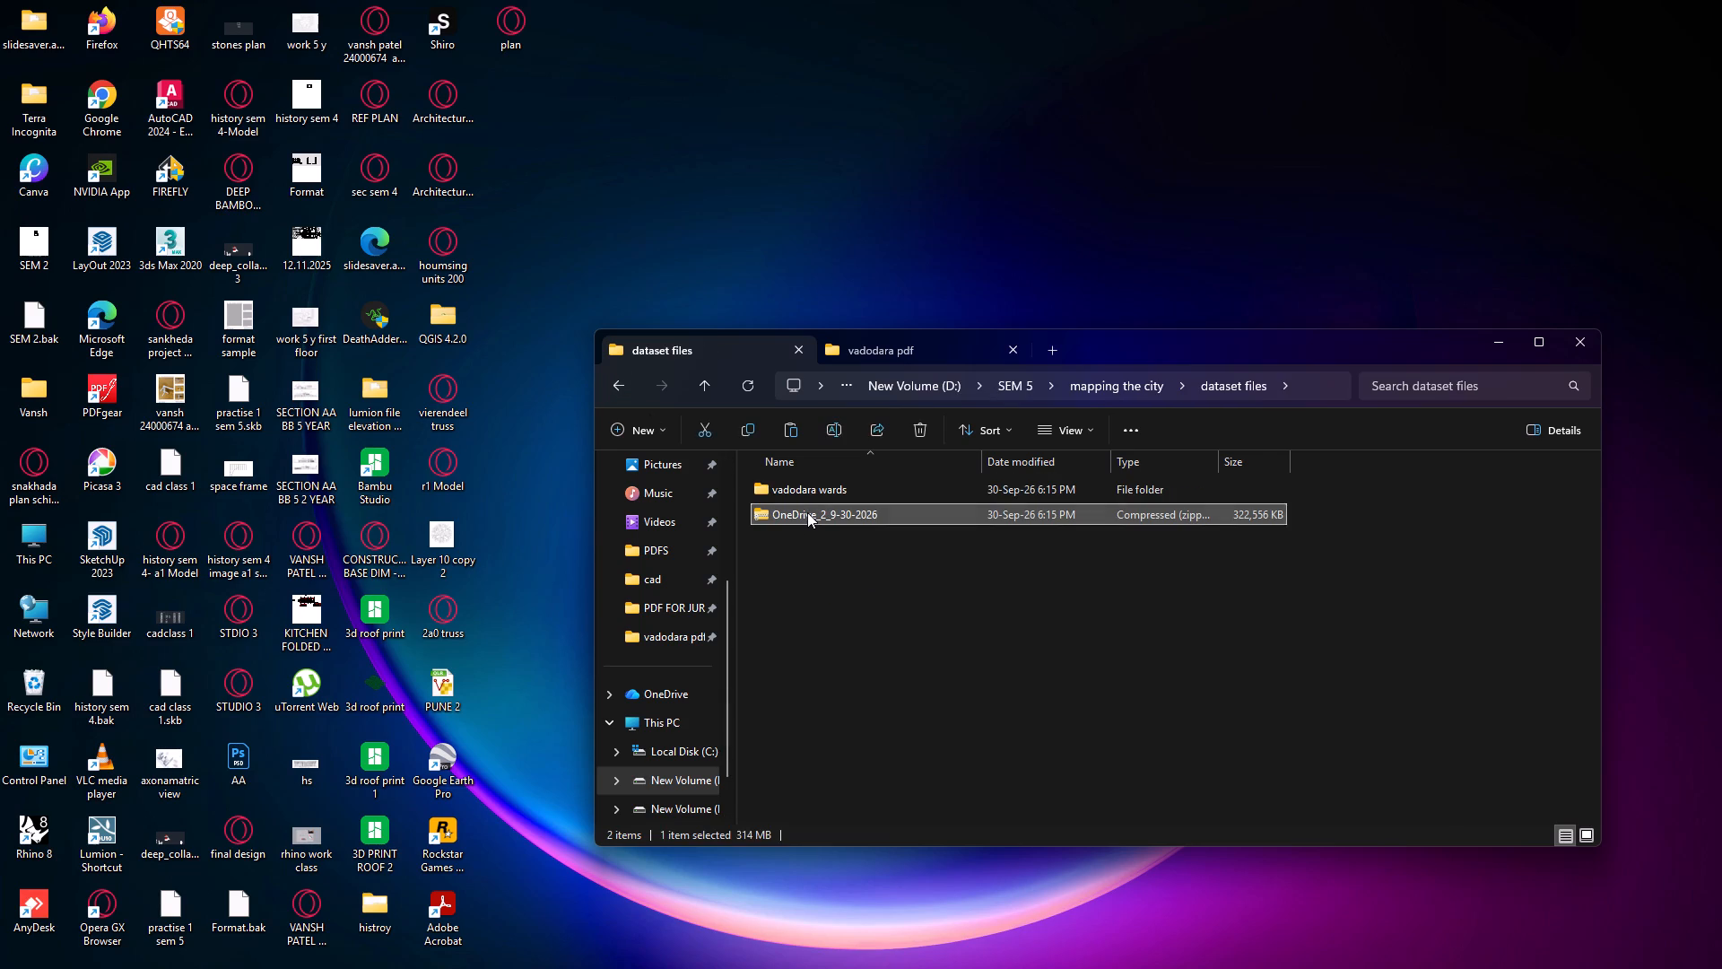
scroll(807, 512, "down", 5)
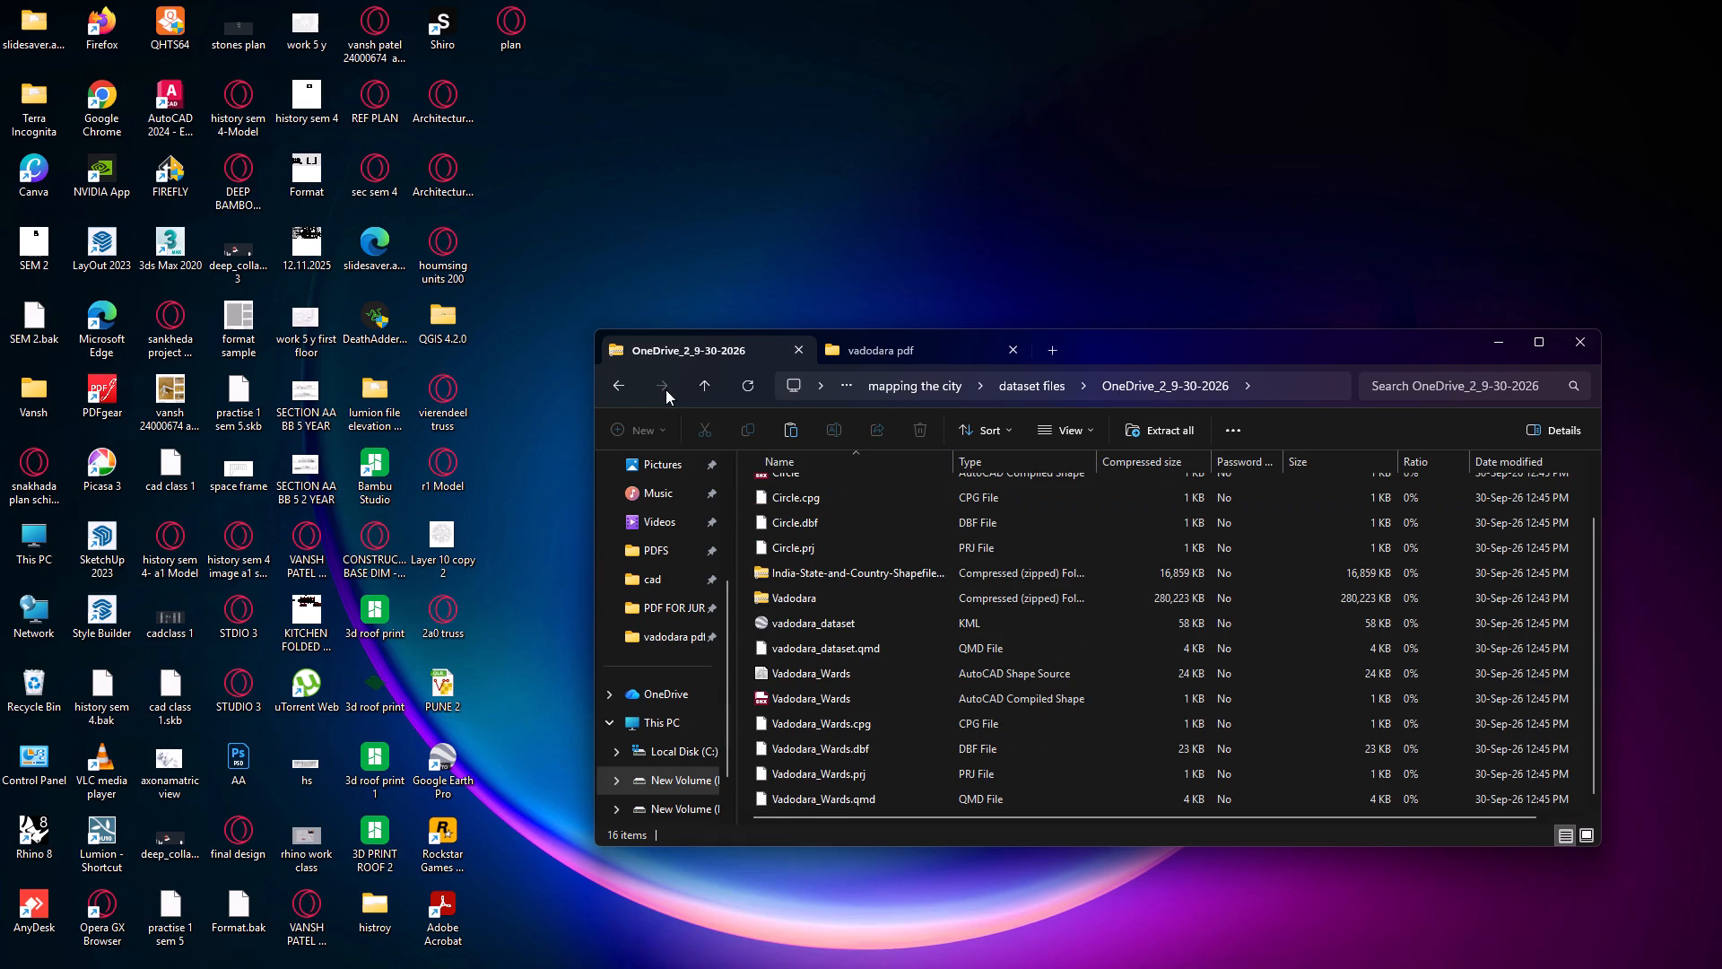
left_click(626, 388)
double_click(811, 493)
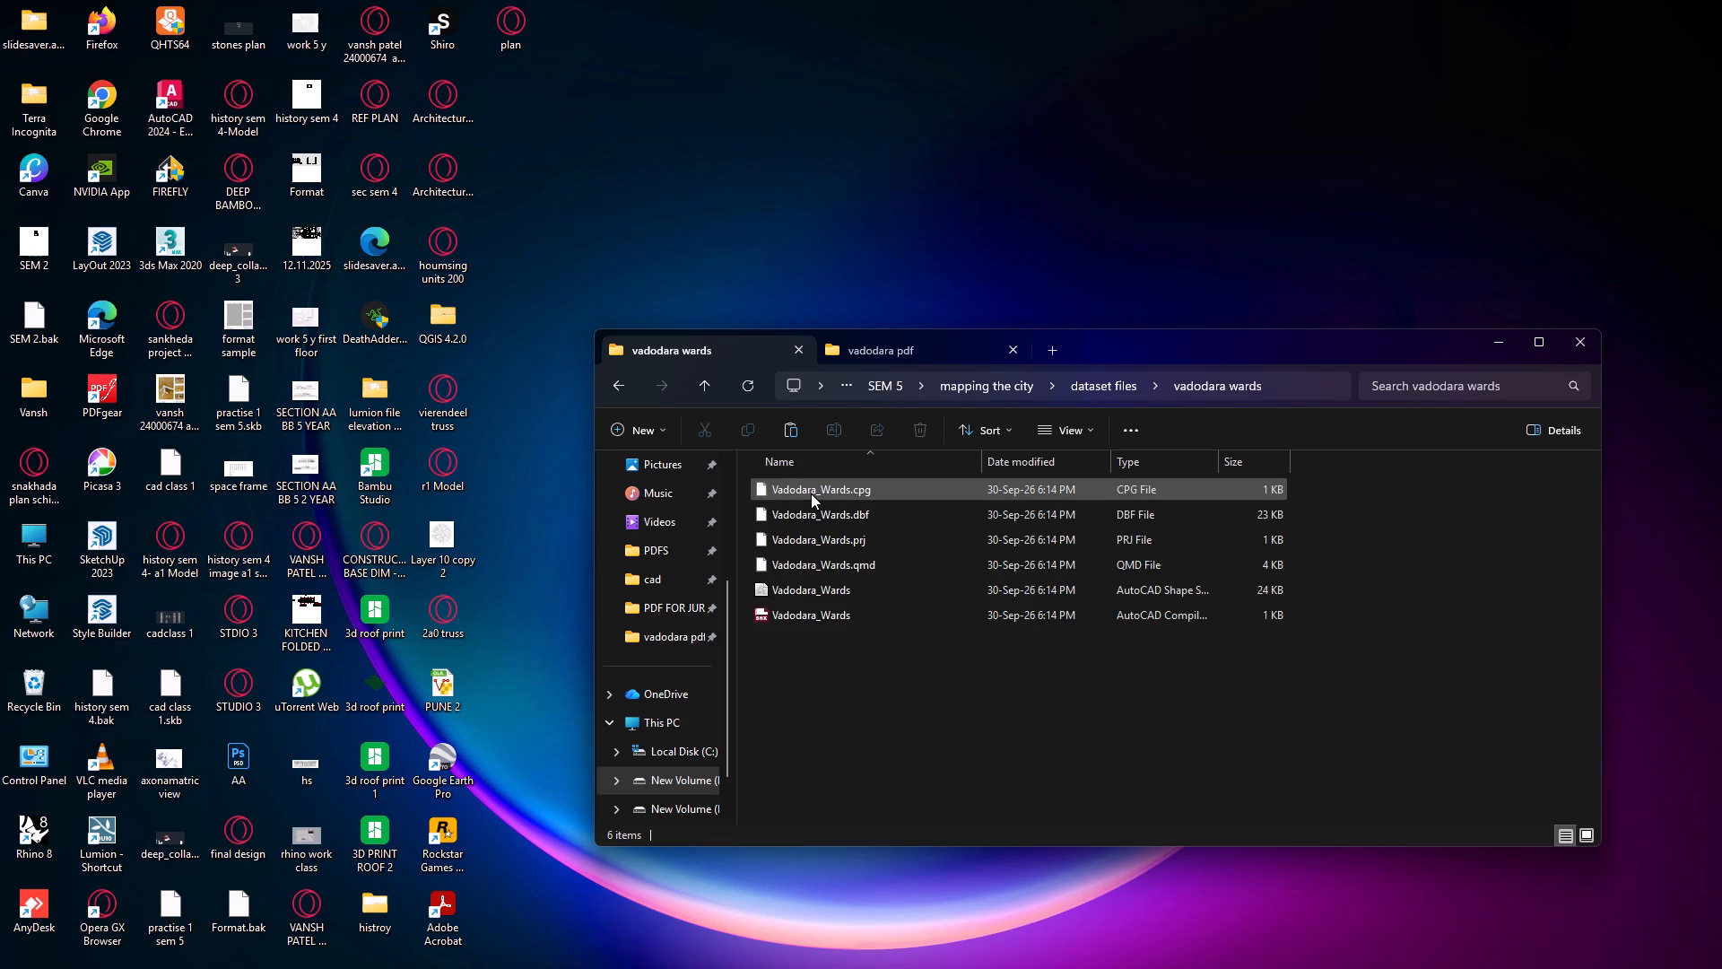
left_click(607, 390)
left_click(611, 389)
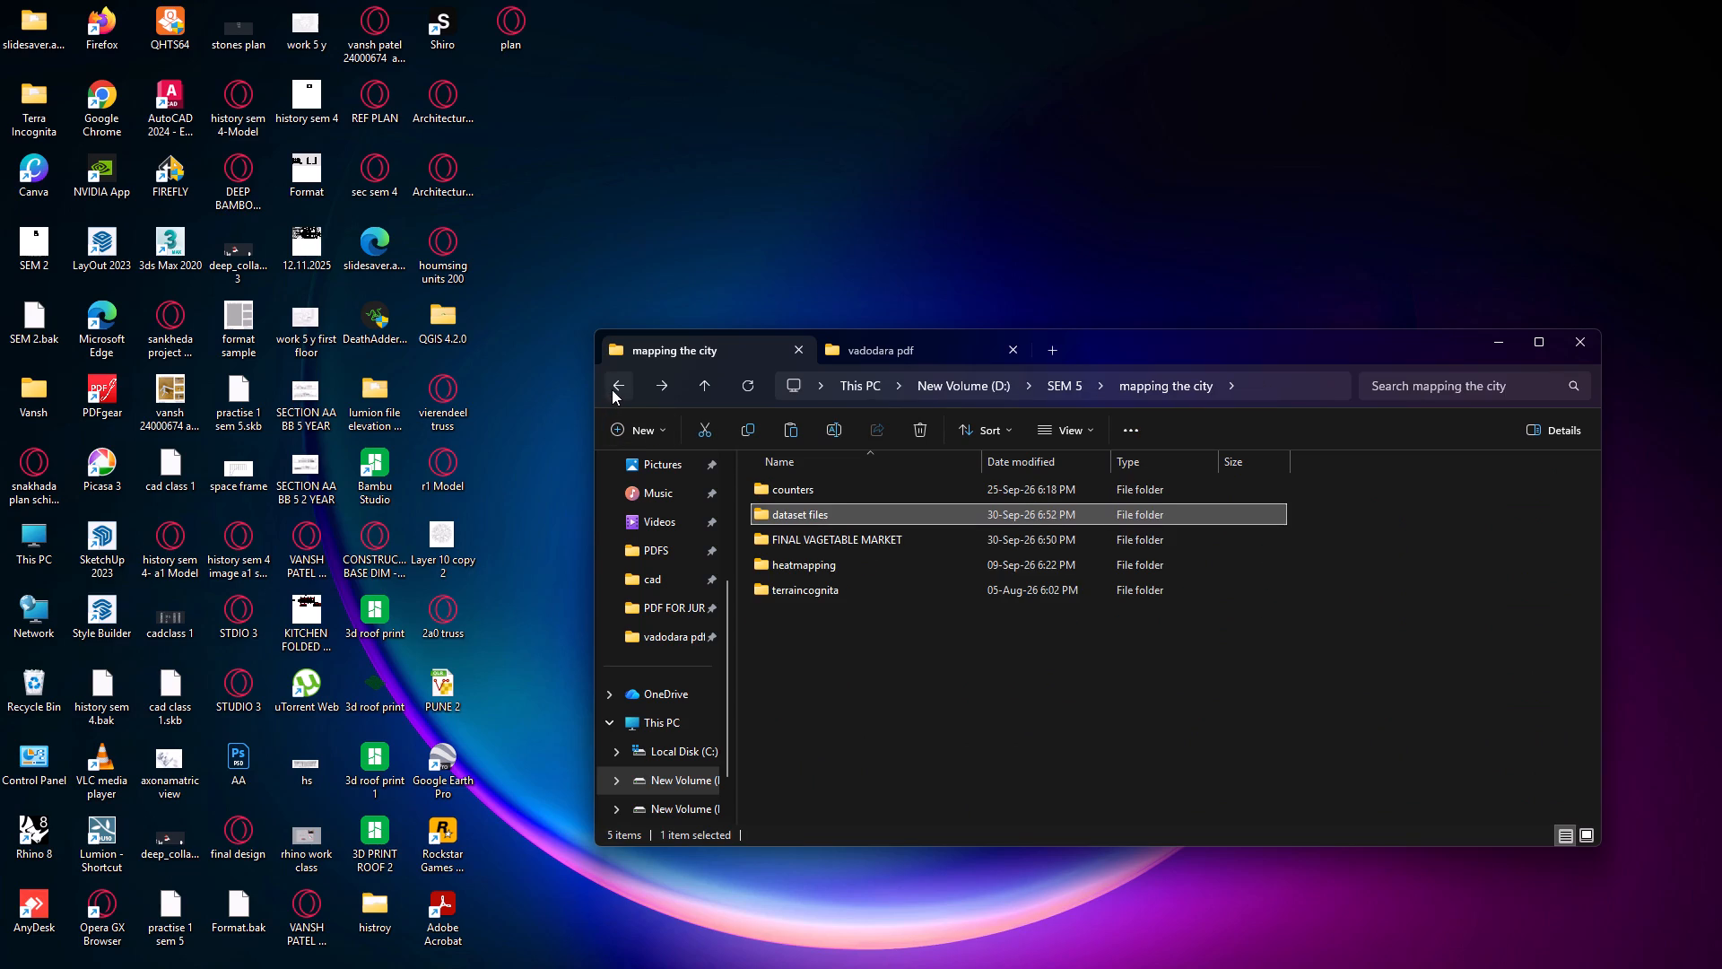
double_click(832, 546)
double_click(774, 483)
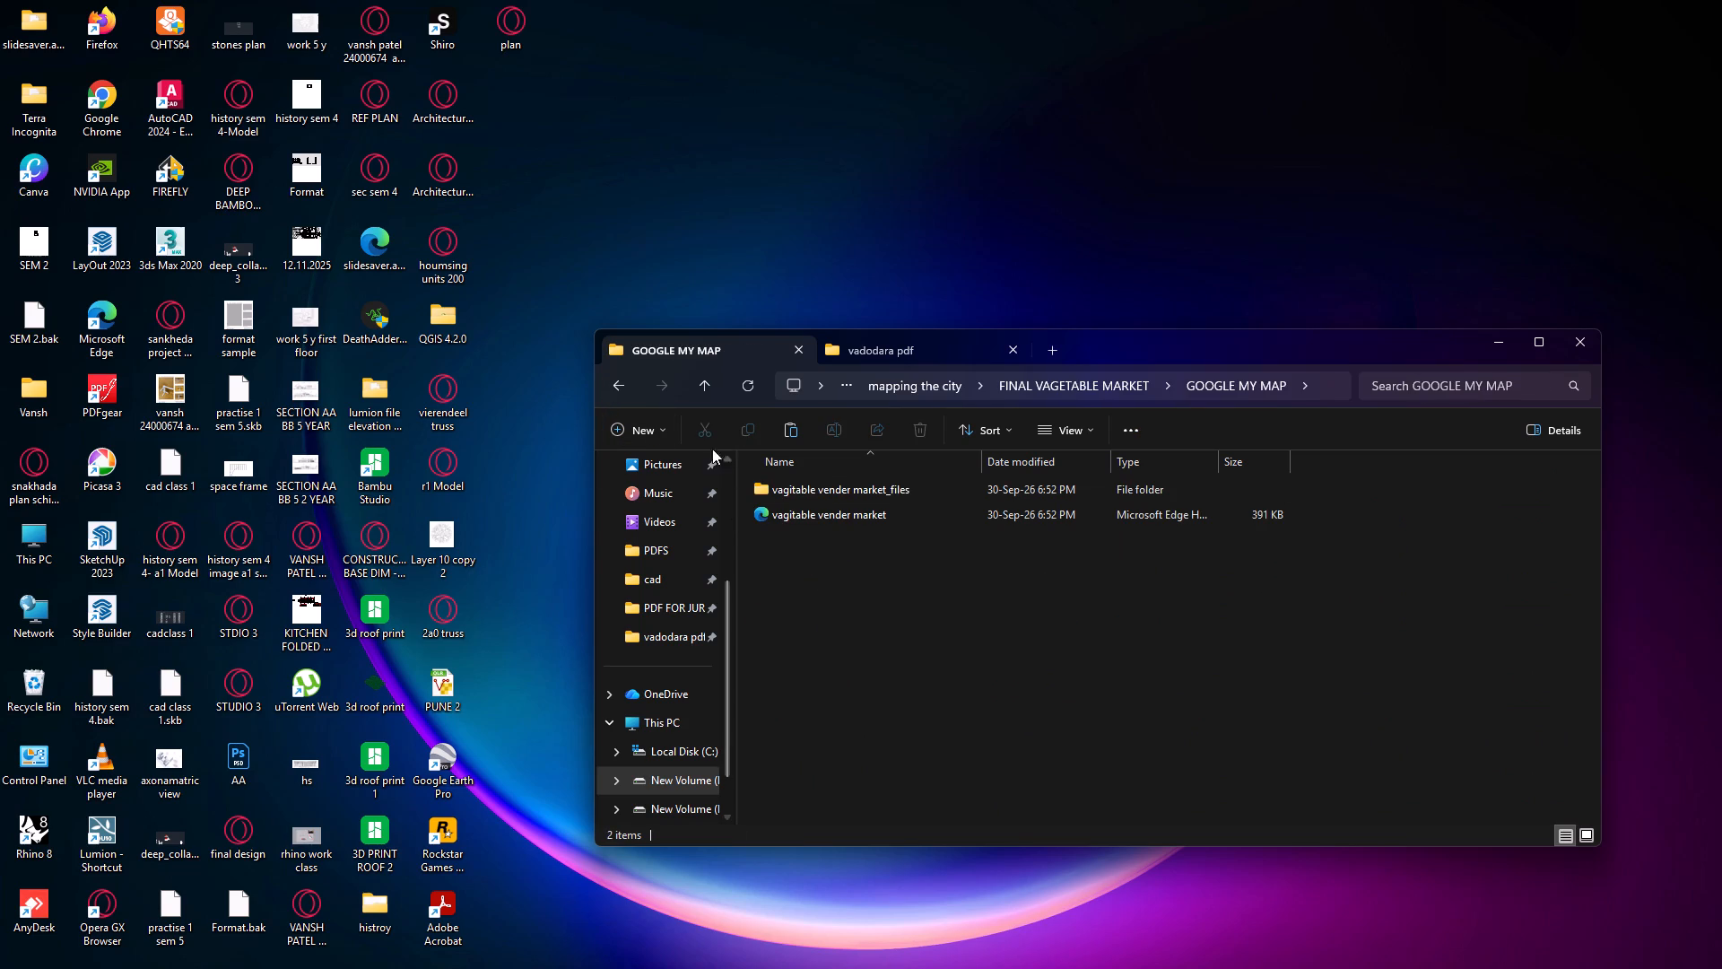
left_click(611, 373)
left_click(617, 384)
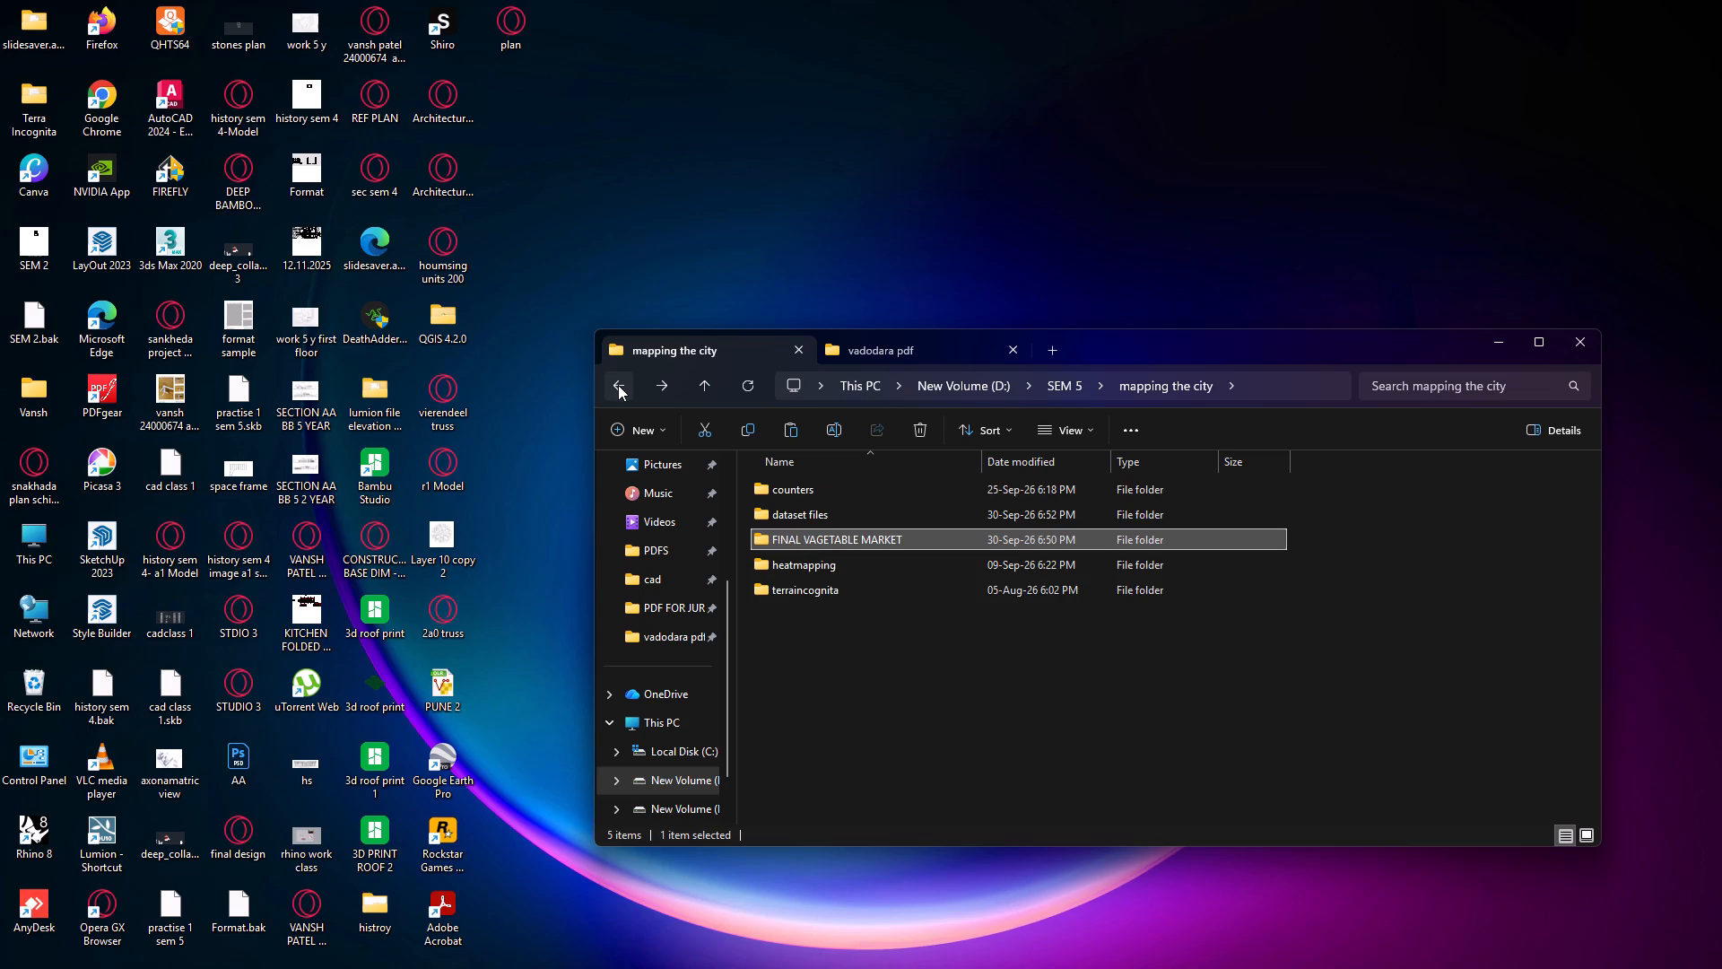
left_click(619, 386)
left_click(620, 386)
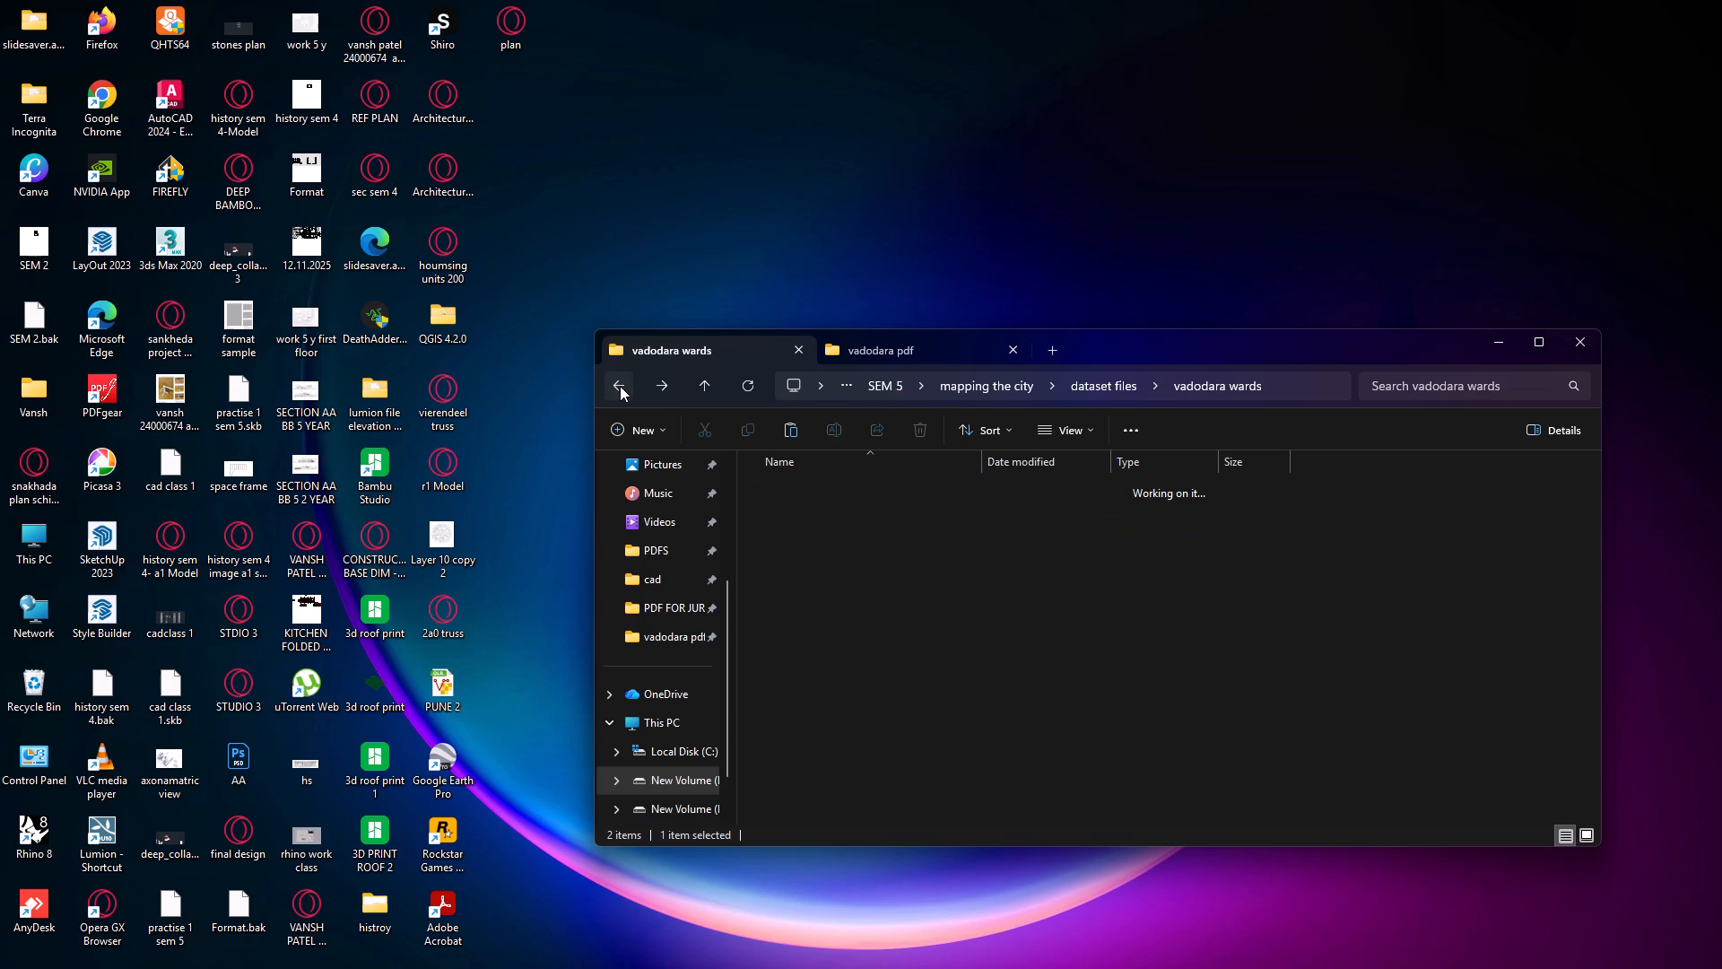
left_click(620, 386)
left_click(620, 386)
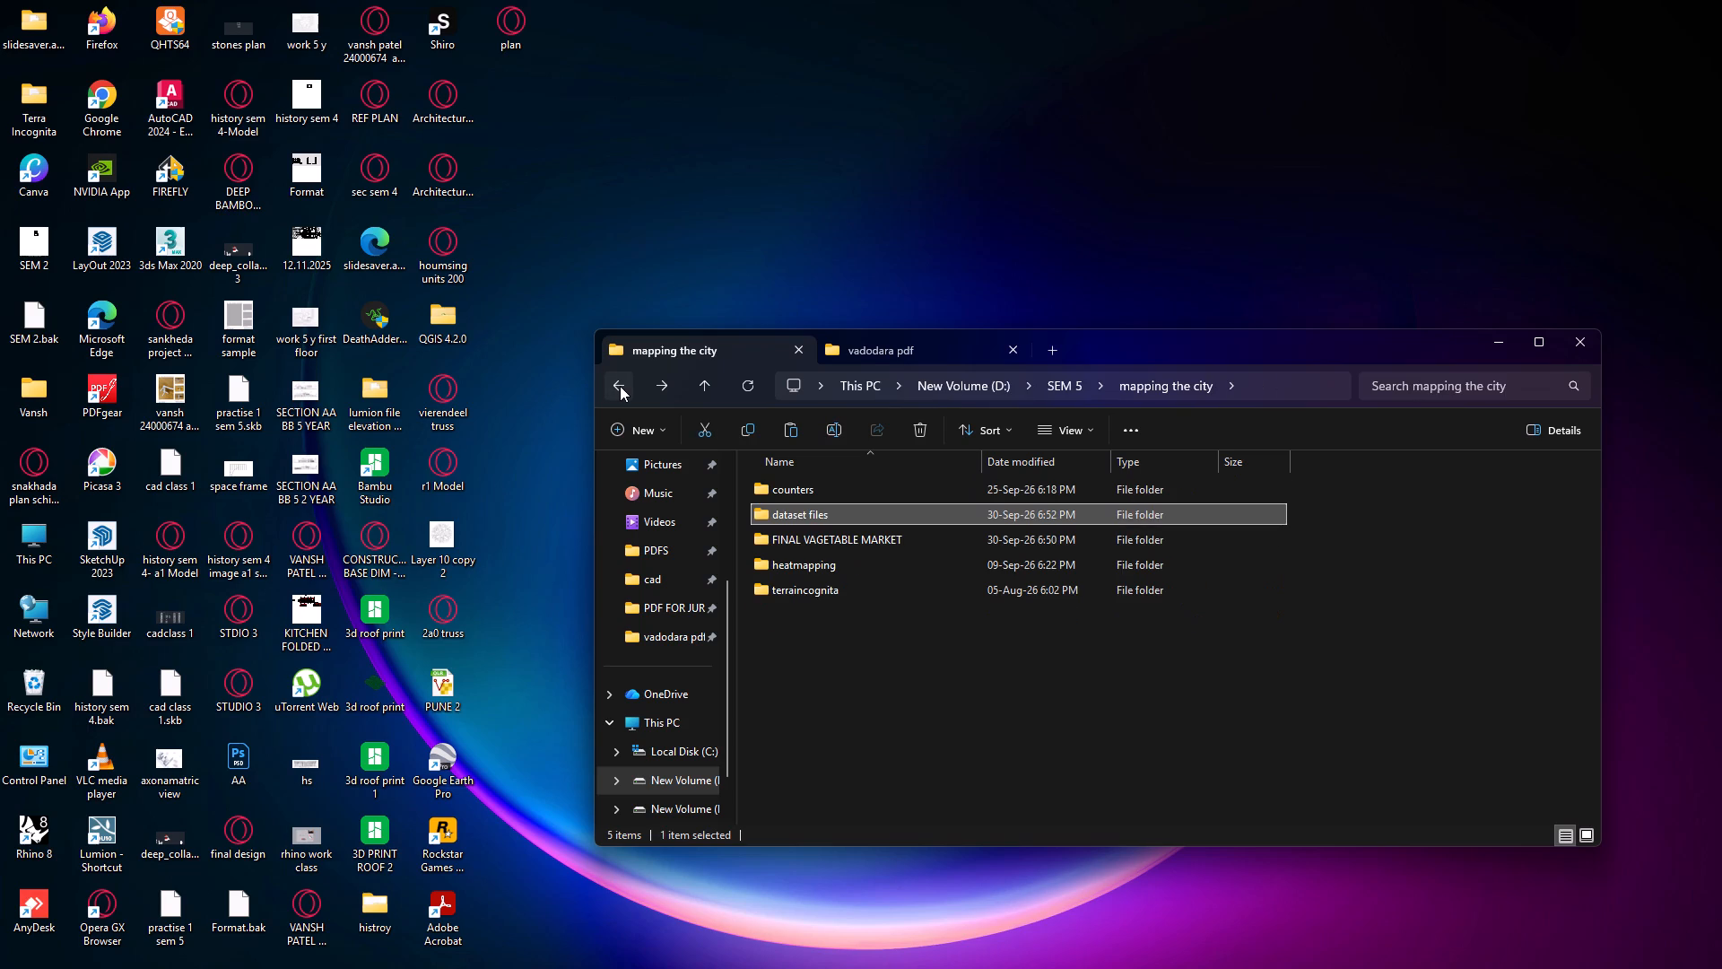
left_click(620, 386)
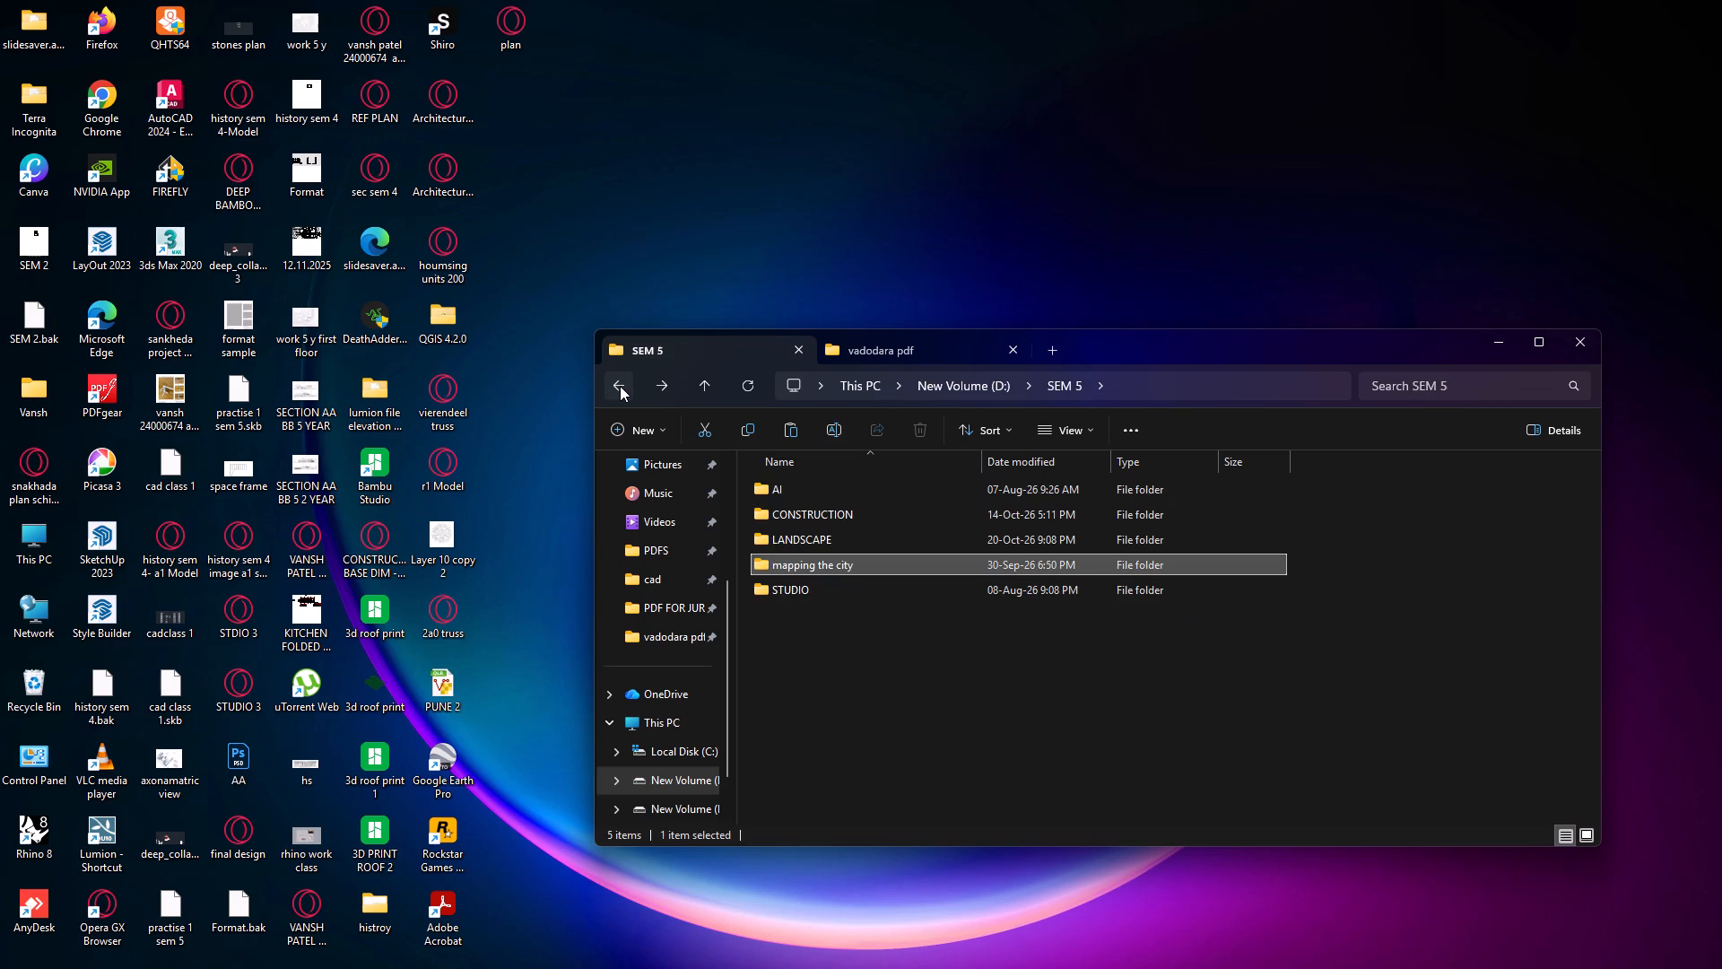
Examine the PFD OF WORK and extracted OneDrive_1_9-23-2026 folders in city mapping sem 5 elective for map PDFs.
left_click(888, 349)
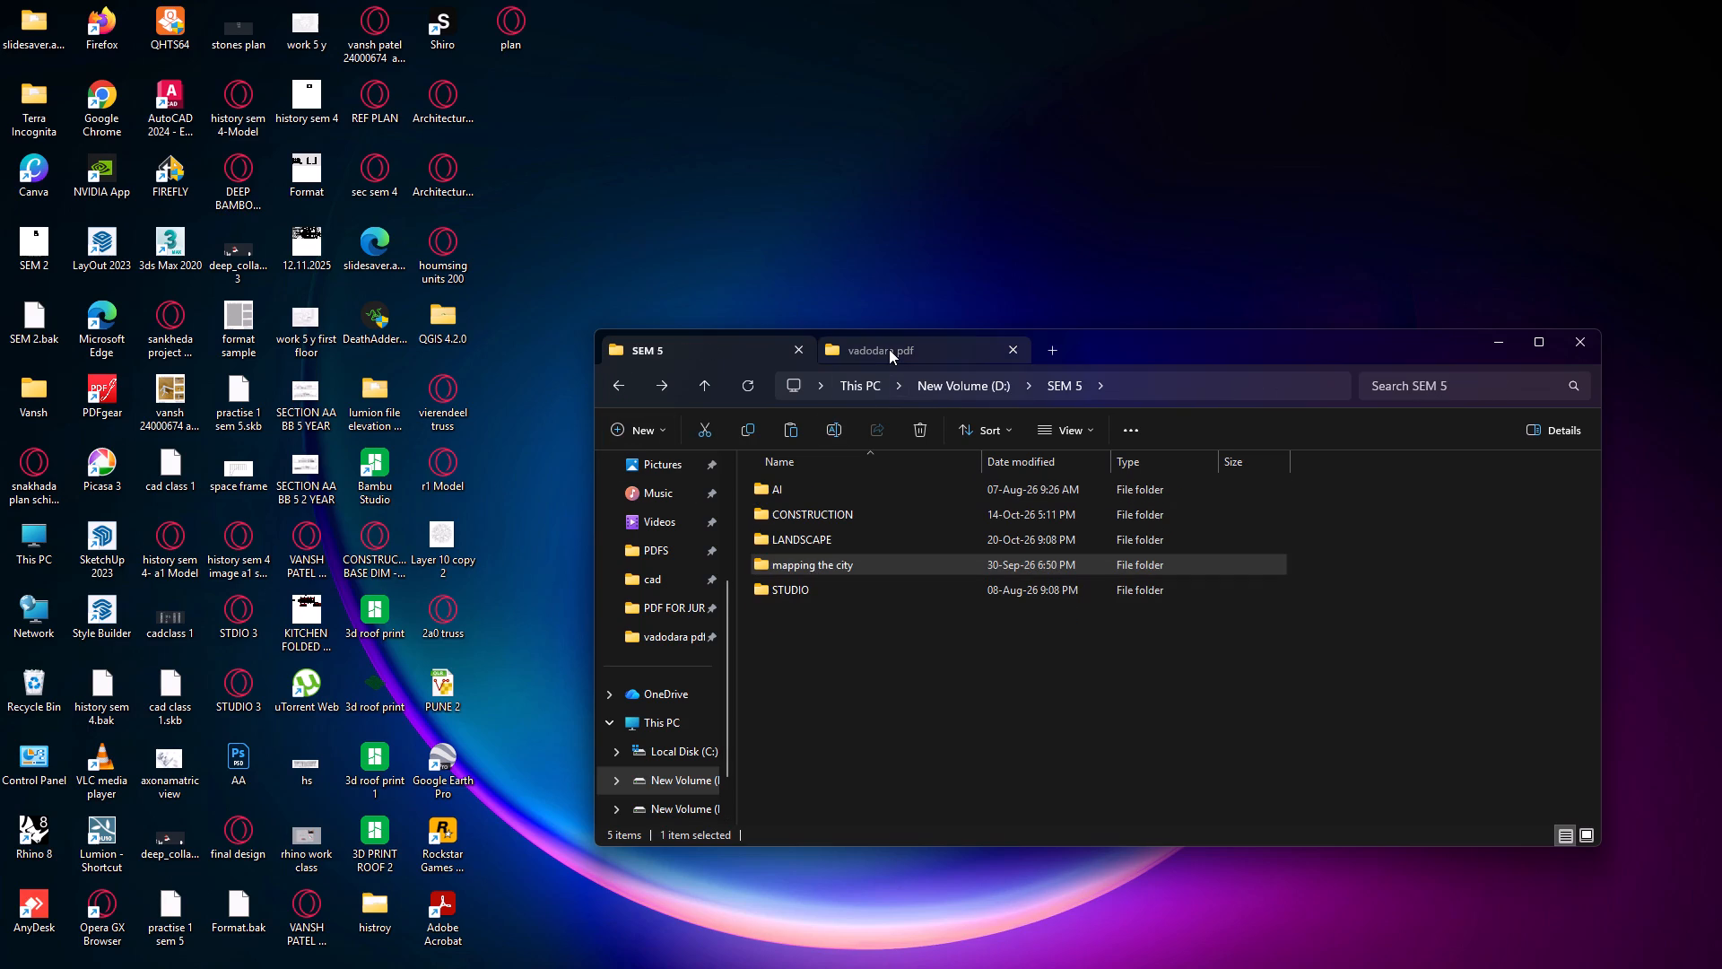
left_click(614, 377)
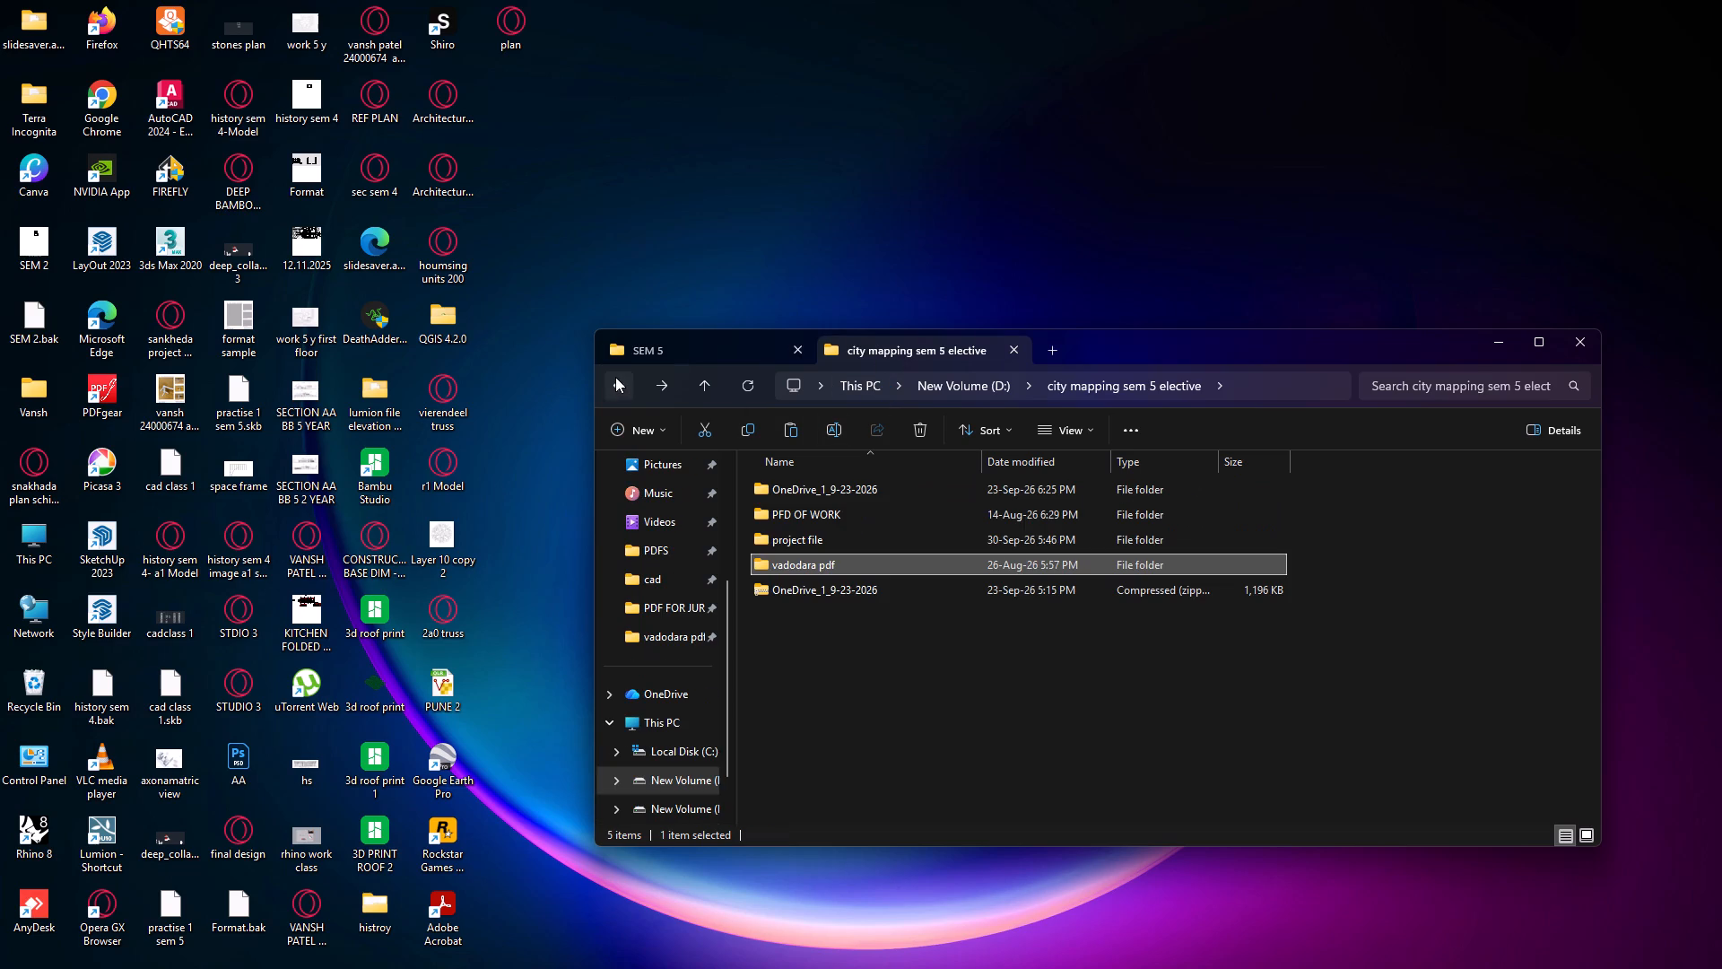
double_click(826, 514)
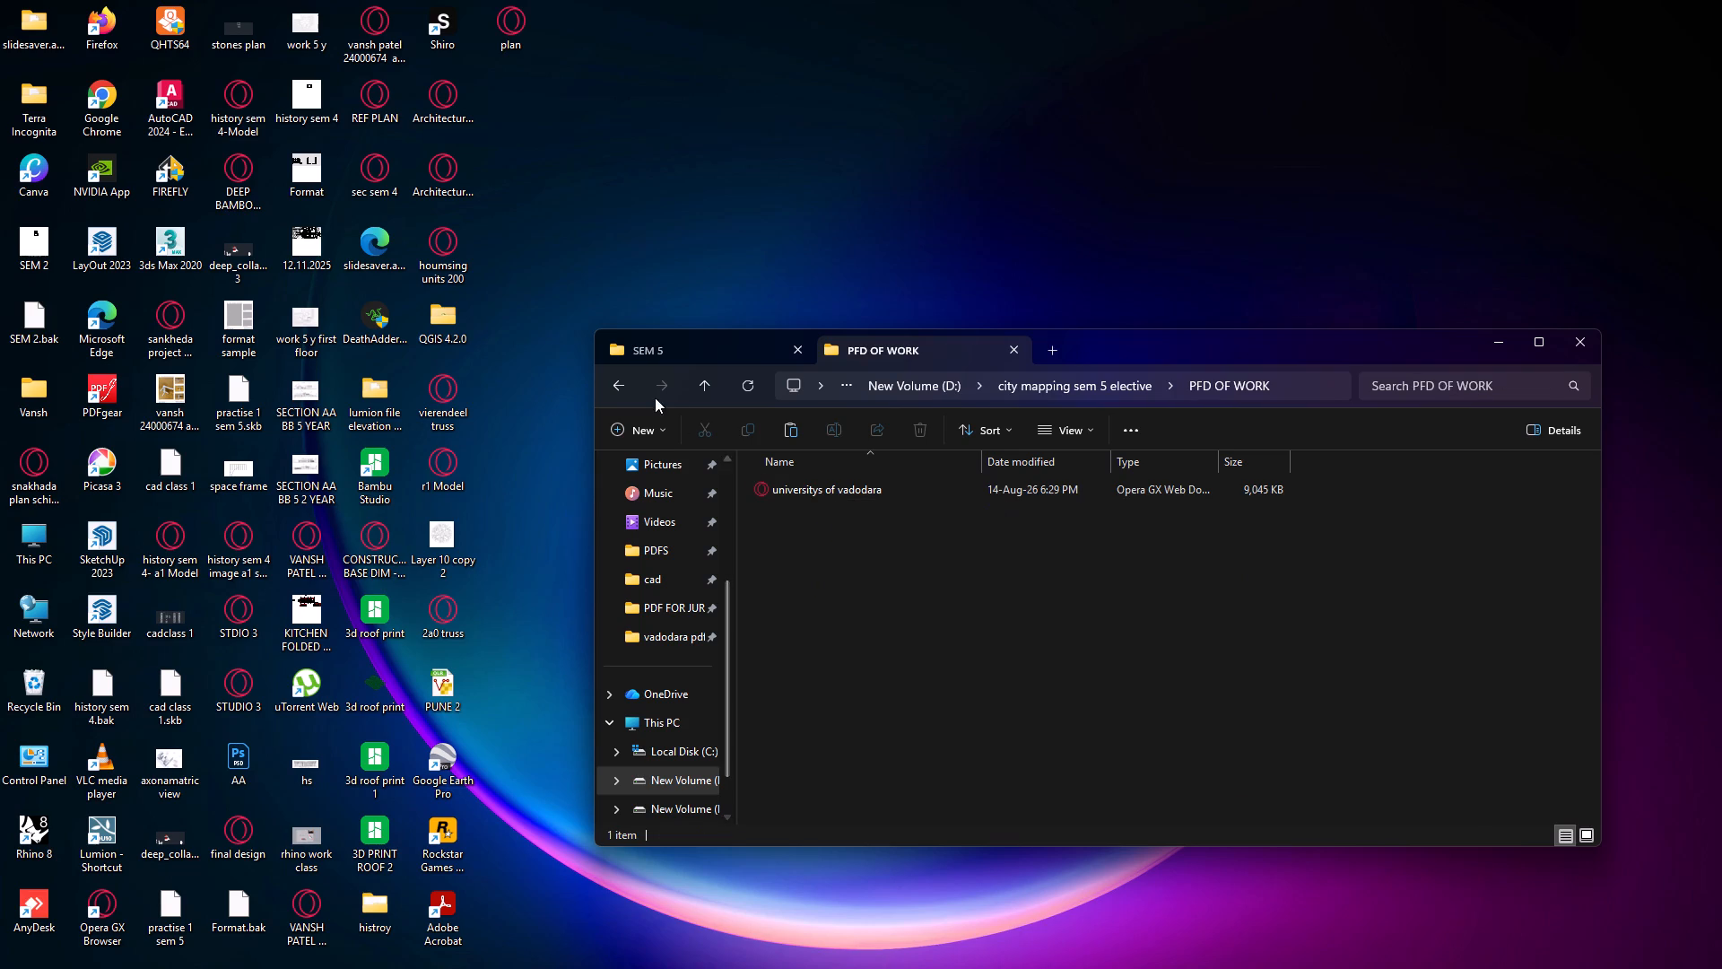
left_click(622, 380)
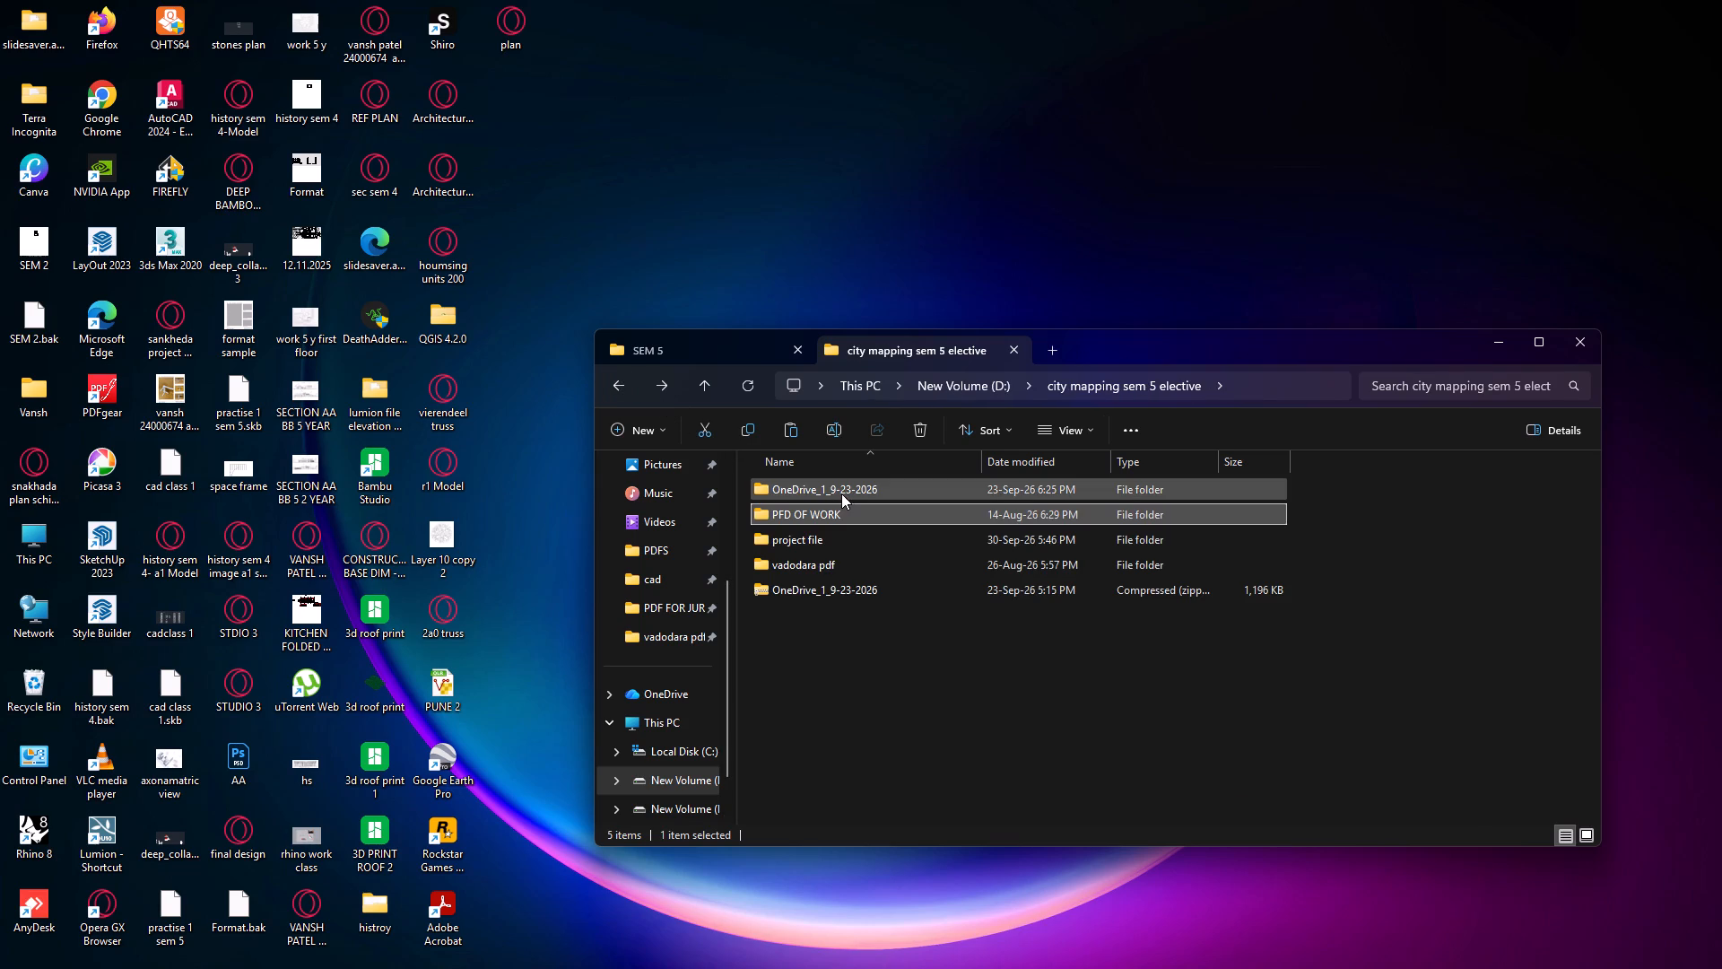
double_click(841, 493)
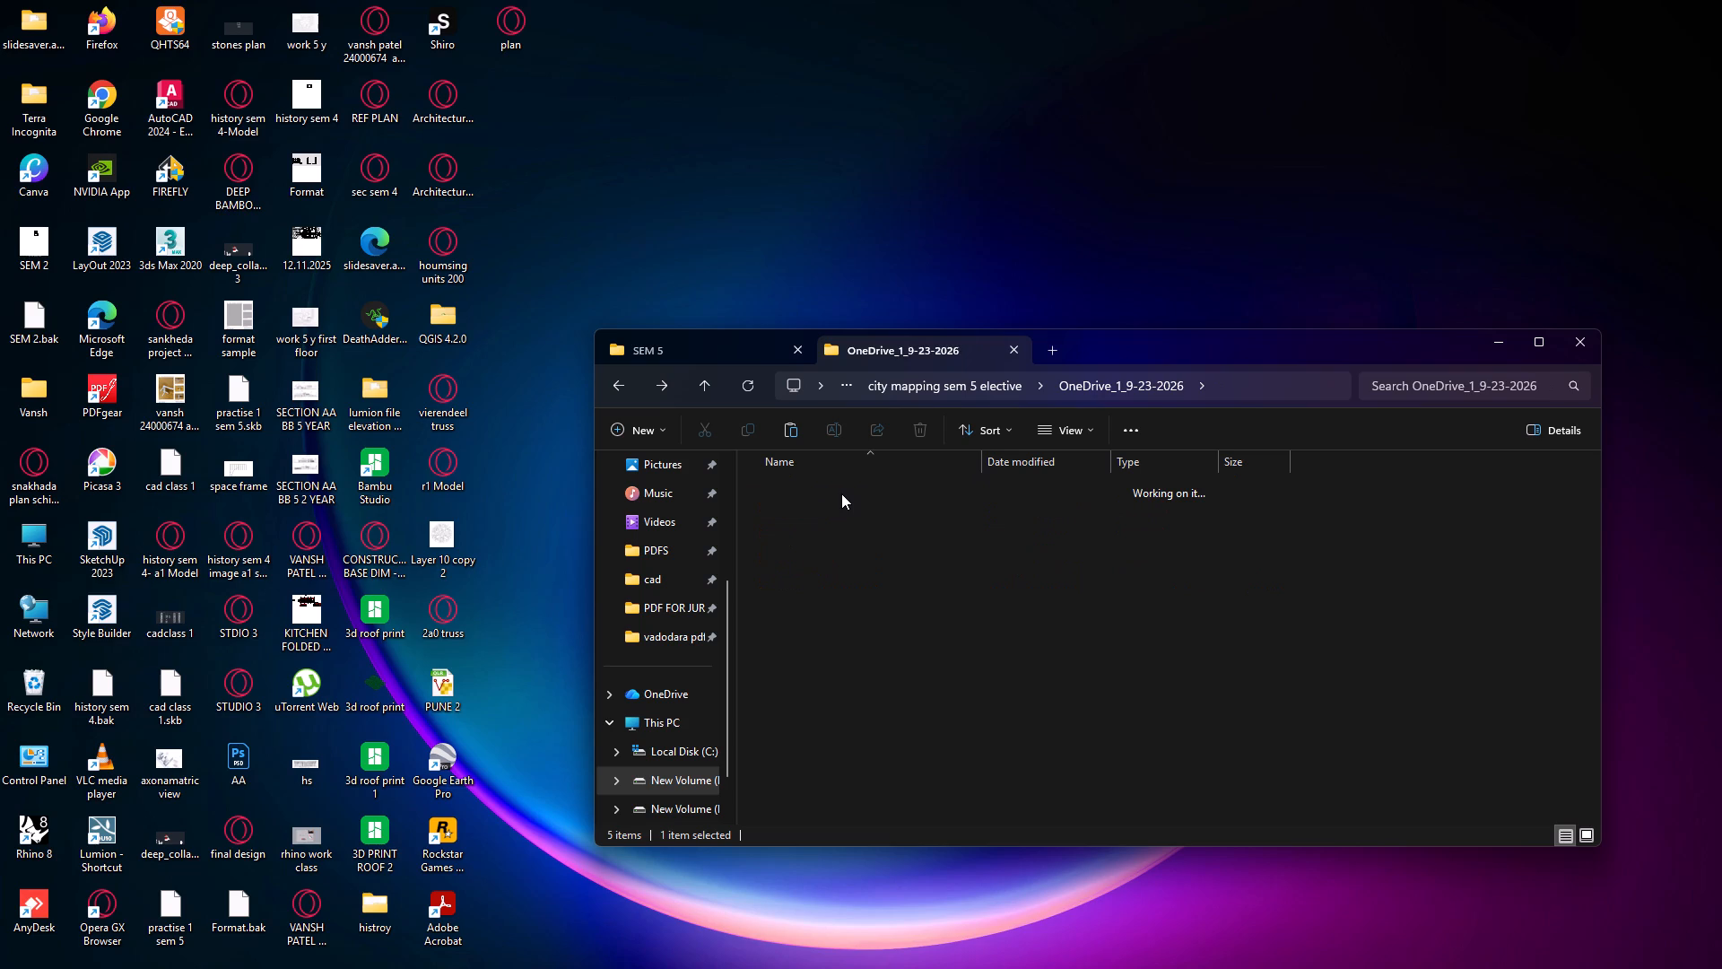
double_click(841, 493)
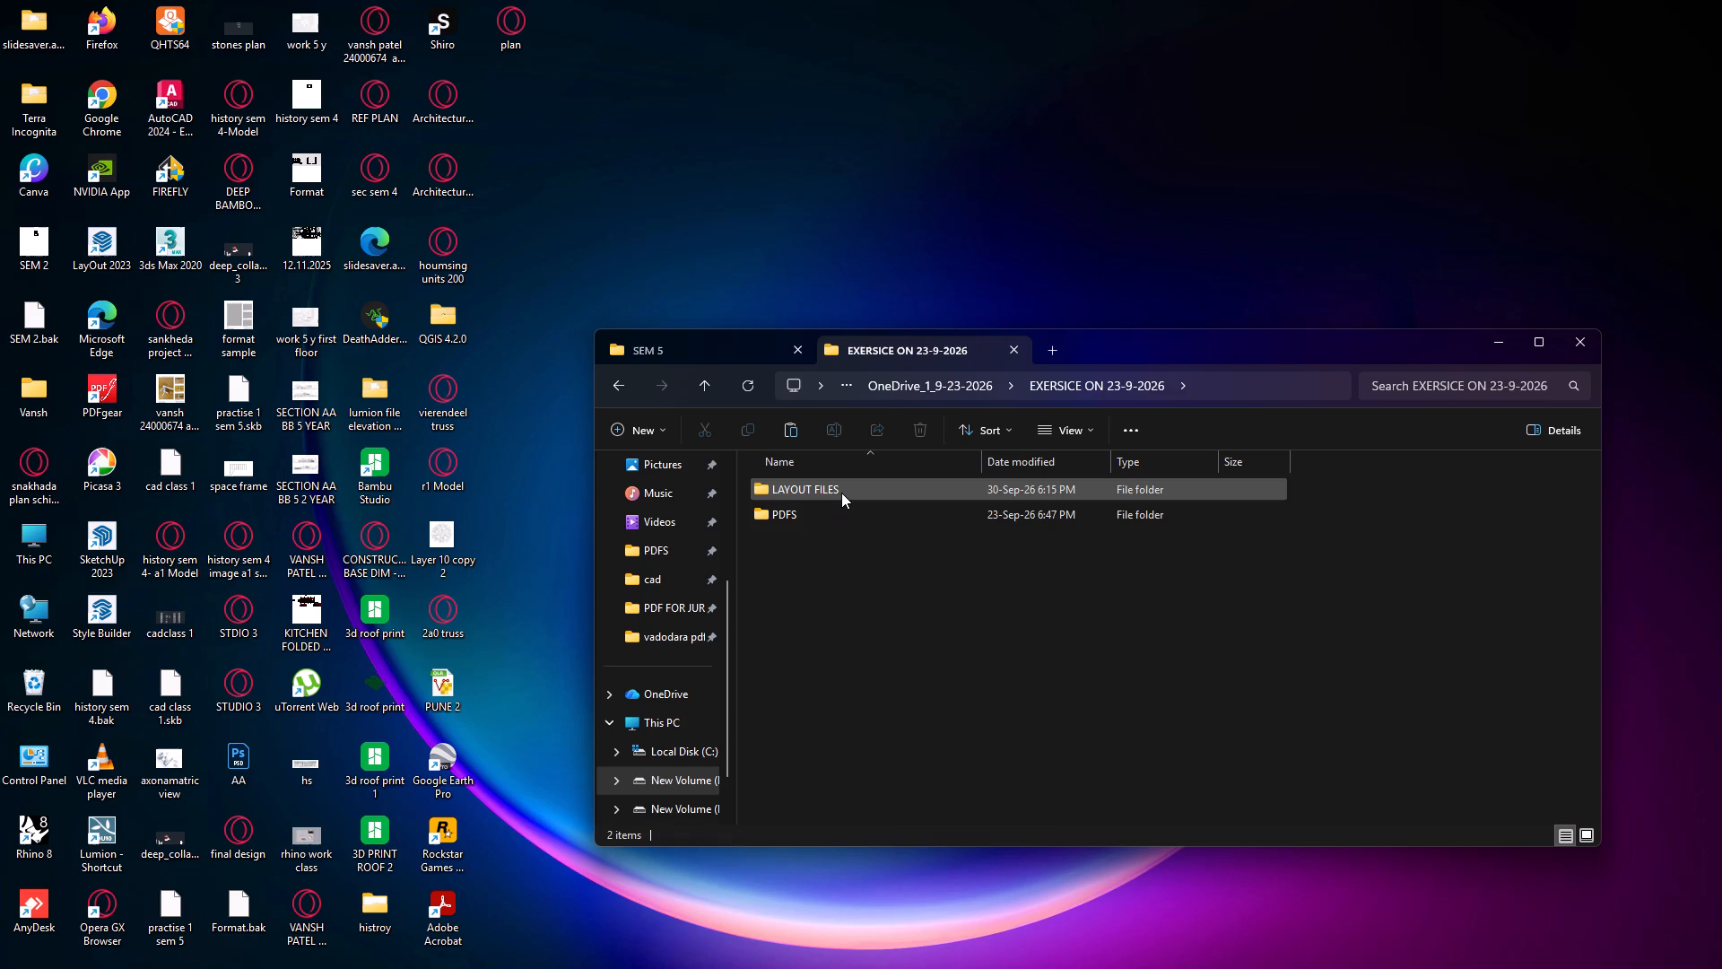
double_click(841, 493)
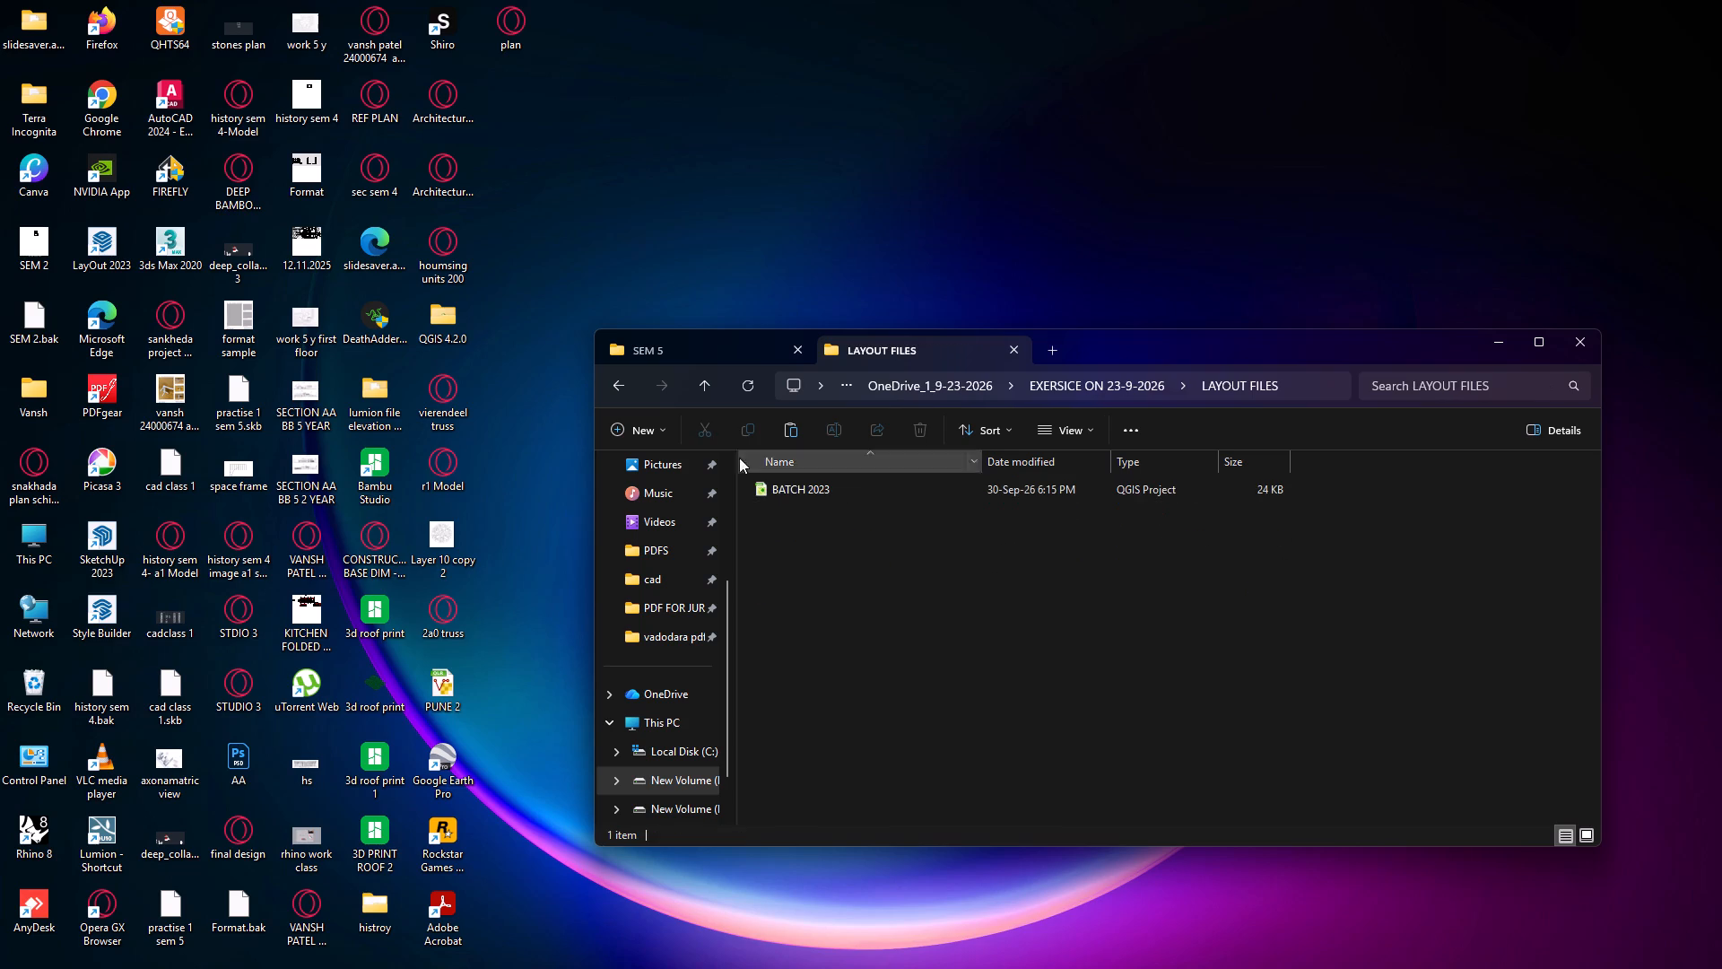
left_click(623, 387)
double_click(809, 523)
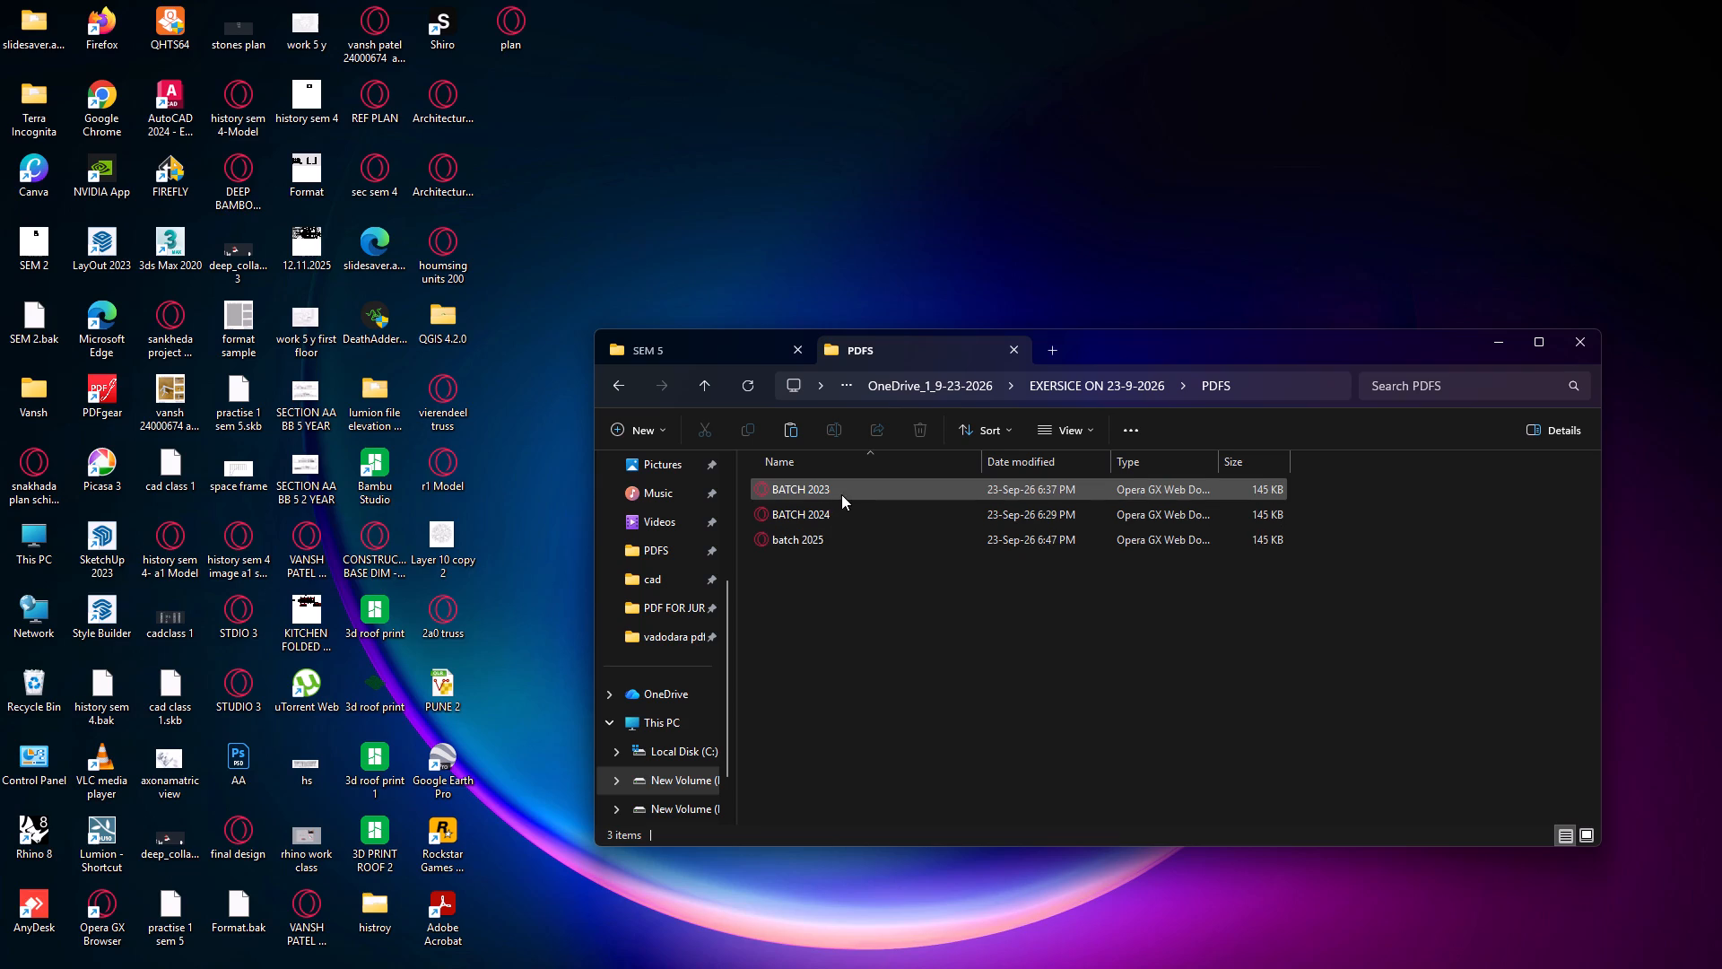
left_click(618, 391)
left_click(618, 391)
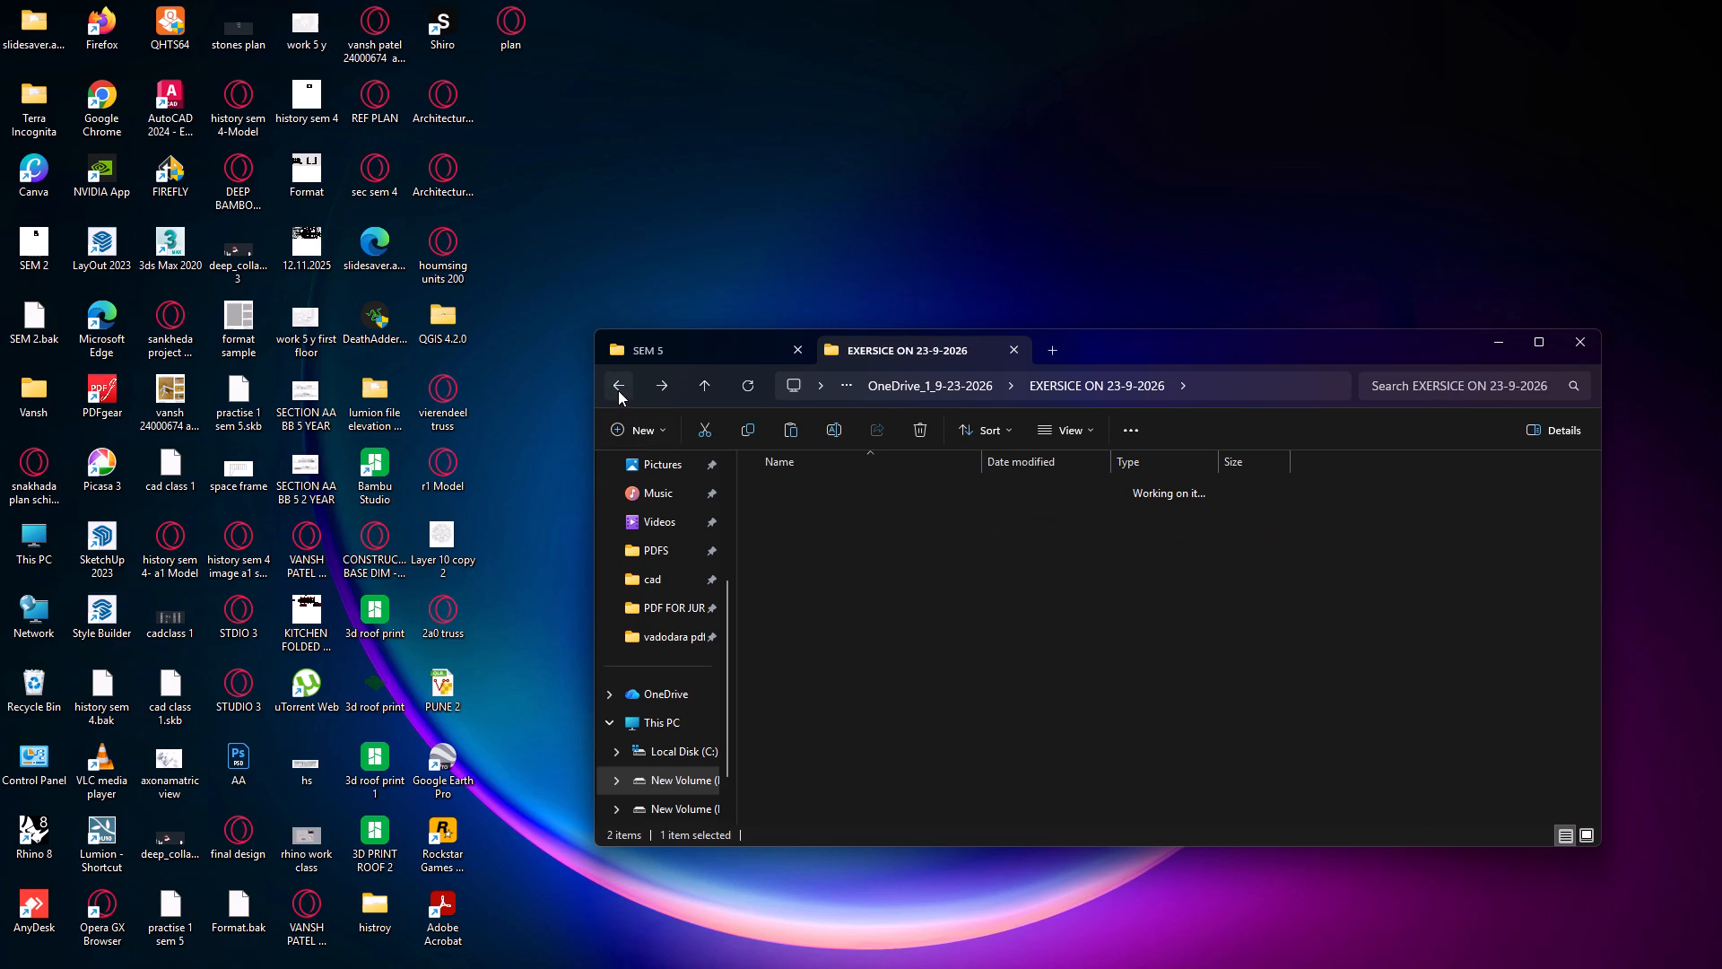
left_click(618, 390)
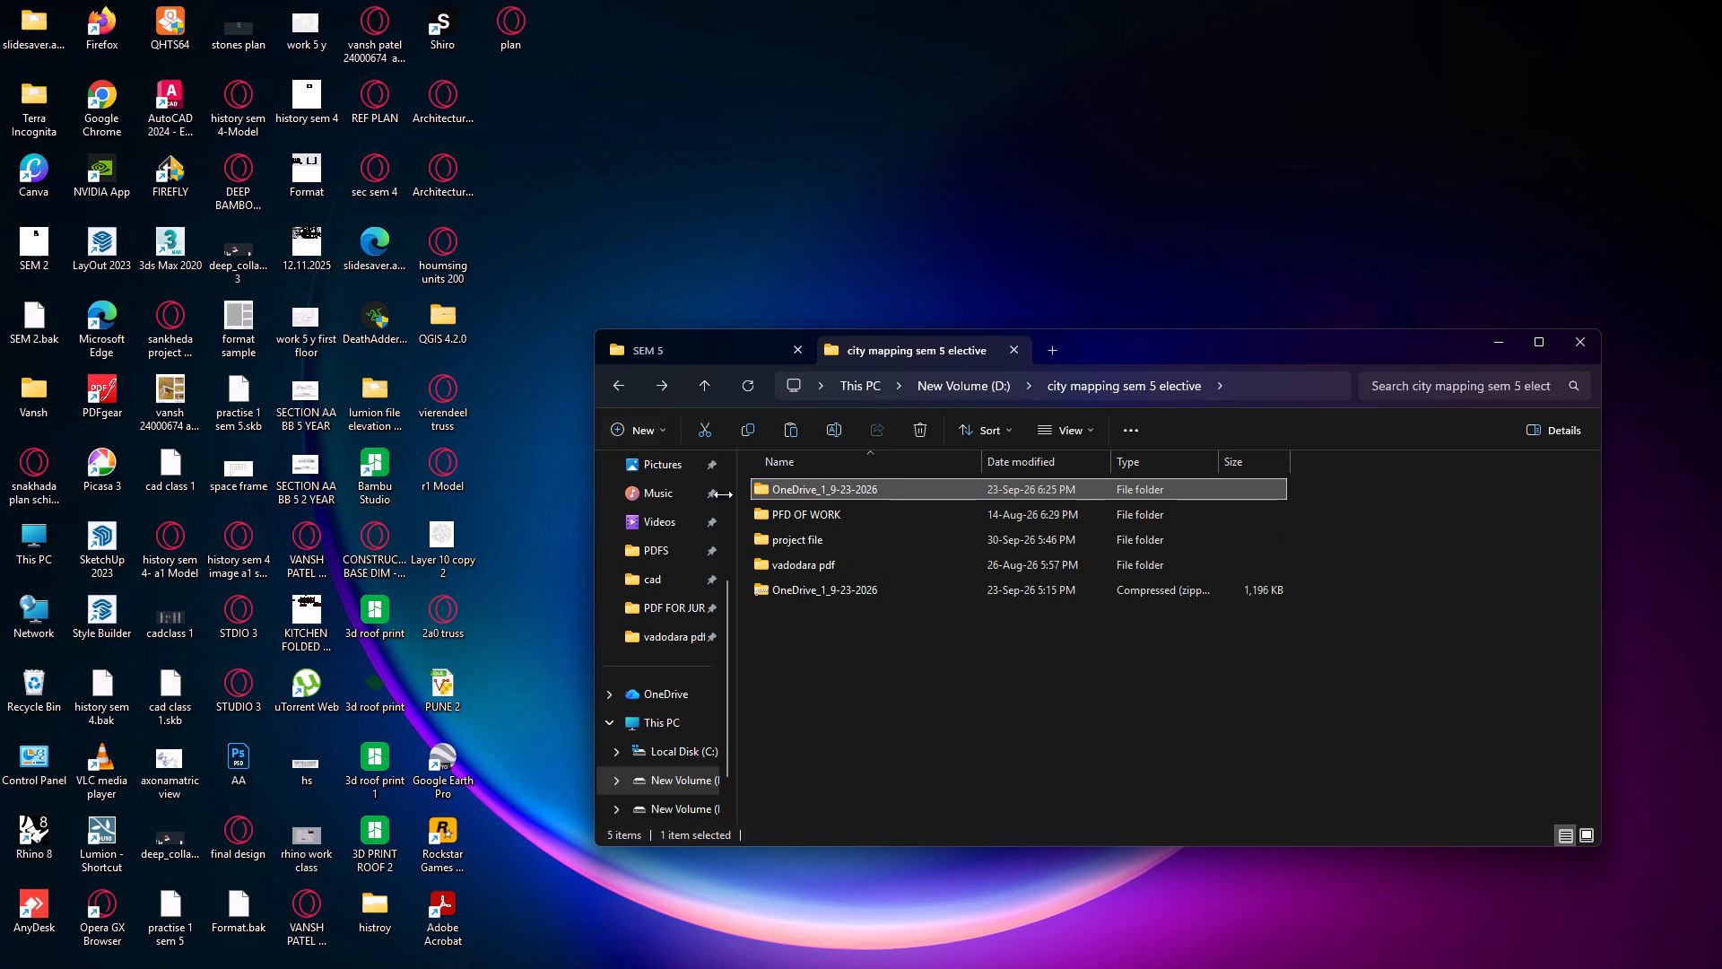
Look through the zipped OneDrive_1_9-23-2026 archive and the project file folder in city mapping sem 5 elective for university maps.
double_click(842, 589)
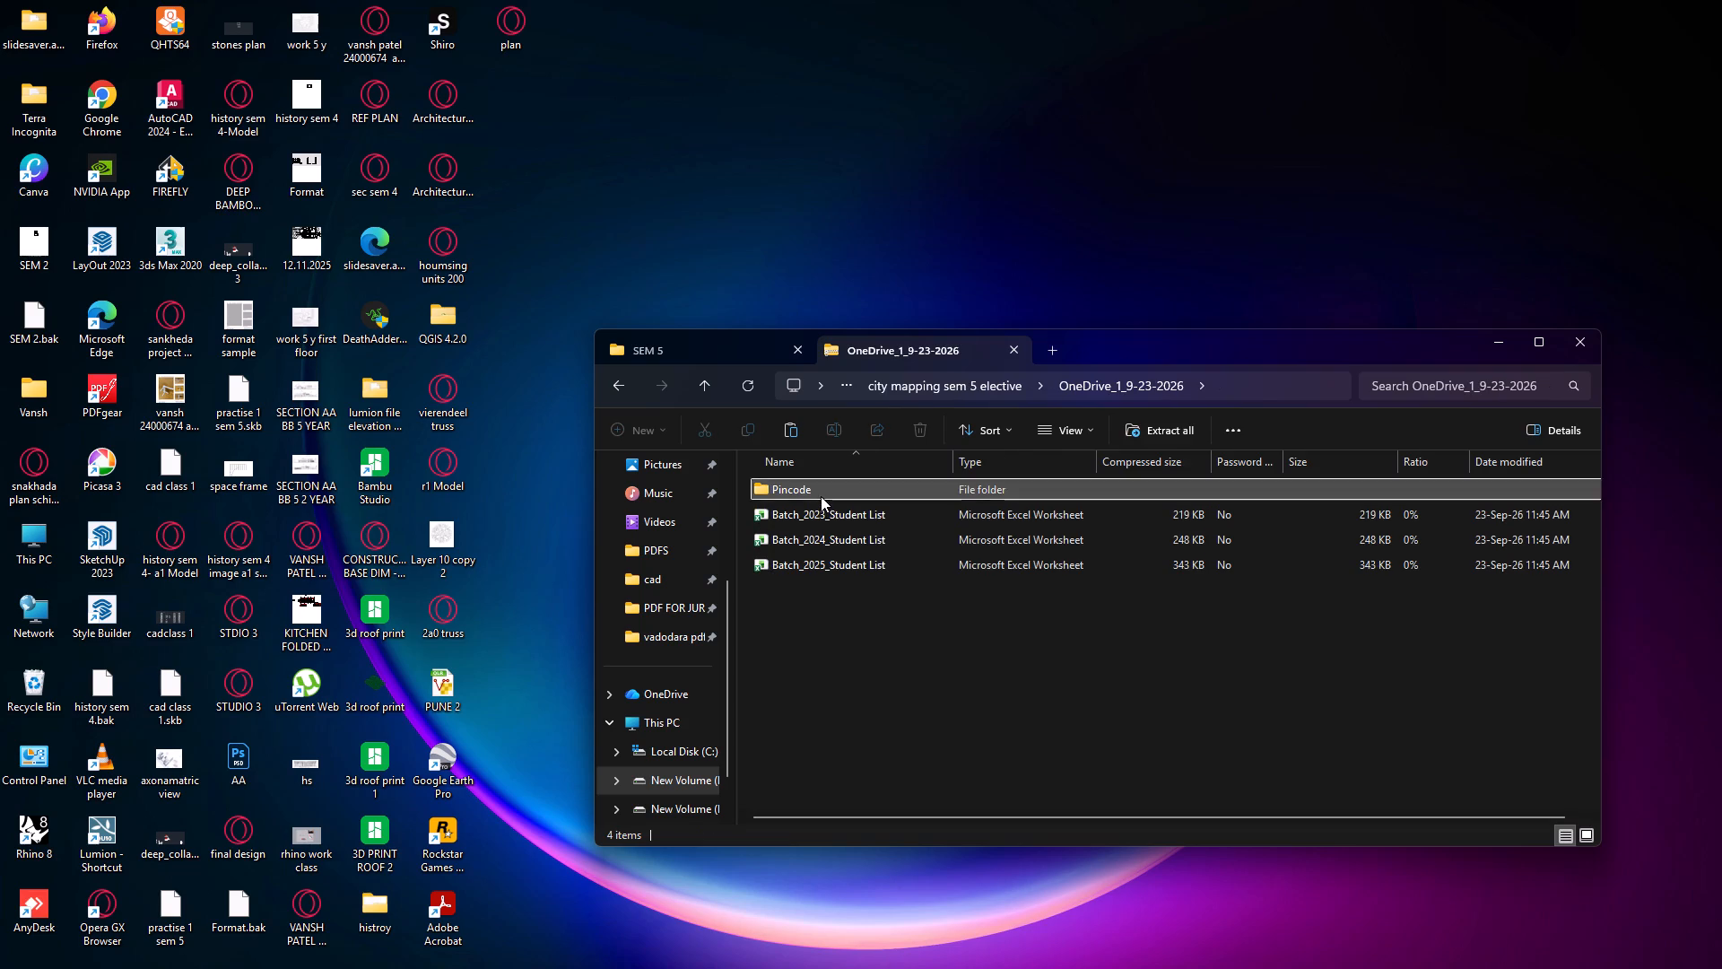
double_click(821, 497)
left_click(628, 391)
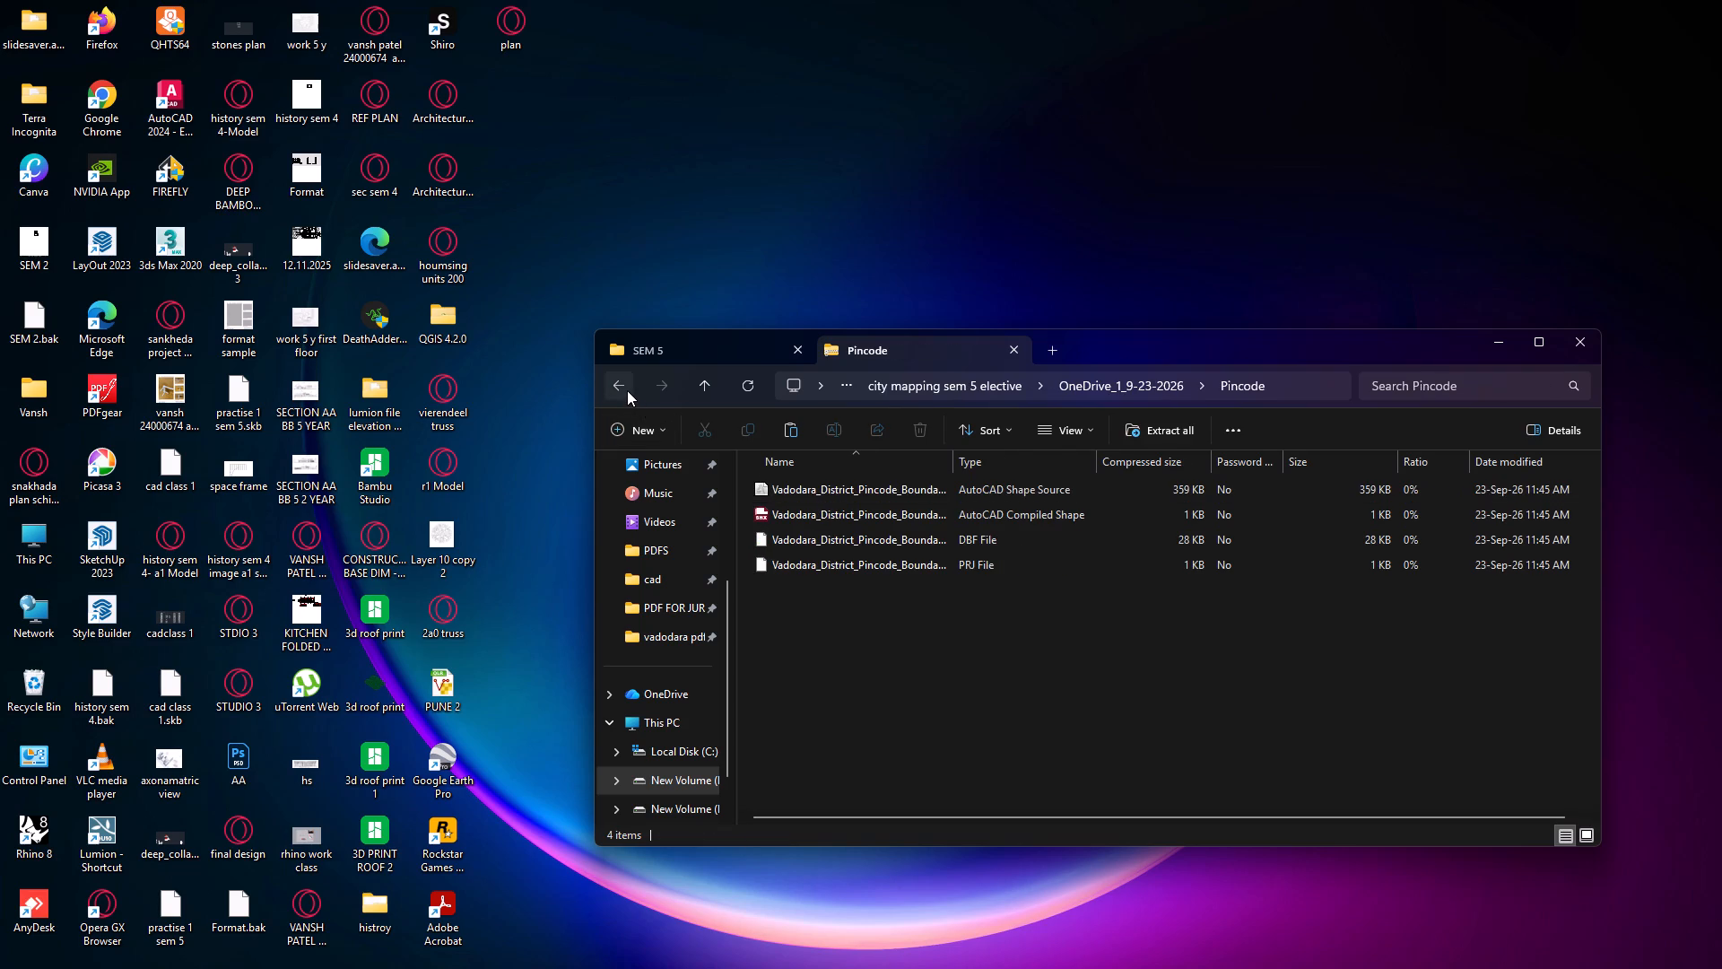
left_click(627, 388)
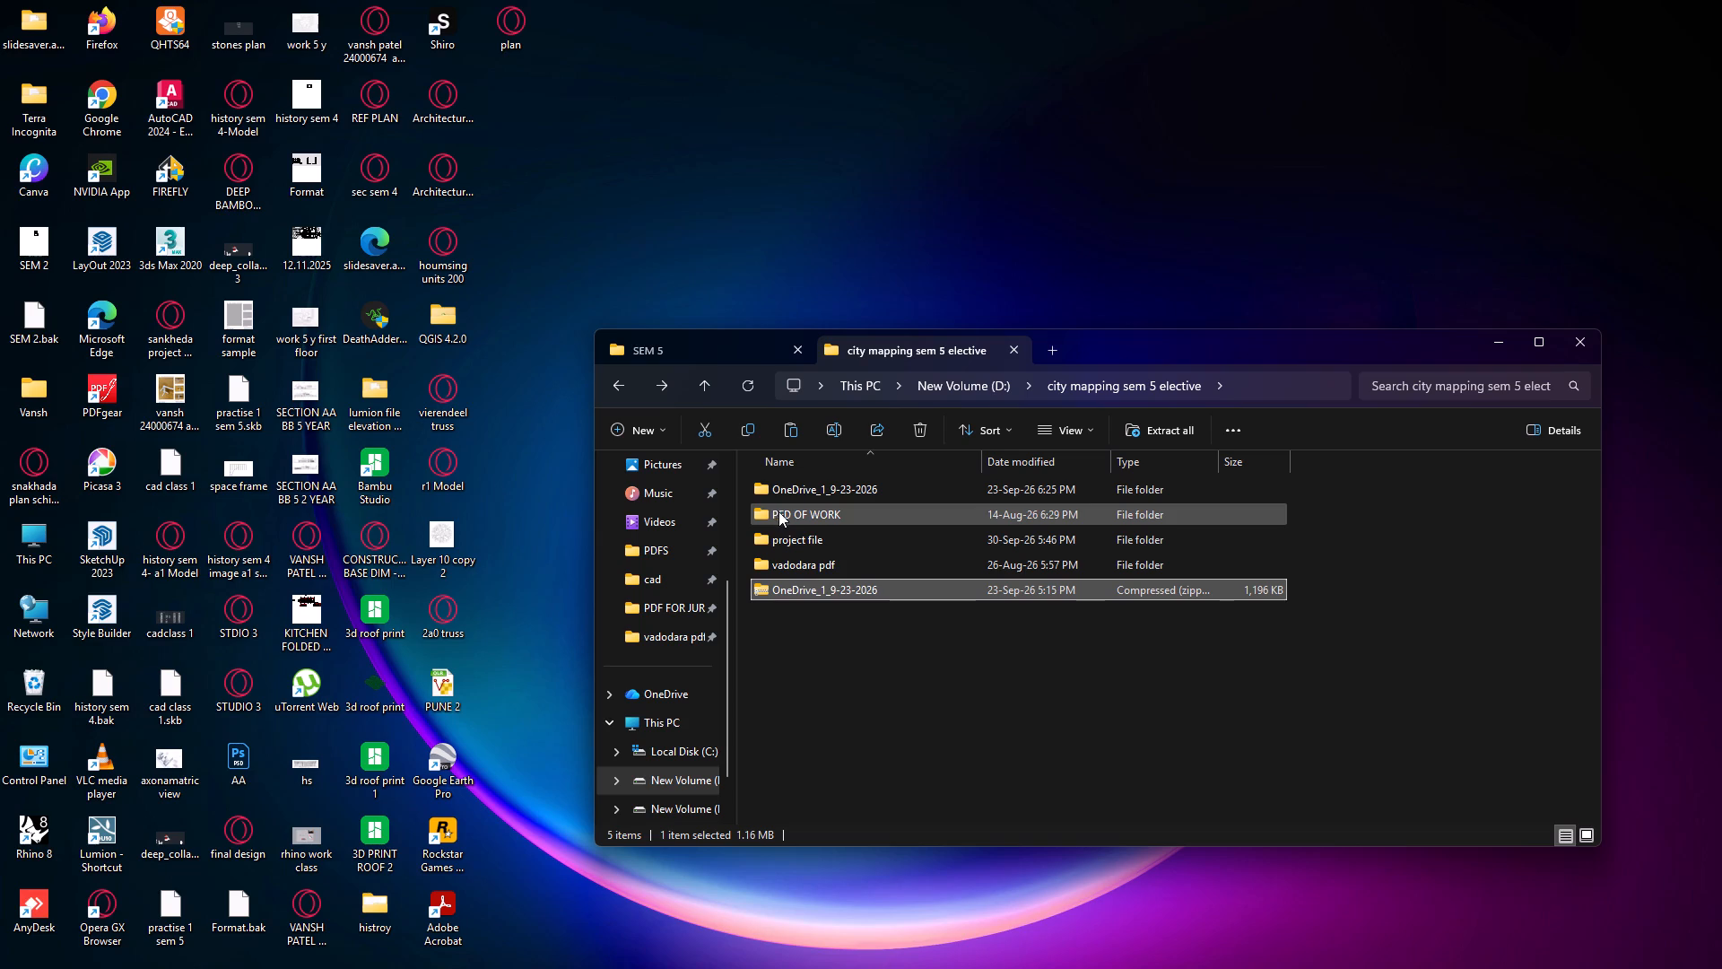
double_click(823, 537)
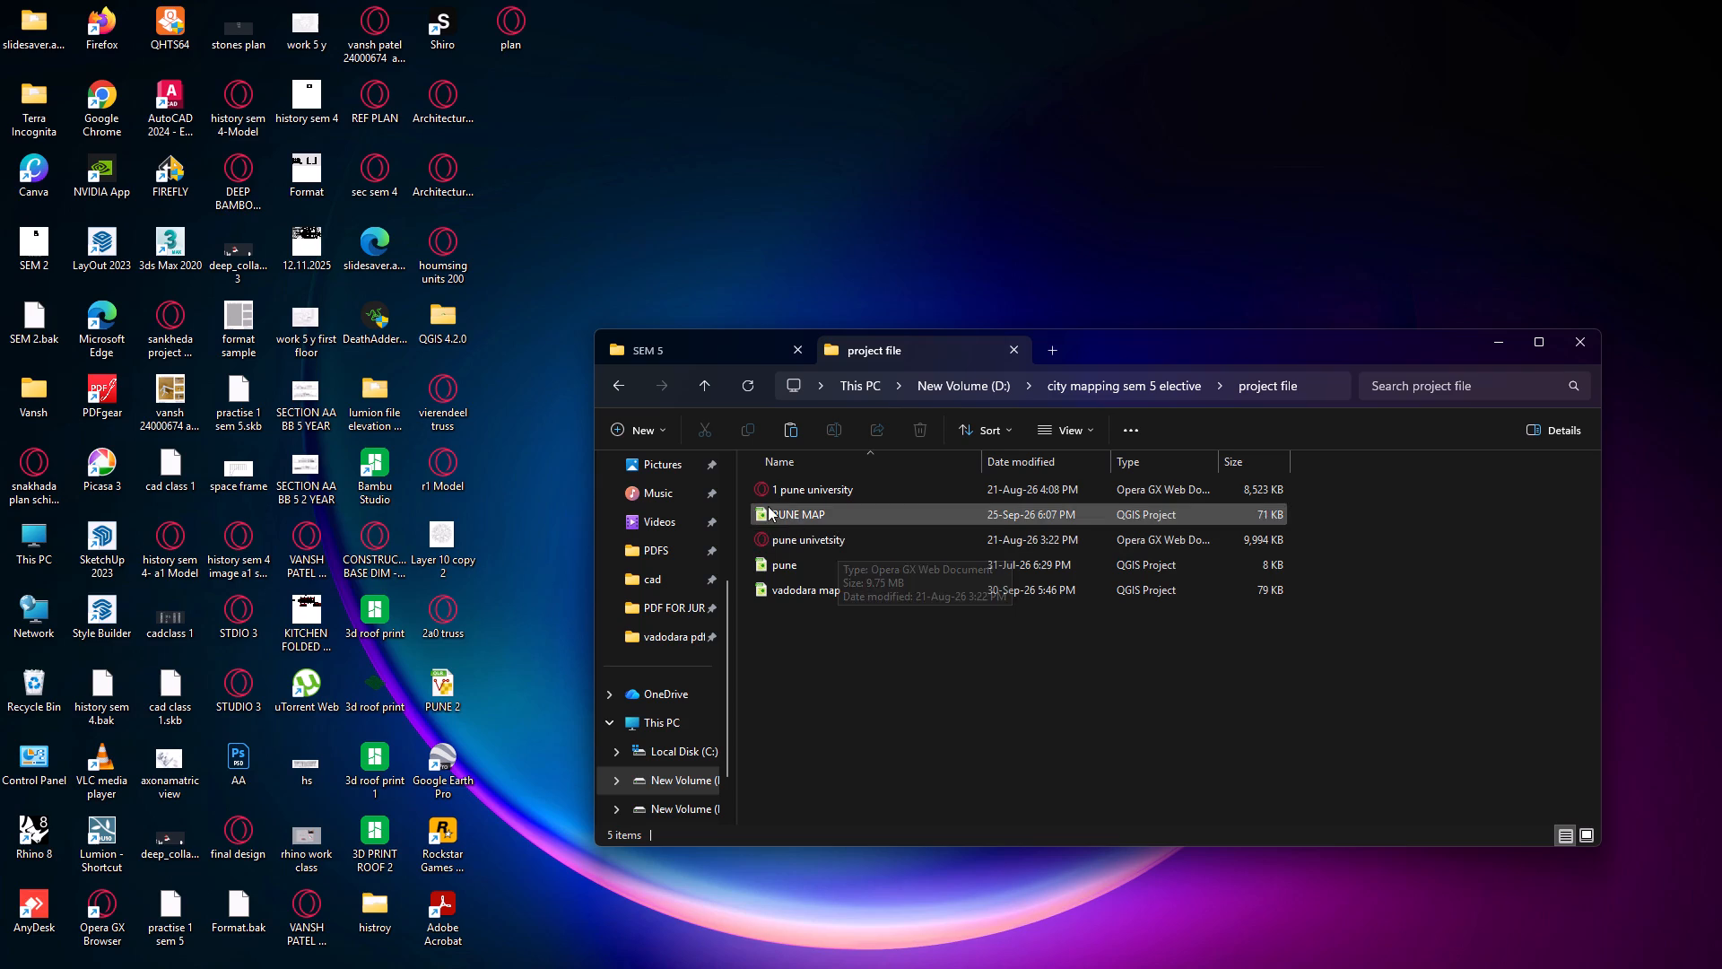
left_click(628, 380)
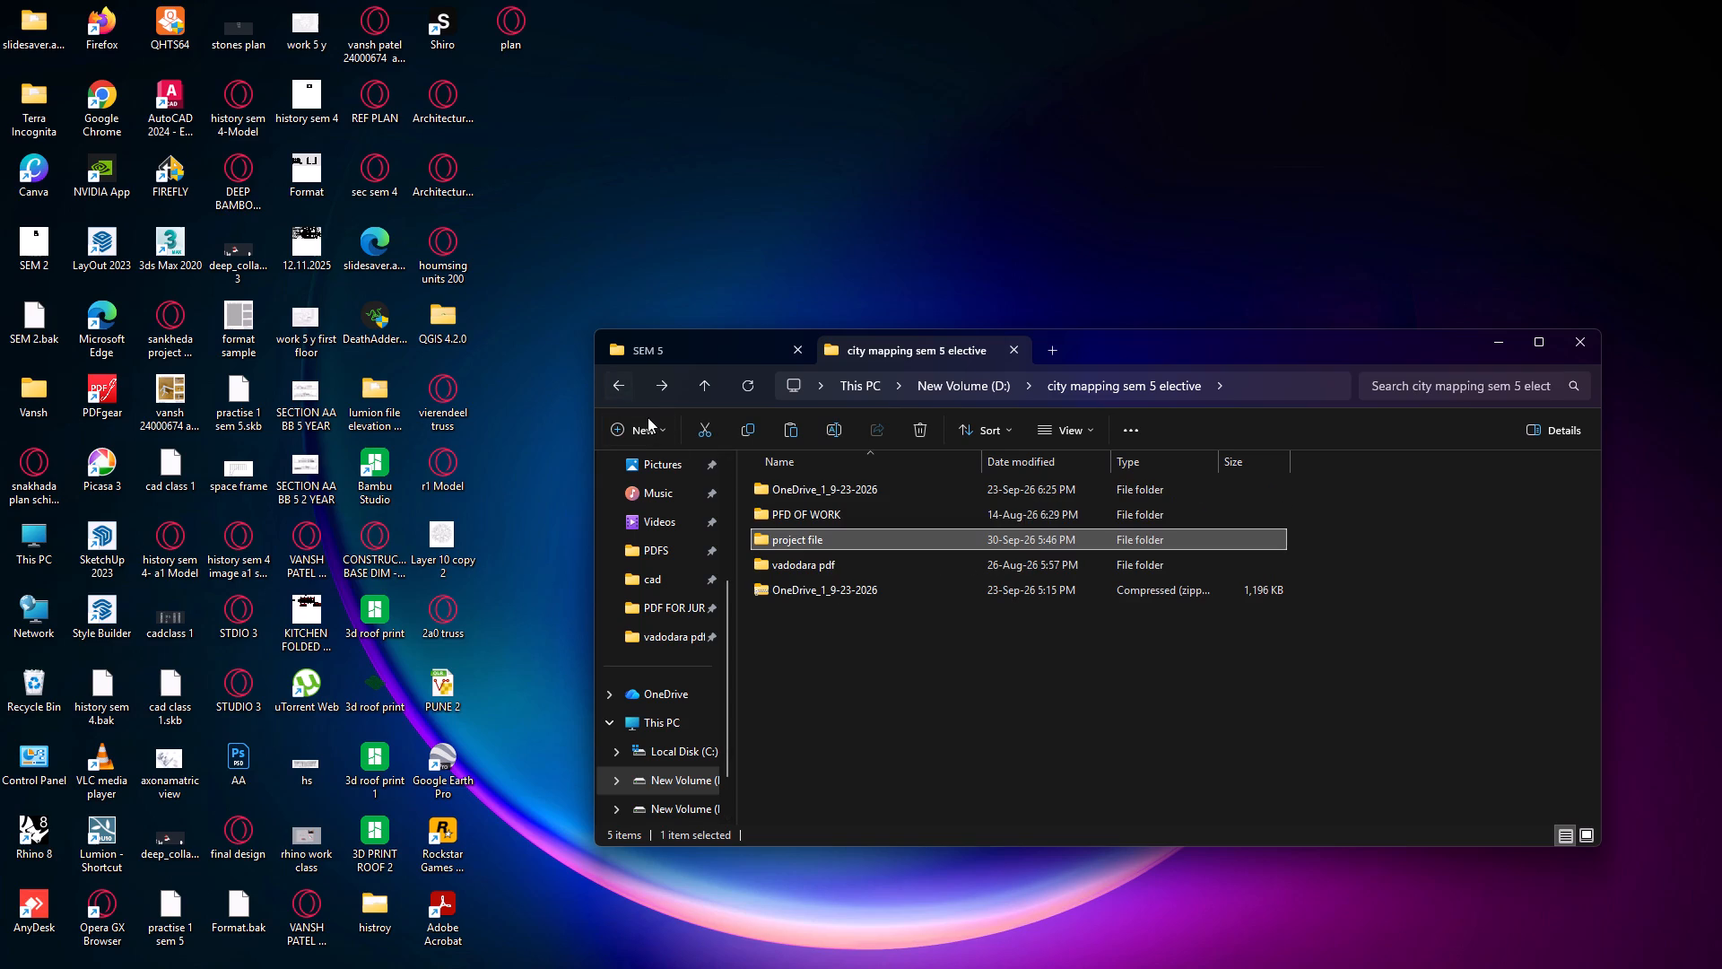
left_click(802, 540)
double_click(803, 540)
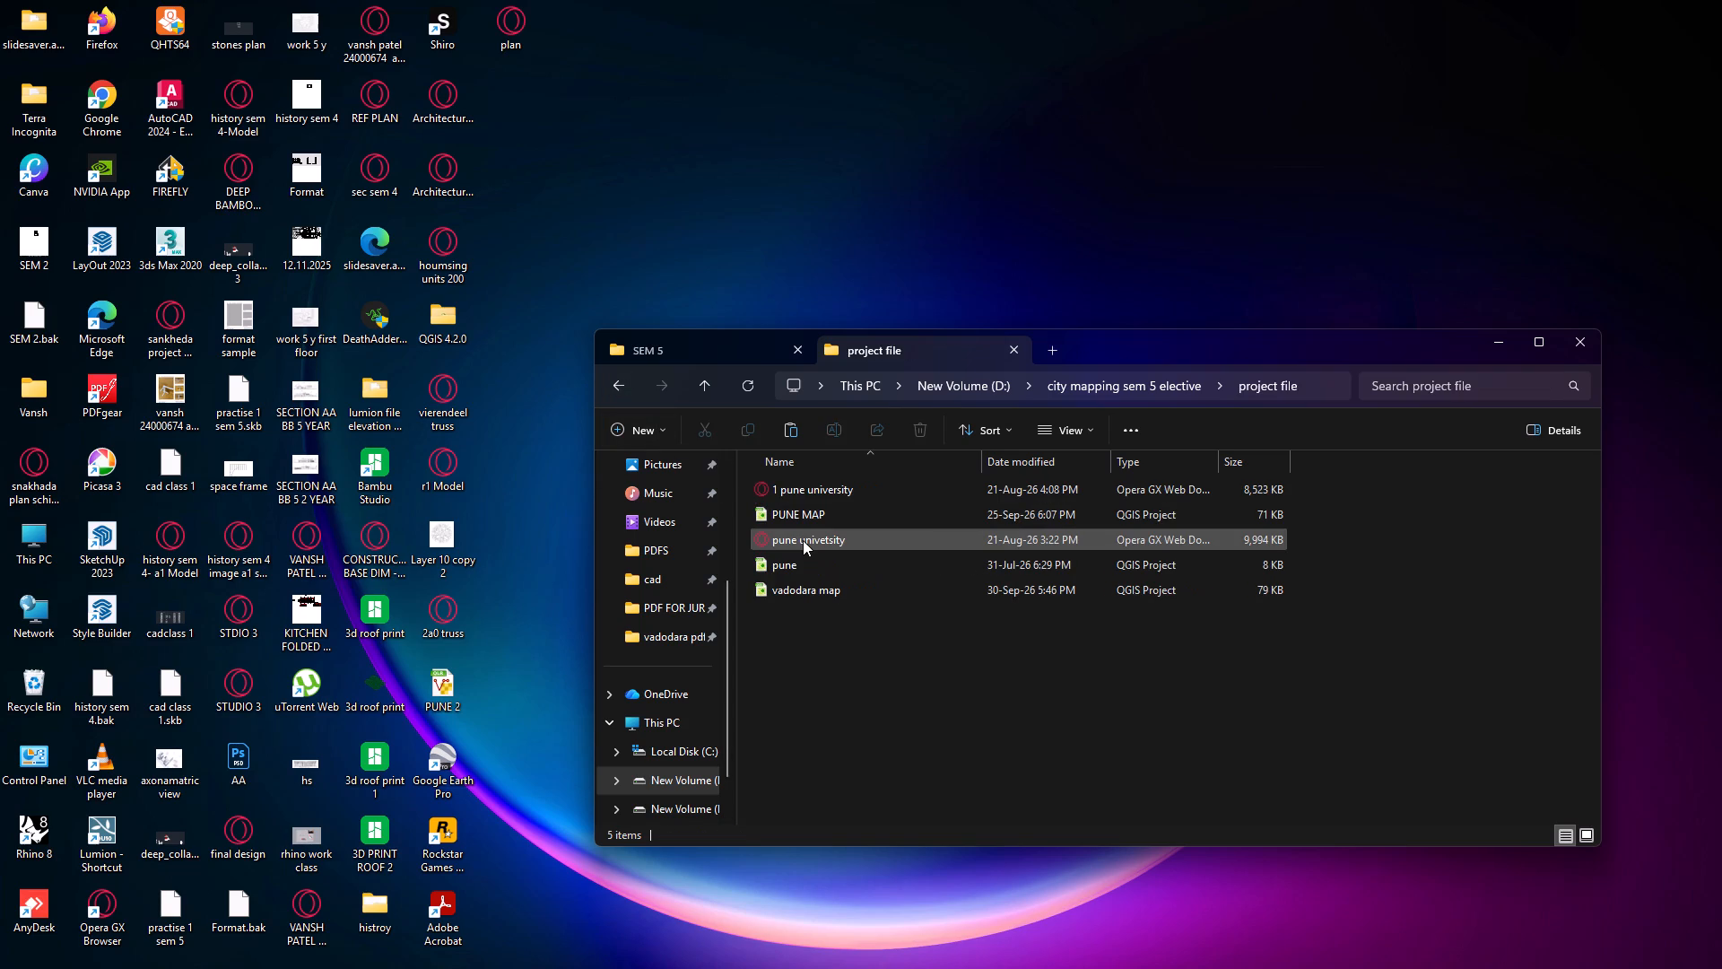
Open the pune univetsity PDF from the project file folder to examine its map, and close it again.
double_click(803, 540)
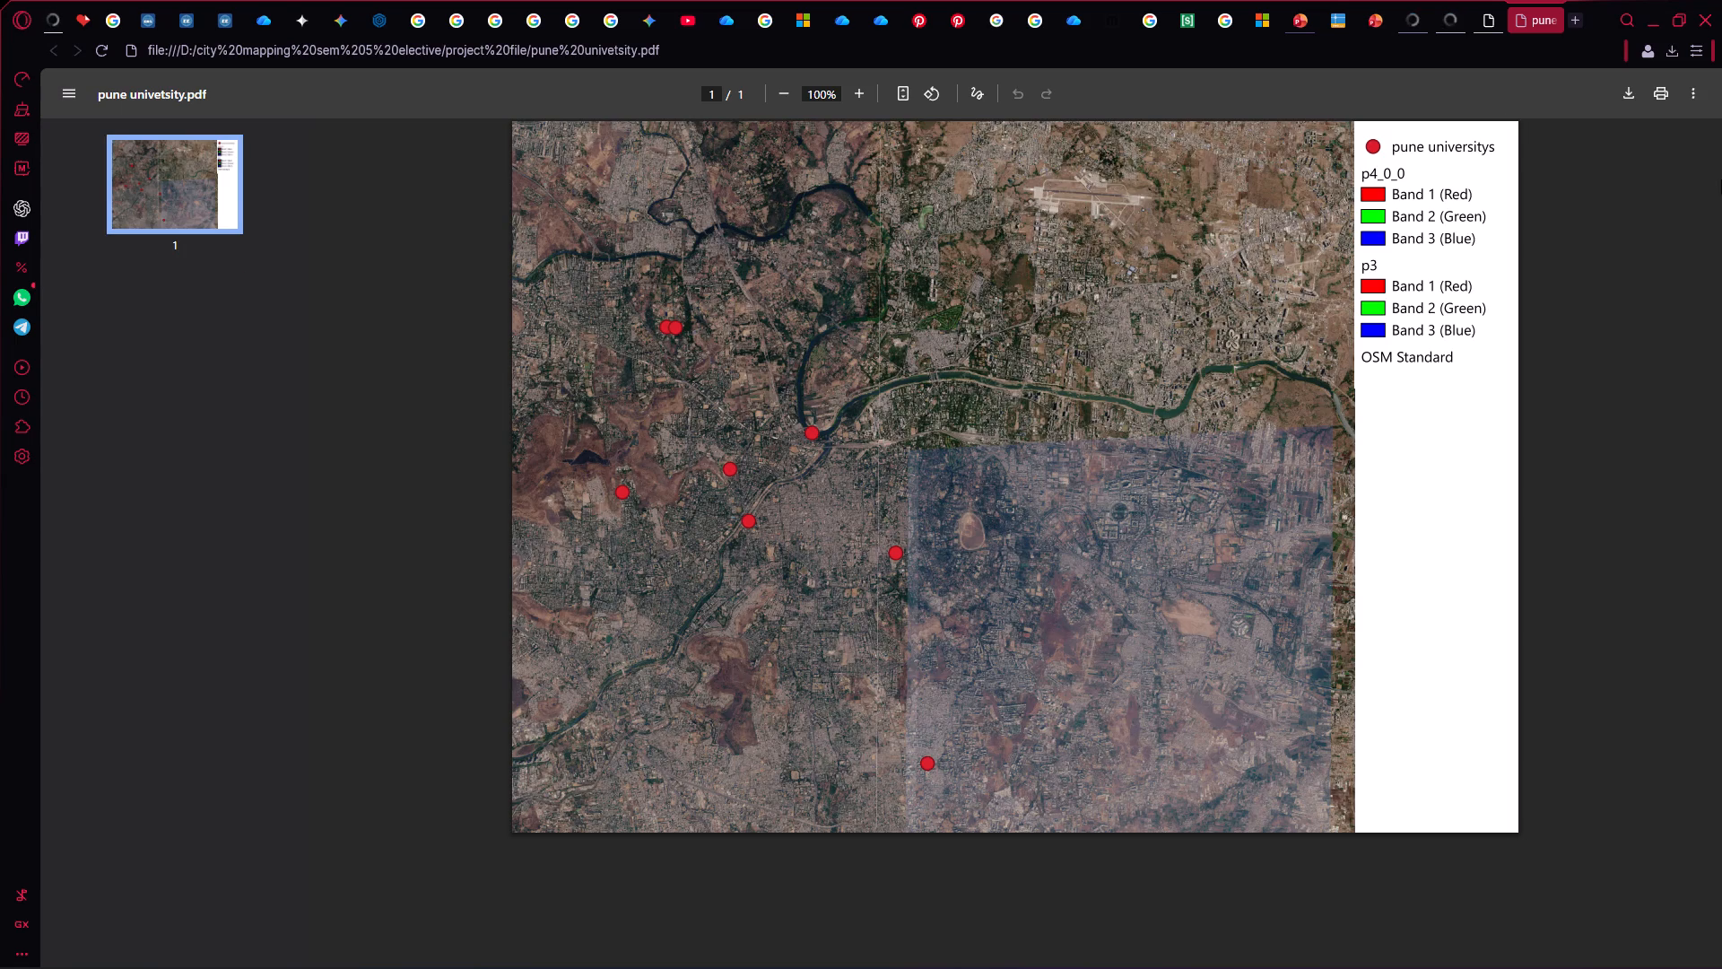
left_click(1548, 17)
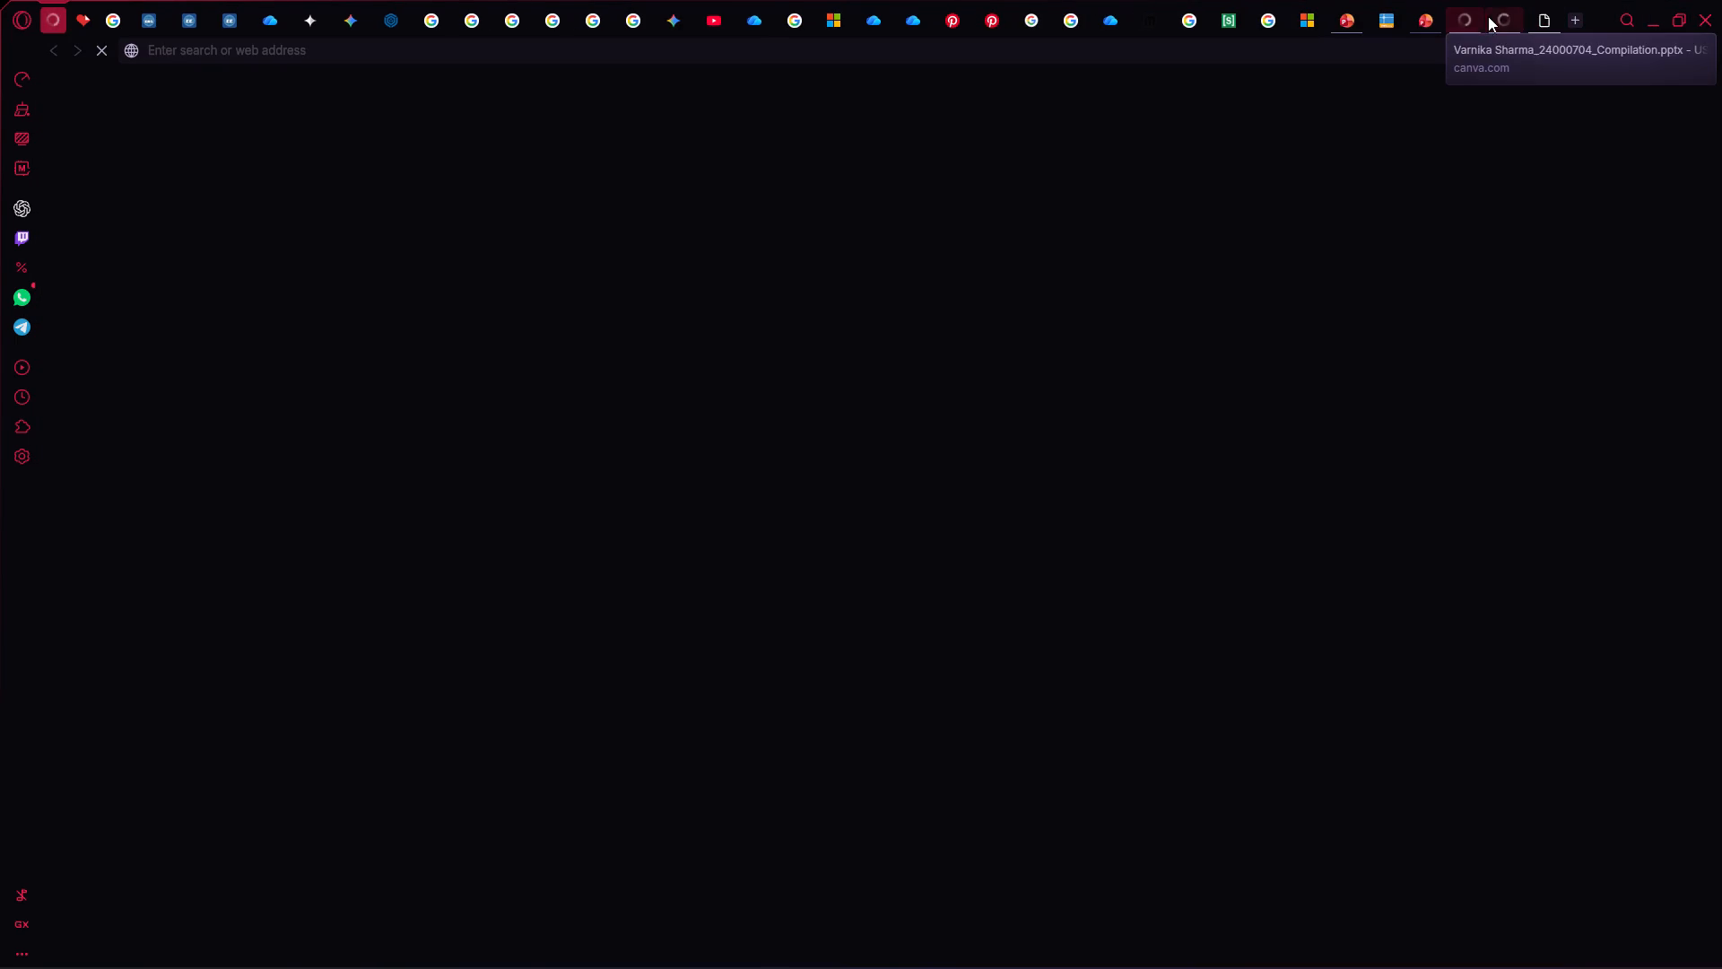
left_click(1500, 17)
left_click(1646, 24)
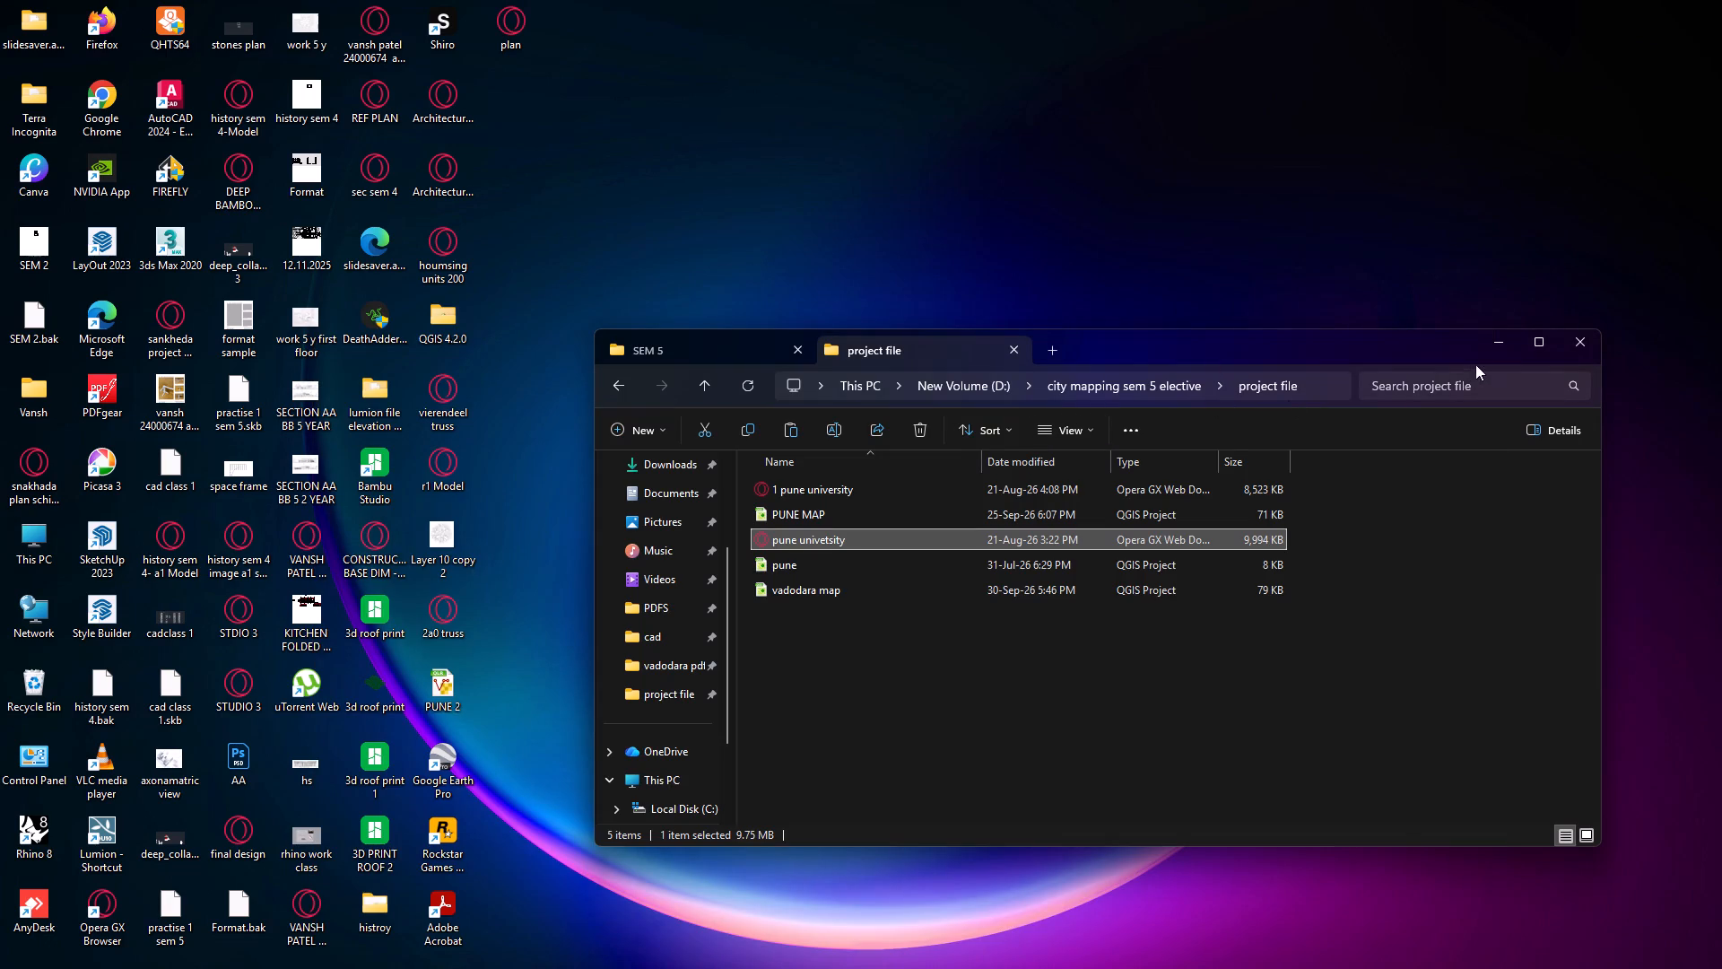
left_click(1494, 345)
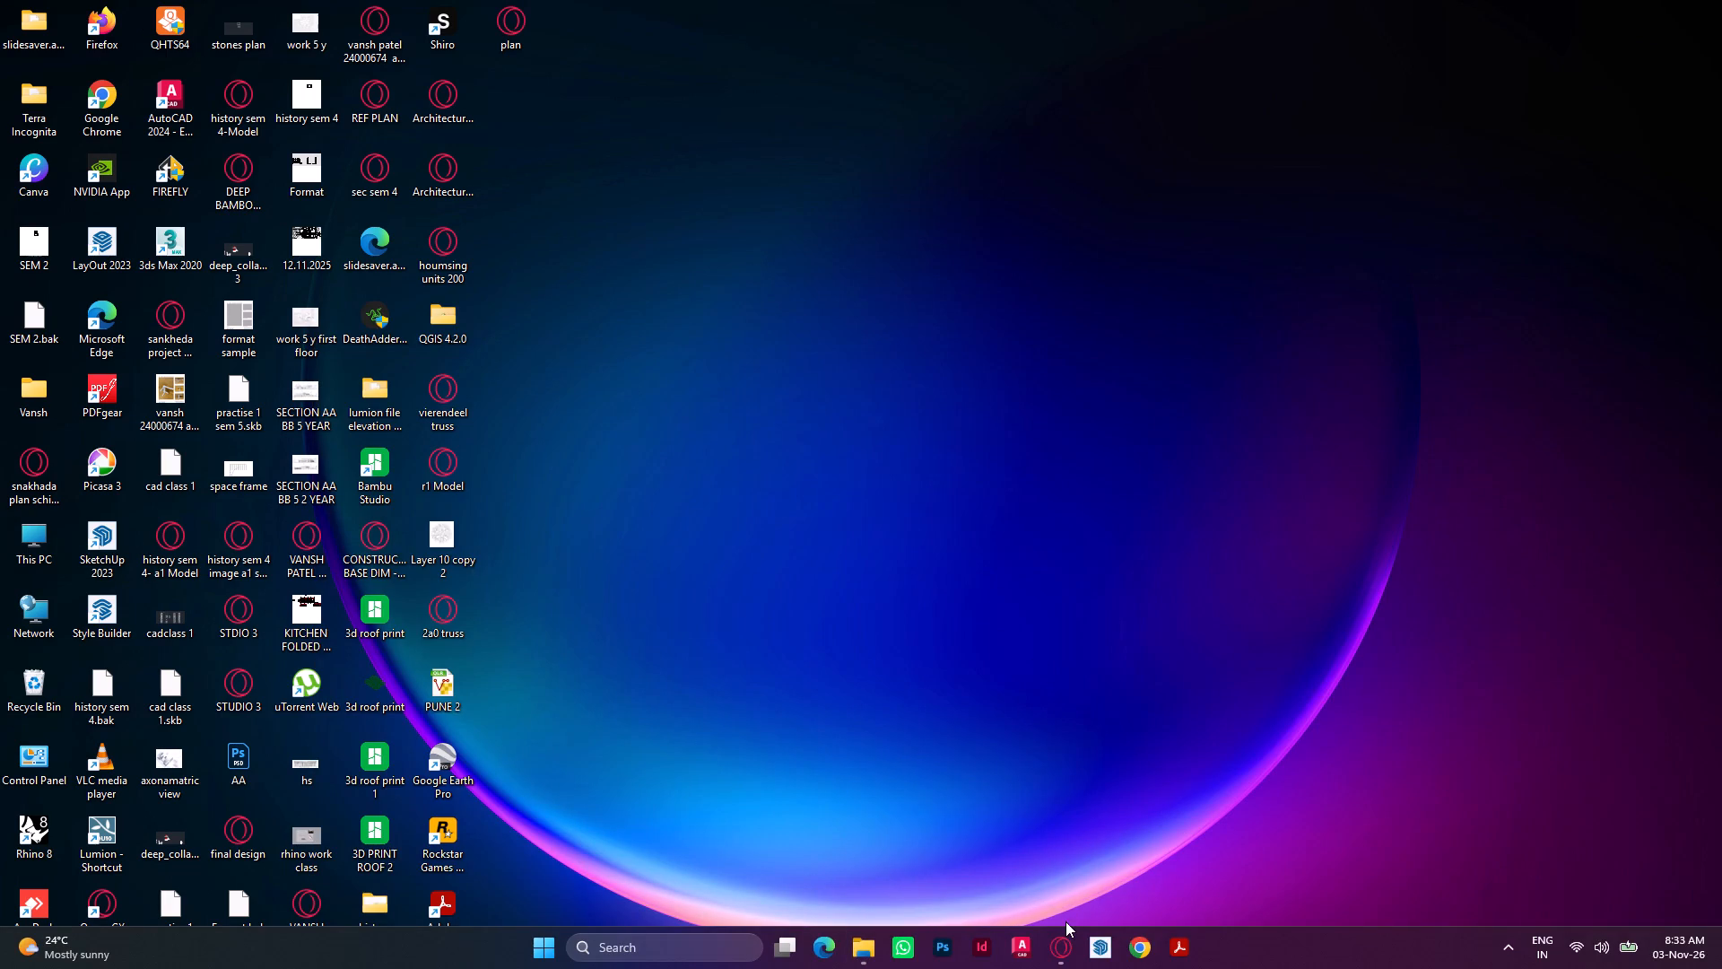
Convert the vadodara university PDF bearing the student's name, in the vadodara pdf folder, to JPG with iLovePDF, one image per page at normal quality.
left_click(1065, 931)
left_click(1058, 936)
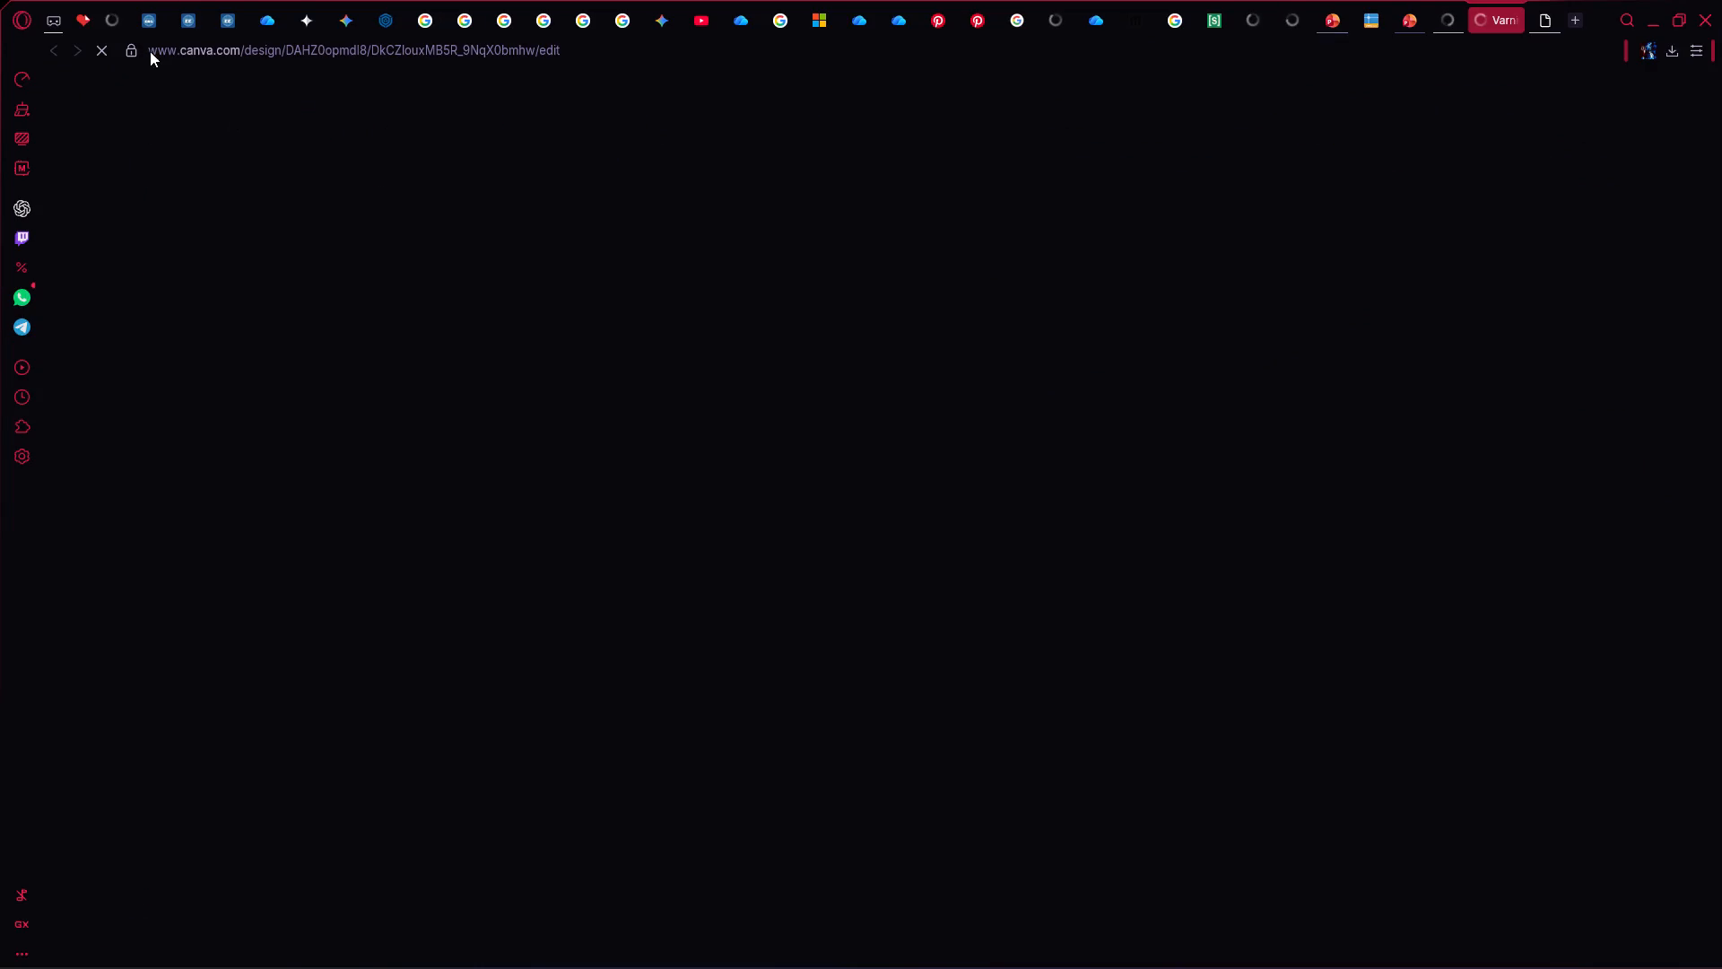
left_click(74, 7)
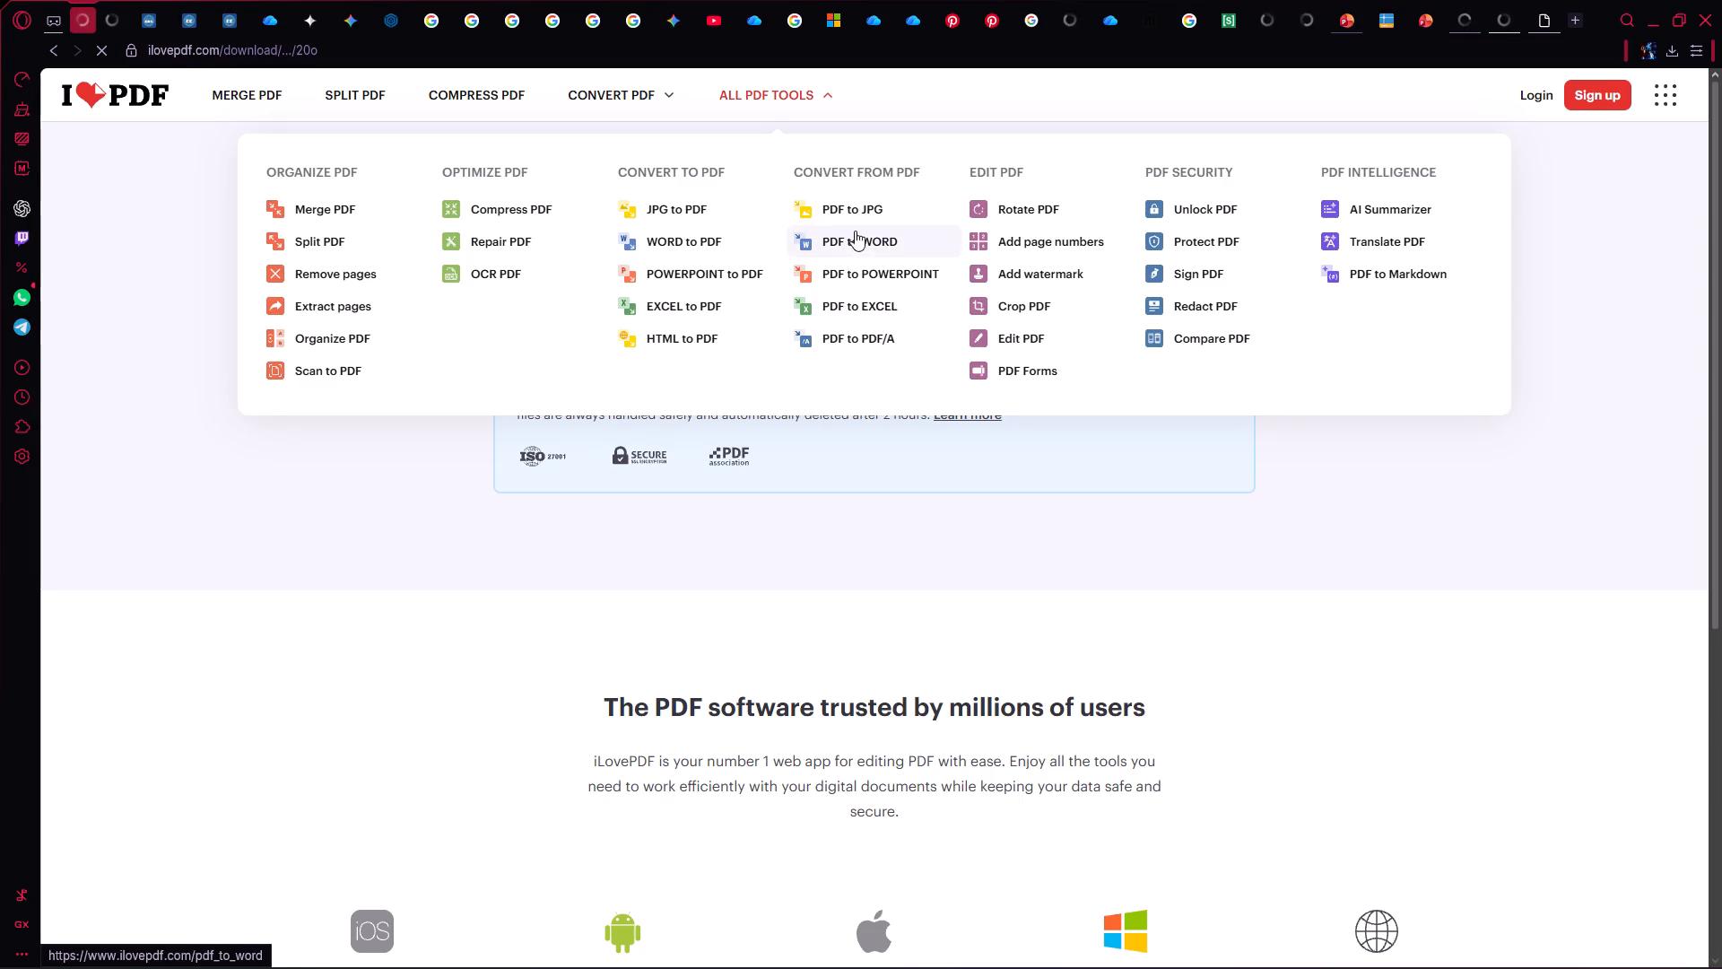
left_click(856, 207)
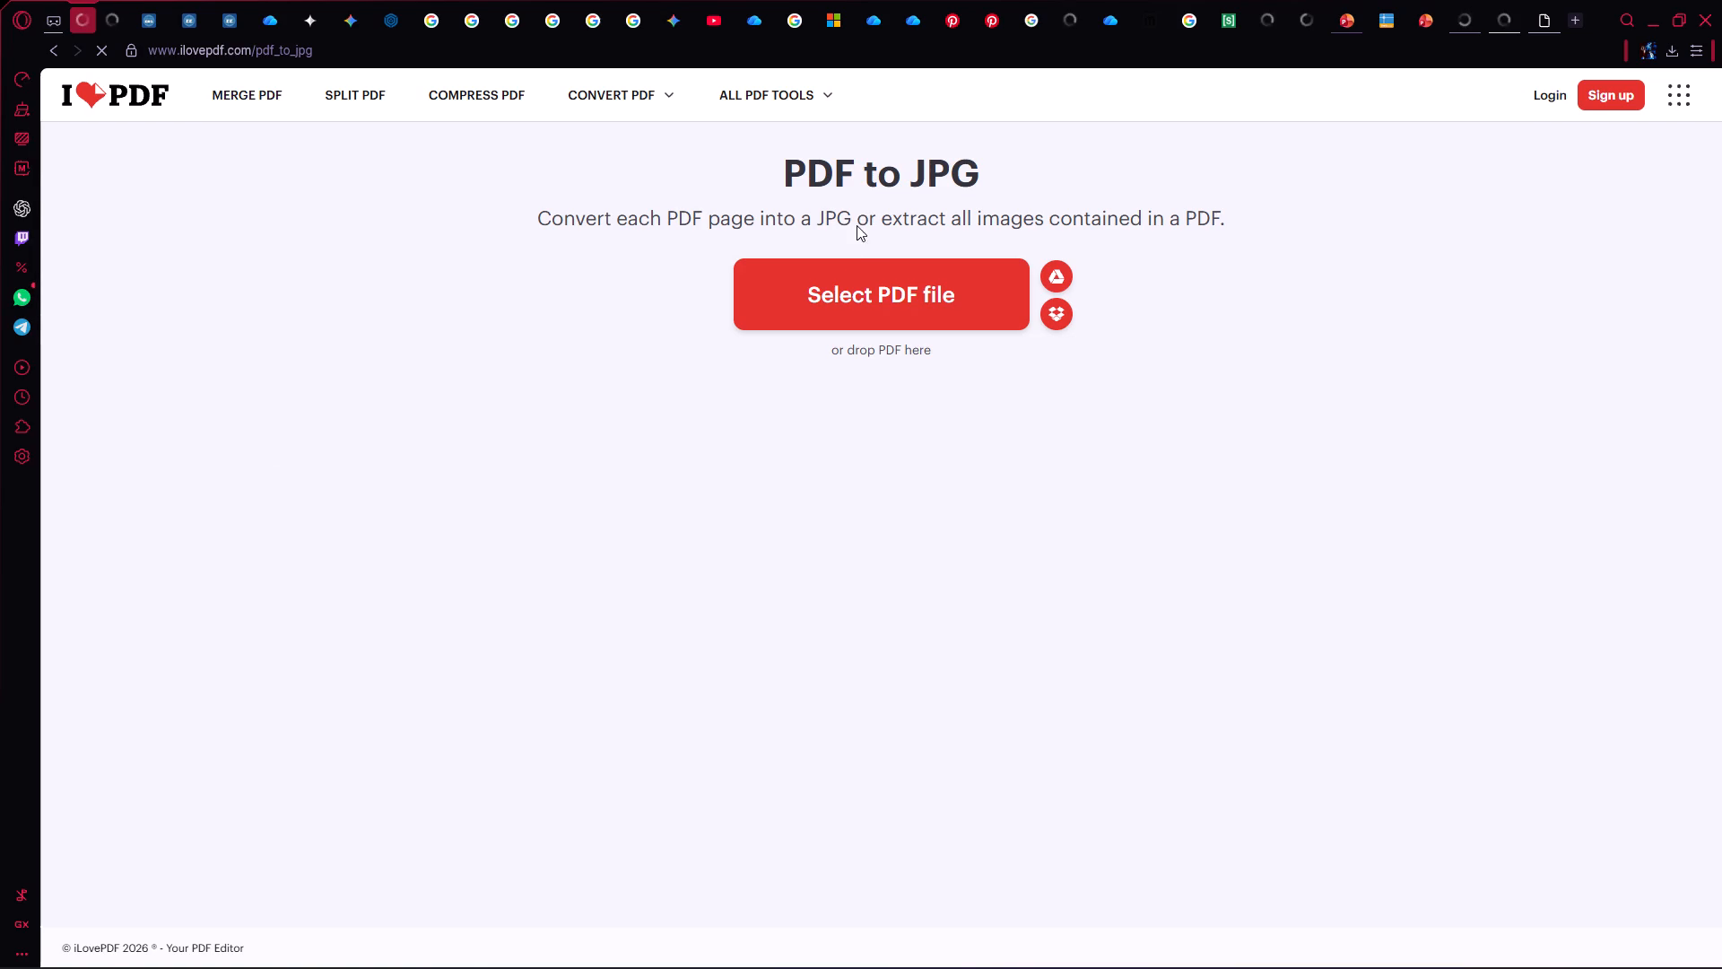
left_click(857, 285)
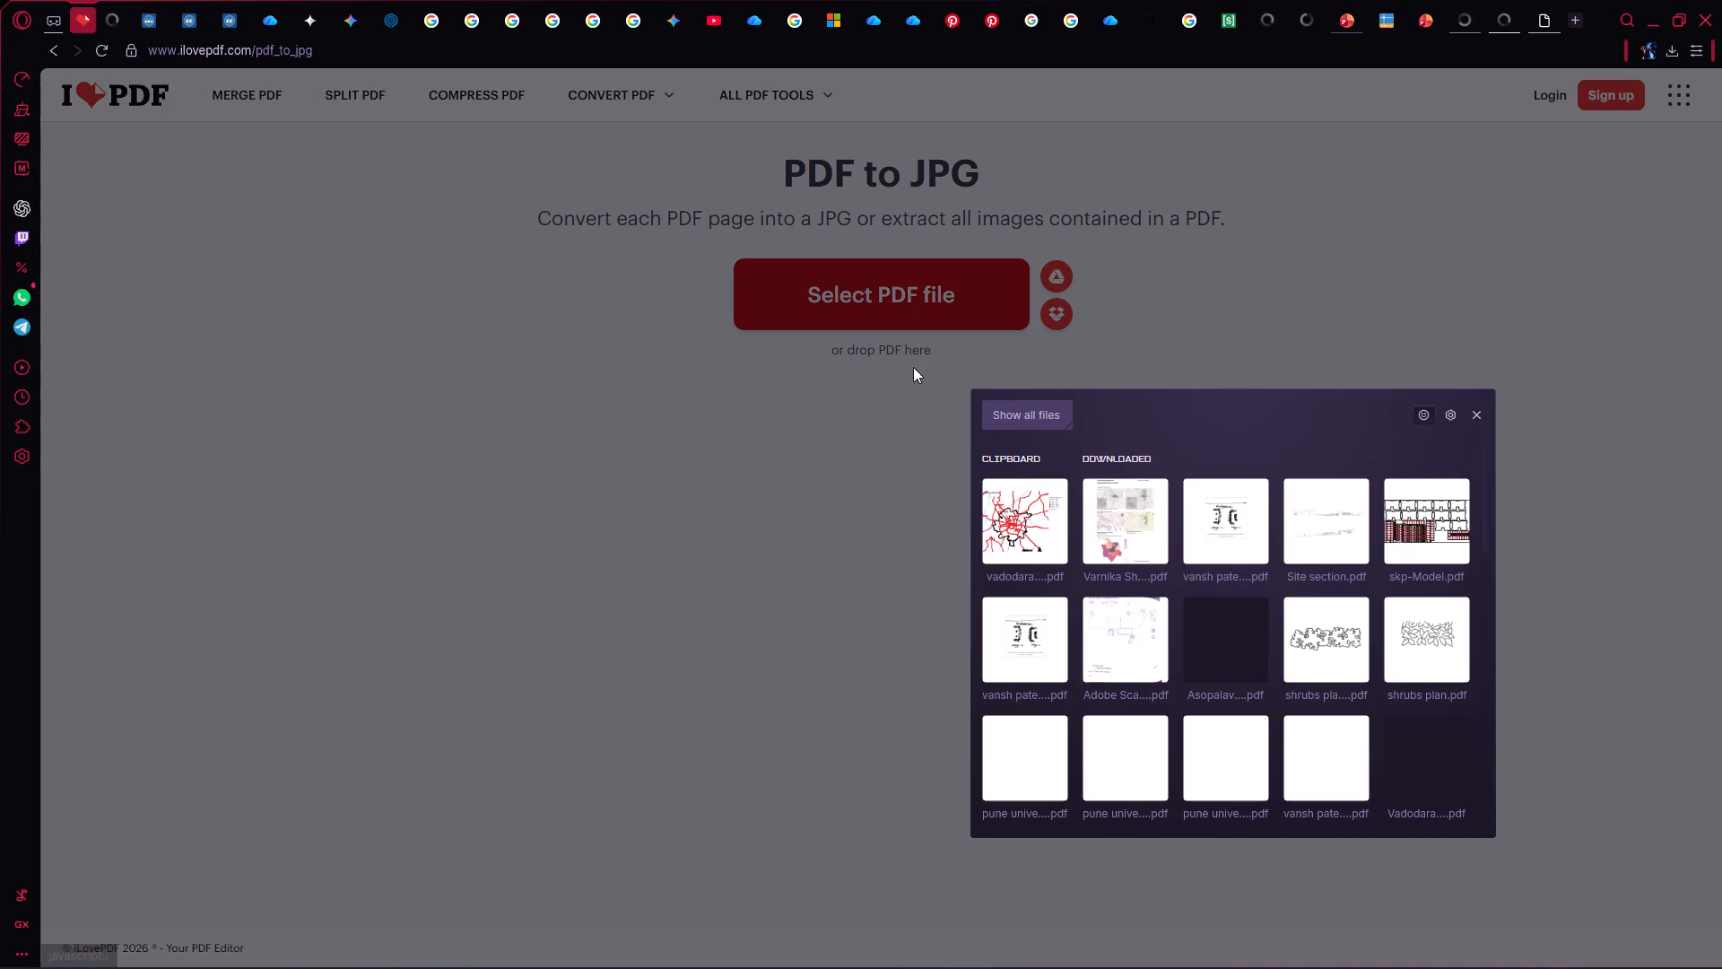
left_click(1016, 415)
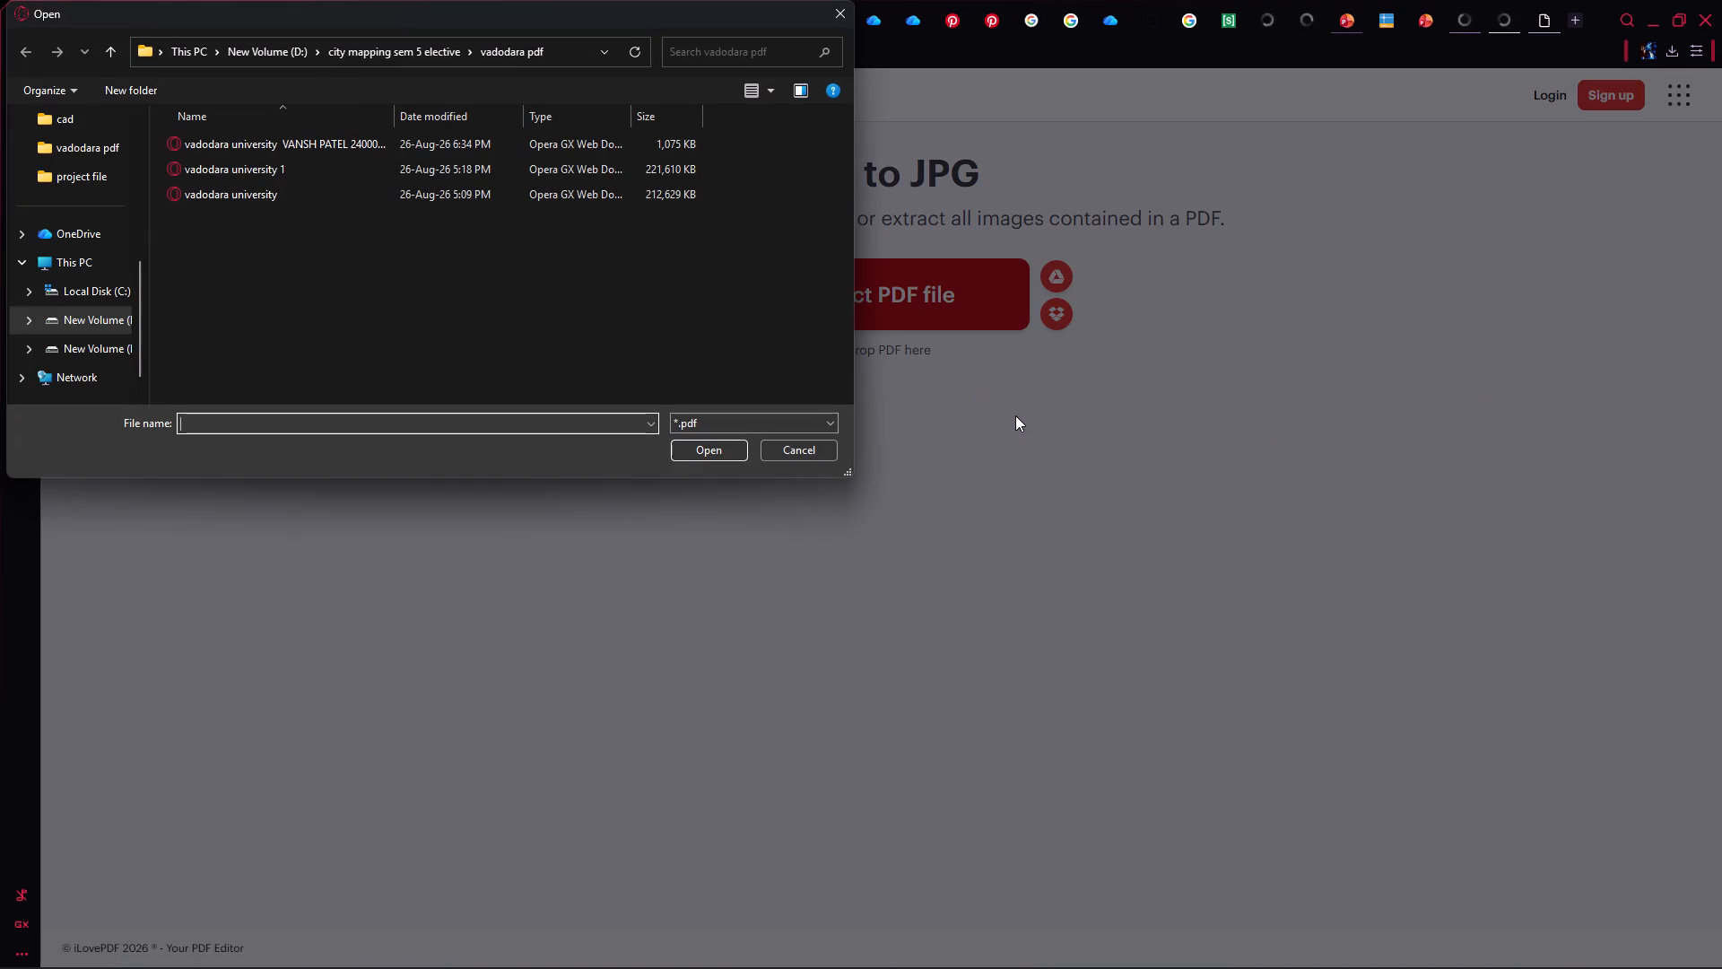
left_click(365, 139)
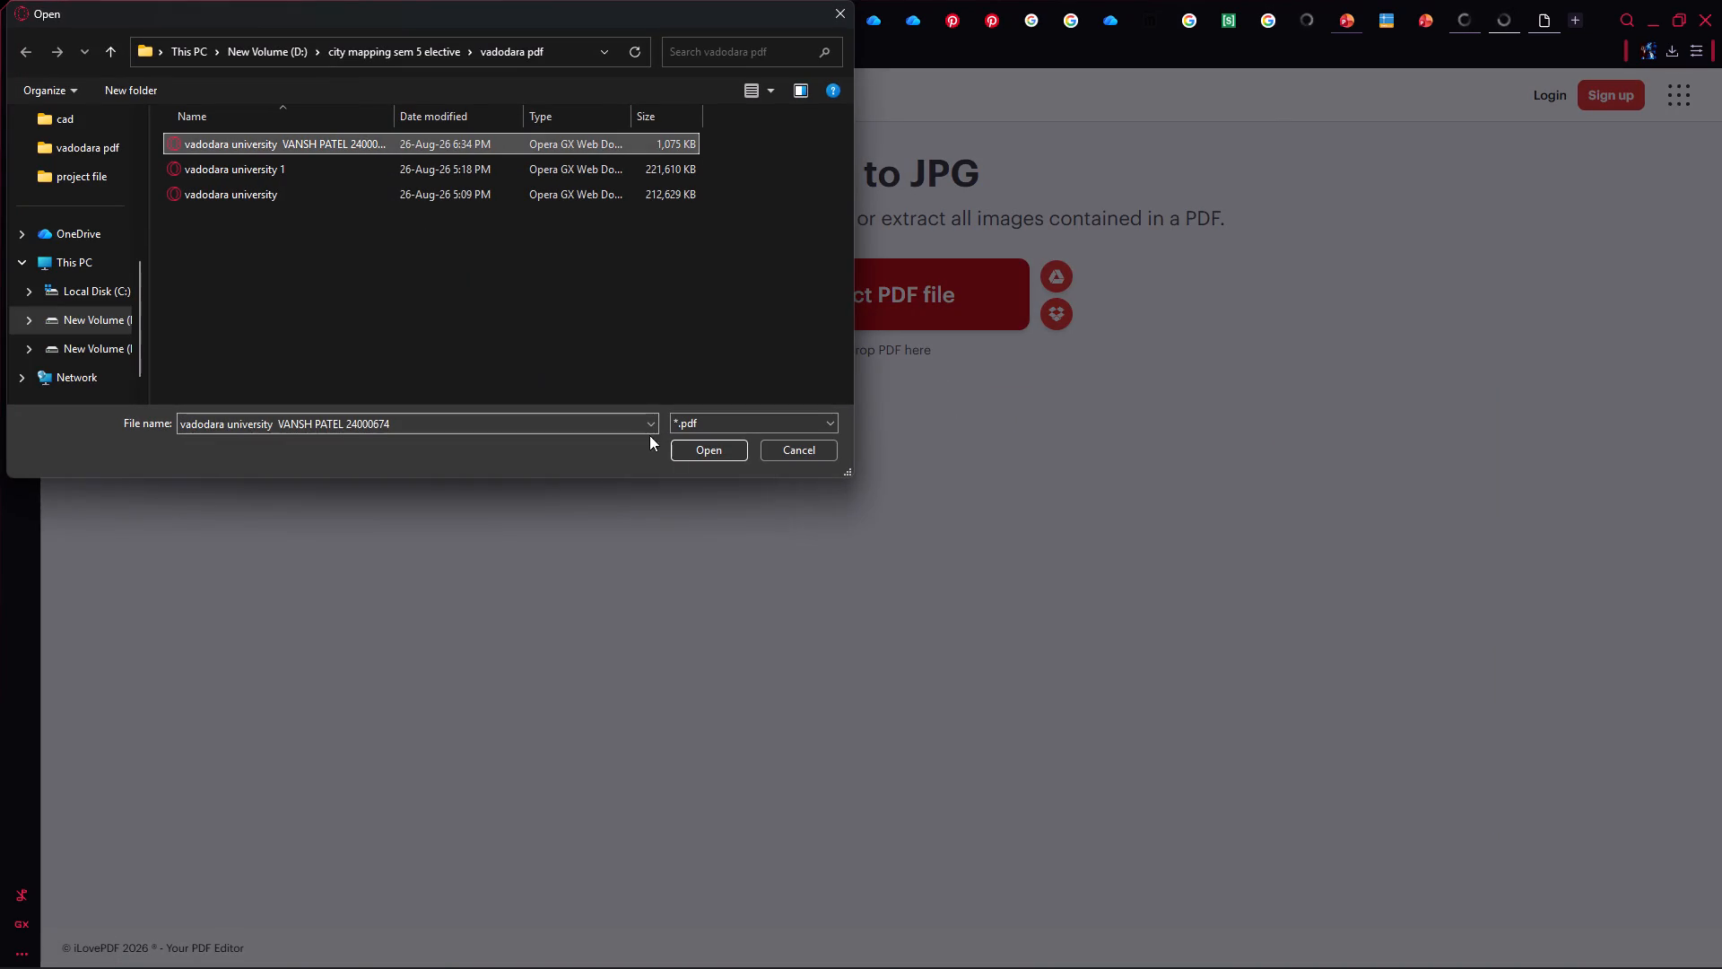
left_click(686, 451)
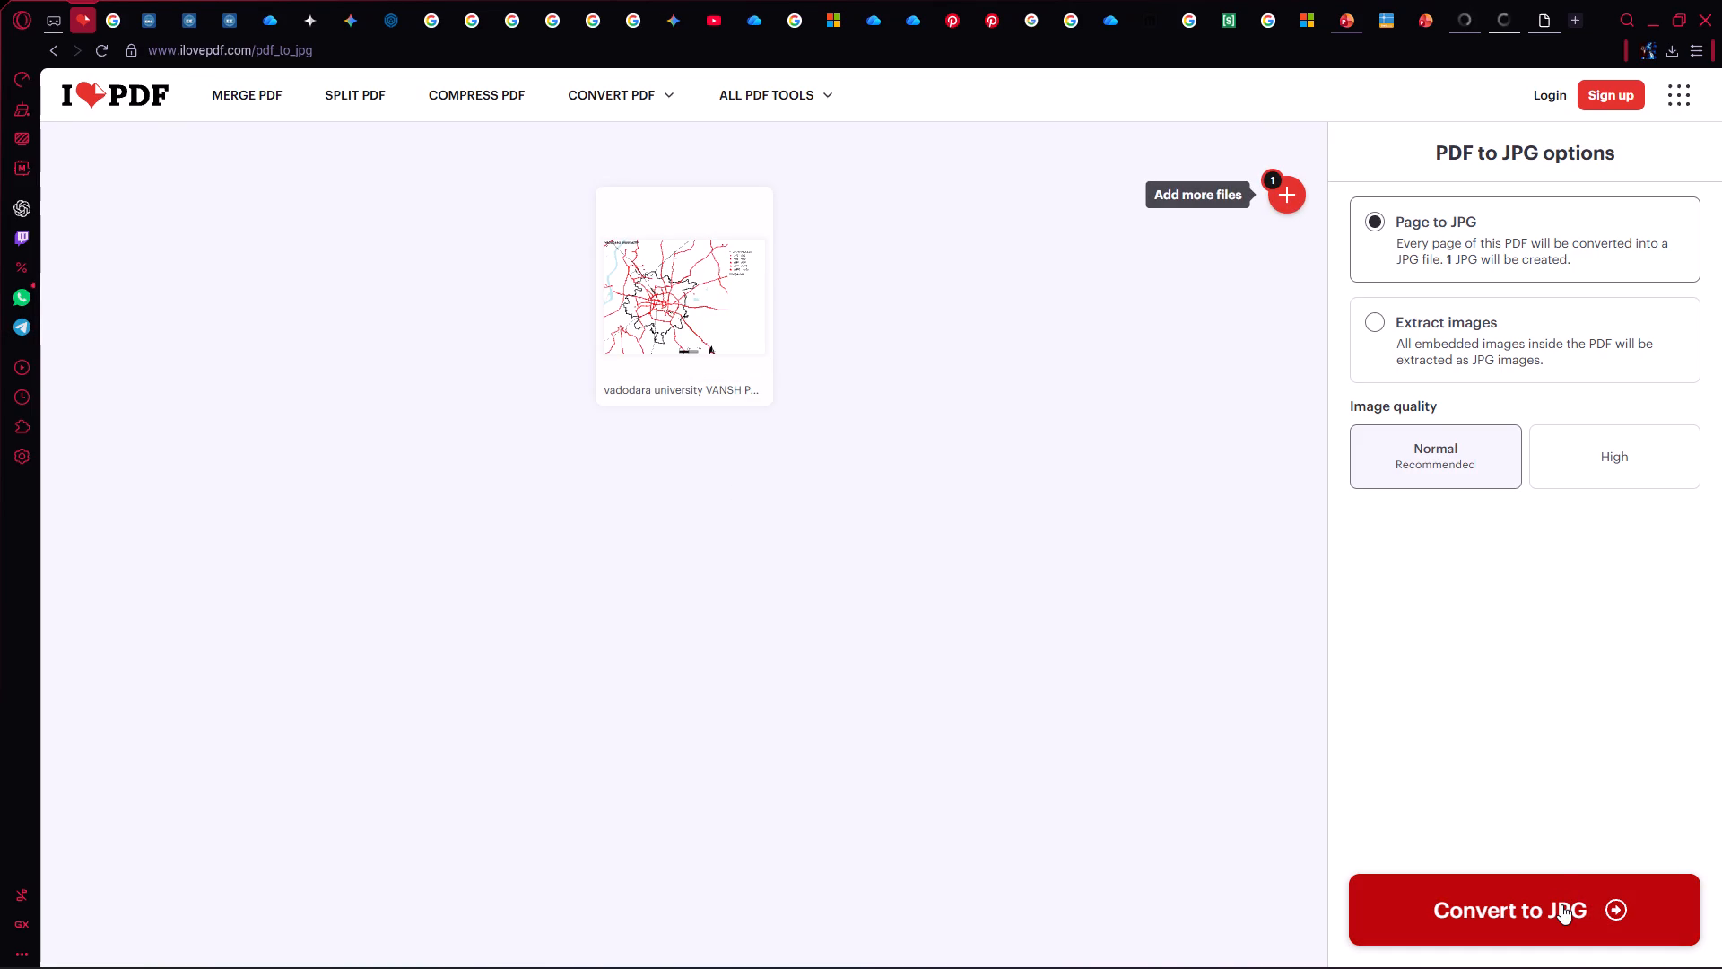
left_click(1561, 904)
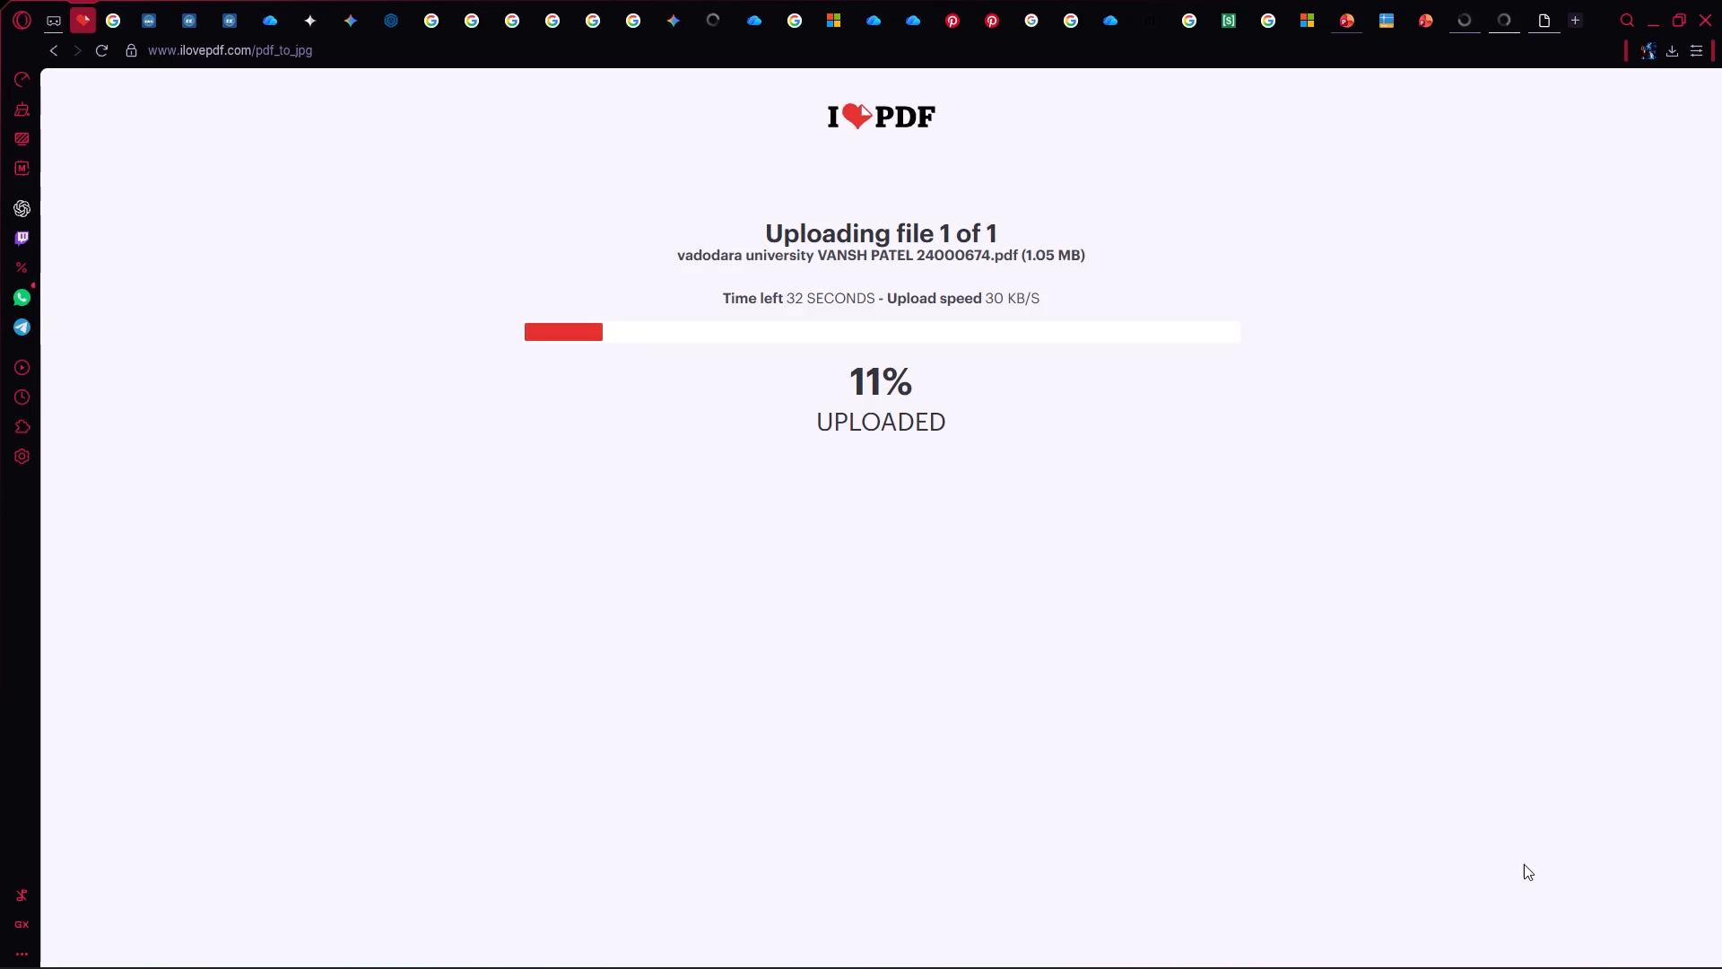
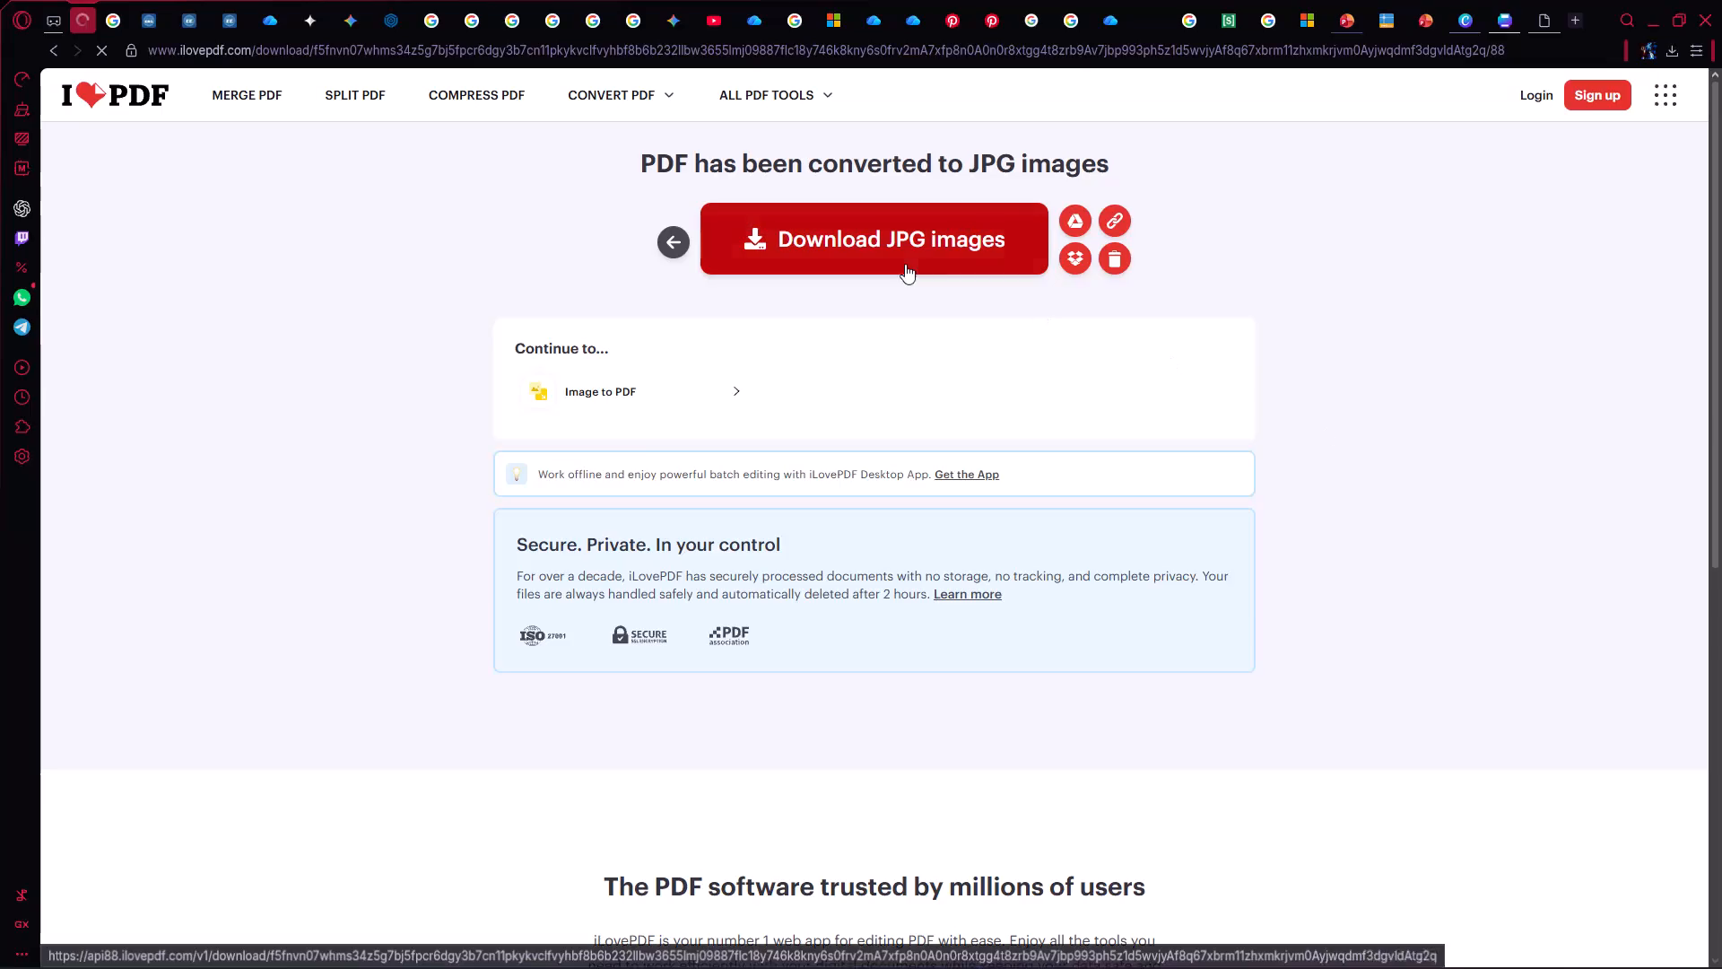
Download the converted Vadodara university JPG from iLovePDF.
left_click(902, 255)
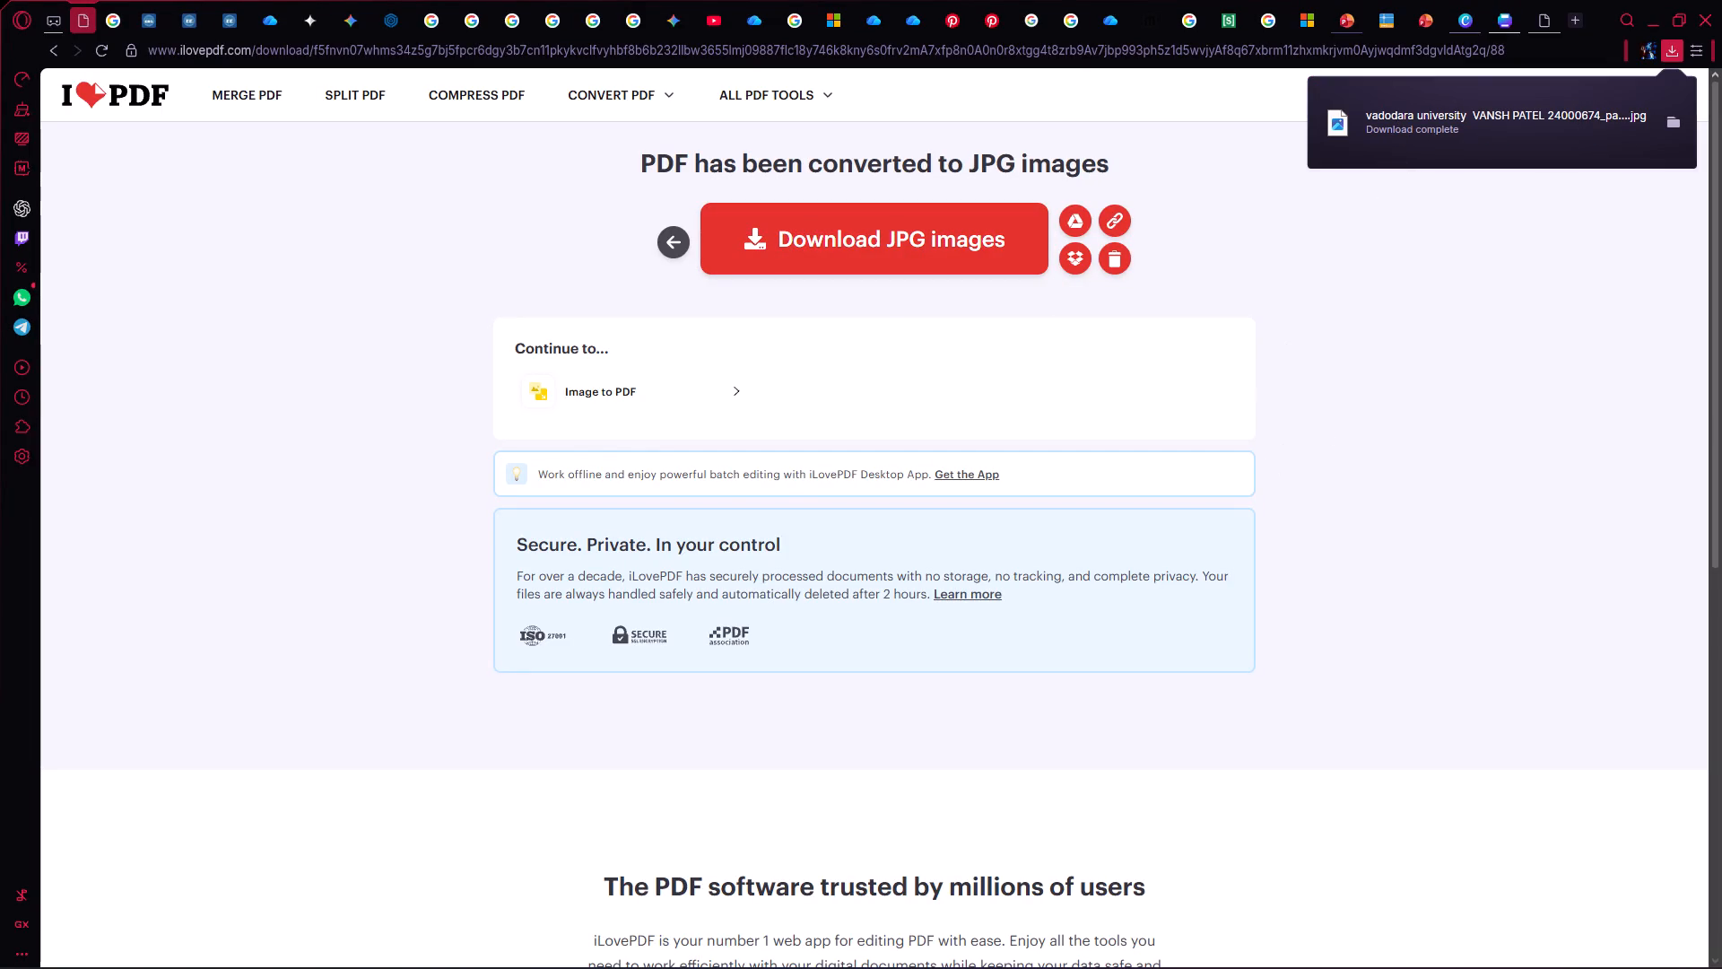
In the Canva compilation, replace the Map 01 Vadodara image under Exercise 01 with the vadodara university JPG from Downloads.
left_click(1506, 19)
scroll(891, 421, "up", 2)
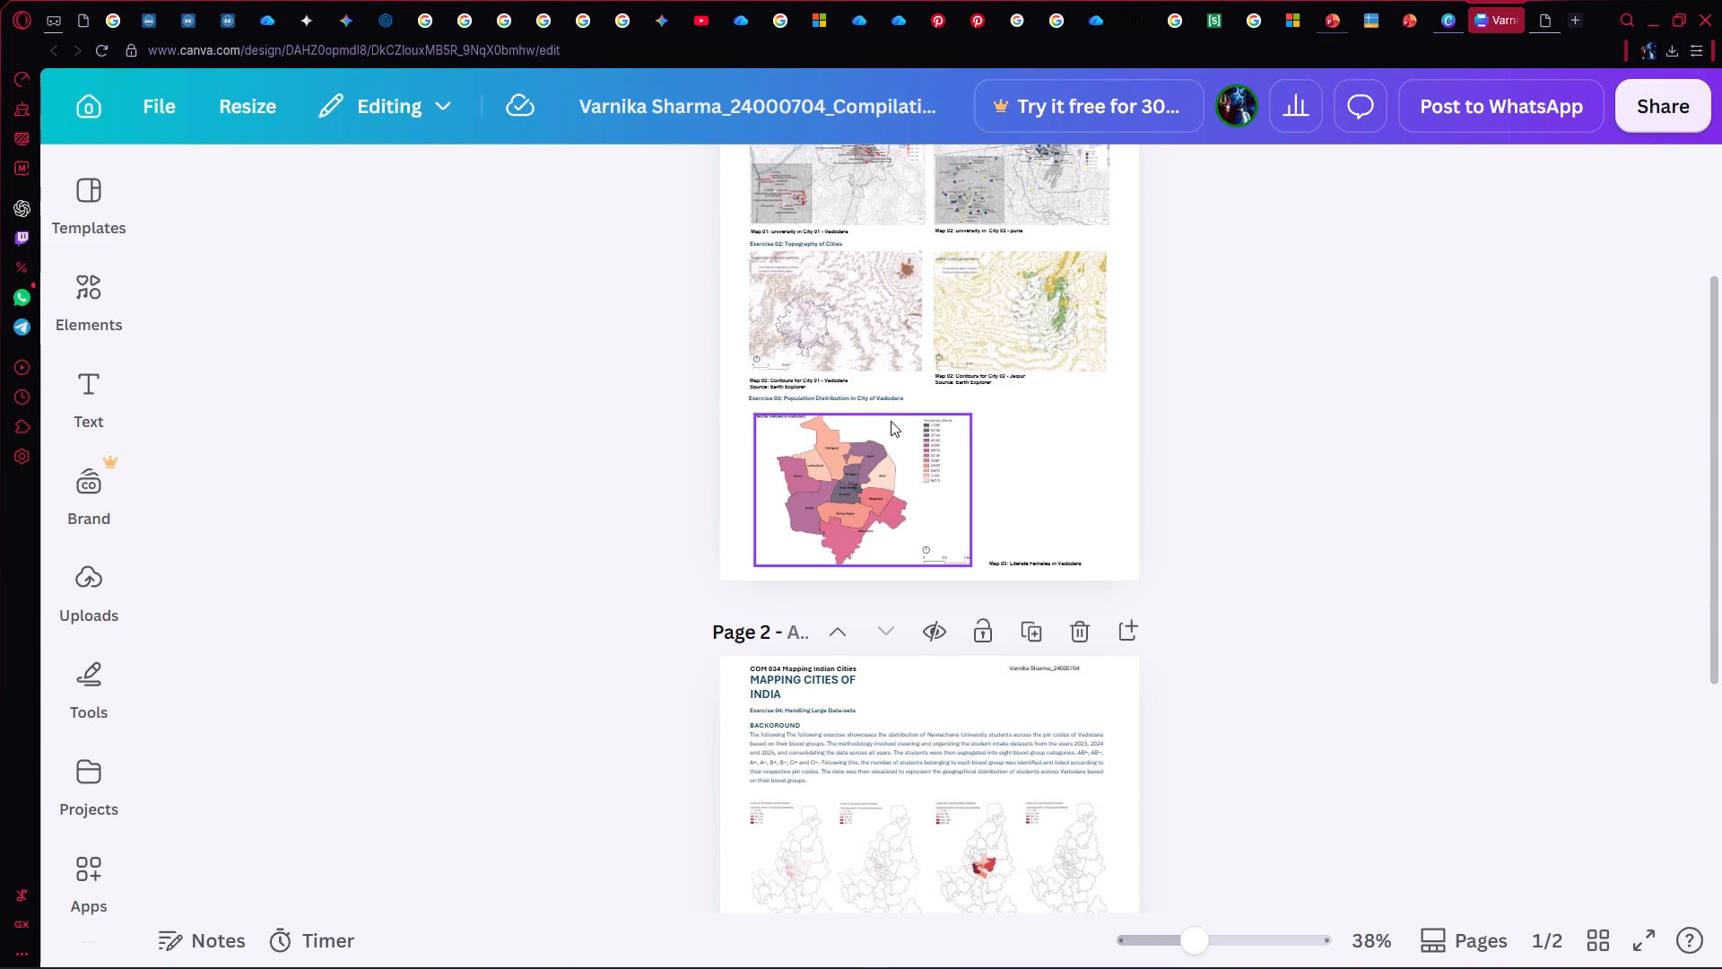
scroll(891, 421, "up", 2)
left_click(851, 409)
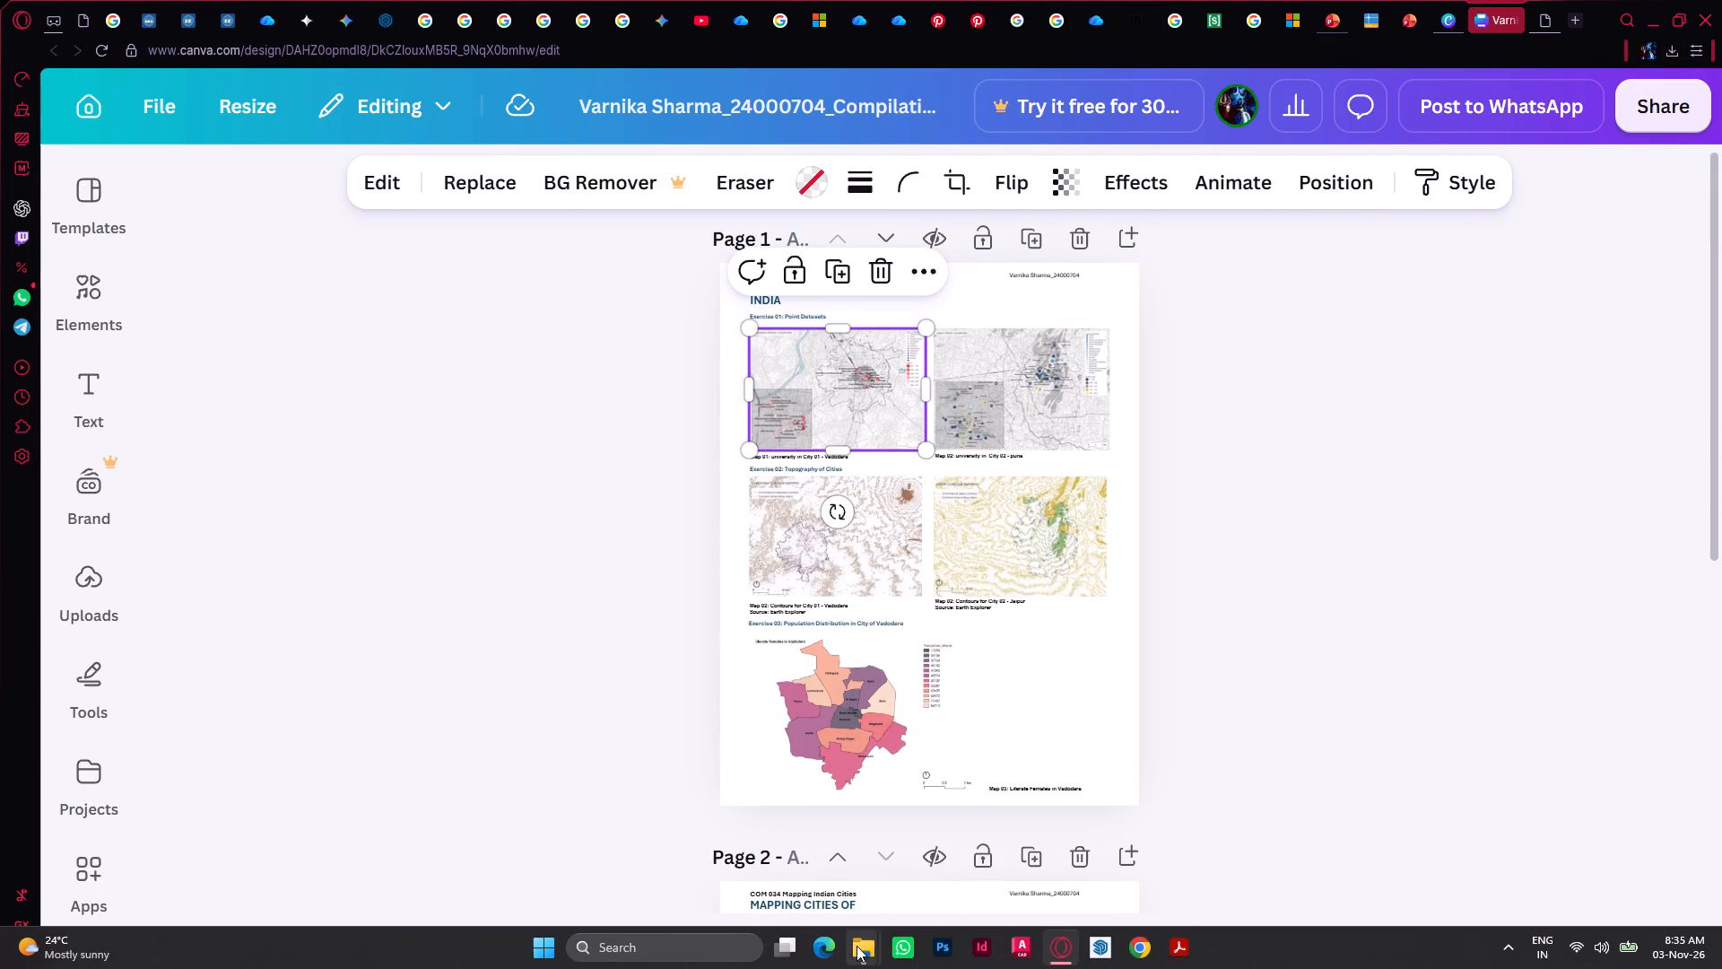
left_click(865, 946)
left_click(768, 851)
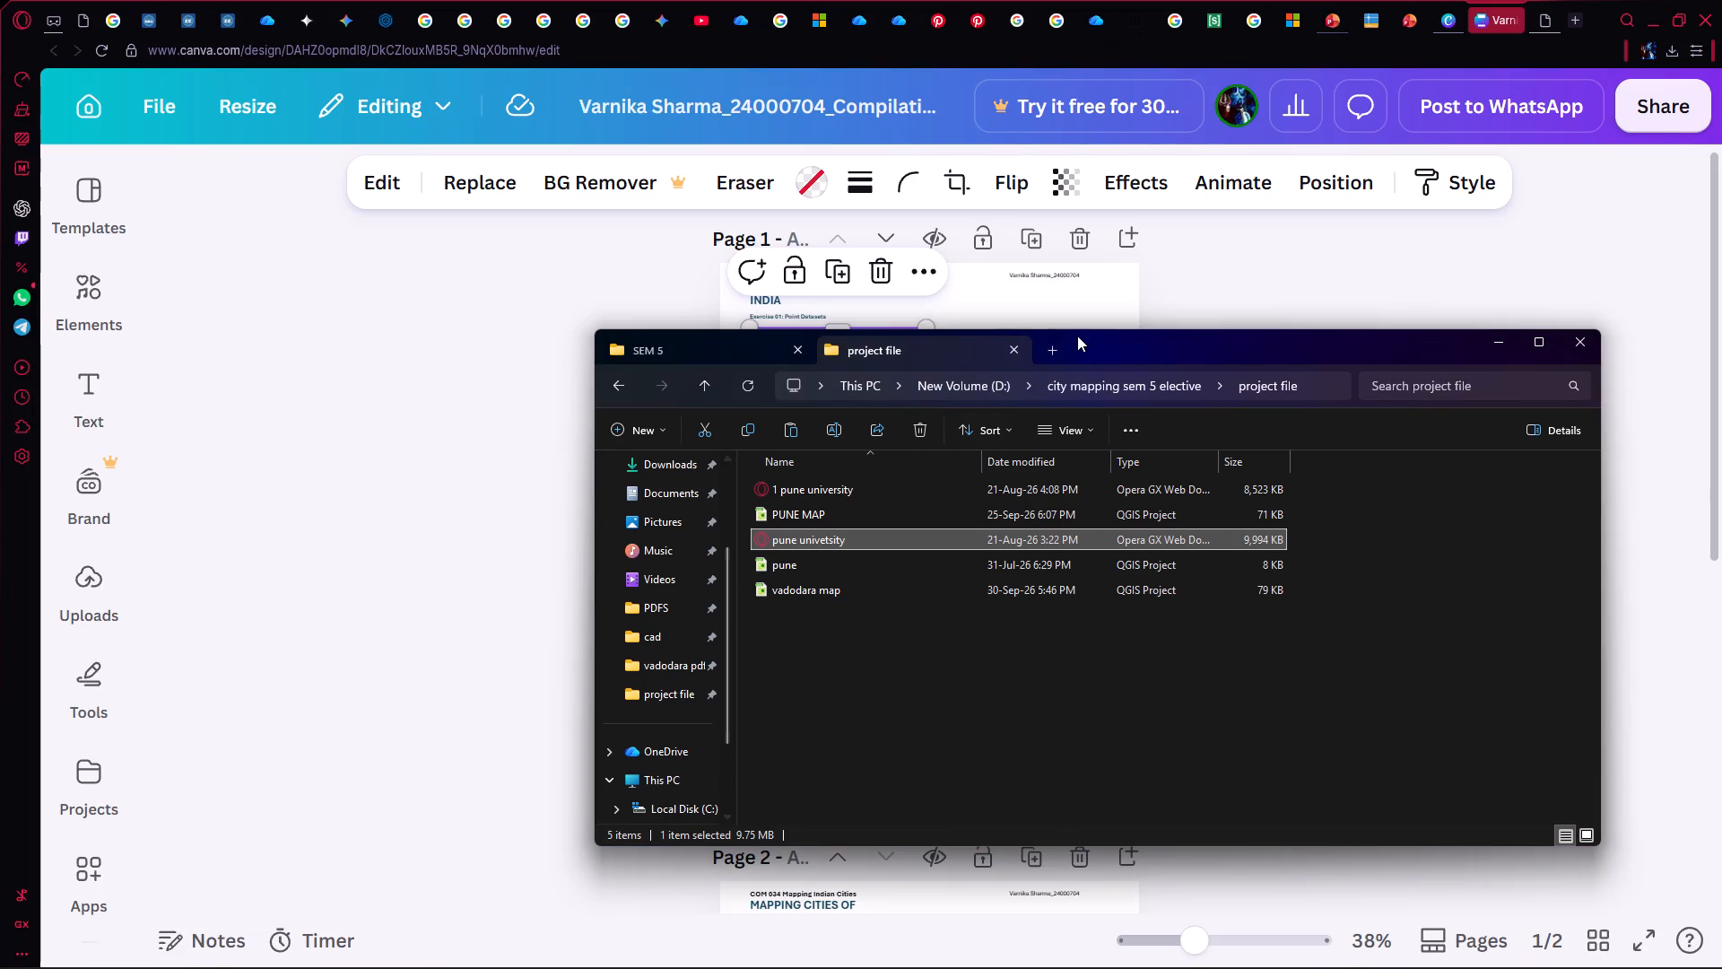
left_click(1056, 341)
left_click(691, 556)
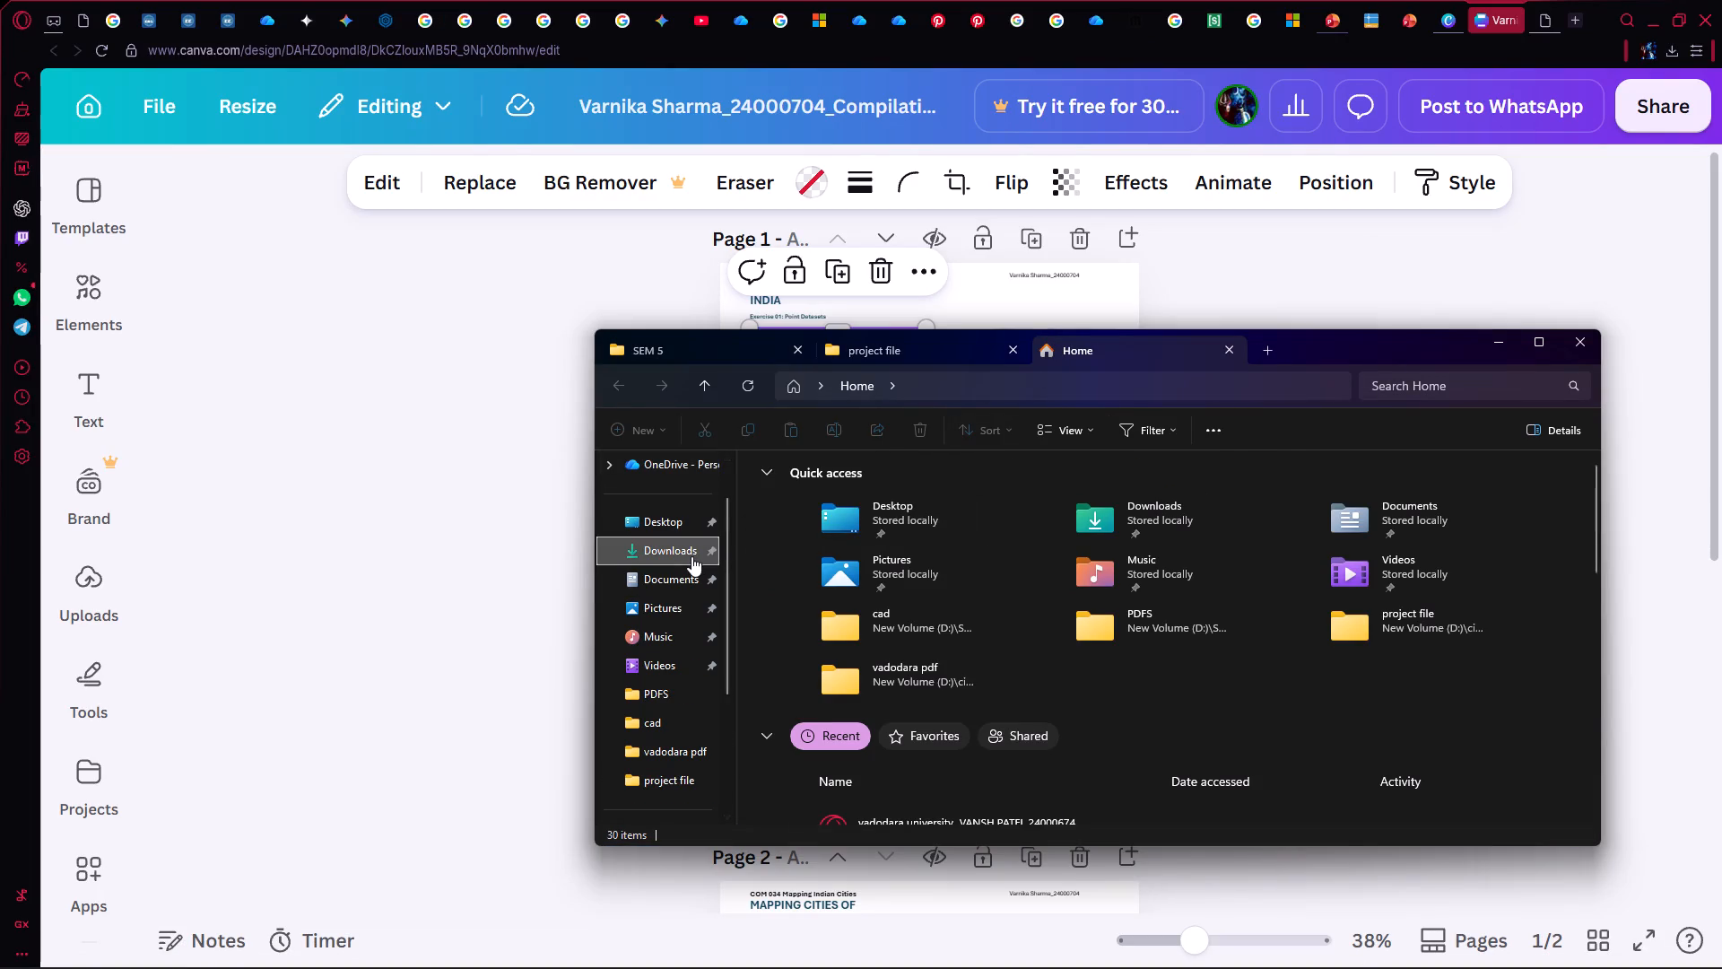
scroll(860, 641, "down", 5)
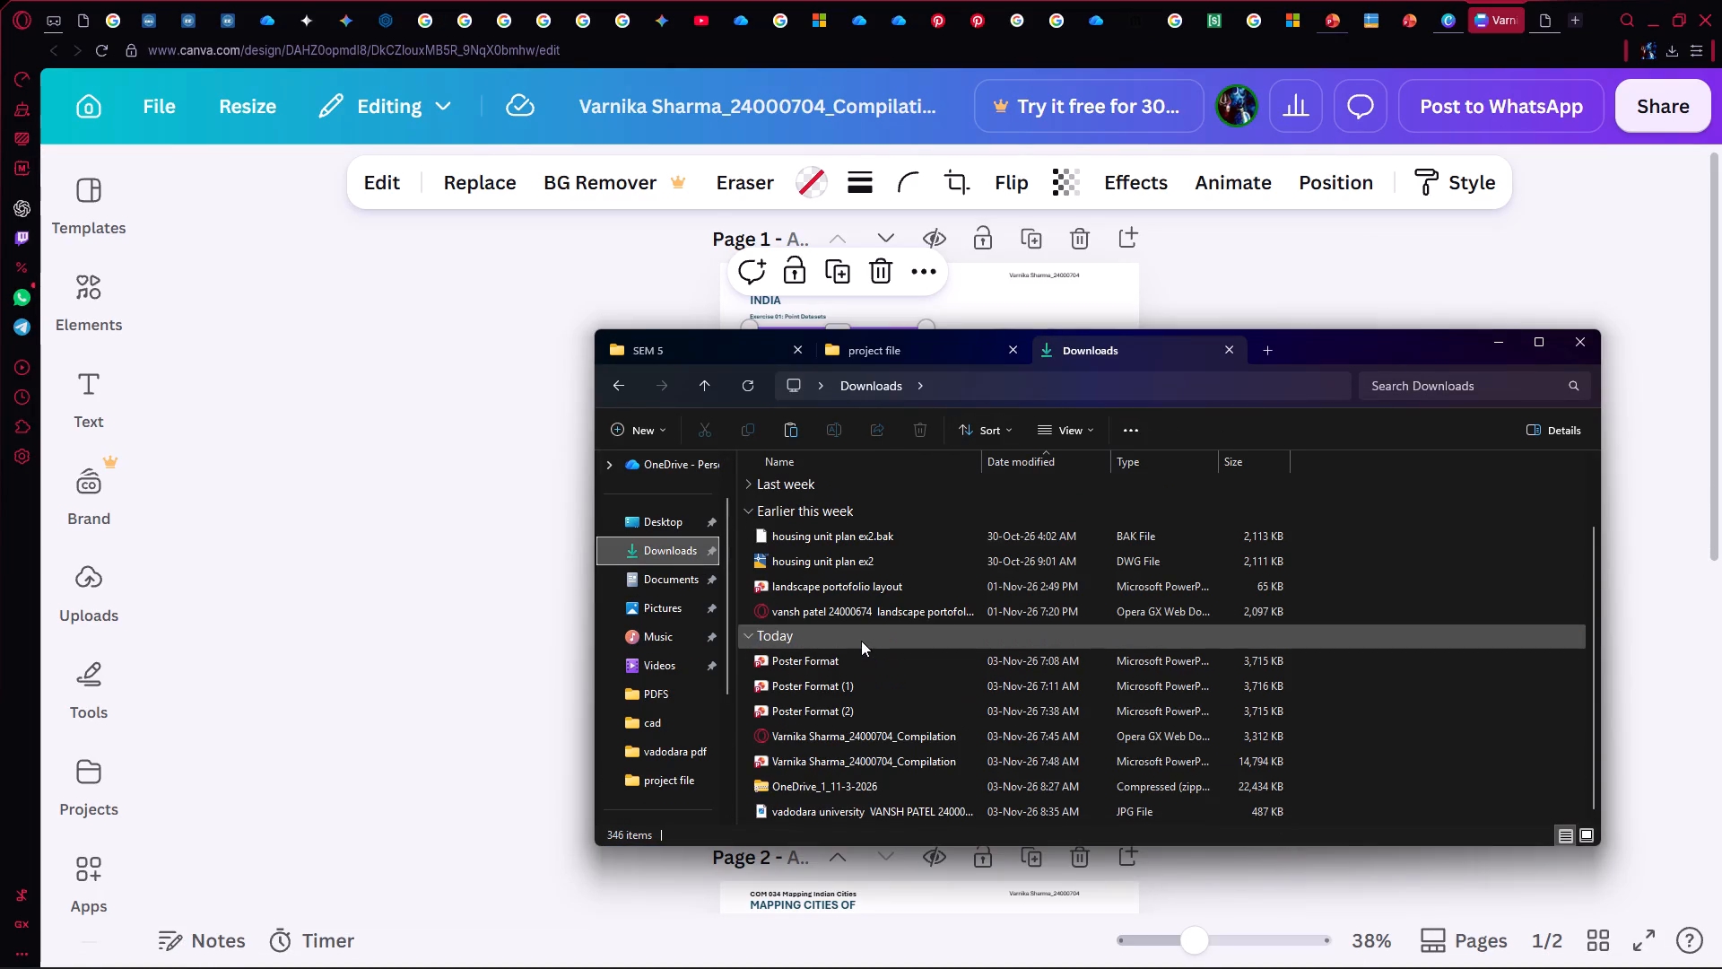
left_click(859, 807)
left_click_drag(862, 807, 909, 814)
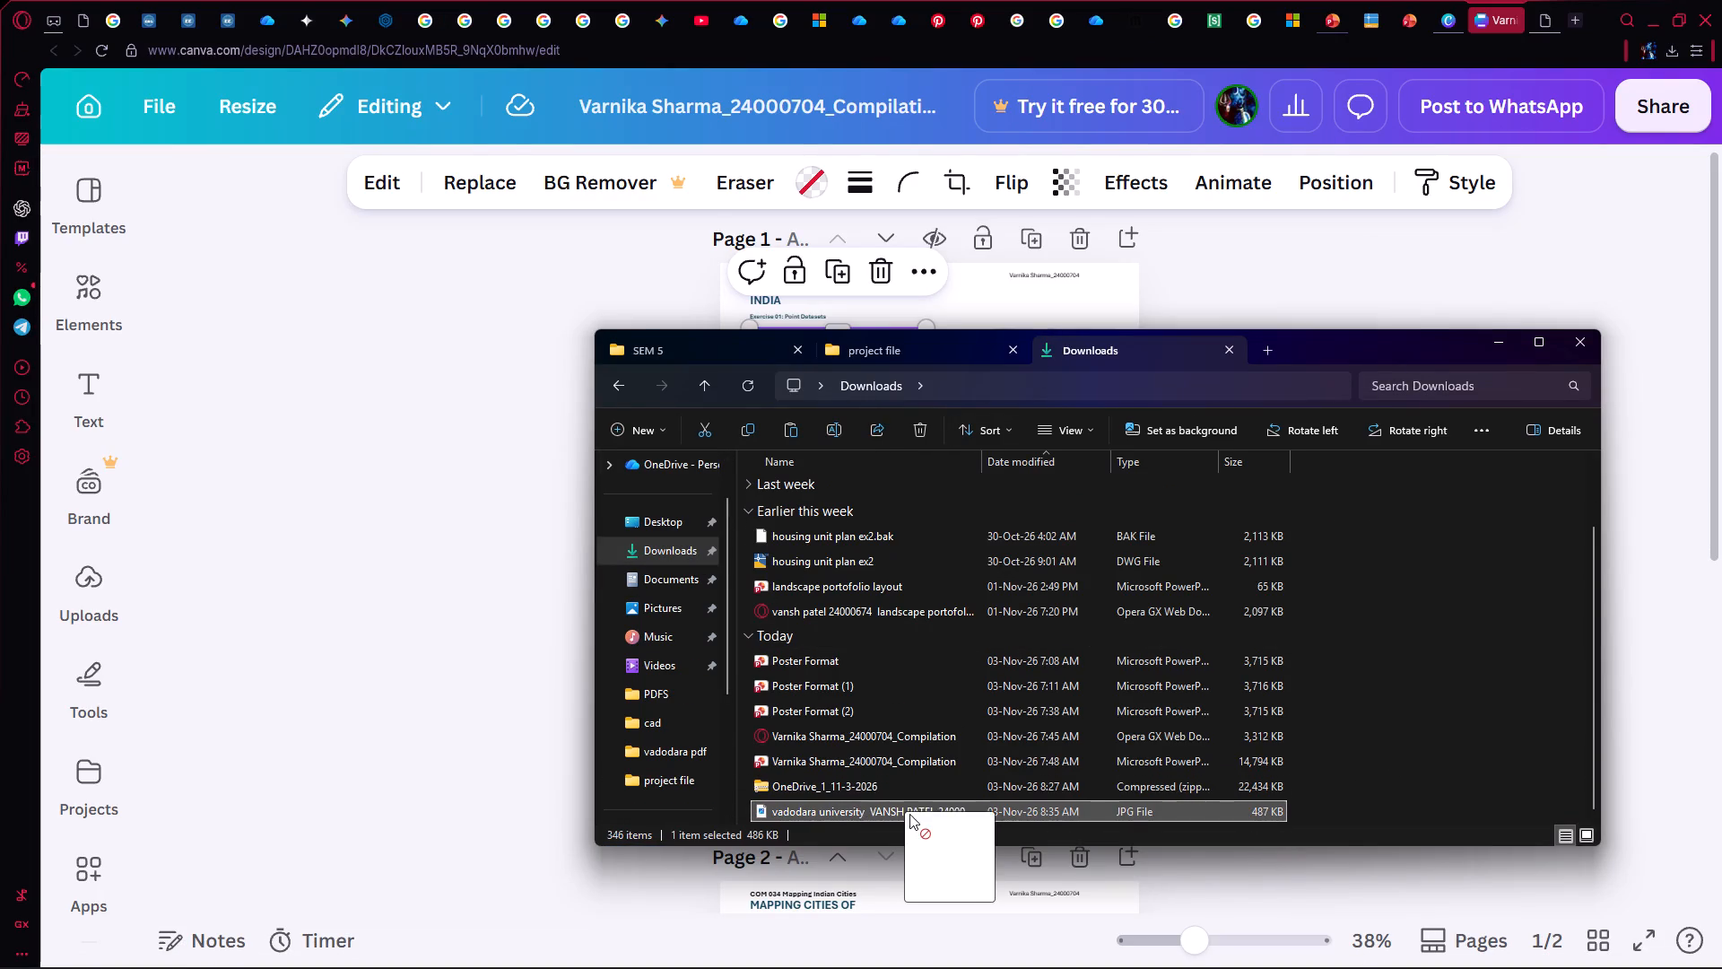
left_click_drag(909, 814, 900, 284)
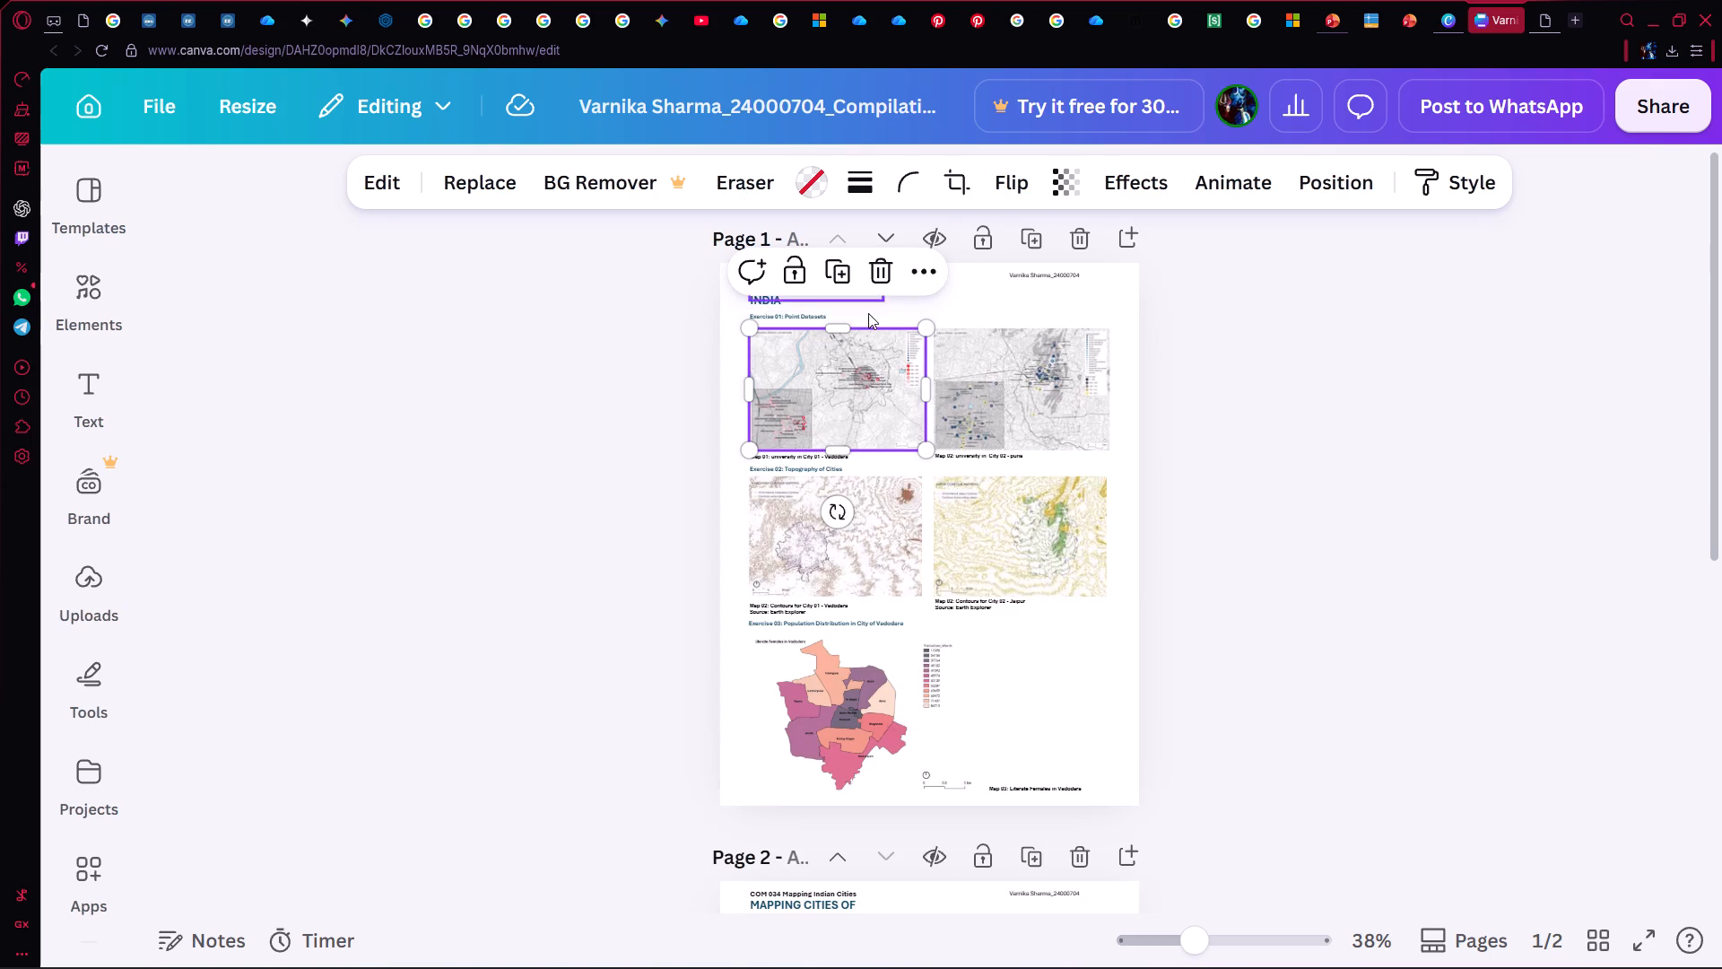
left_click_drag(943, 530, 917, 495)
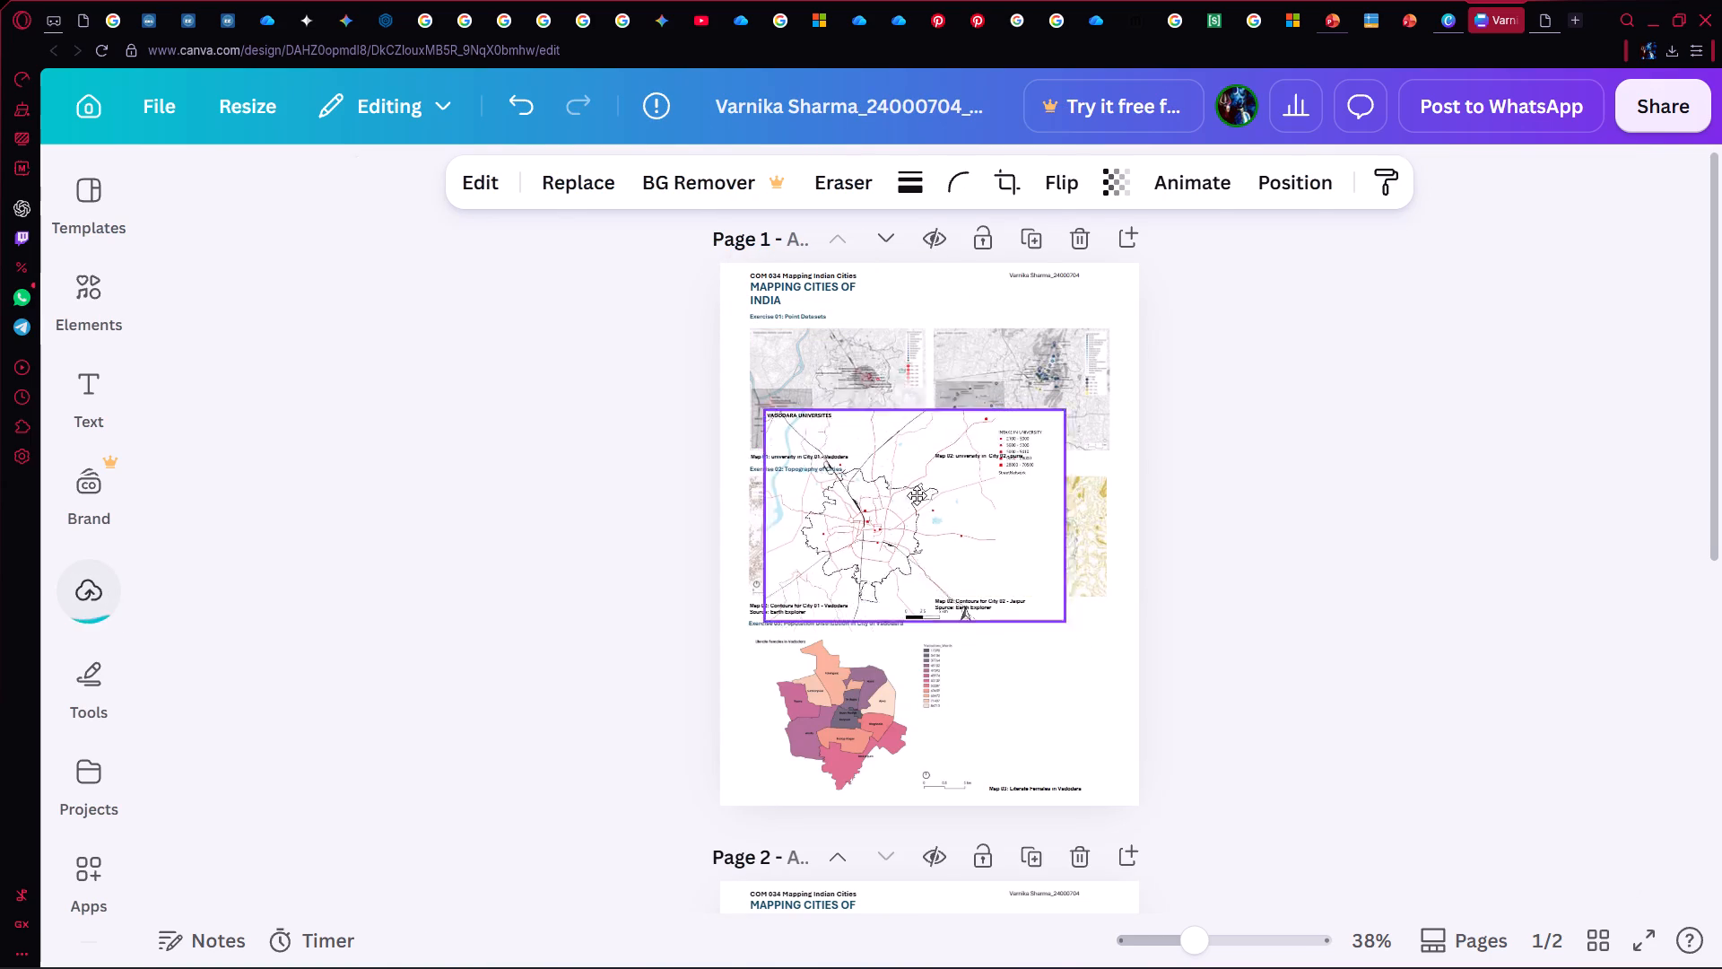
left_click_drag(917, 495, 909, 426)
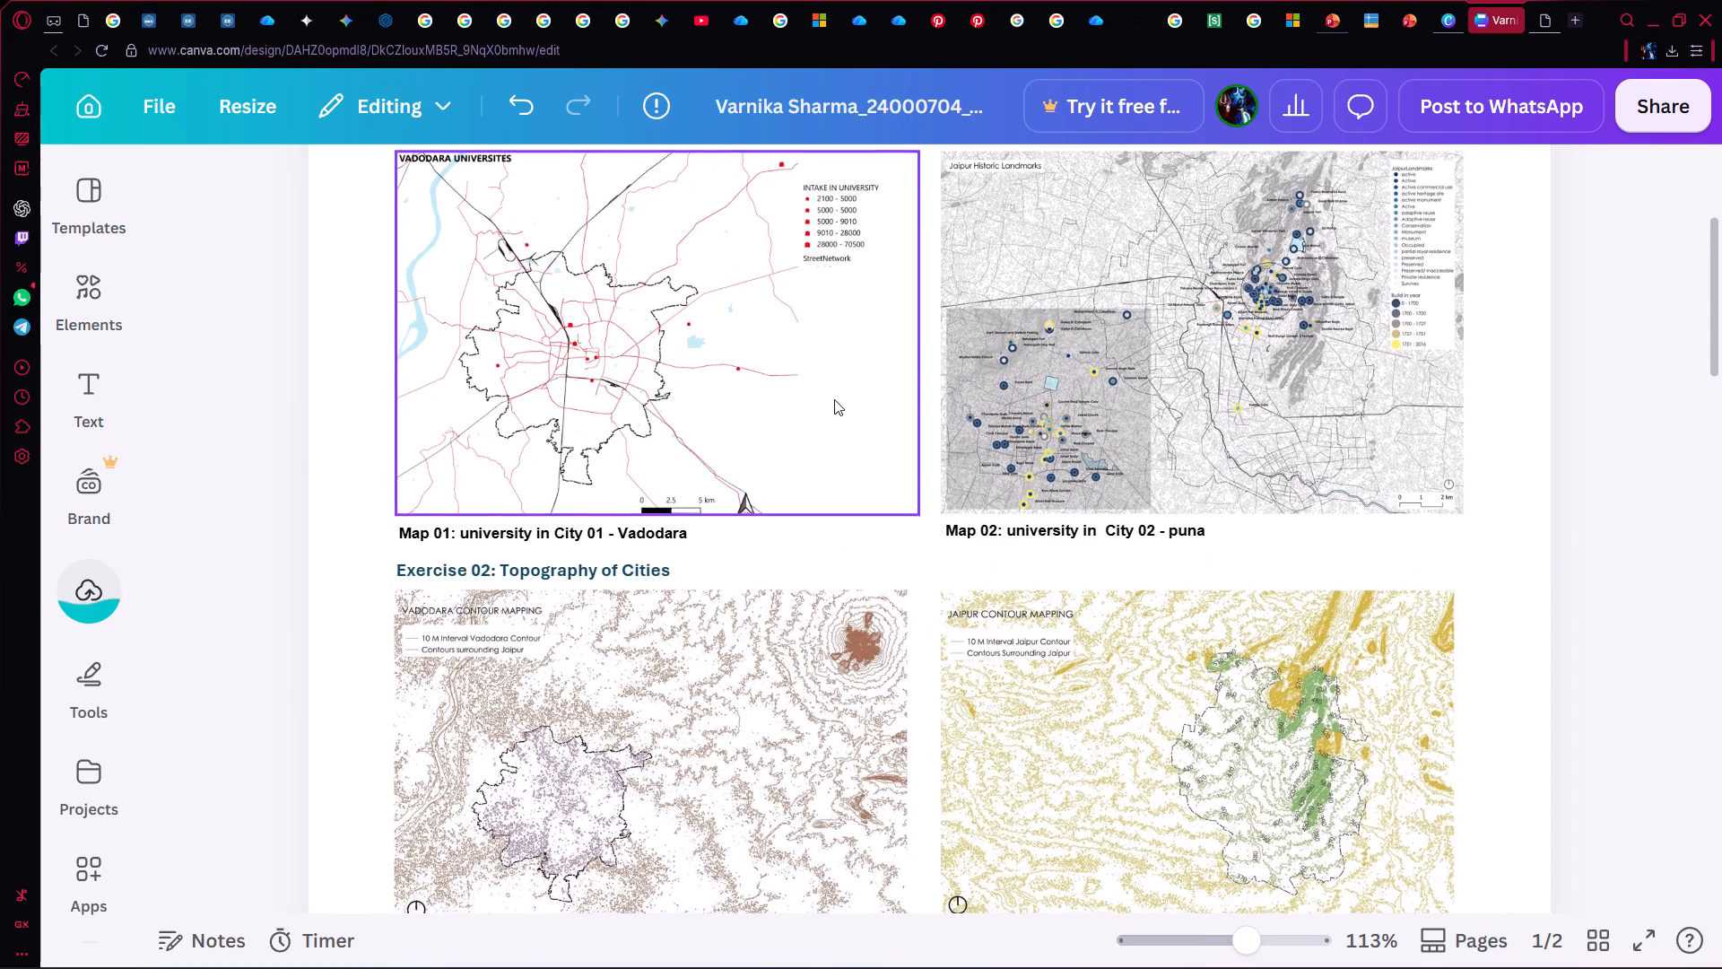
scroll(834, 398, "up", 4)
scroll(834, 398, "down", 2)
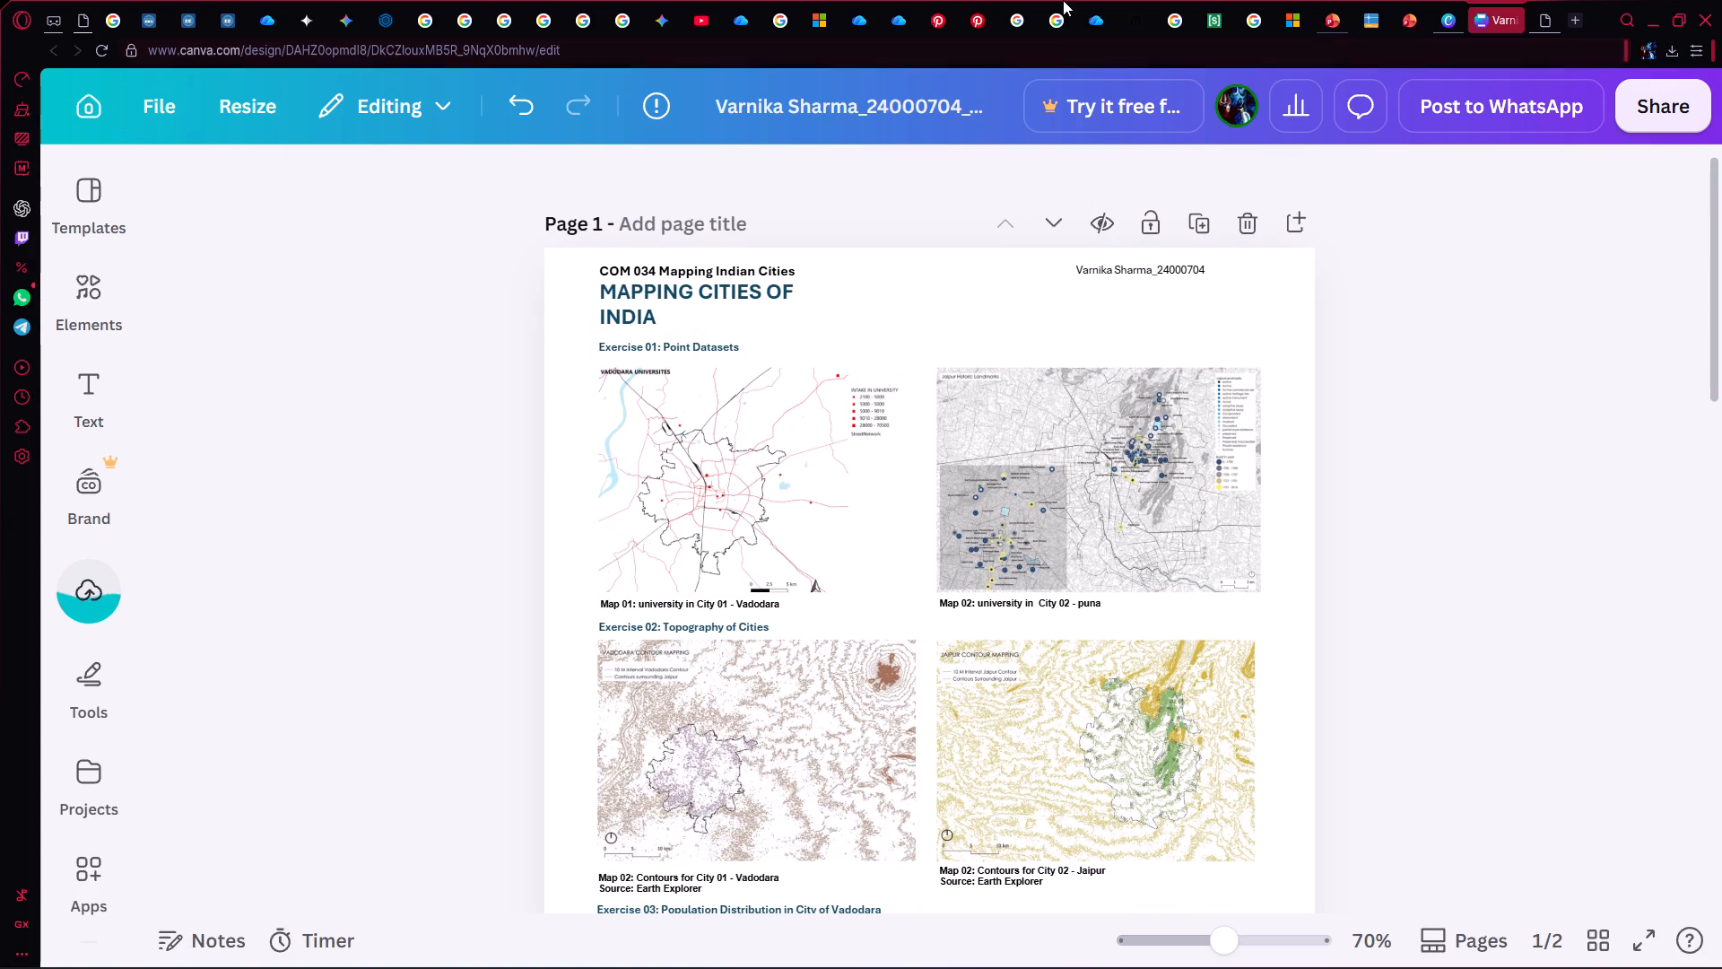
left_click(88, 17)
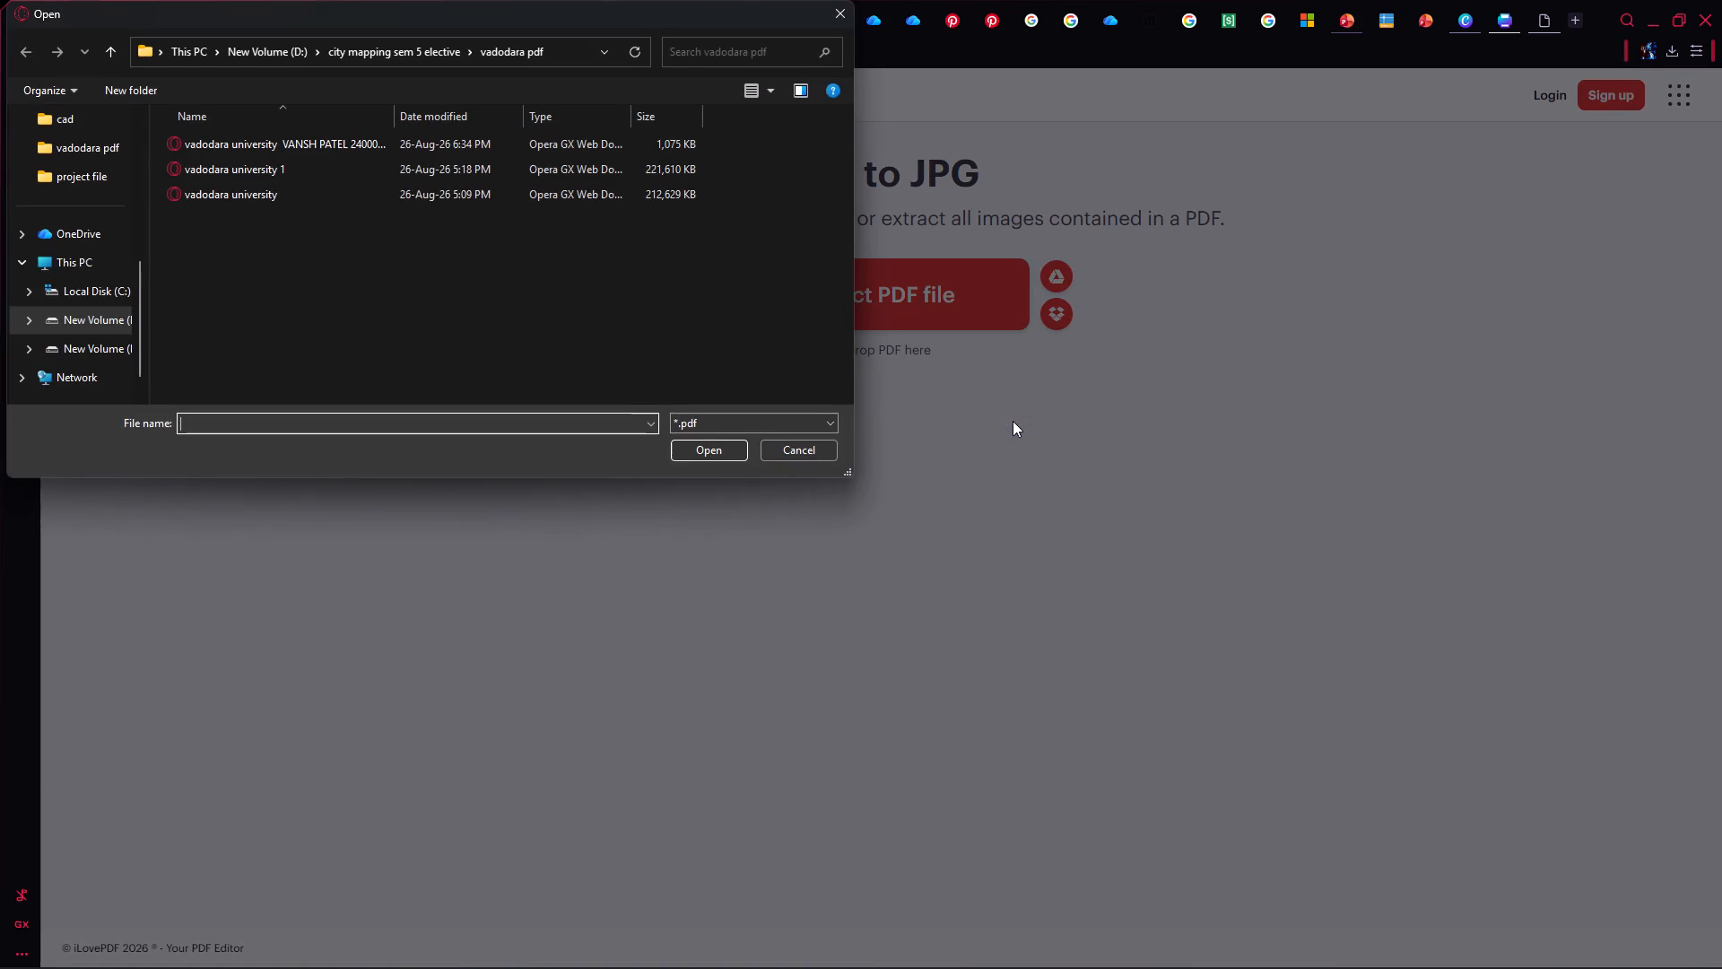
Look through the Downloads folder and its PDF Images subfolder for further map PDFs.
scroll(94, 216, "up", 2)
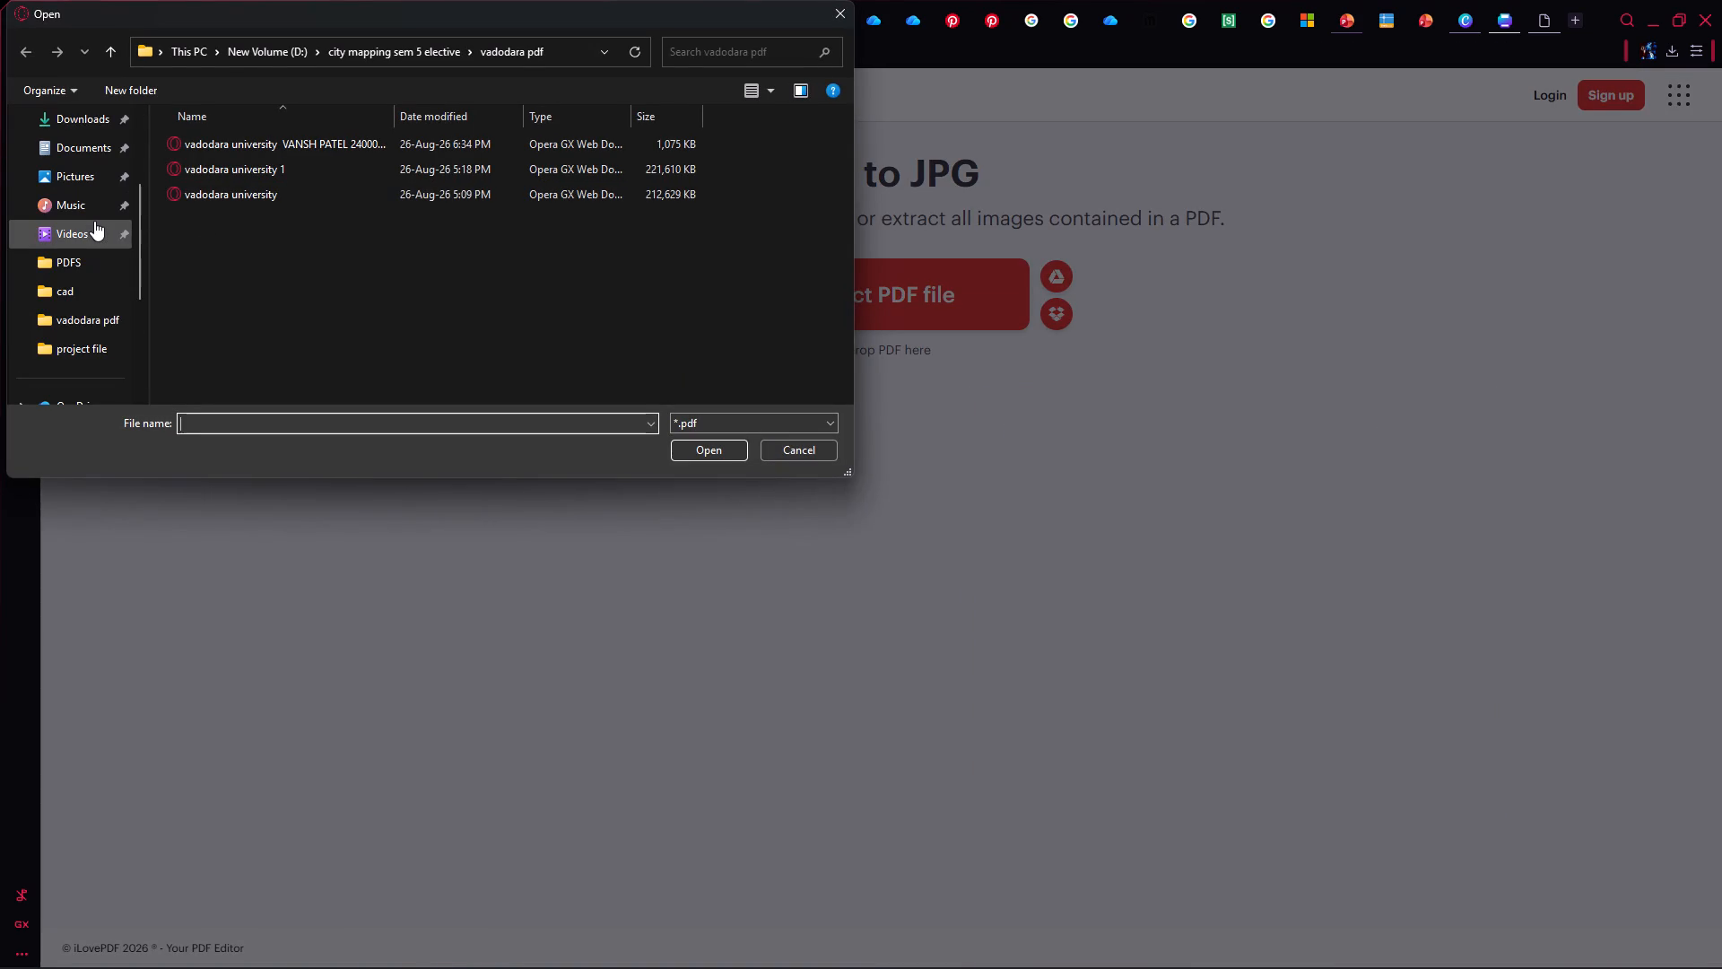
left_click(74, 131)
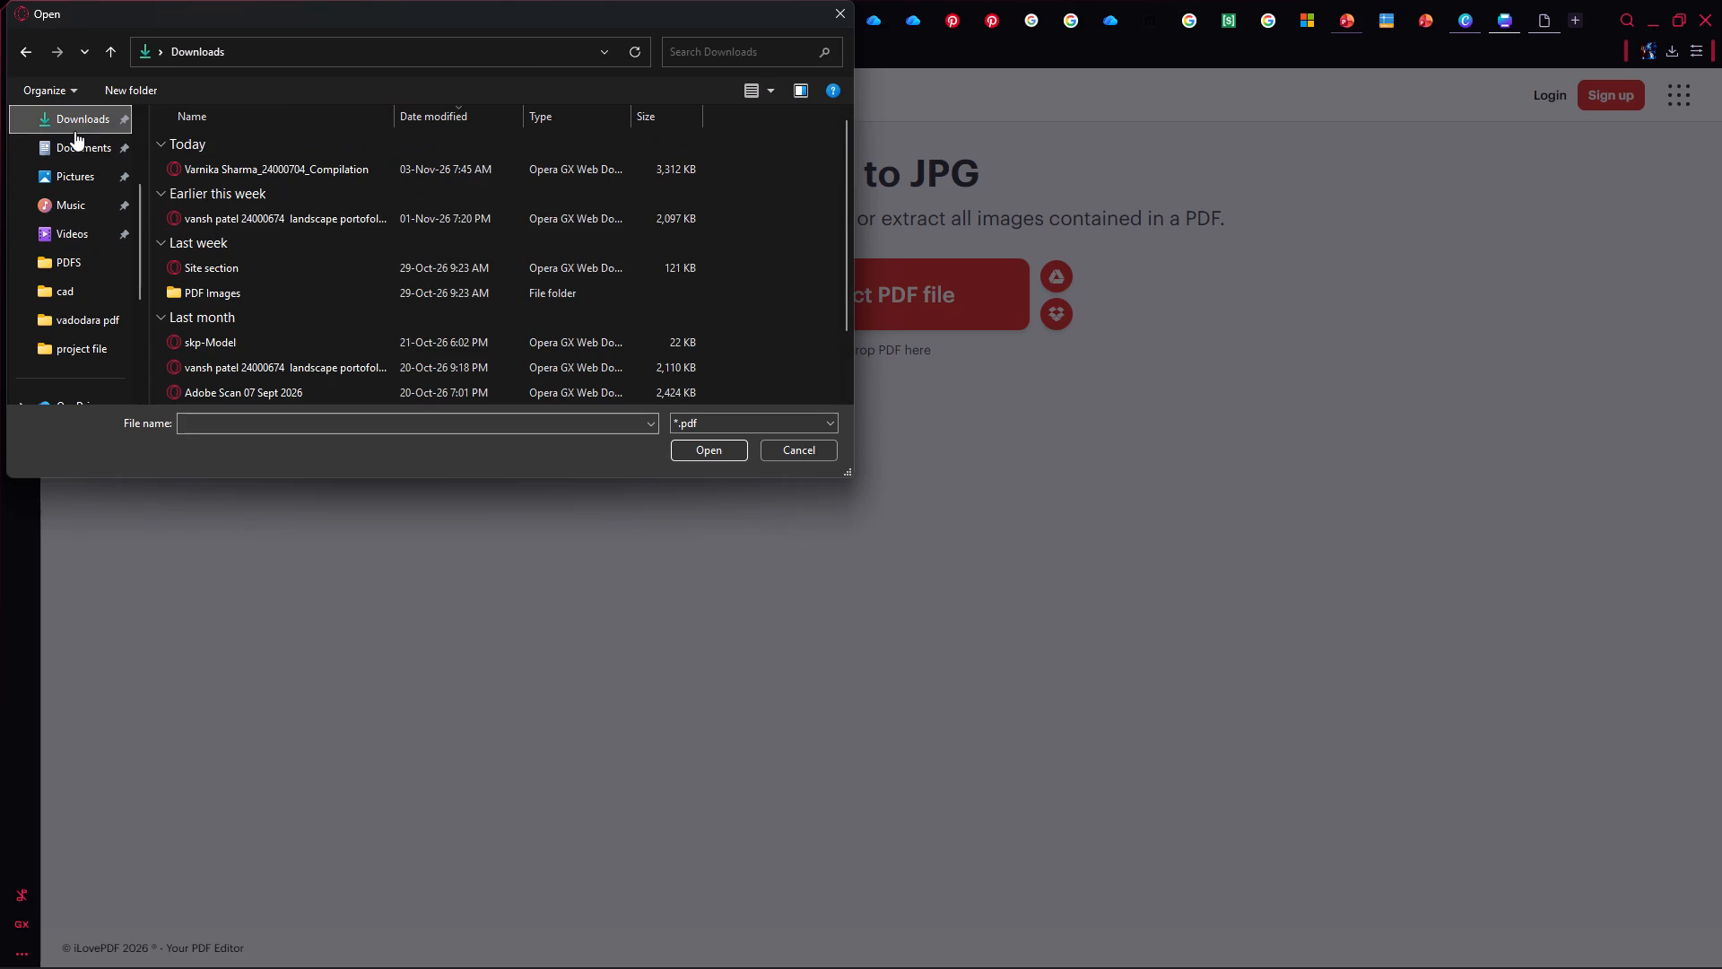
scroll(305, 293, "down", 4)
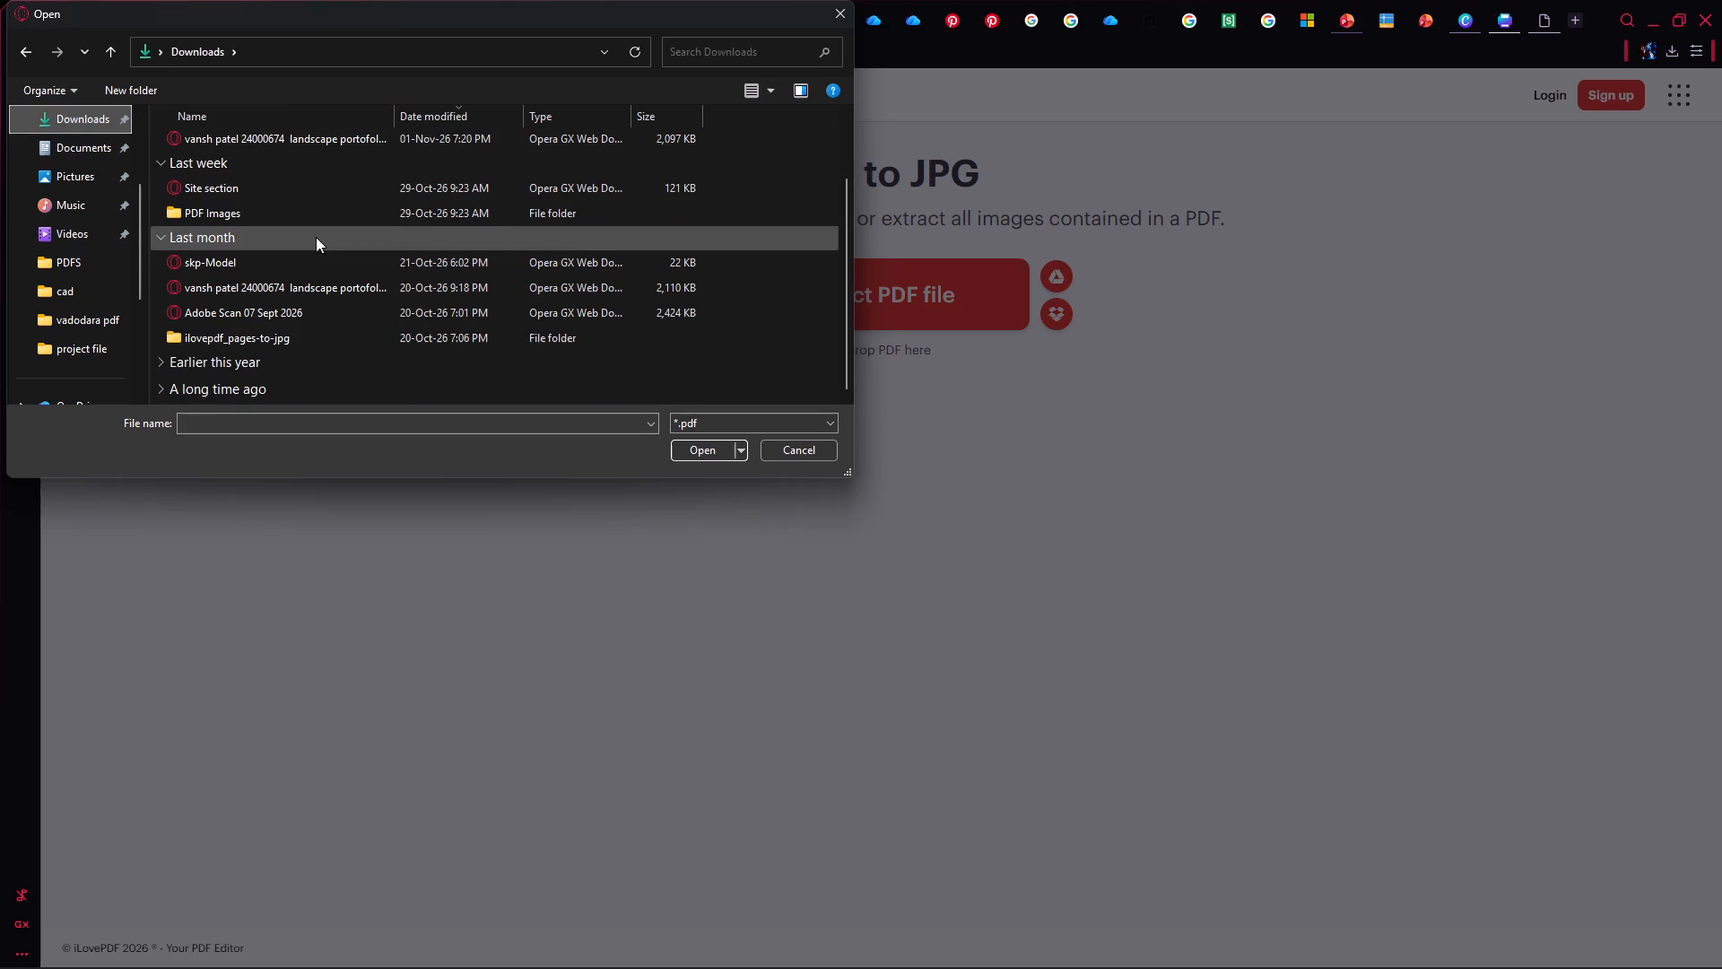
double_click(317, 211)
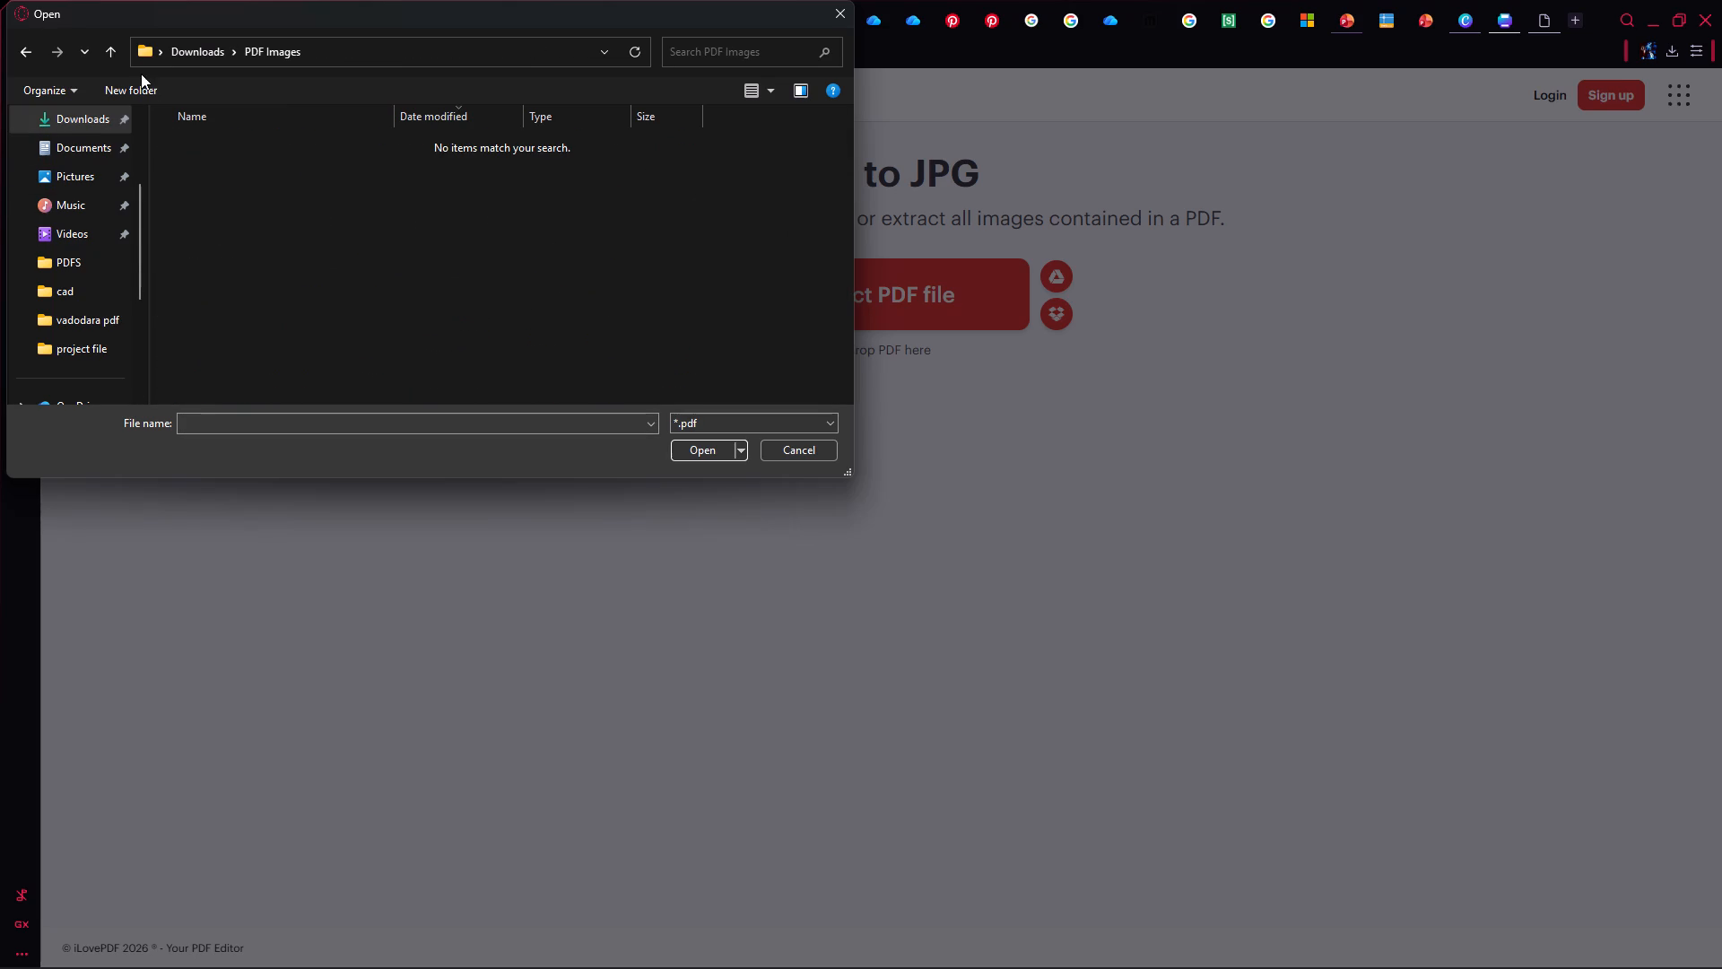
left_click(30, 51)
scroll(234, 268, "down", 4)
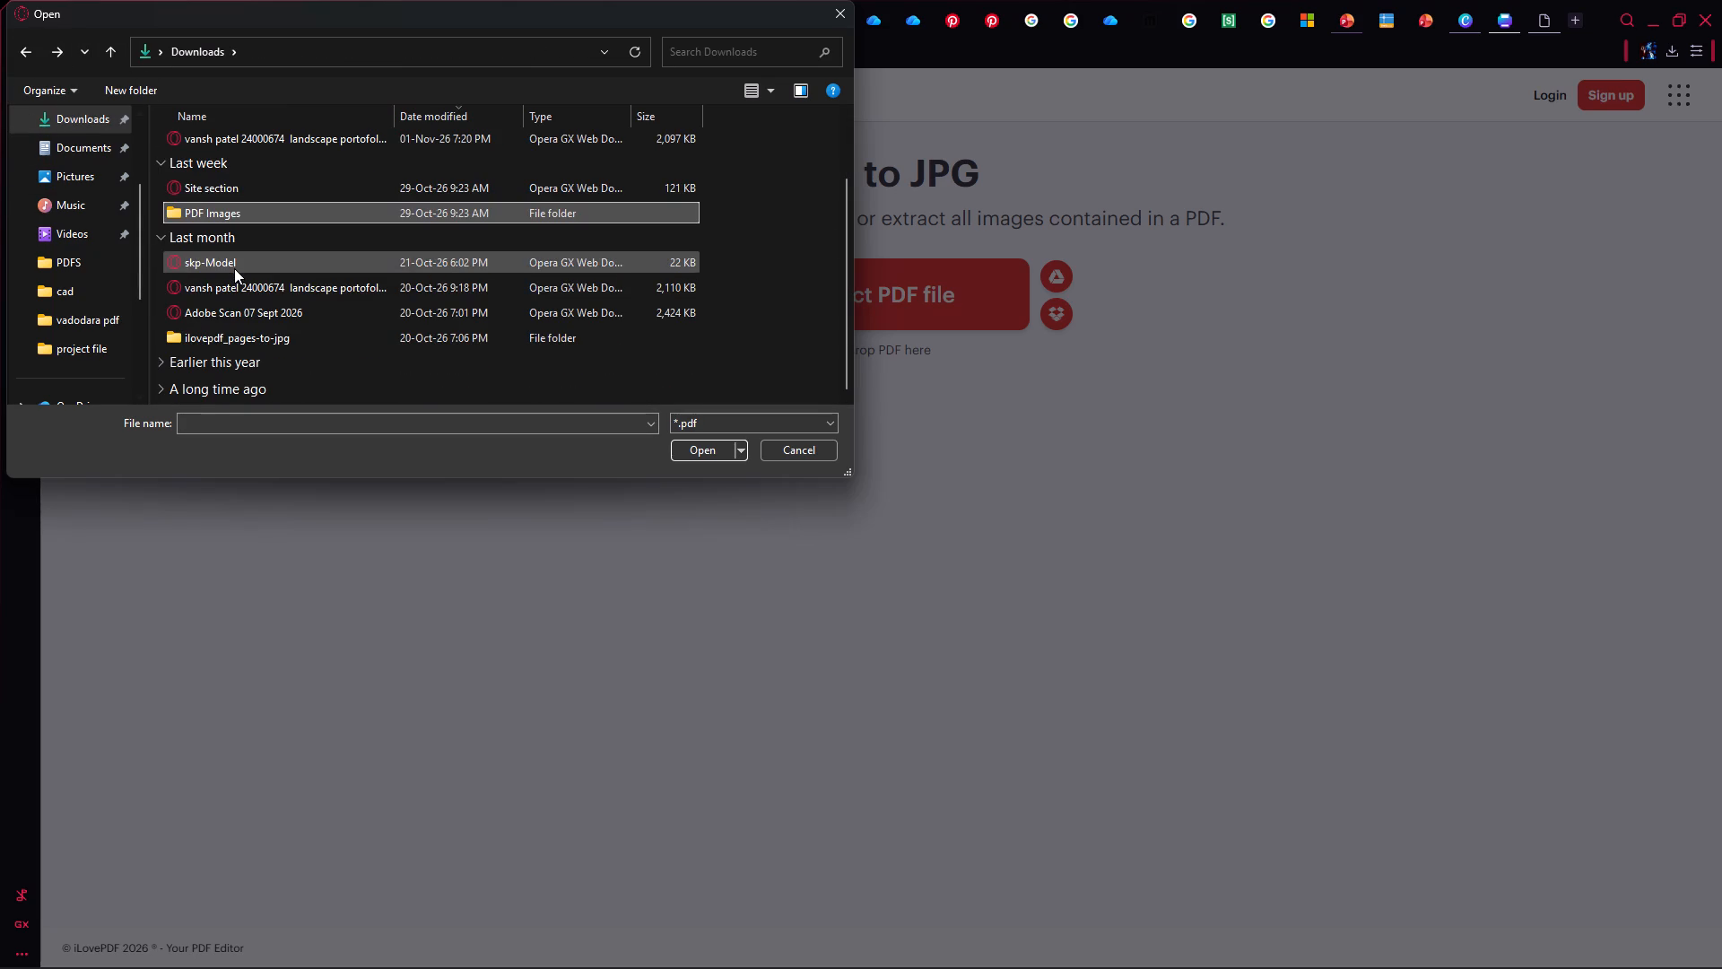
scroll(234, 268, "down", 4)
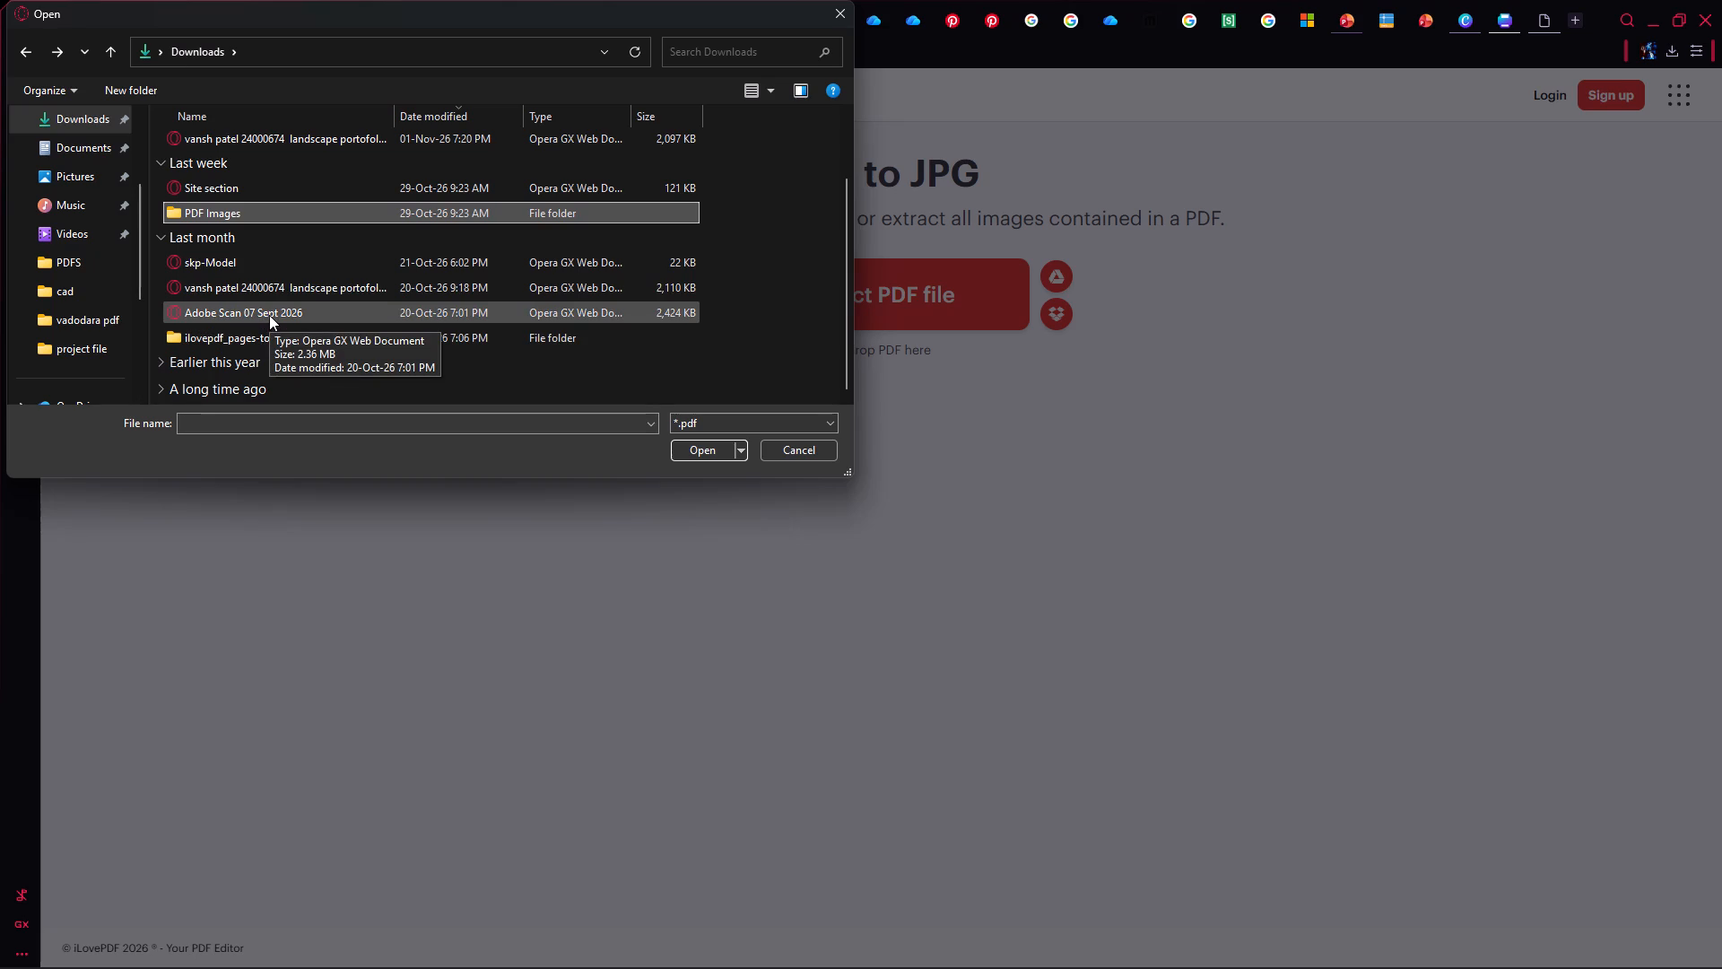
scroll(269, 315, "down", 3)
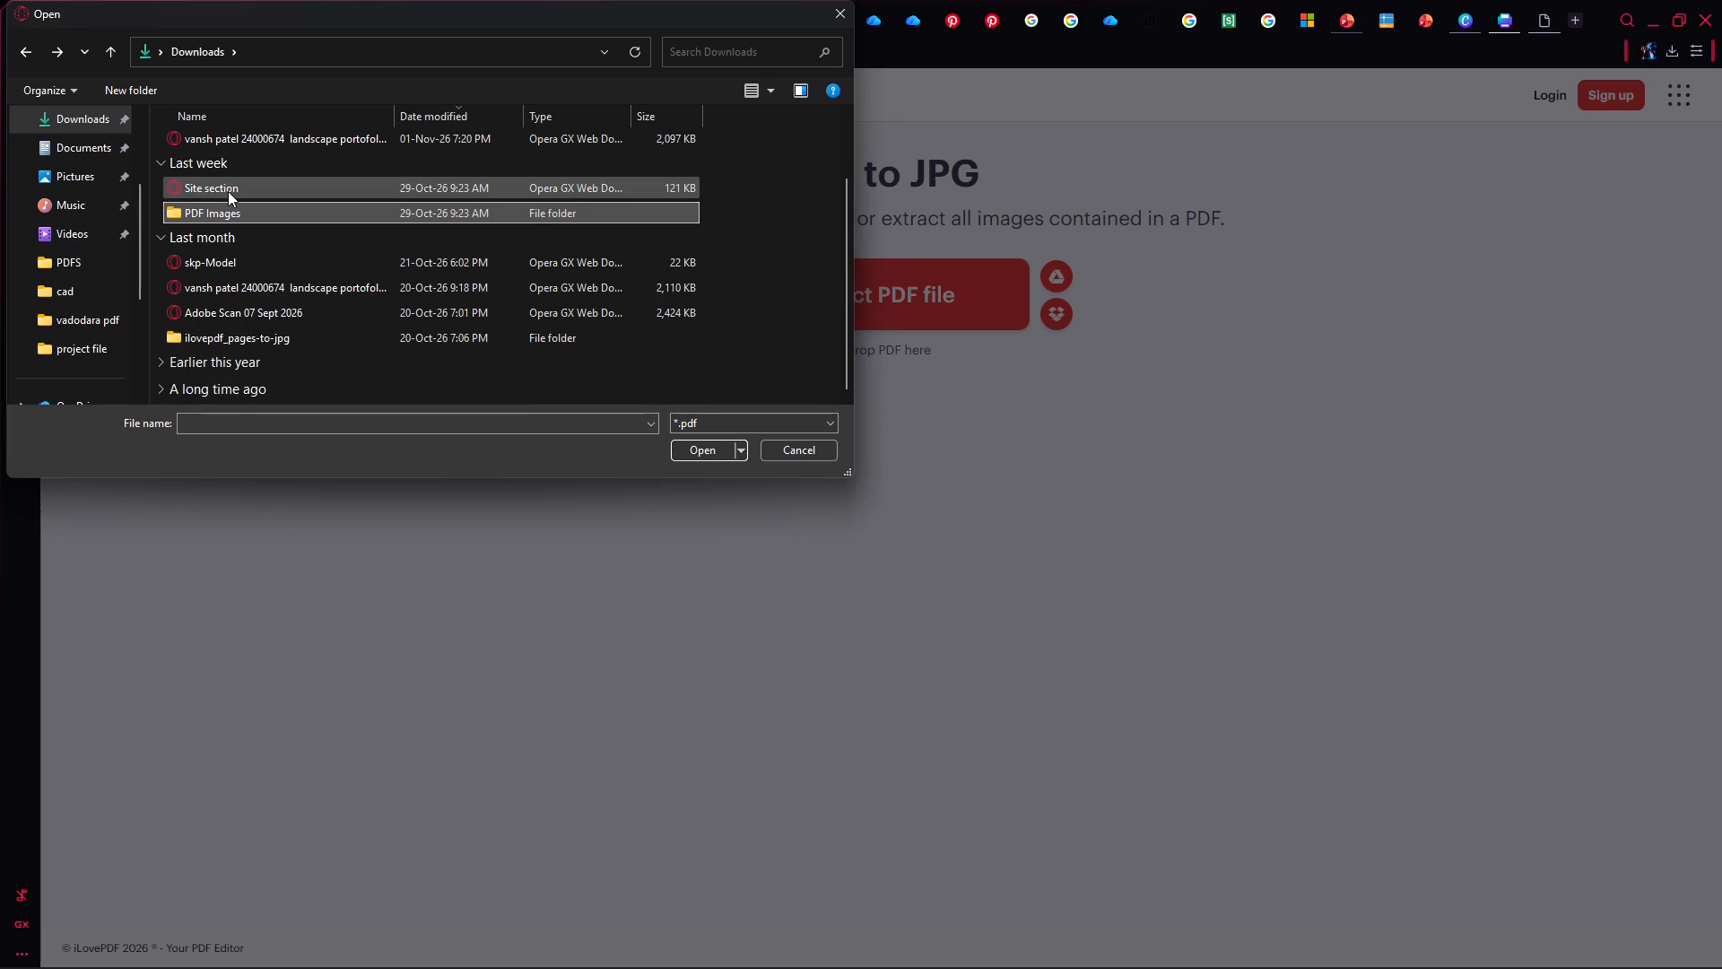
scroll(228, 188, "up", 2)
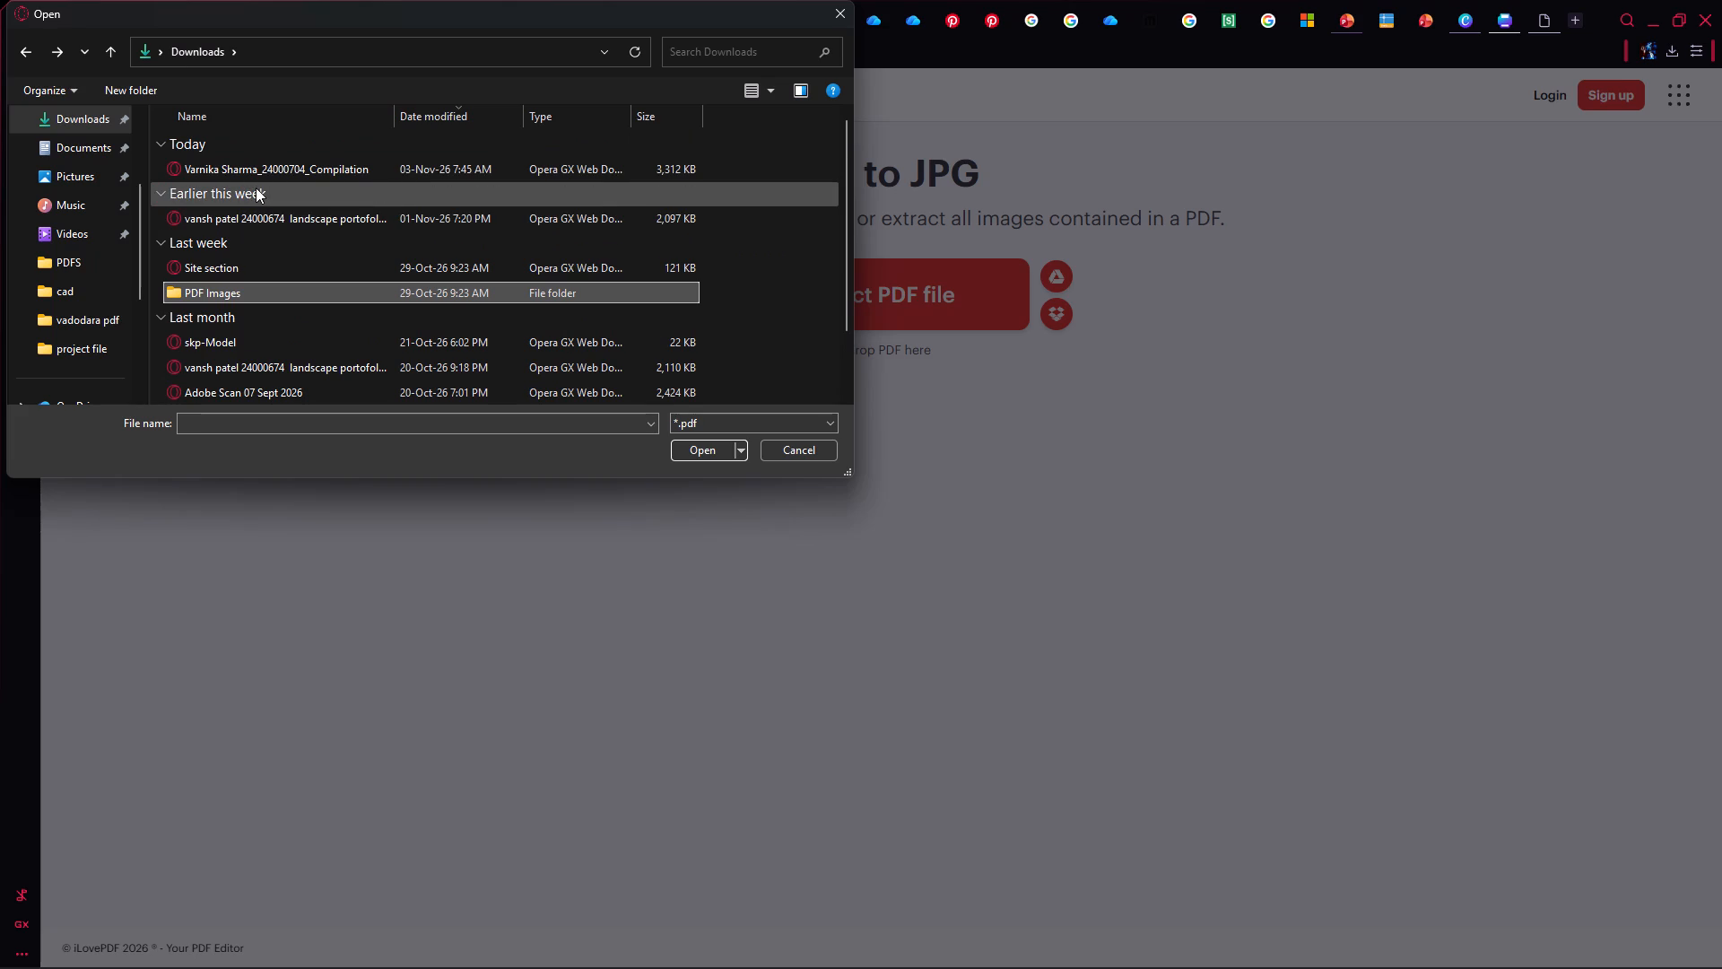
scroll(256, 186, "up", 1)
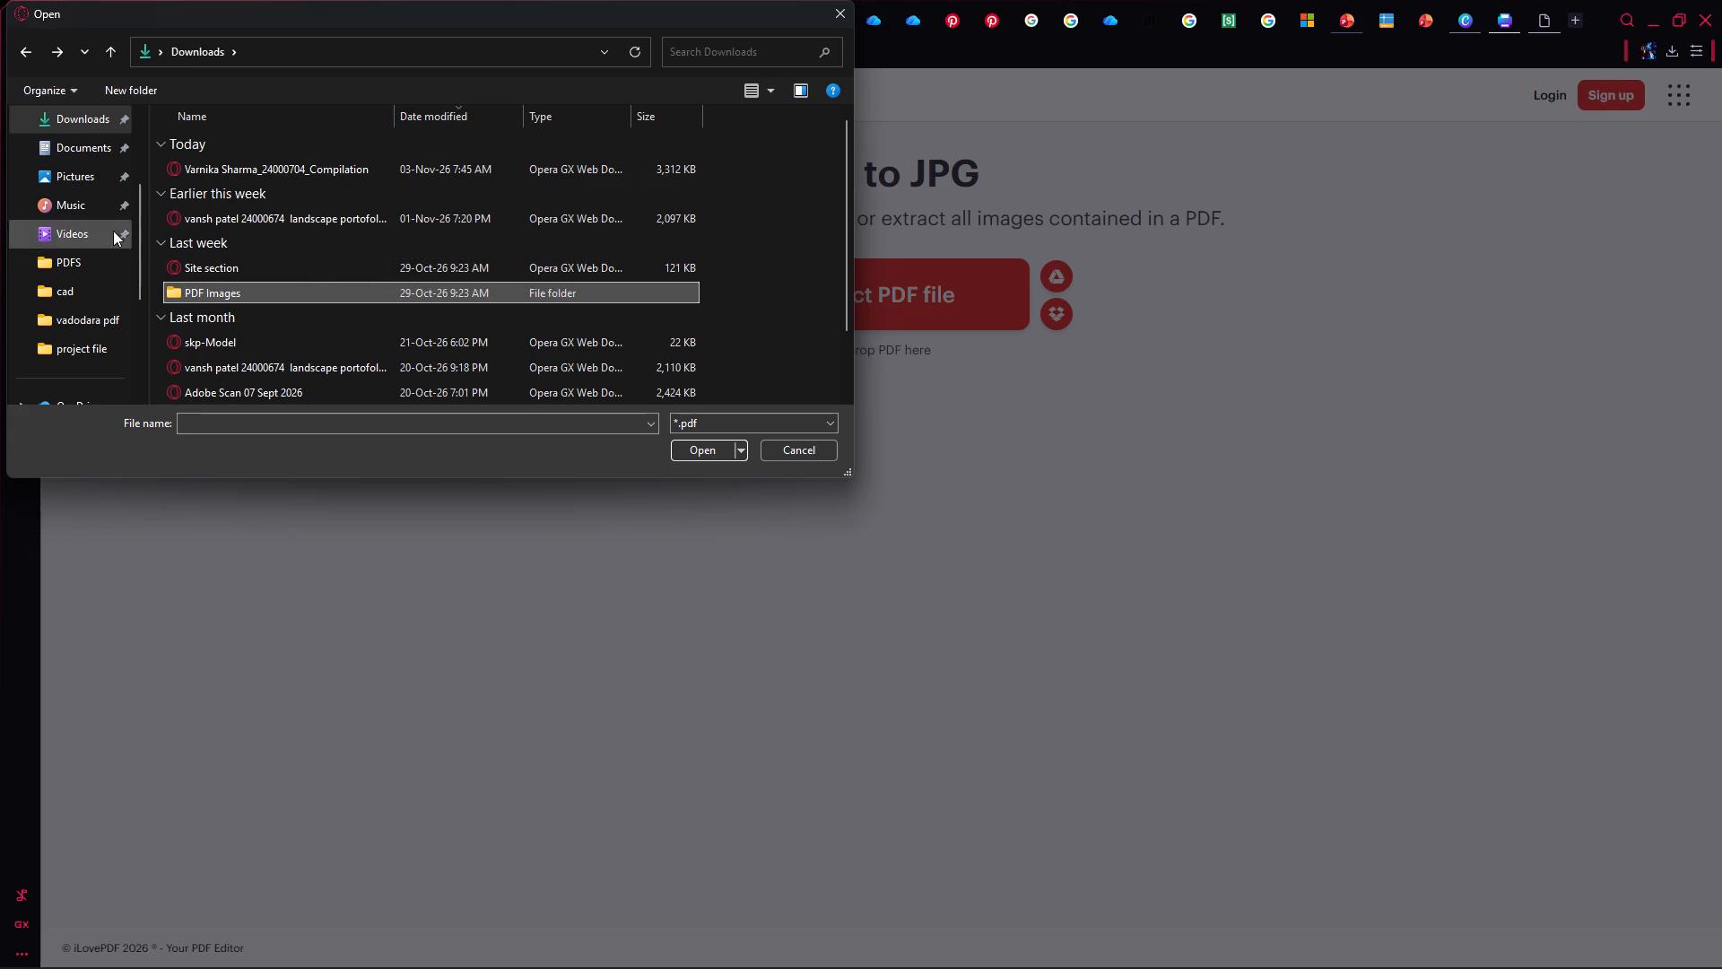
scroll(102, 294, "down", 1)
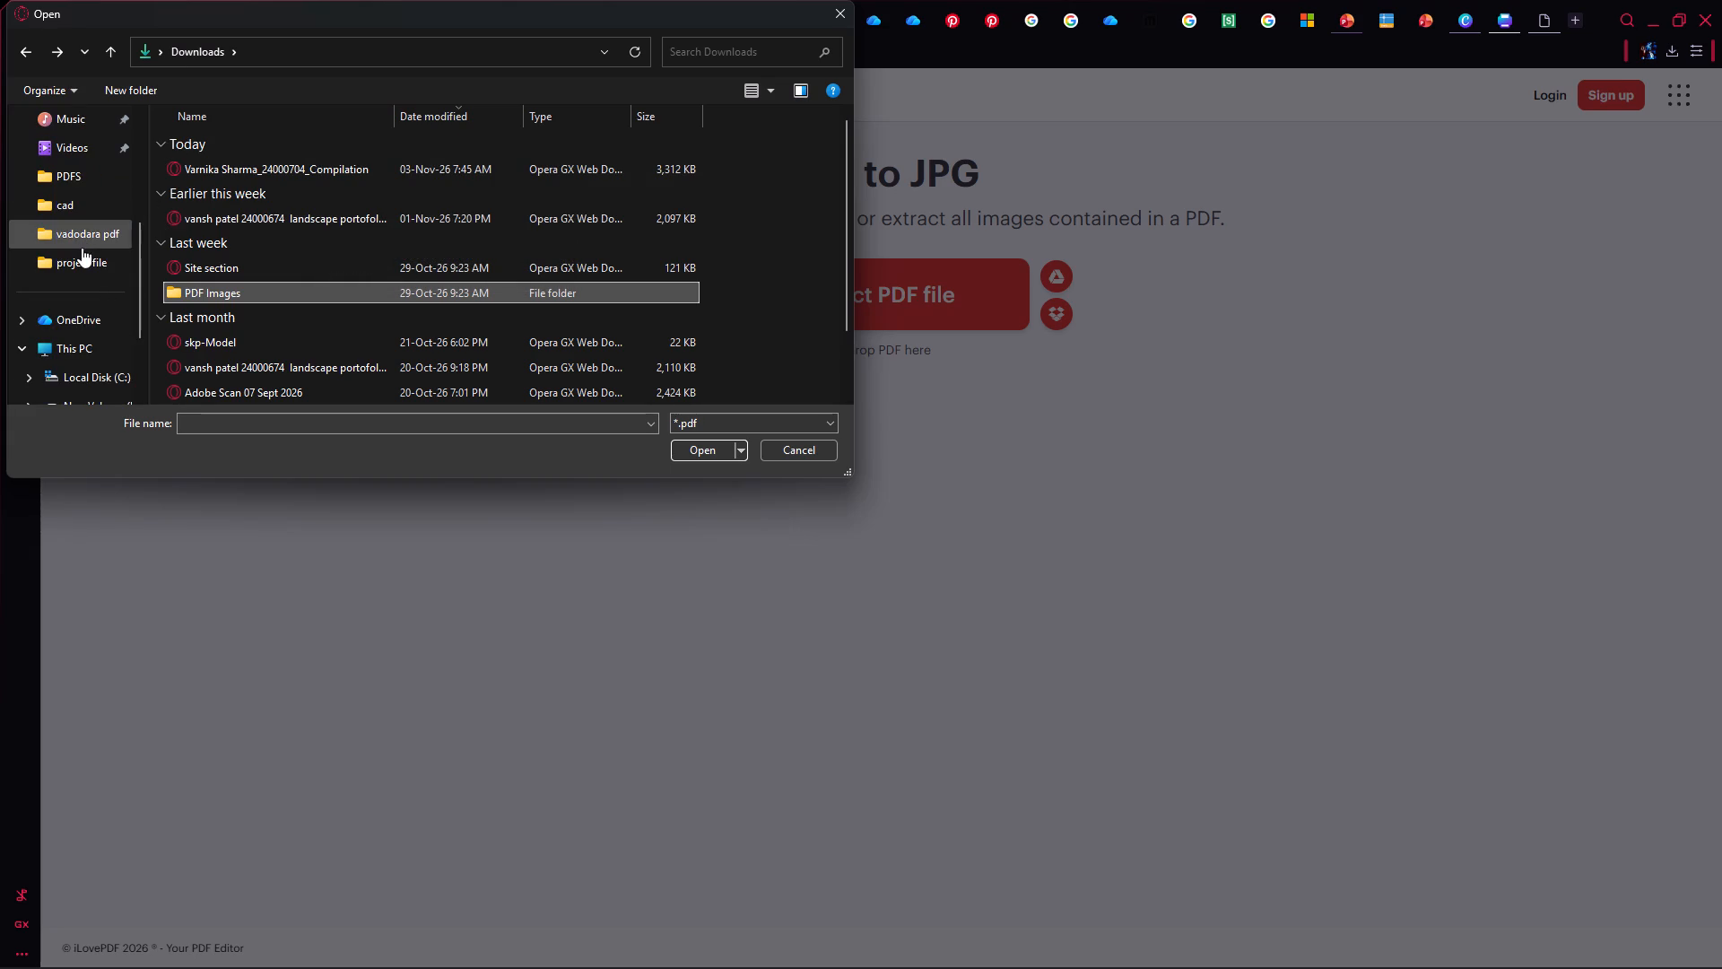
Load BATCH 2023, BATCH 2024 and batch 2025 from EXERSICE ON 23-9-2026's PDFS folder, inside city mapping sem 5 elective's OneDrive_1_9-23-2026, into the conversion.
left_click(87, 233)
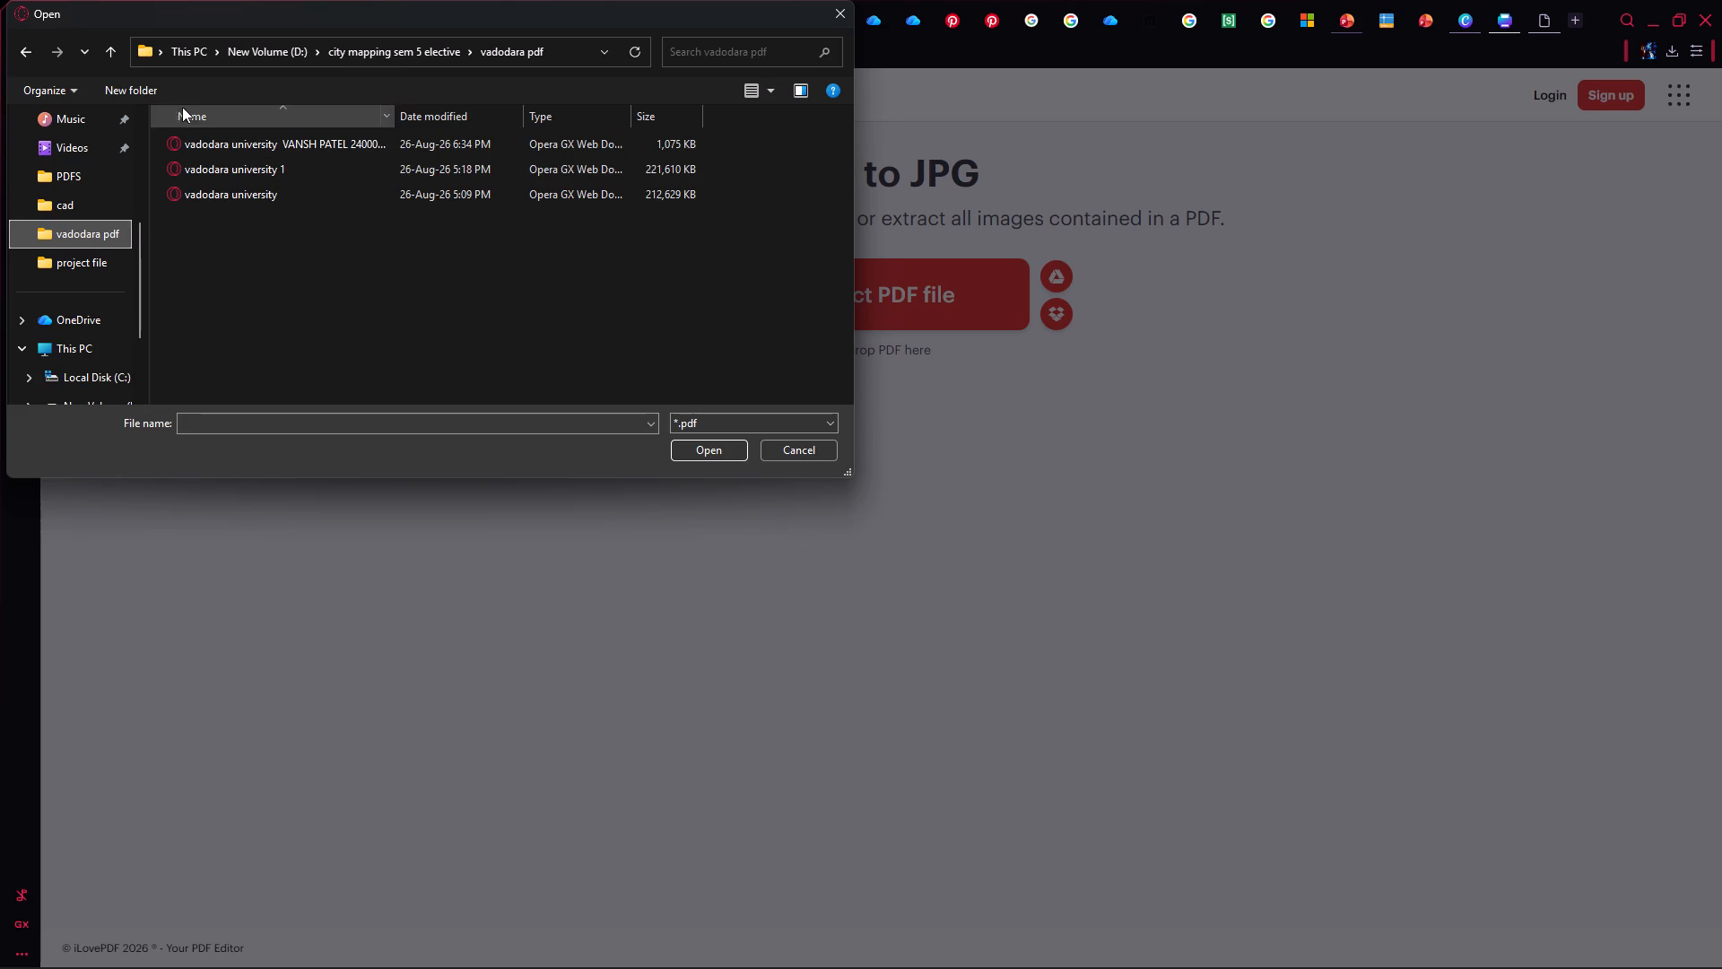
left_click(381, 58)
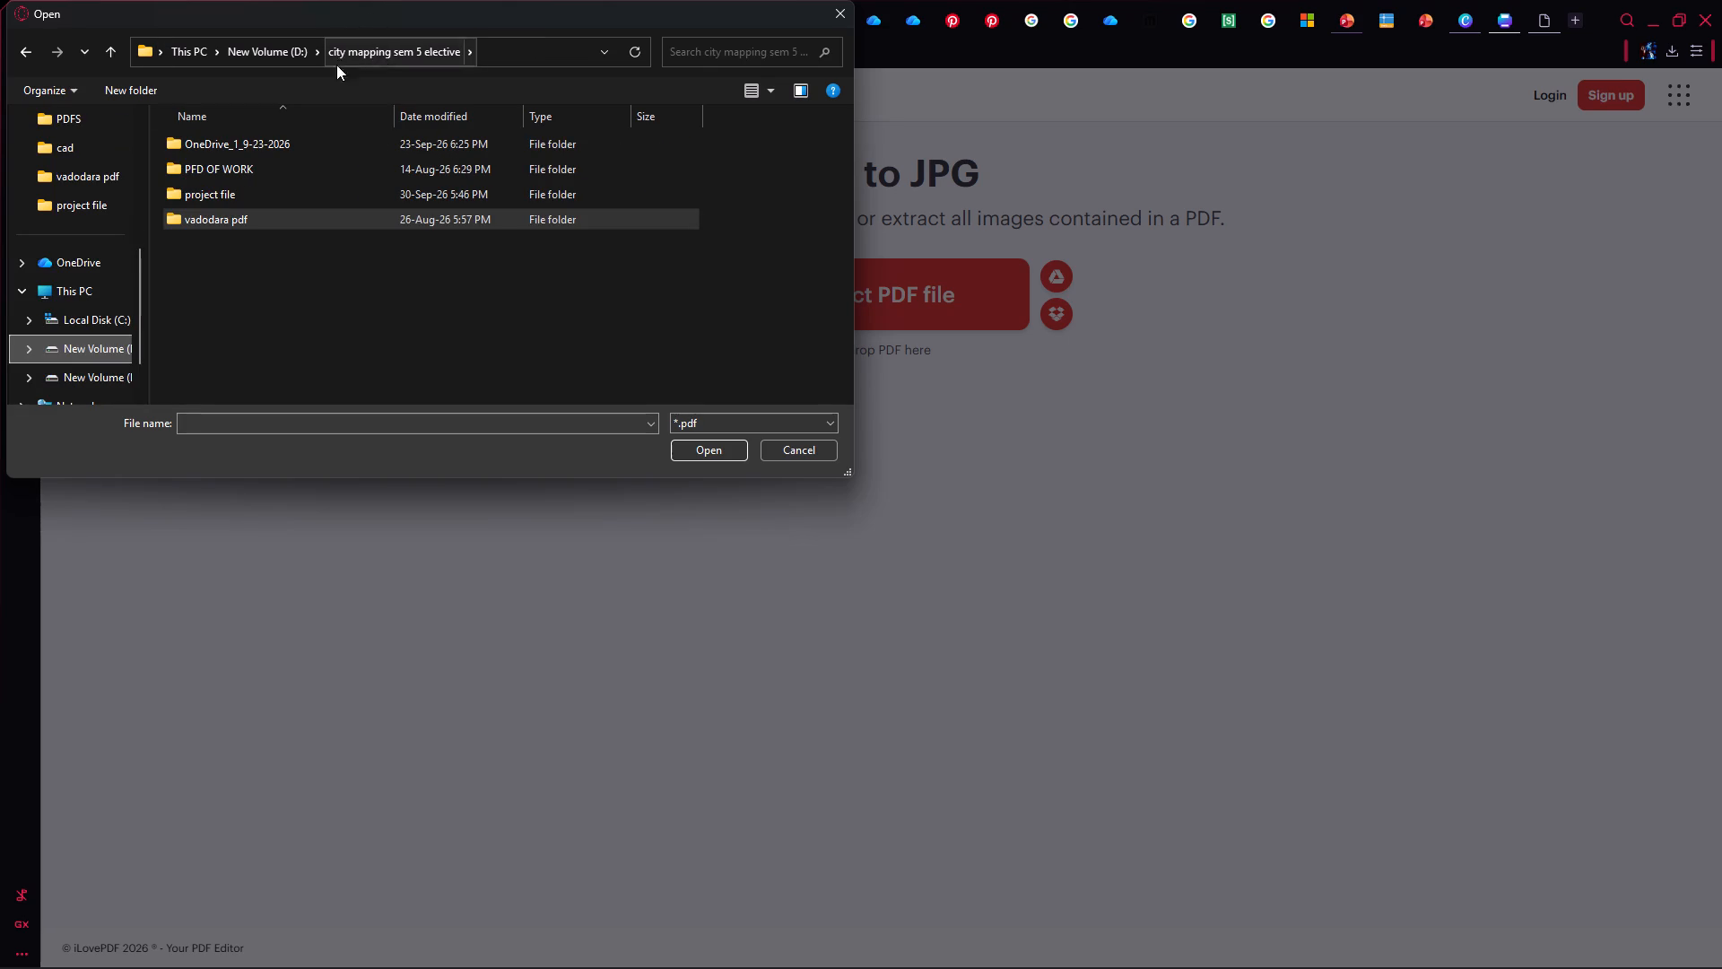
double_click(282, 137)
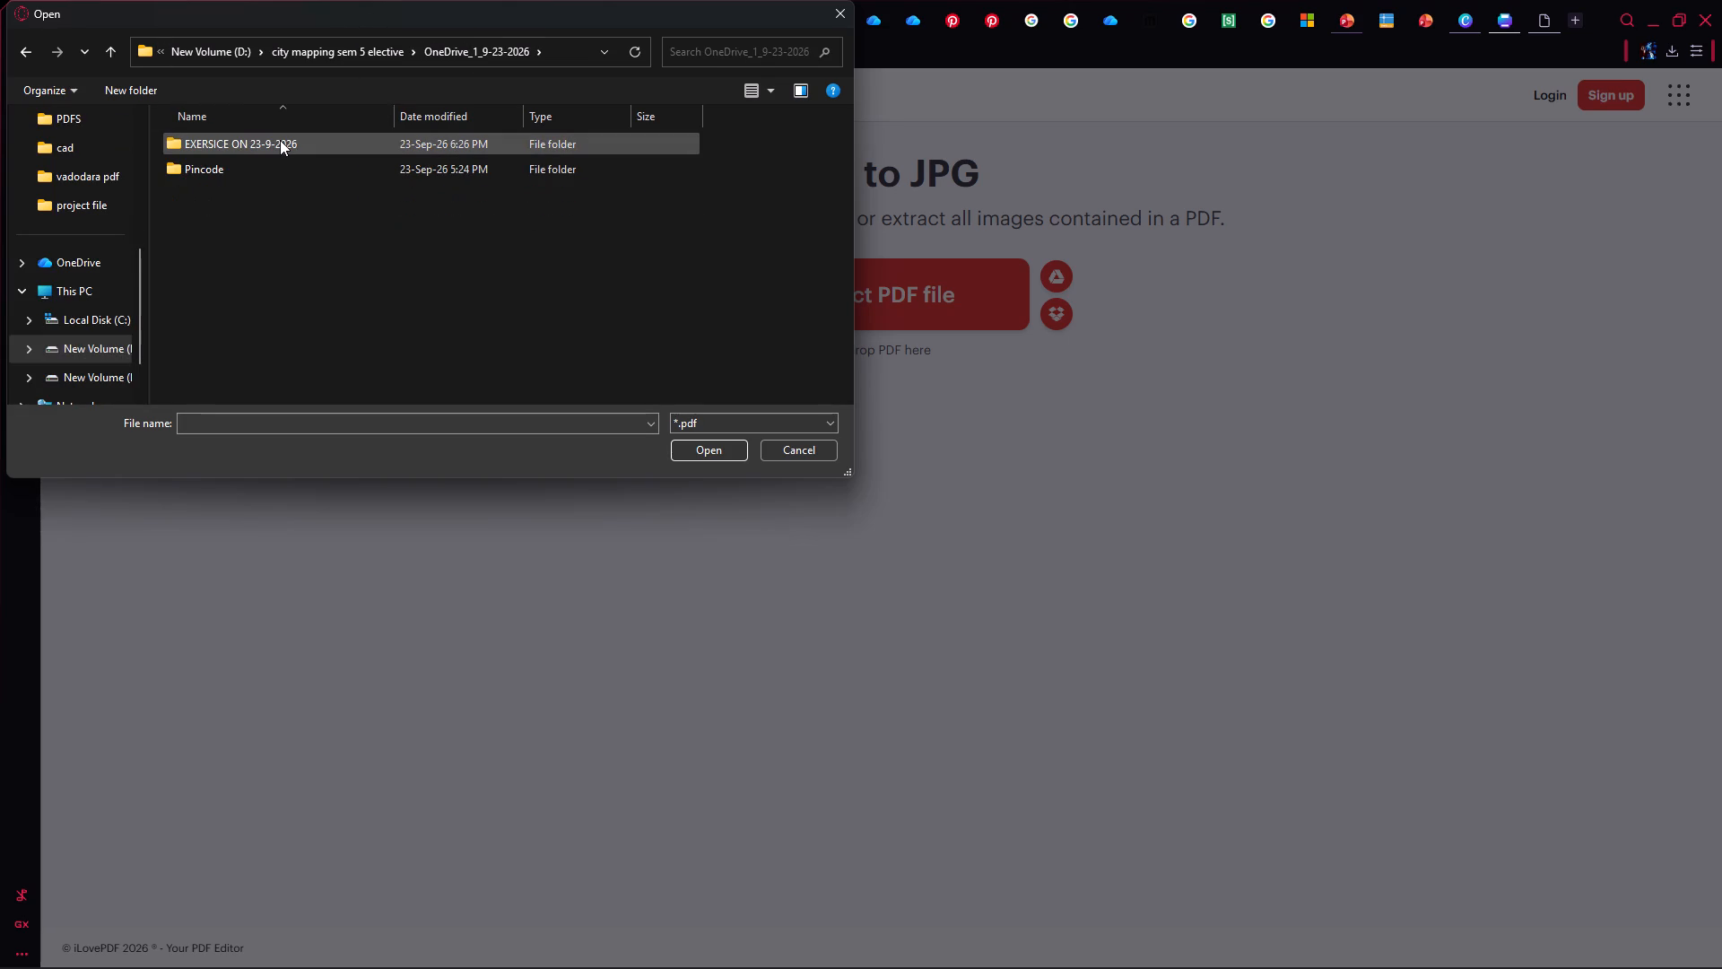
double_click(280, 141)
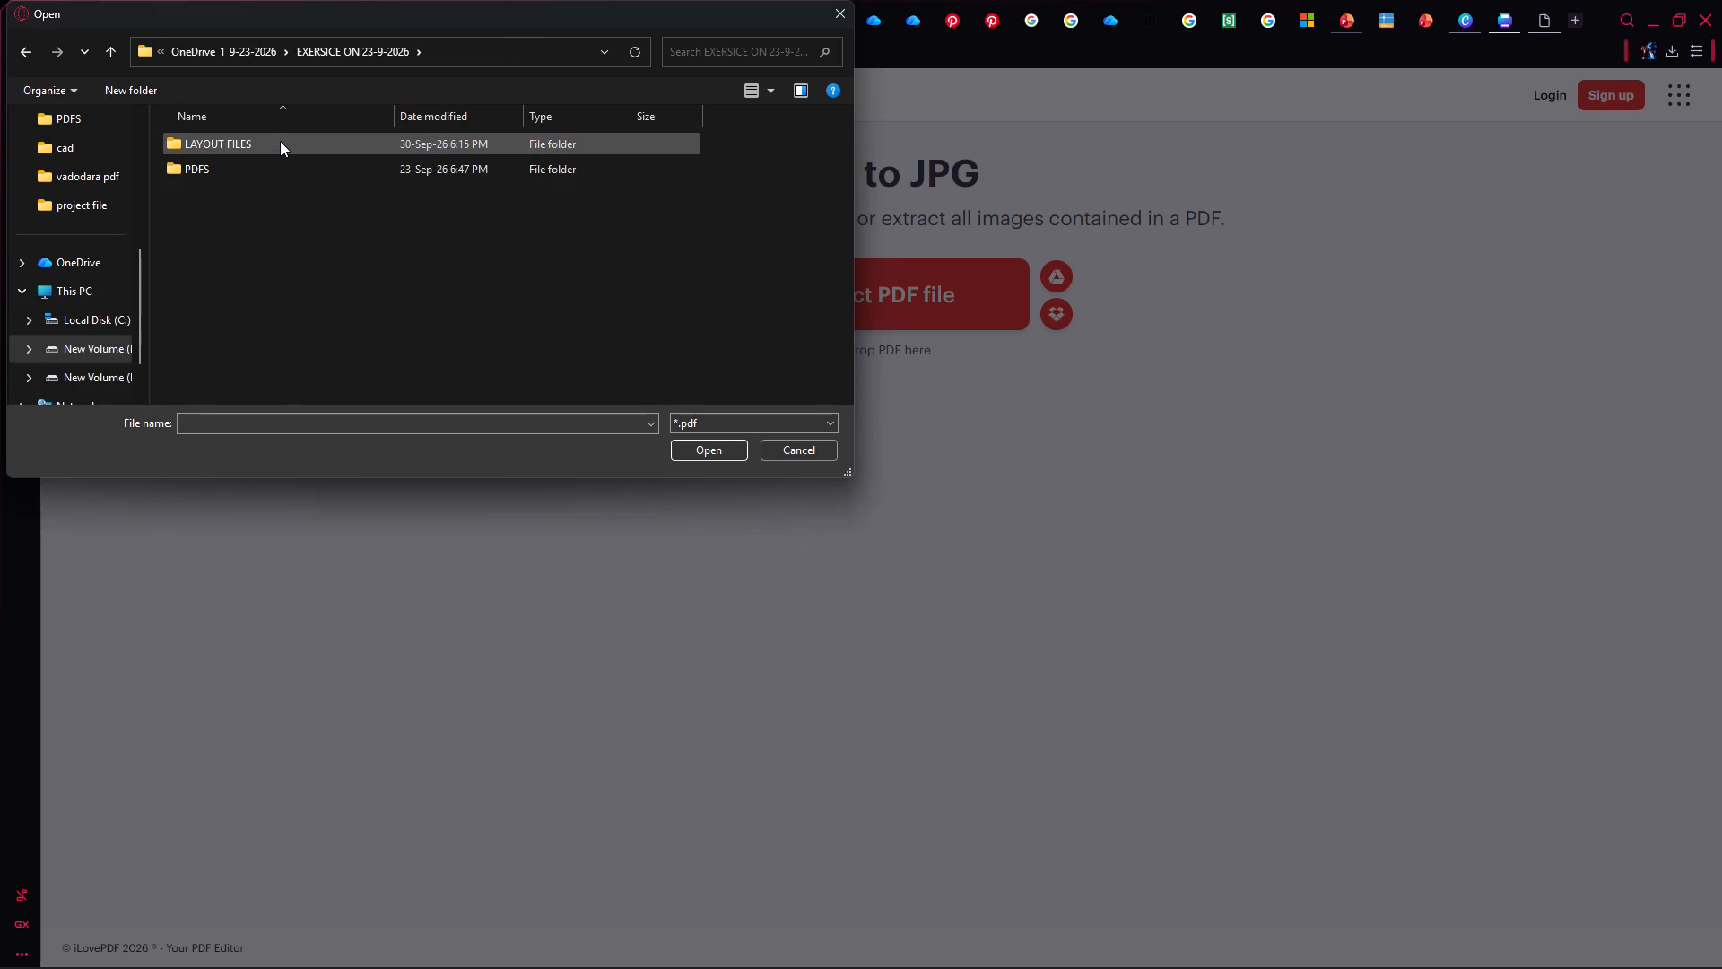
double_click(269, 170)
left_click(280, 196, "ctrl")
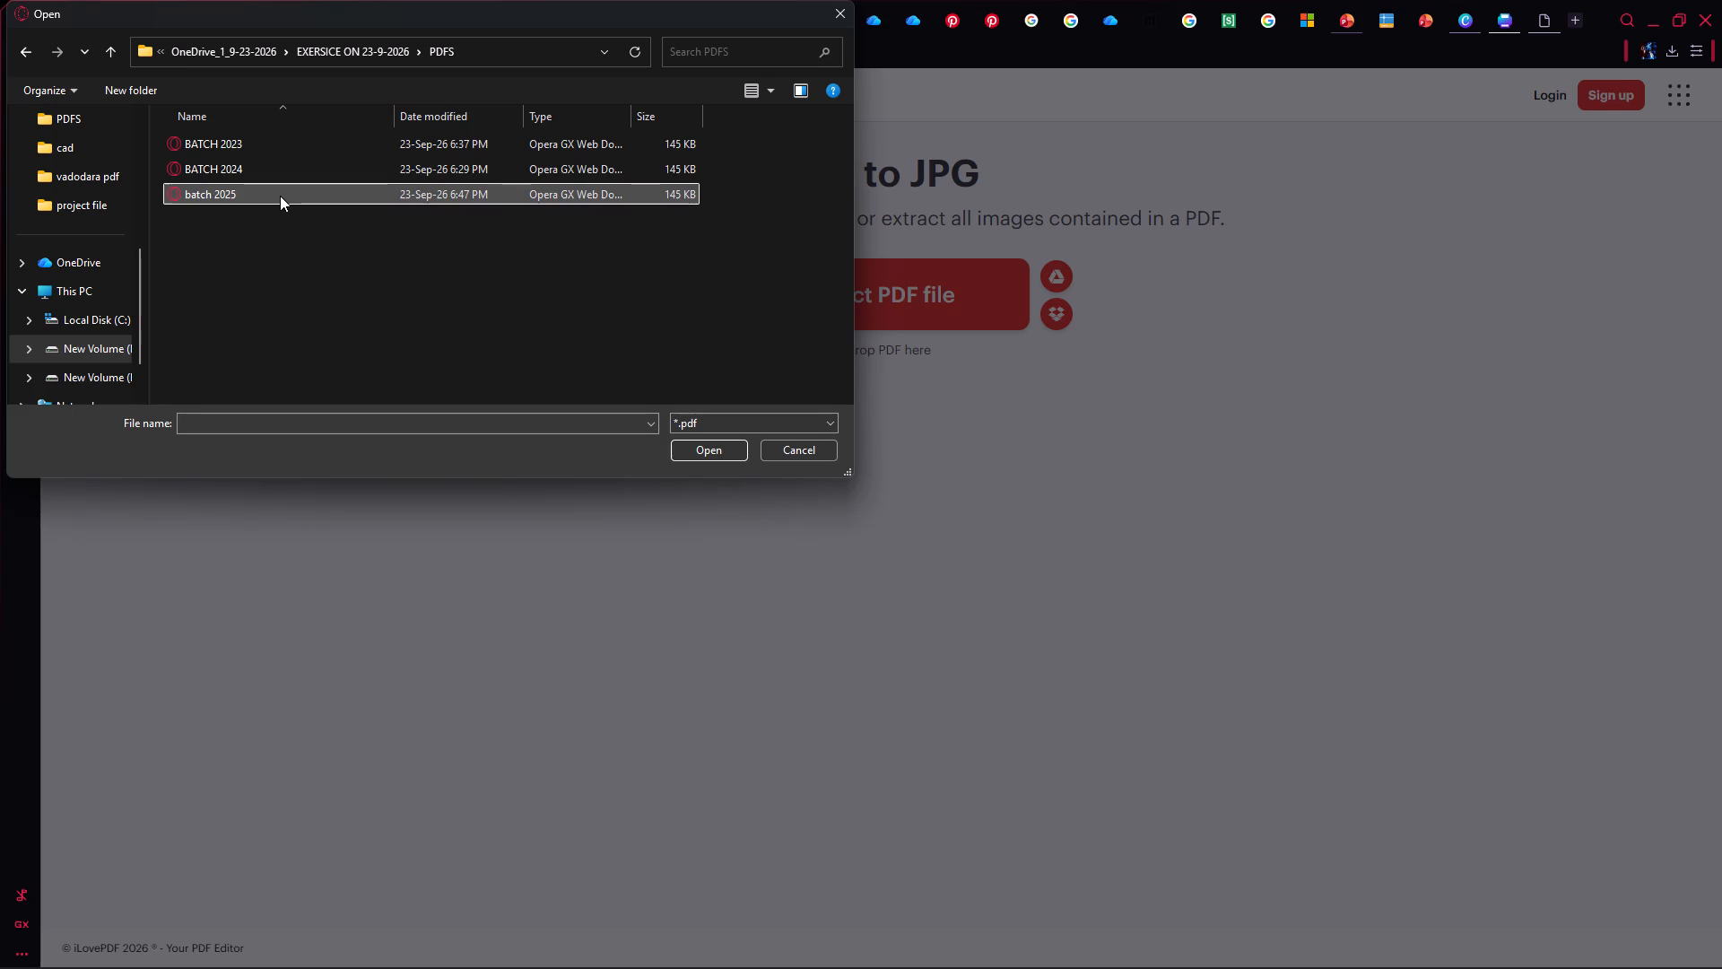
left_click(281, 180, "ctrl")
left_click(282, 174, "ctrl")
left_click(289, 152, "ctrl")
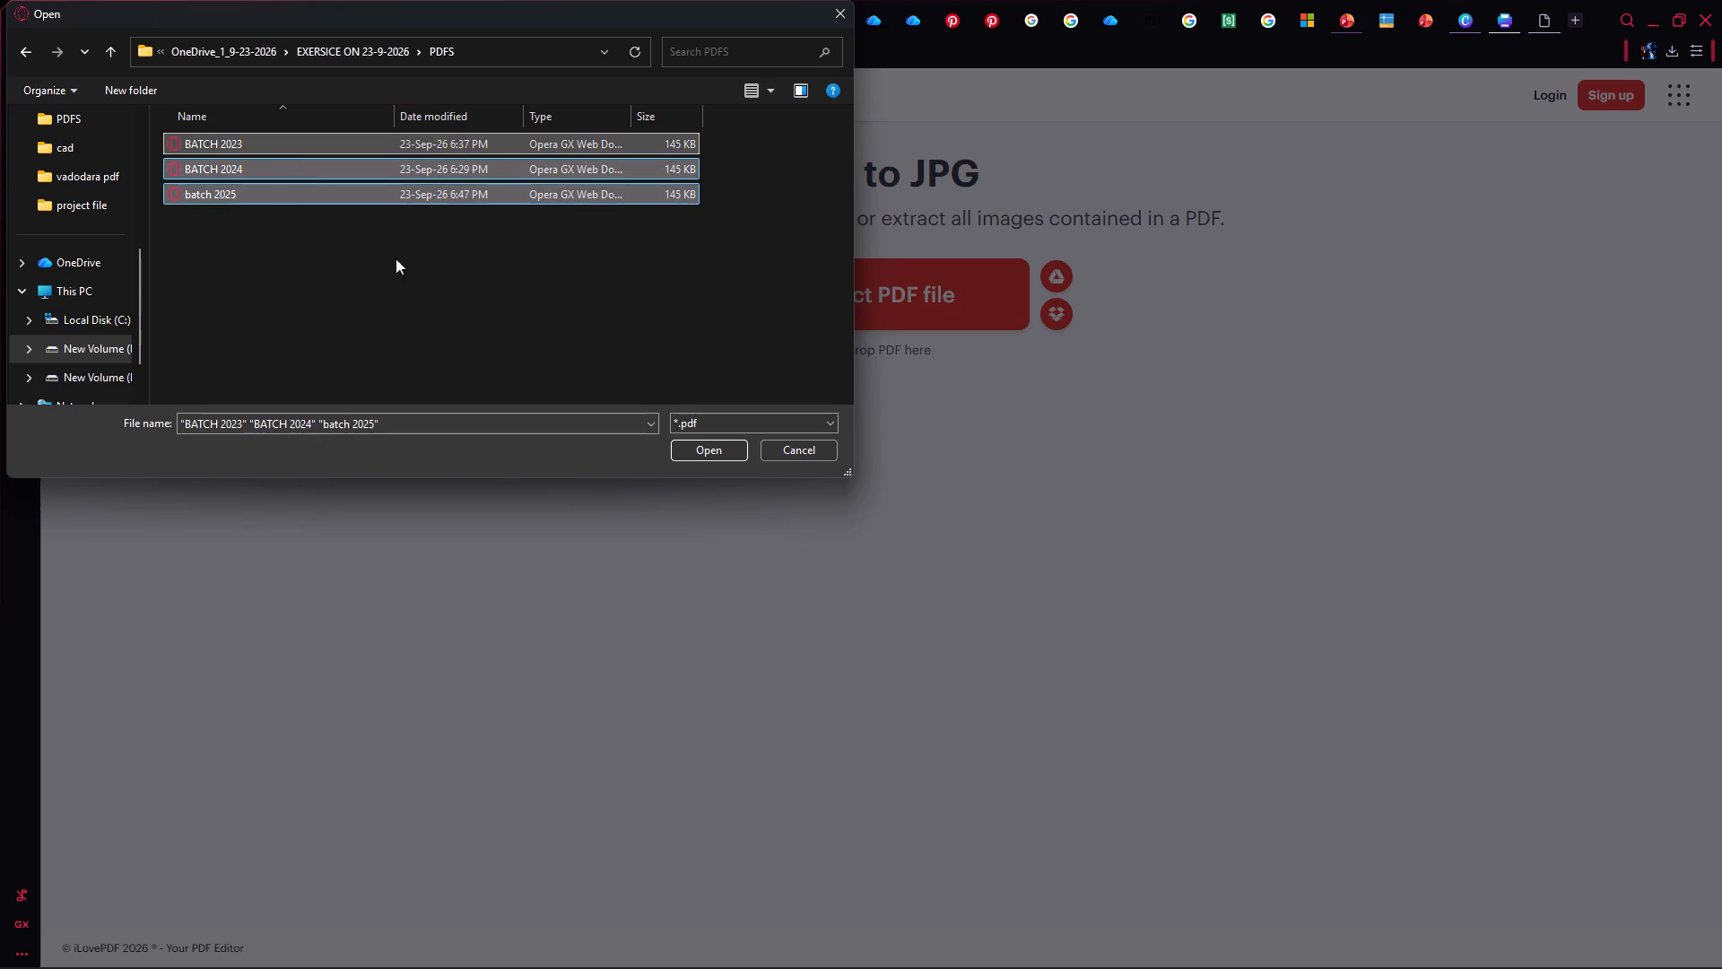
left_click(709, 448)
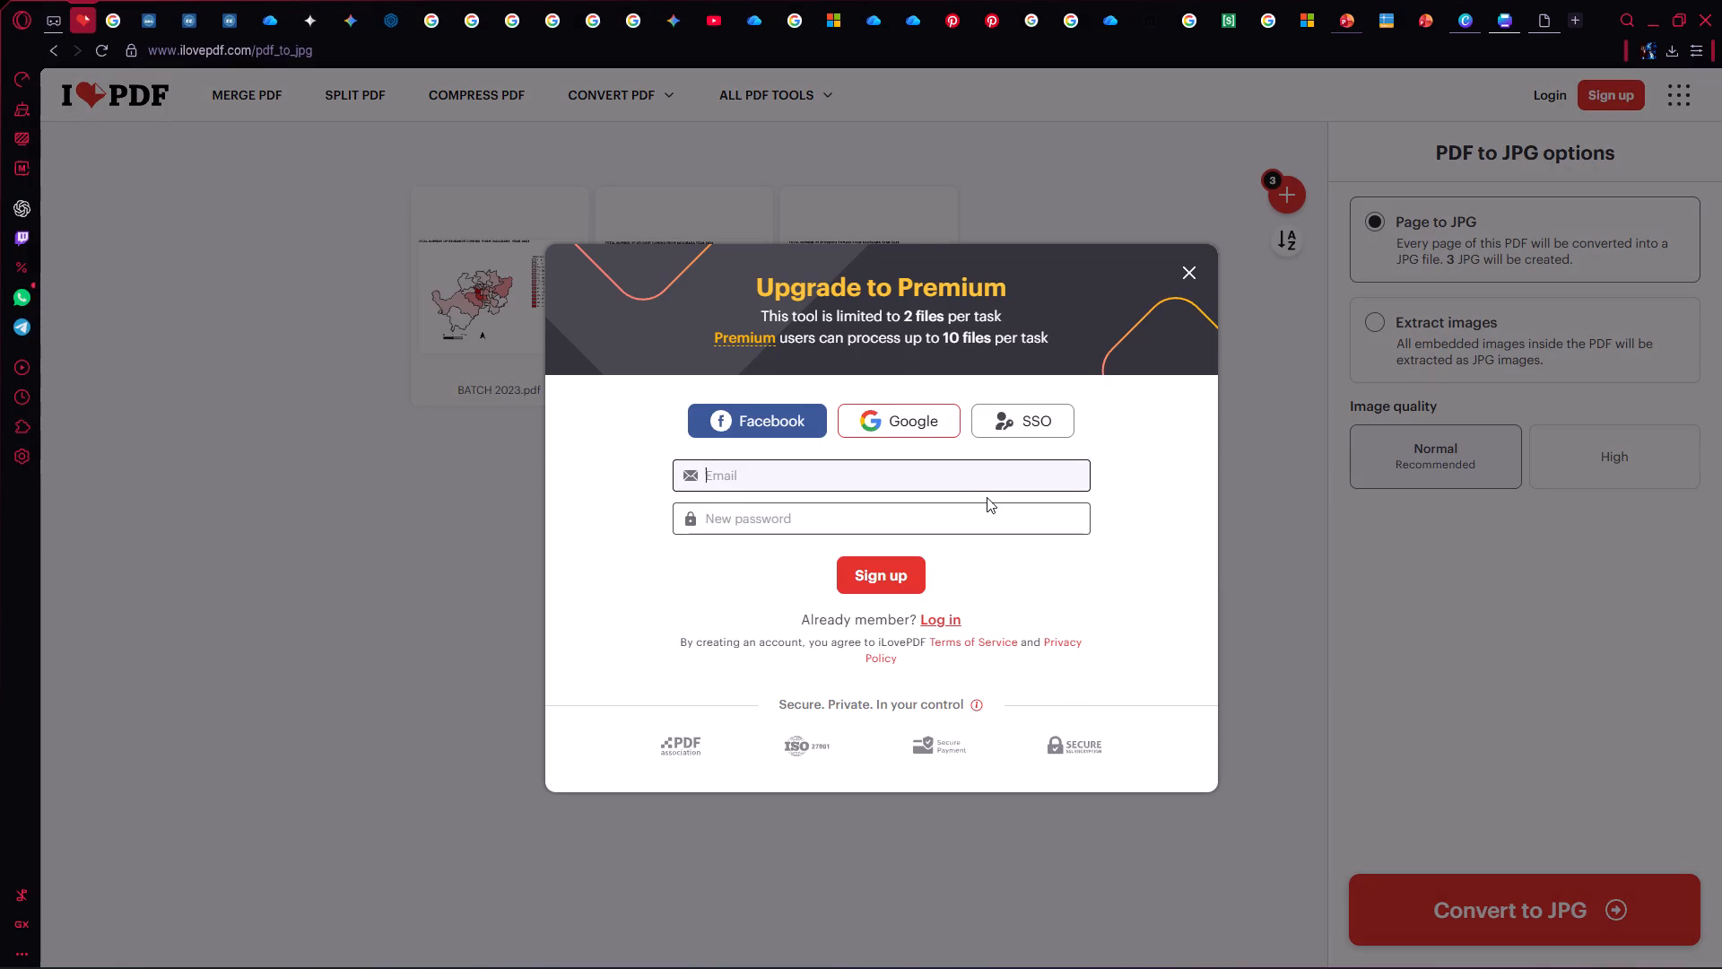
Dismiss the premium sign-up and run the page-to-JPG conversion of the batch PDFs at normal quality, continuing for free with 2 files.
left_click(898, 421)
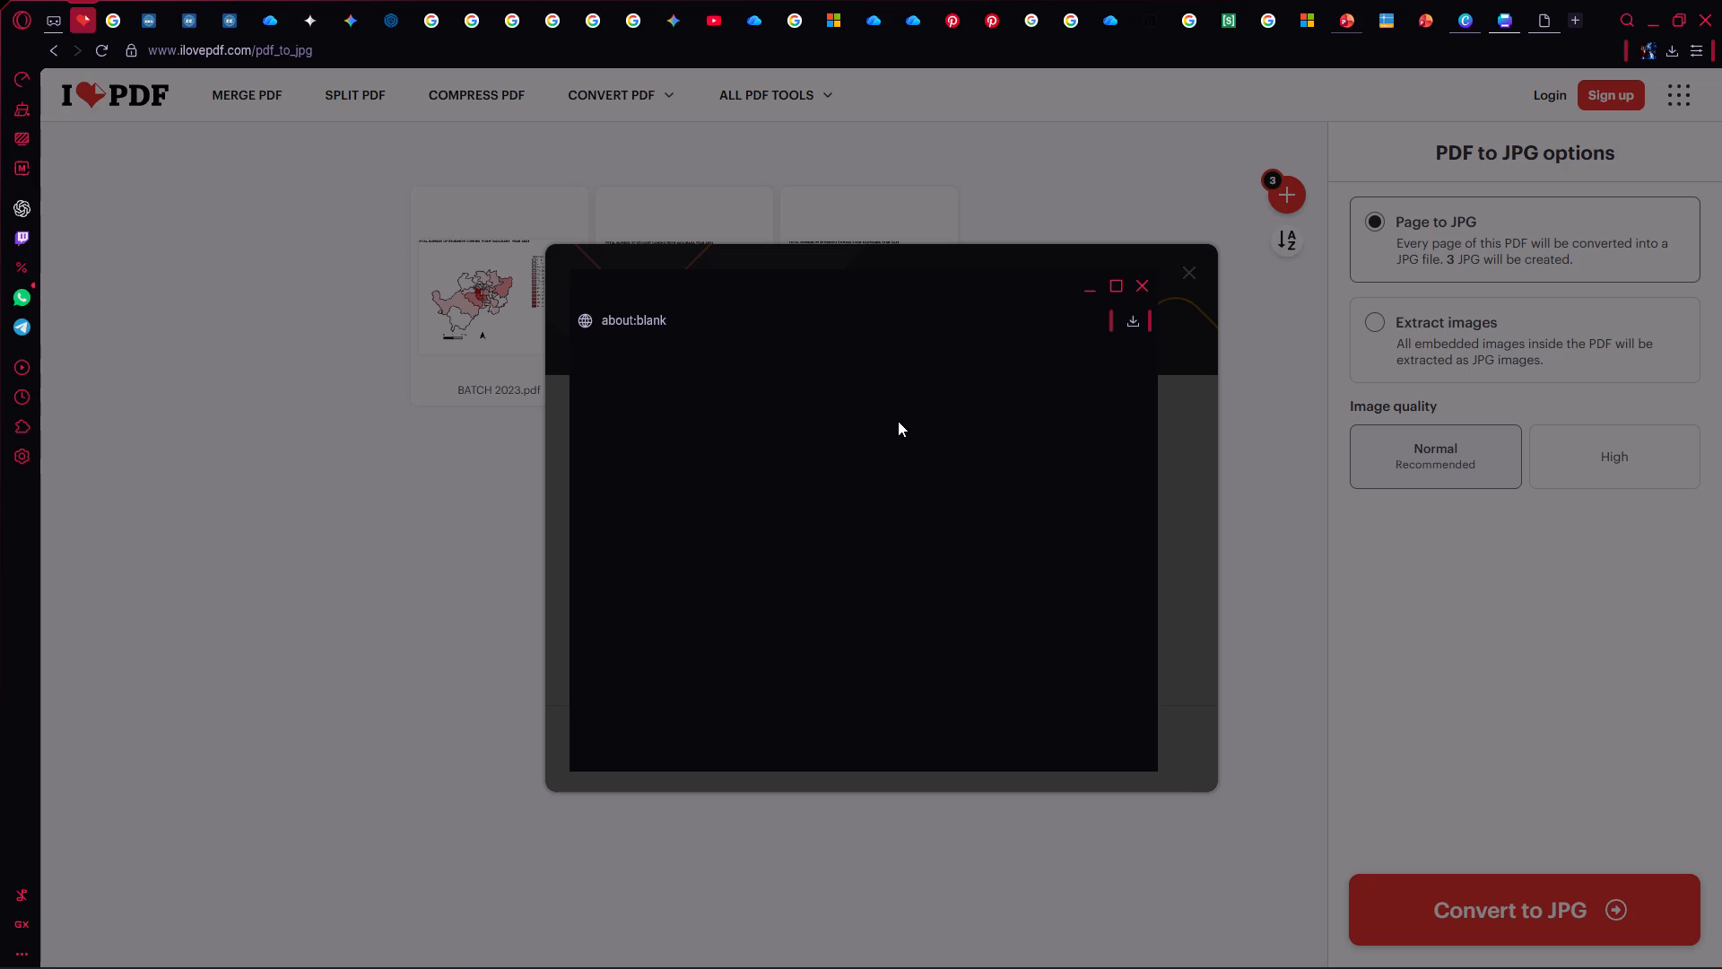
left_click(1140, 292)
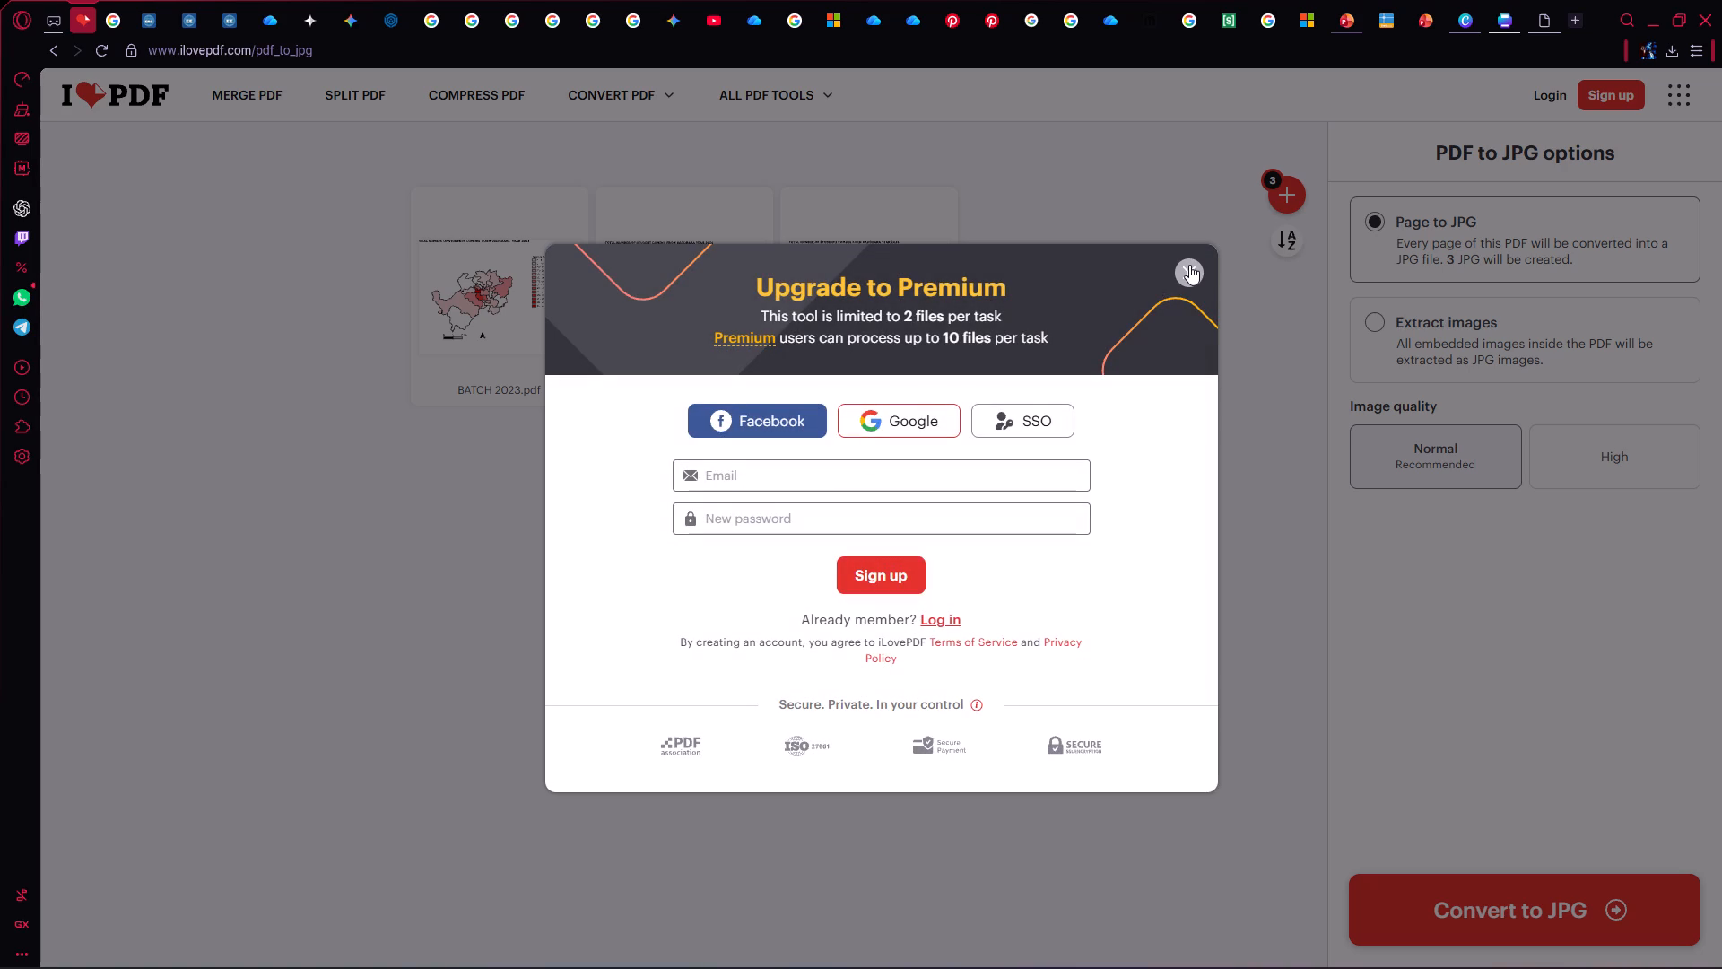
left_click(1188, 265)
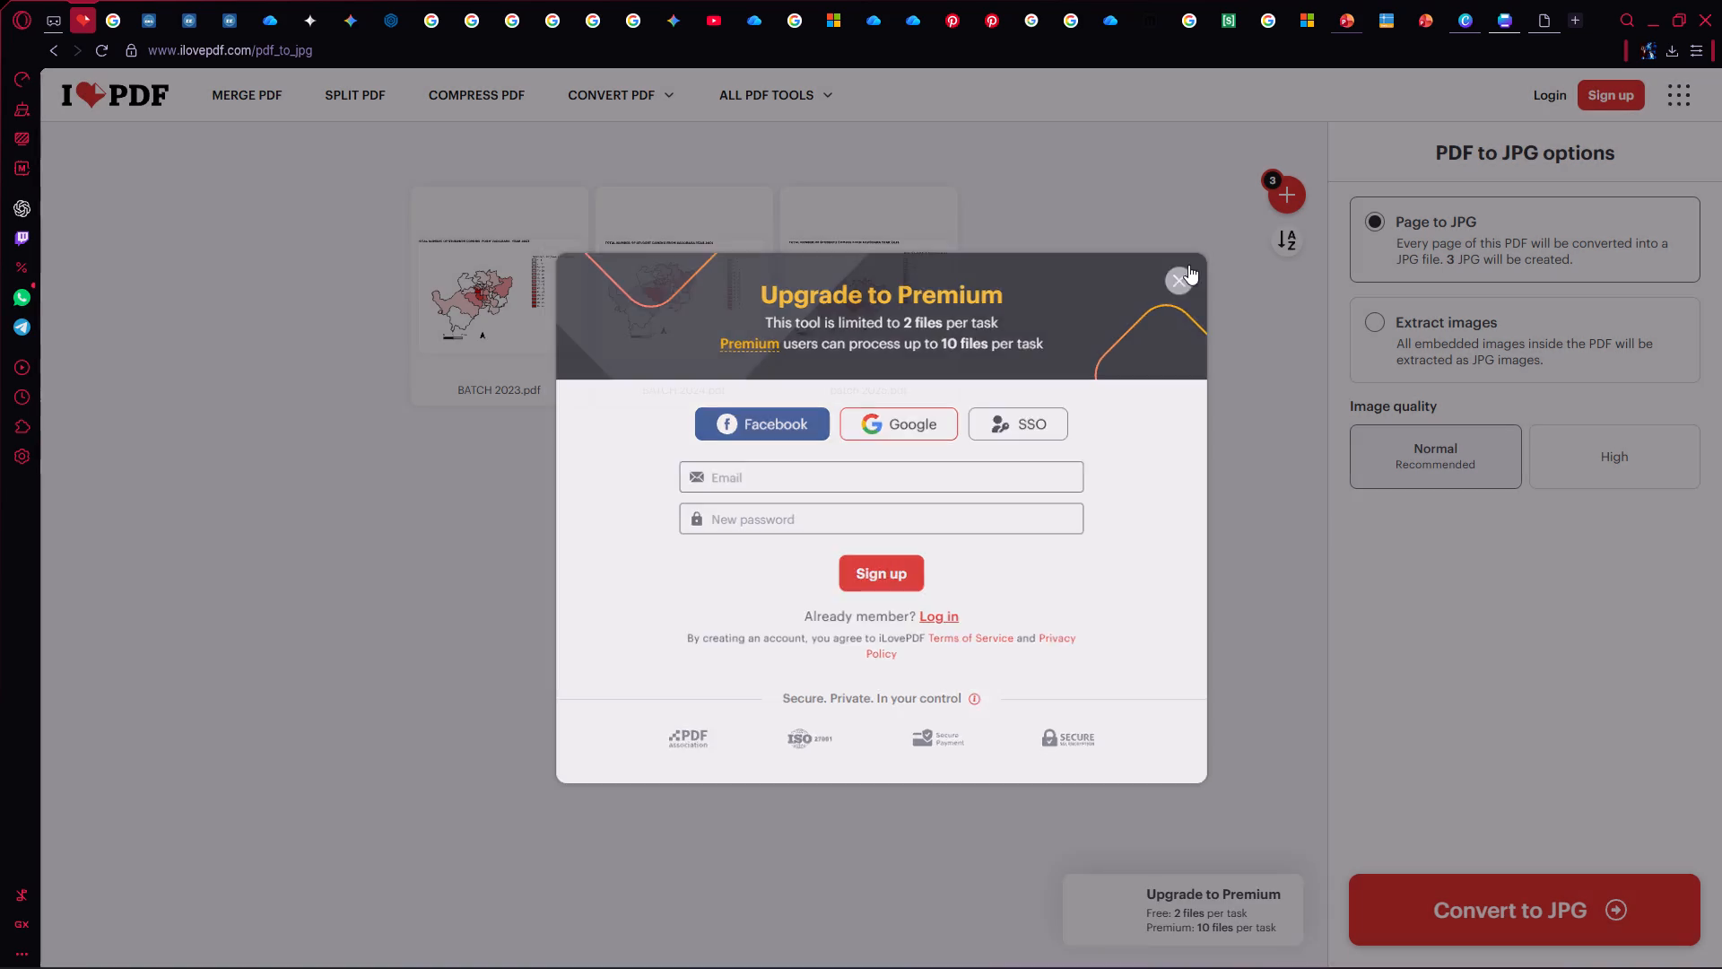
left_click(1526, 910)
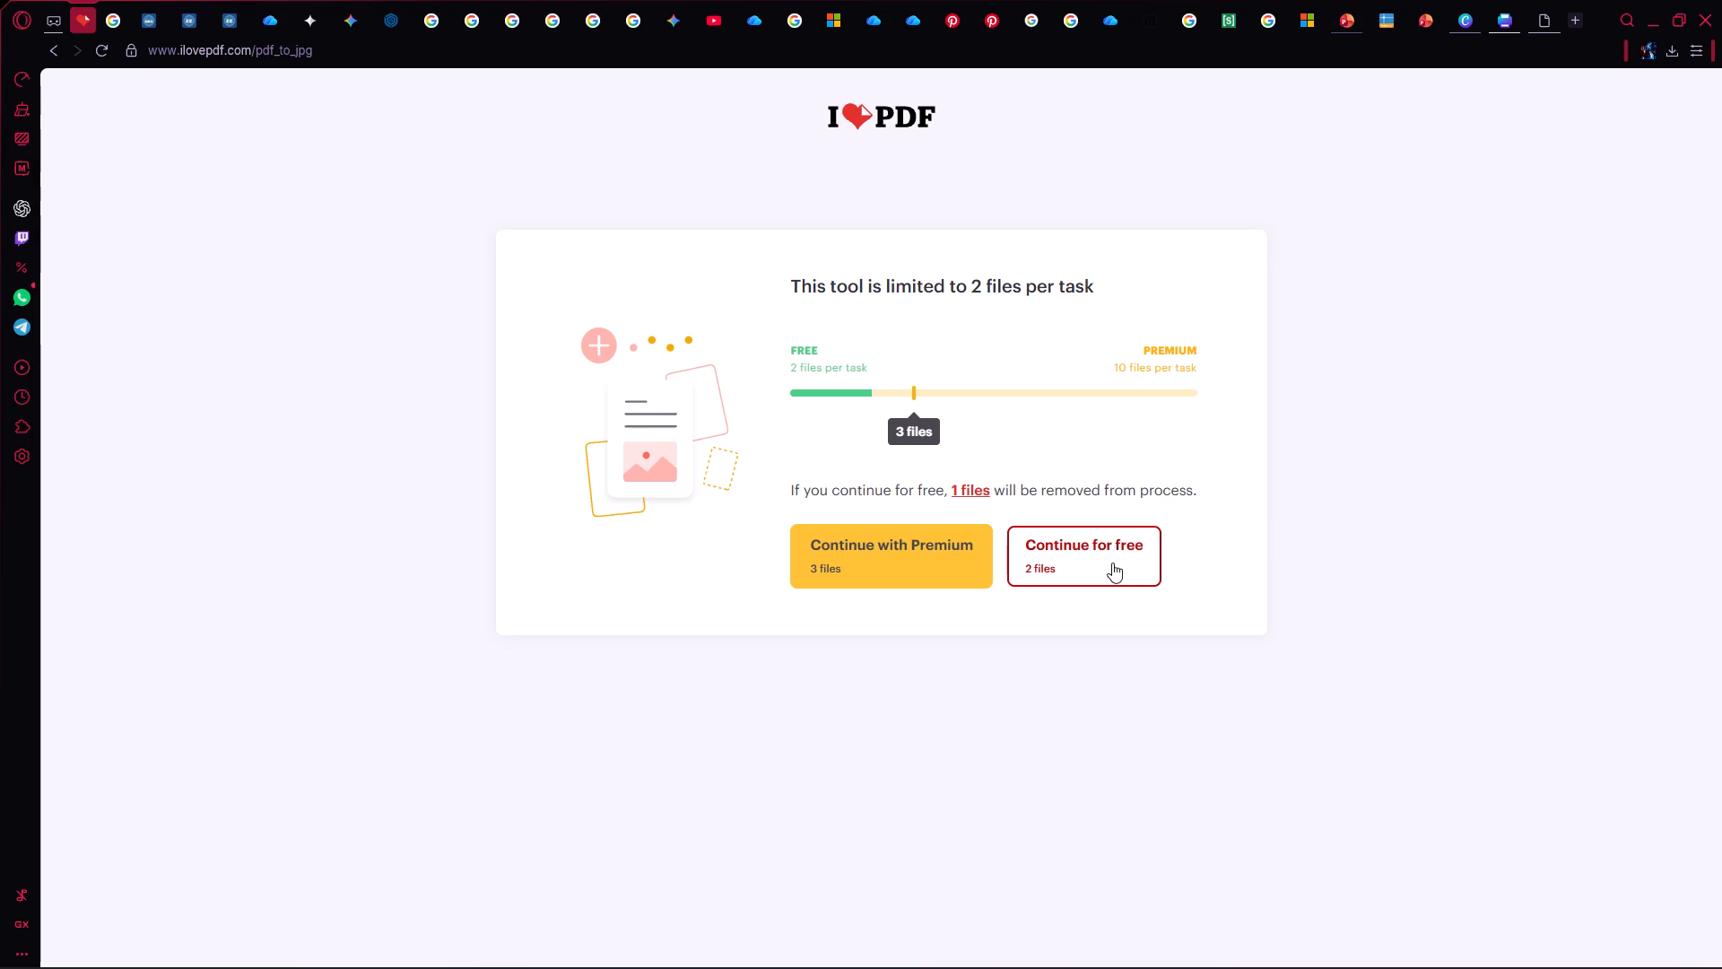
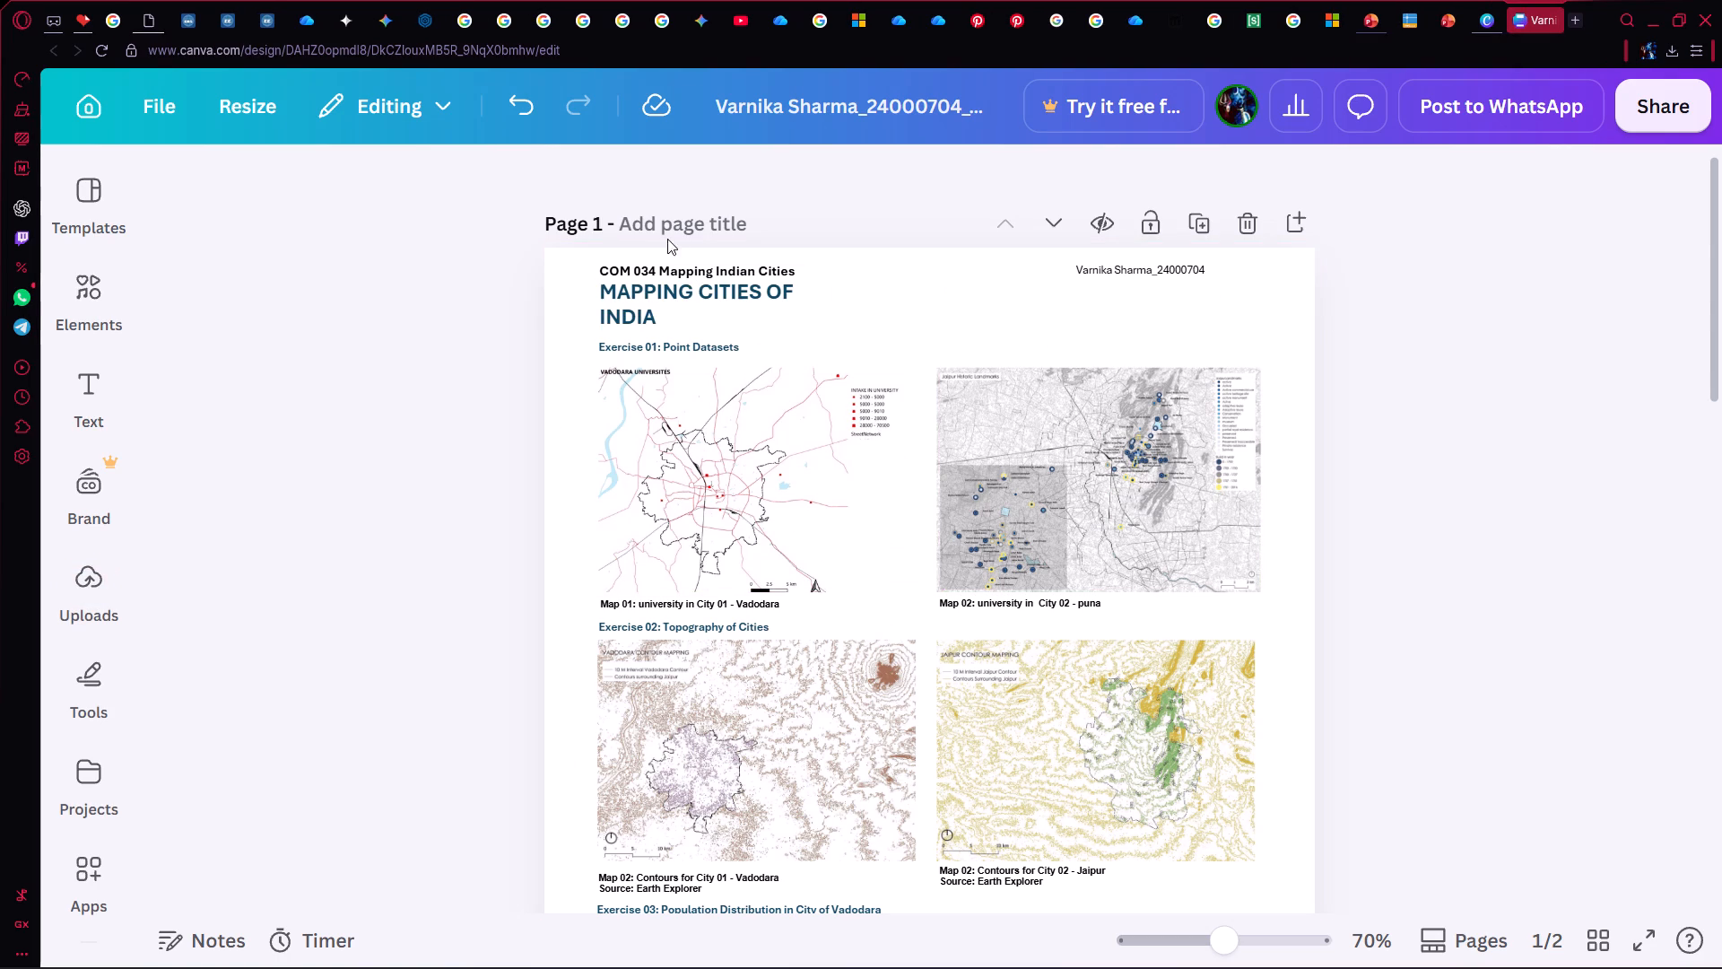
left_click(144, 18)
left_click(170, 20)
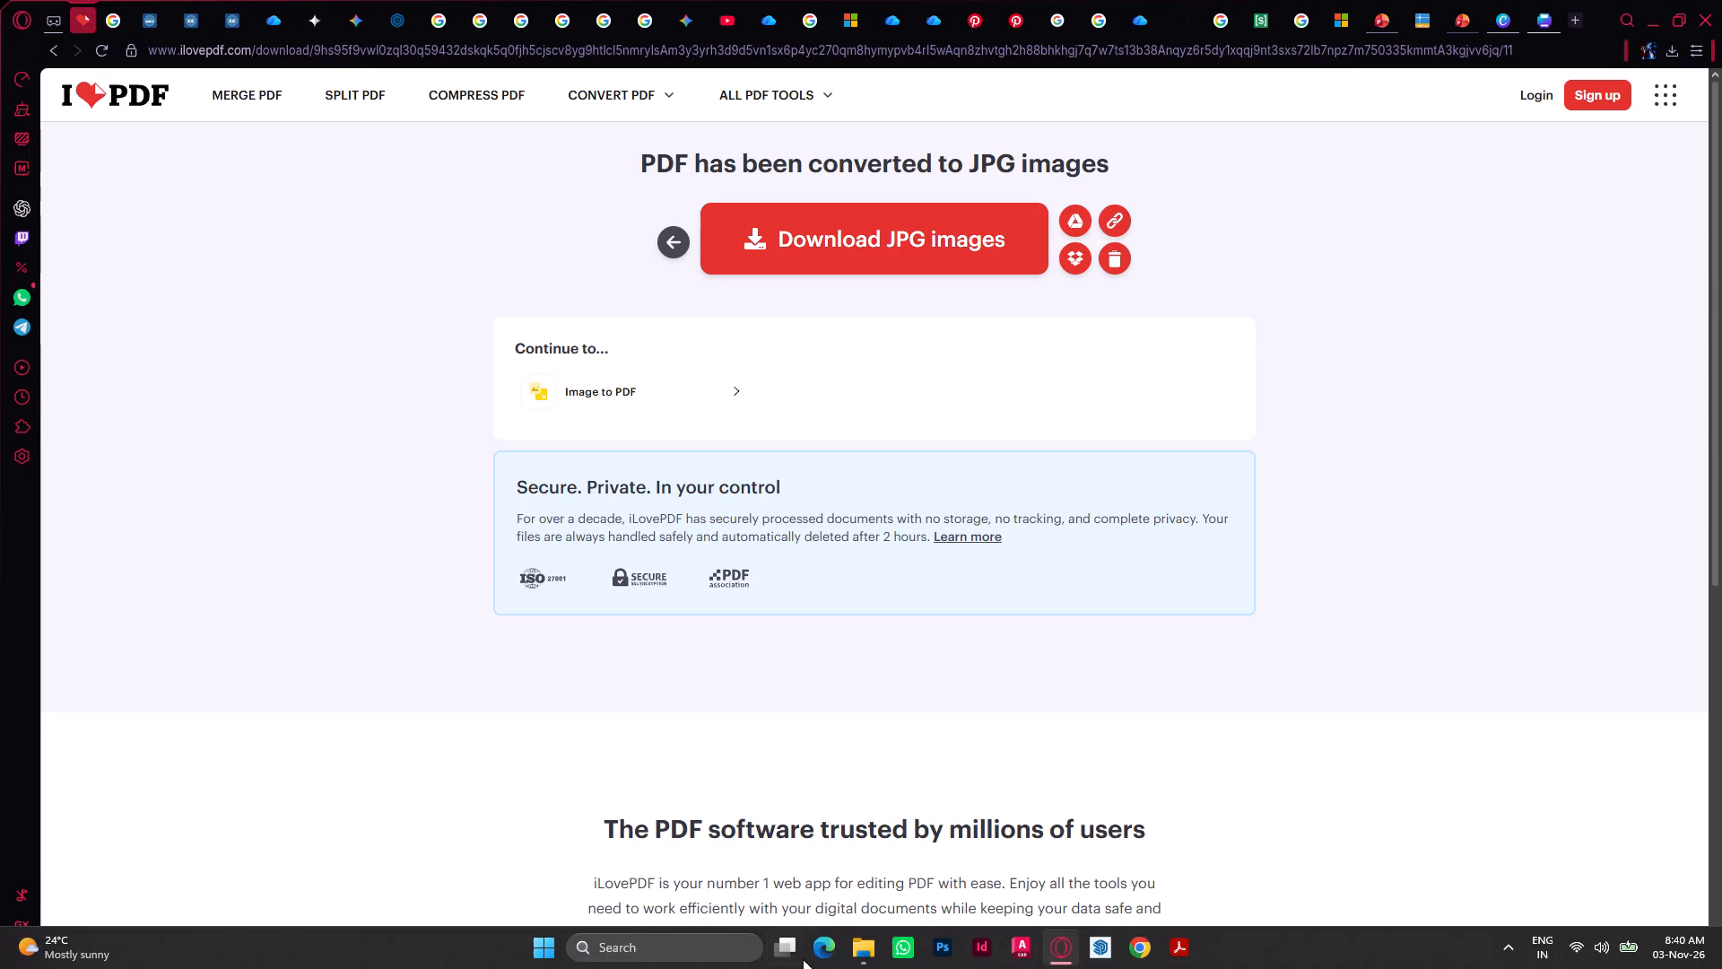
Examine the pune univetsity (1) and universitys of vadodara map PDFs inside the OneDrive_1_11-3-2026 zip archive, closing each after viewing.
left_click(856, 948)
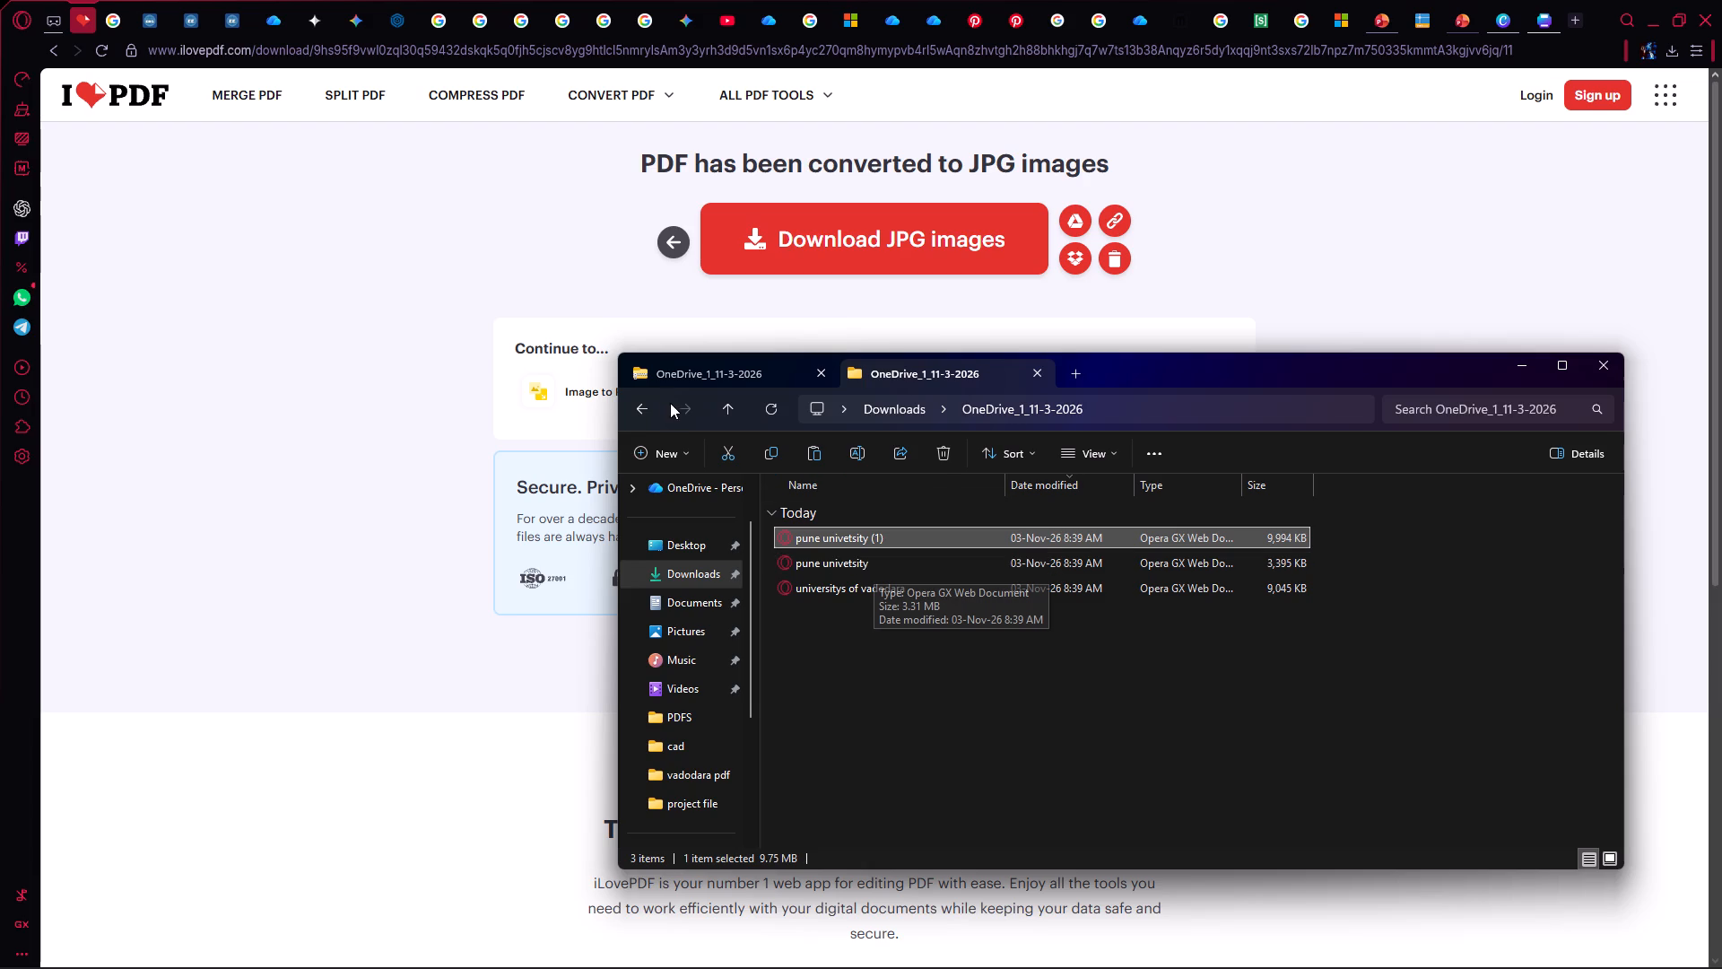
left_click(645, 413)
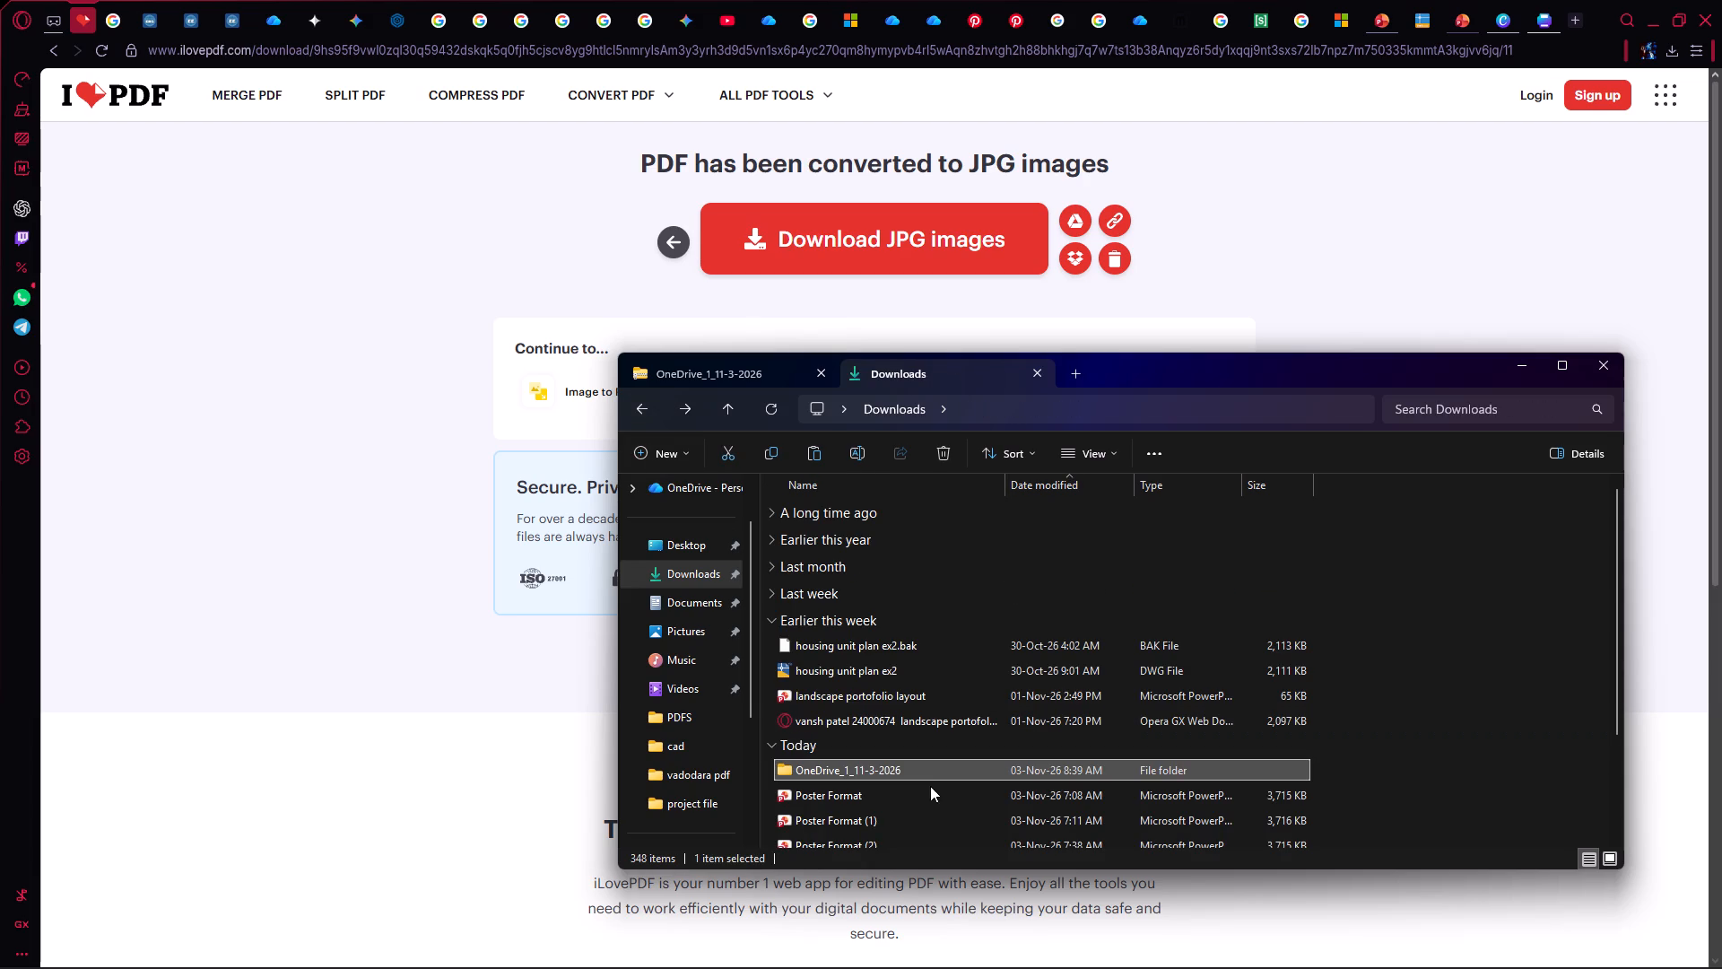
scroll(938, 772, "down", 2)
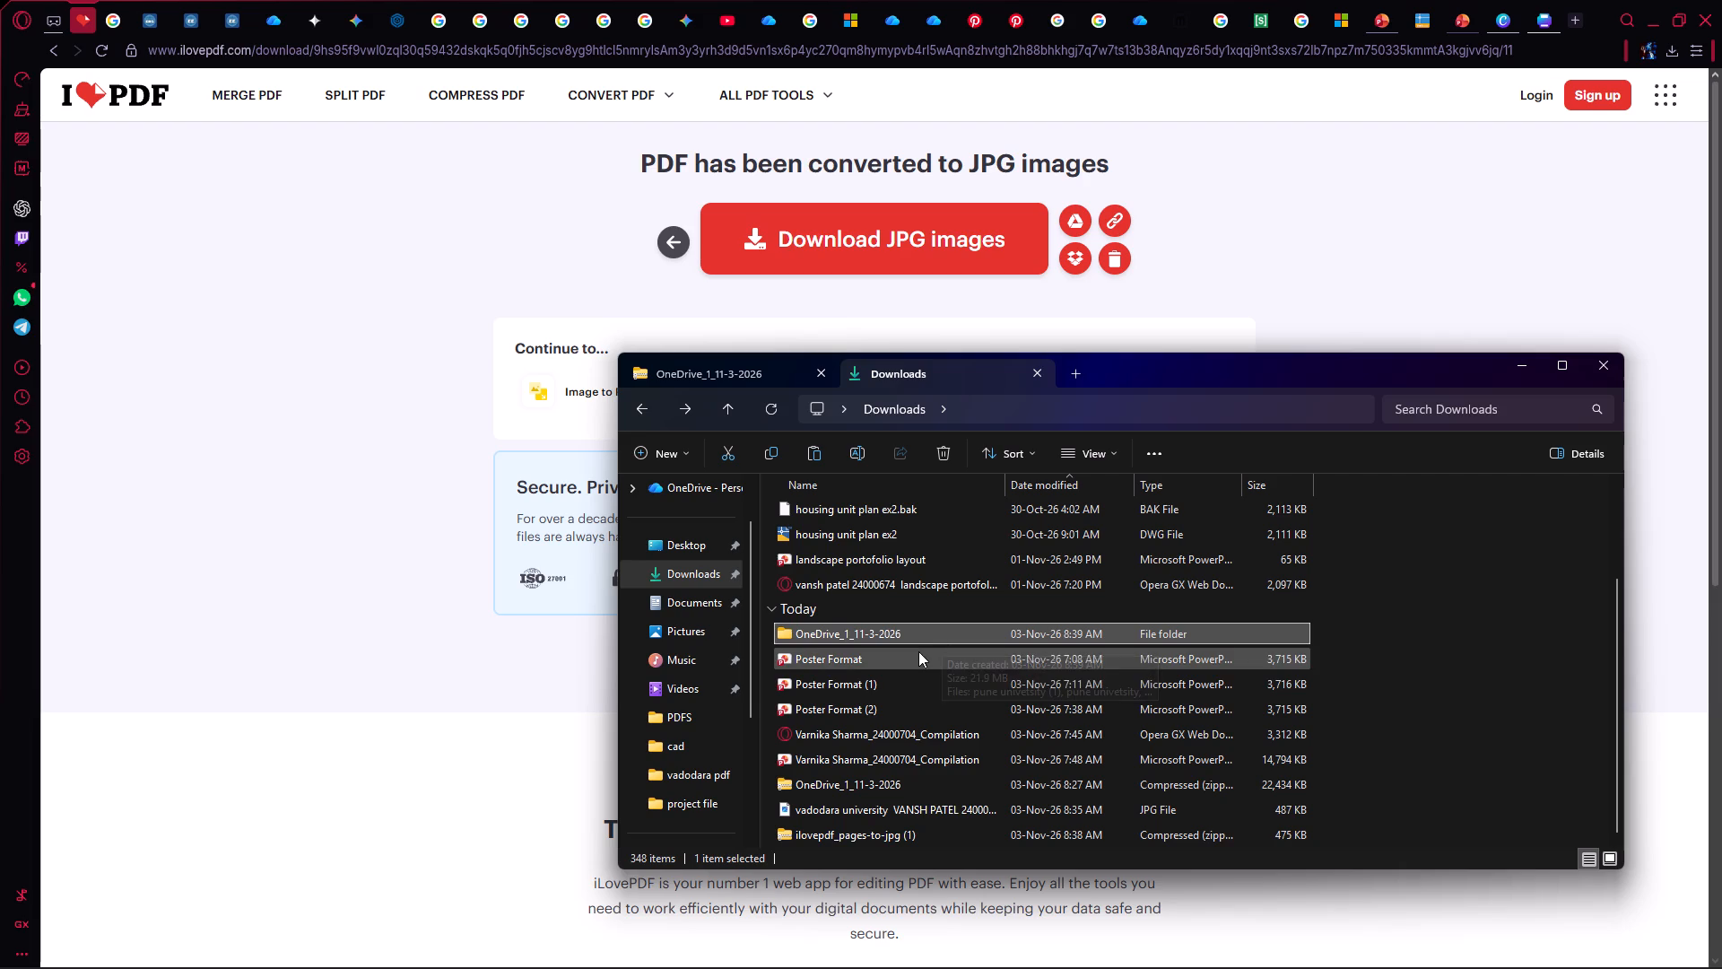
scroll(913, 696, "down", 1)
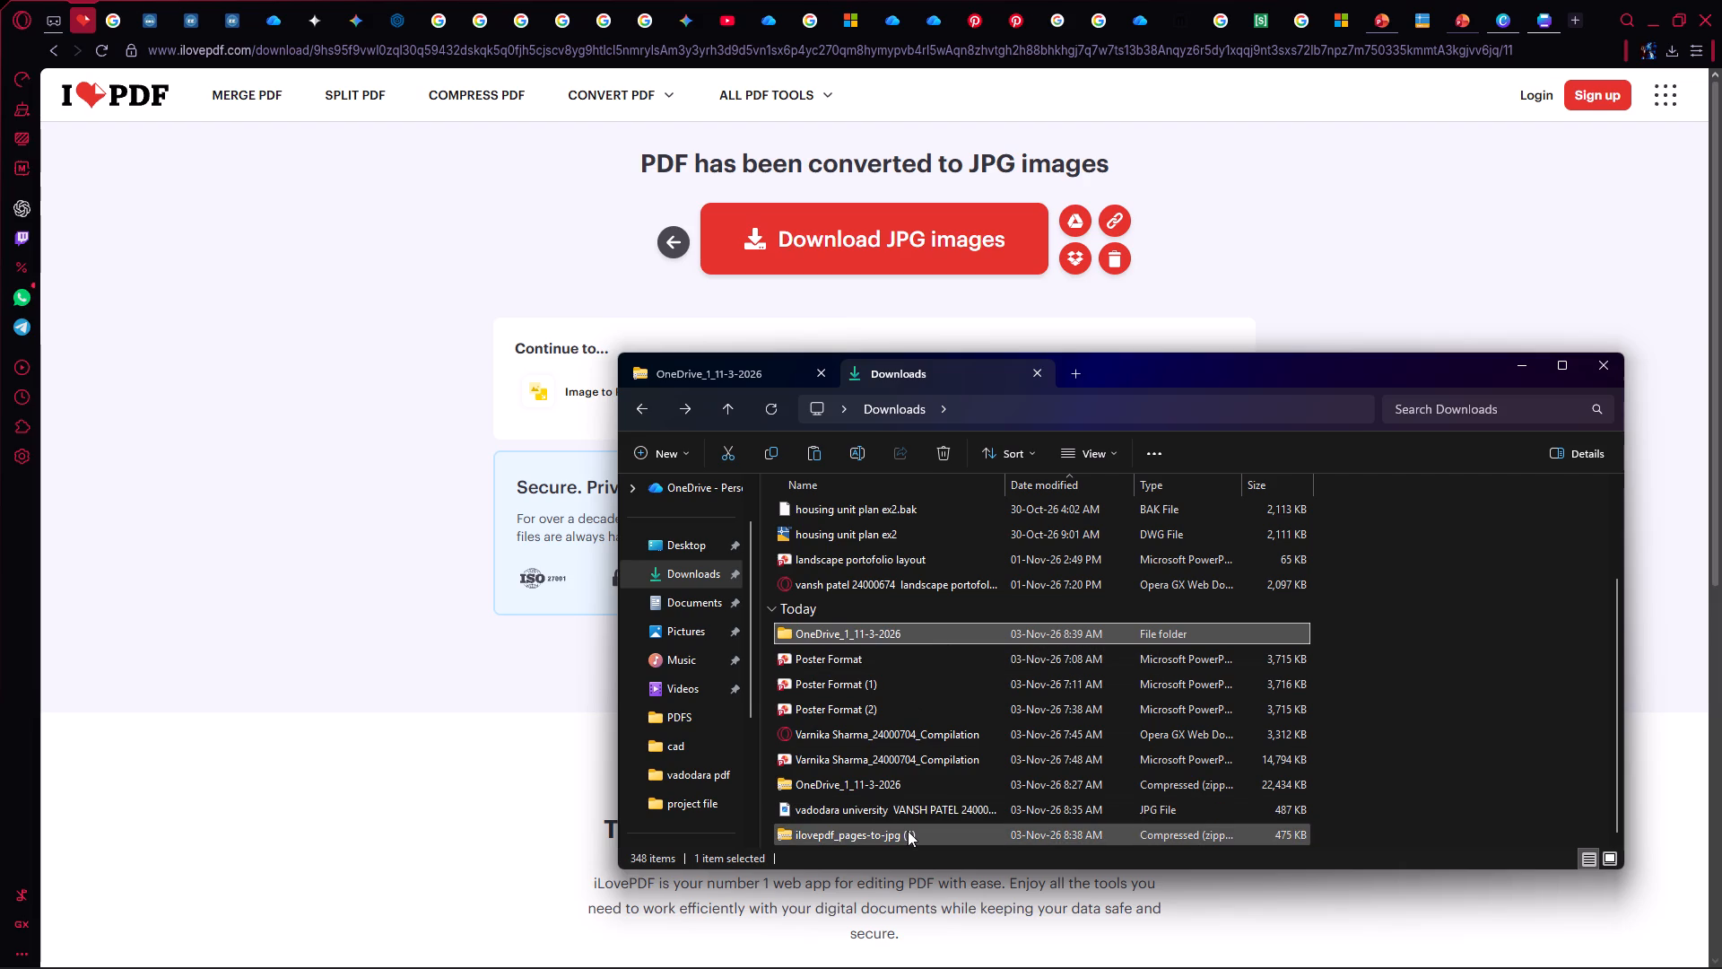
double_click(911, 789)
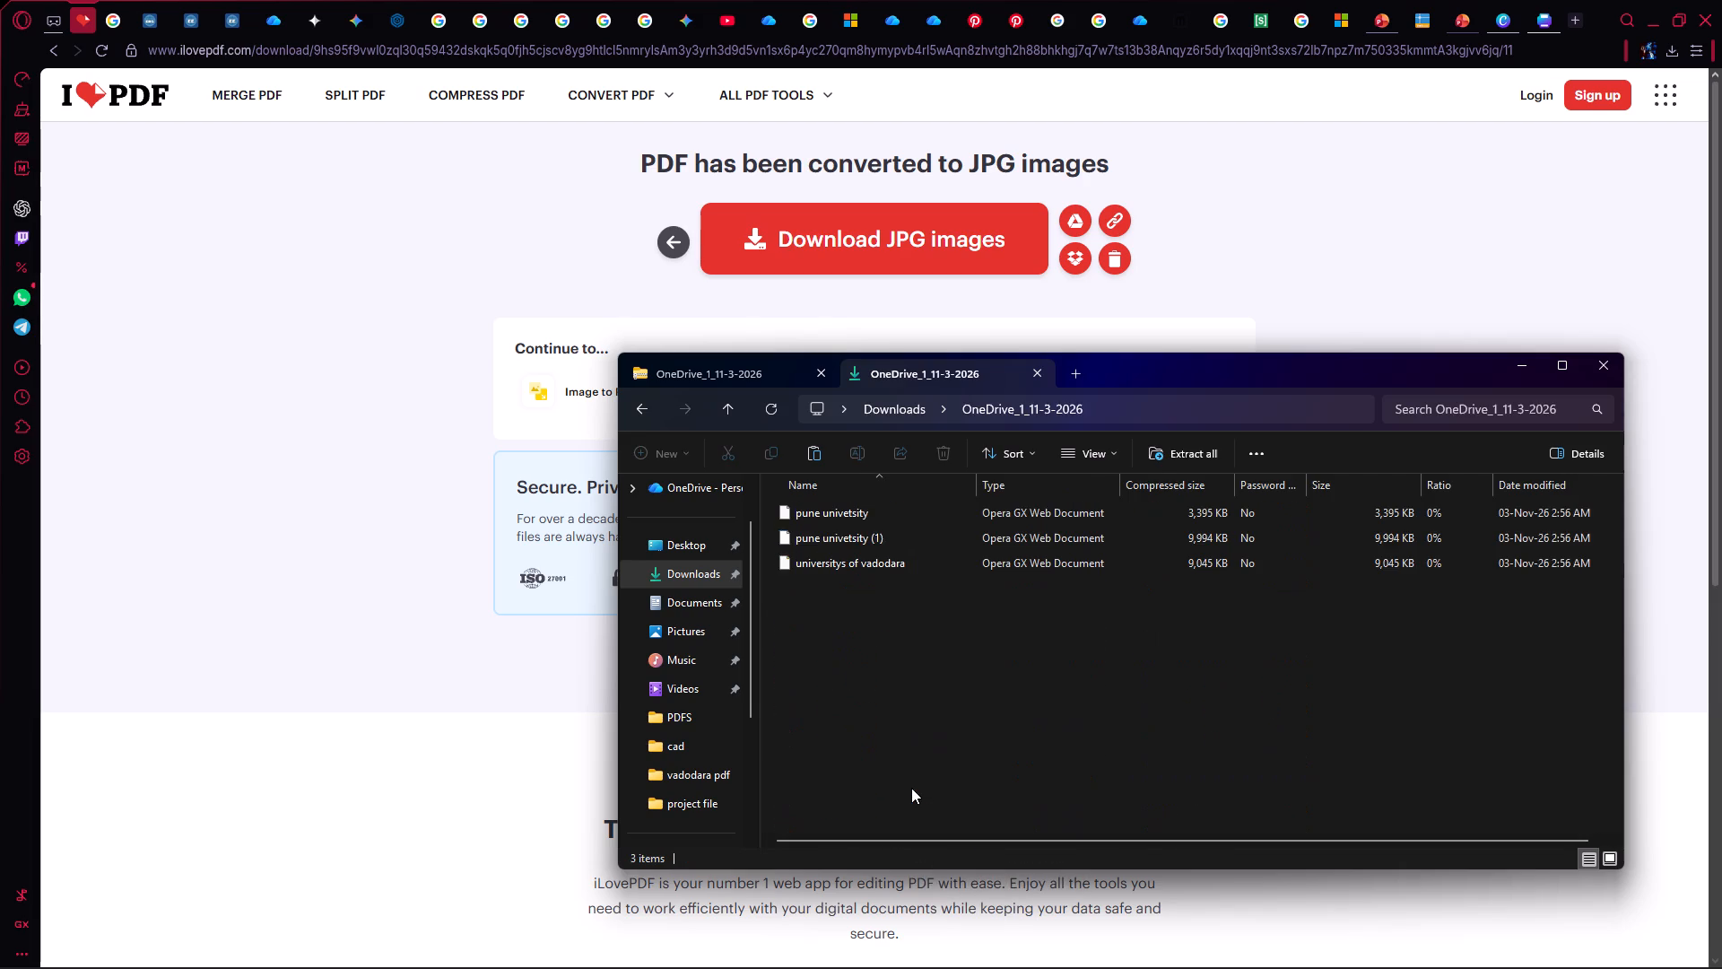
left_click(893, 537)
triple_click(893, 537)
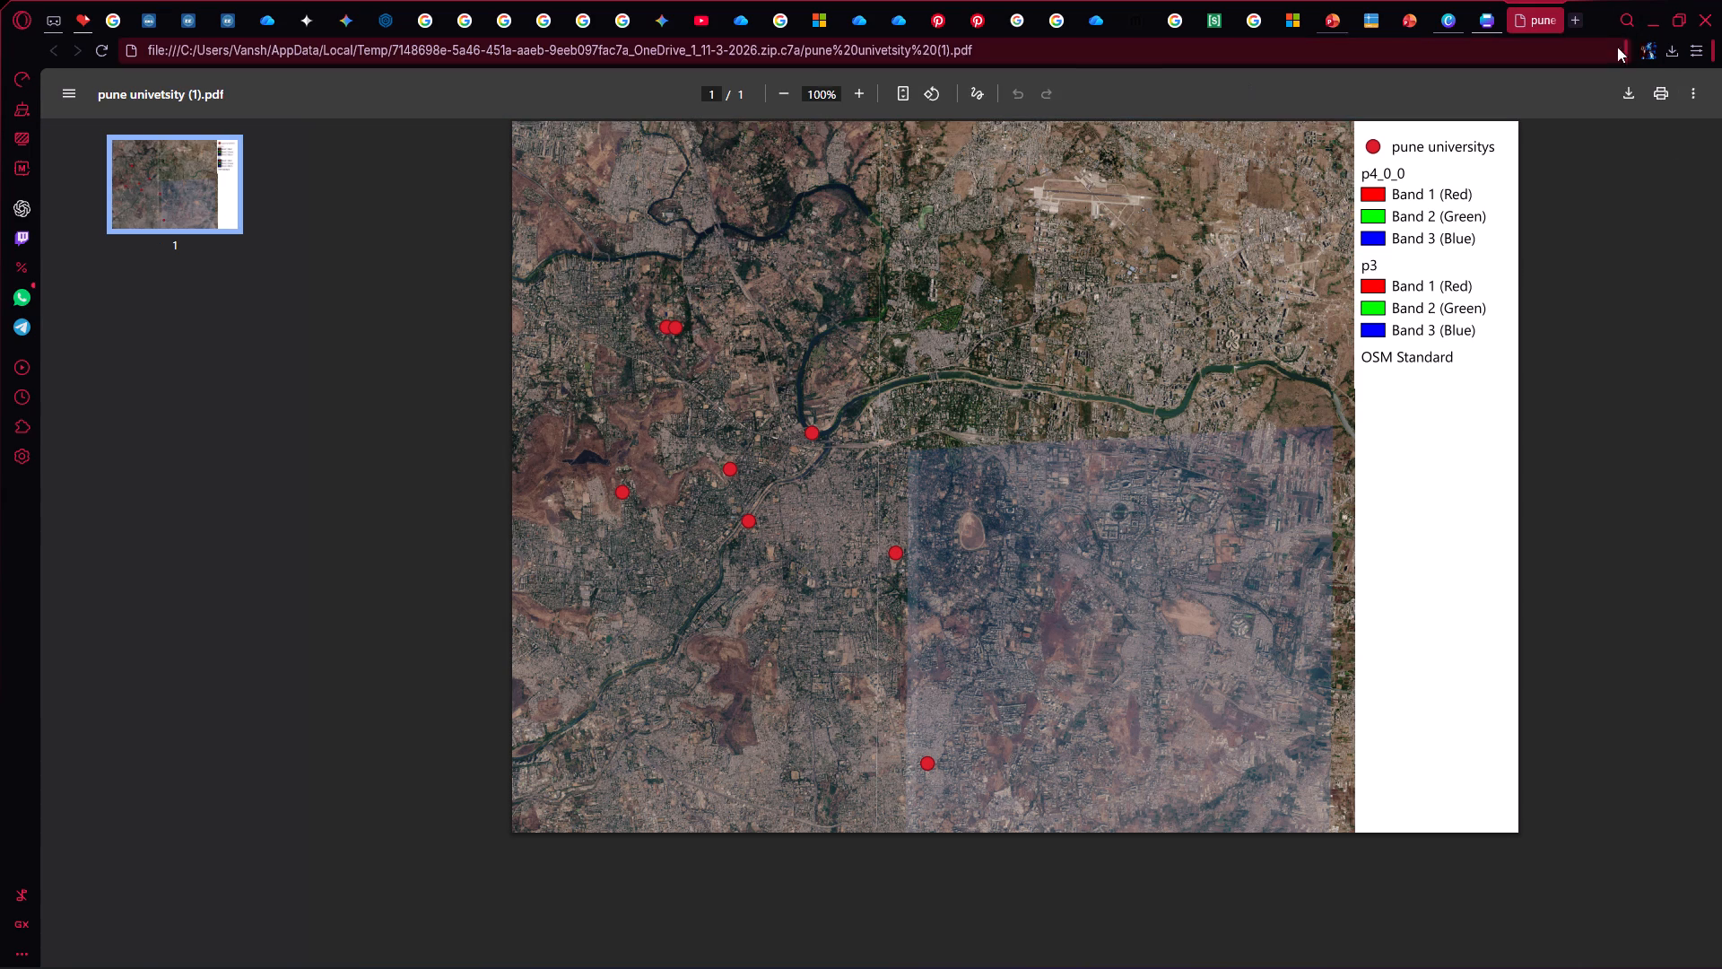
left_click(1548, 23)
left_click(1650, 21)
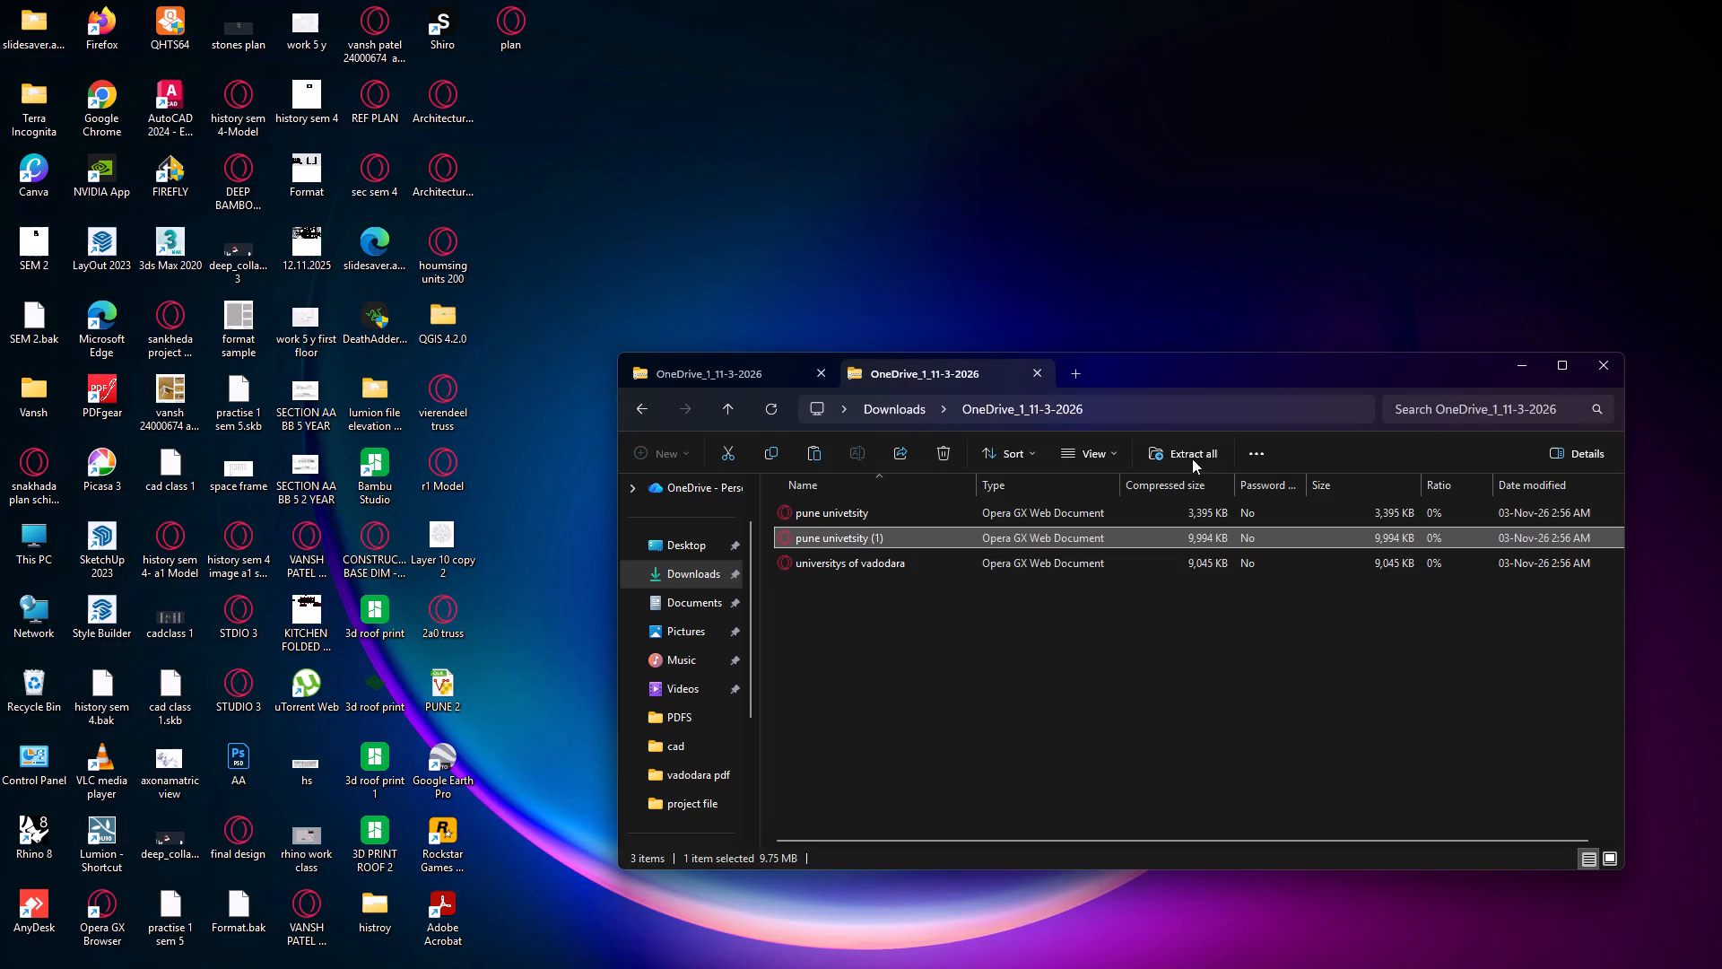
double_click(912, 559)
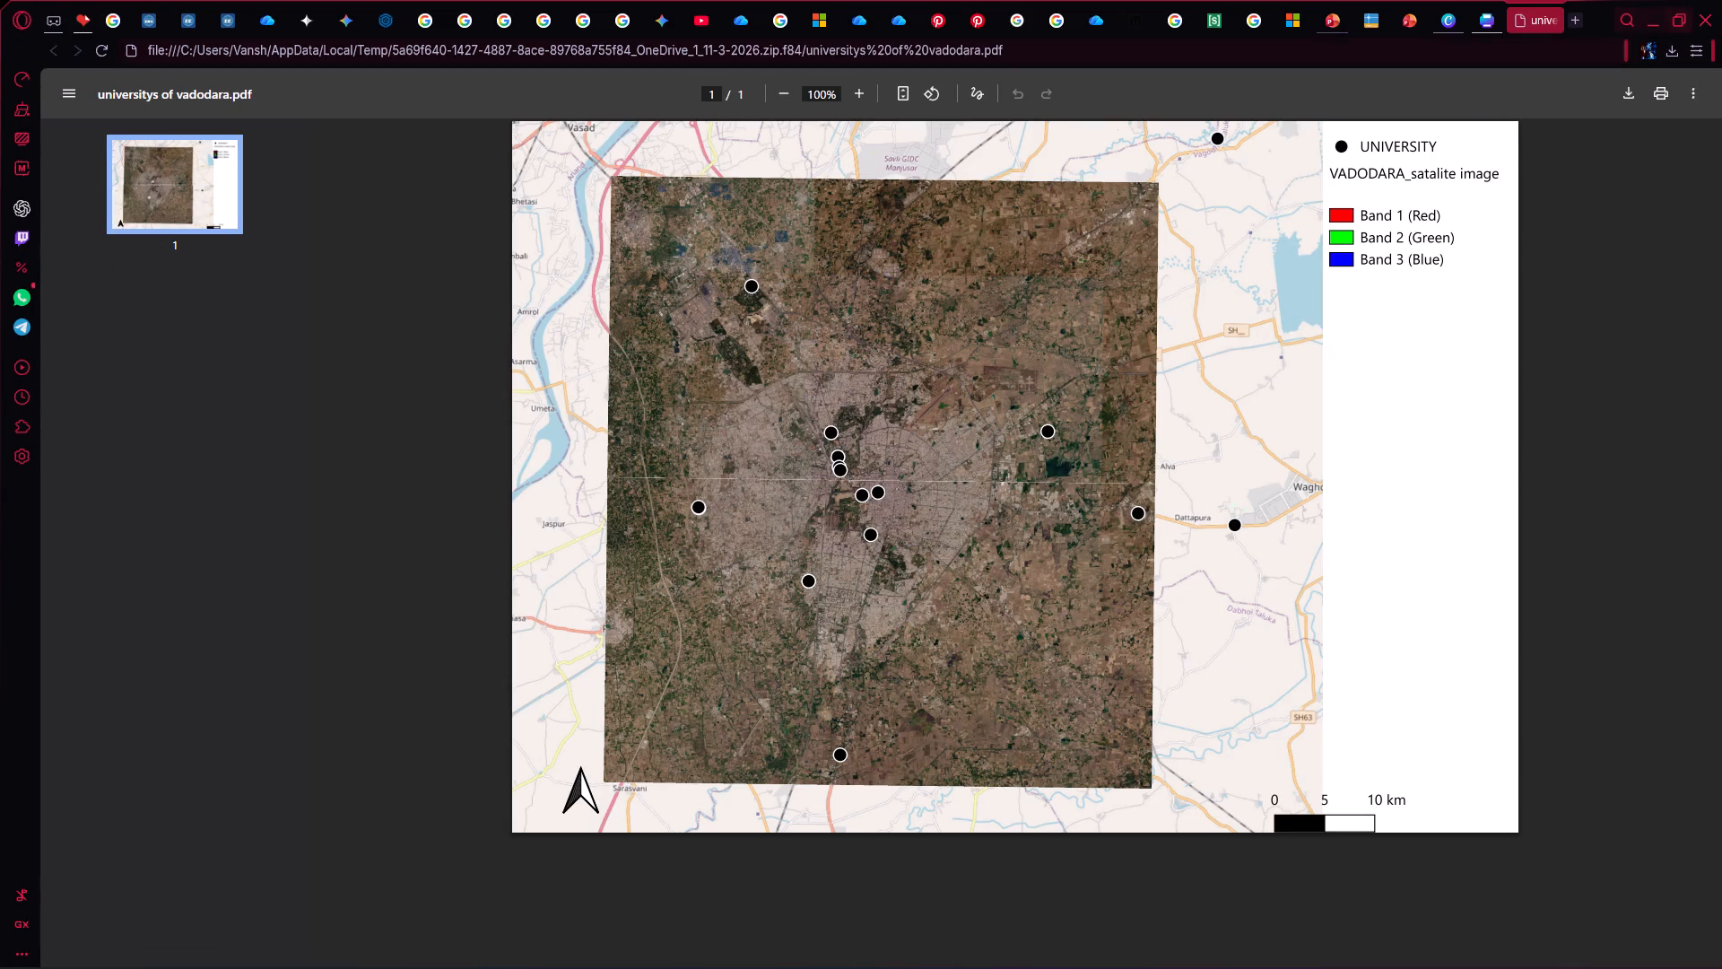
left_click(1554, 19)
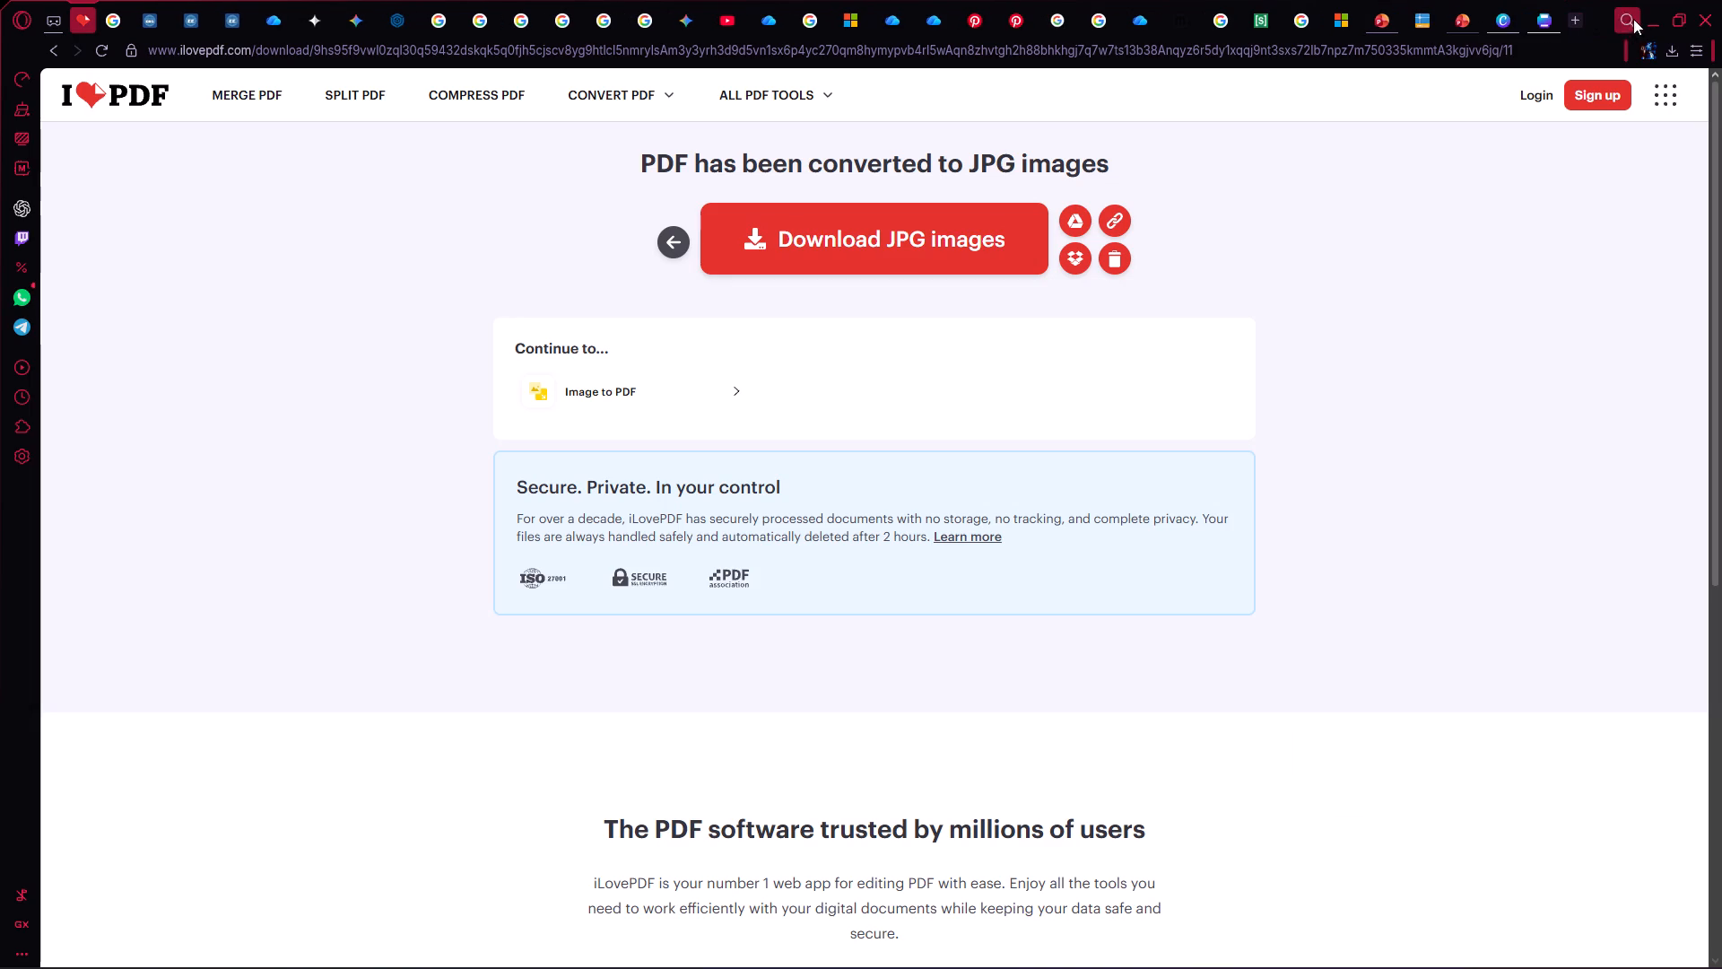
left_click(1651, 20)
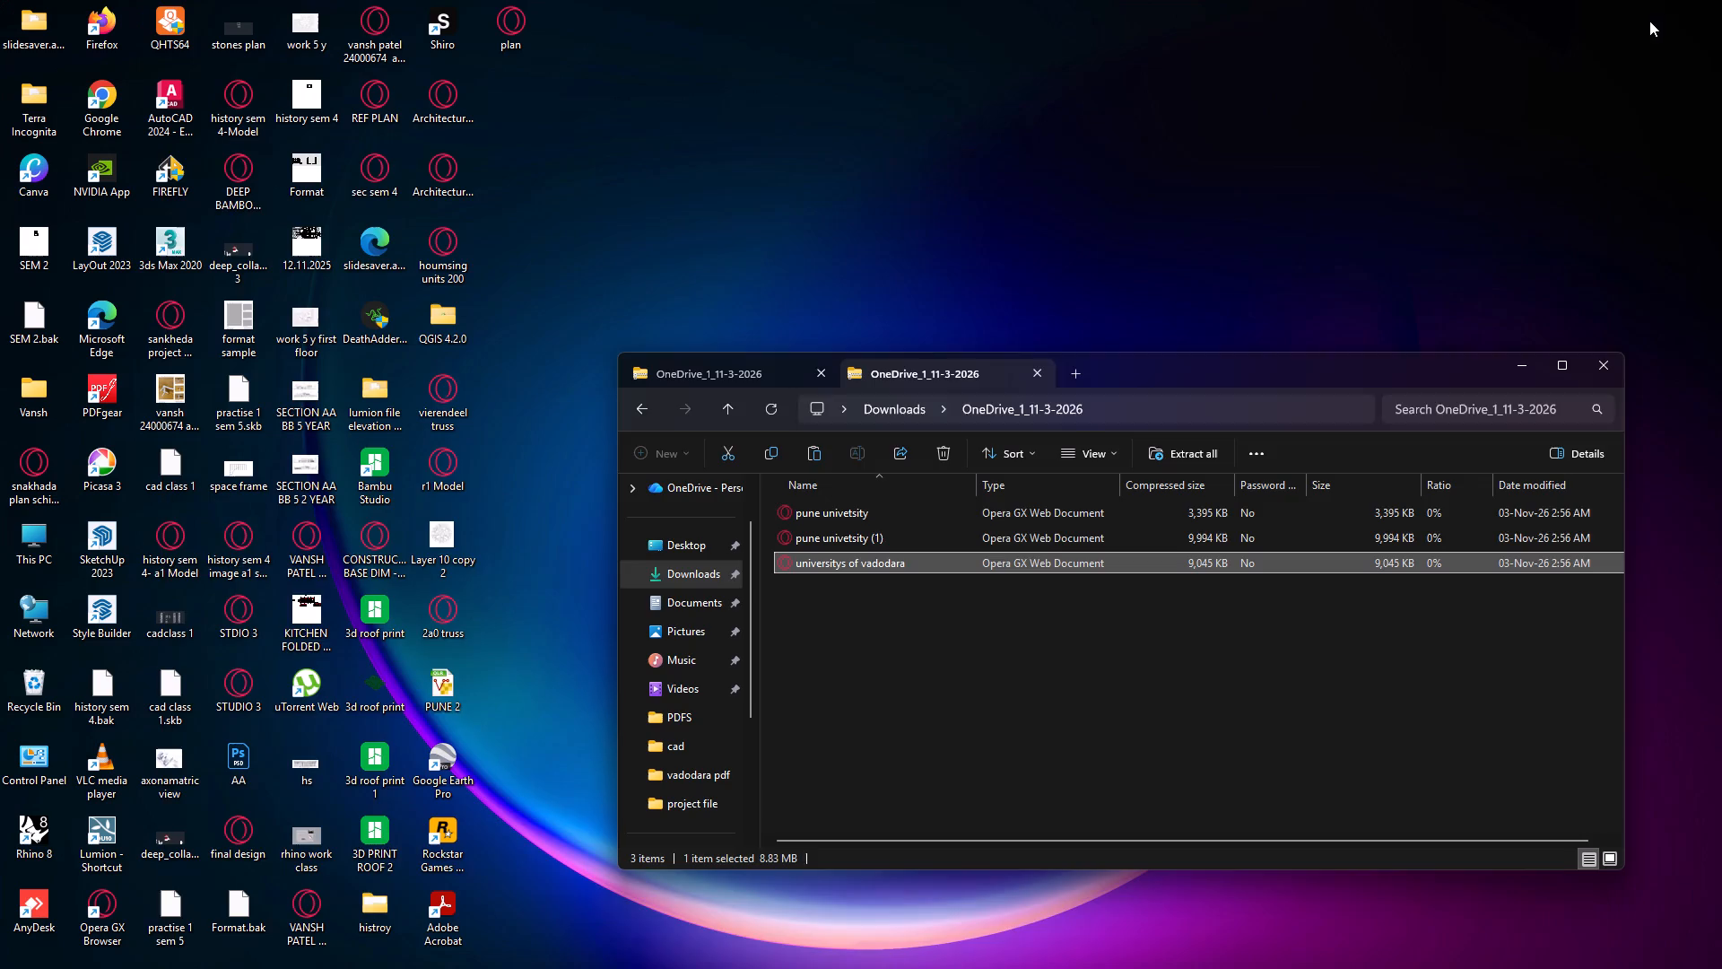
Delete the OneDrive_1_11-3-2026 zip archive from Downloads.
left_click(649, 411)
key("Delete")
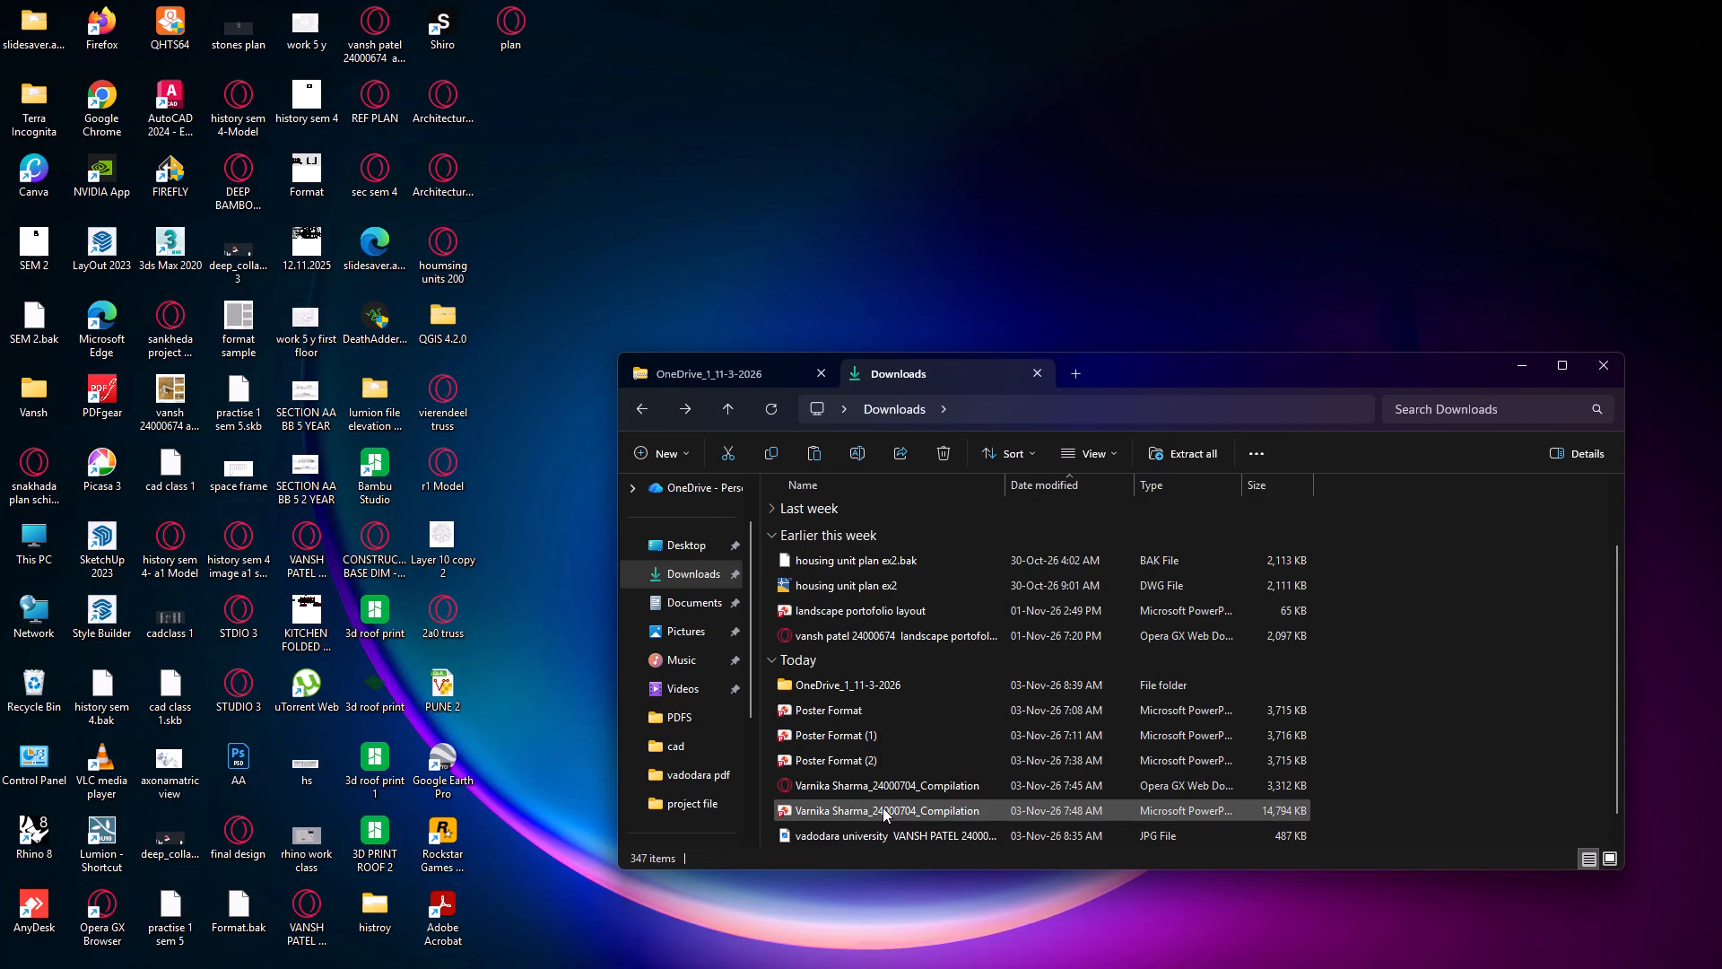
Delete the extracted OneDrive_1_11-3-2026 folder from Downloads.
double_click(873, 684)
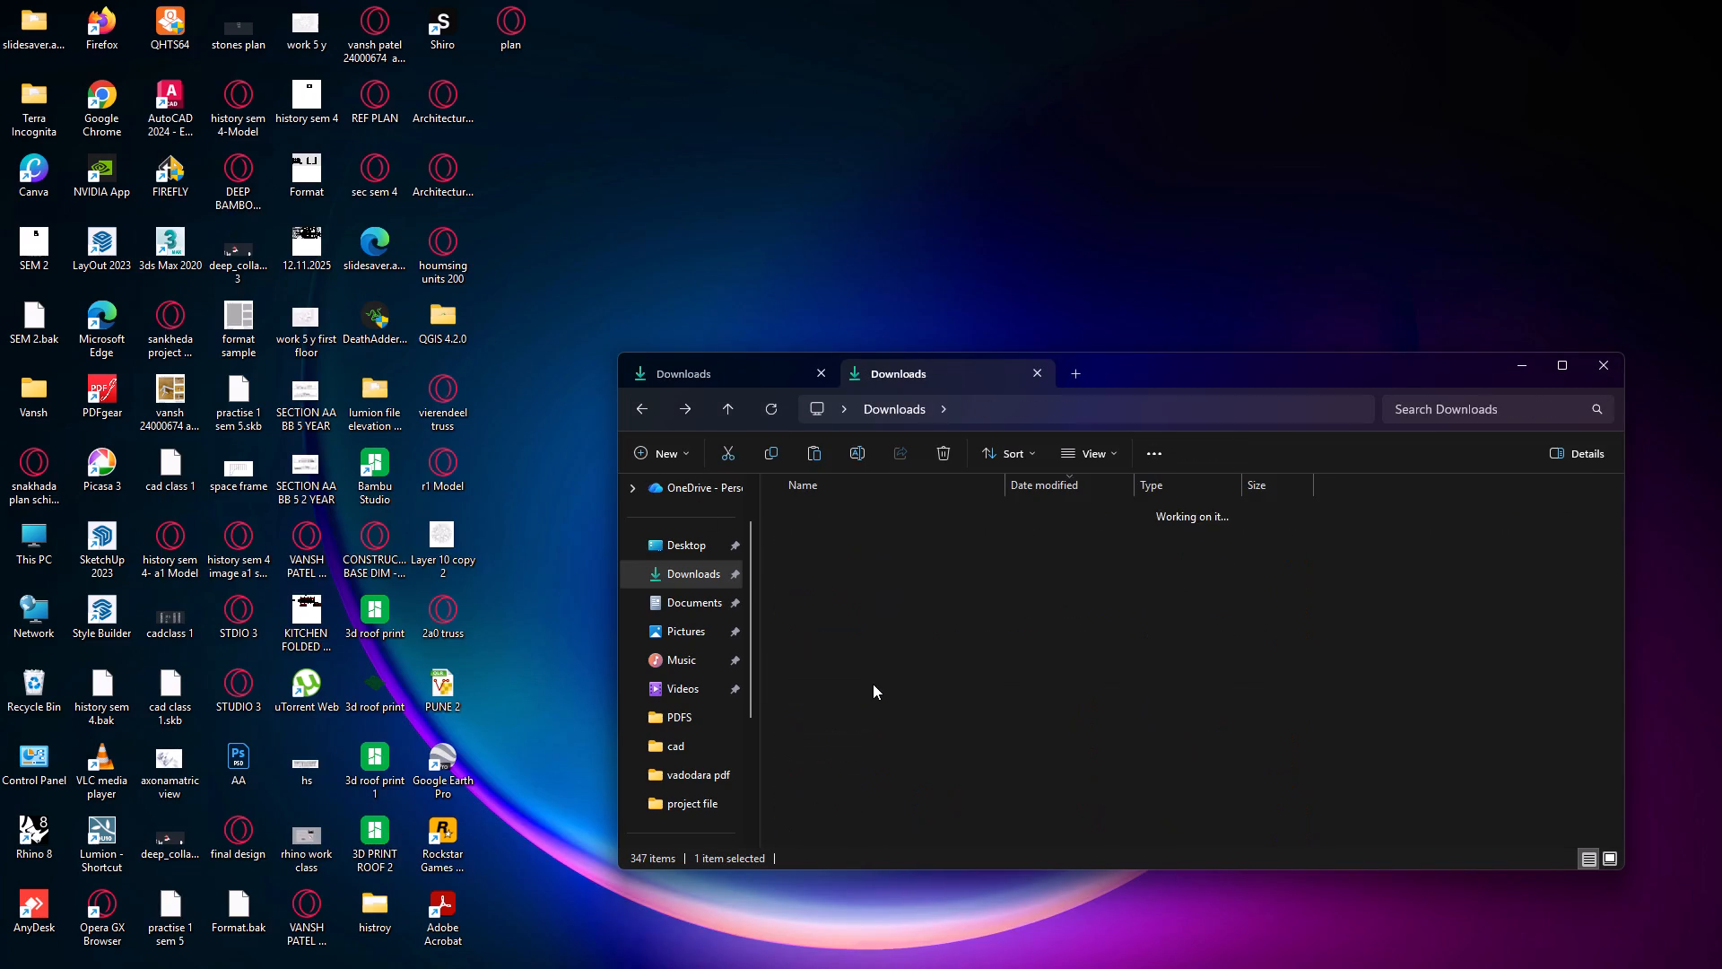
left_click(640, 410)
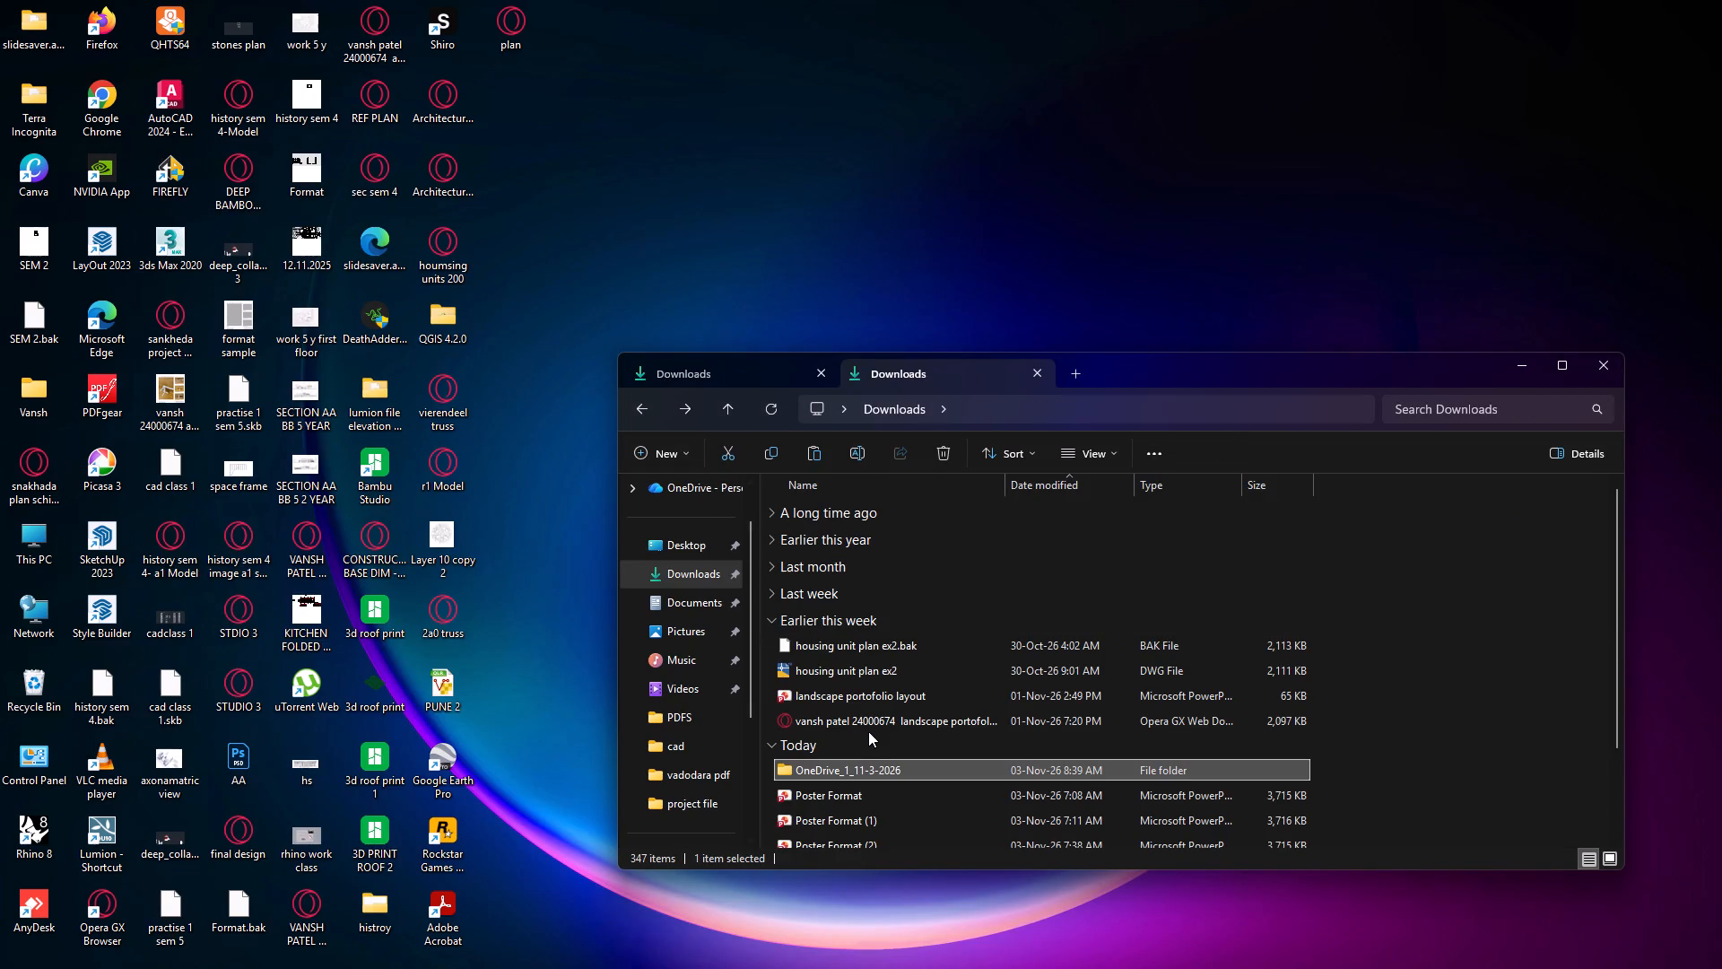
key("Delete")
Open the vadodara university JPG from Downloads with Photos, making Photos the permanent app for .jpg files, and close the image after viewing.
scroll(865, 730, "down", 1)
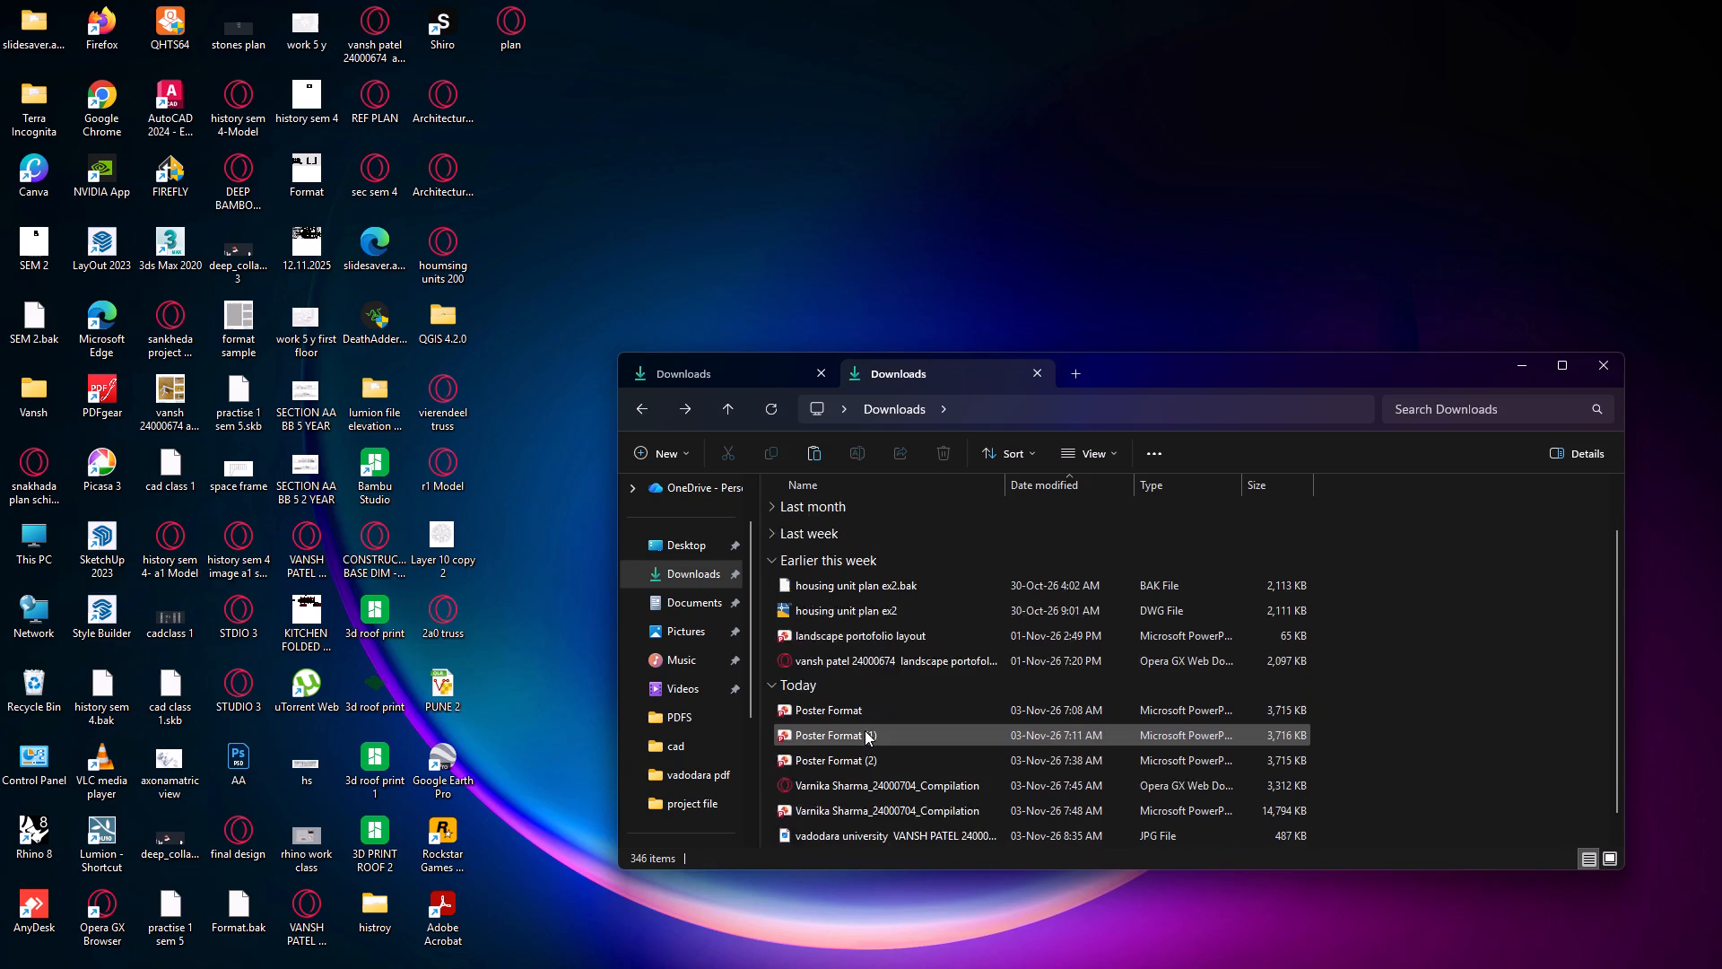
scroll(865, 730, "down", 1)
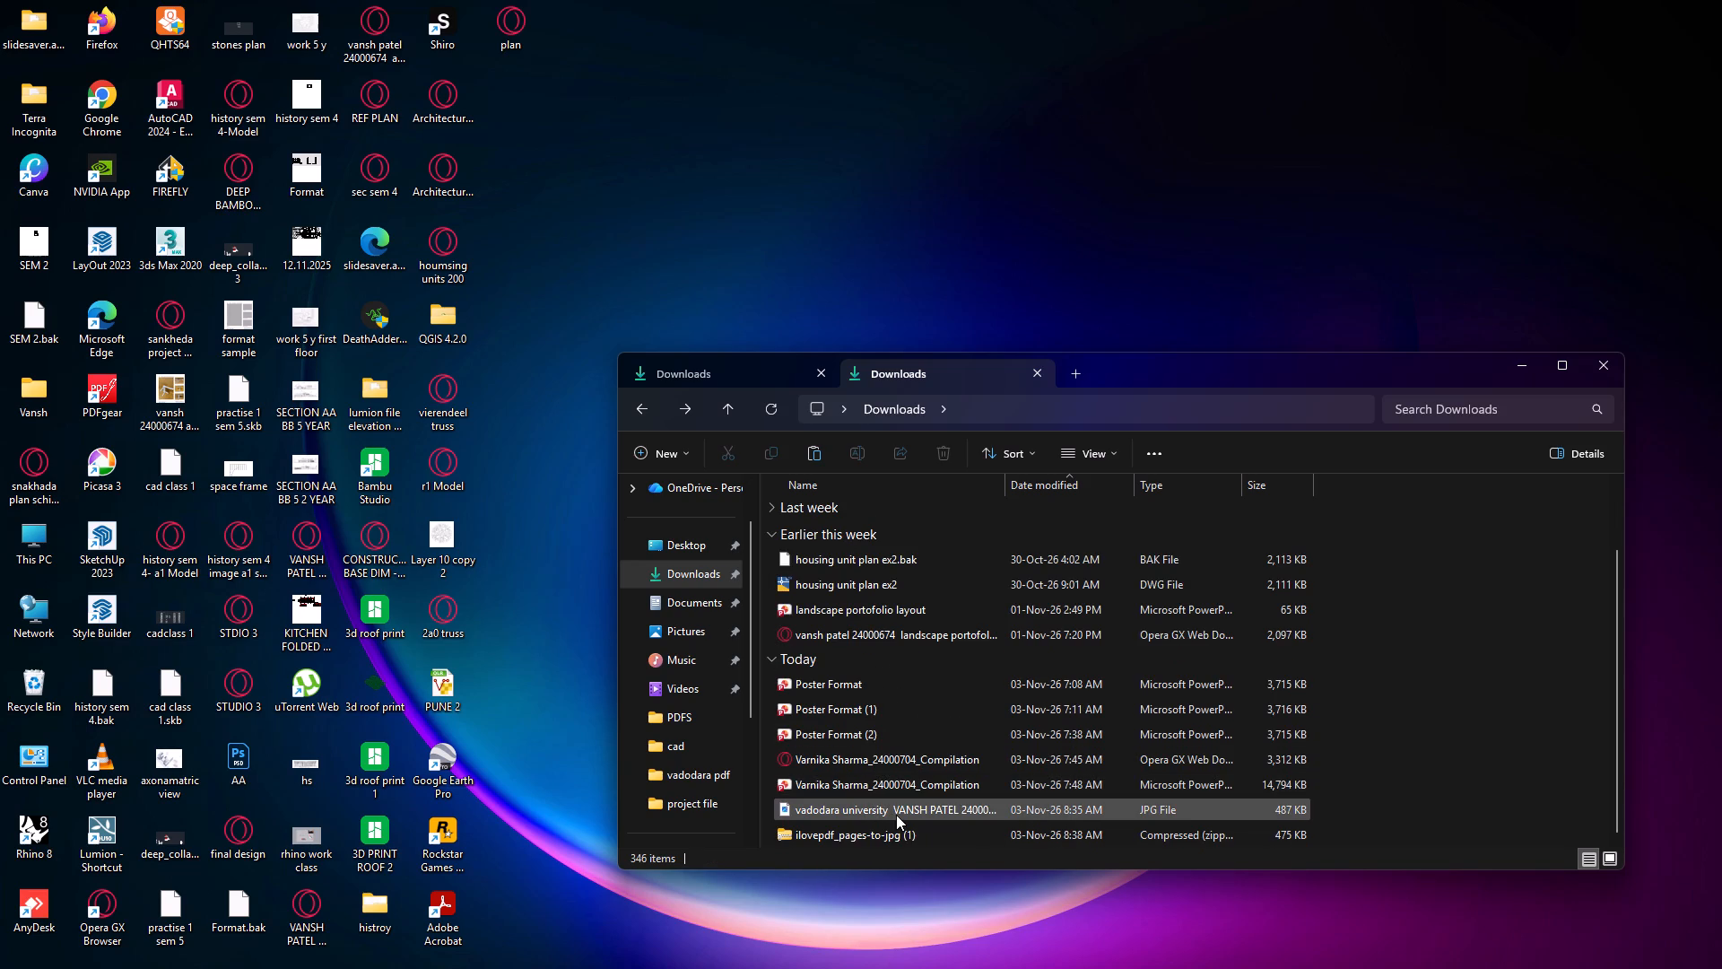
double_click(896, 814)
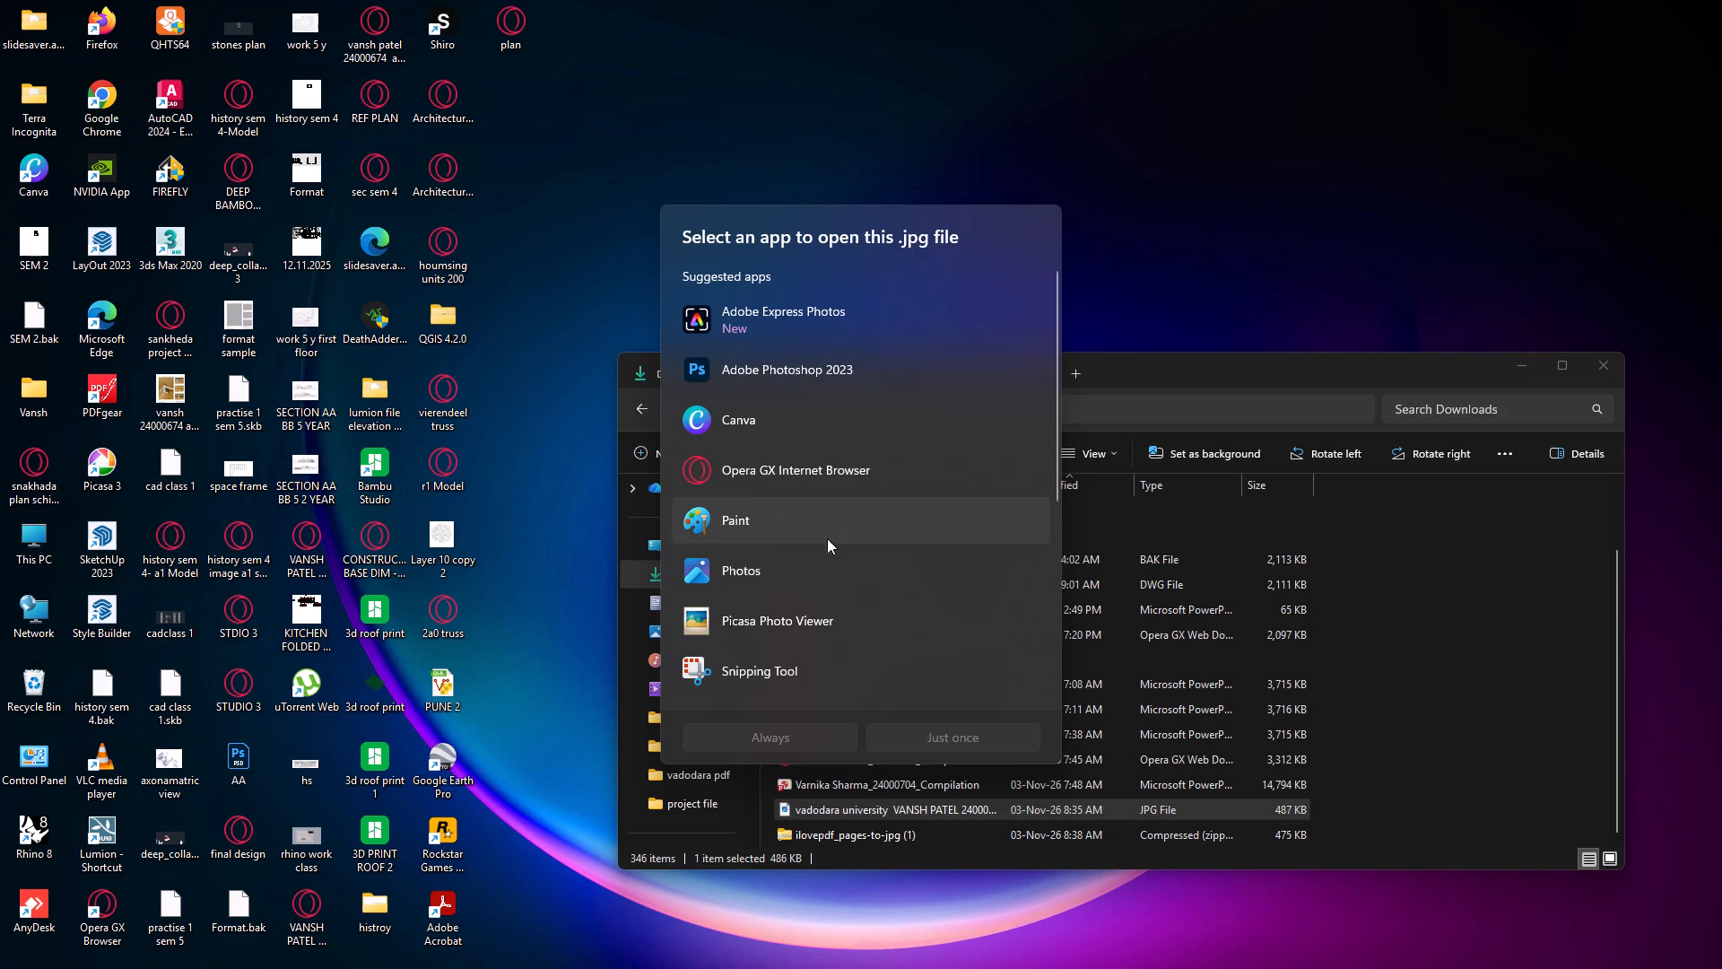
left_click(827, 565)
left_click(773, 738)
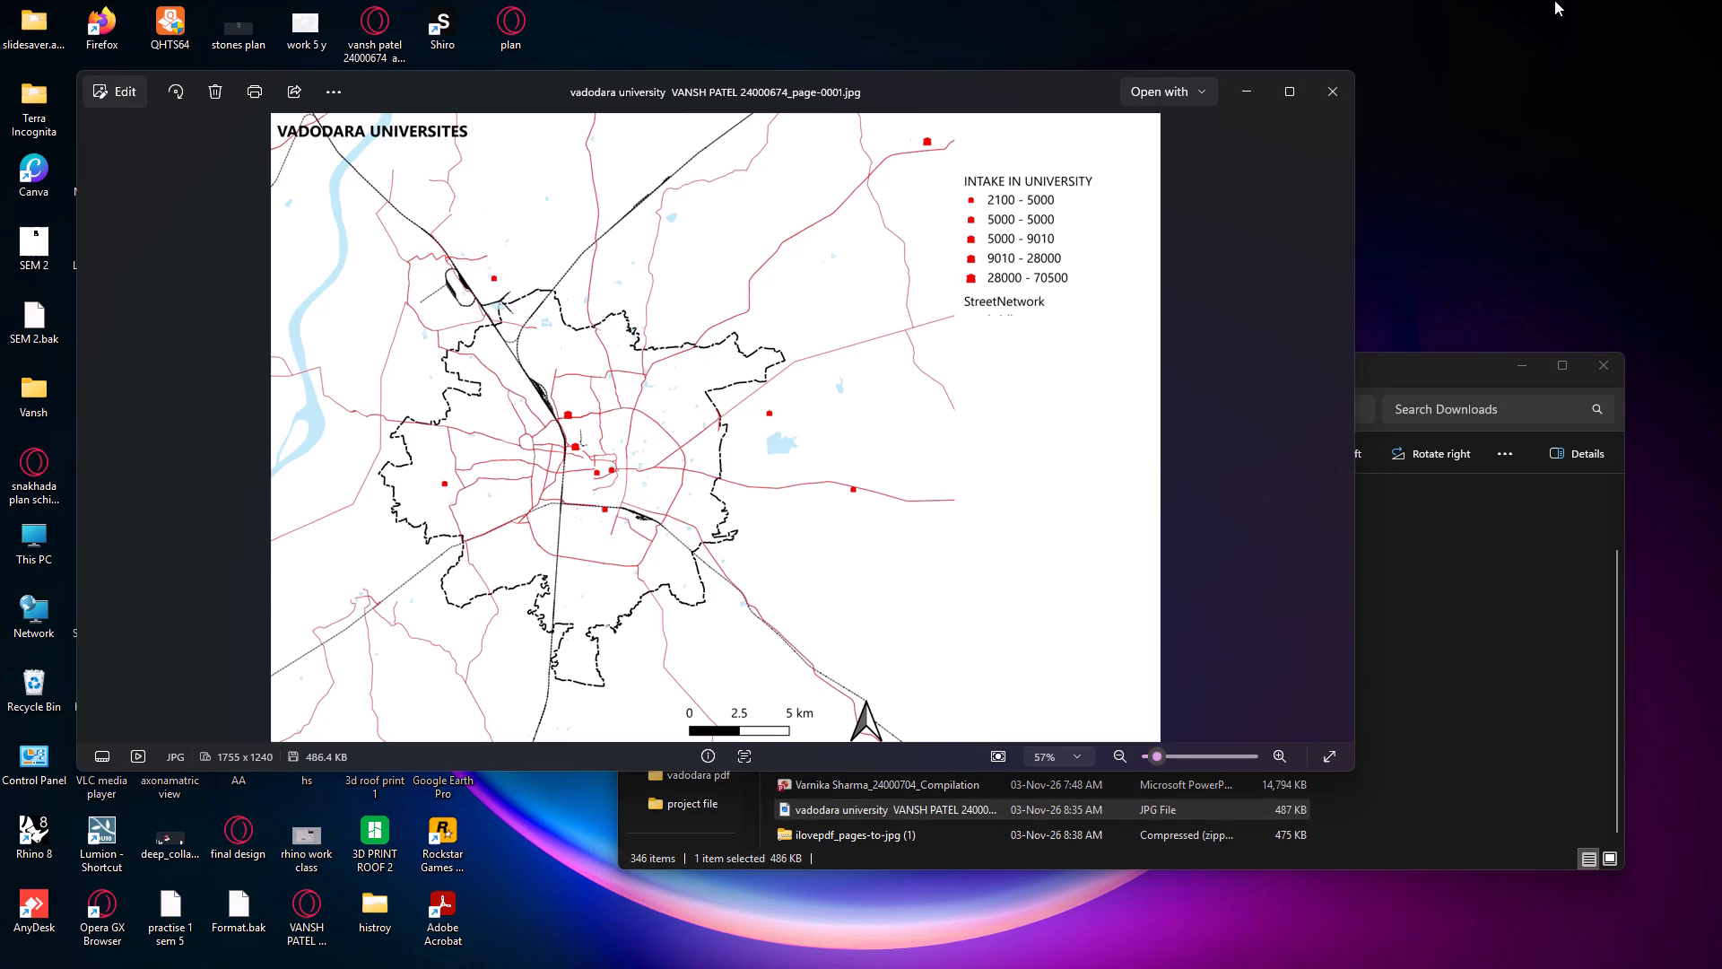
left_click(1325, 88)
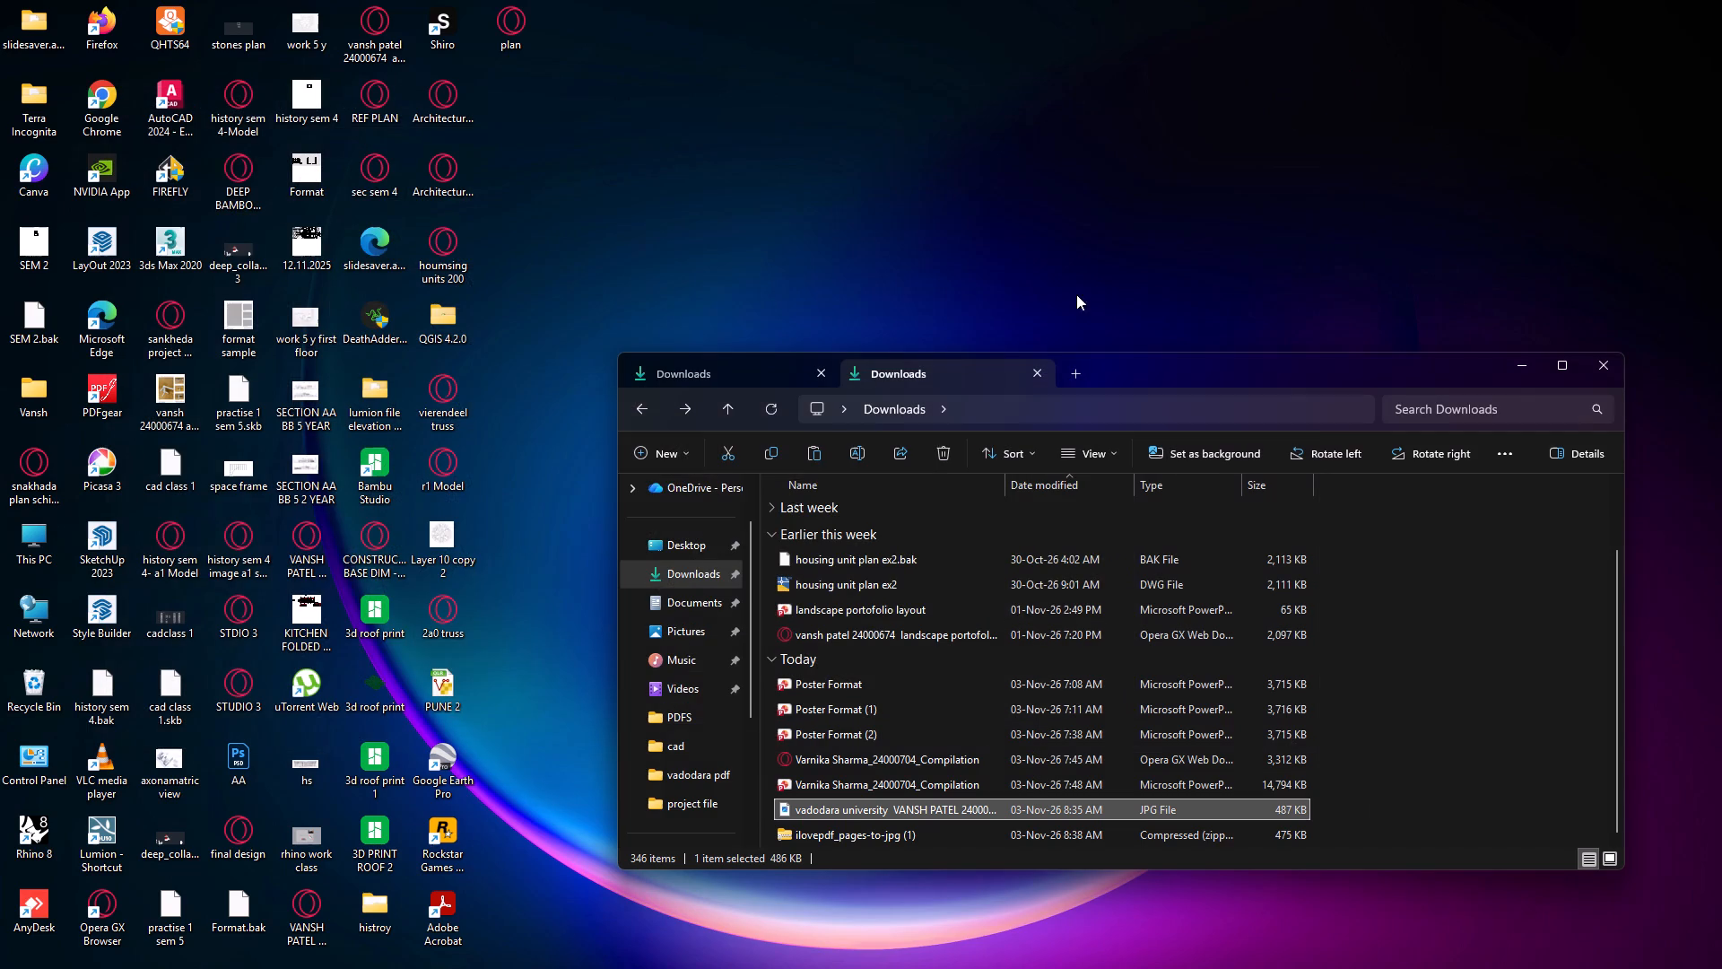
Check the contents of the ilovepdf_pages-to-jpg (1) zip archive and its BATCH-2023 folder, and return to Downloads.
double_click(857, 831)
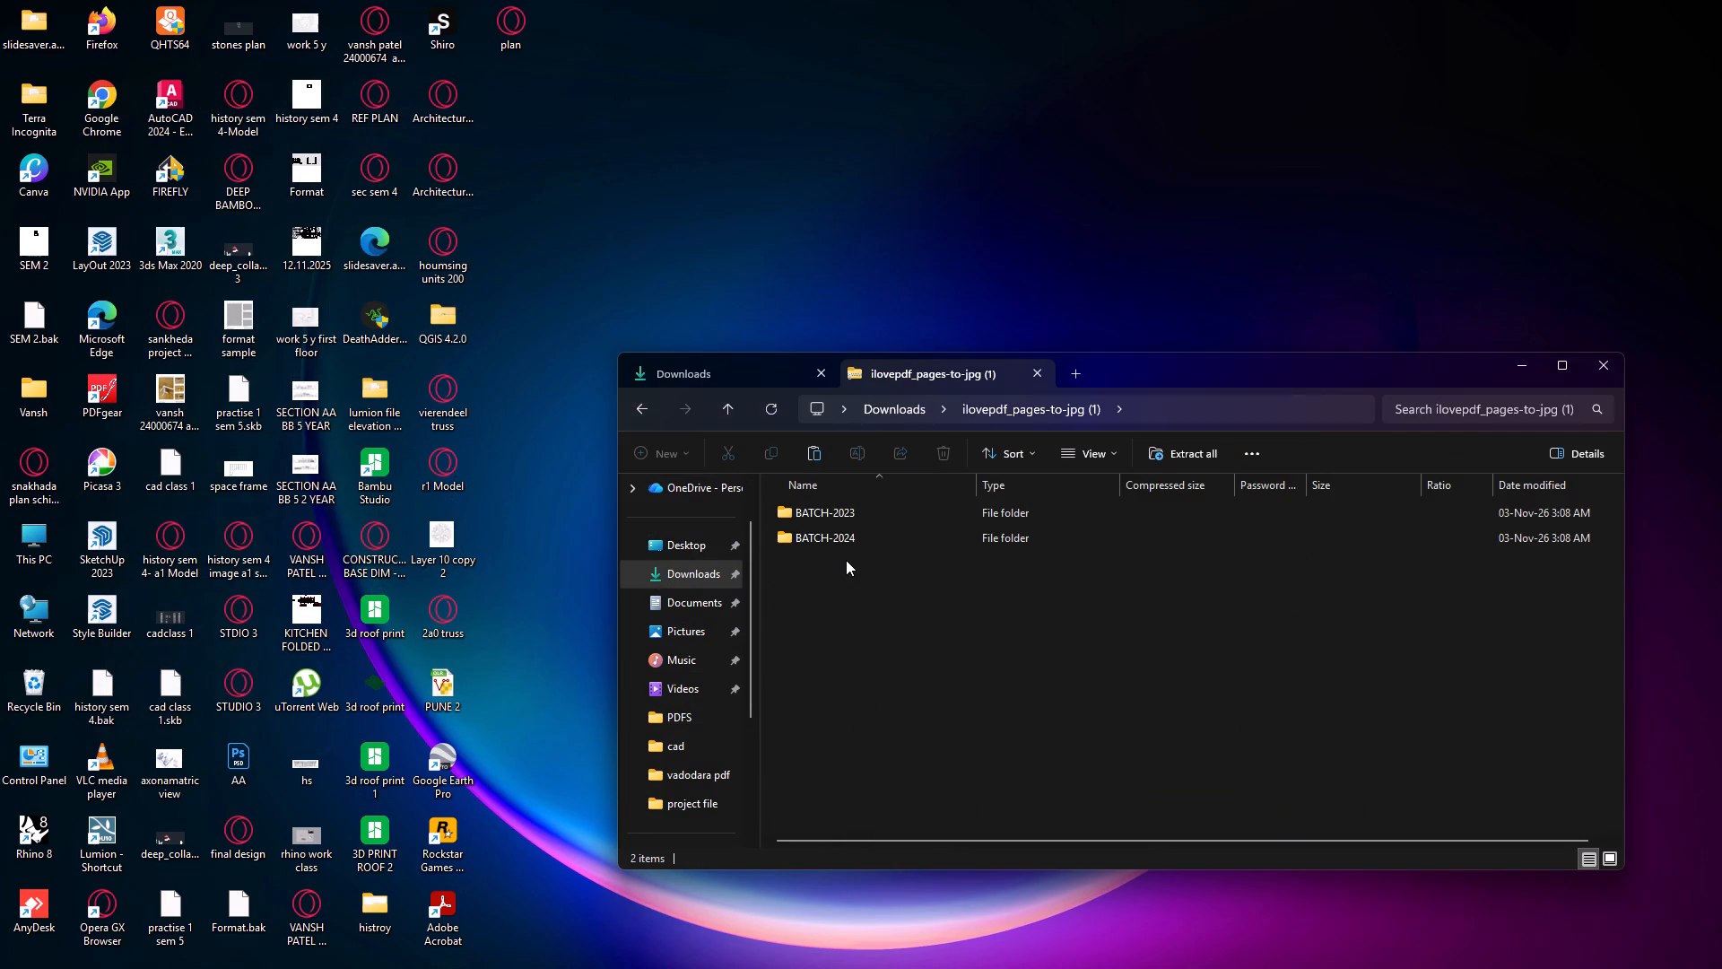
double_click(858, 514)
left_click(634, 390)
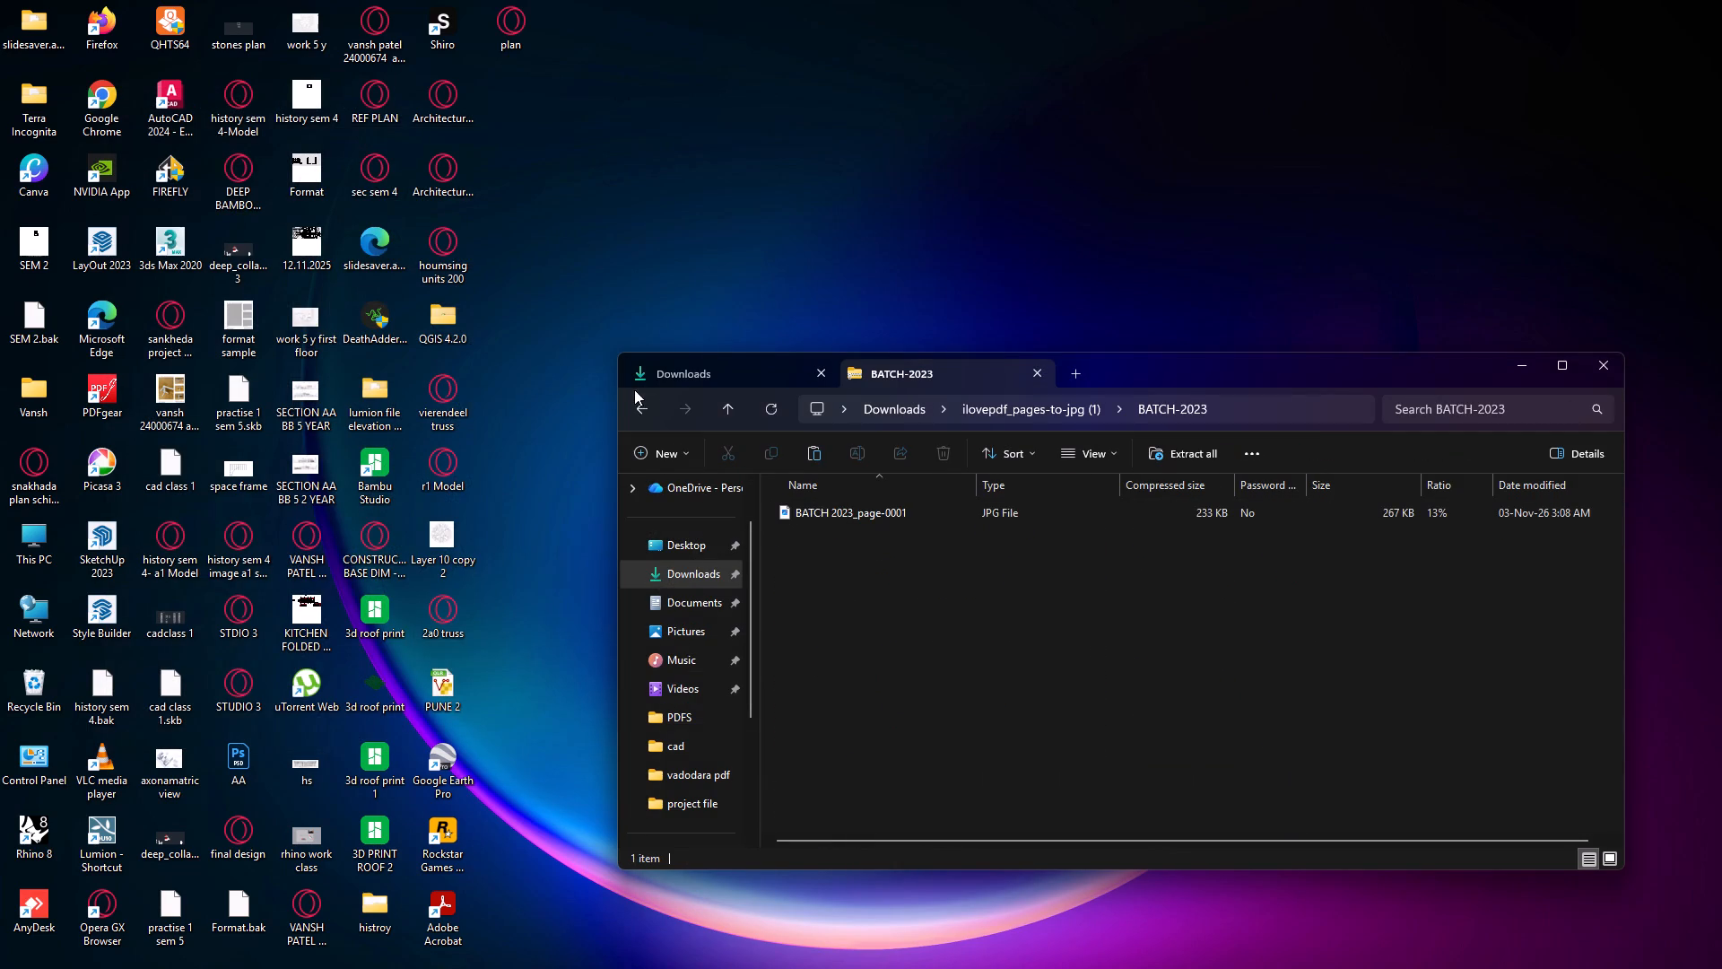
left_click(643, 406)
left_click(644, 406)
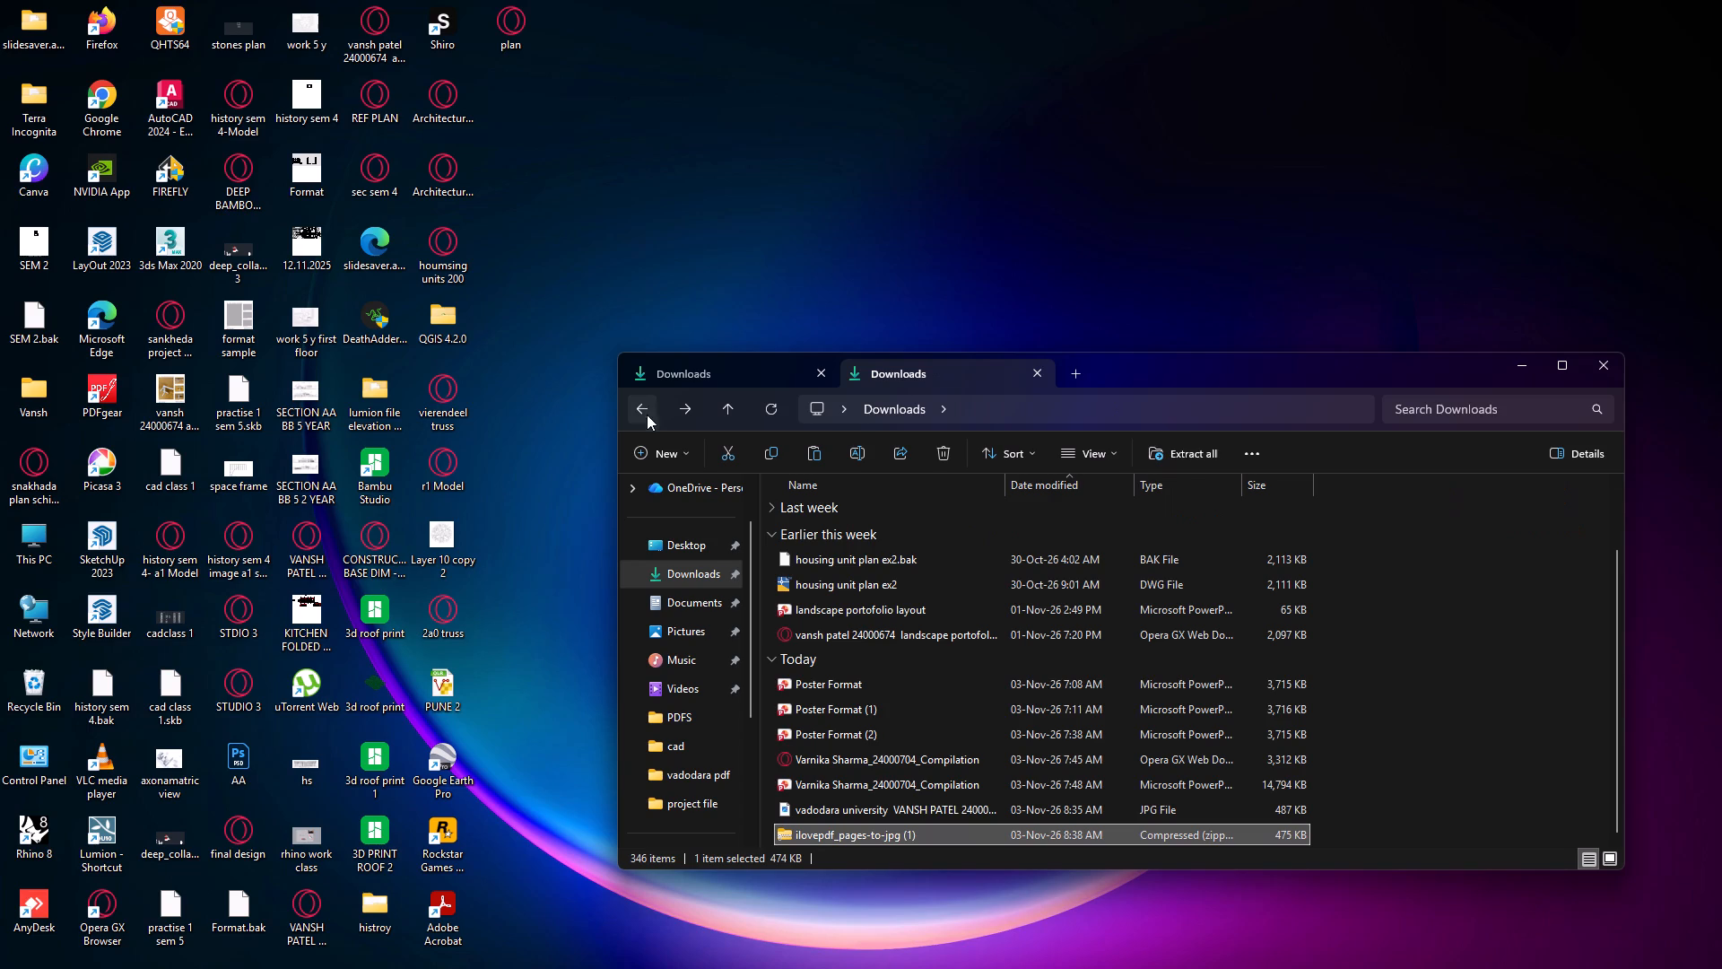
Switch to the browser and examine the Exercise 01 maps in the Canva compilation, then return to the Downloads folder.
left_click(1067, 952)
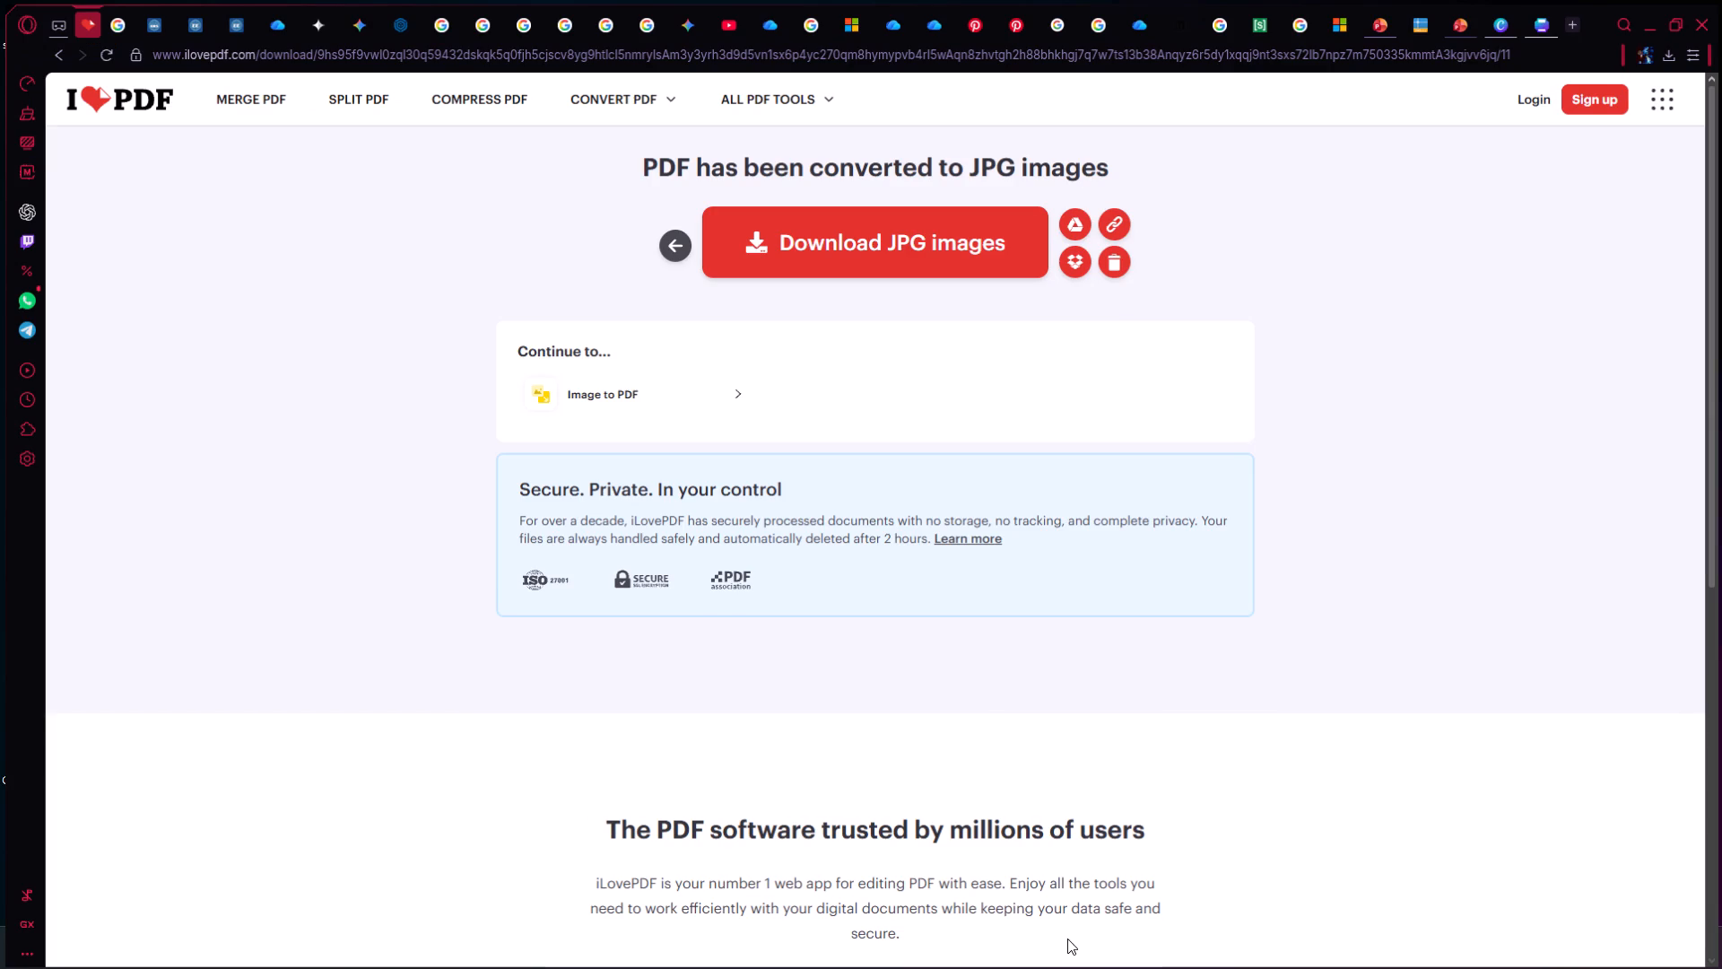
left_click(1509, 13)
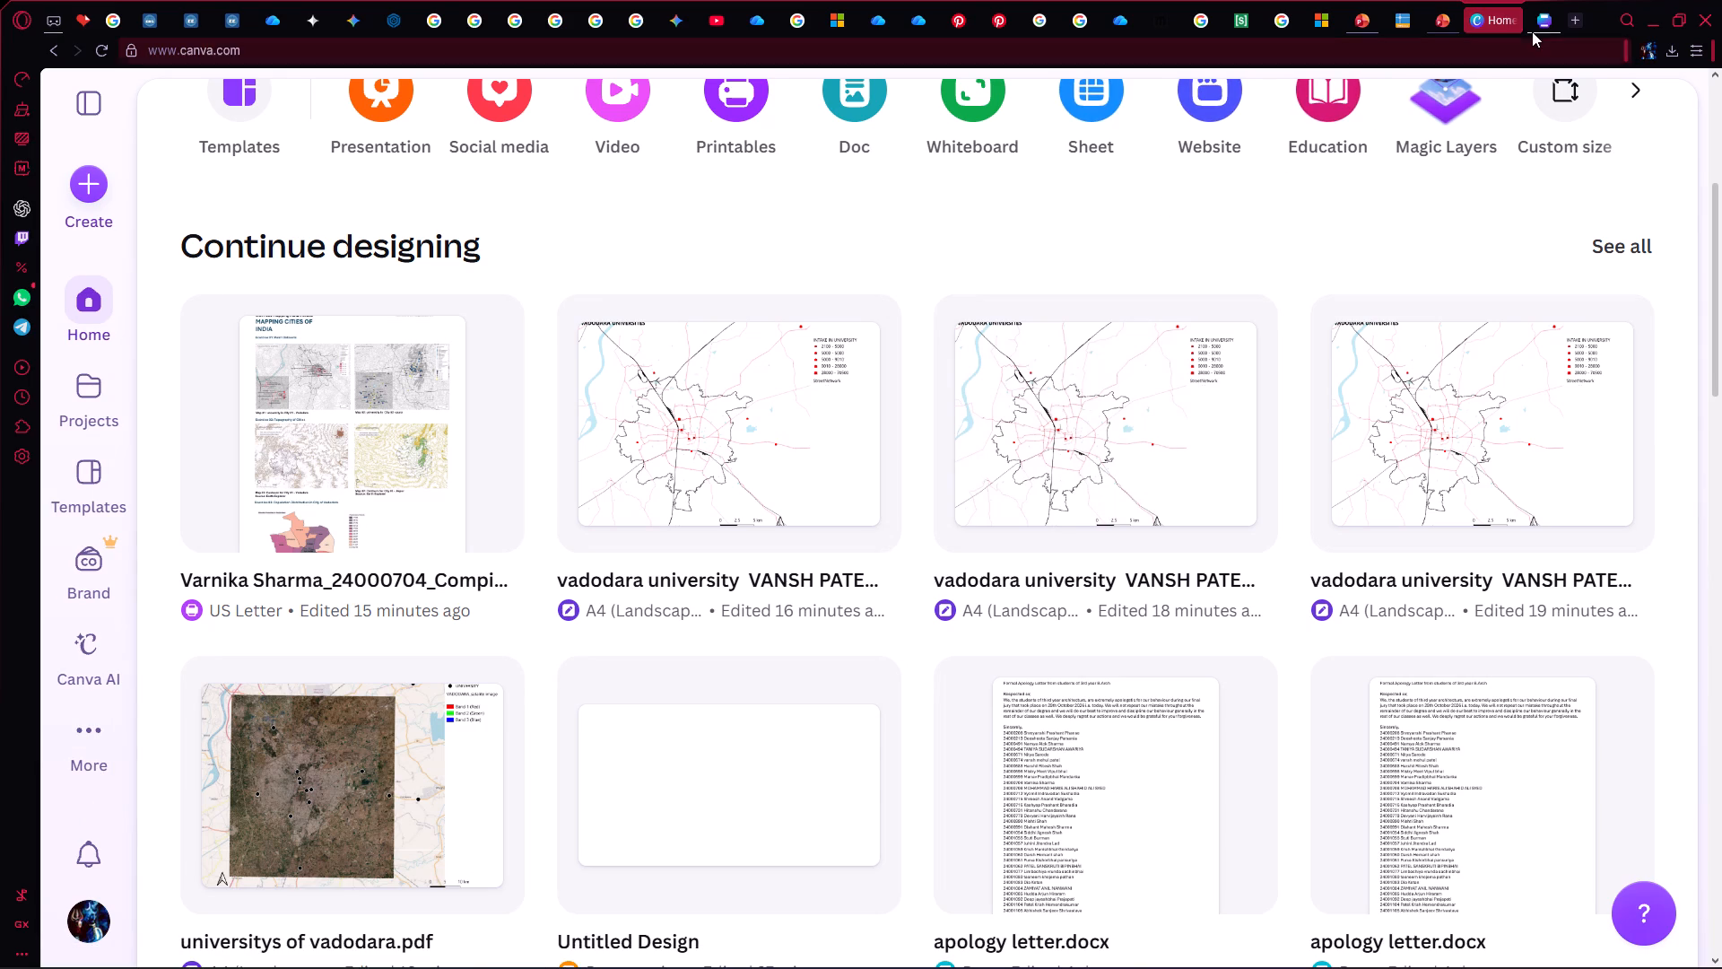
left_click(1540, 17)
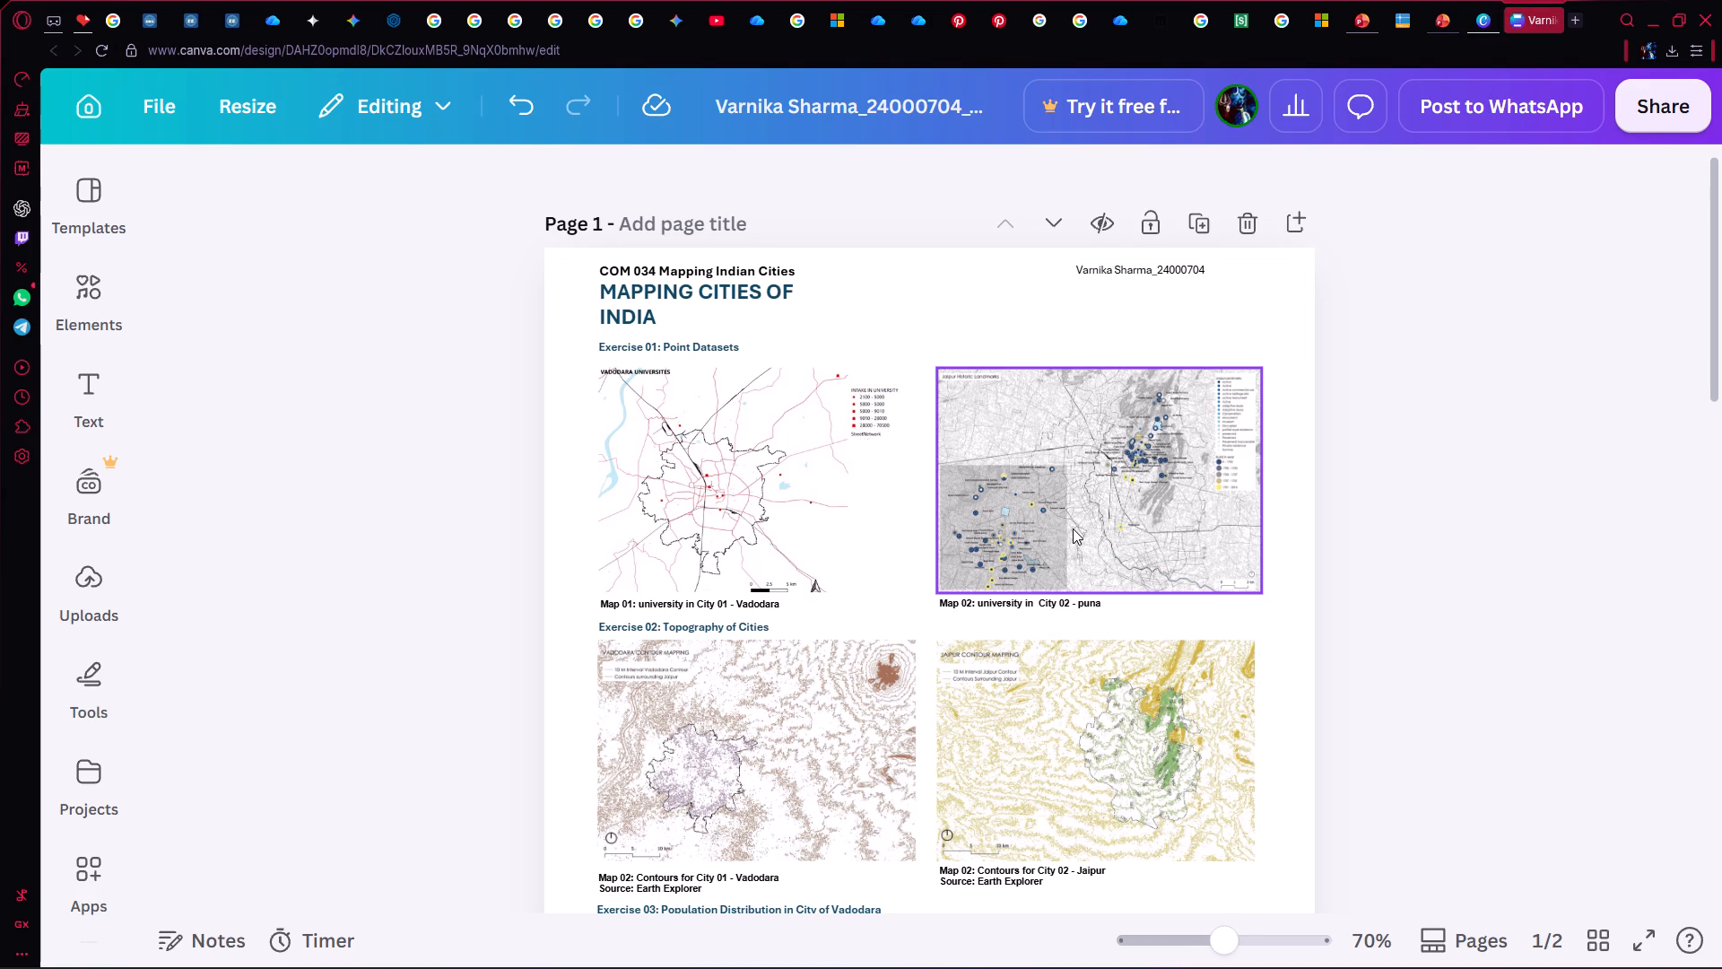
scroll(1085, 522, "up", 1)
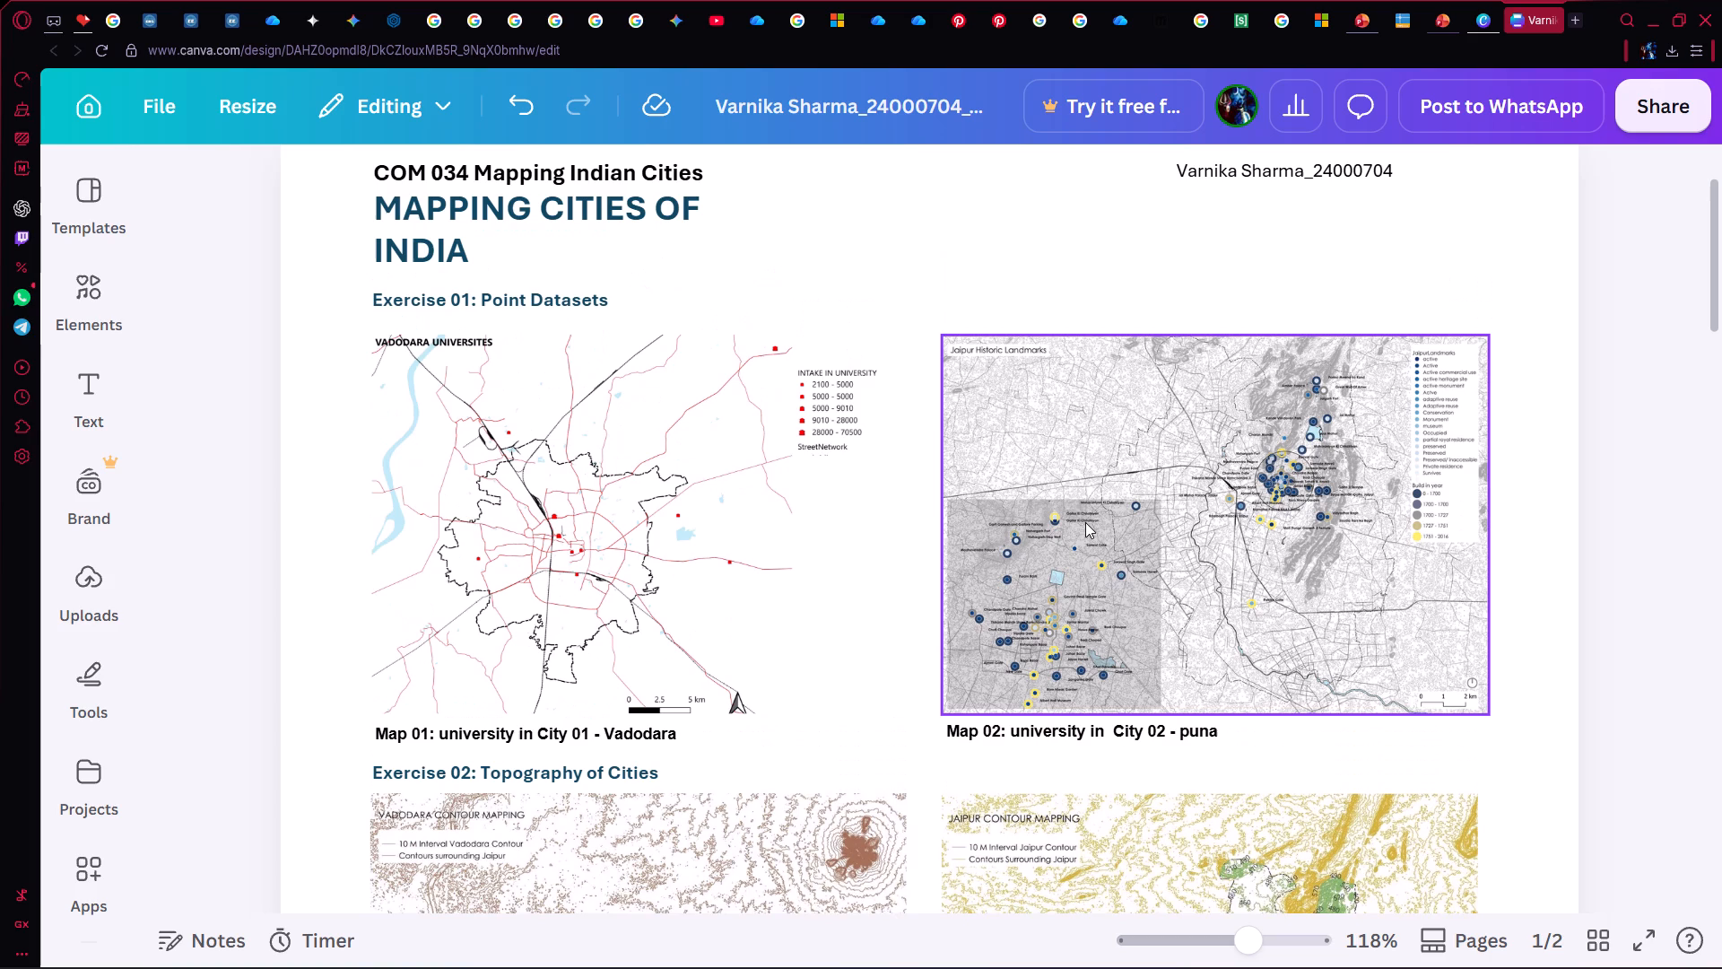
left_click(1657, 10)
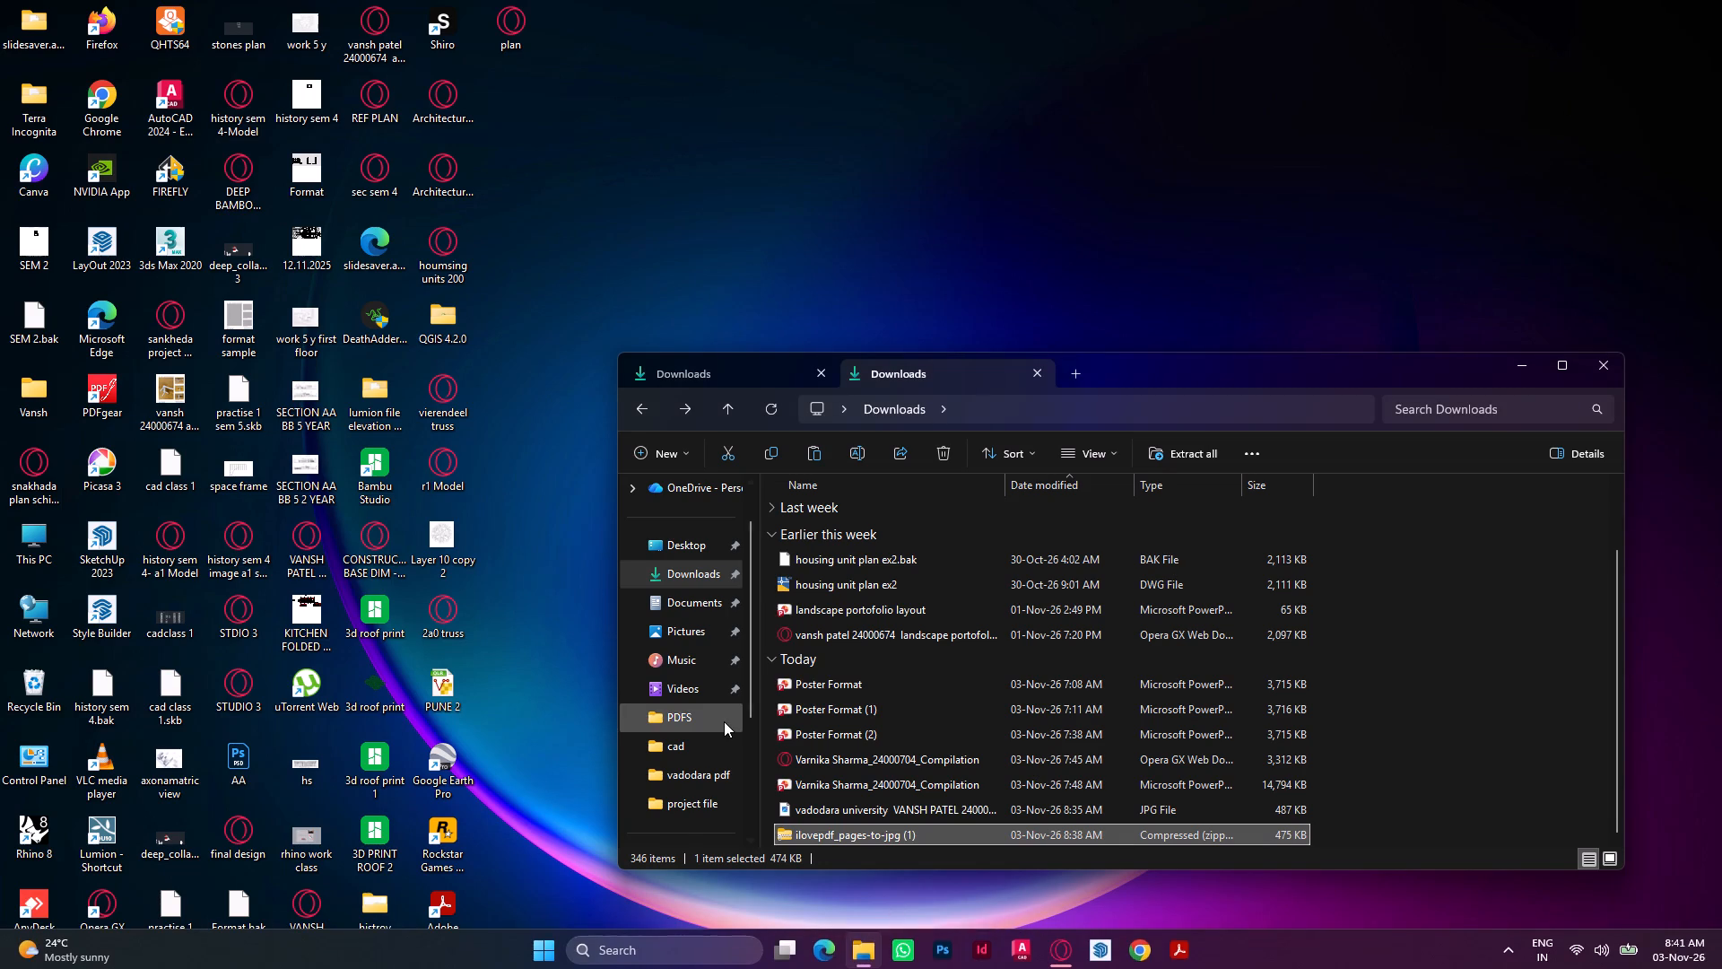
View the 1 pune university PDF in the project file folder of city mapping sem 5 elective on drive D, and delete it.
left_click(1570, 358)
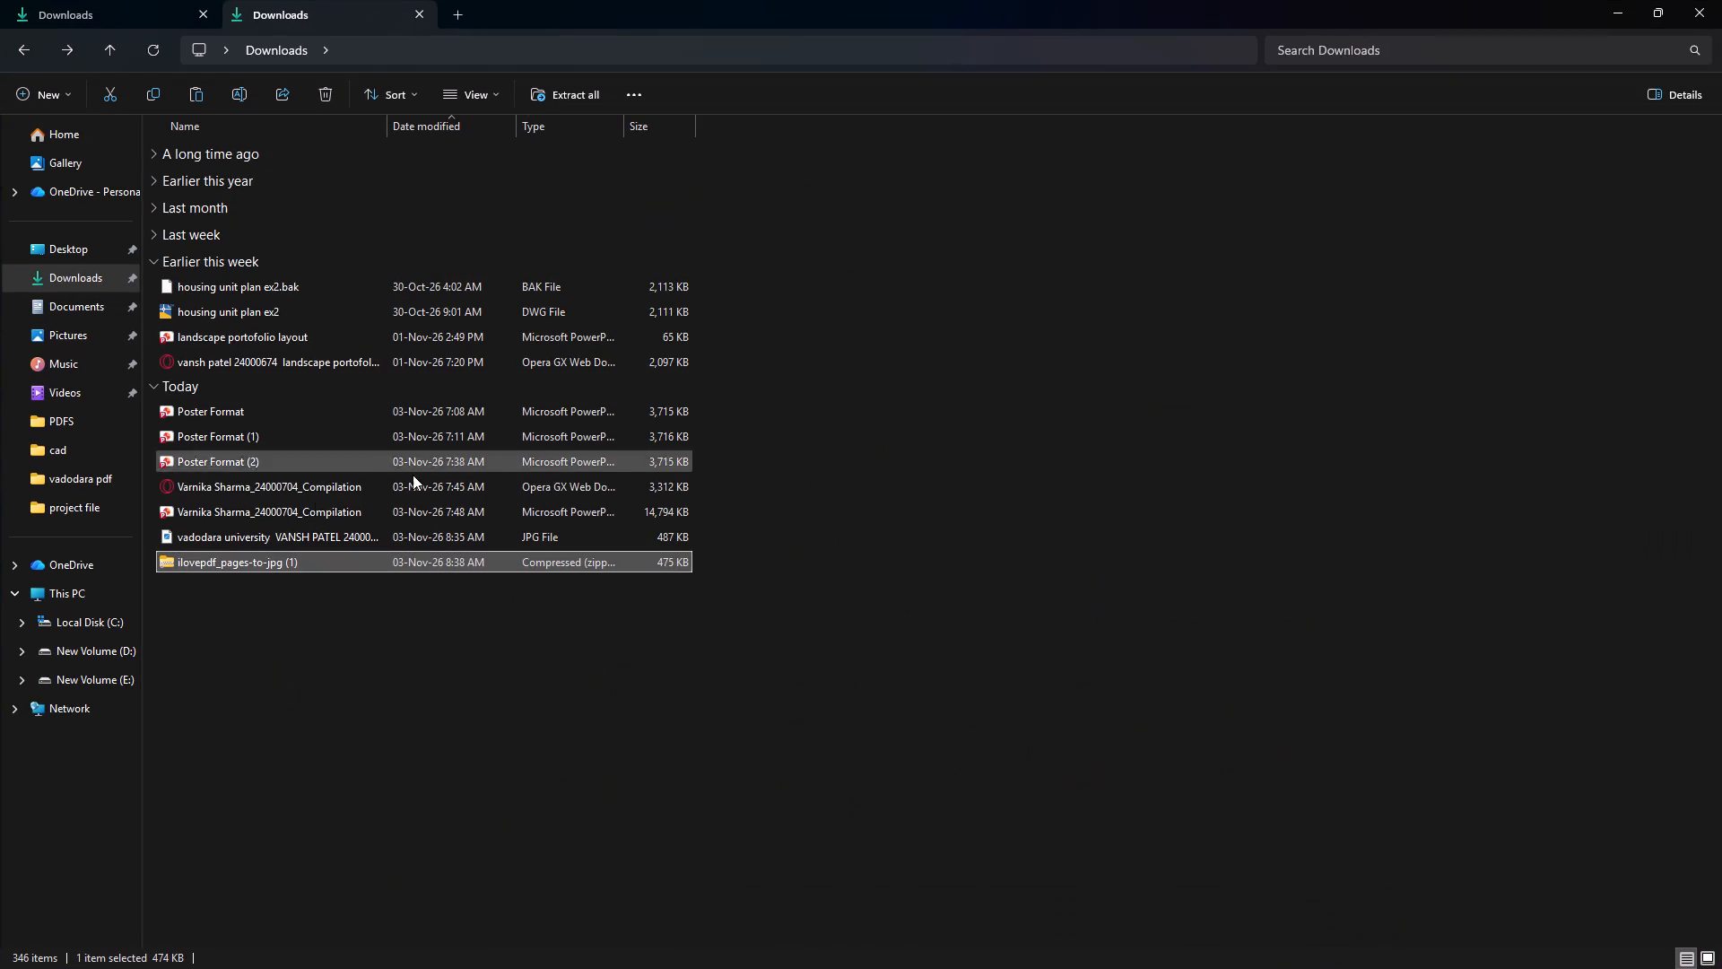
left_click(78, 651)
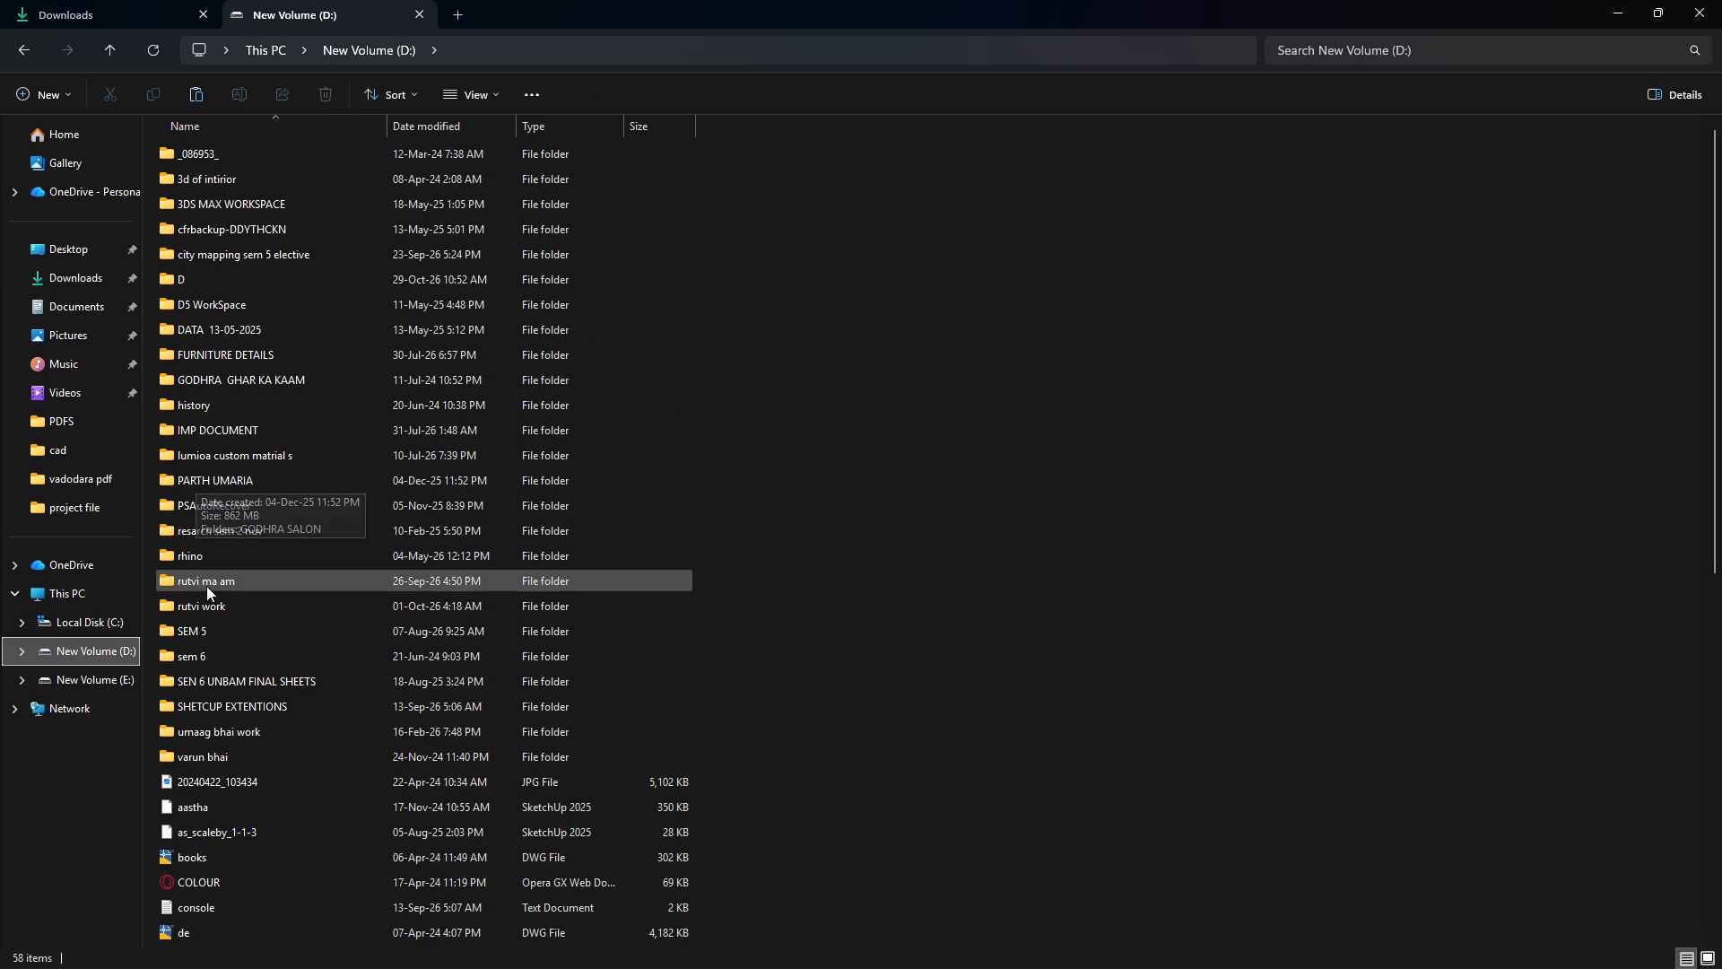
double_click(236, 258)
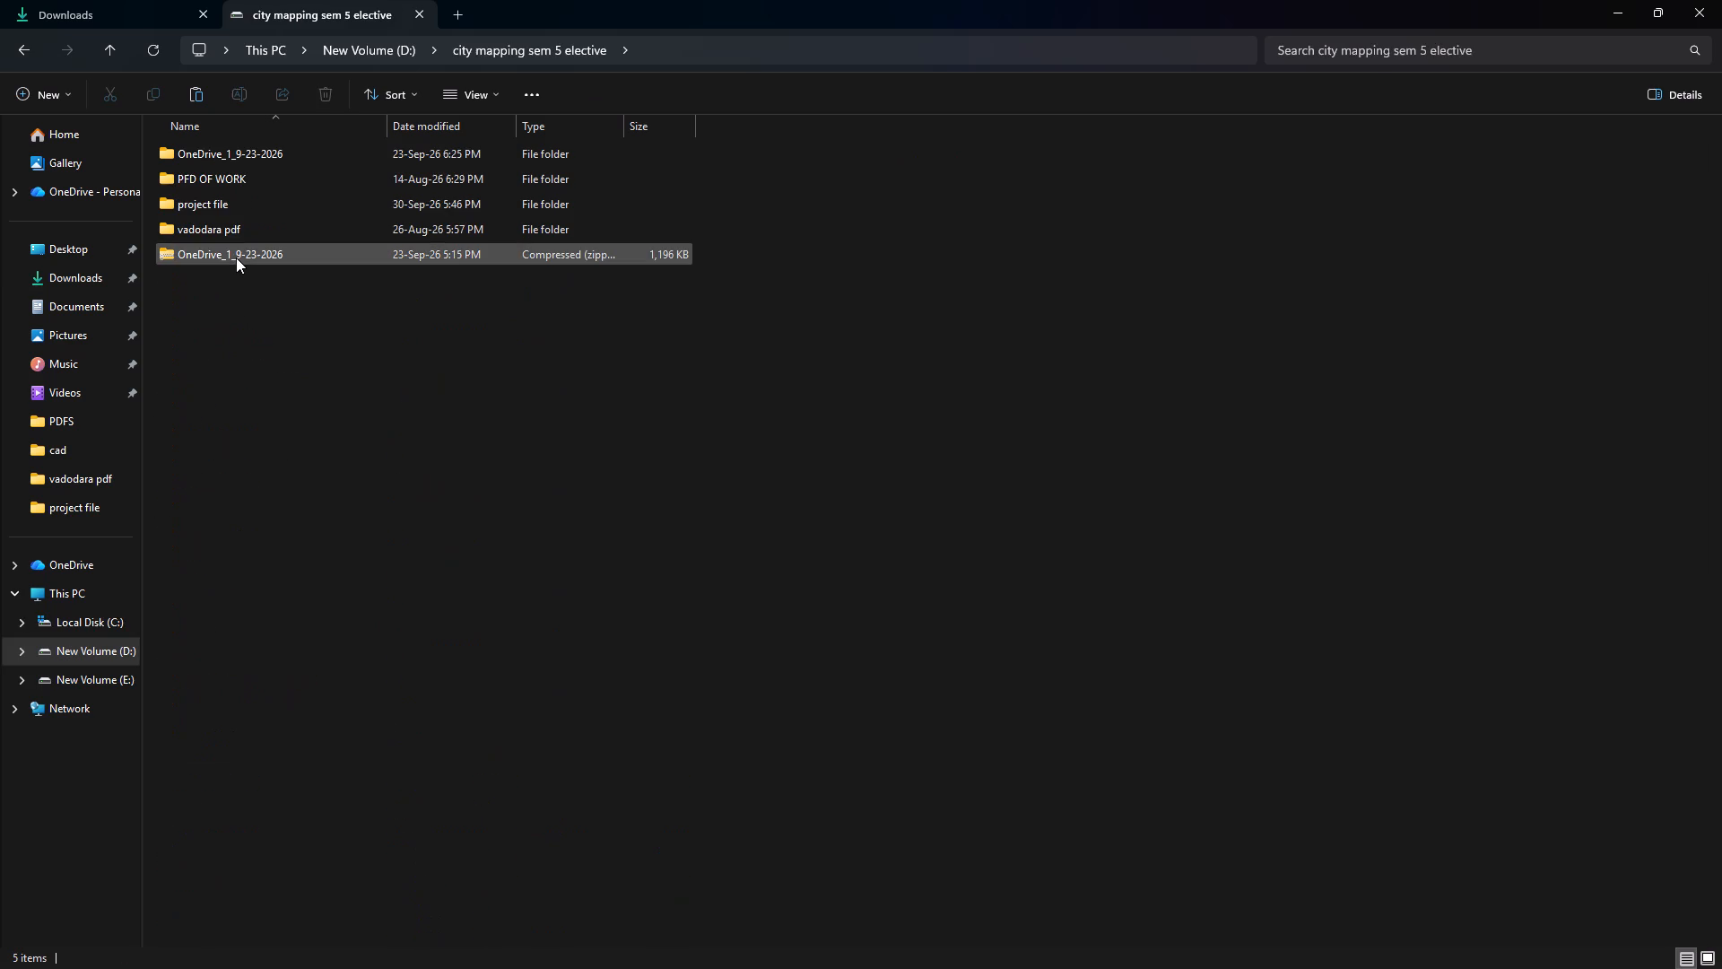
double_click(230, 212)
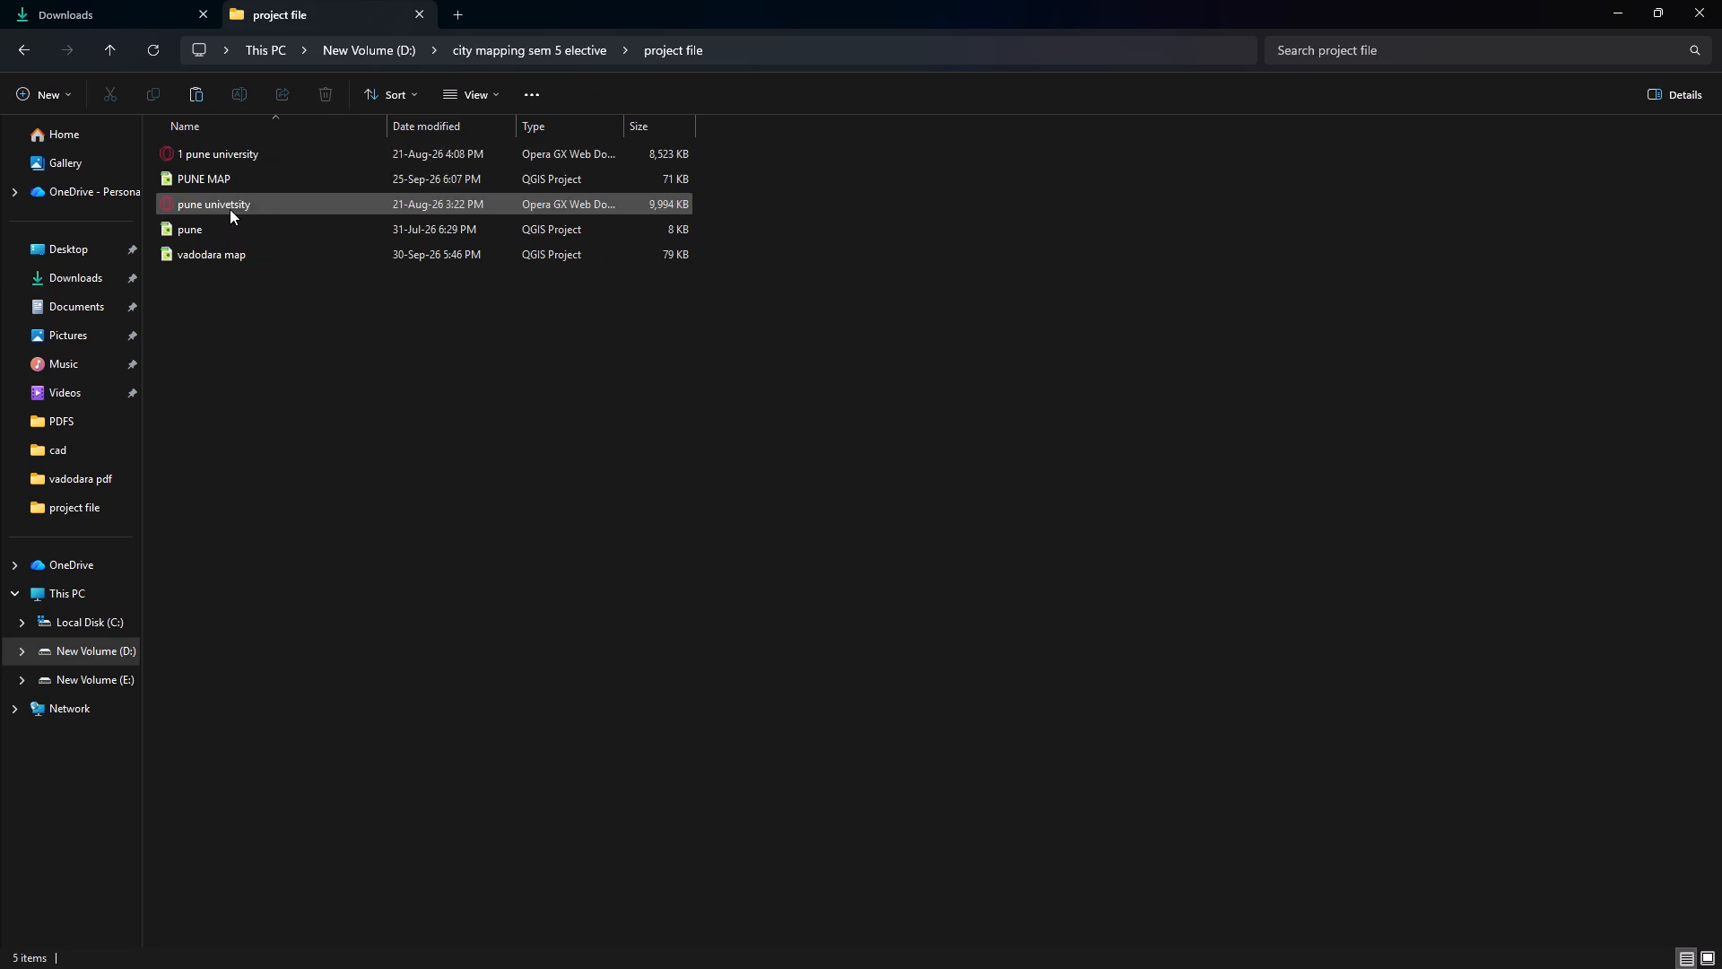
double_click(205, 151)
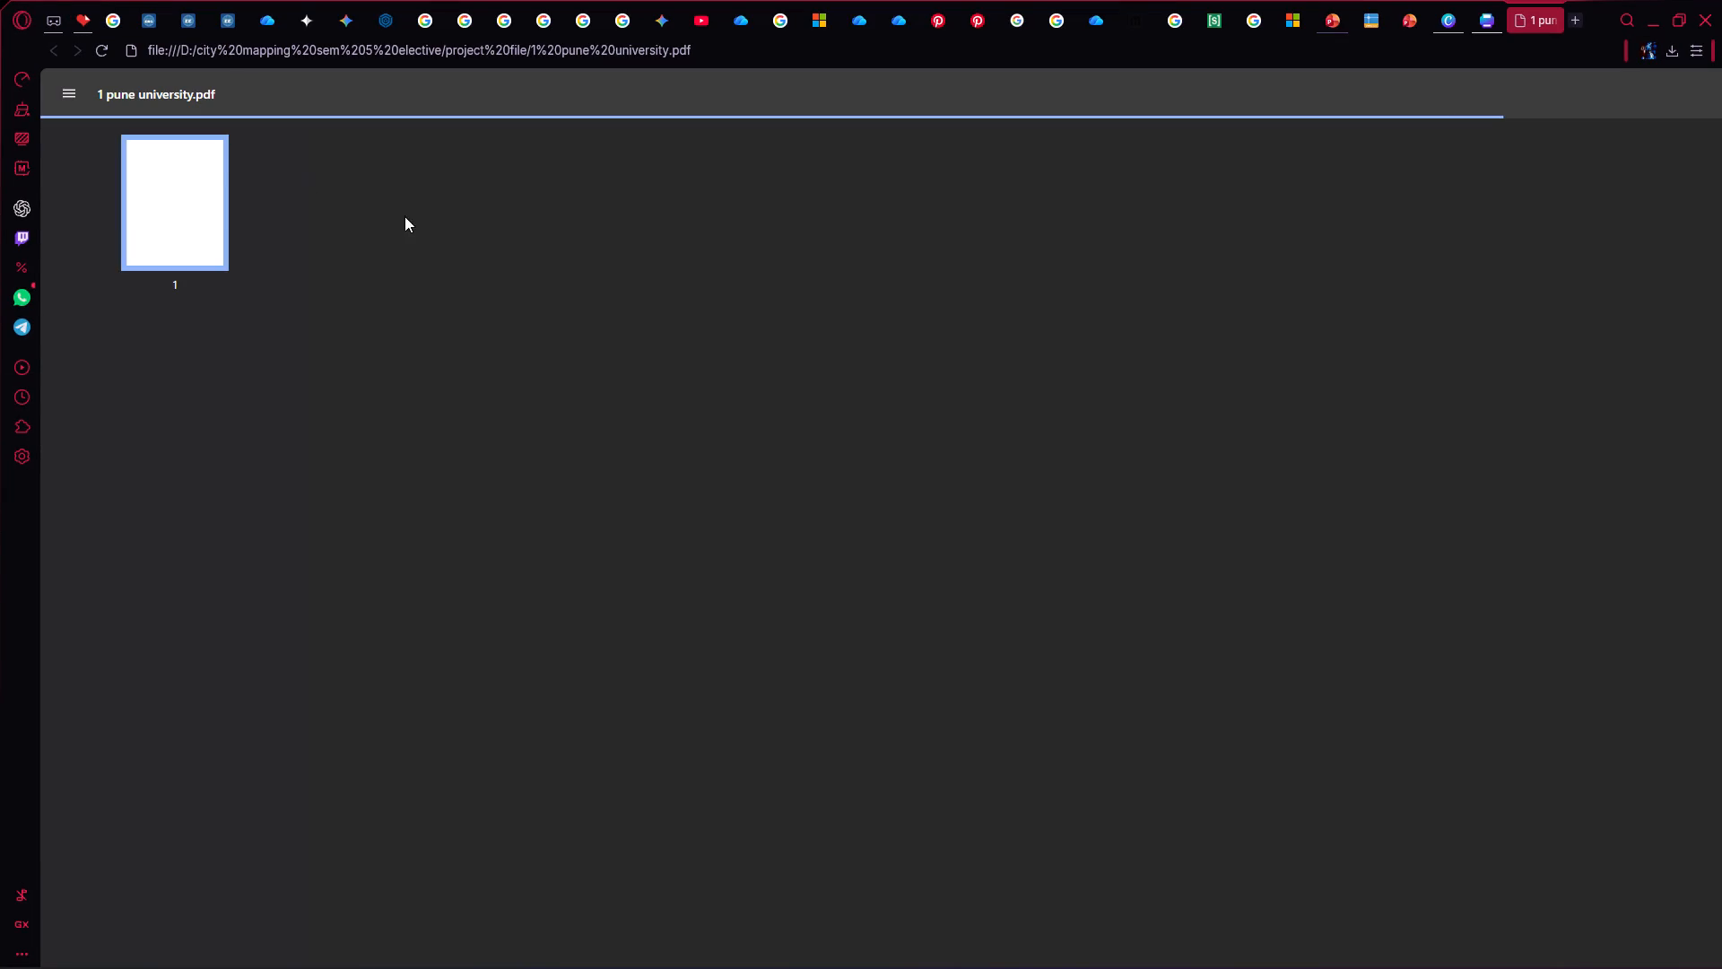
left_click(1718, 0)
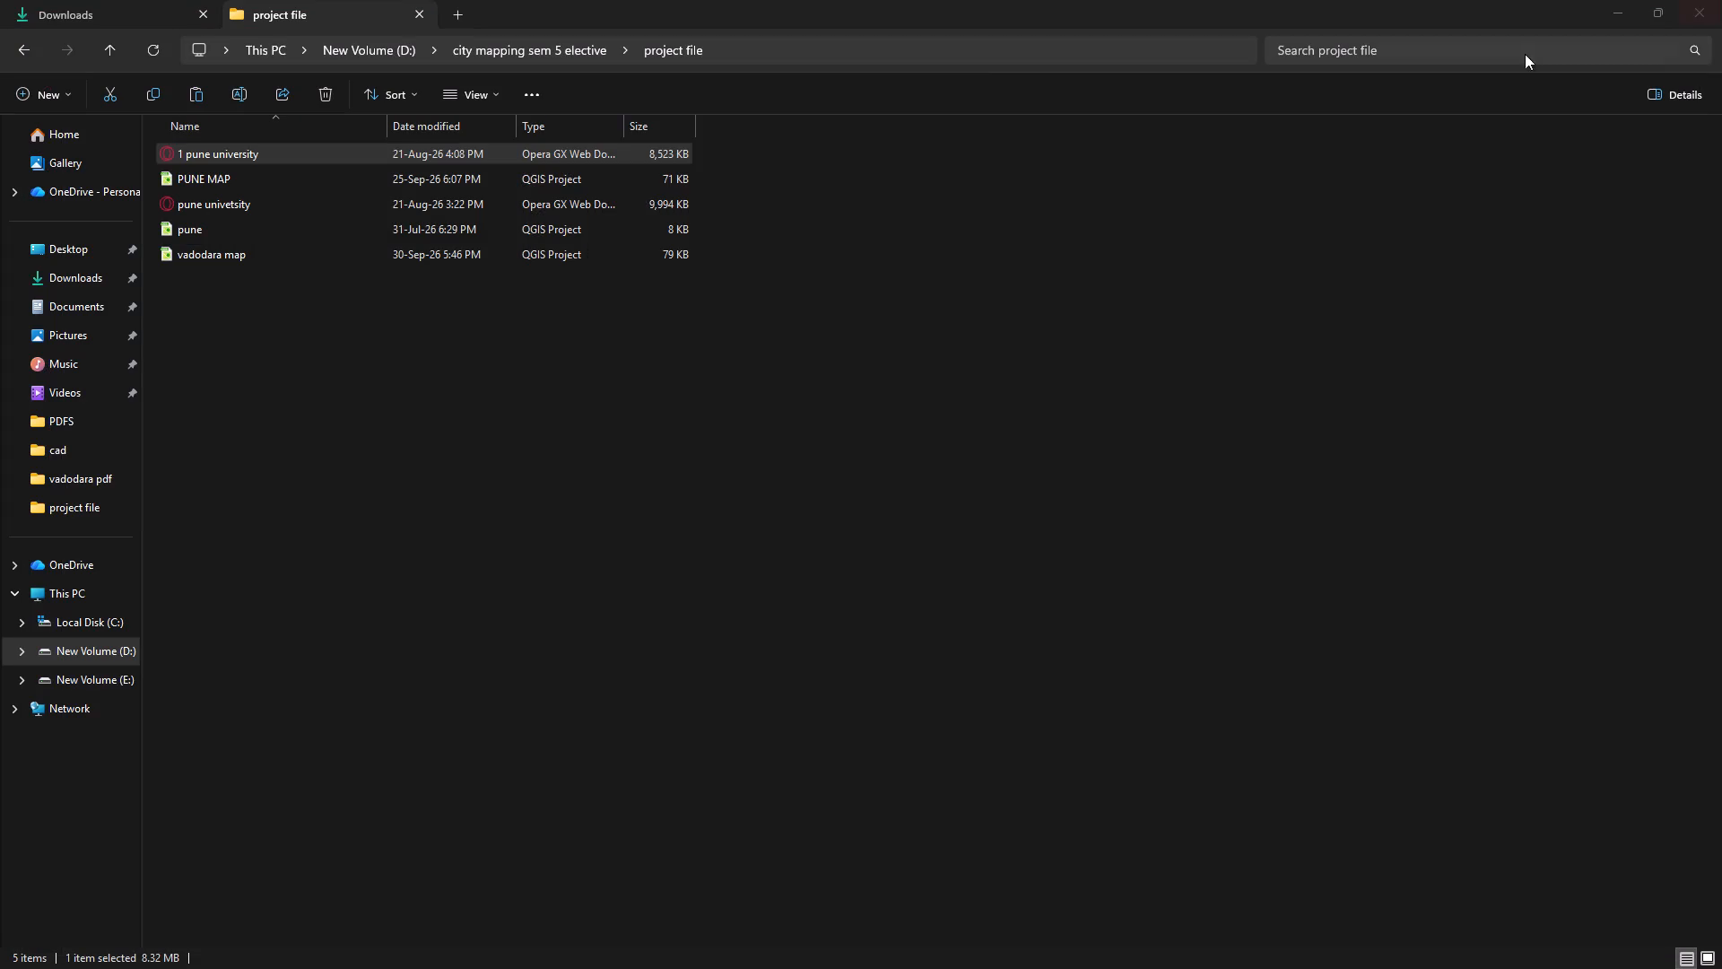
left_click(370, 156)
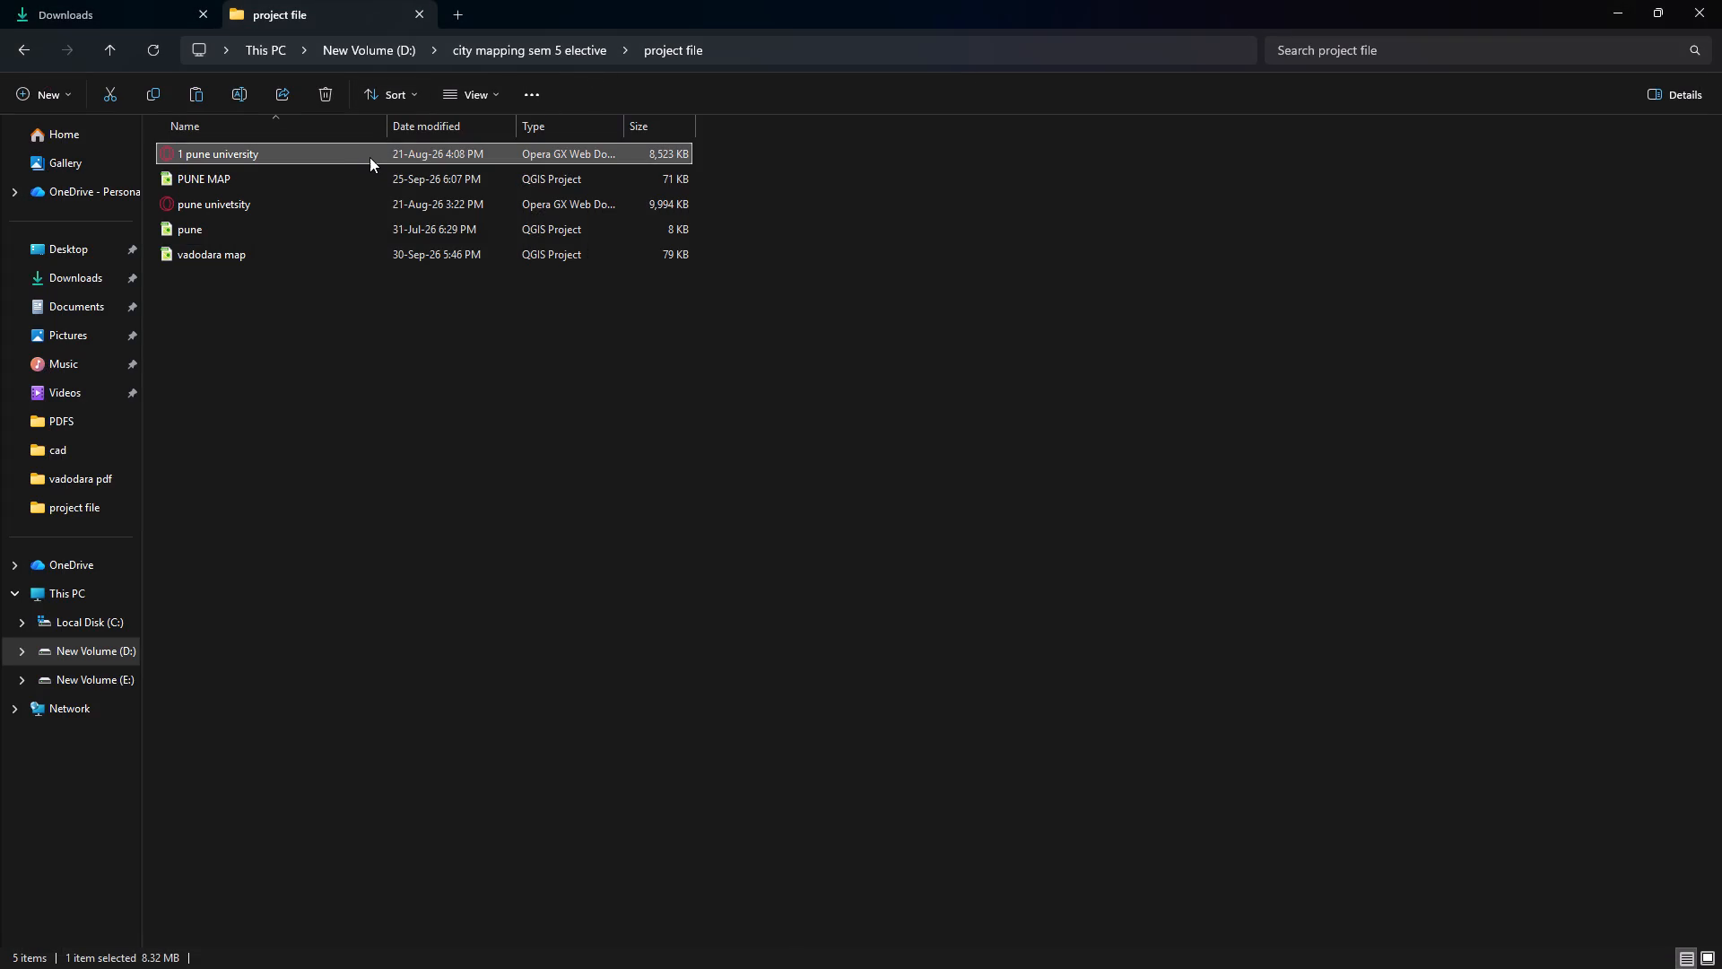
key("Delete")
View the pune univetsity PDF in the project file folder in the browser, close it, and delete the file.
double_click(335, 184)
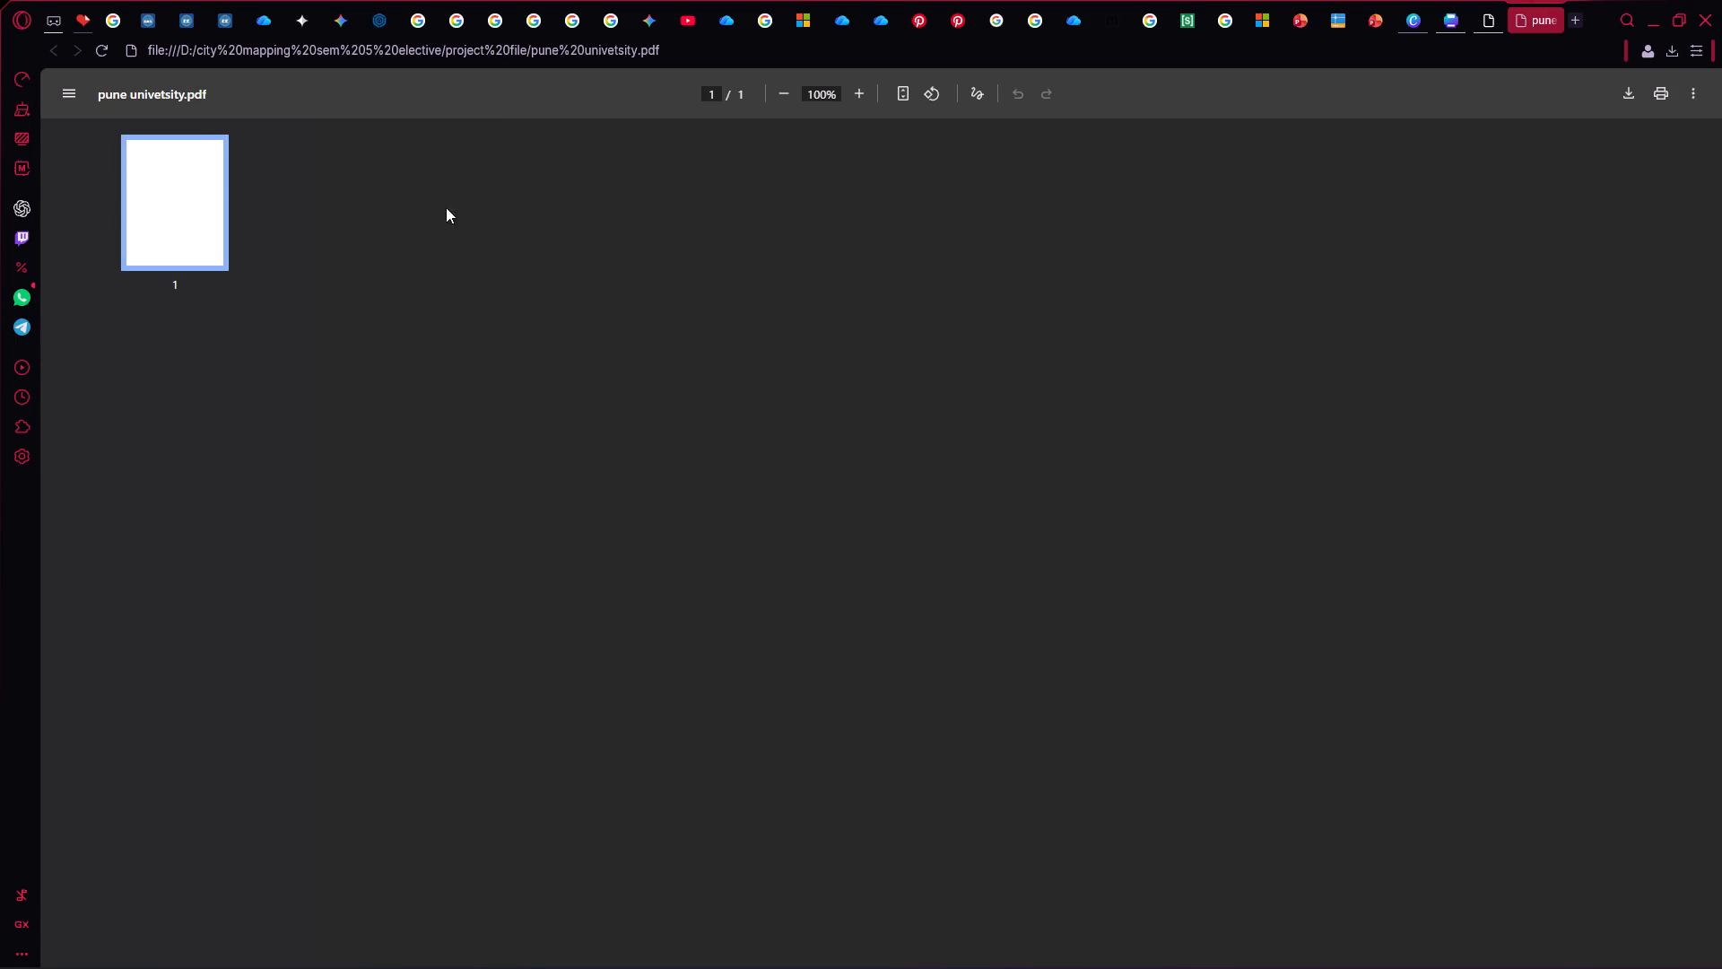
left_click(1709, 28)
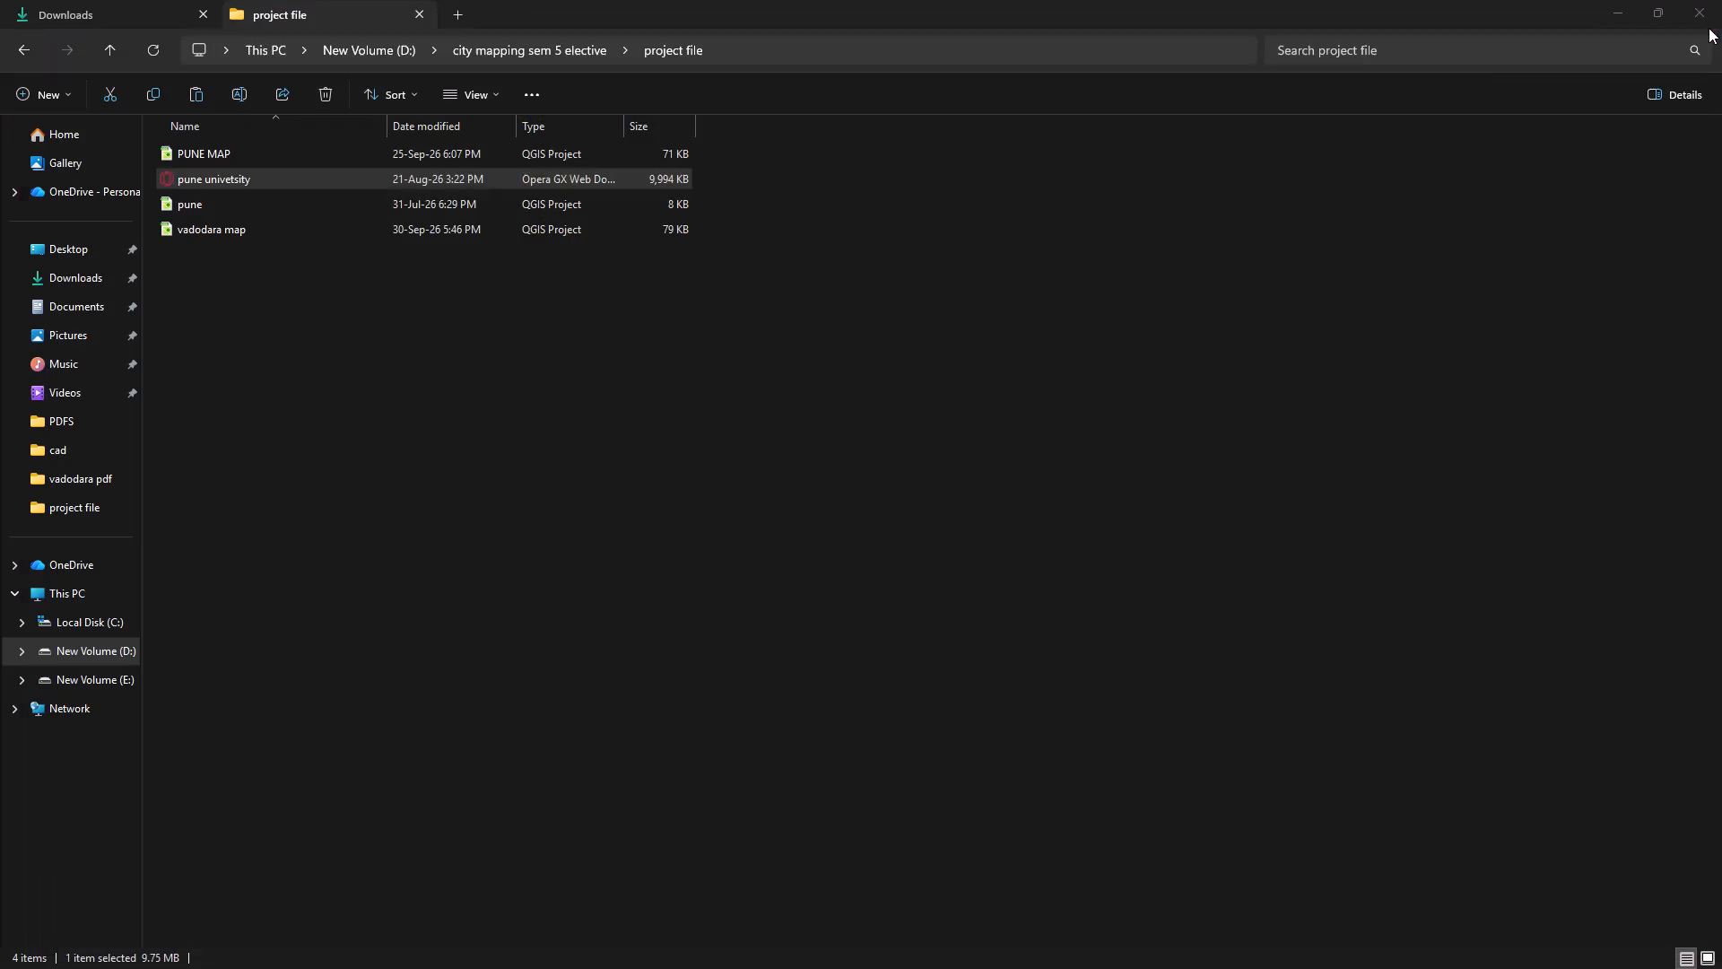
key("Delete")
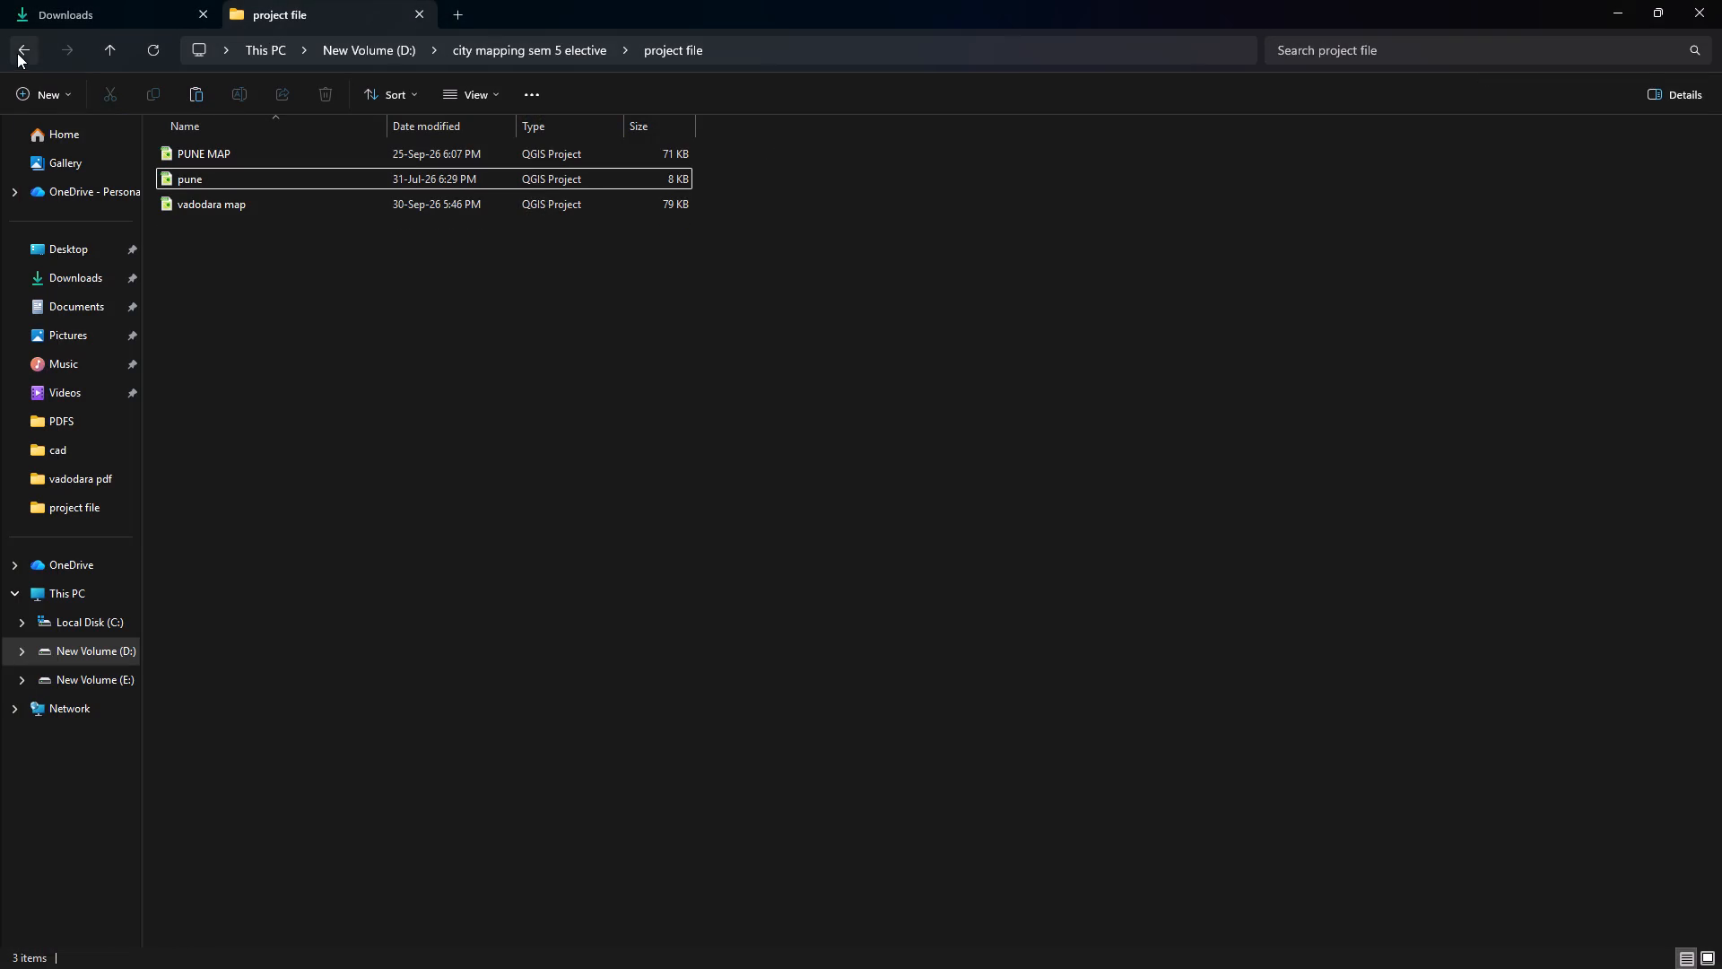
Check the contents of the vadodara pdf folder in city mapping sem 5 elective, and return to drive D.
left_click(21, 51)
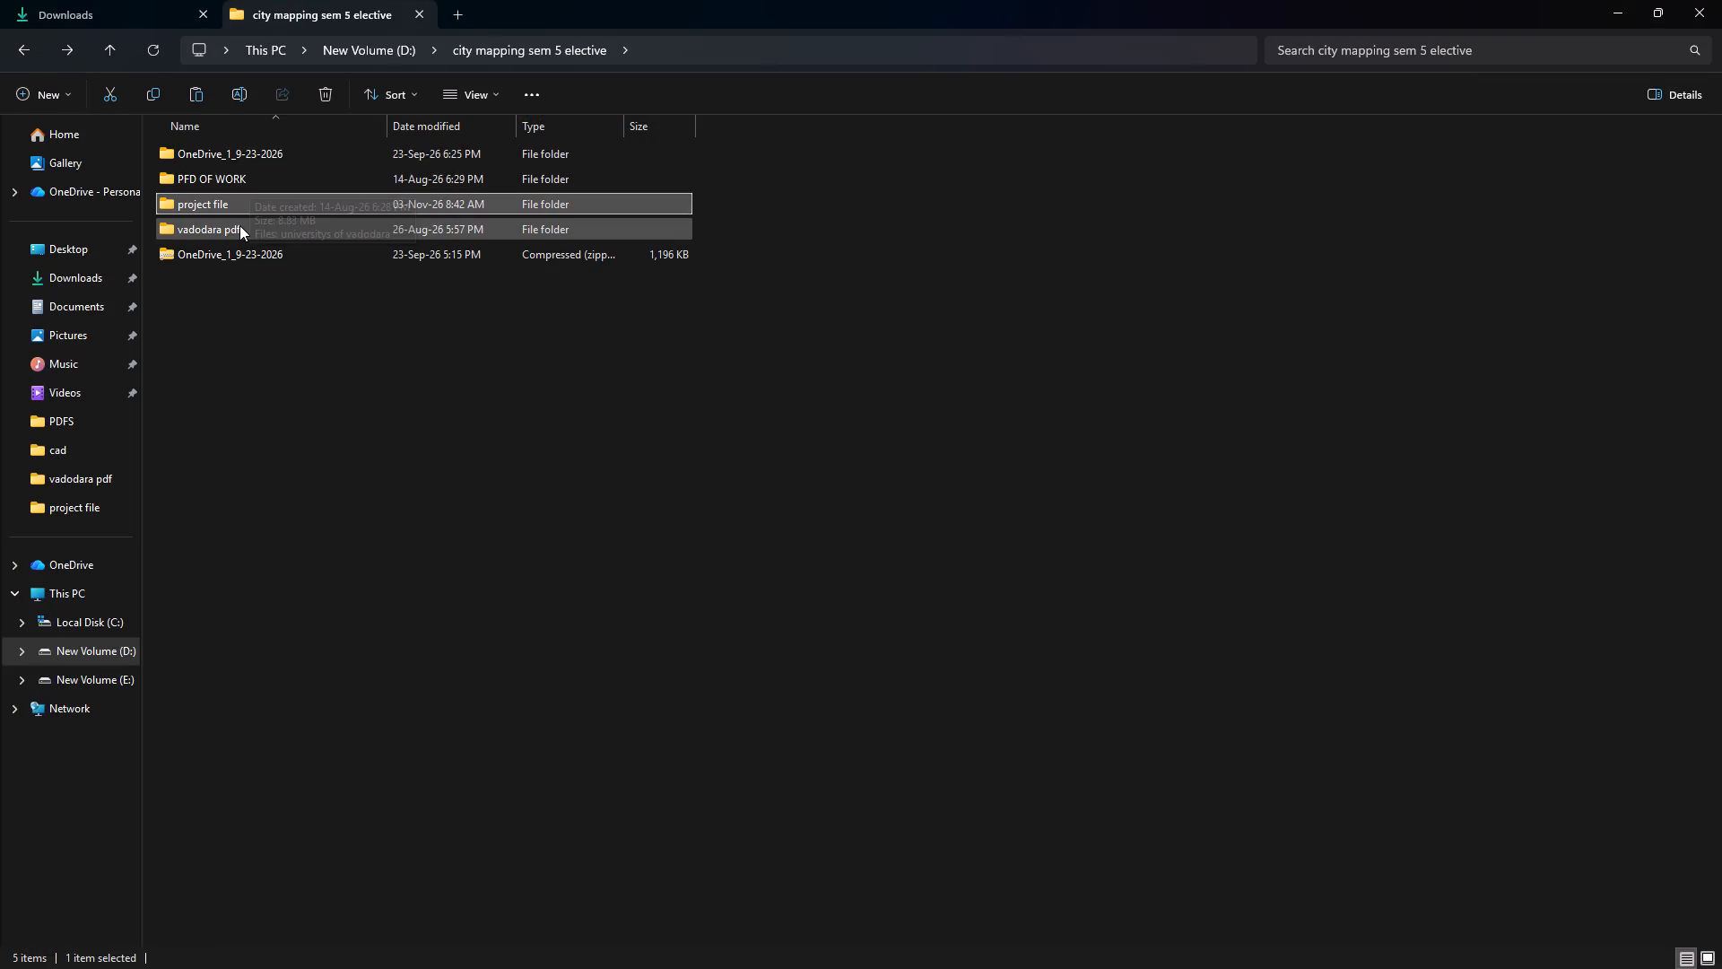
double_click(239, 226)
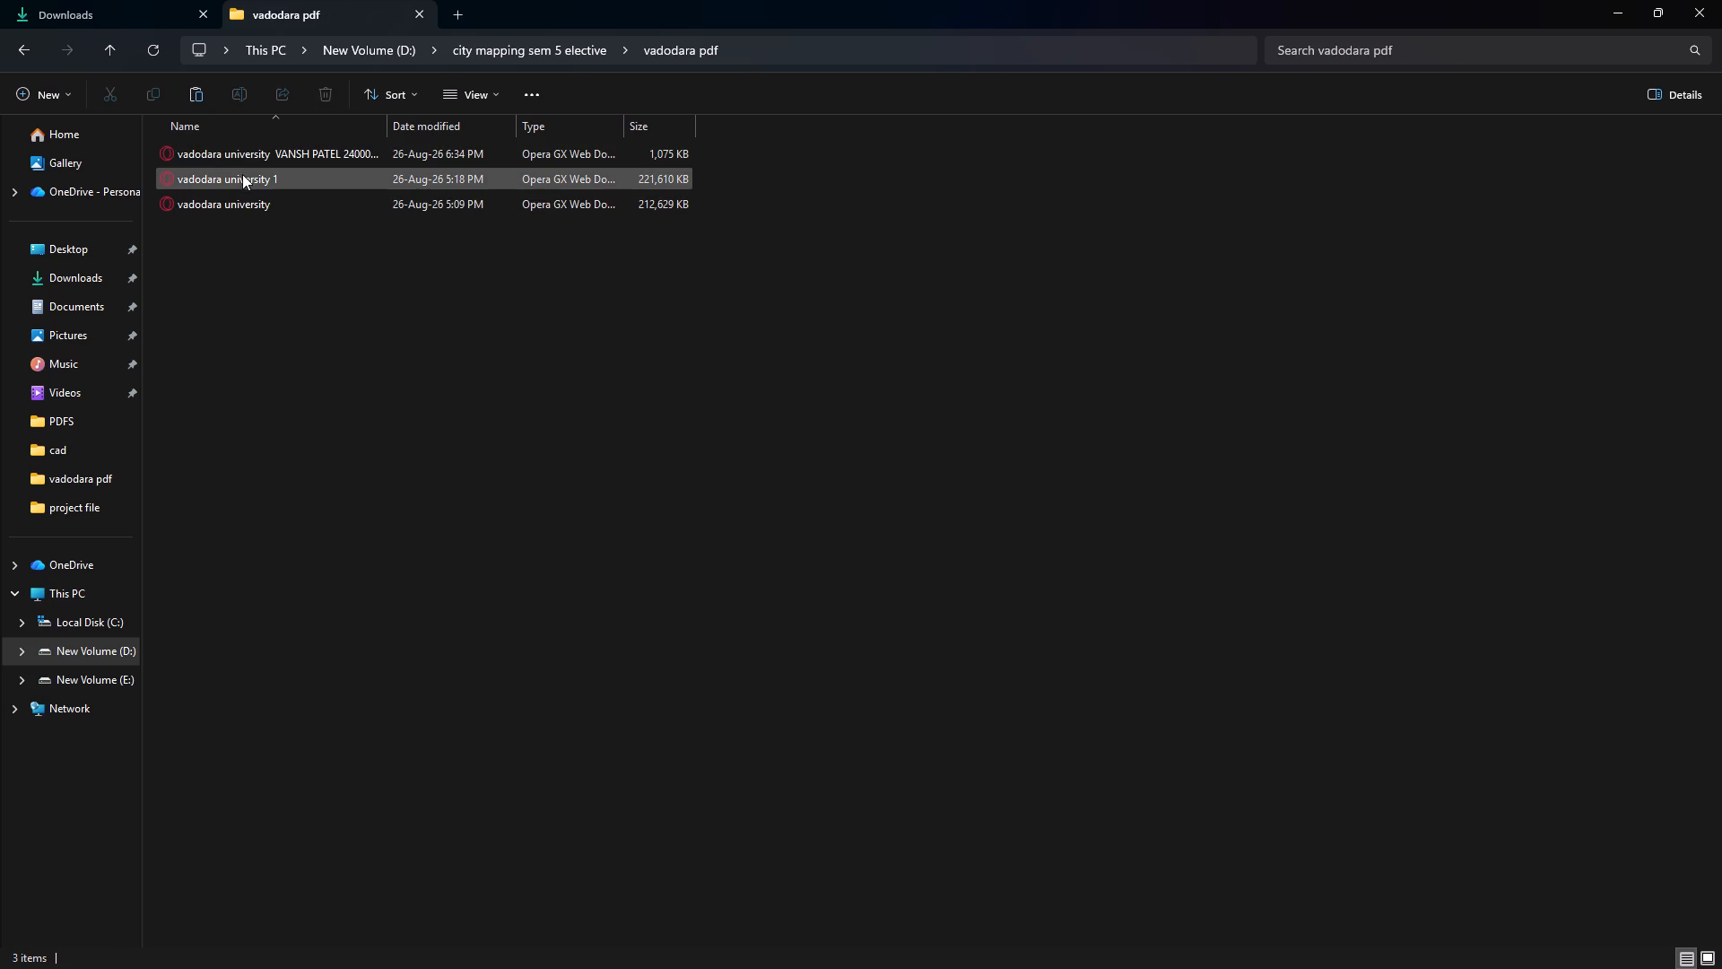
left_click(30, 52)
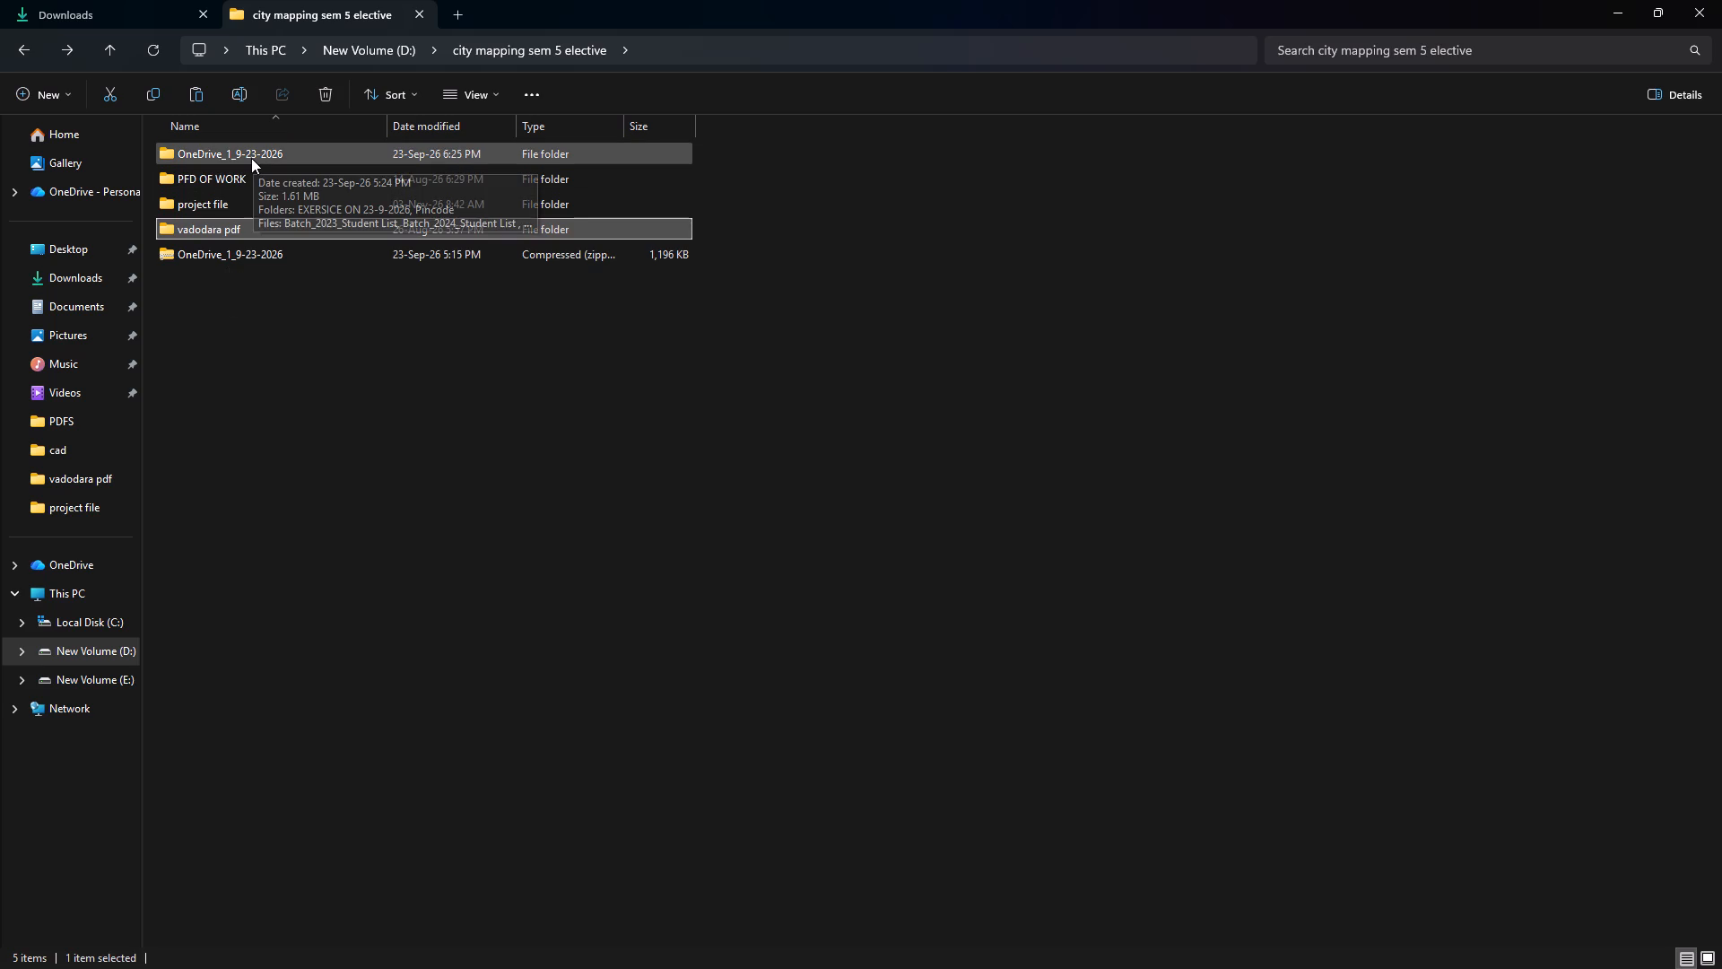
left_click(30, 49)
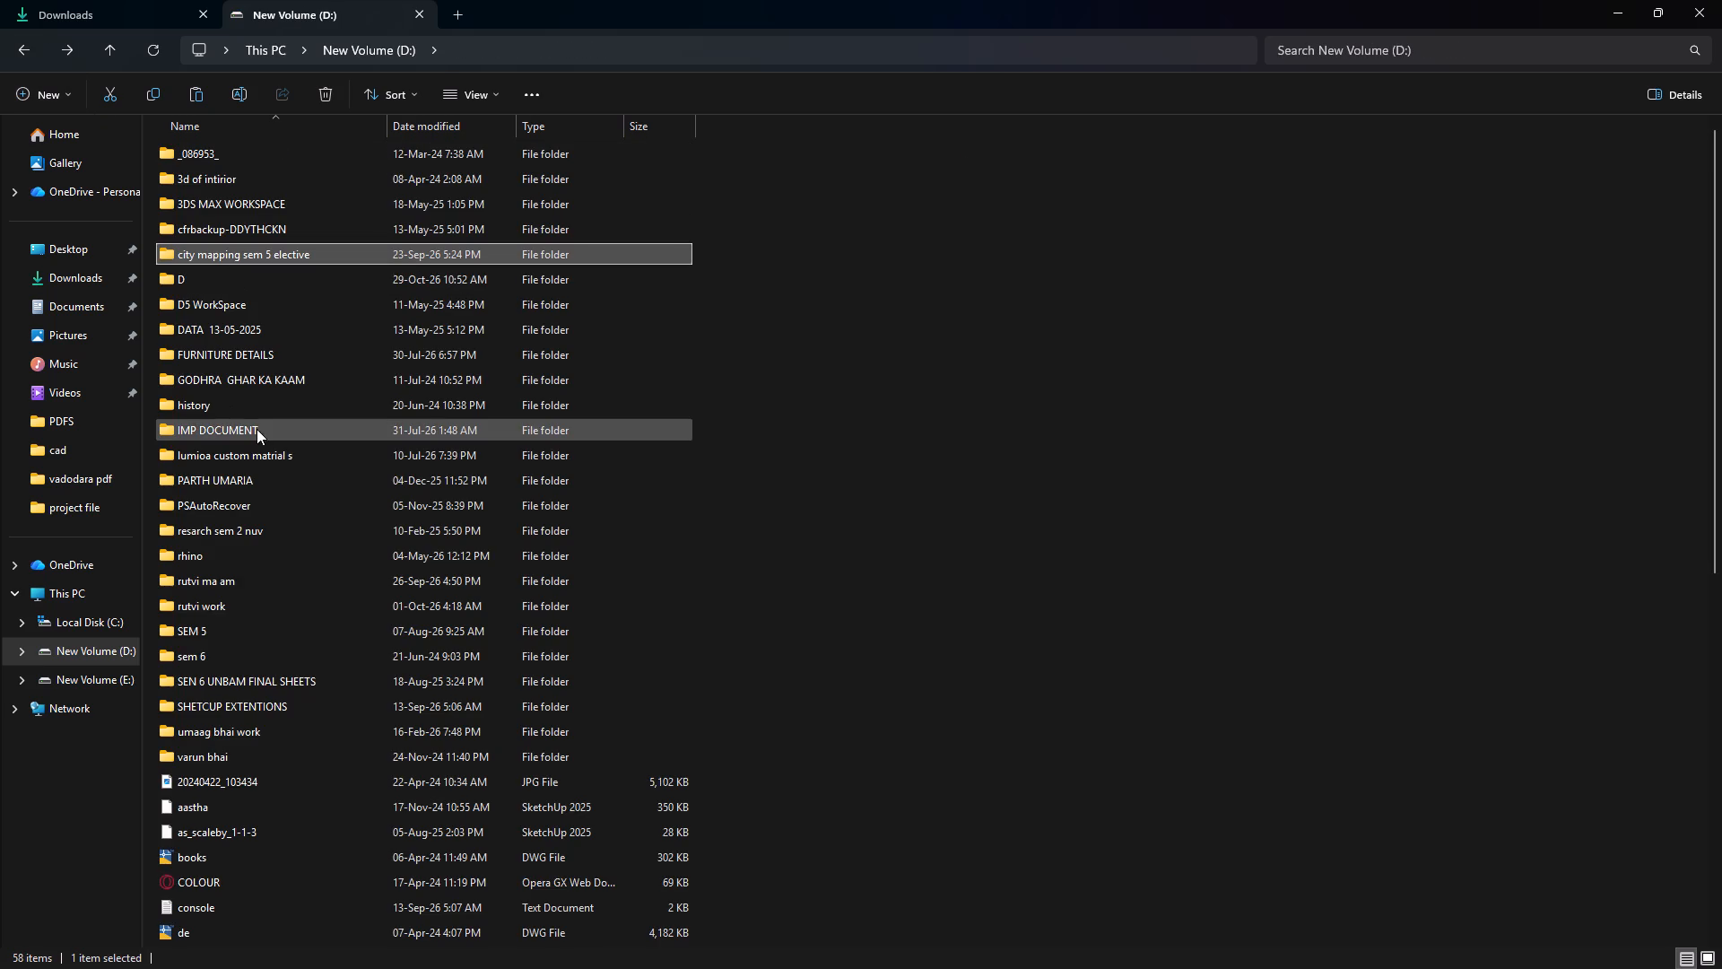
Look for map files in the dataset files, counters and heatmapping folders of mapping the city inside SEM 5.
left_click(222, 617)
double_click(218, 623)
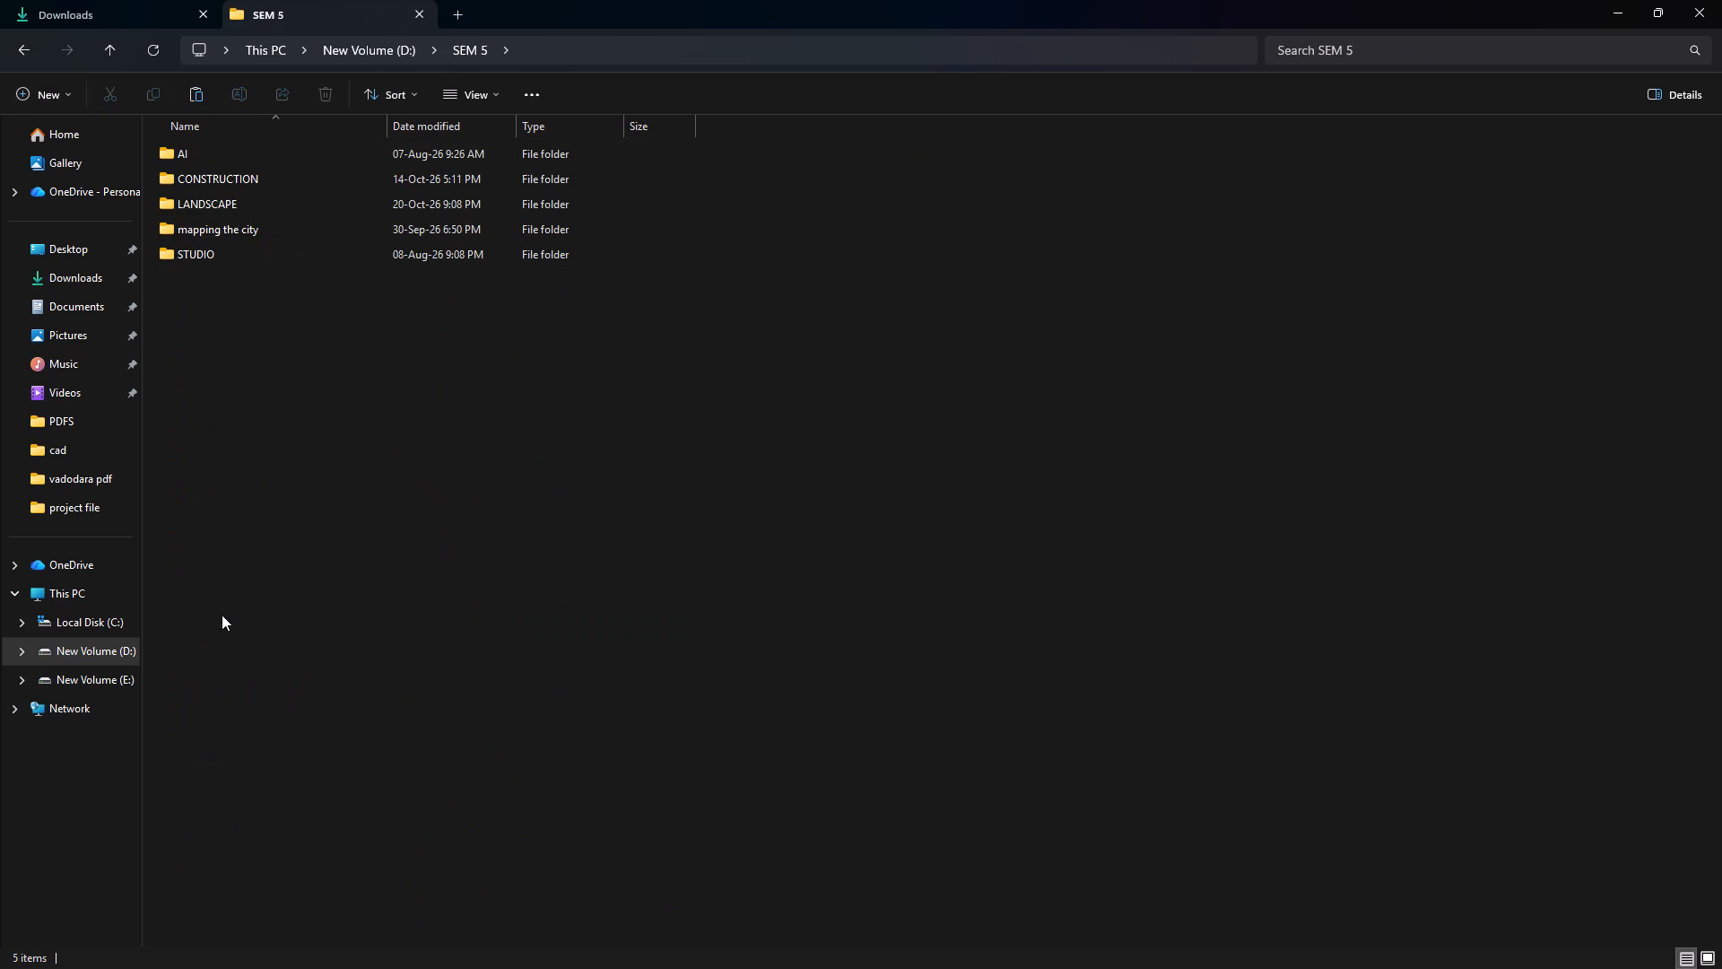
double_click(238, 231)
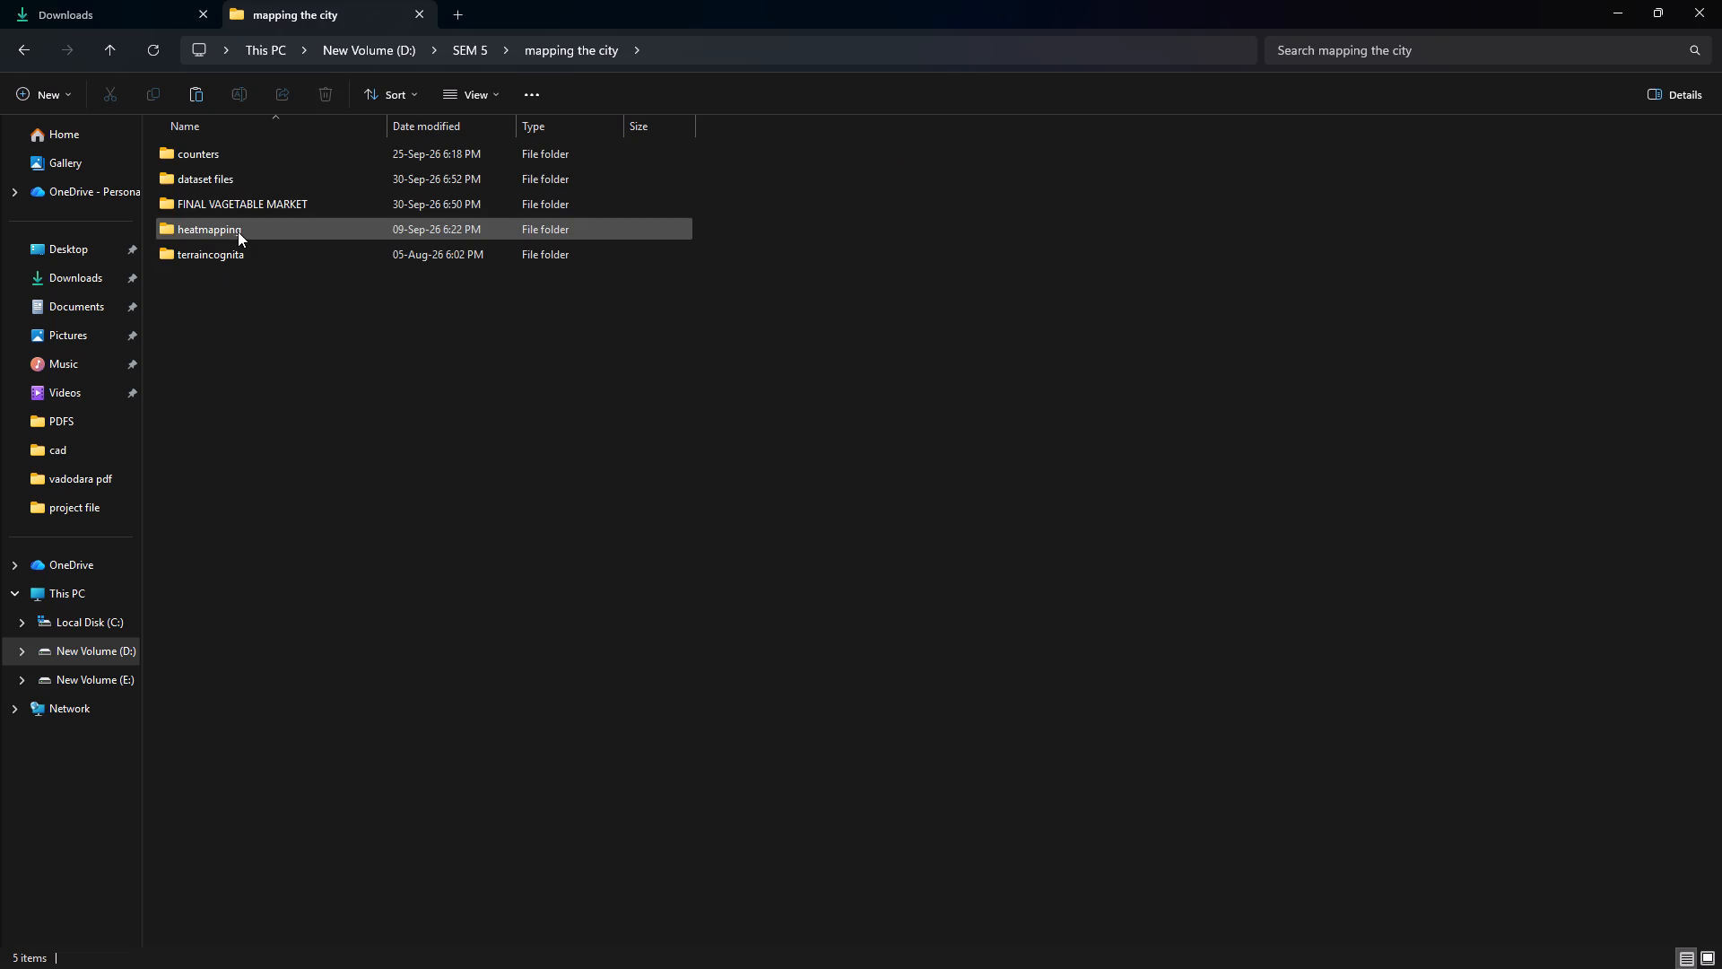
double_click(231, 179)
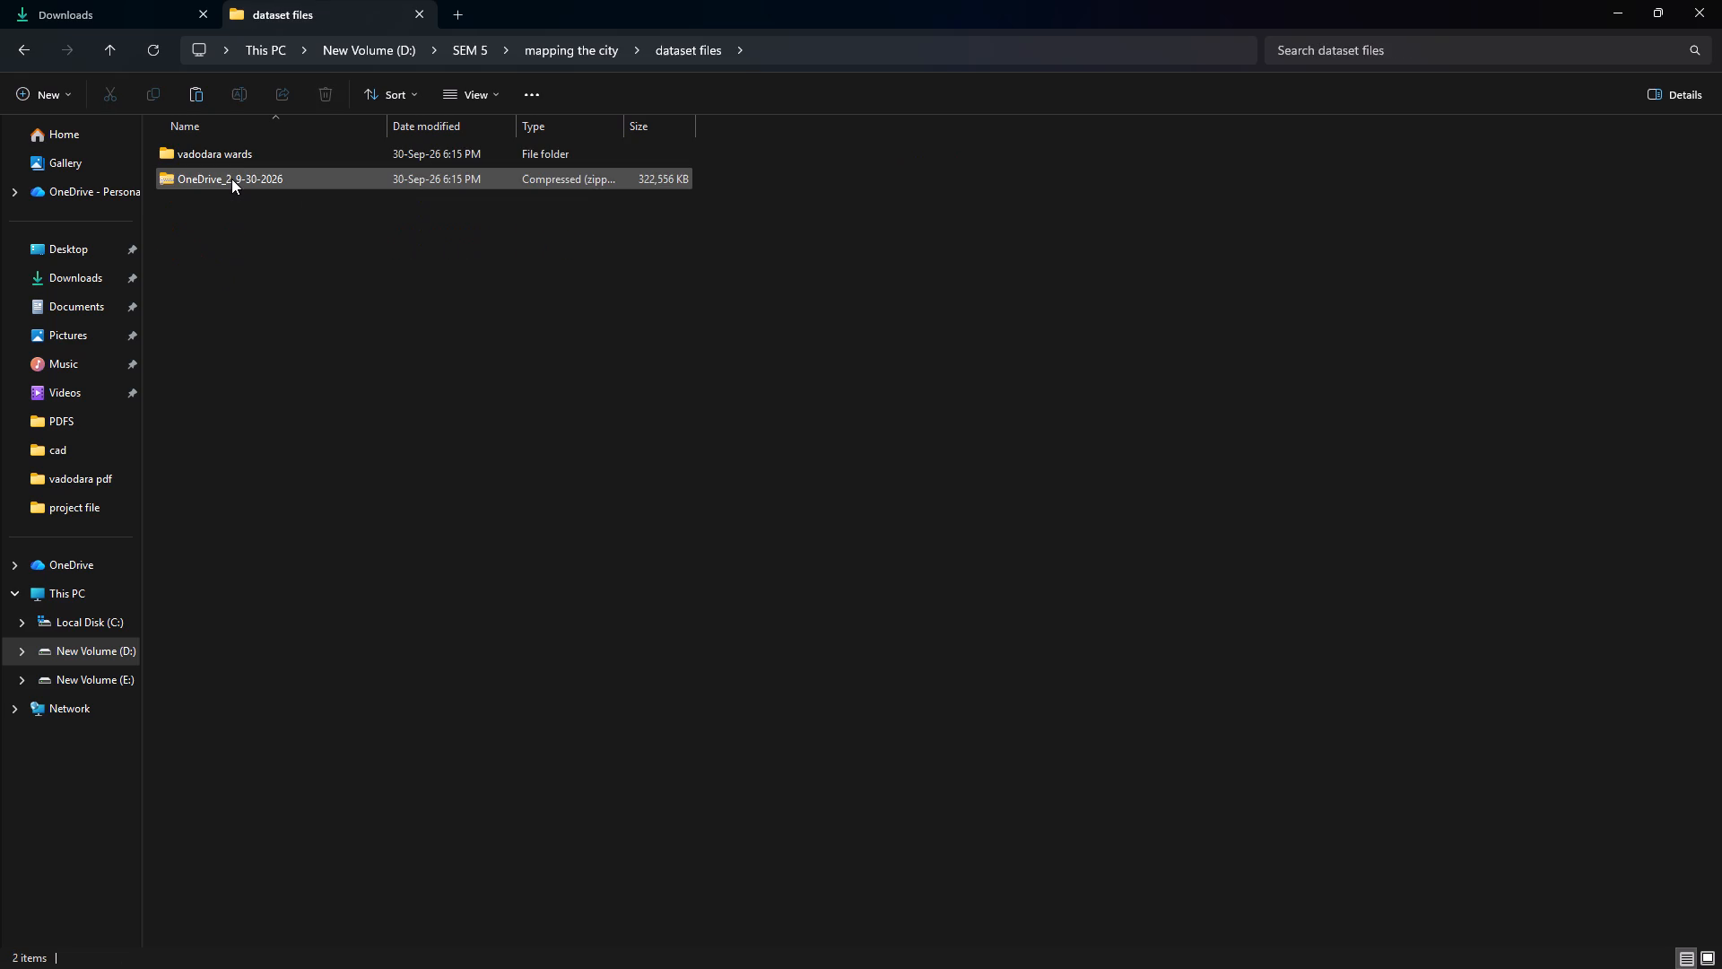
double_click(231, 179)
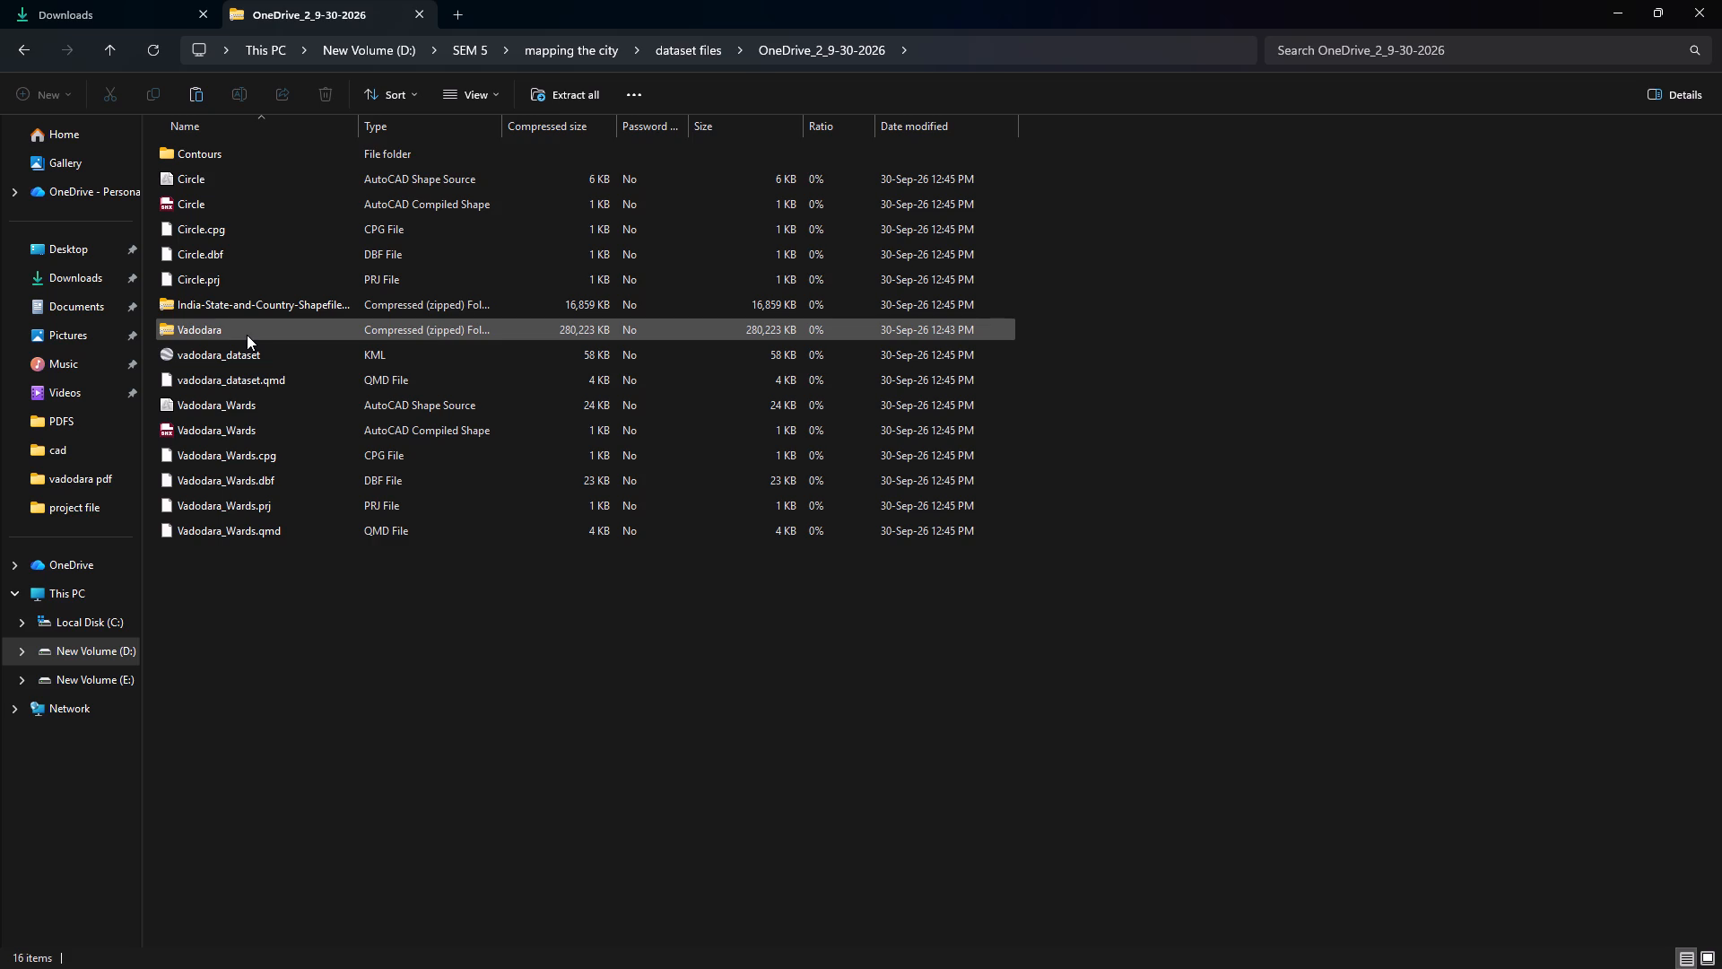
left_click(25, 46)
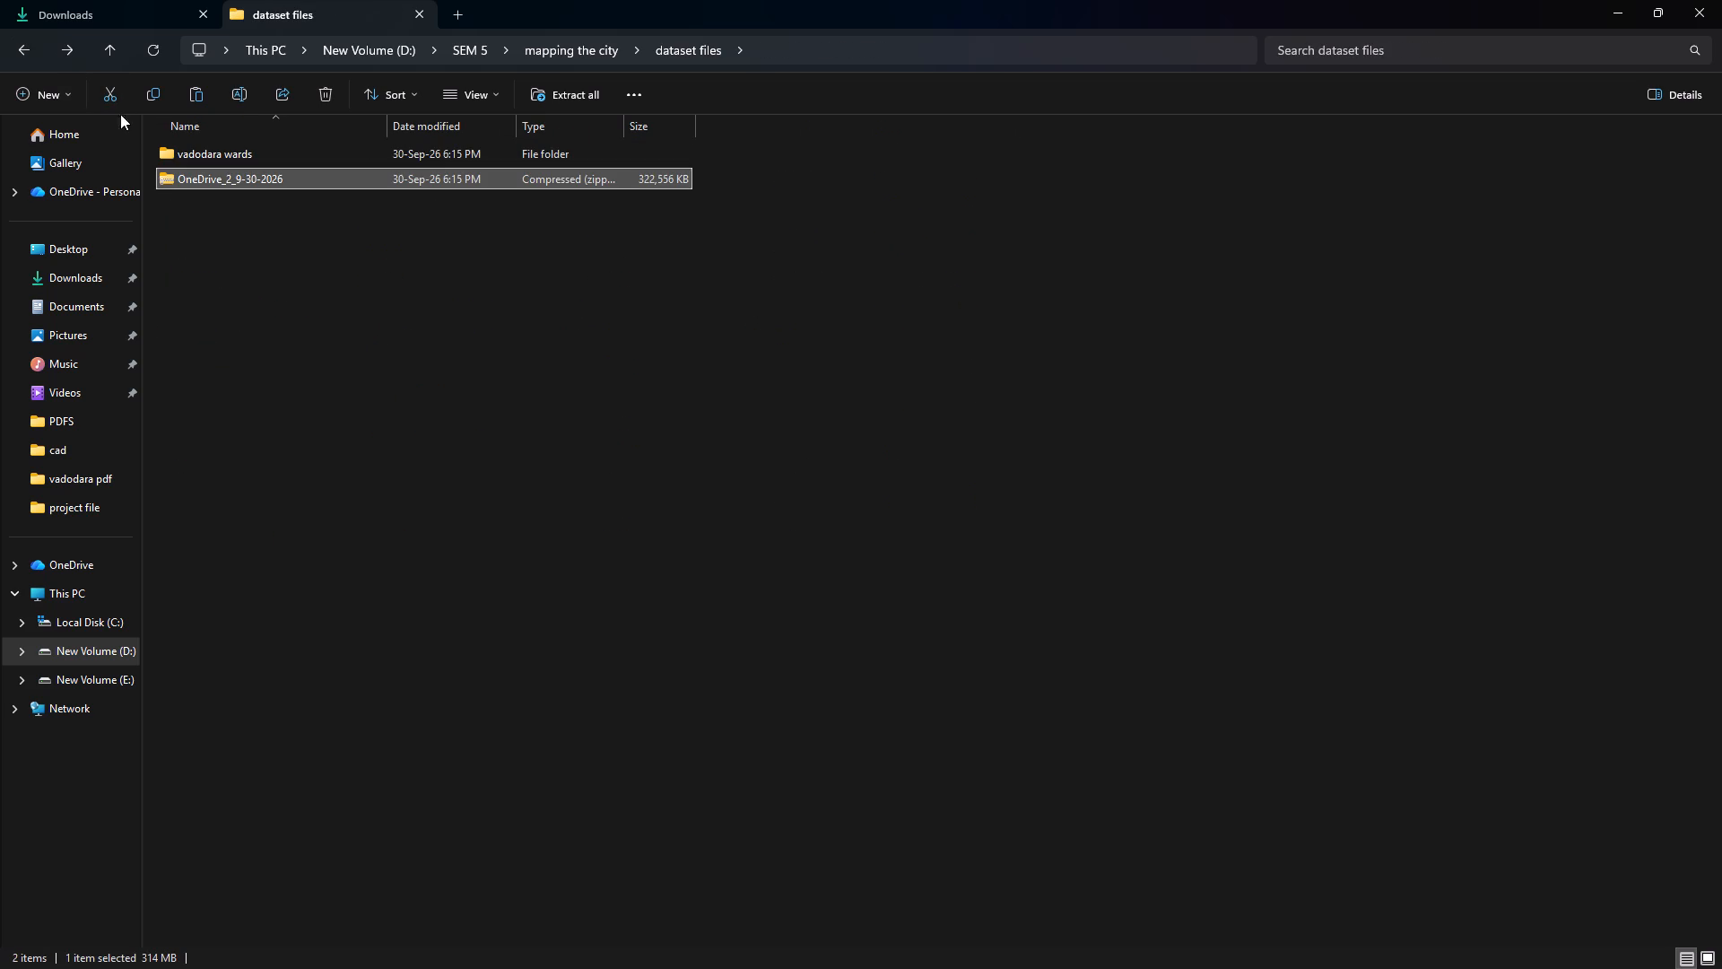
left_click(23, 51)
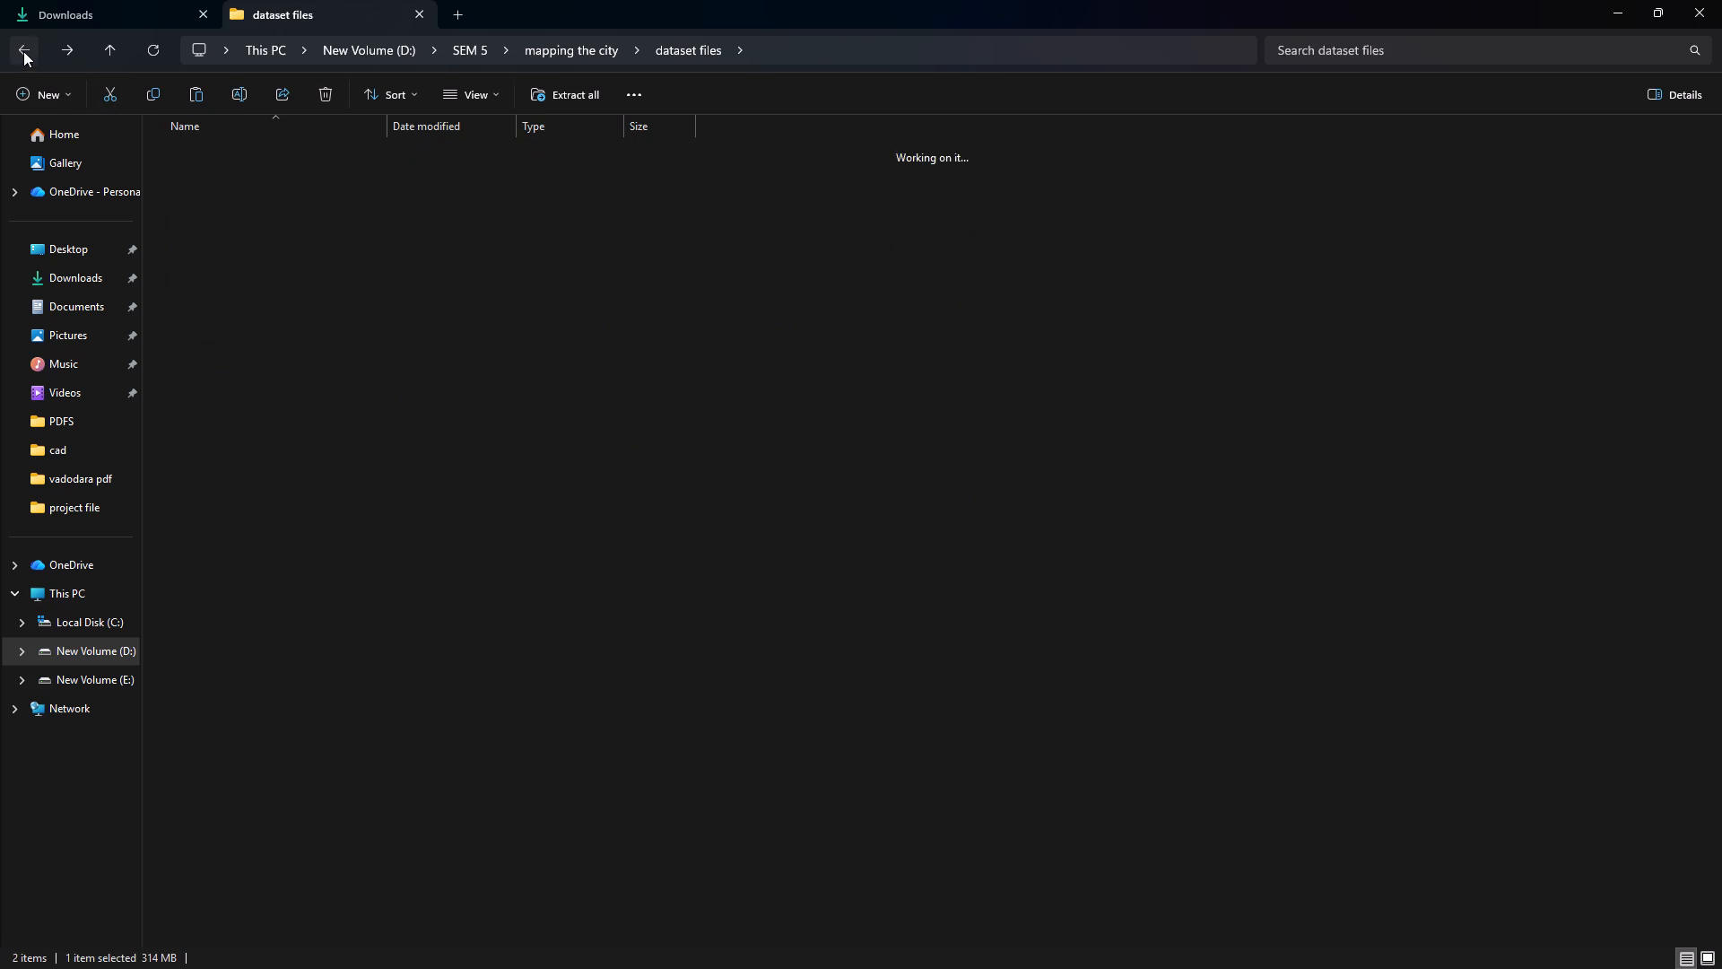
double_click(198, 159)
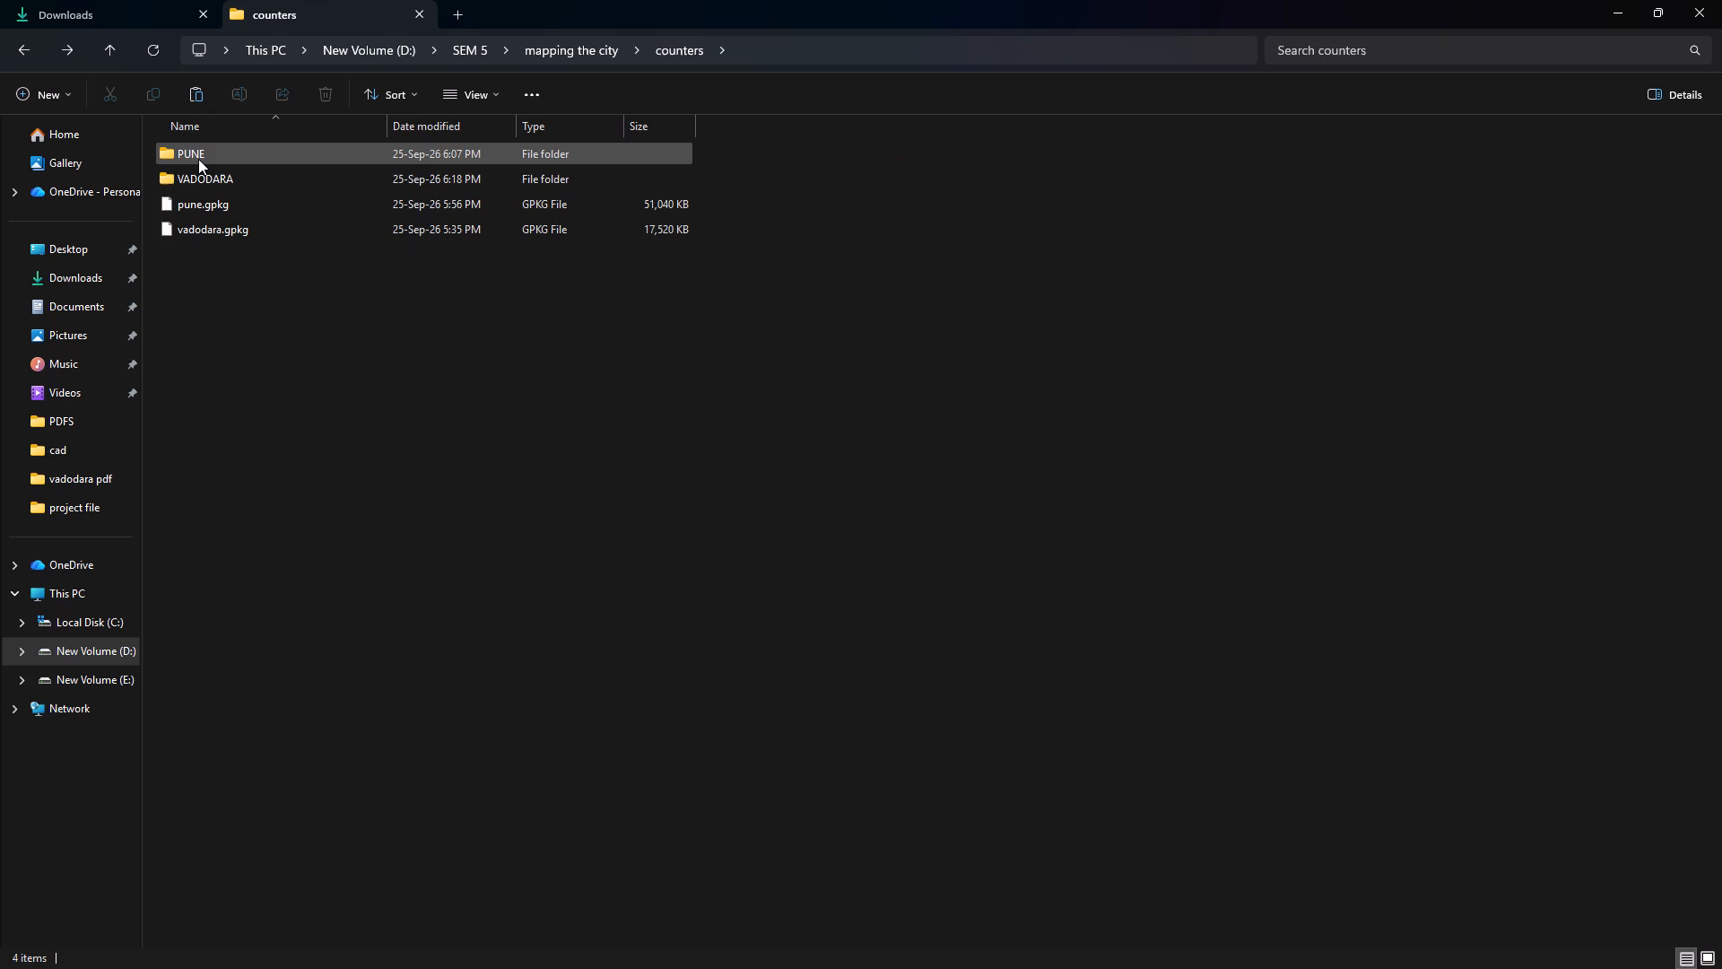
double_click(198, 159)
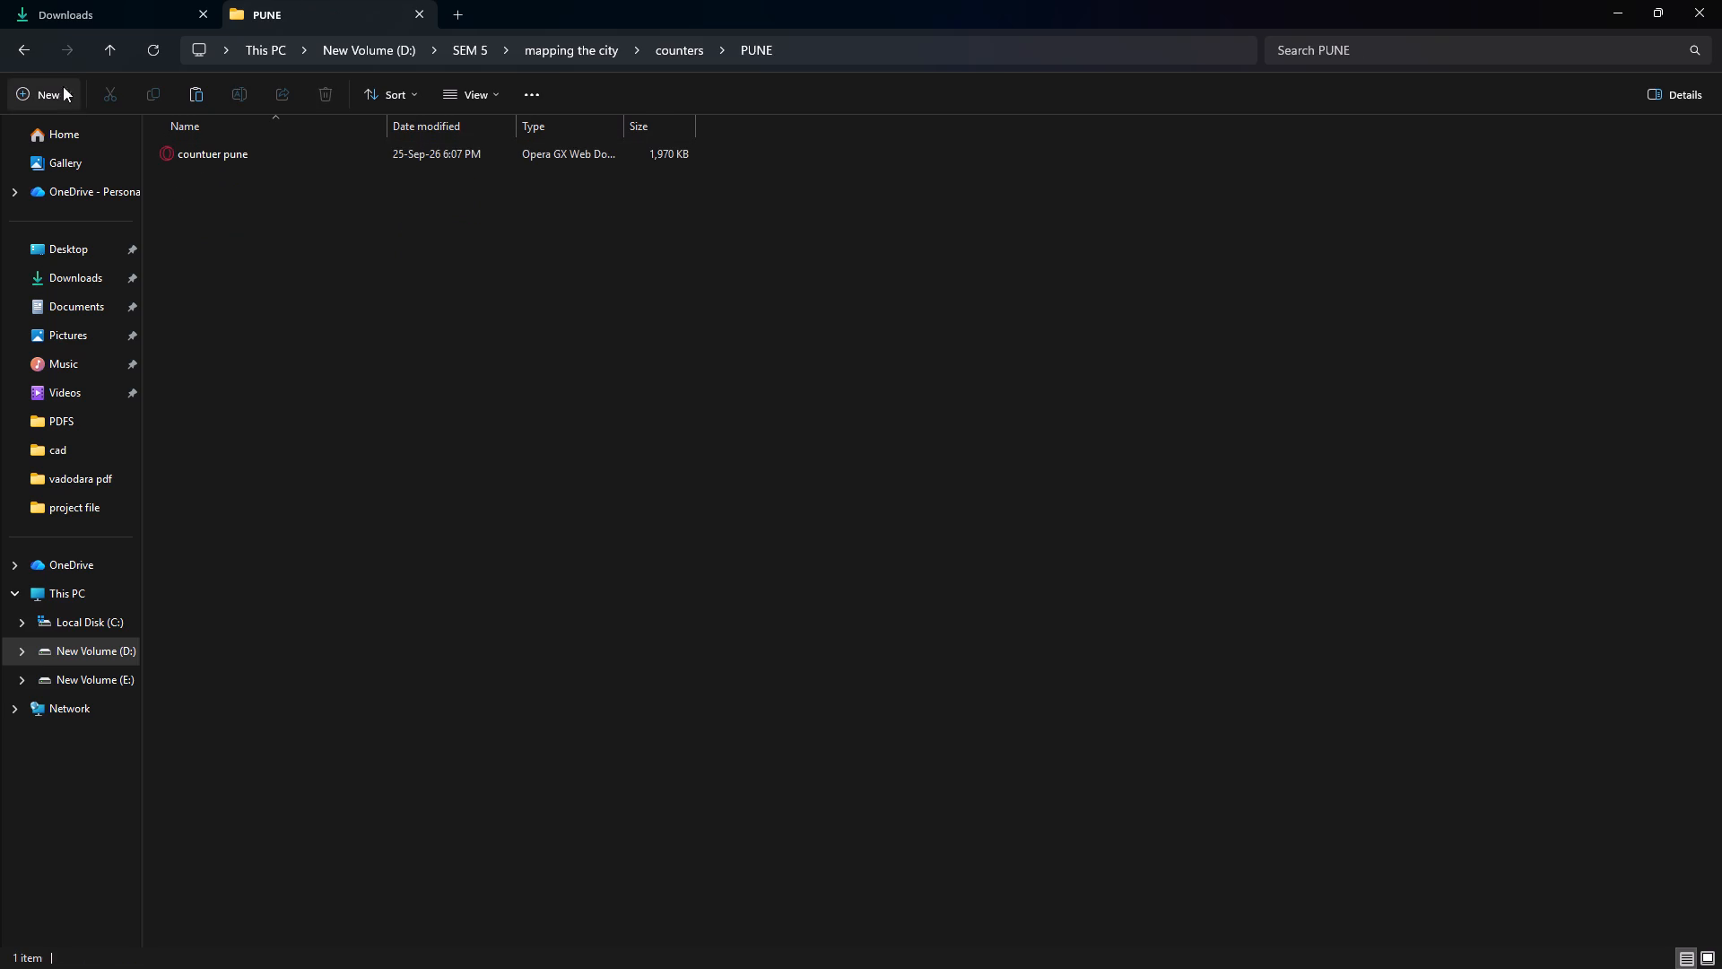
left_click(34, 53)
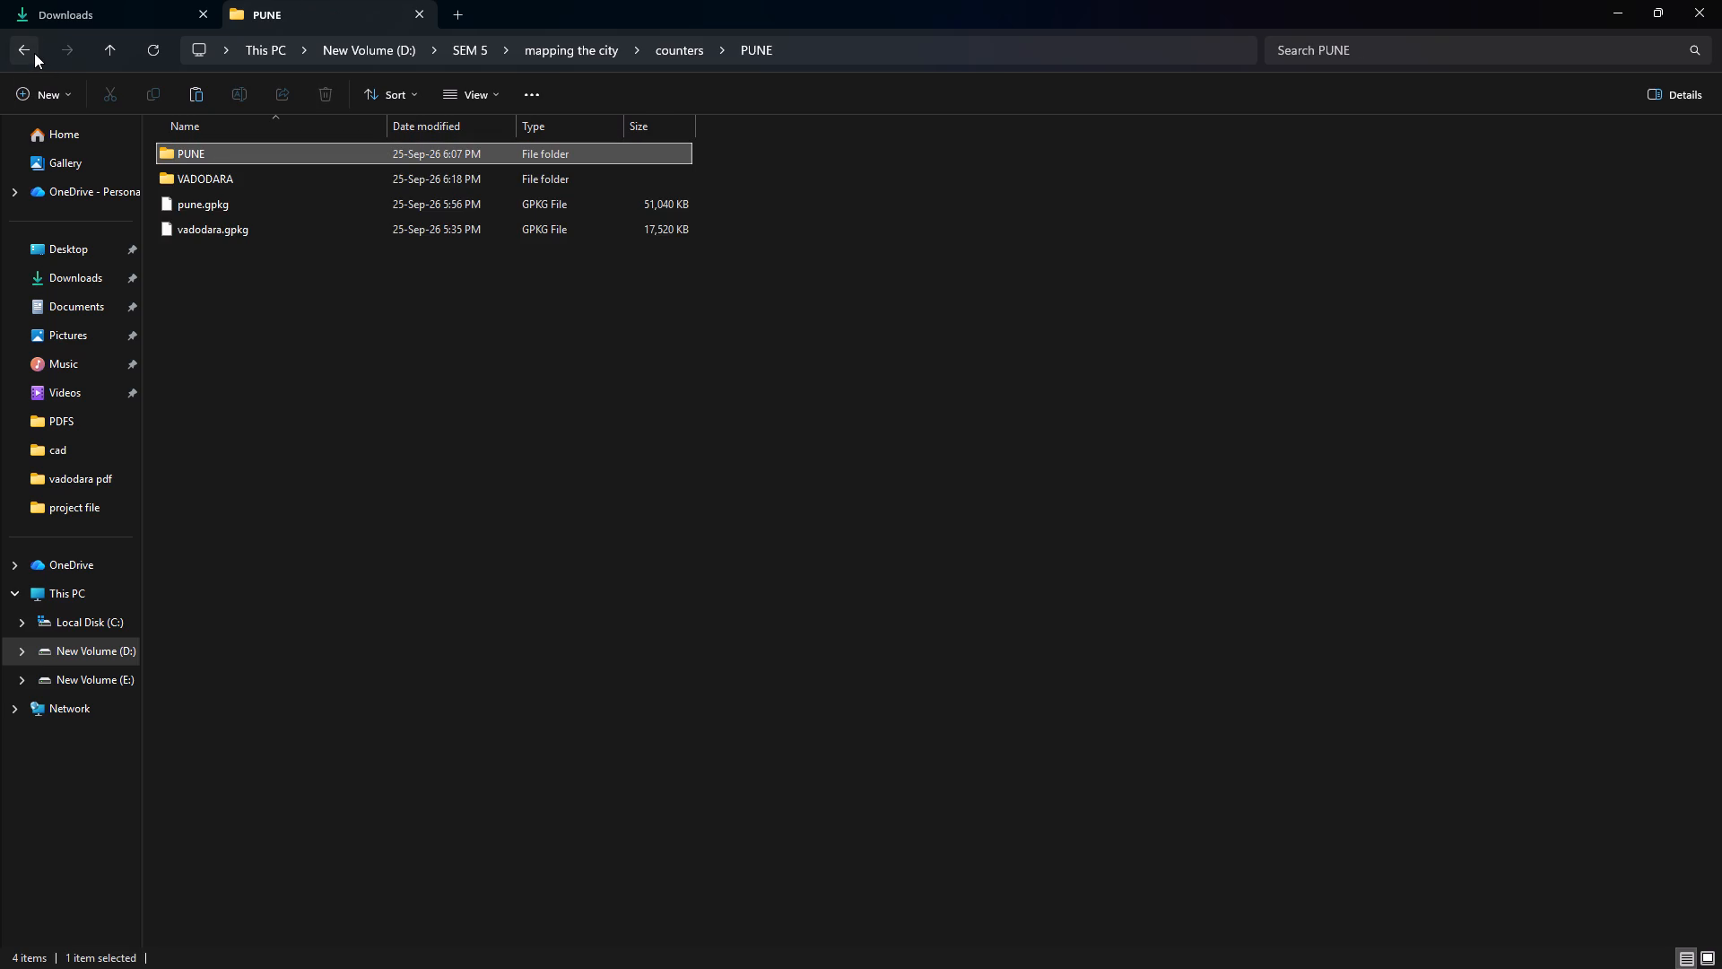
left_click(34, 53)
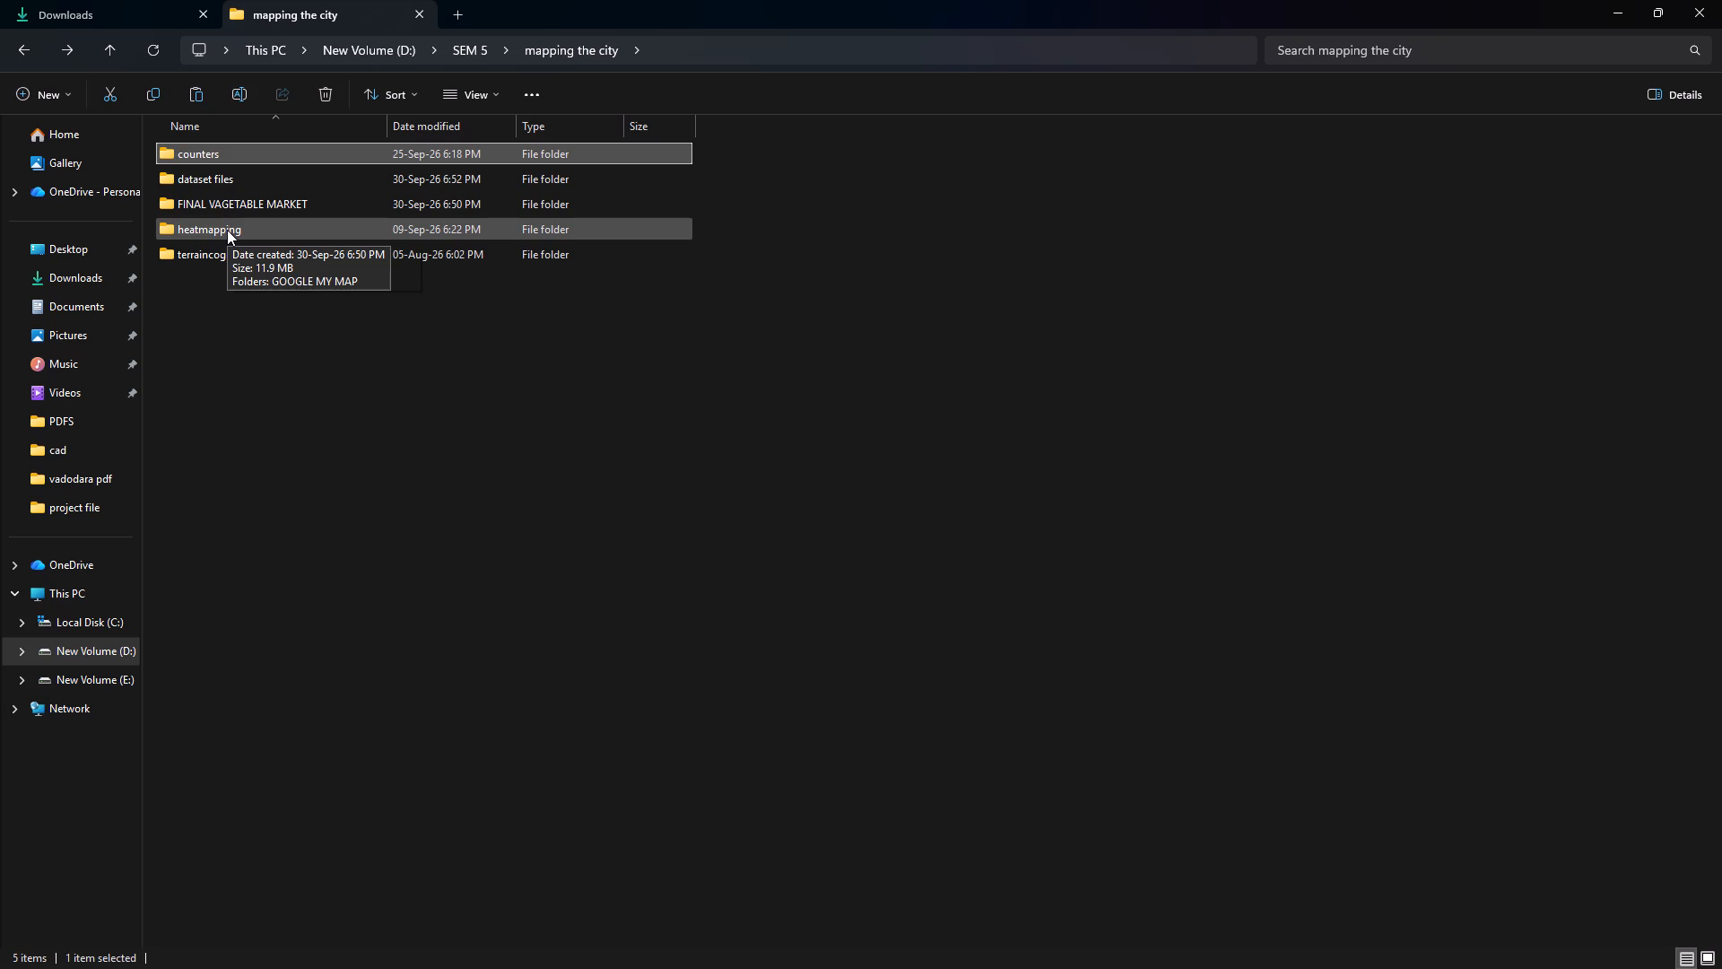
double_click(227, 230)
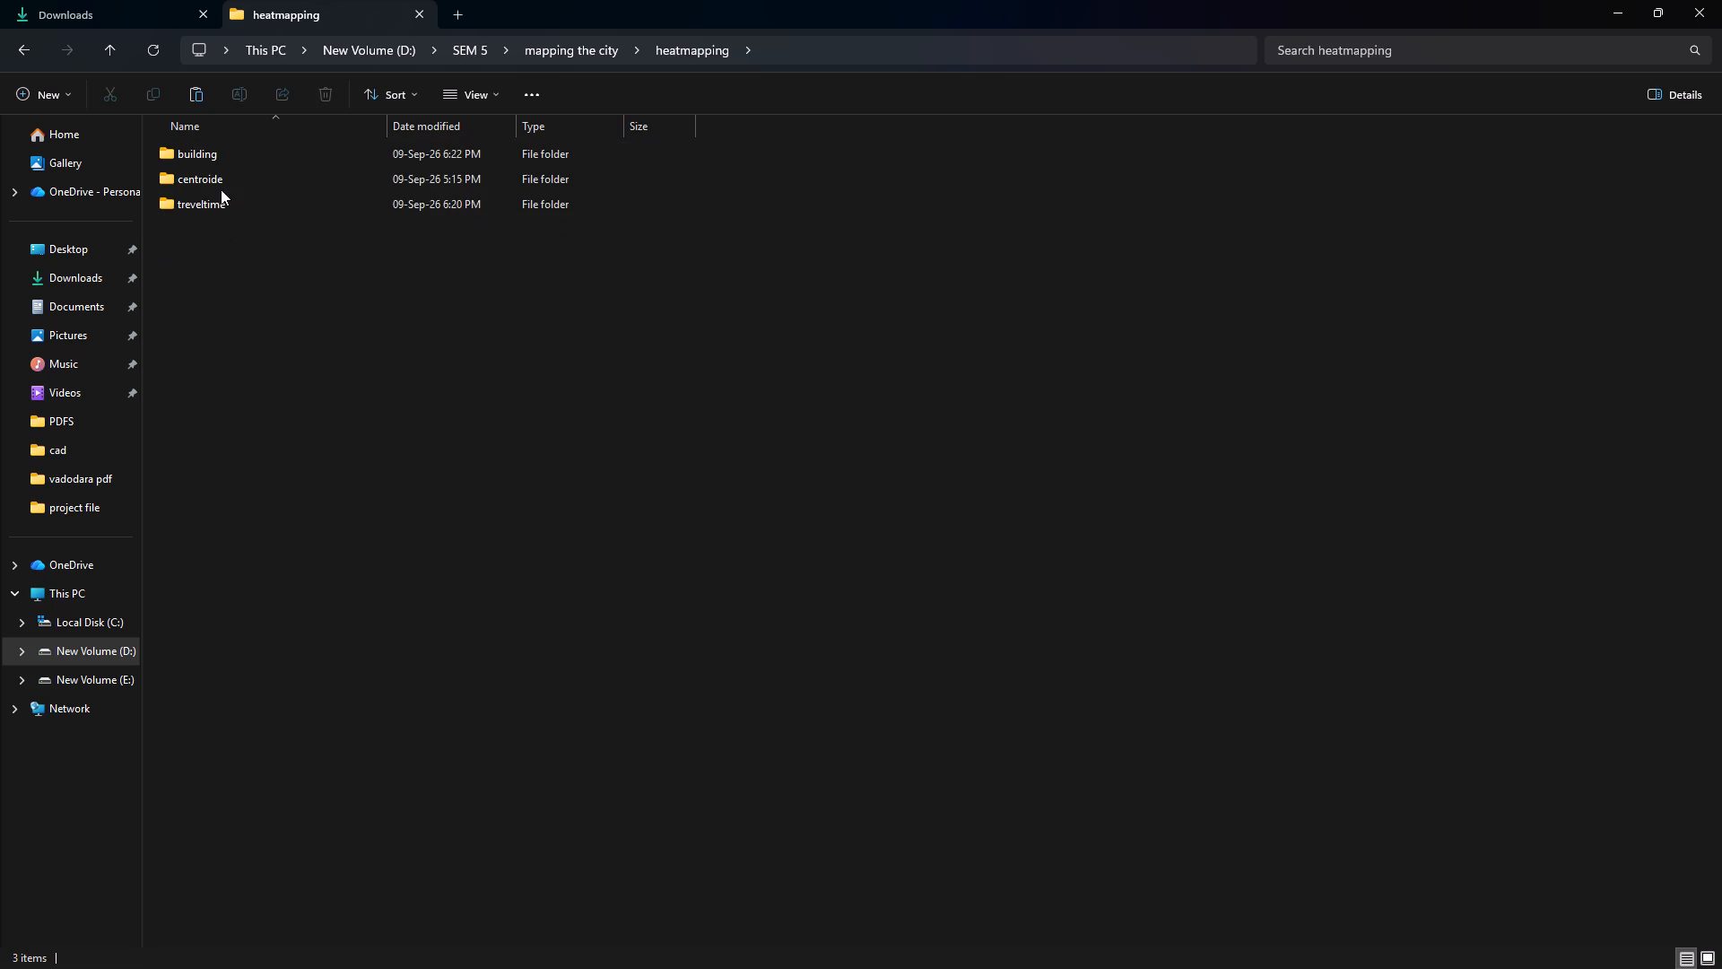
left_click(29, 50)
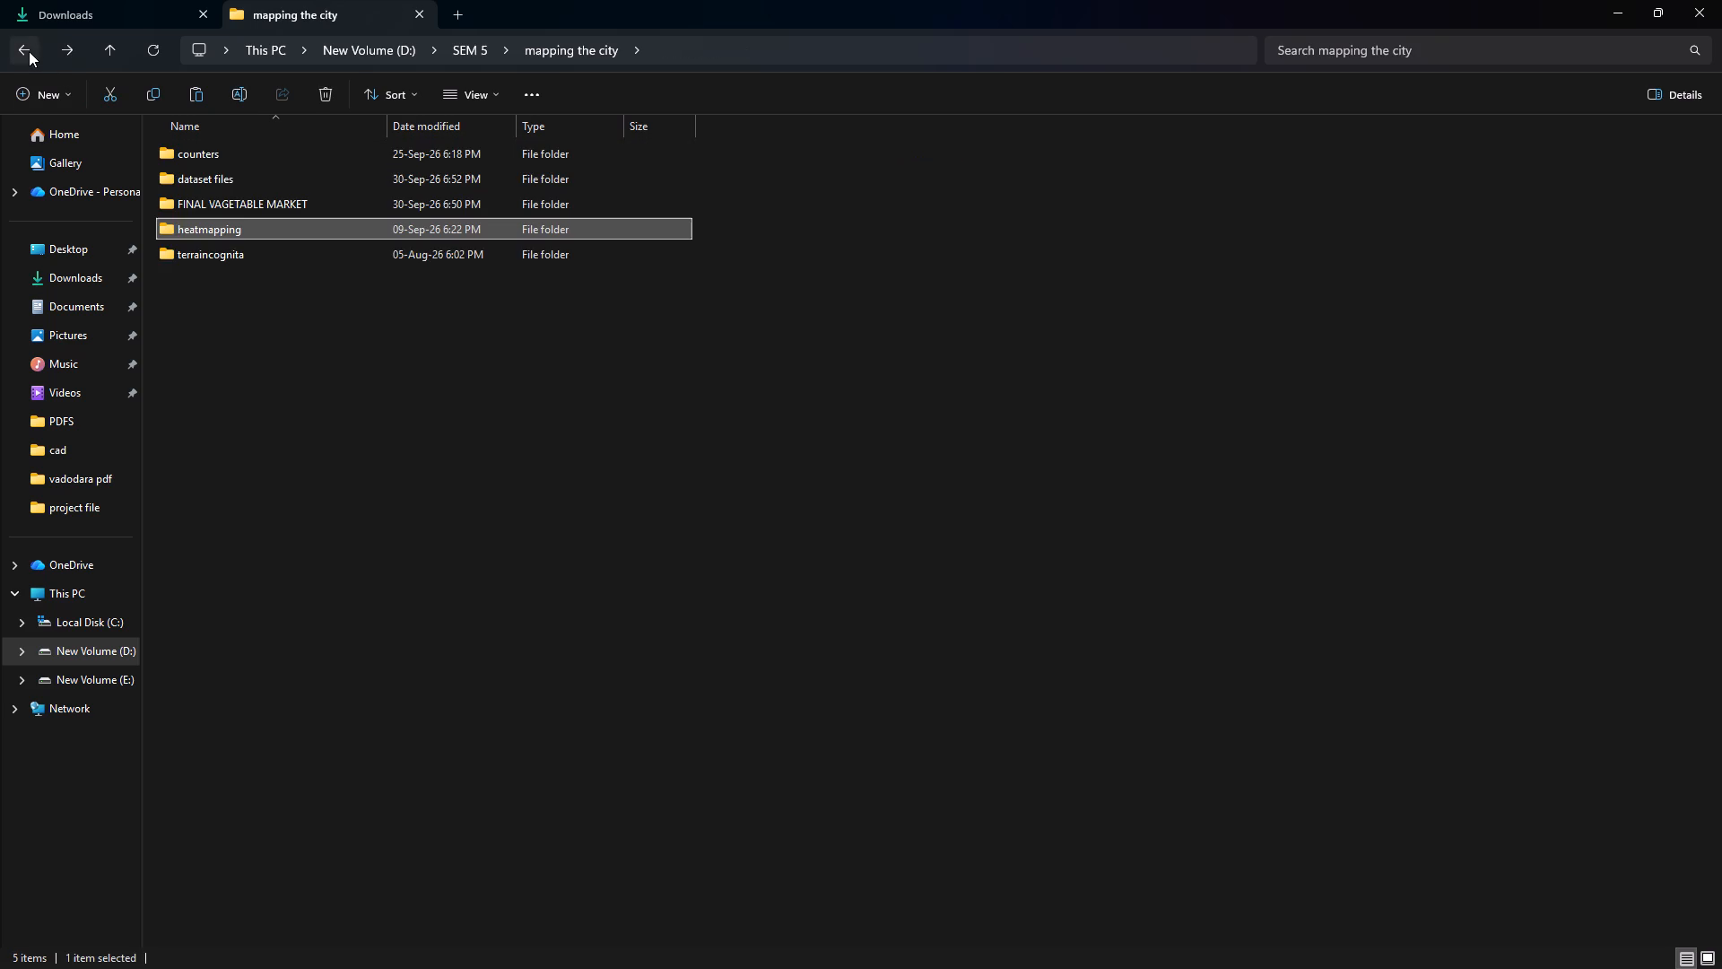
Find the student's named pune university PDF in New folder (2) of terraincognita's PUNE folder, view it and close it.
double_click(216, 254)
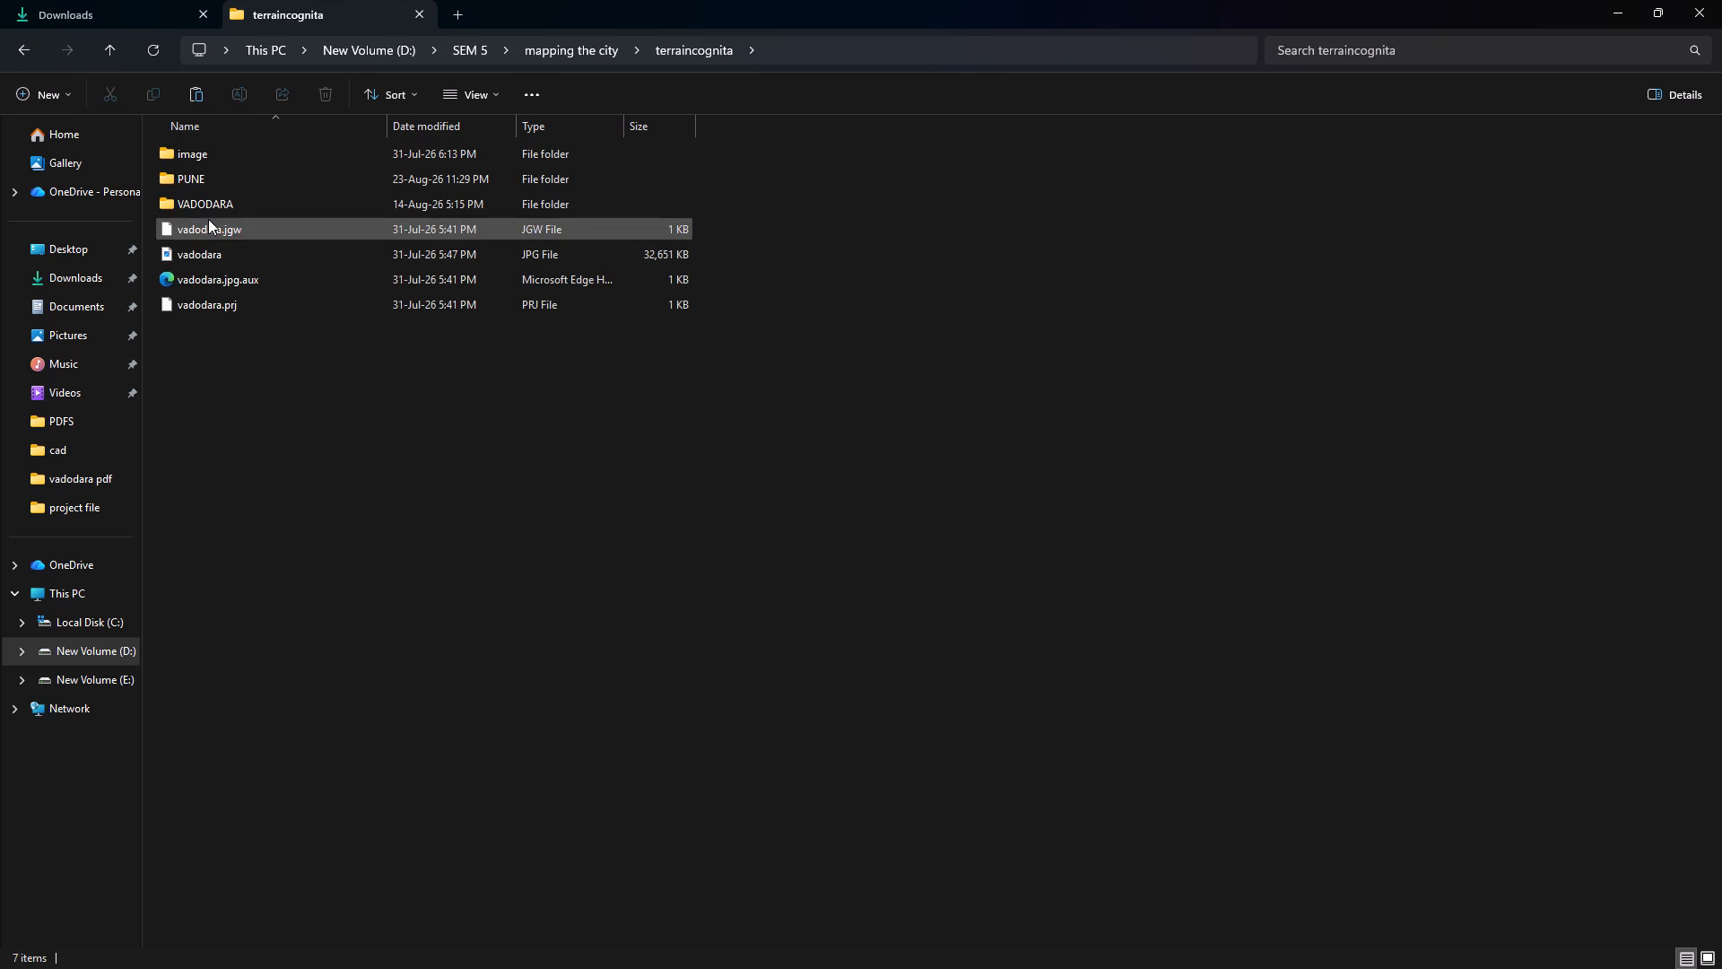
double_click(218, 181)
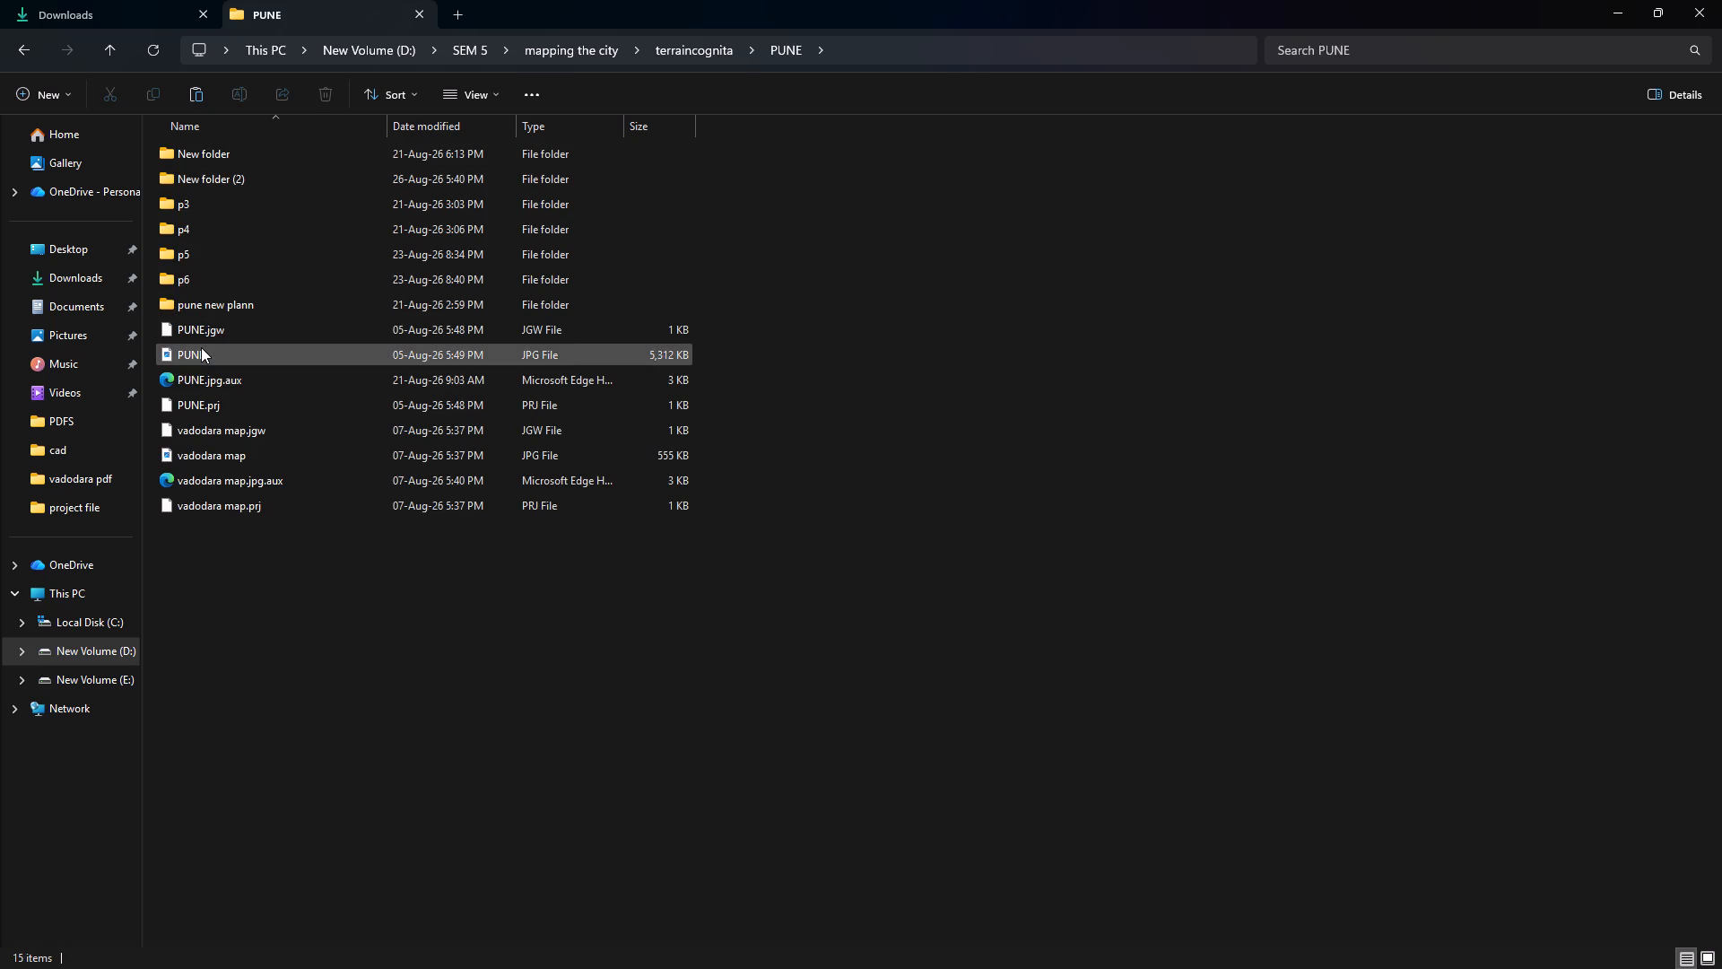
double_click(231, 160)
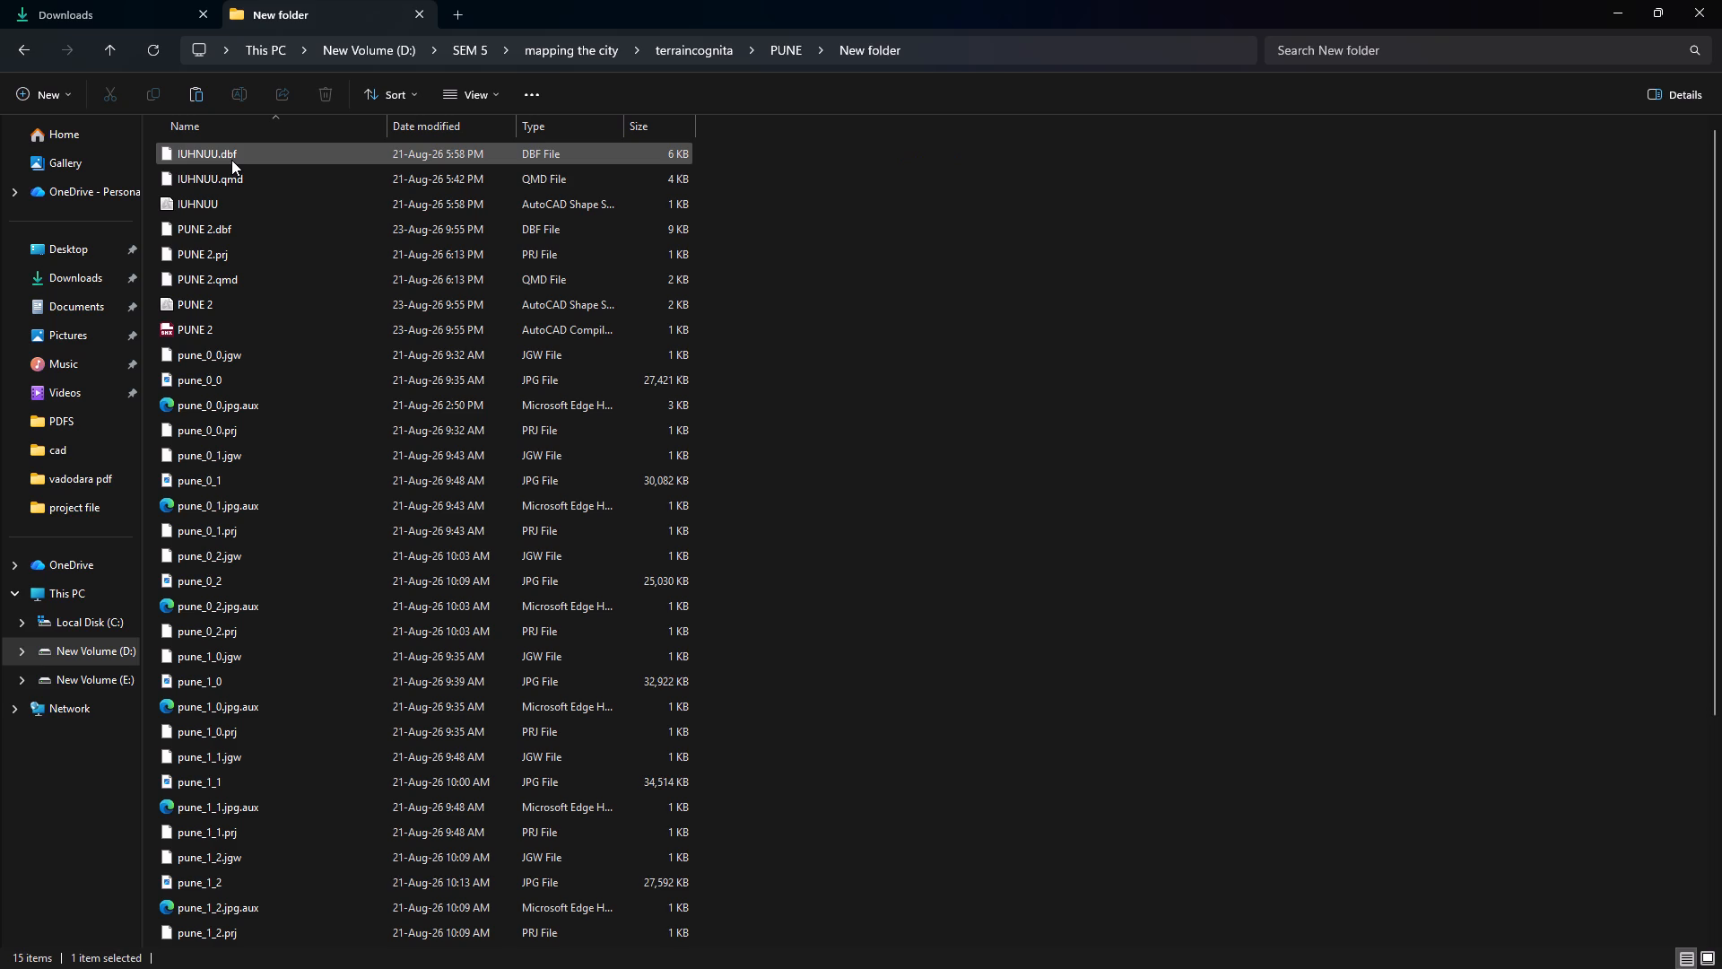
left_click(27, 54)
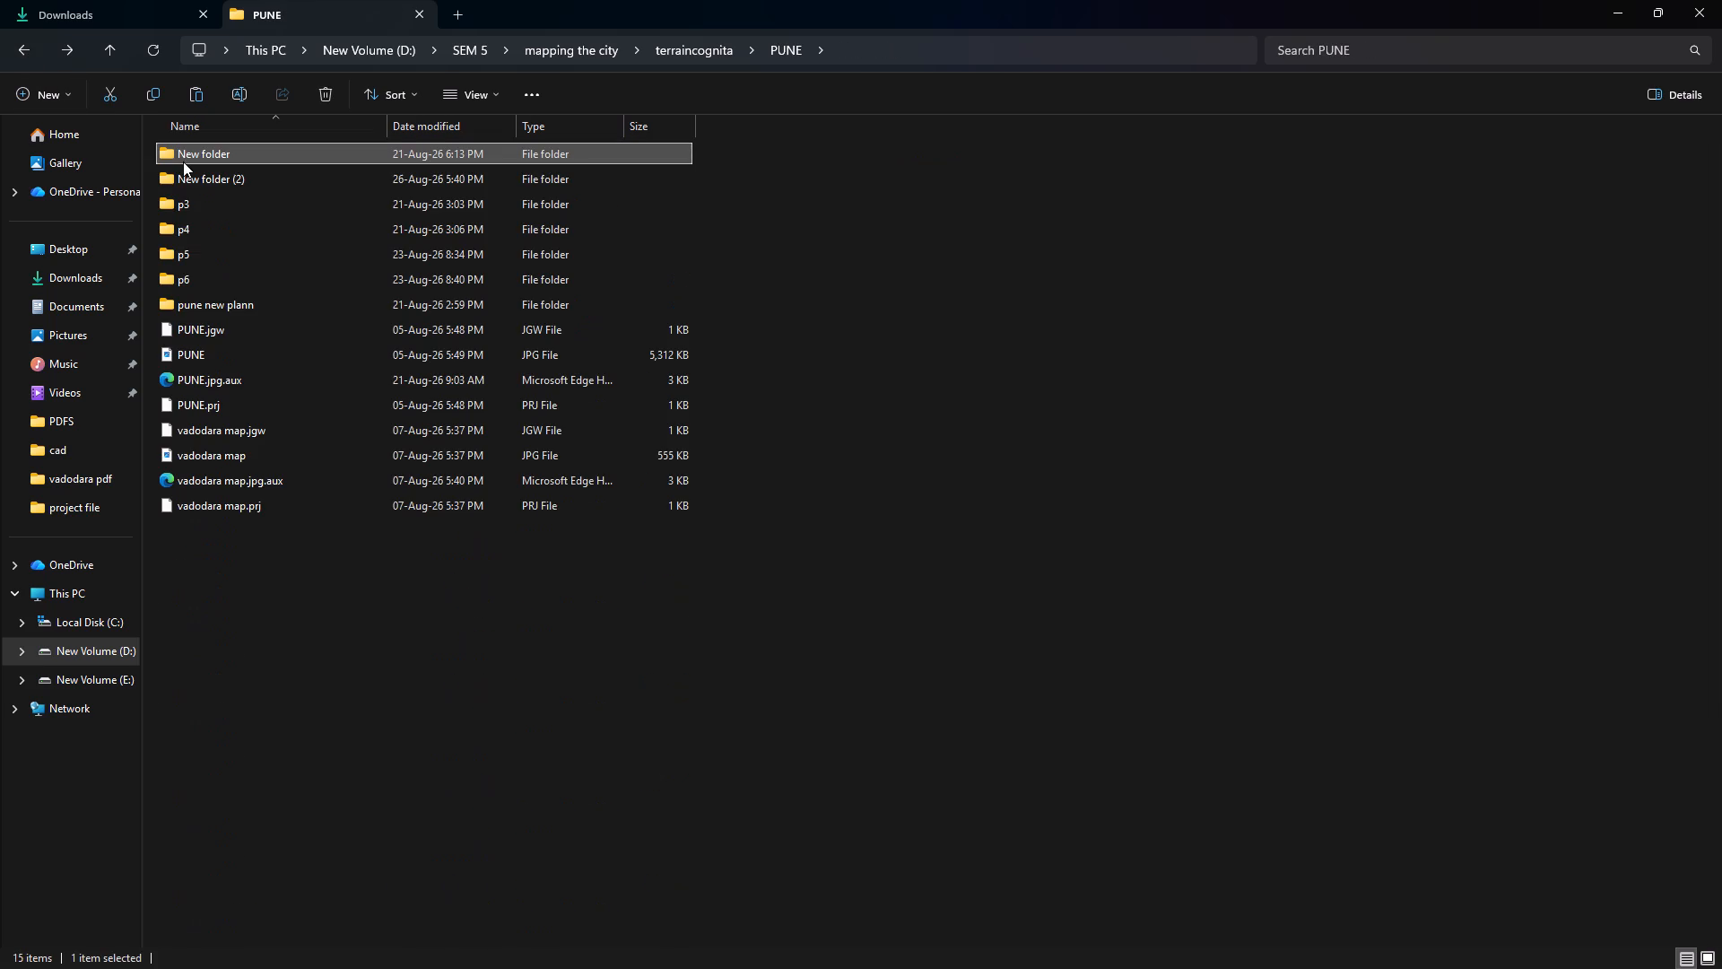
double_click(190, 173)
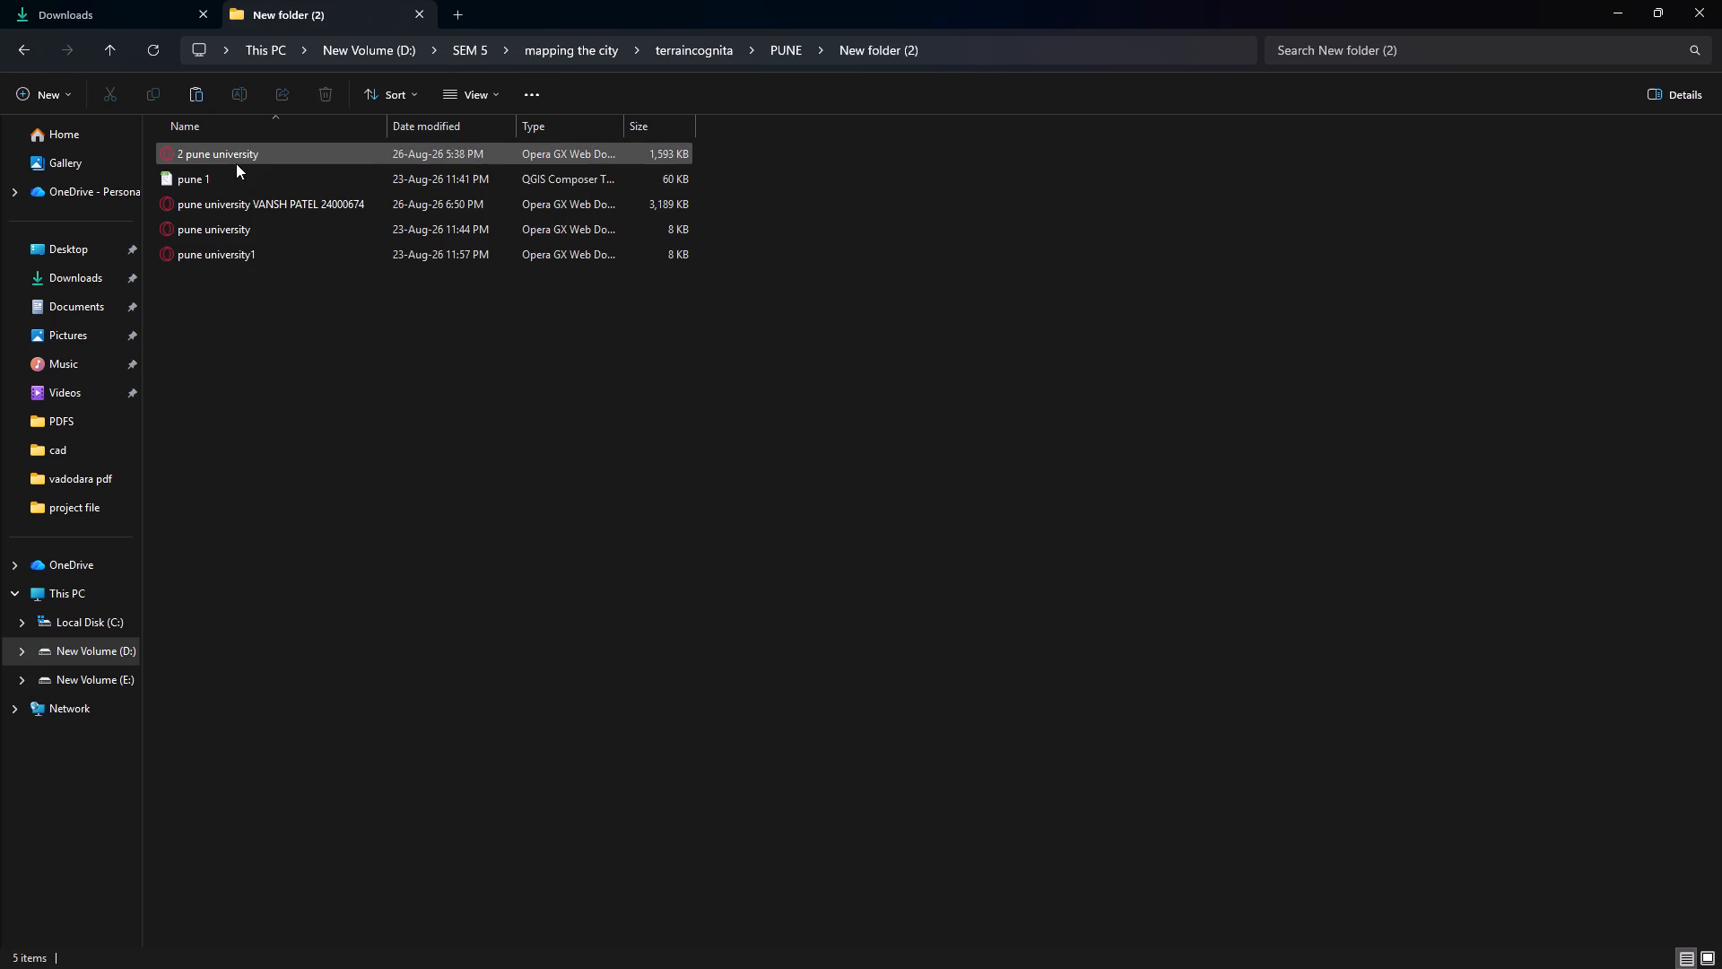
double_click(262, 200)
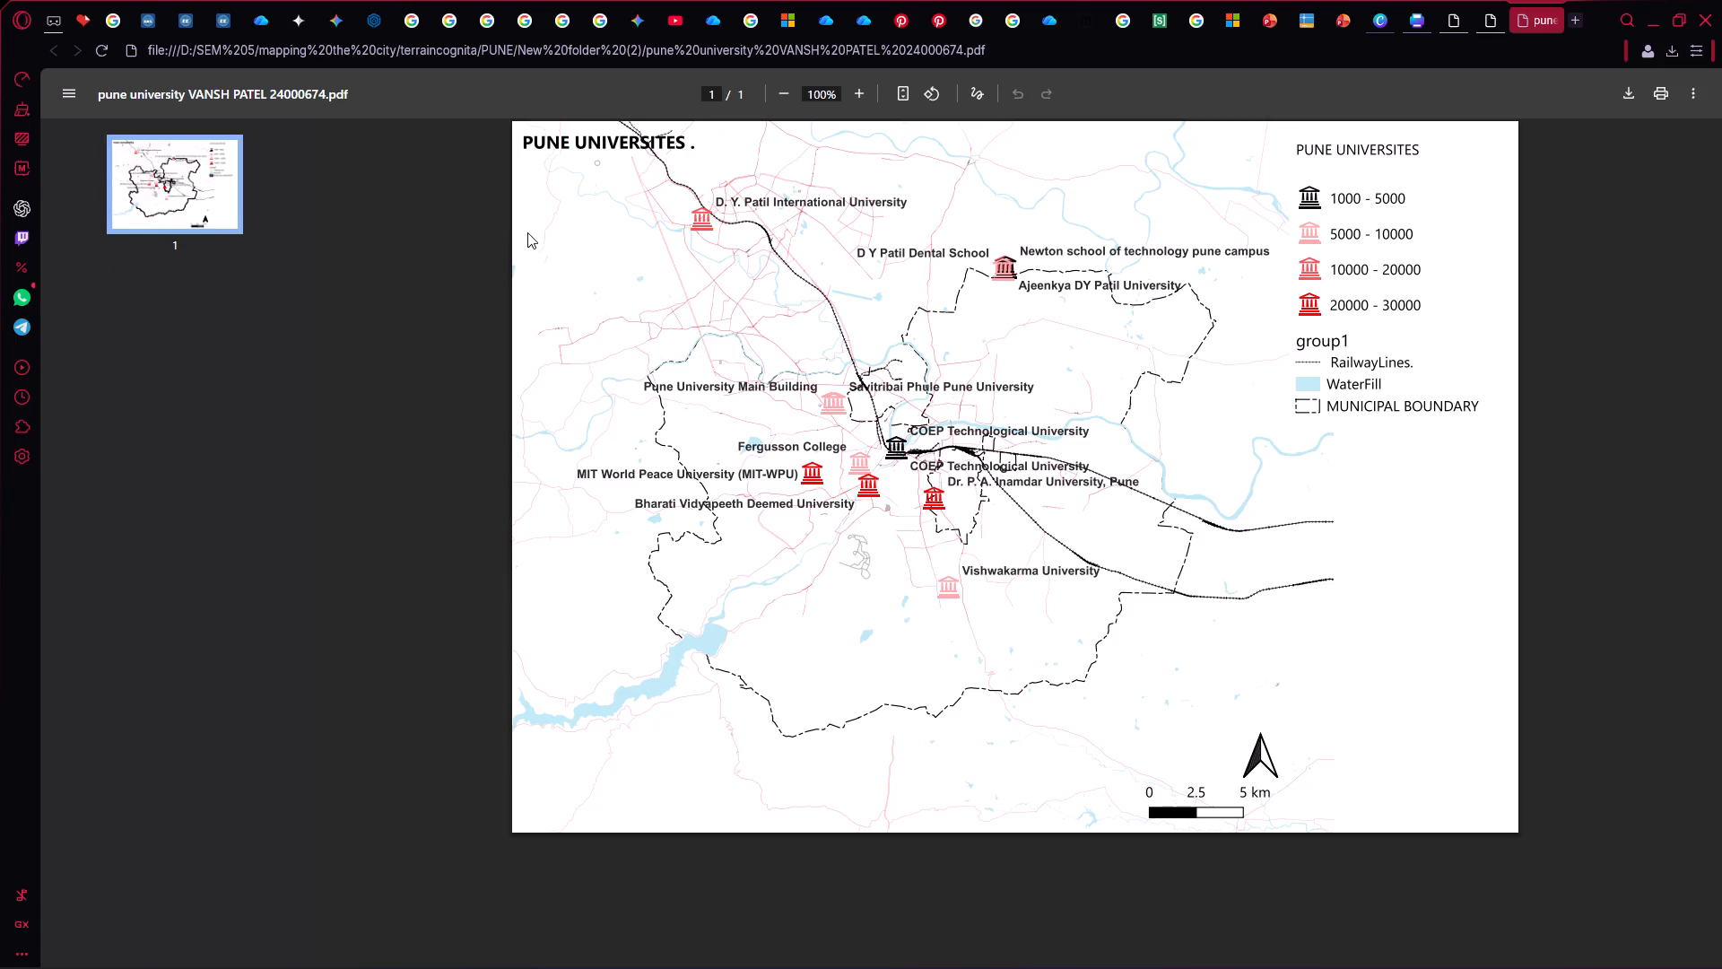
left_click(1719, 17)
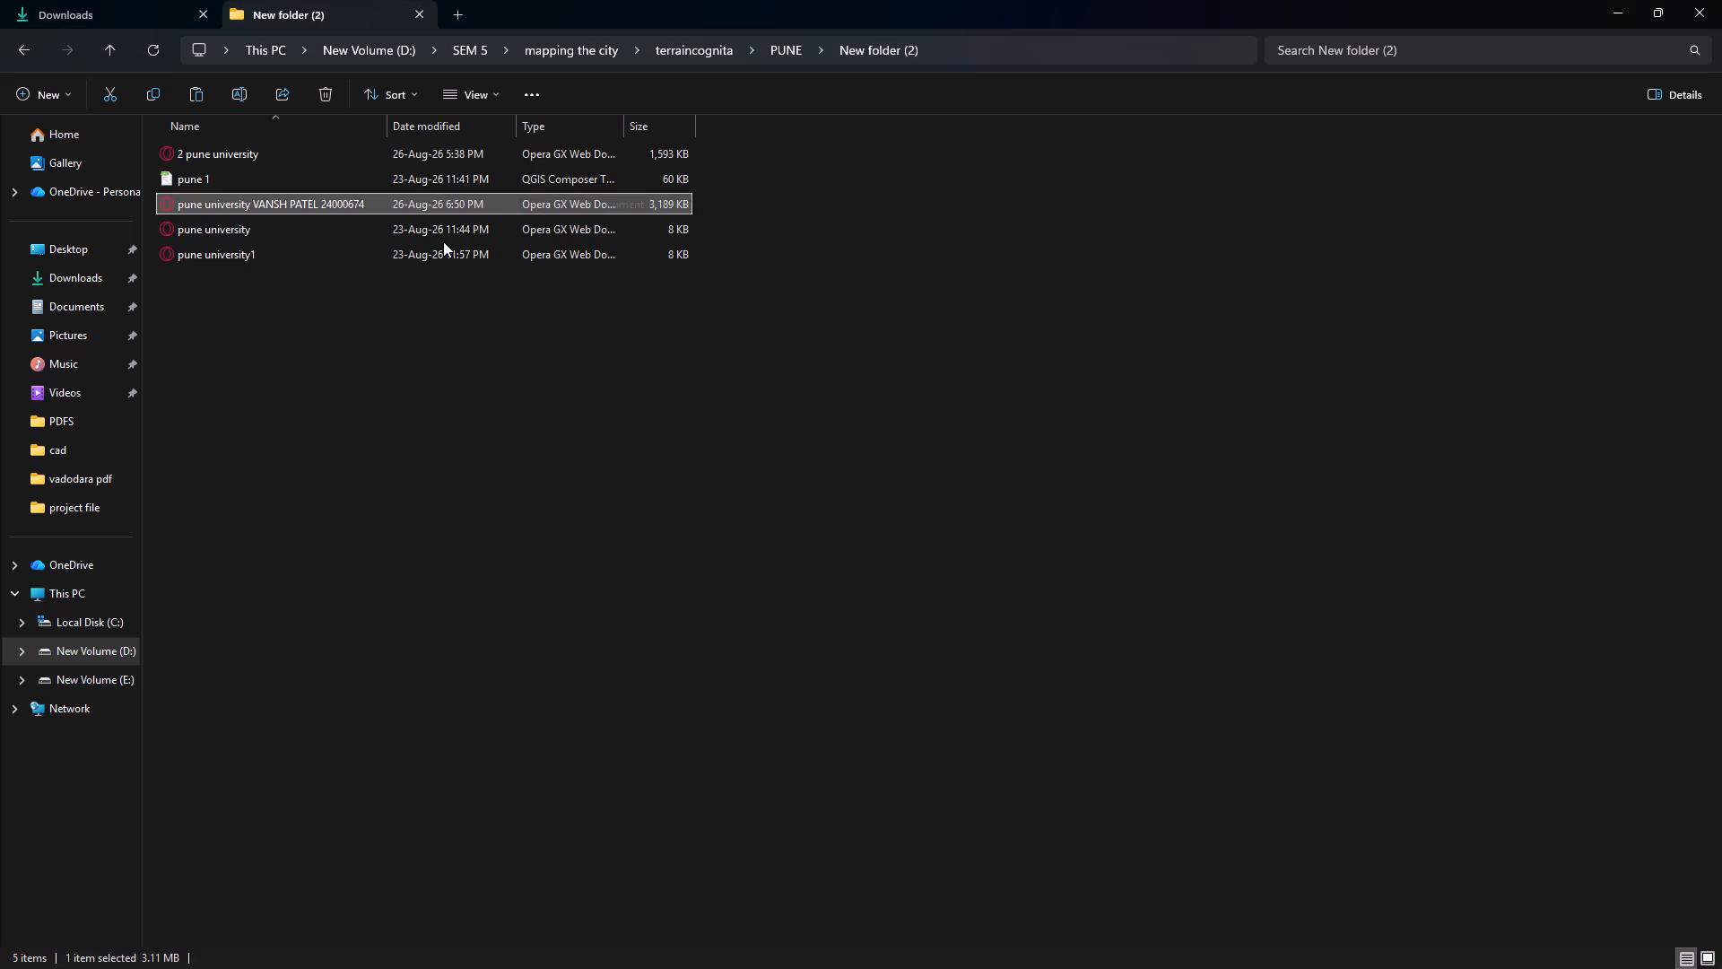
View the pune university and pune university1 PDFs in New folder (2), closing and deleting each file.
double_click(440, 231)
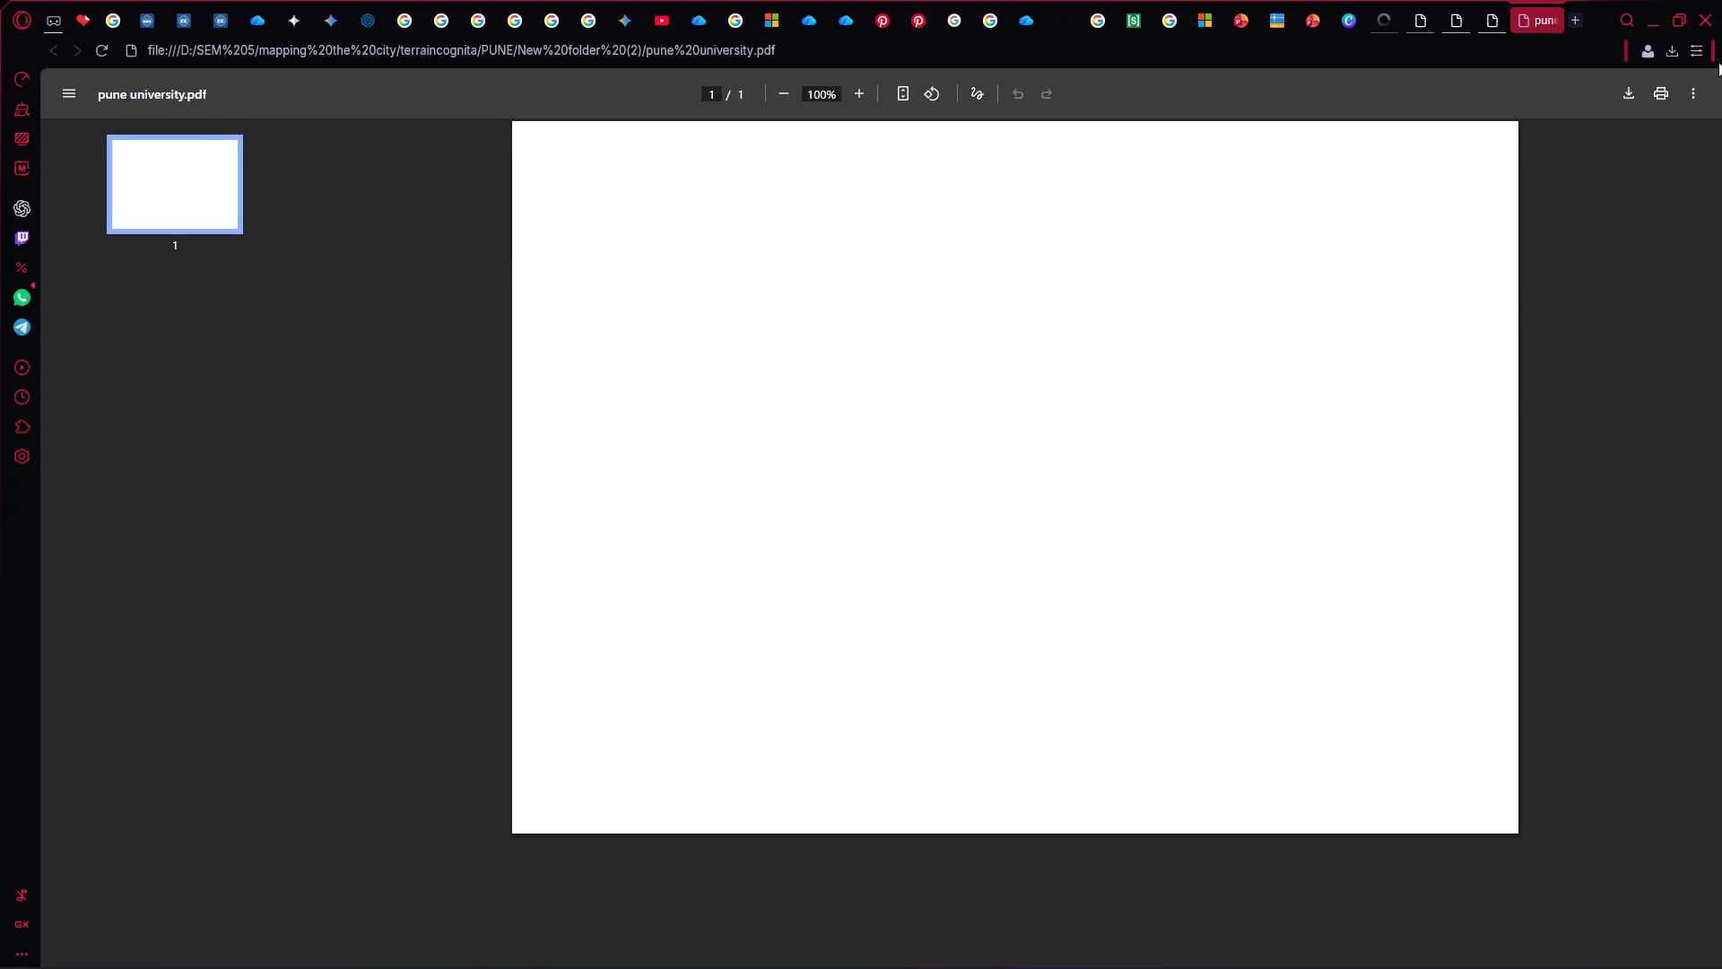
left_click(1702, 25)
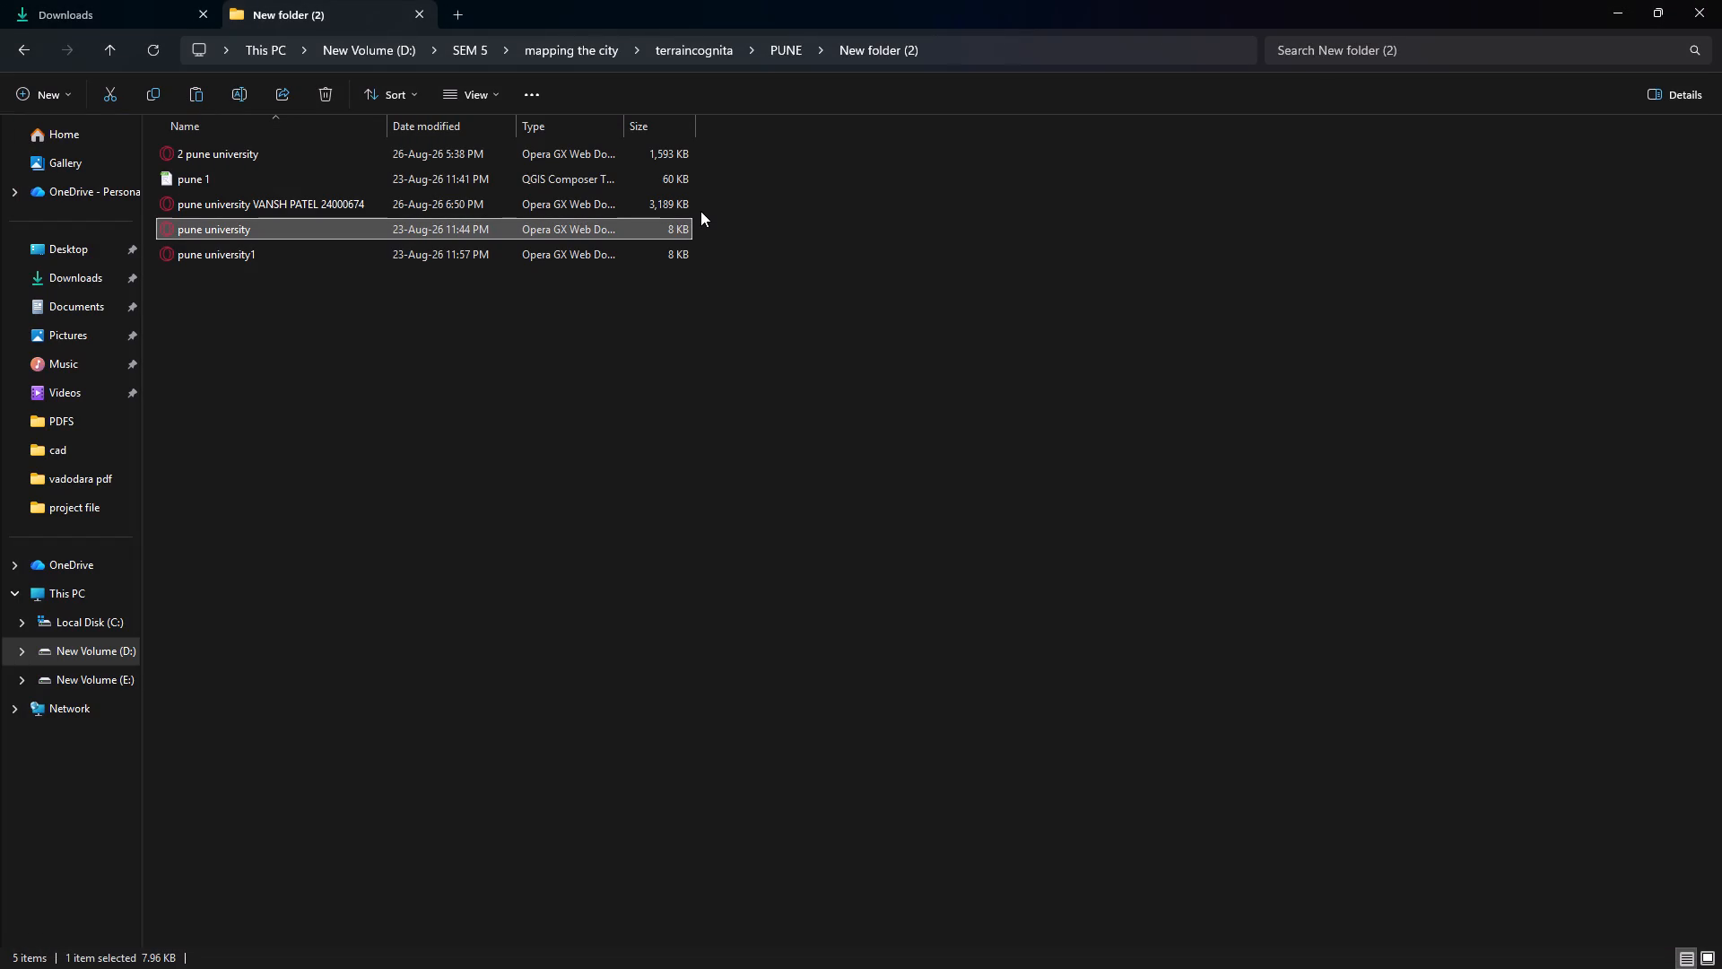
key("Delete")
double_click(567, 231)
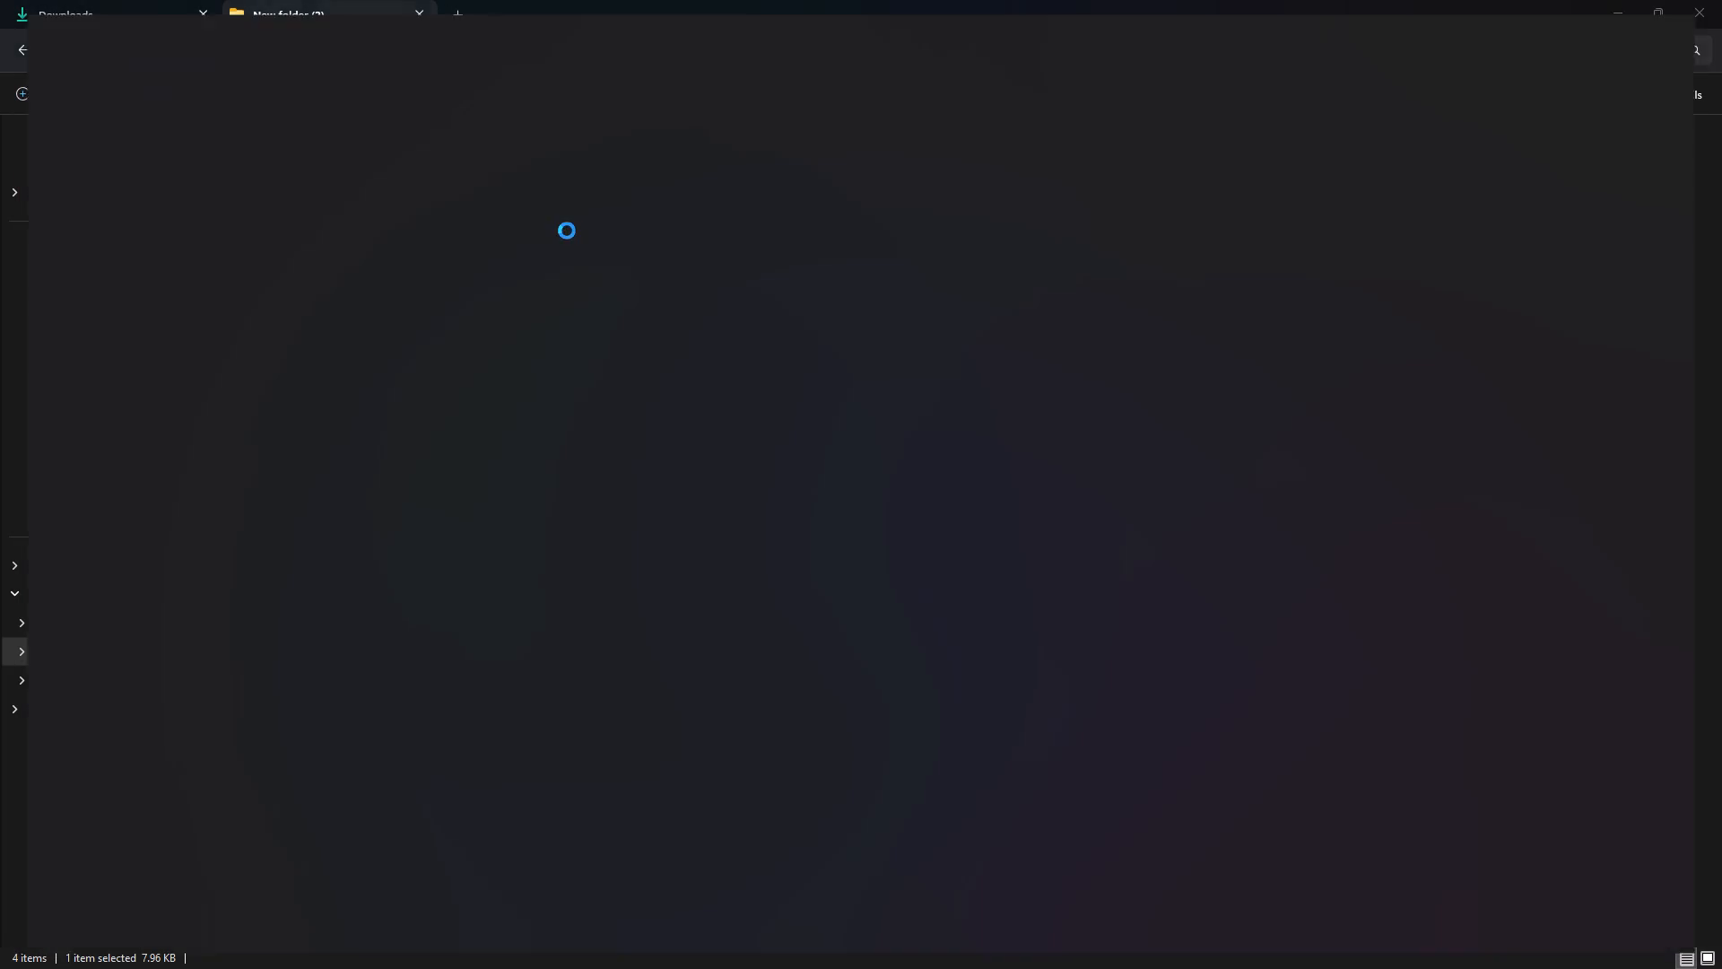
left_click(1712, 11)
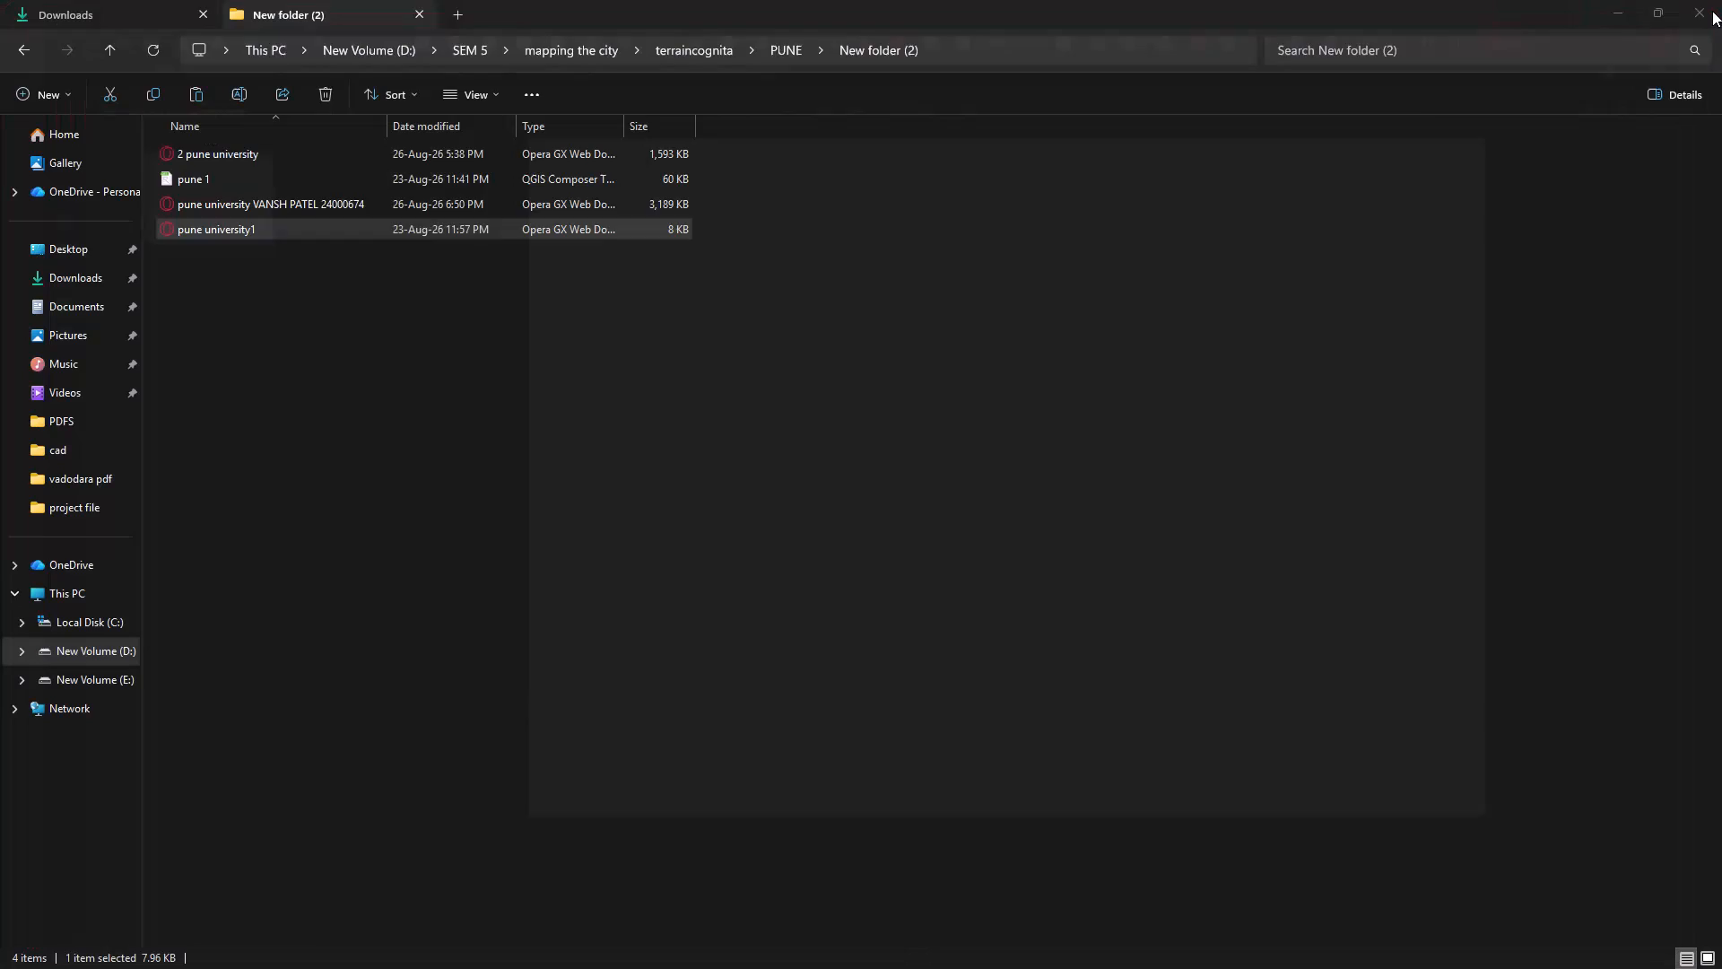
key("Delete")
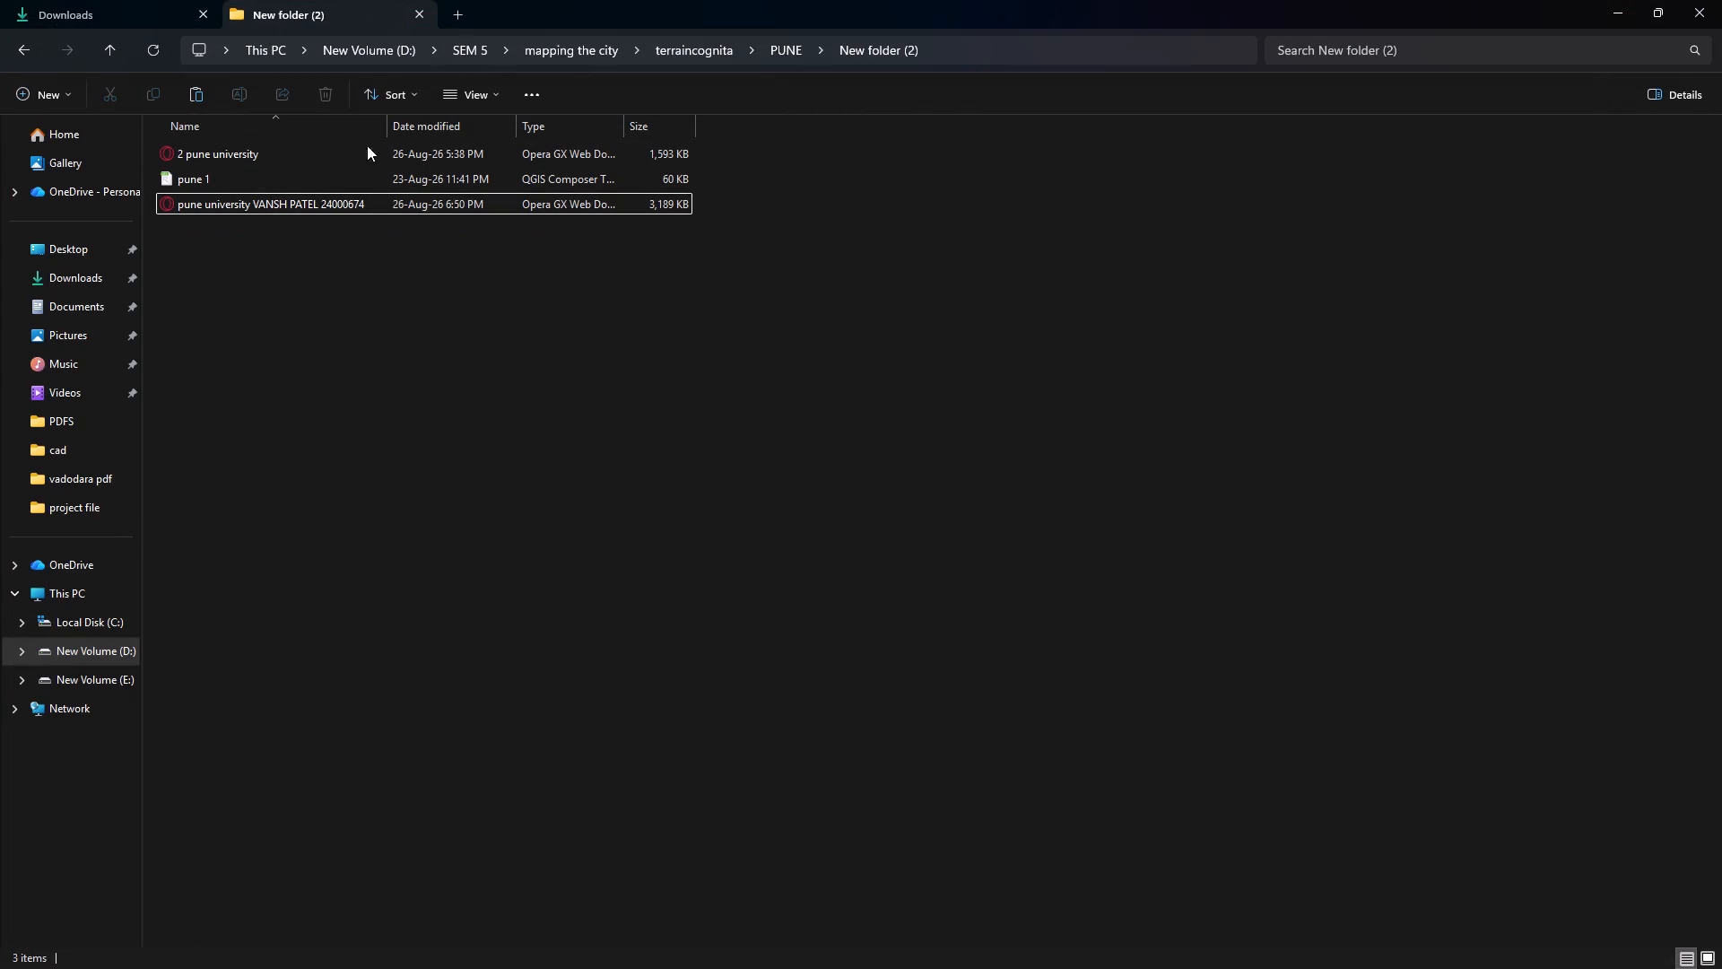
View the 2 pune university PDF in New folder (2) and close it.
double_click(362, 160)
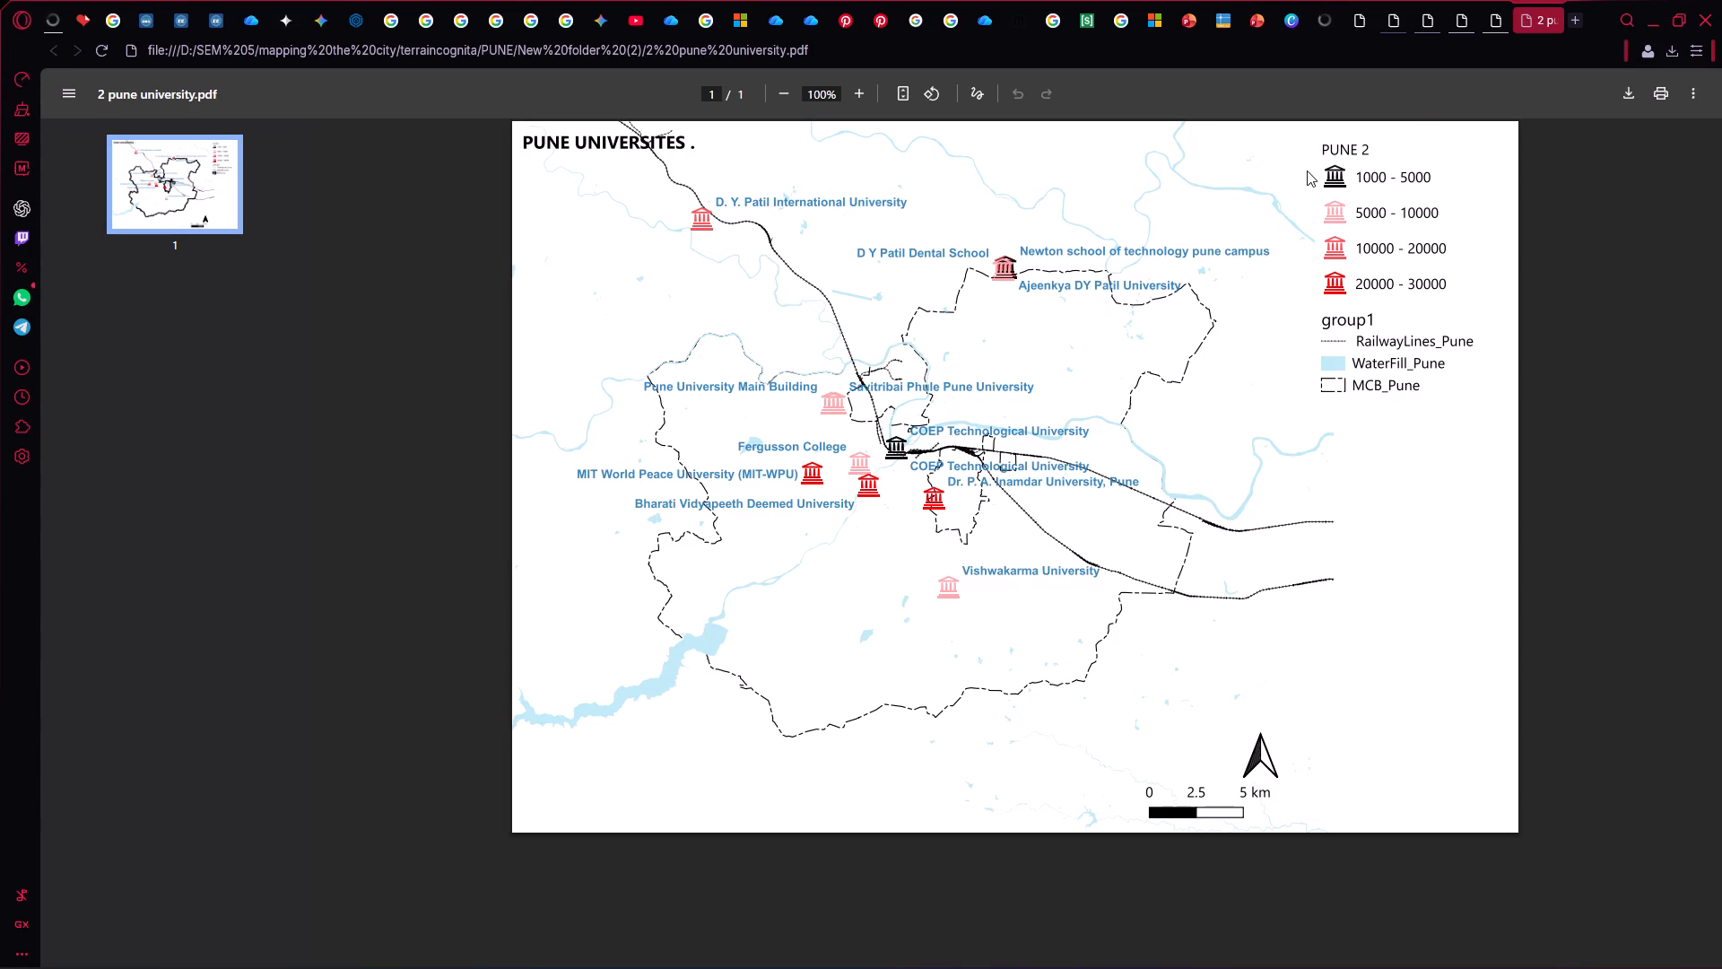
left_click(1702, 24)
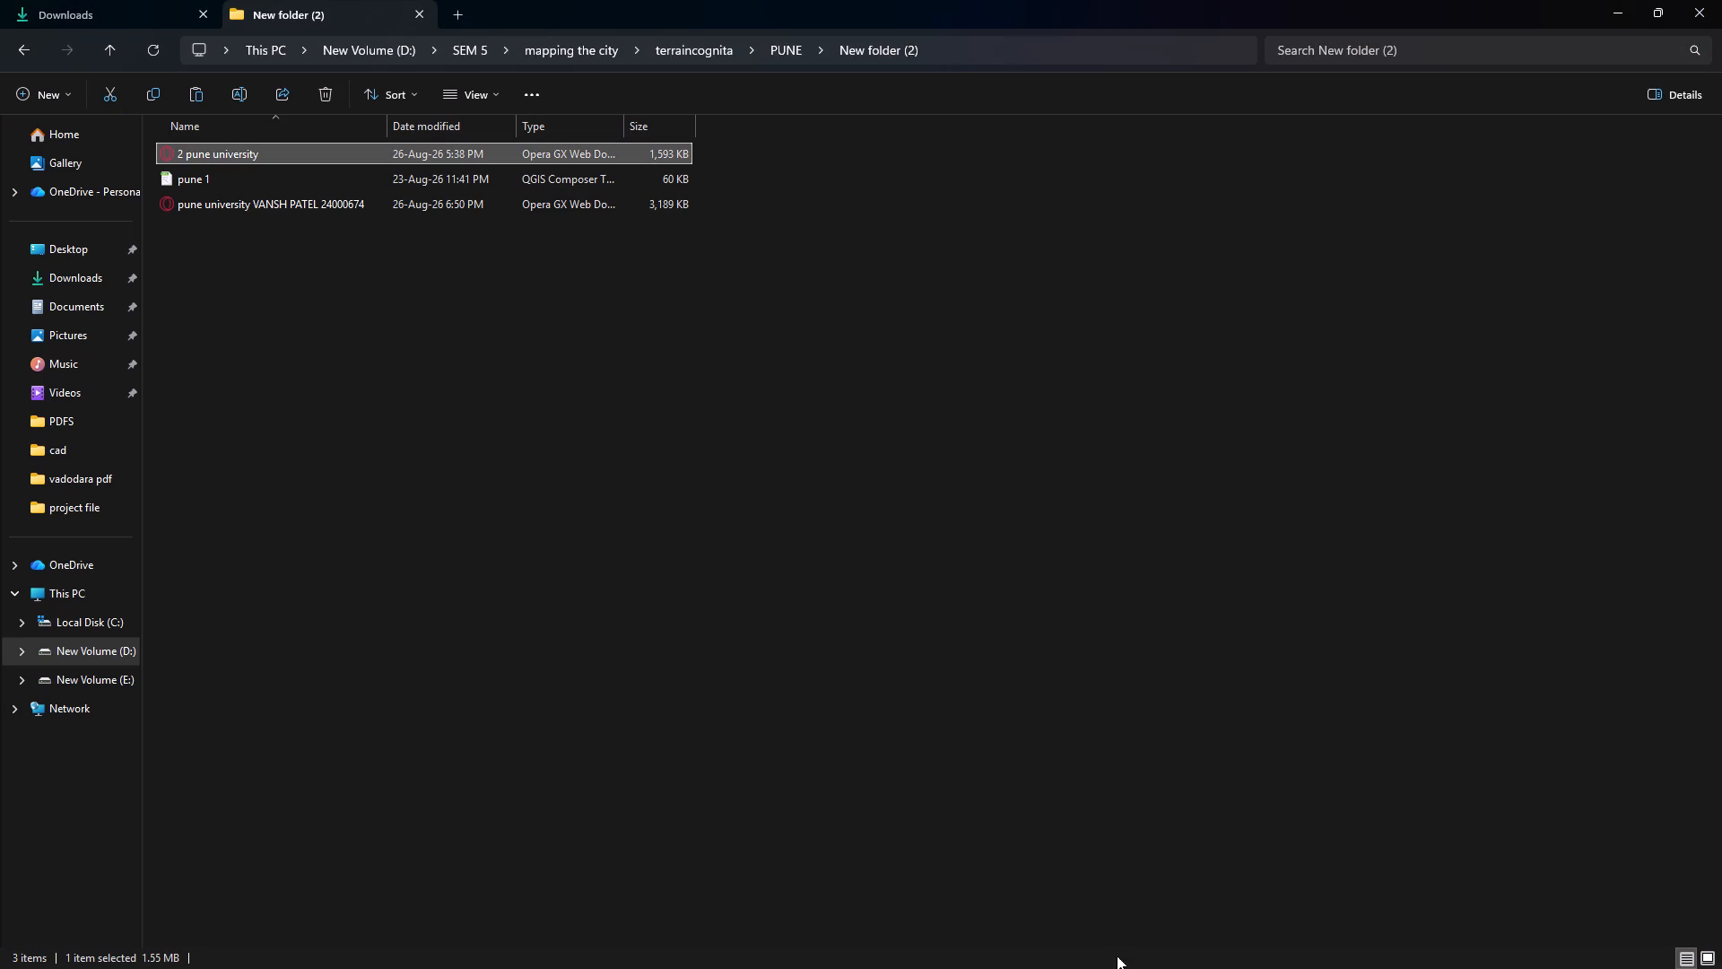
Switch to Opera GX and close the open PDF tabs, including 1 pune university and pune university1, keeping the Canva tabs.
left_click(1613, 15)
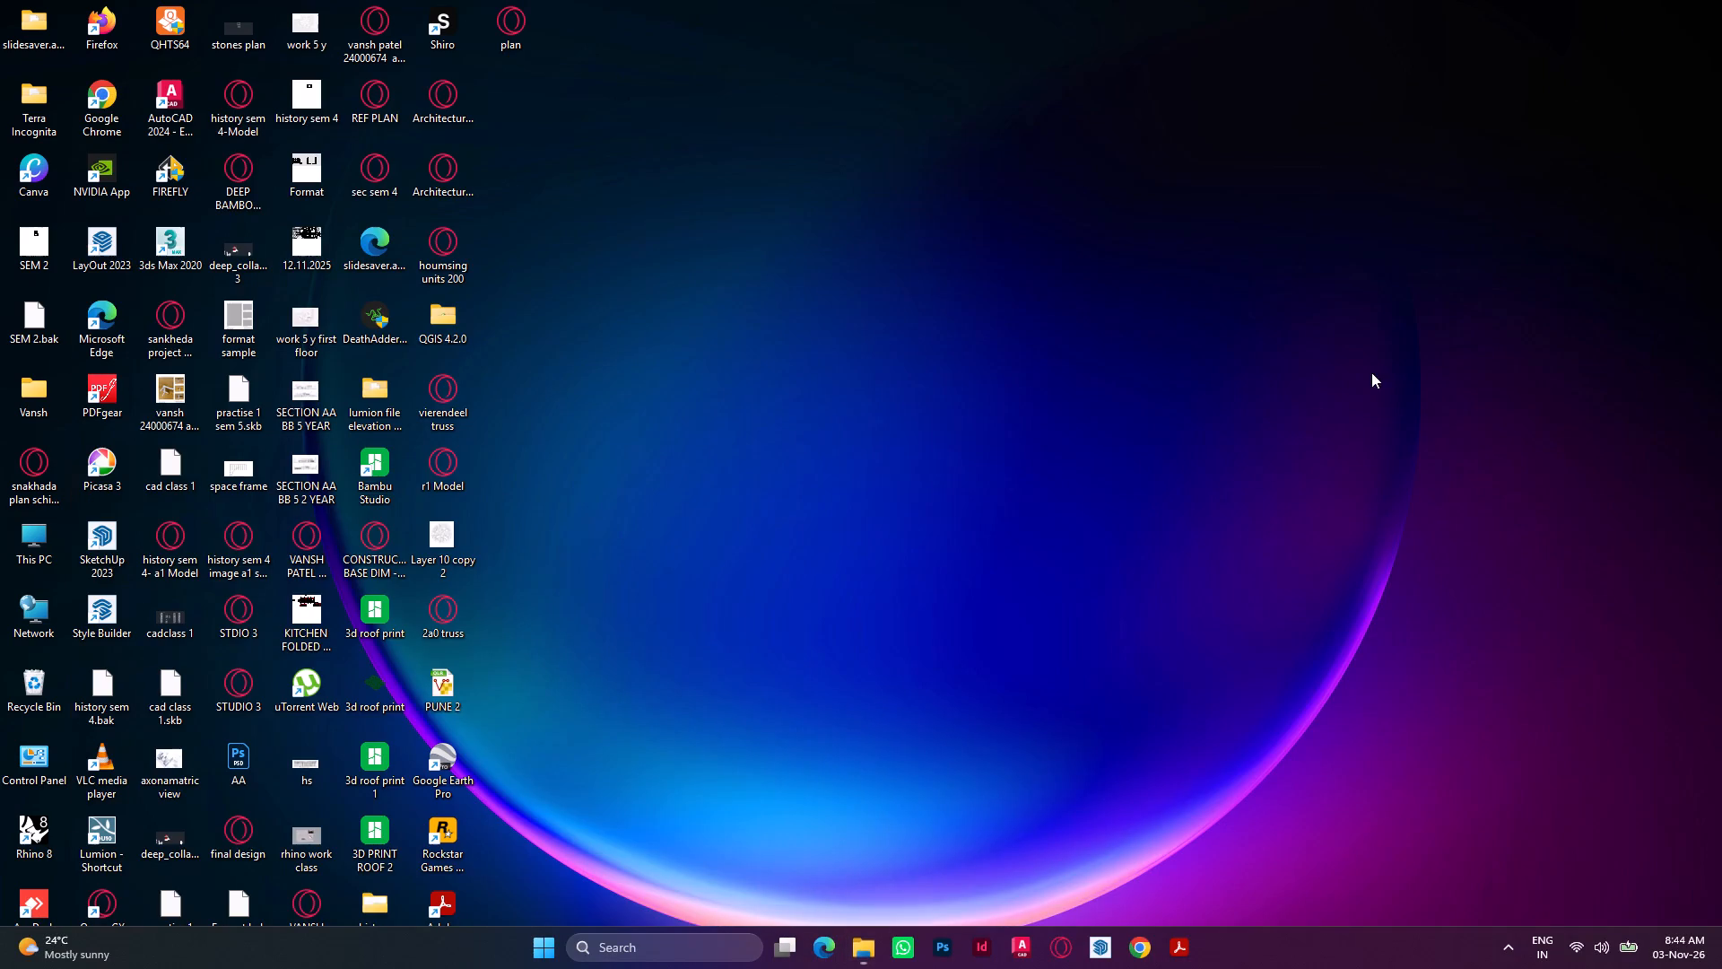
left_click(1065, 935)
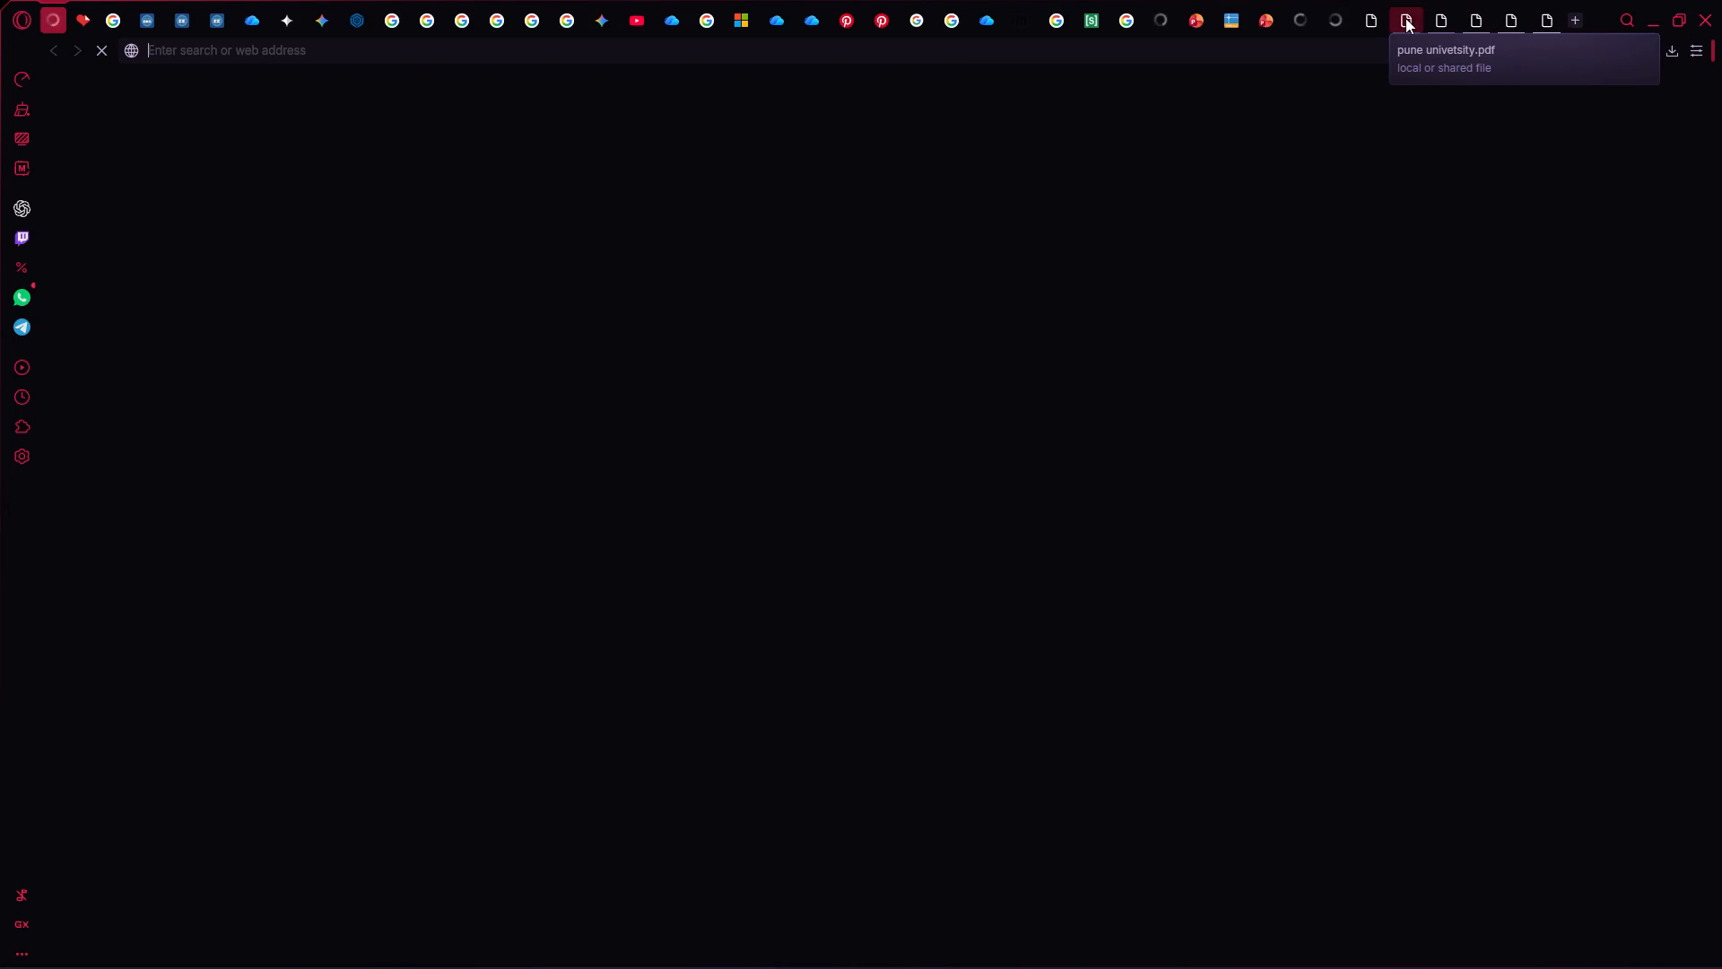
left_click(1335, 16)
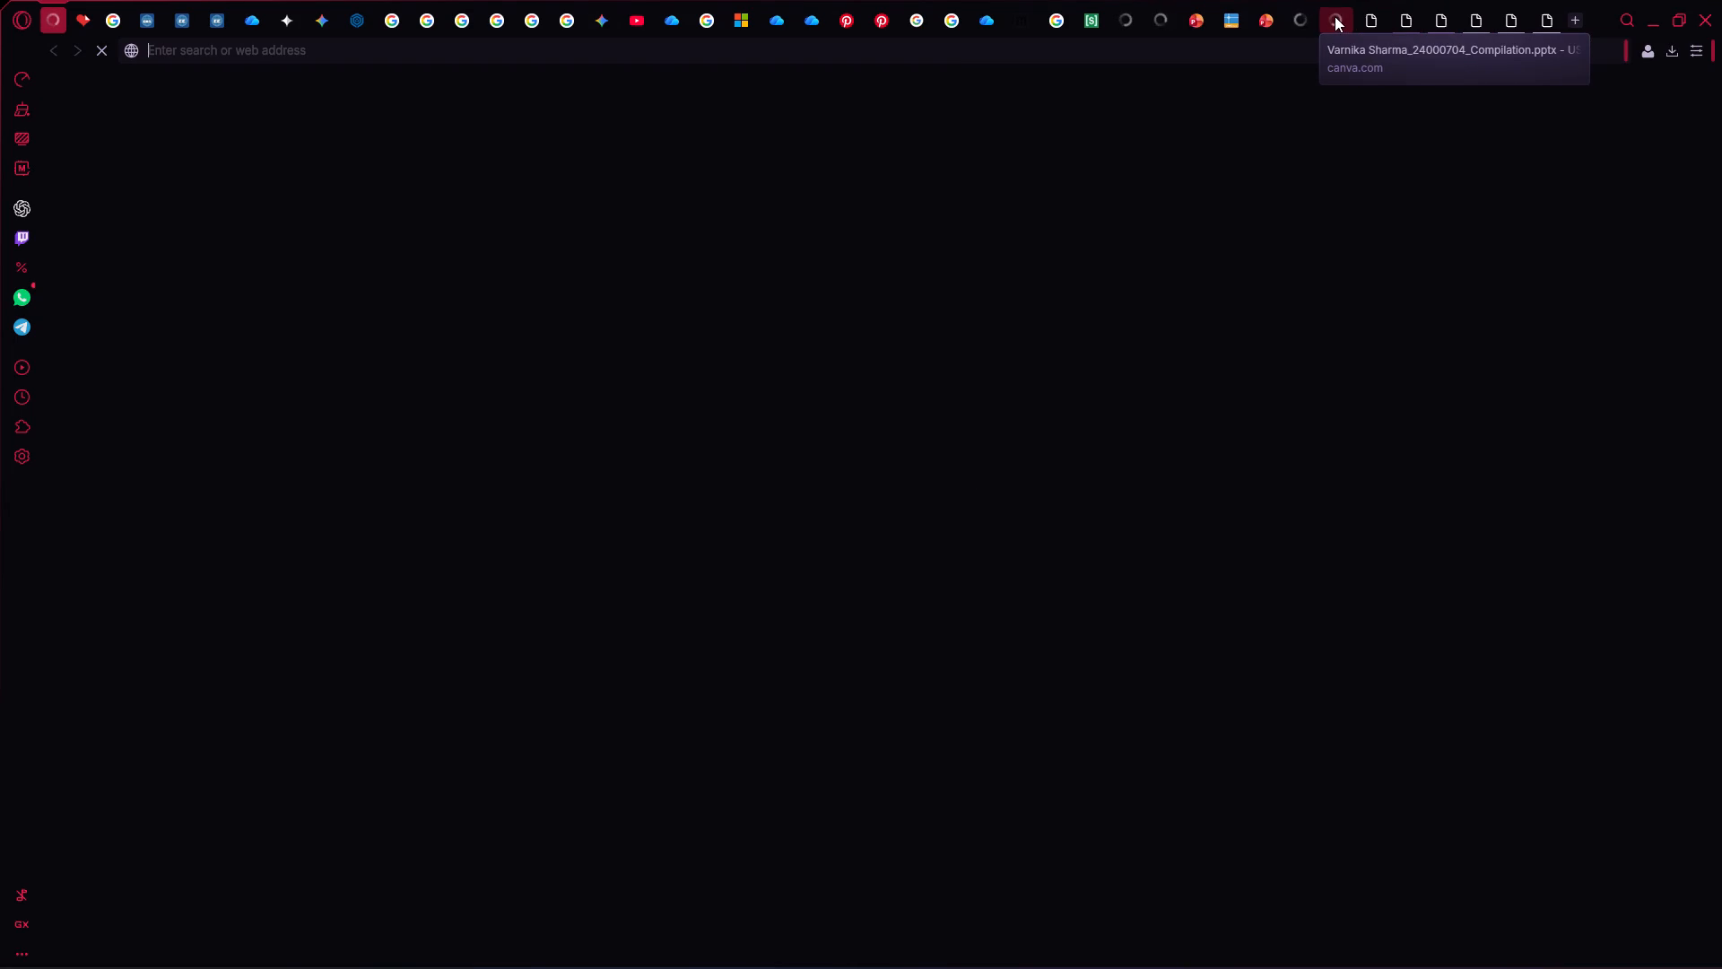
left_click(1372, 13)
left_click(1379, 19)
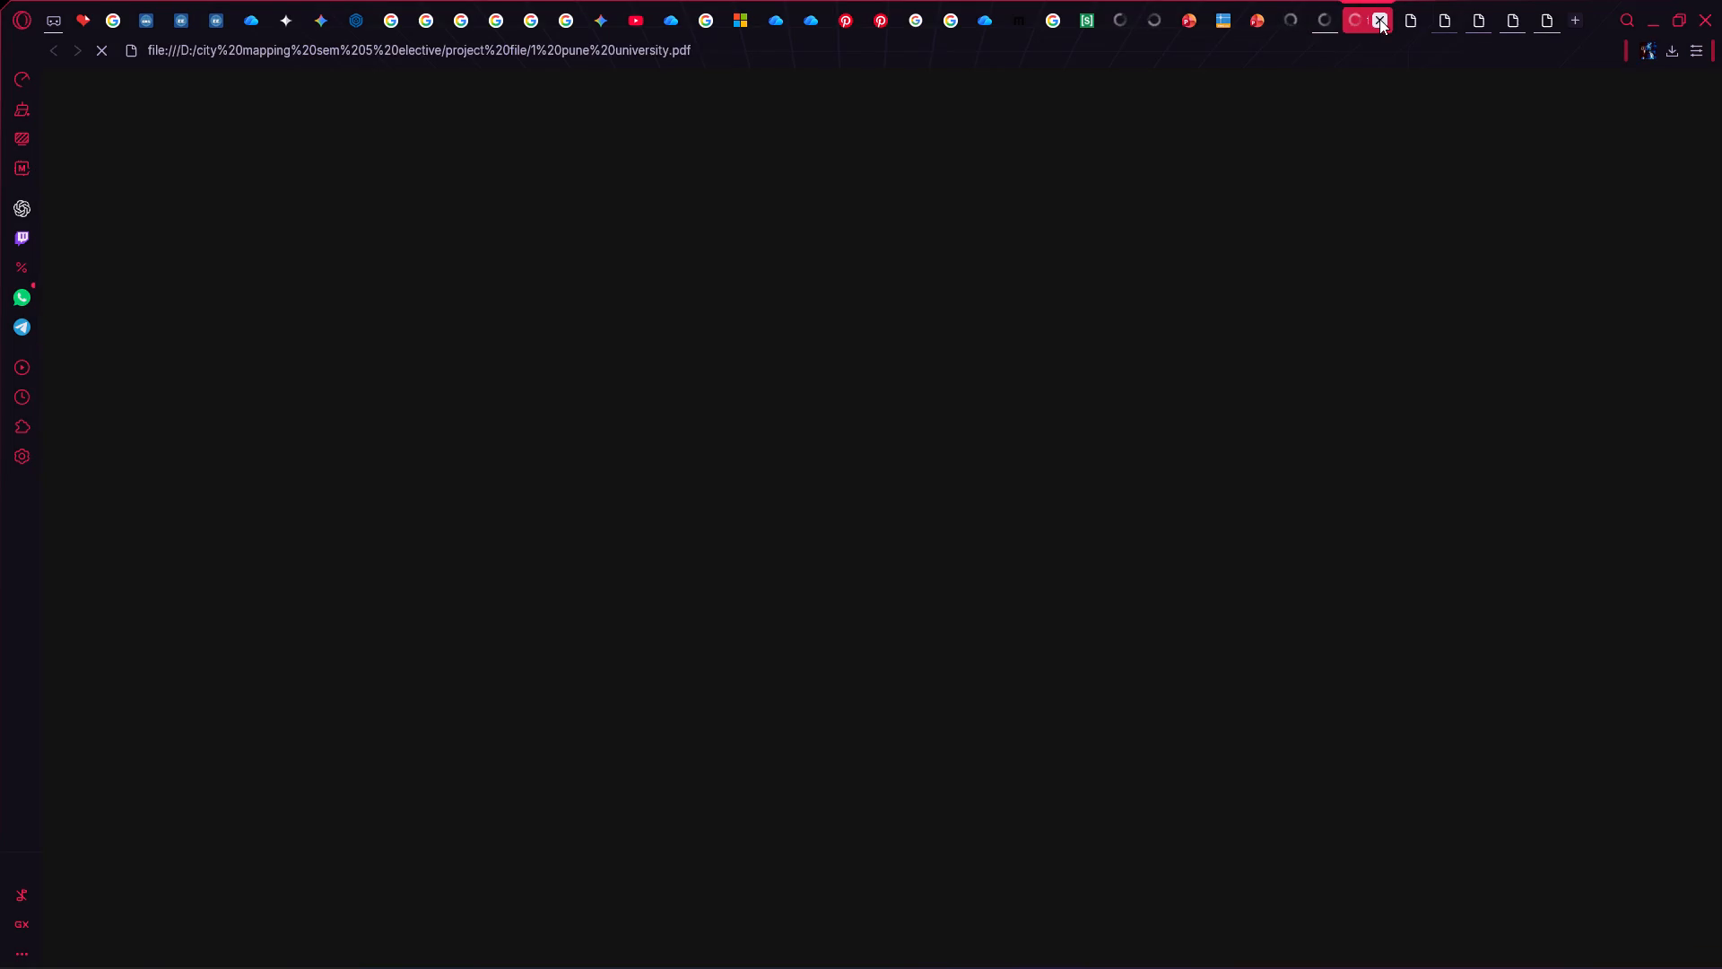
left_click(1380, 19)
left_click(1380, 19)
left_click(1380, 19)
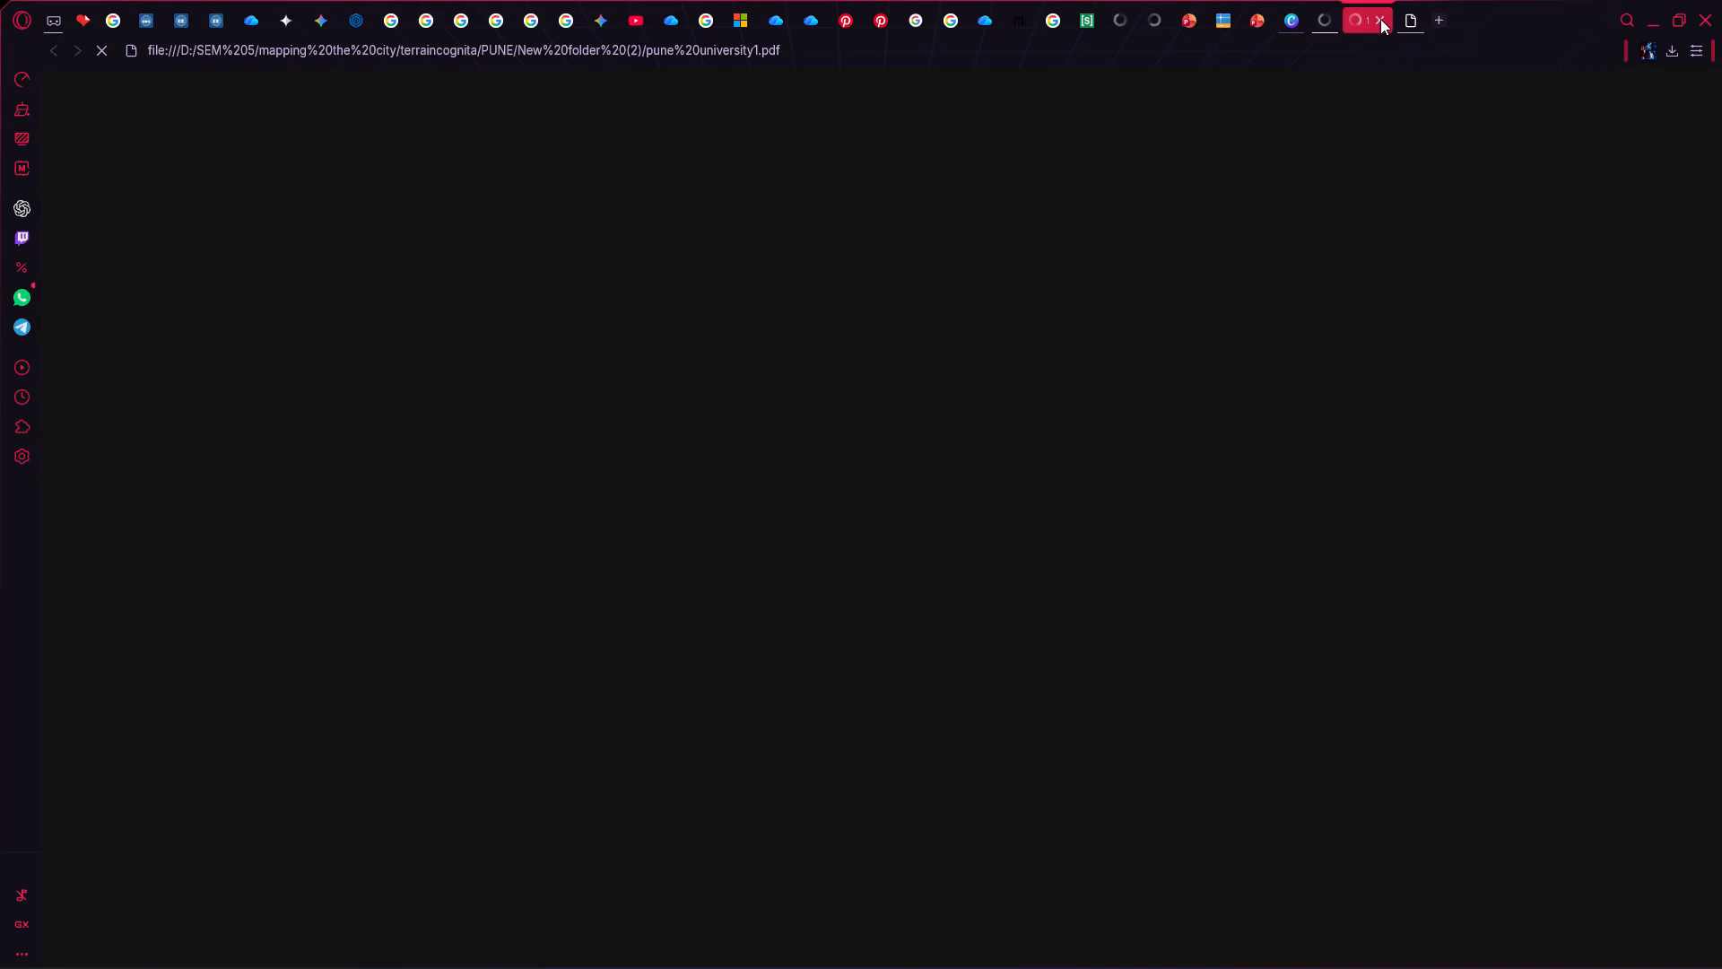
left_click(1380, 19)
left_click(1380, 19)
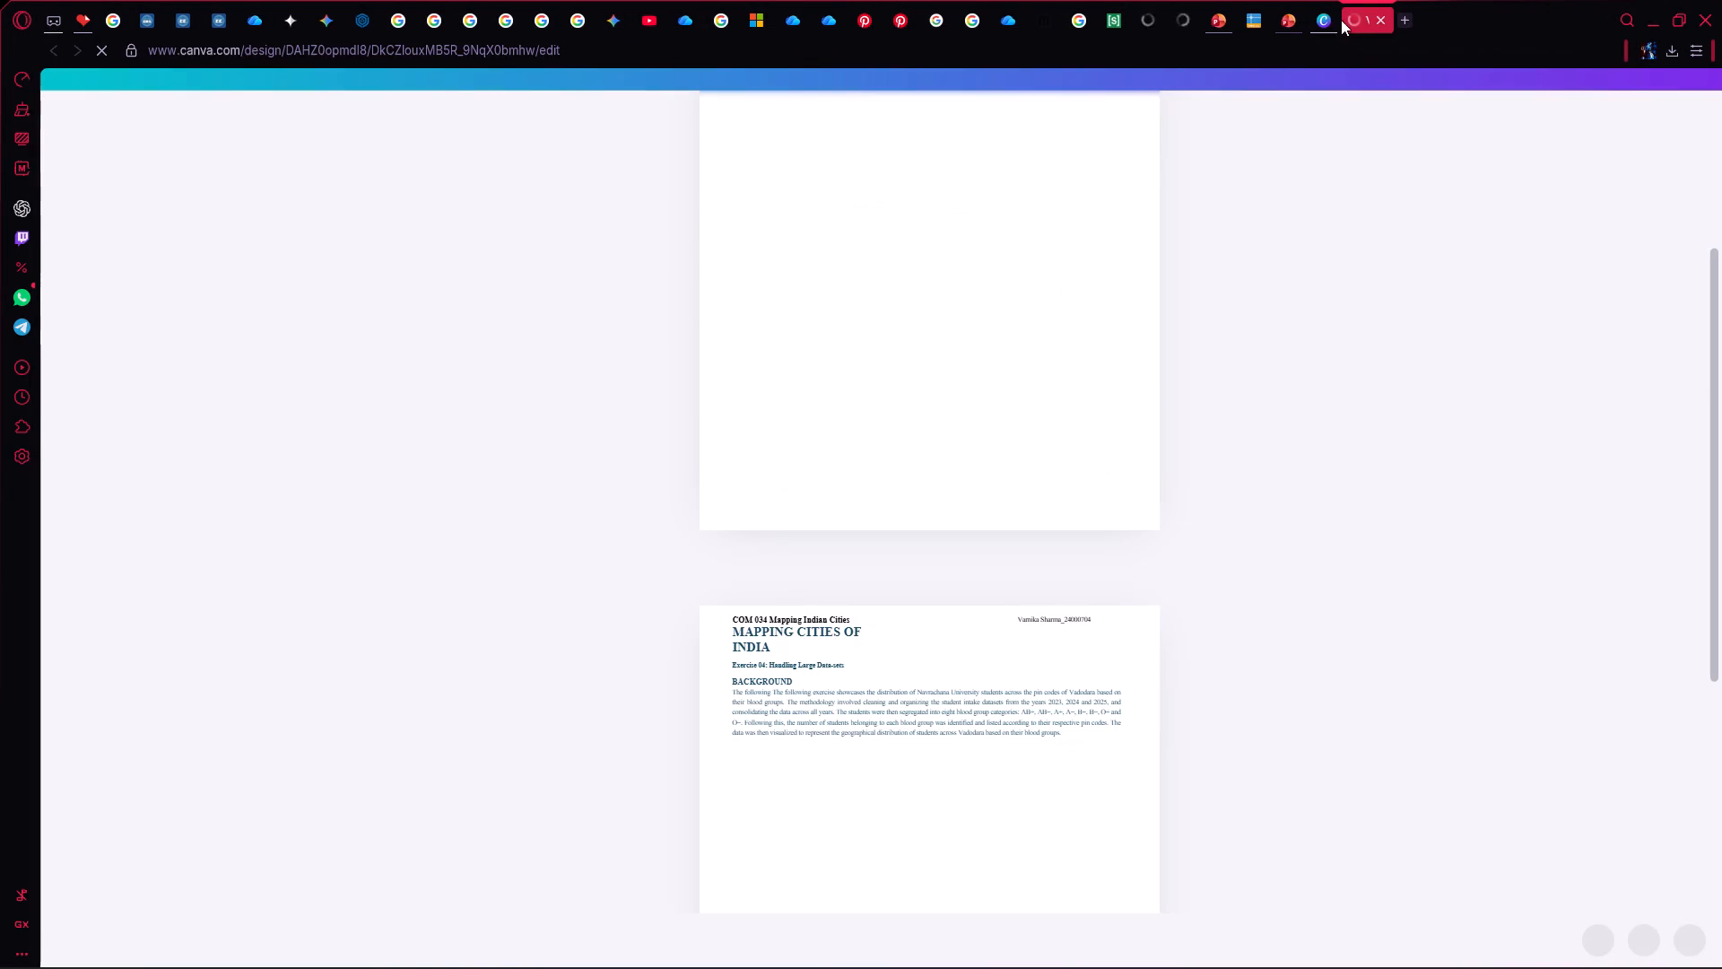
Review both pages of the Canva compilation, examining the Exercise 04 blood group maps and the Exercise 01 to 03 maps.
left_click(1324, 21)
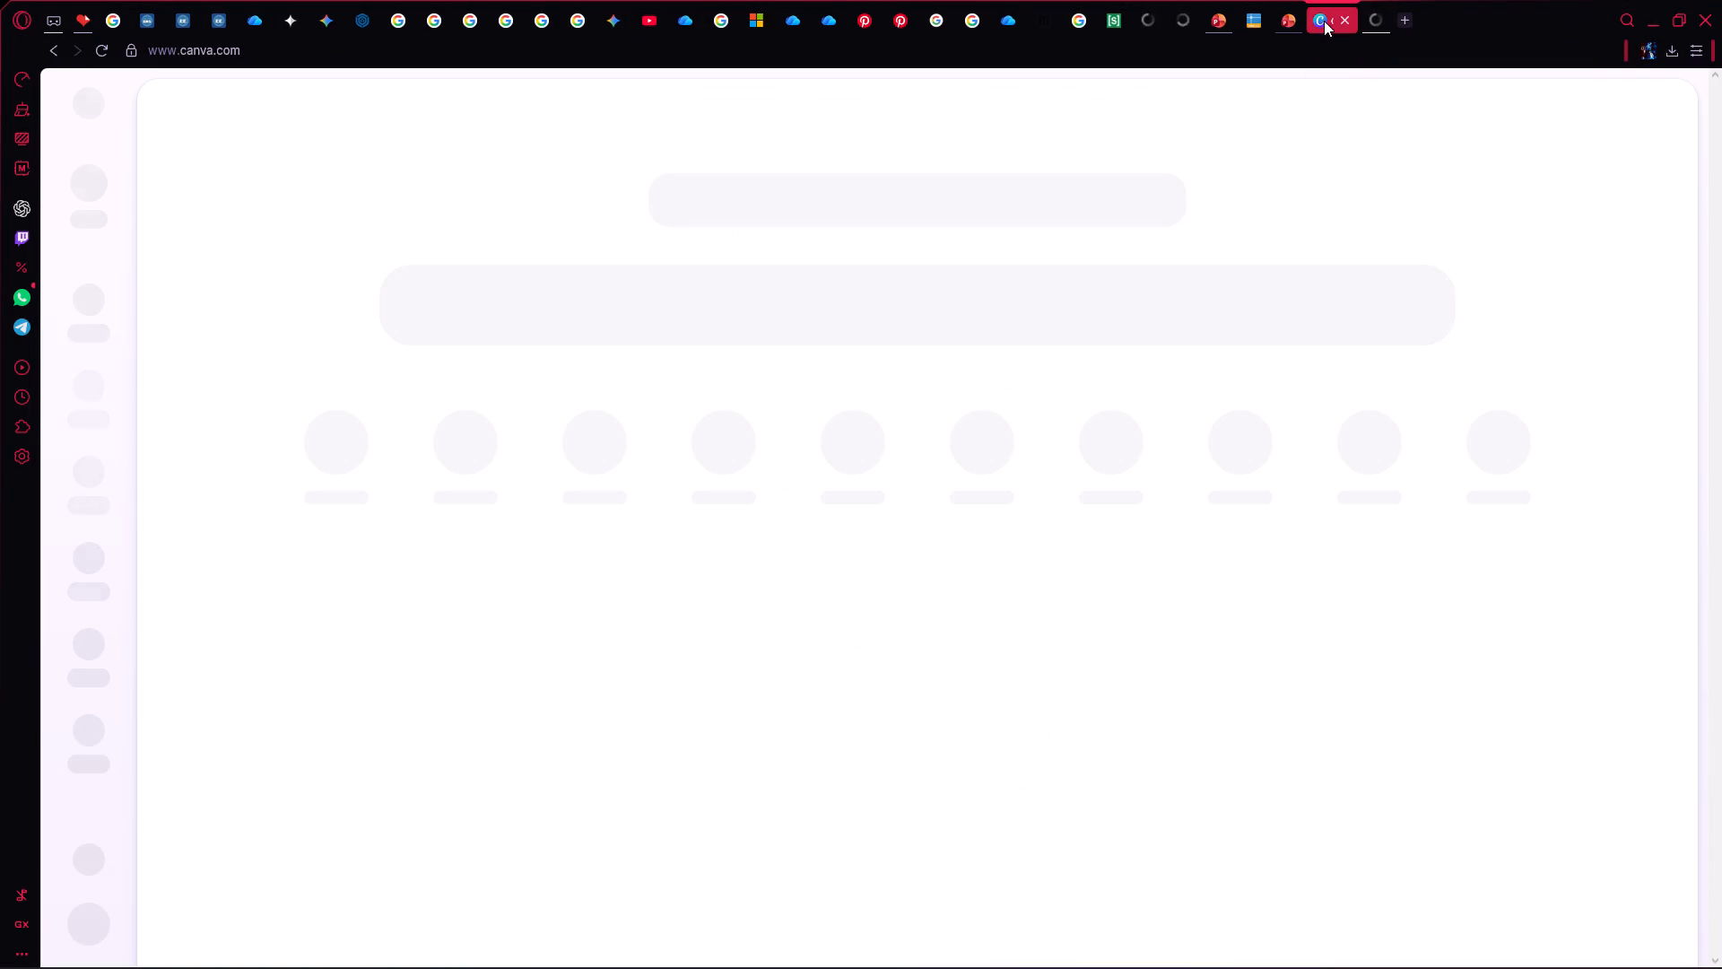
left_click(1368, 18)
scroll(1004, 519, "down", 4)
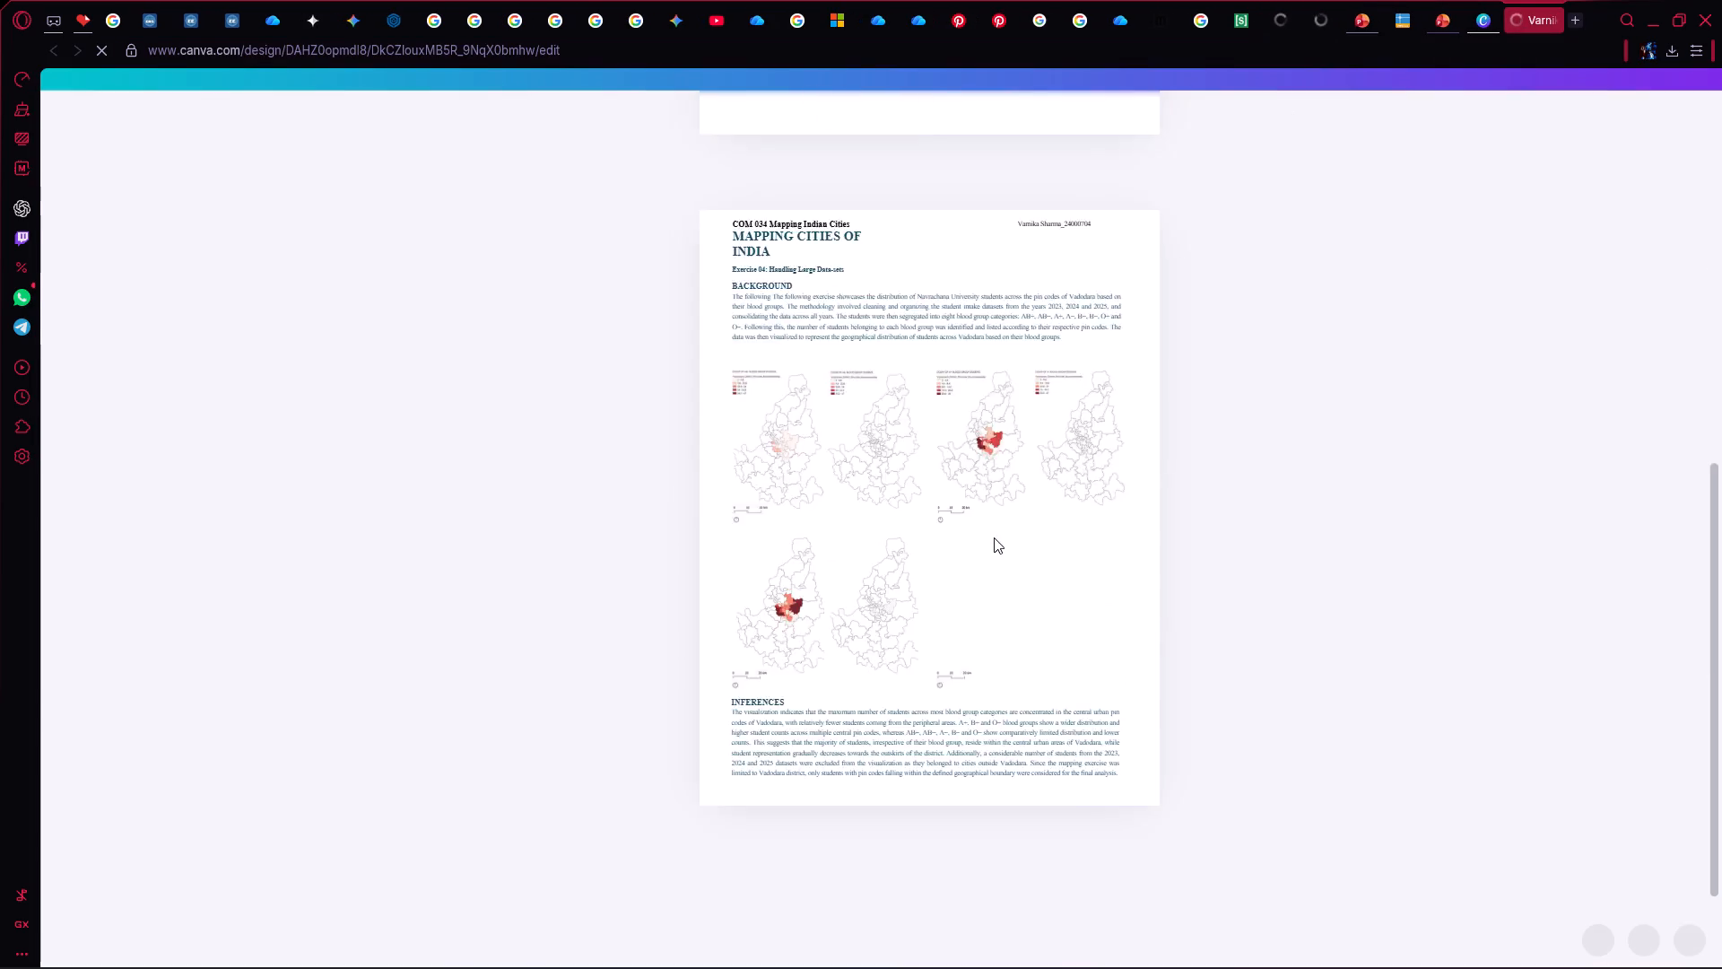
scroll(994, 537, "up", 6)
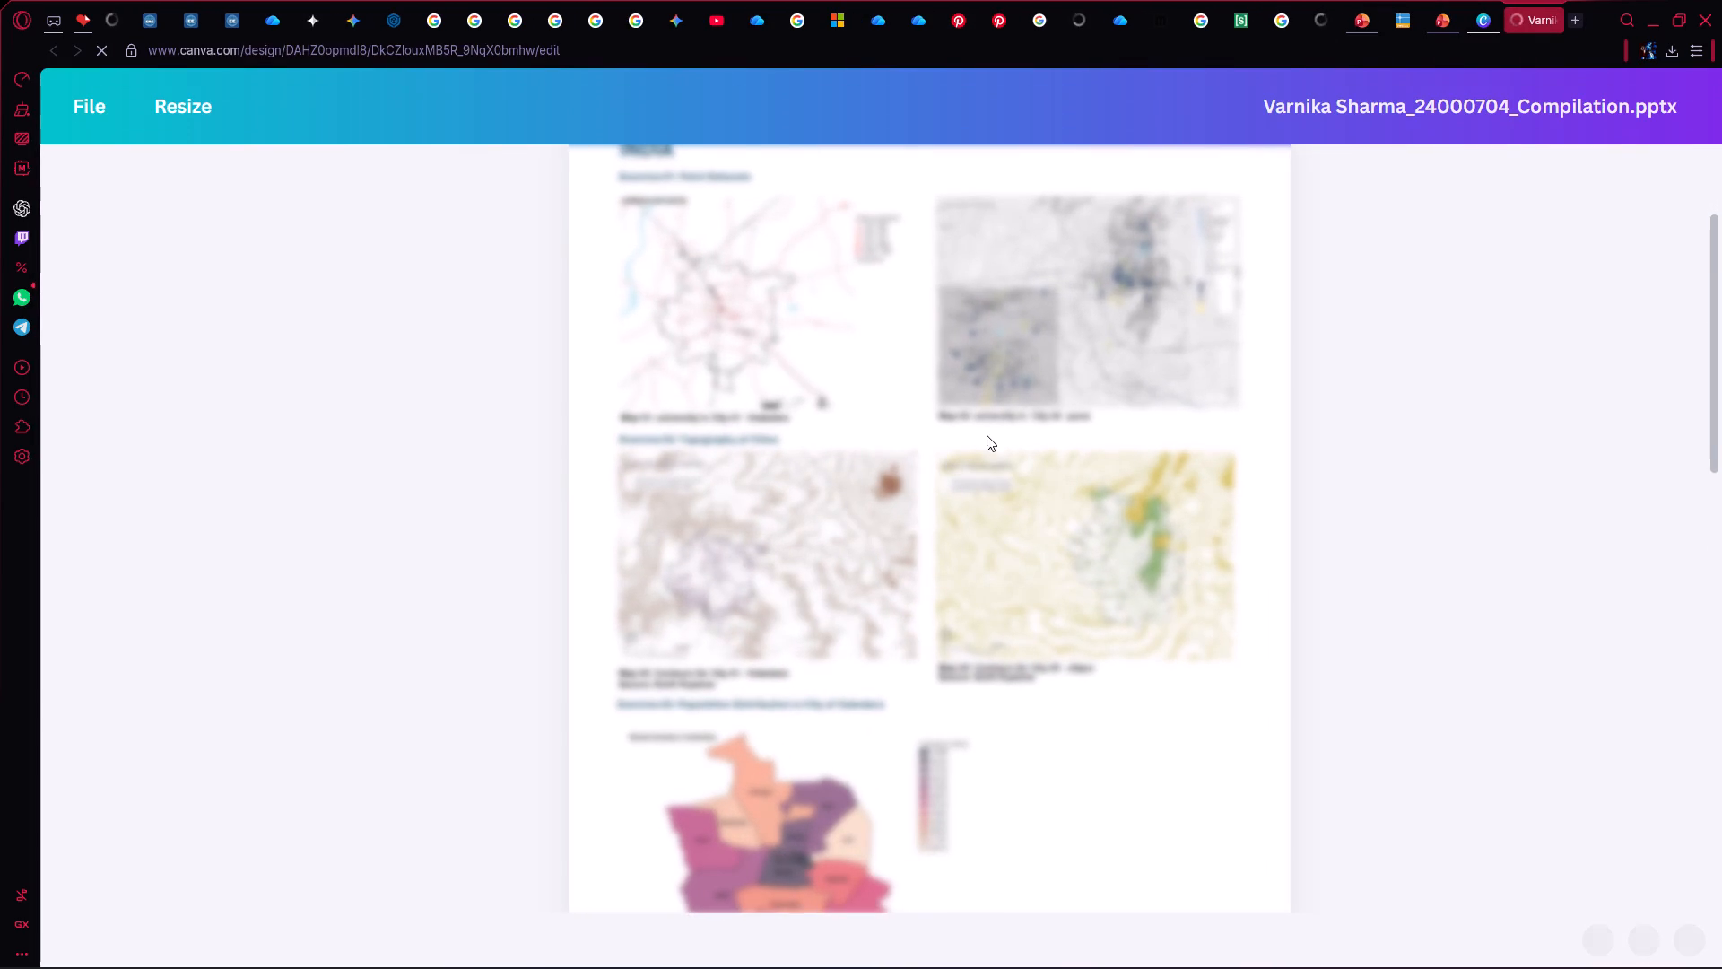
scroll(1012, 427, "up", 2)
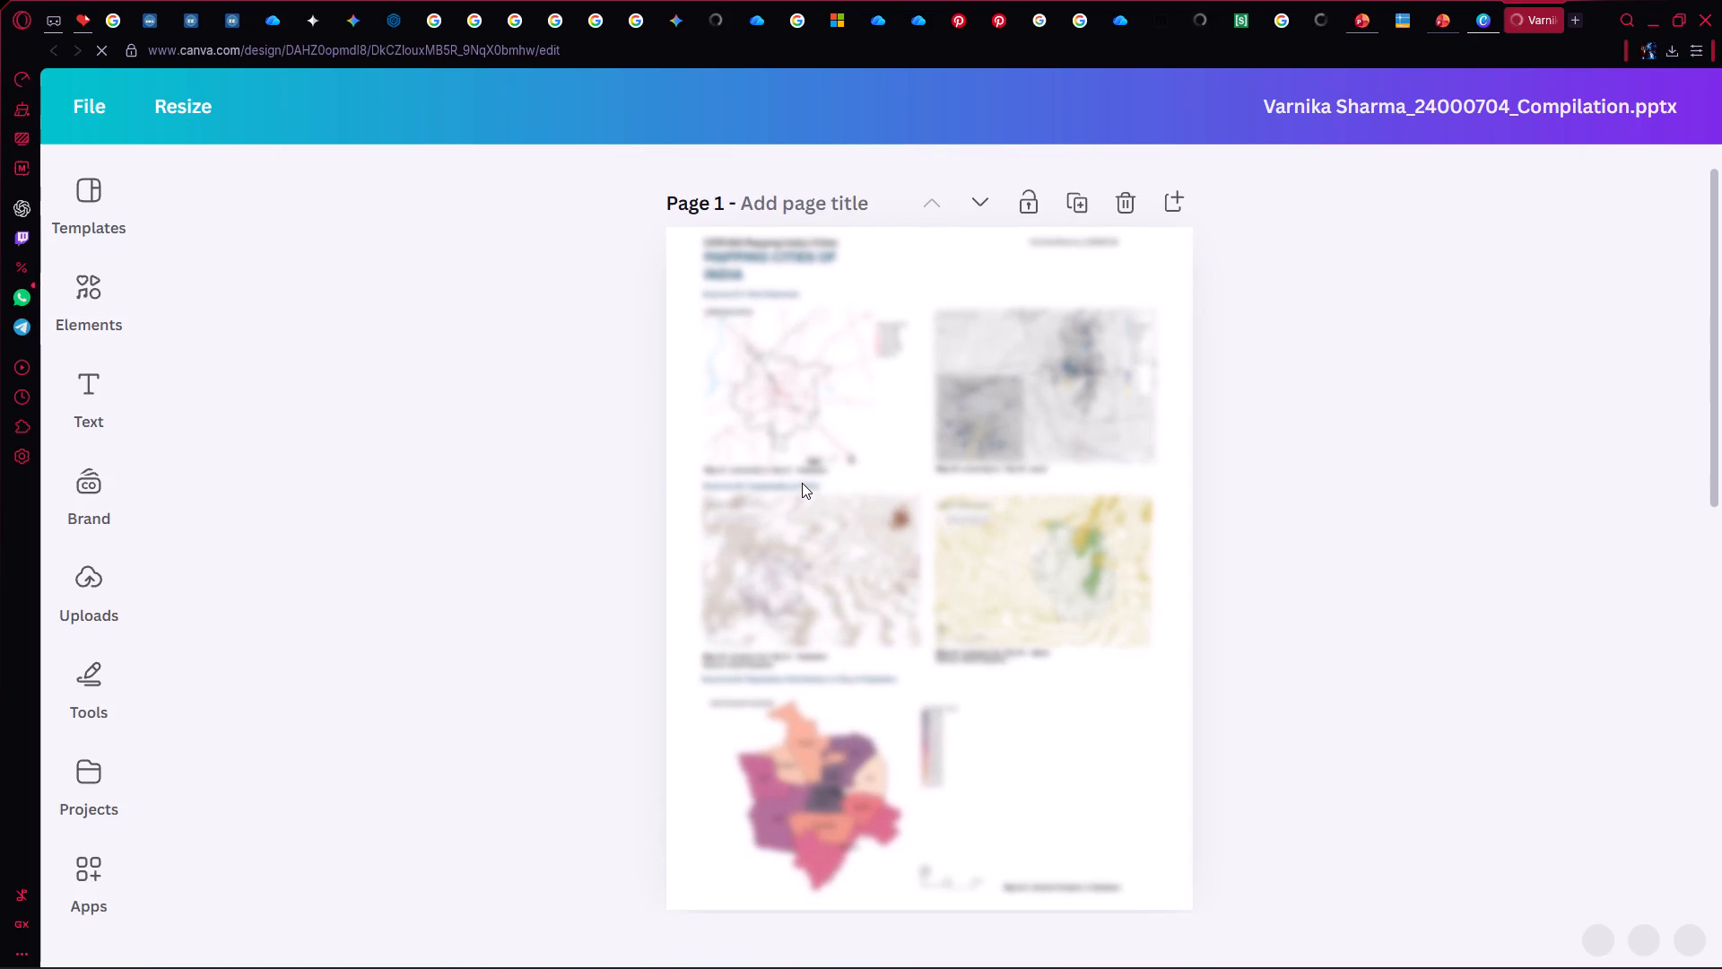
scroll(802, 483, "down", 2)
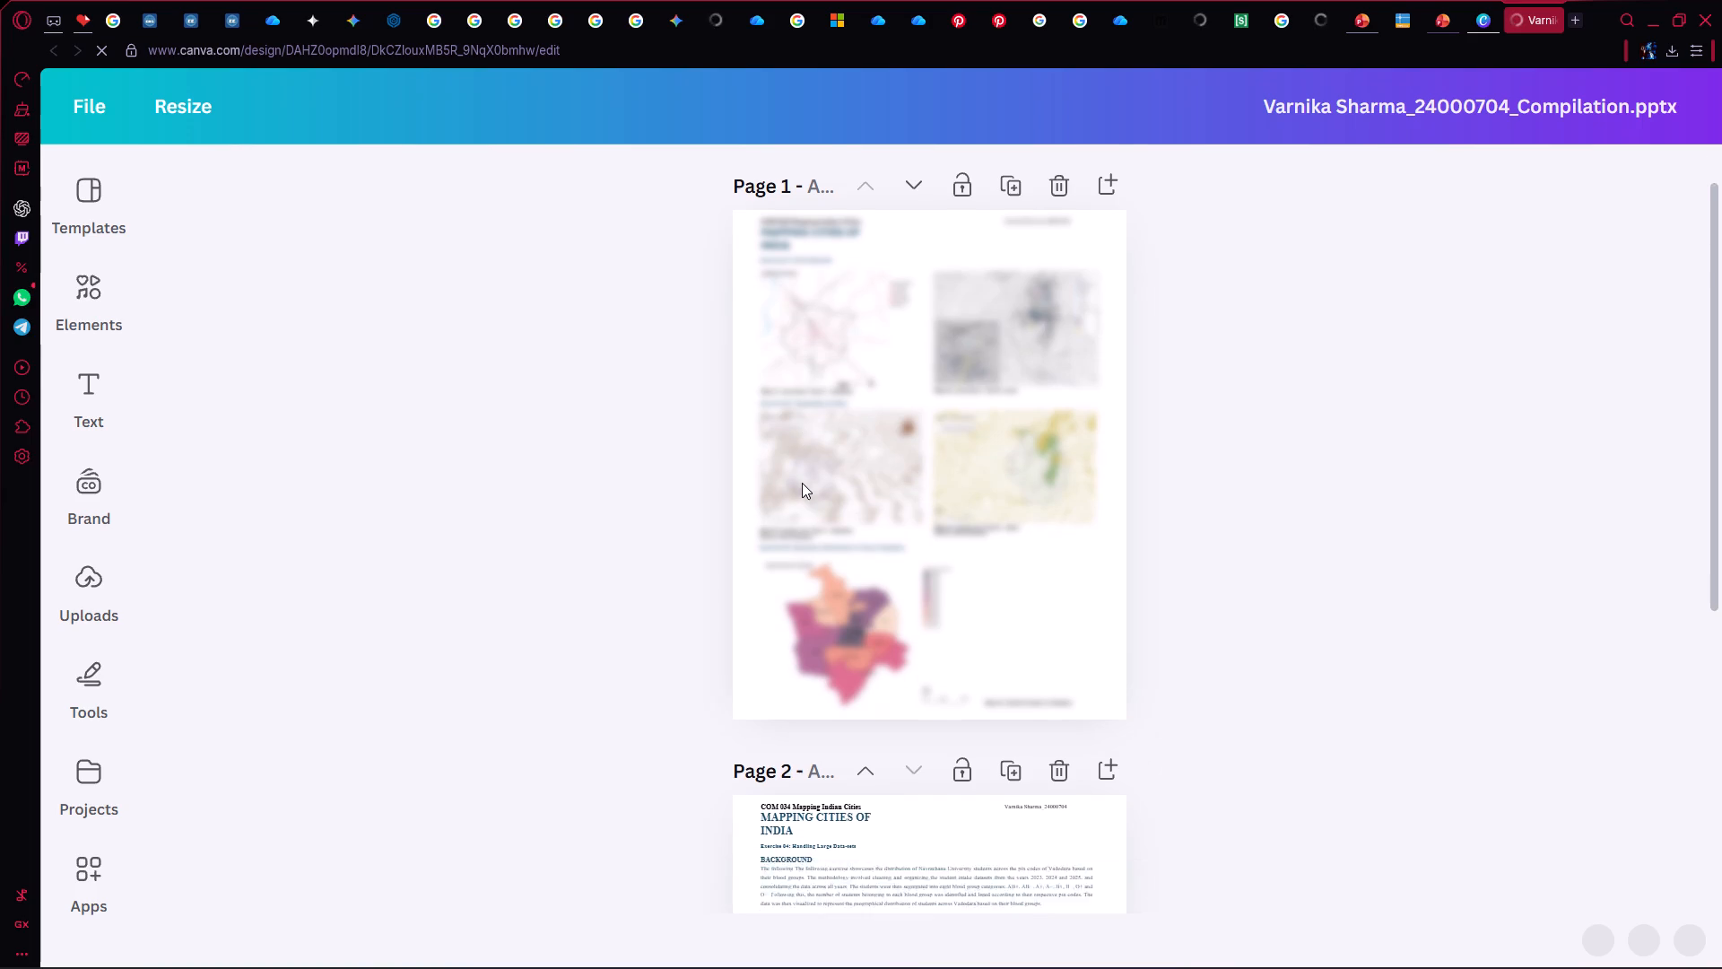
scroll(802, 483, "down", 7)
scroll(948, 633, "down", 1)
scroll(913, 624, "up", 2)
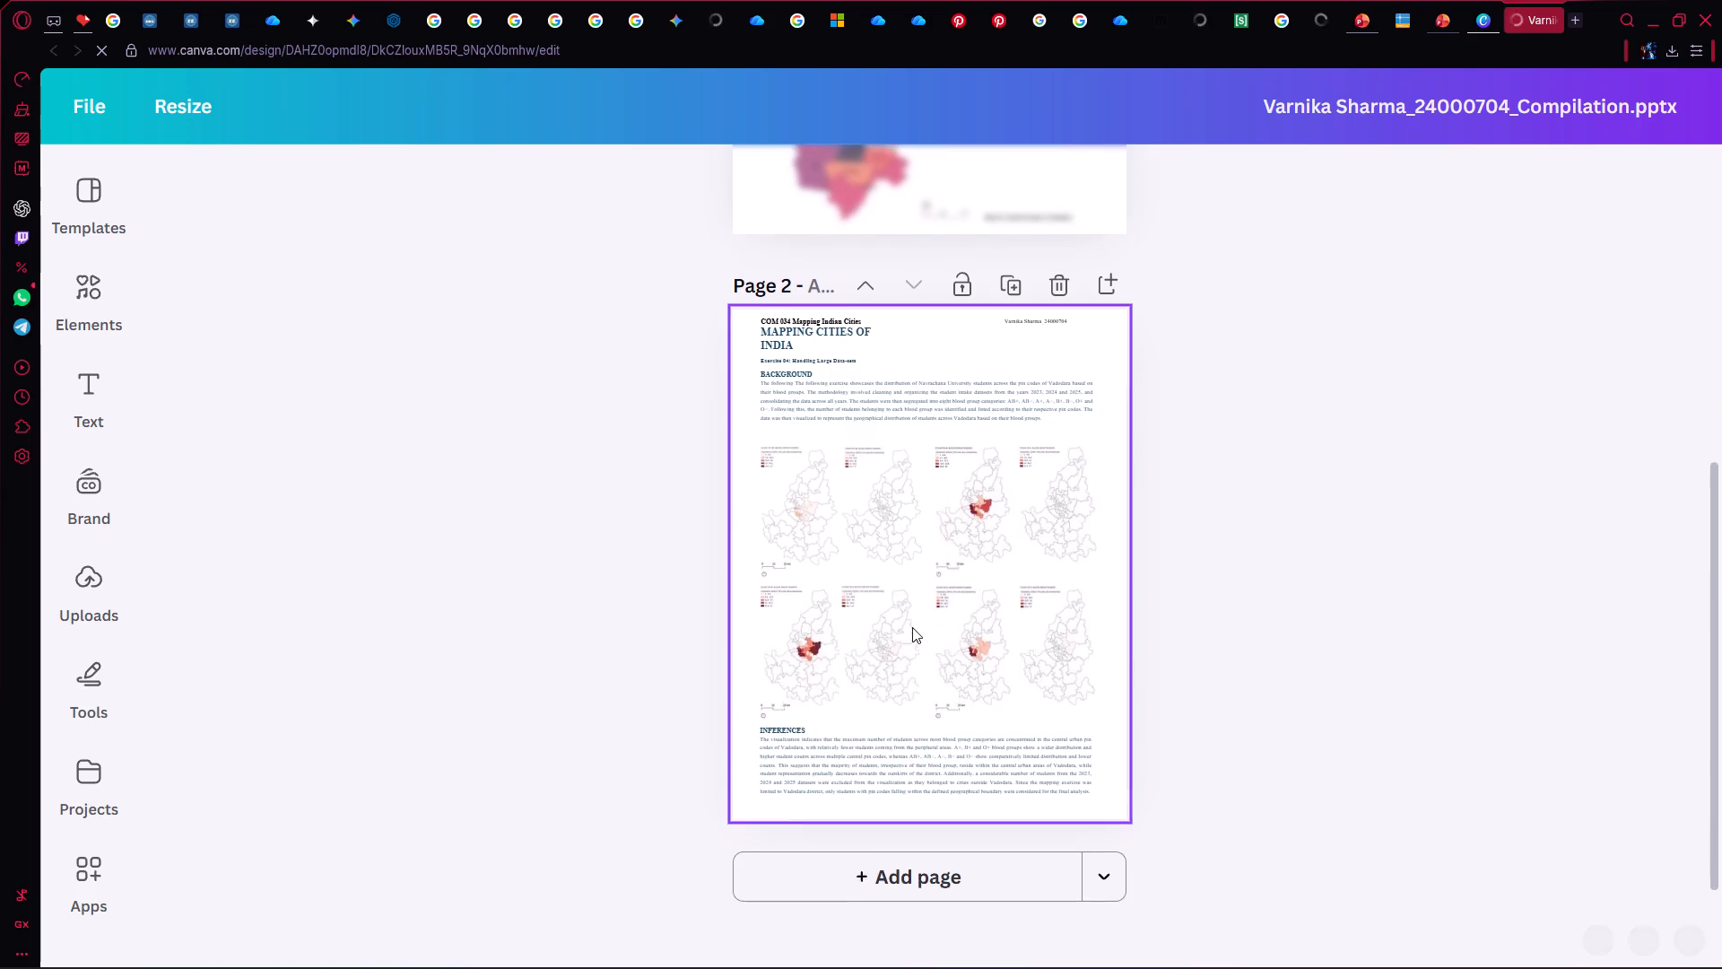
scroll(918, 618, "down", 3)
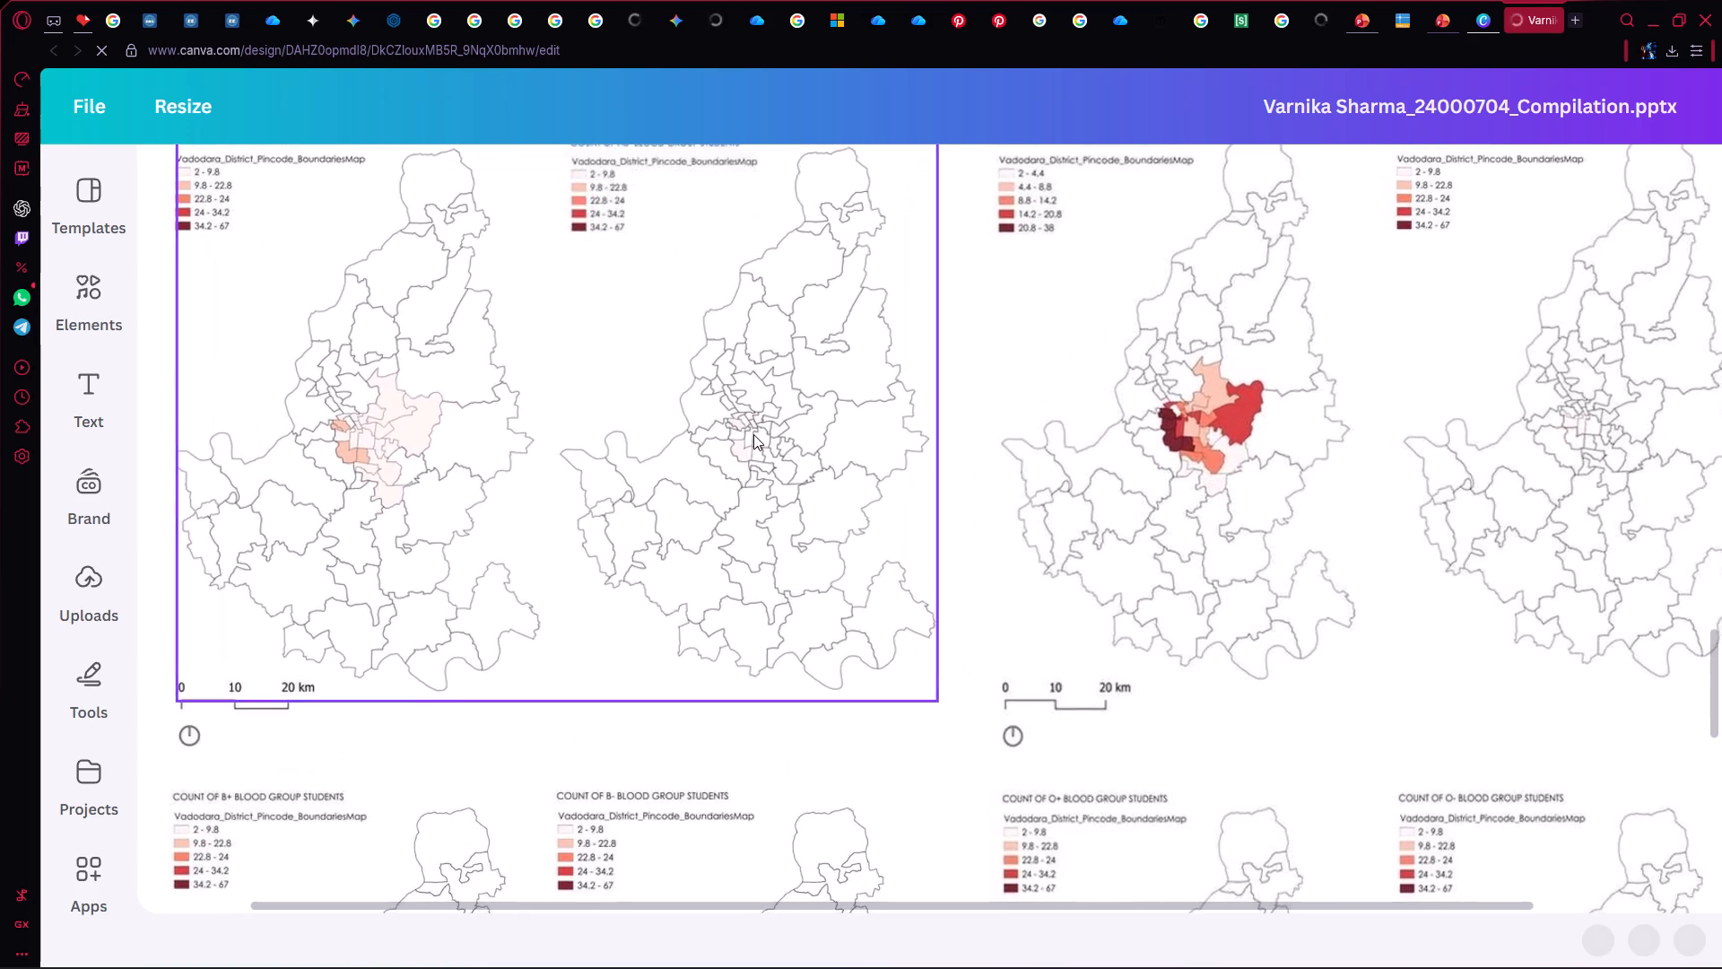
scroll(753, 434, "up", 3)
scroll(753, 434, "down", 1)
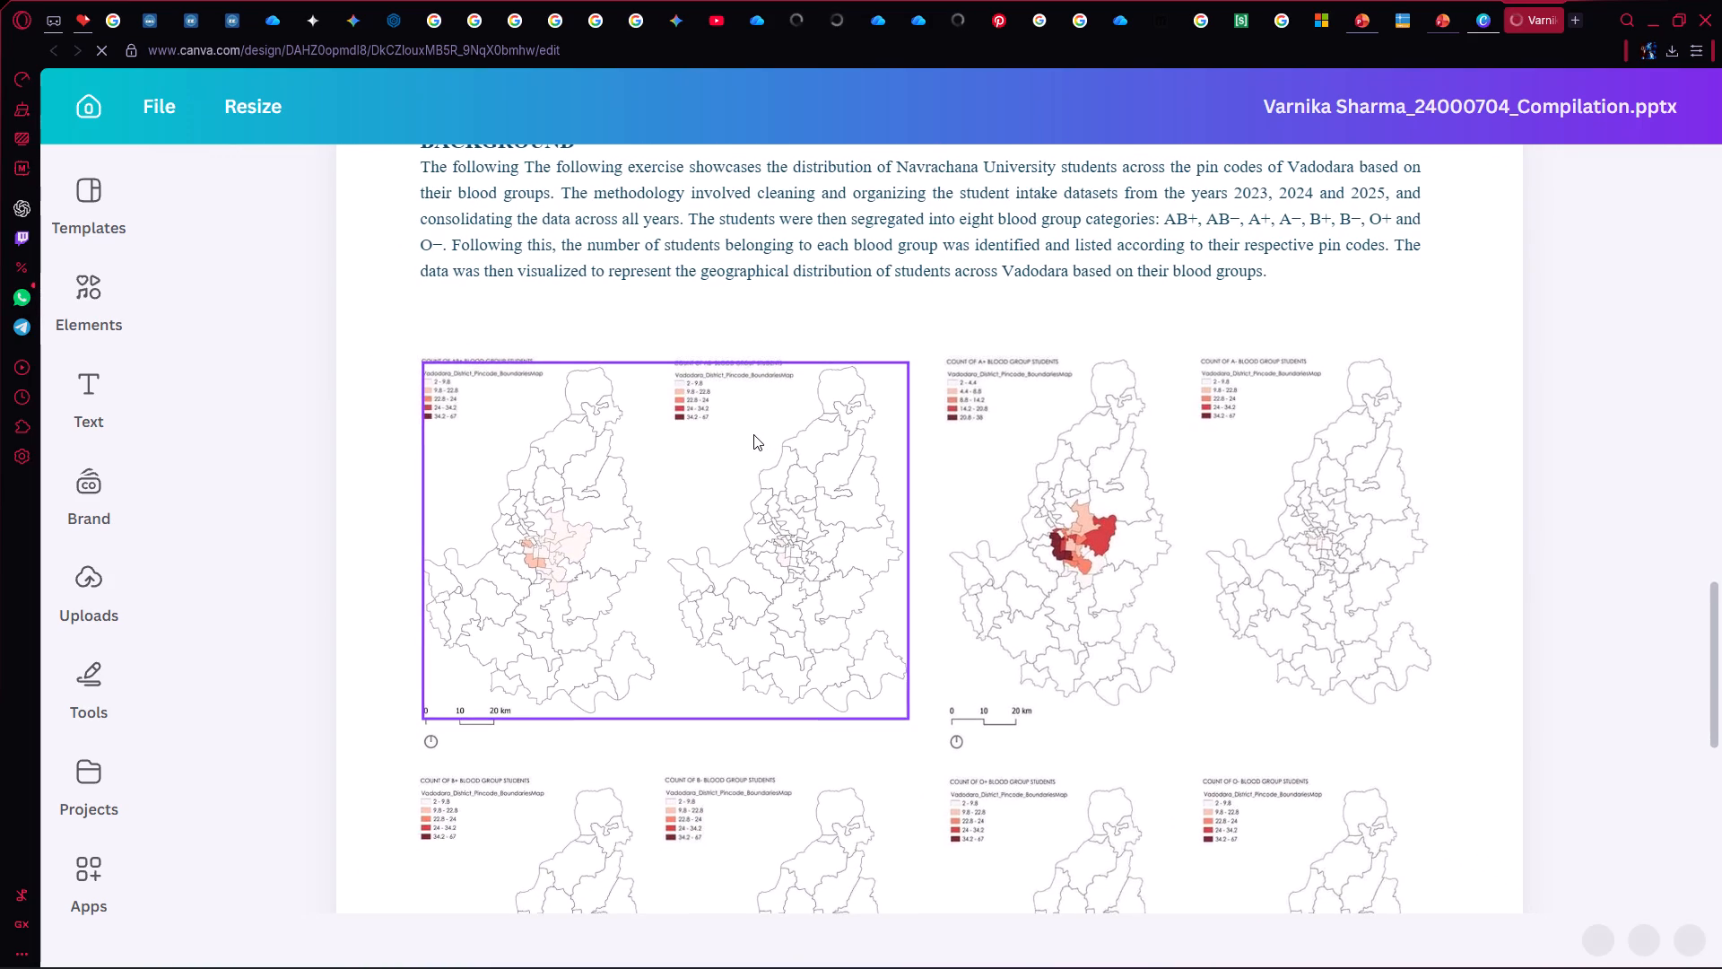
scroll(753, 434, "down", 2)
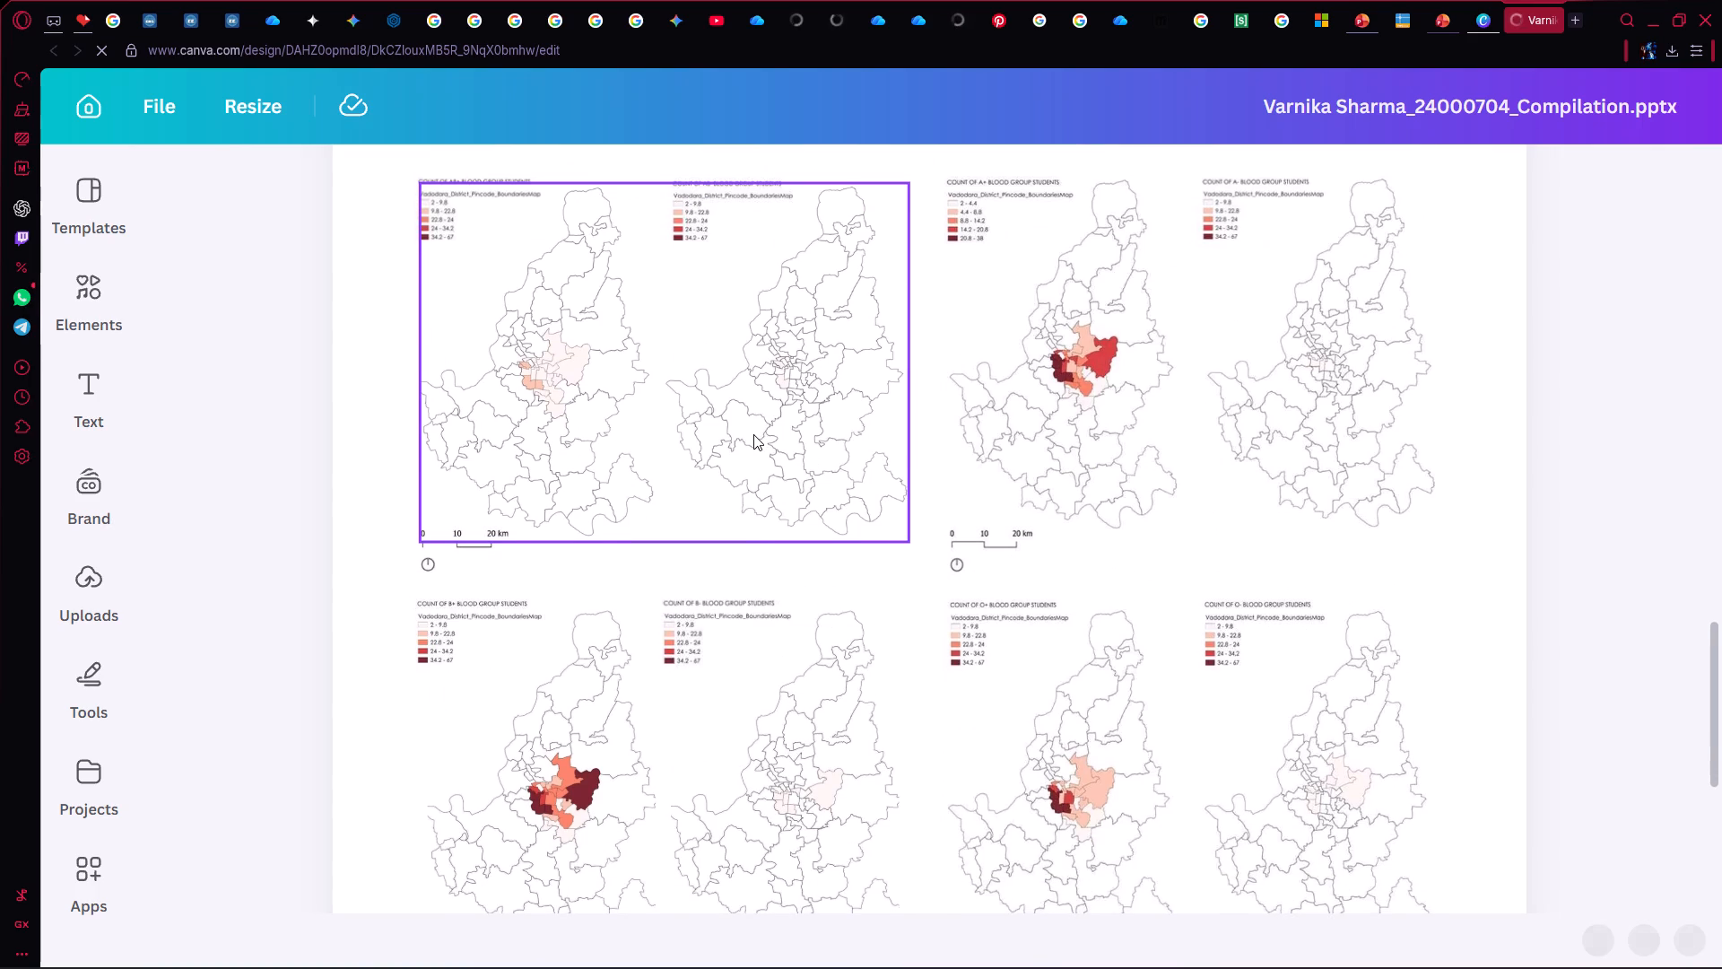
scroll(753, 434, "up", 2)
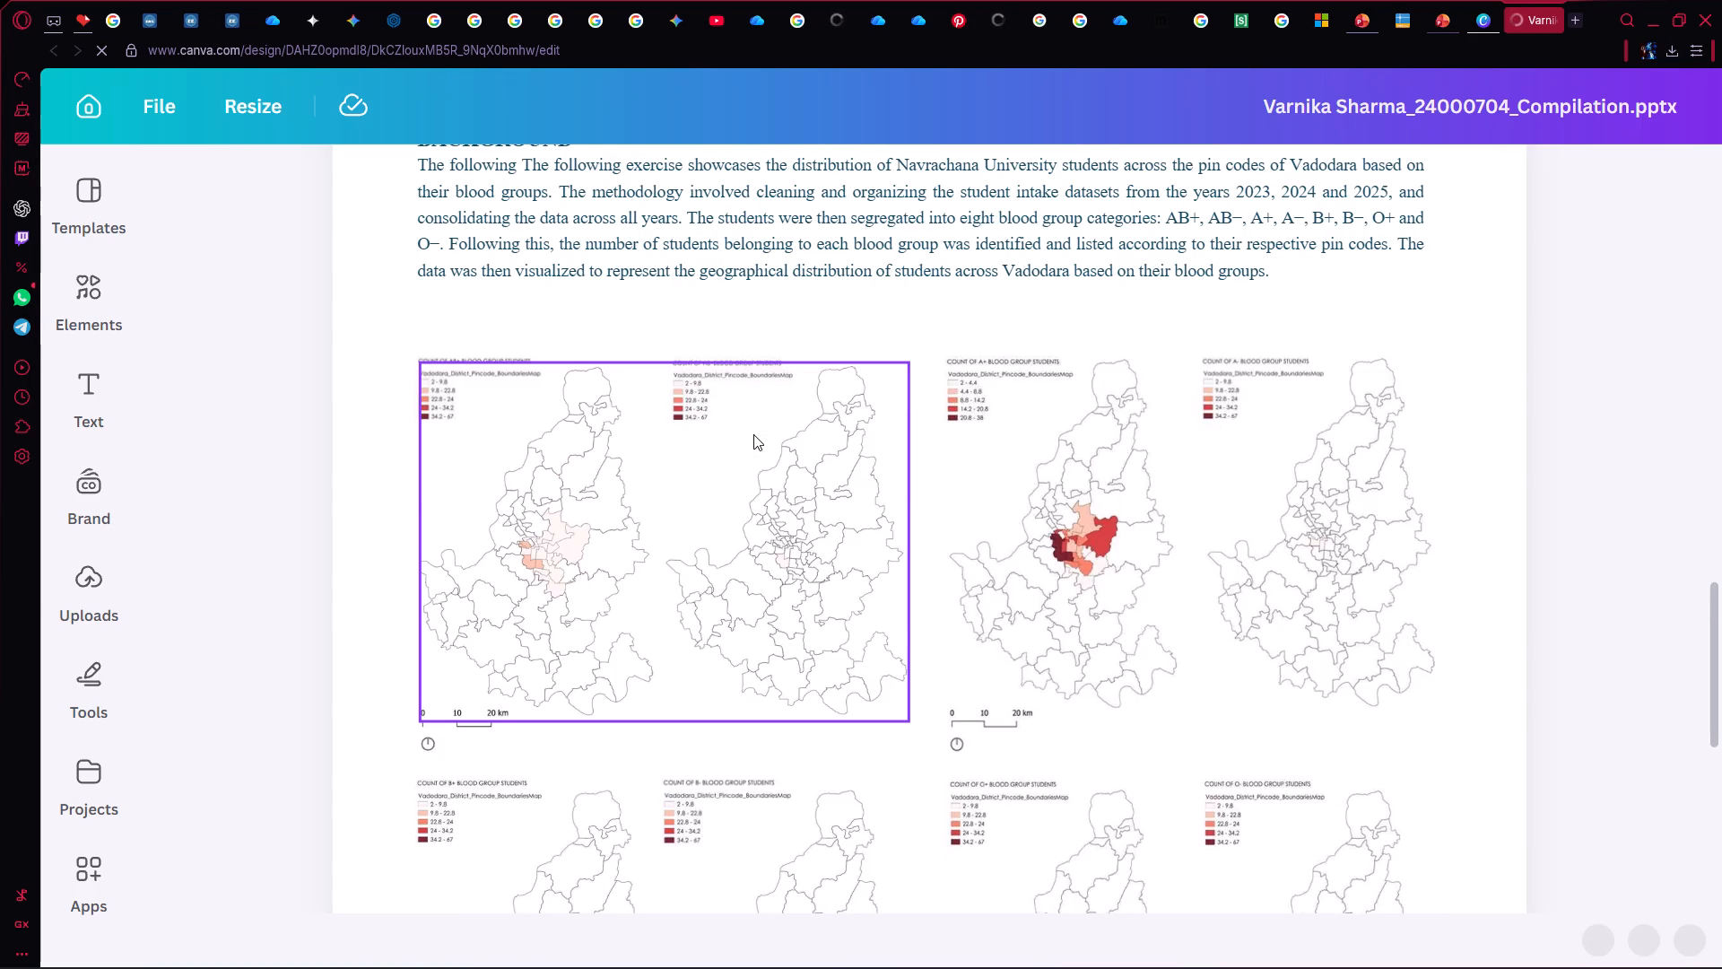
scroll(753, 434, "down", 3)
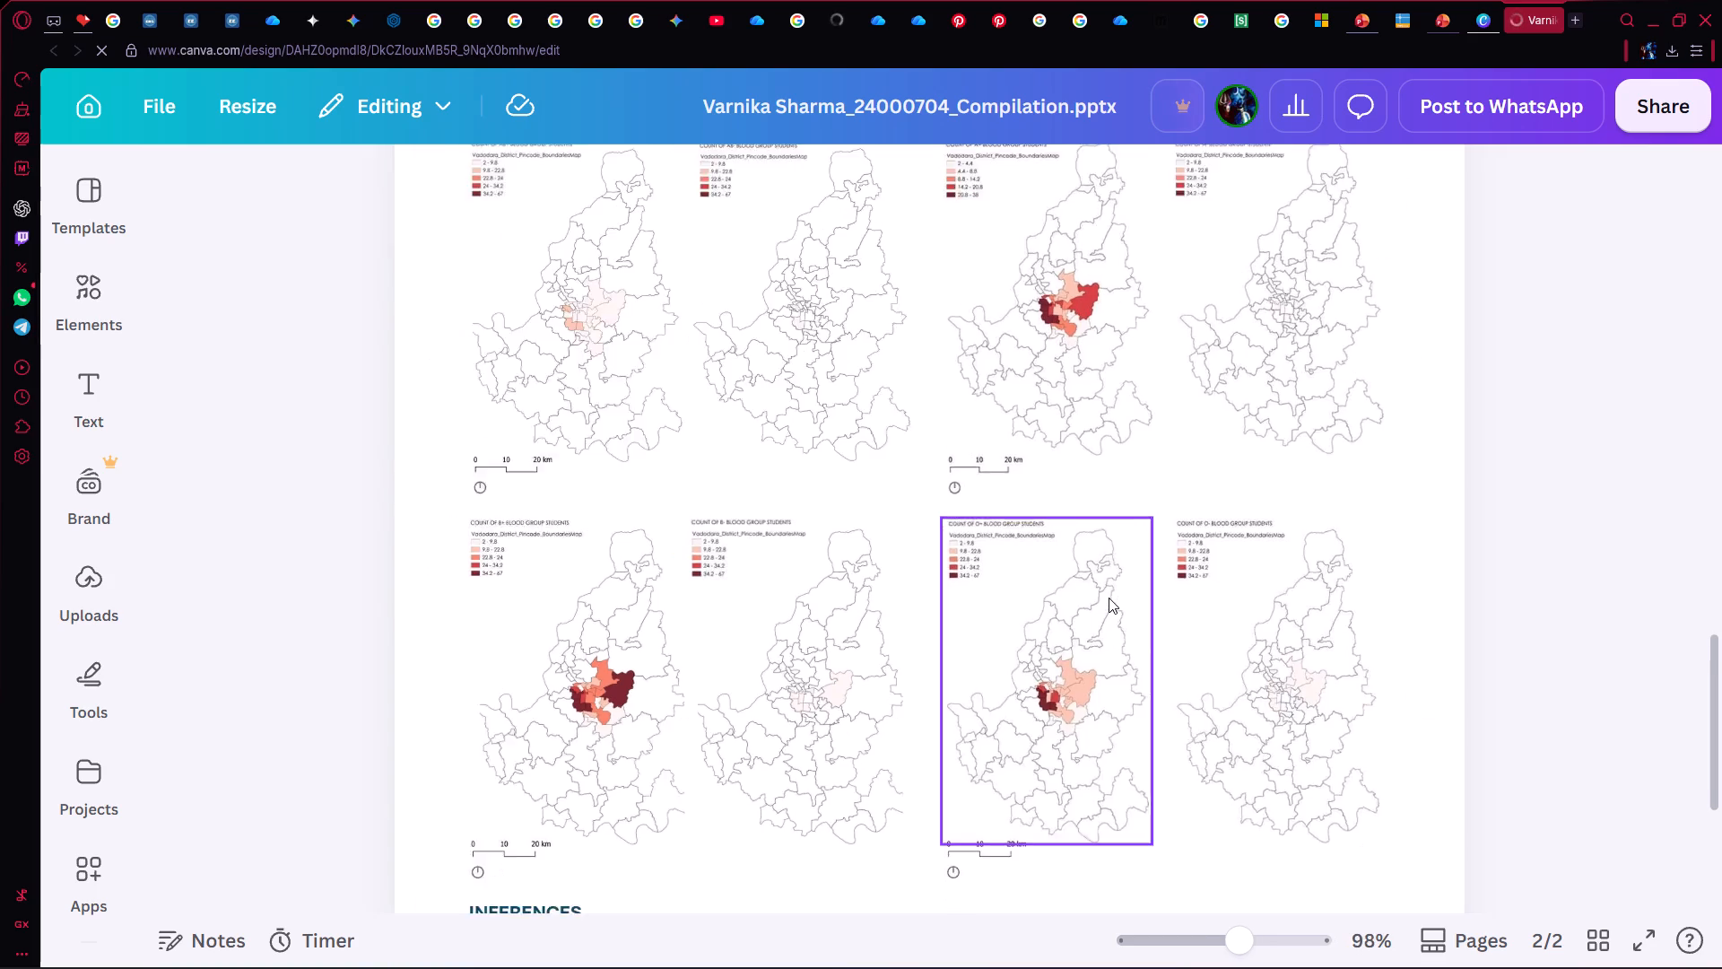
scroll(1170, 467, "up", 2)
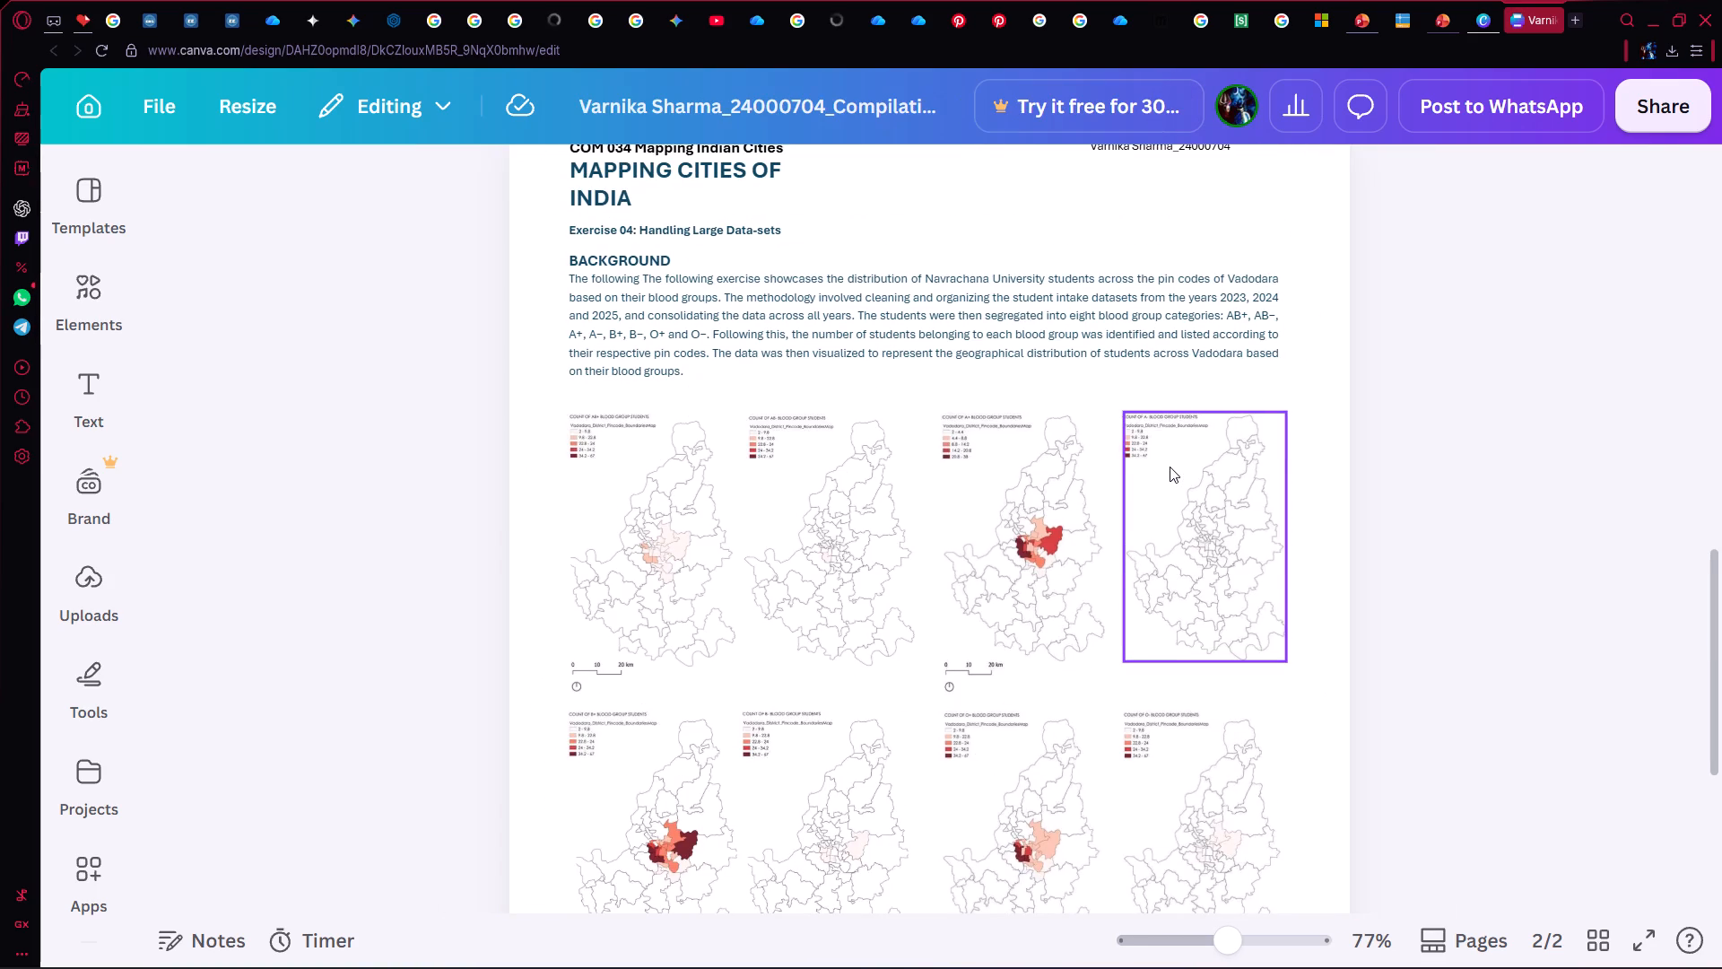
scroll(1170, 467, "up", 3)
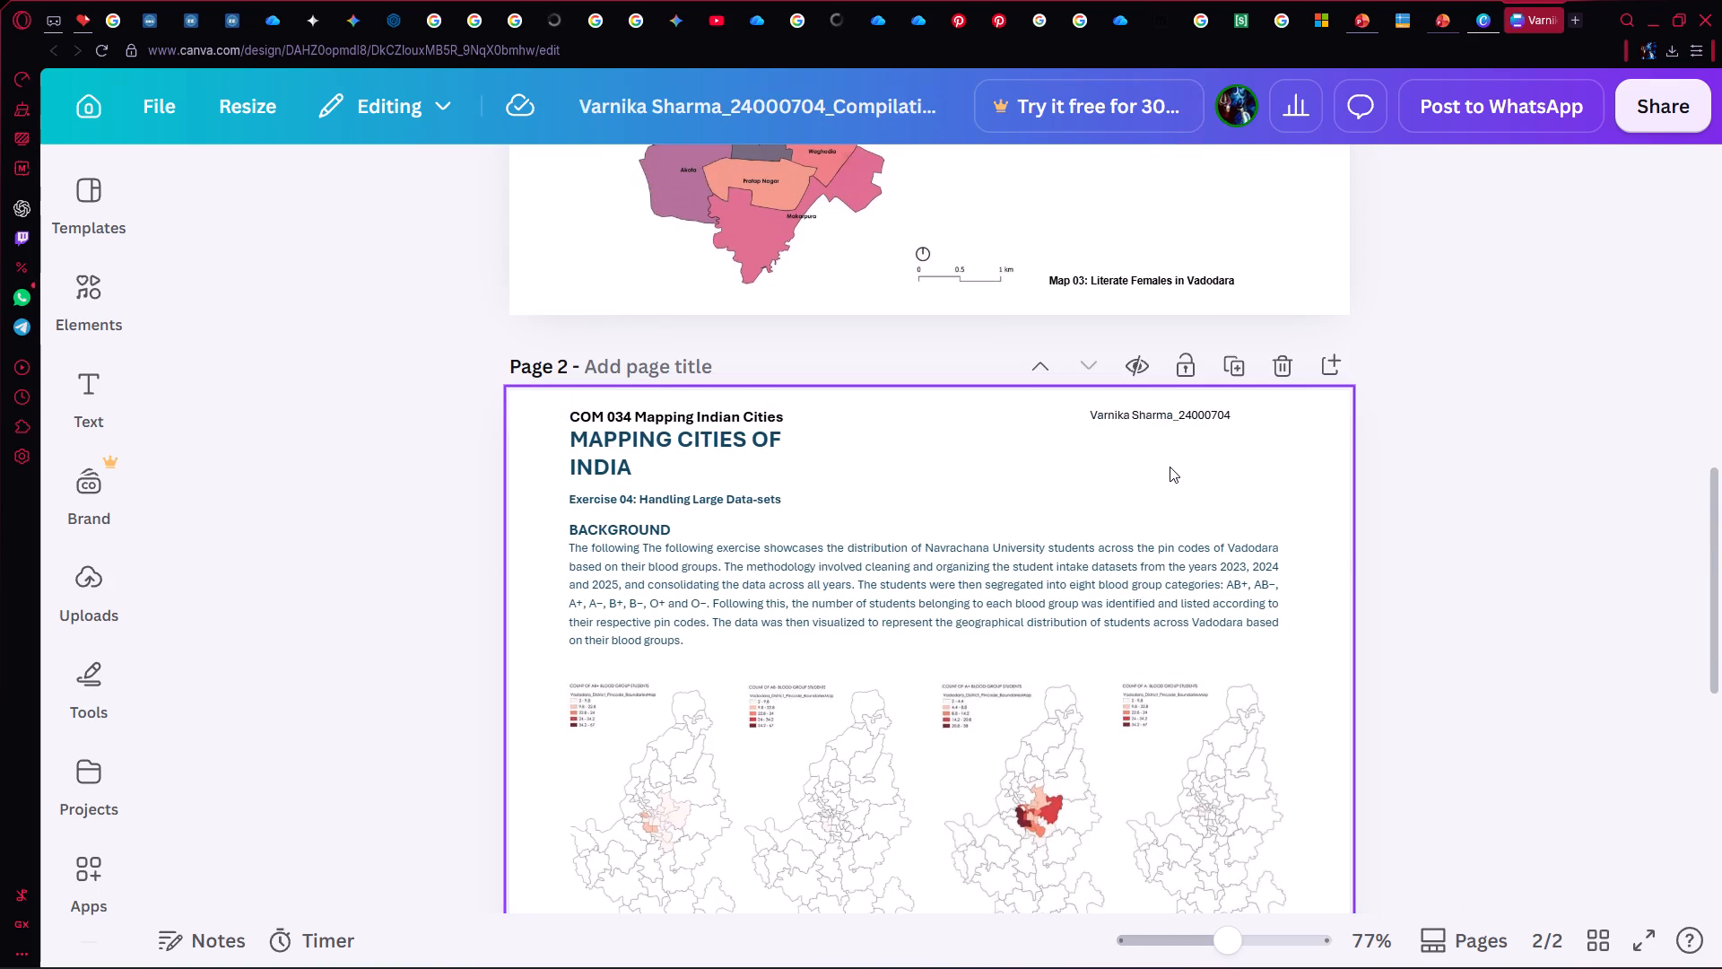
scroll(1170, 467, "up", 7)
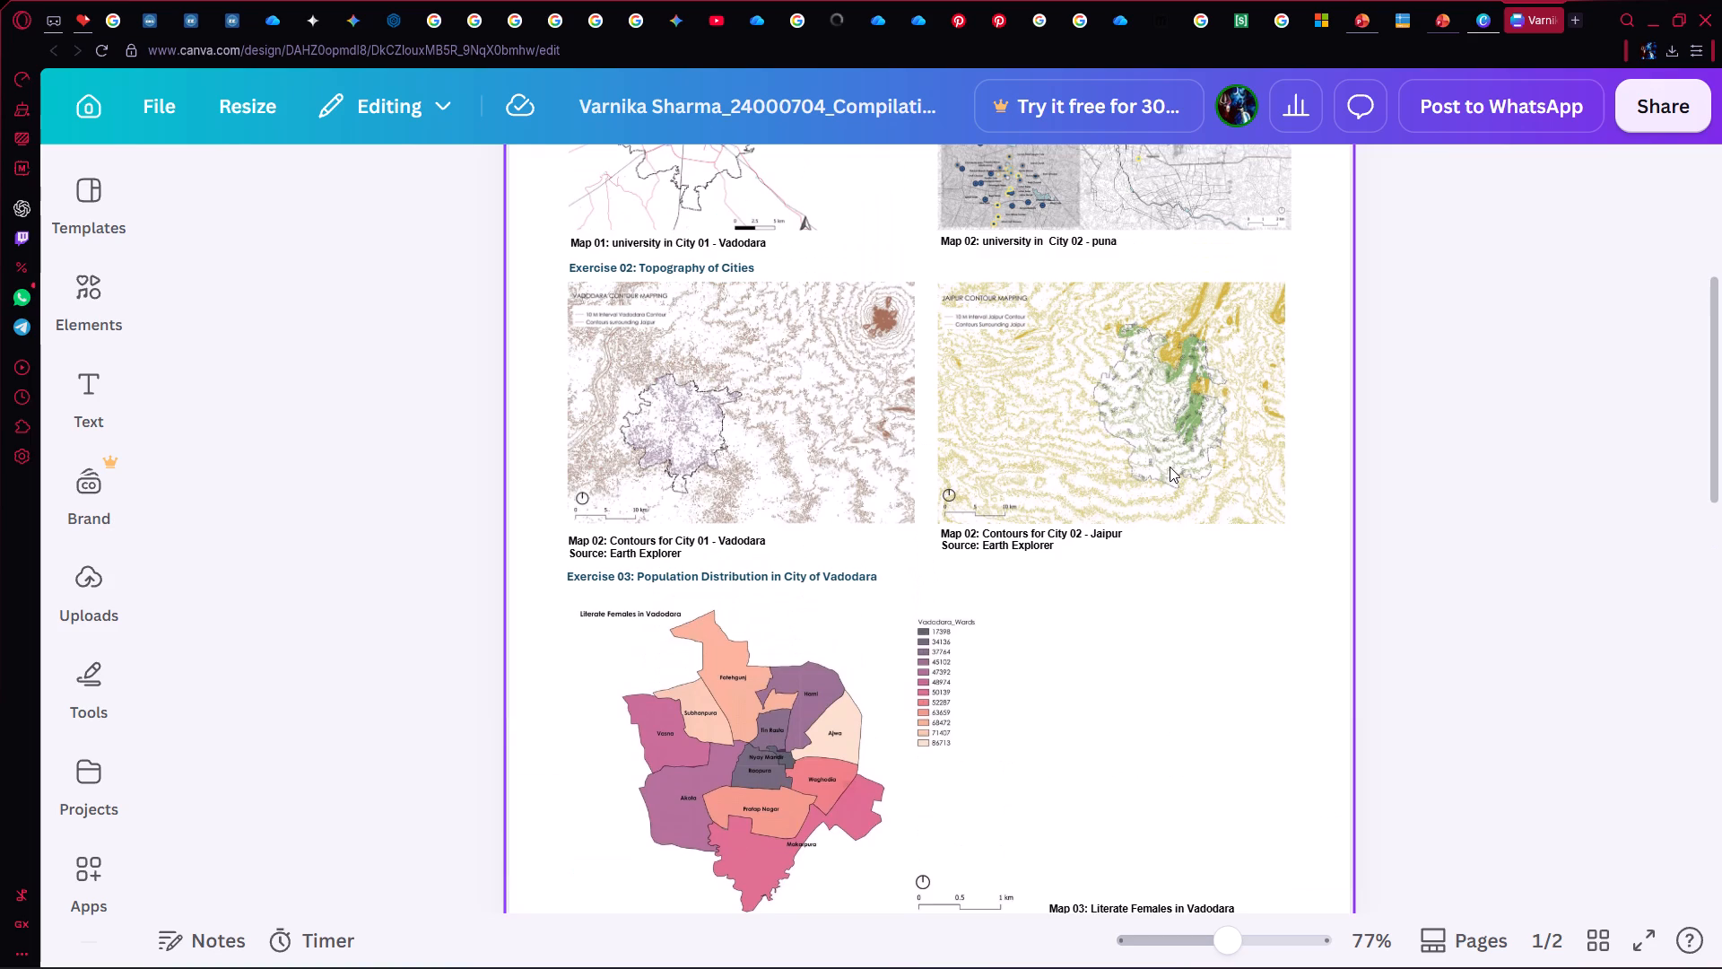
scroll(1170, 467, "up", 5)
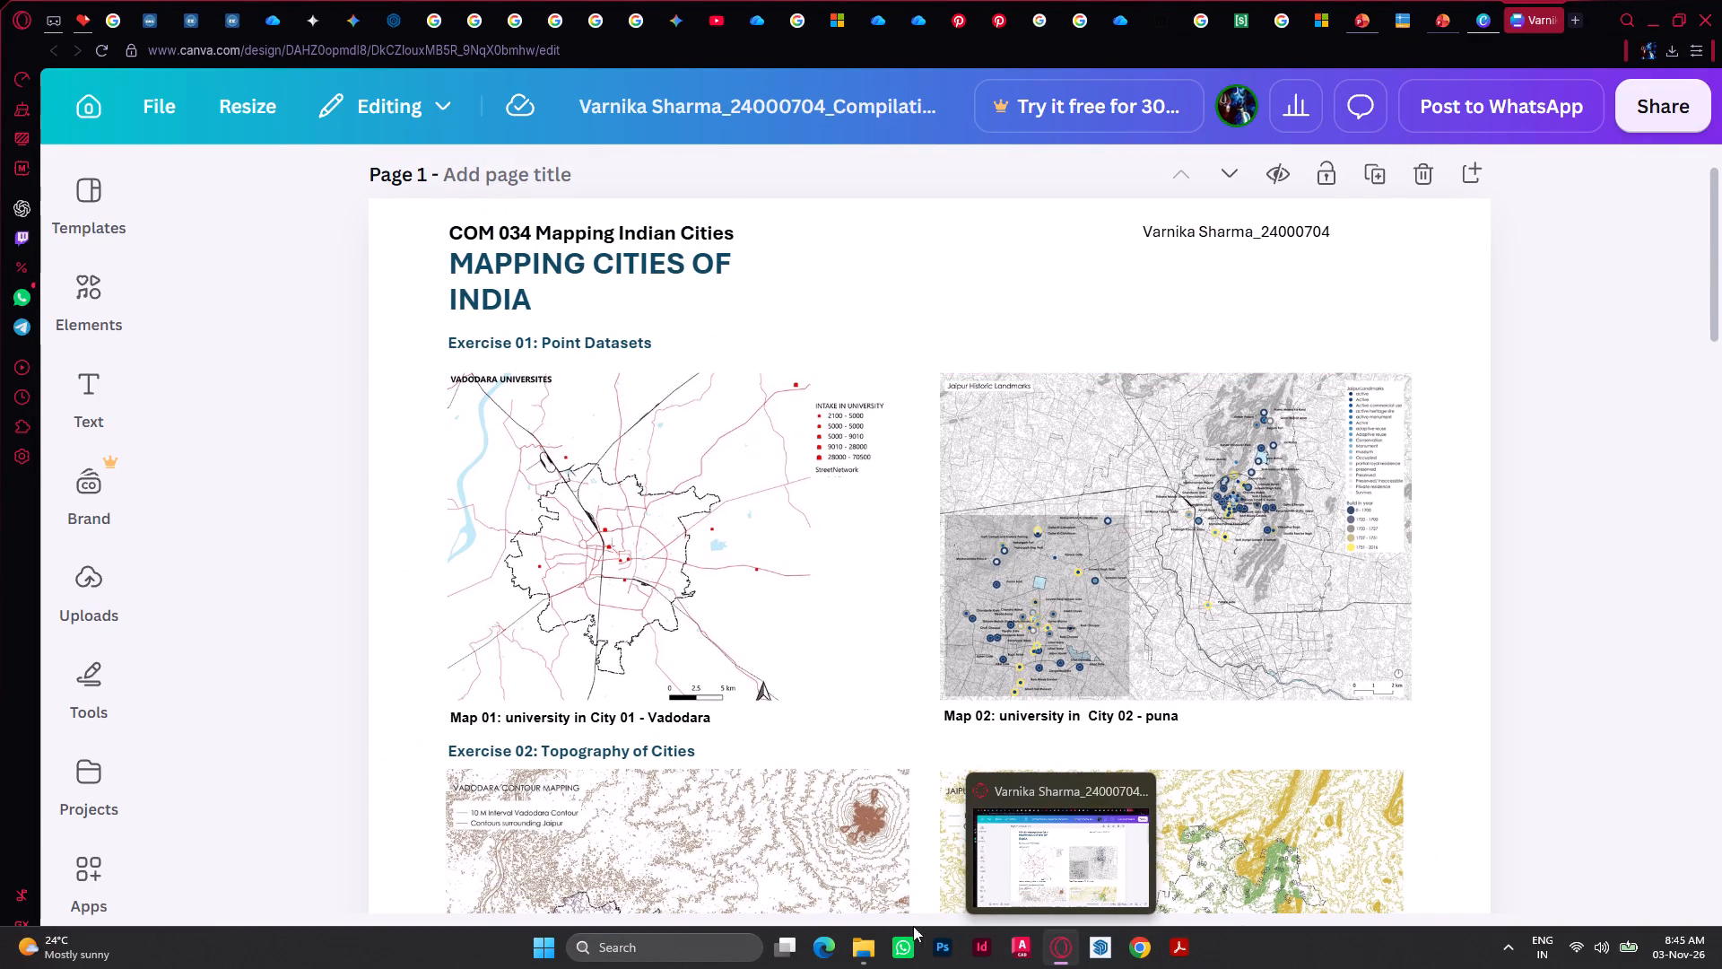
Look for usable map files in File Explorer's PUNE folder, viewing the vadodara map image and checking p3, New folder (2) and New folder.
left_click(867, 947)
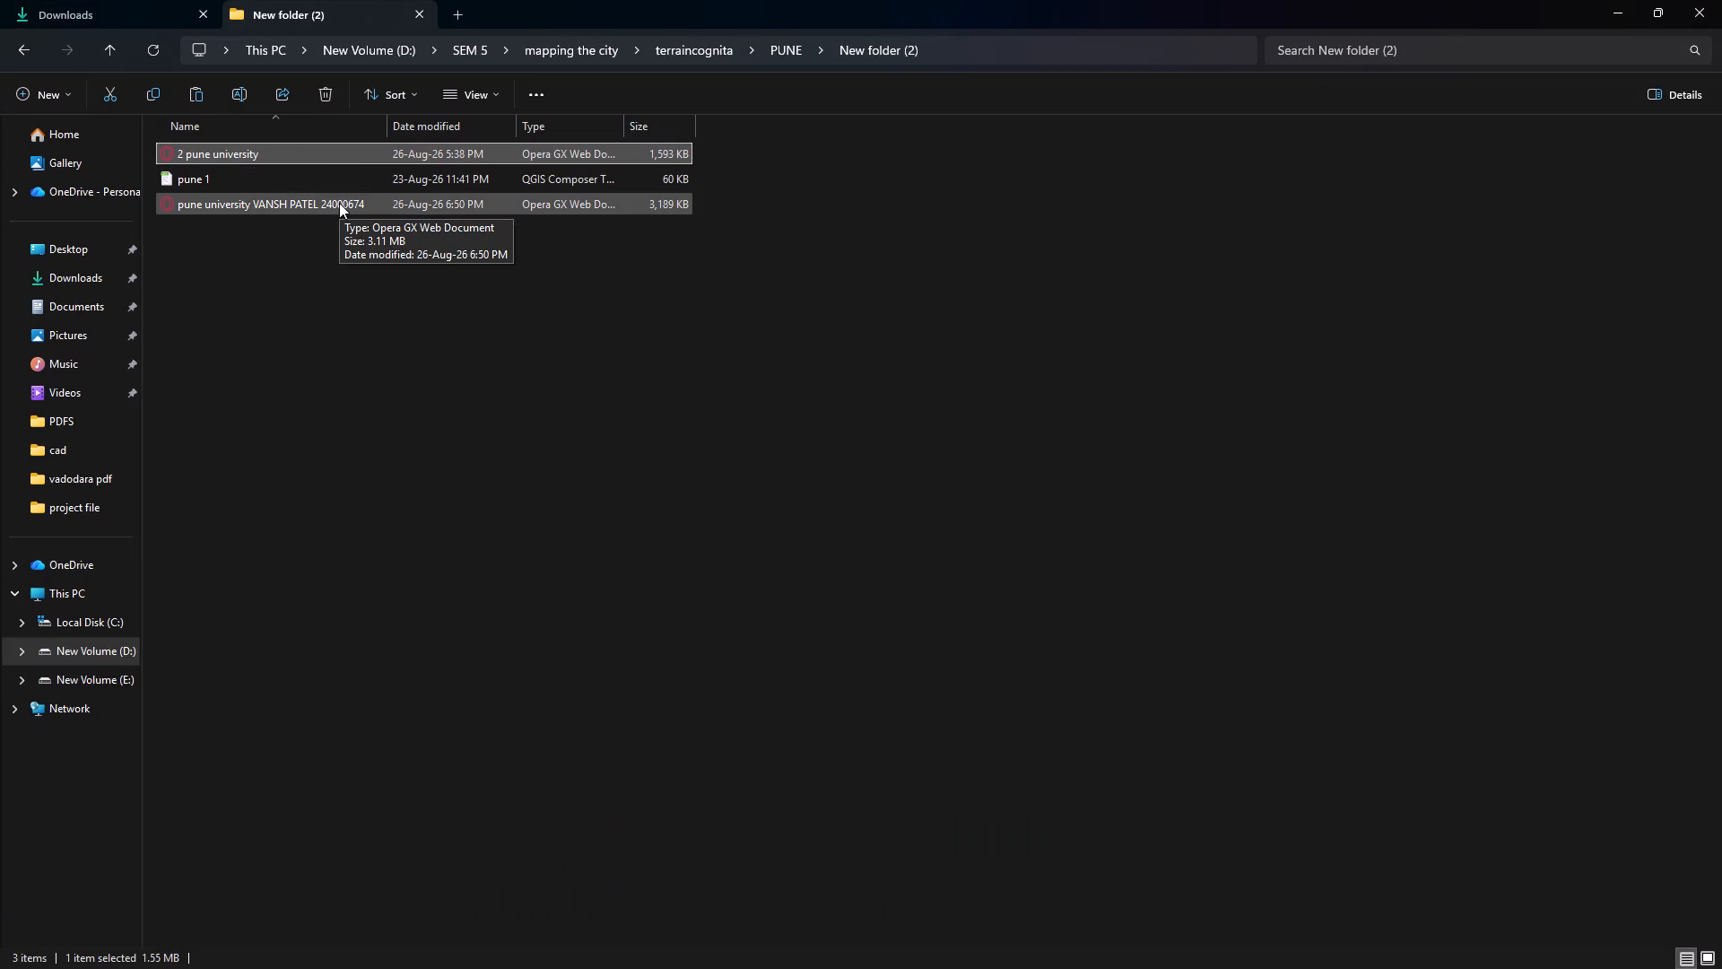
left_click(20, 48)
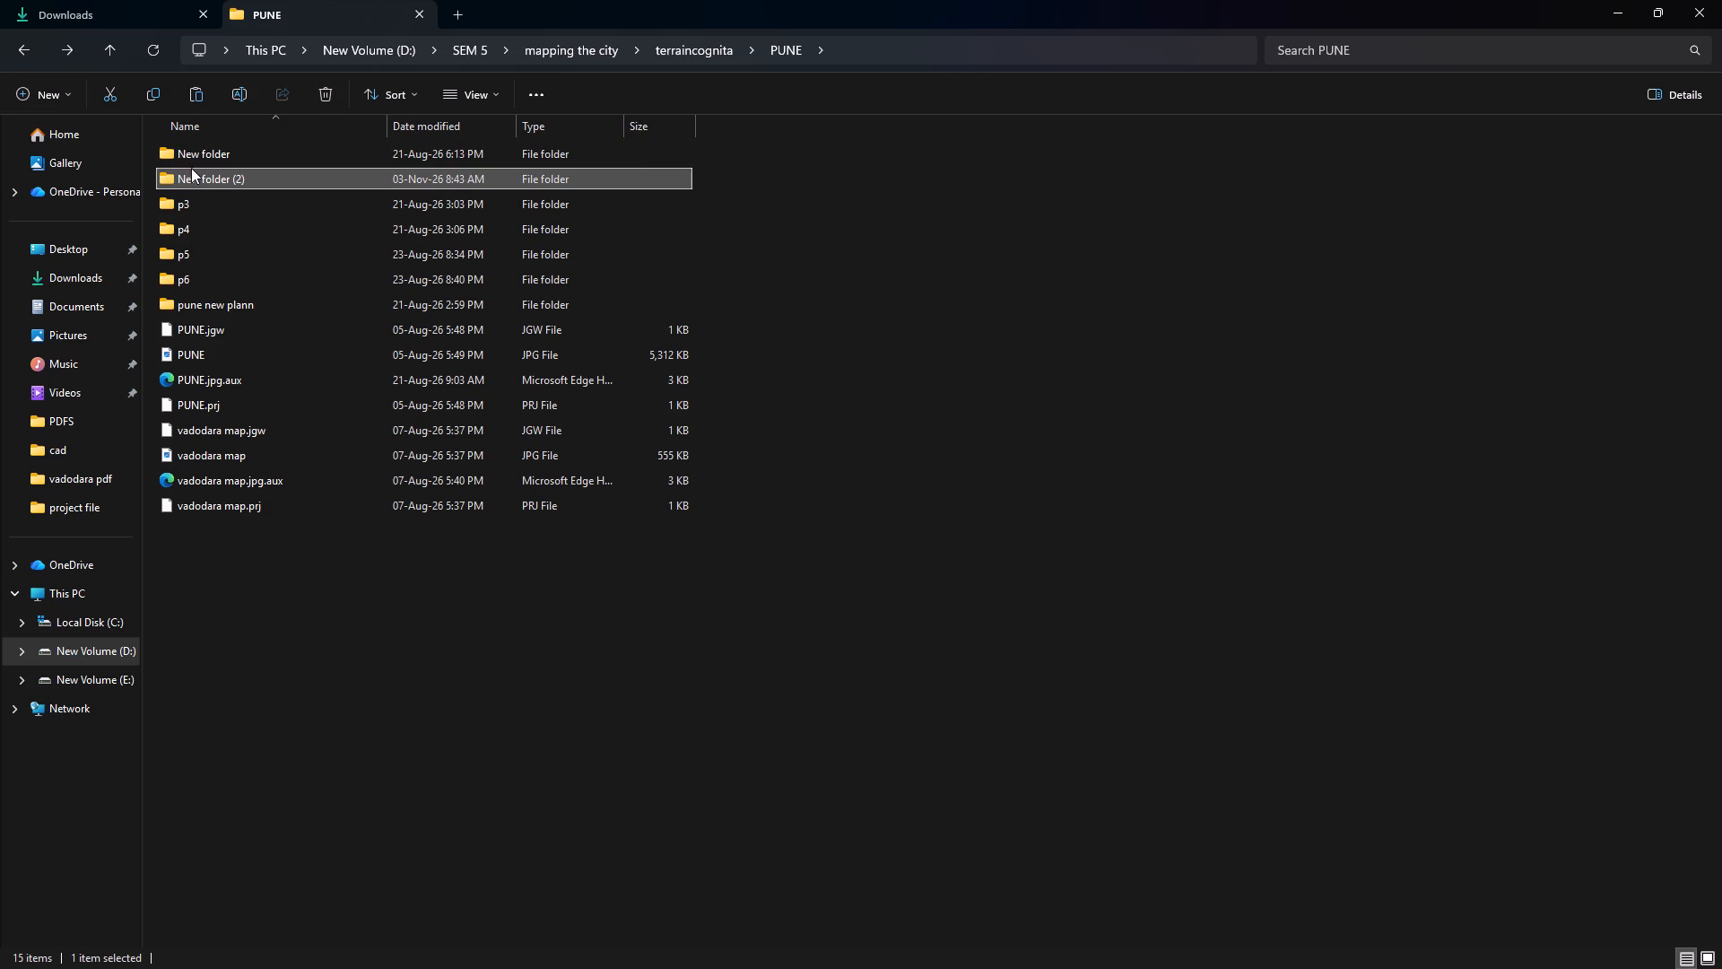
double_click(234, 456)
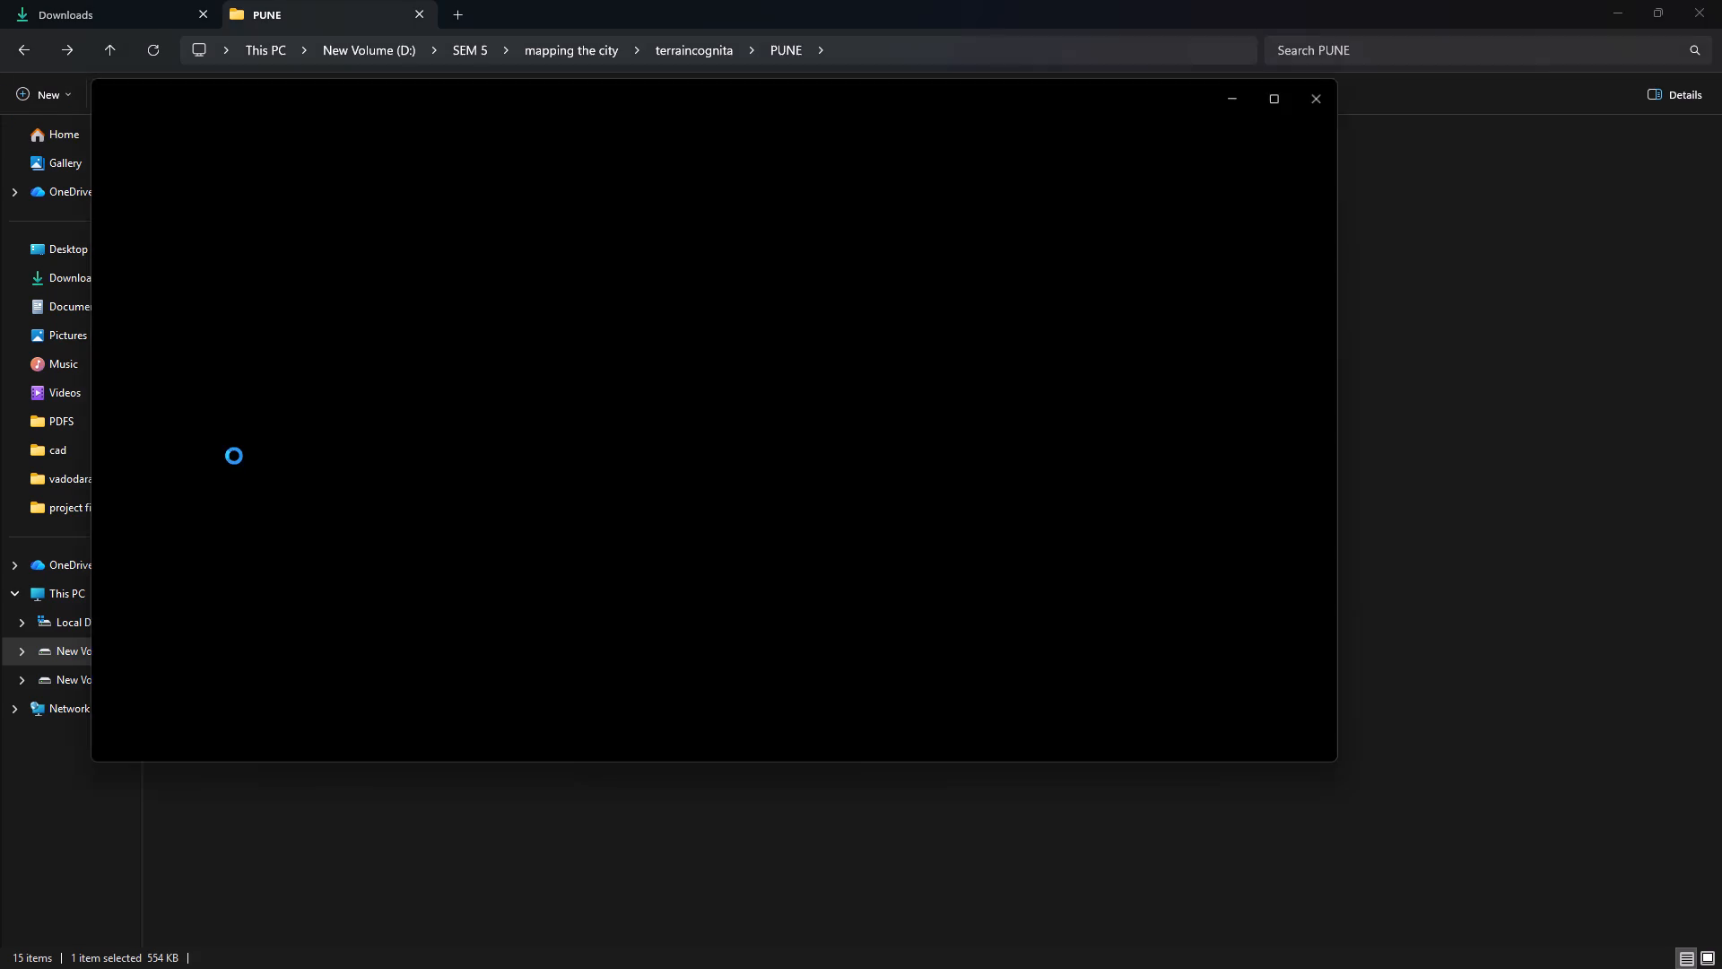
left_click(1334, 100)
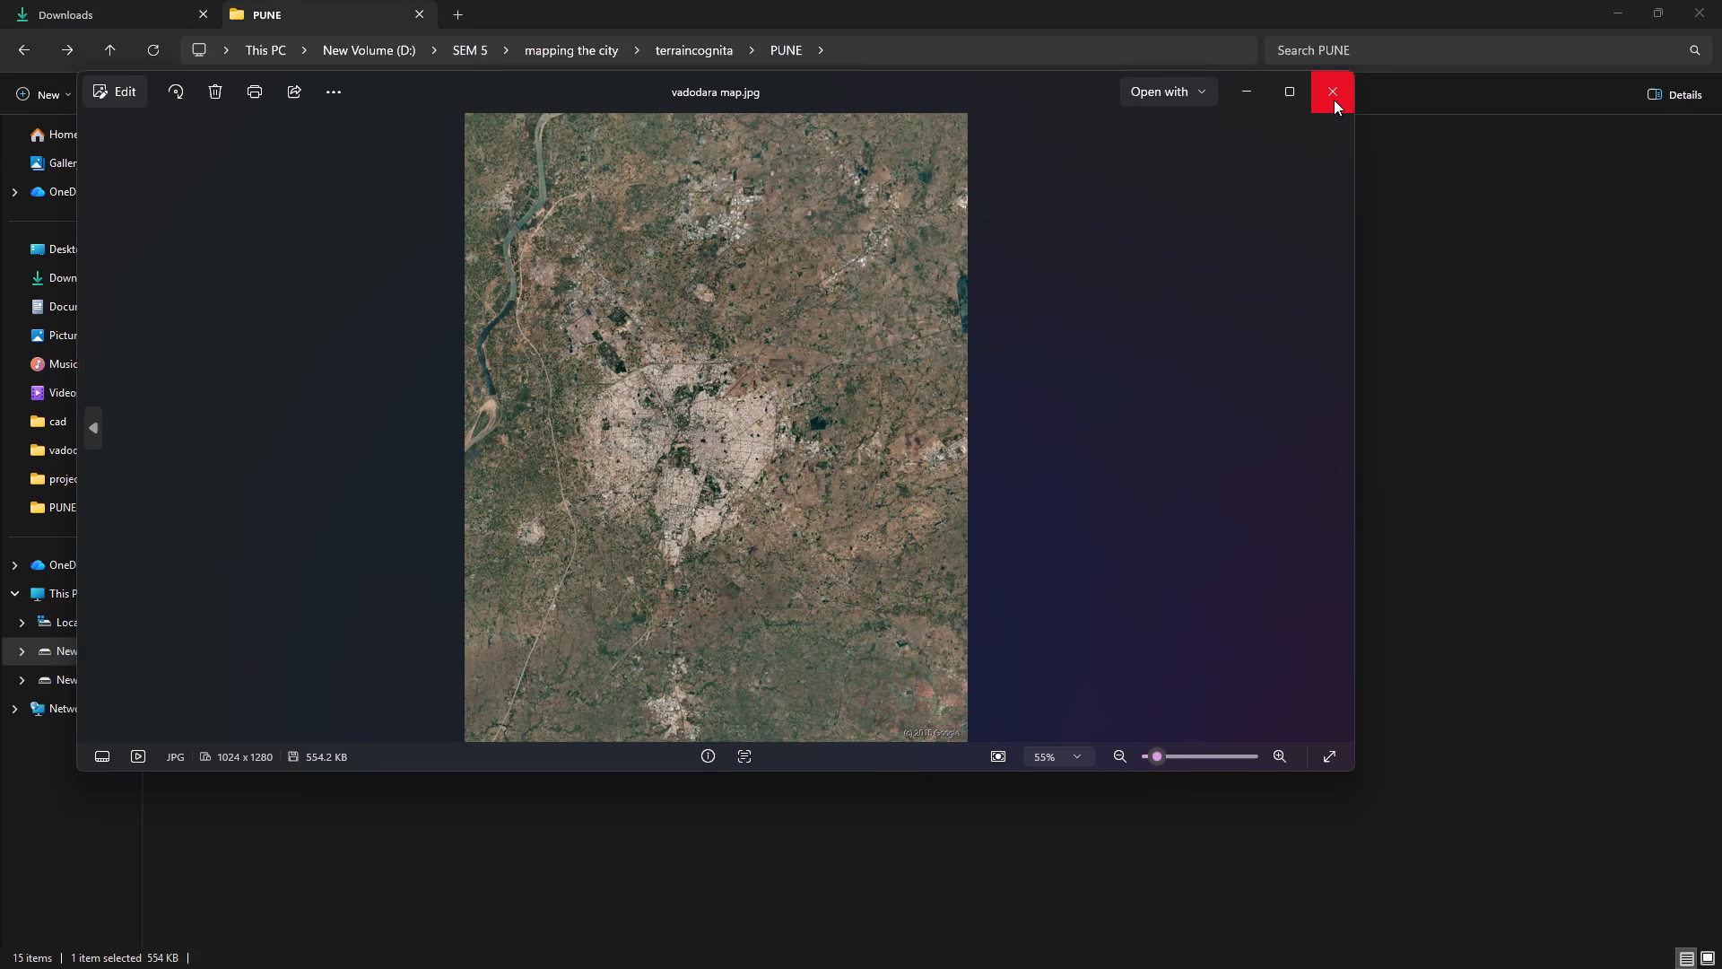
double_click(277, 200)
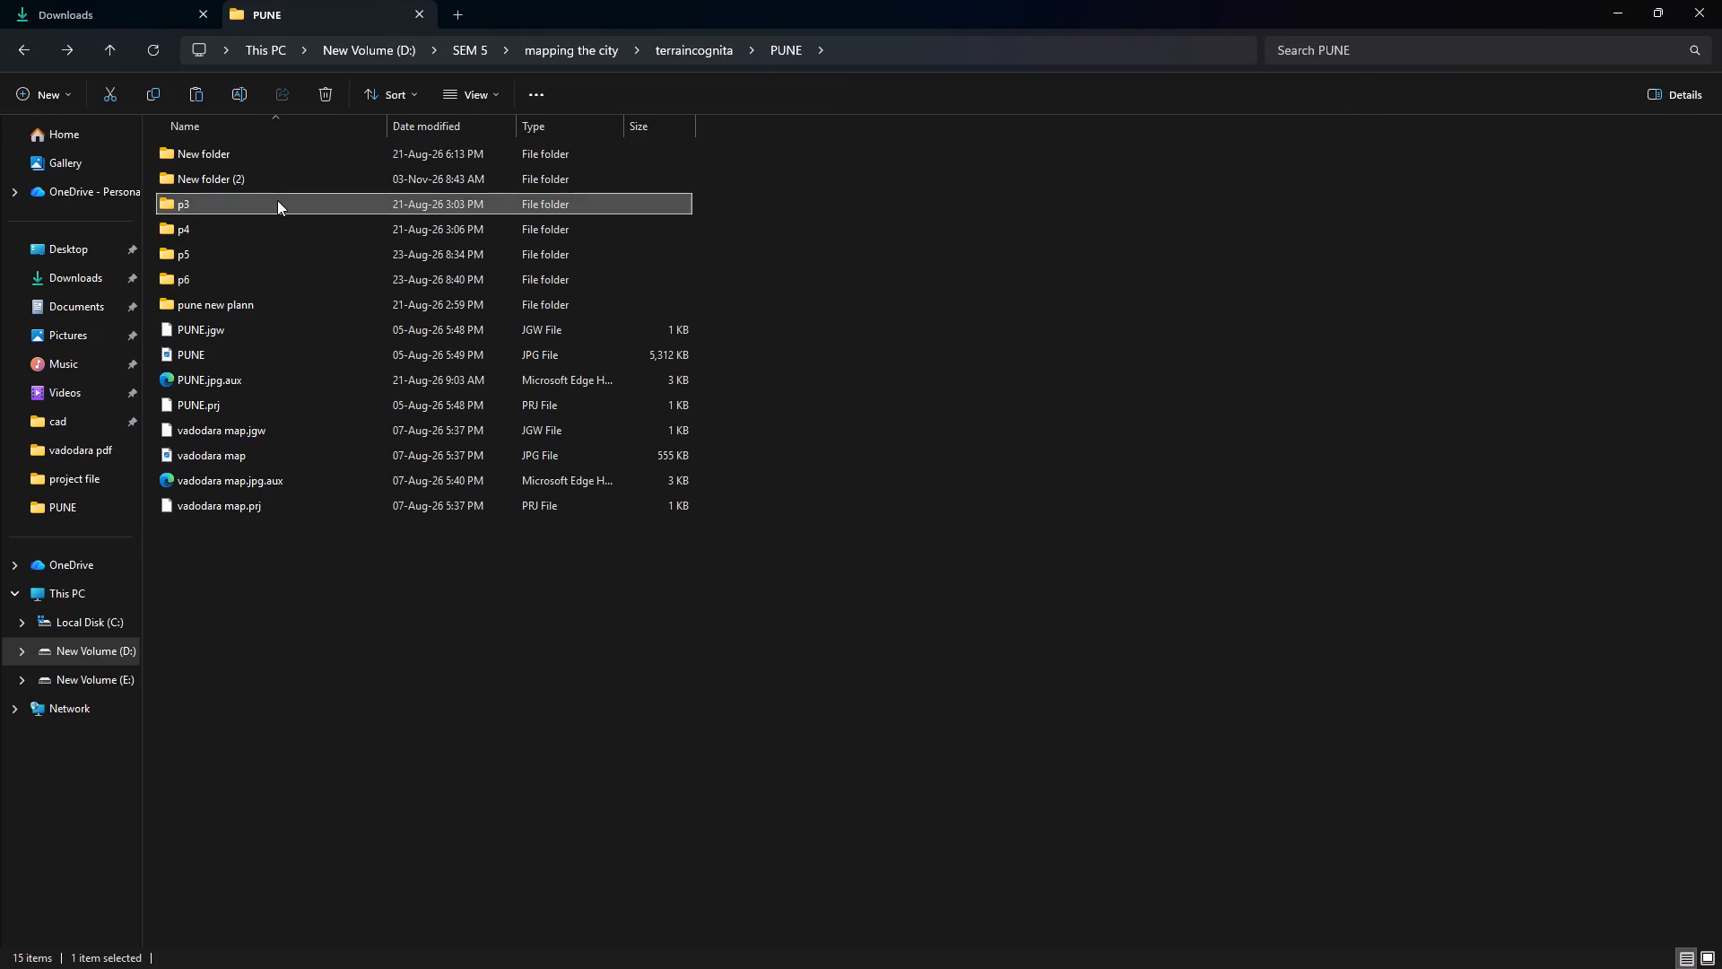
left_click(30, 49)
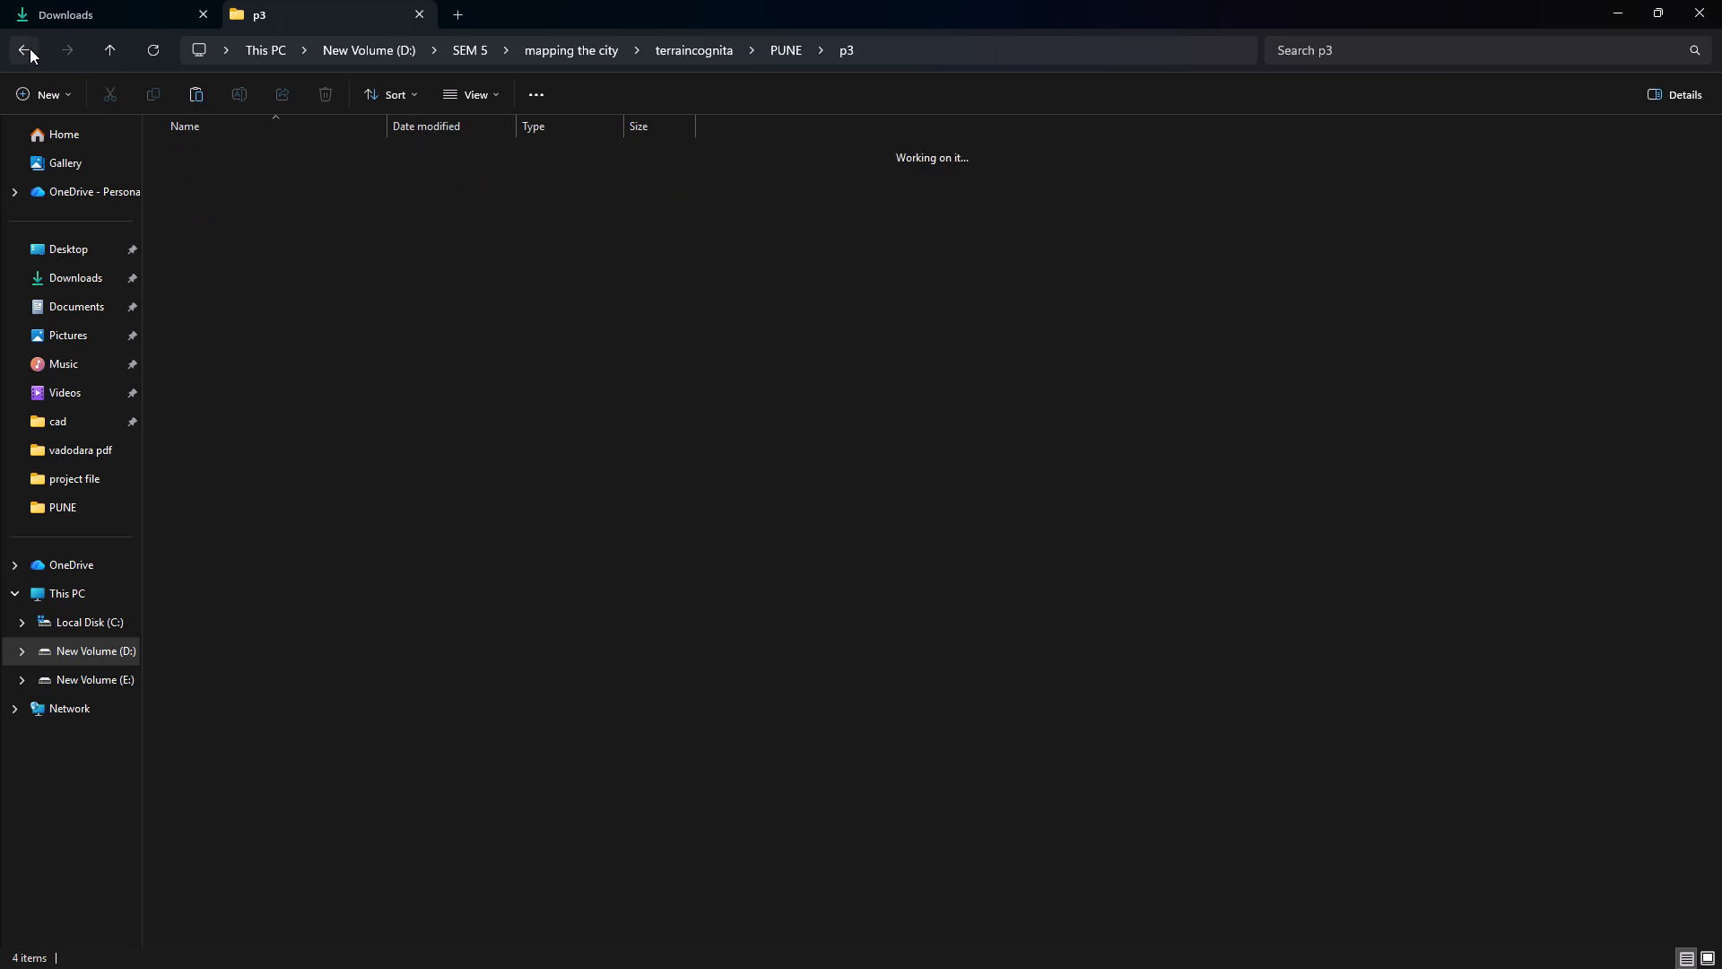
double_click(229, 175)
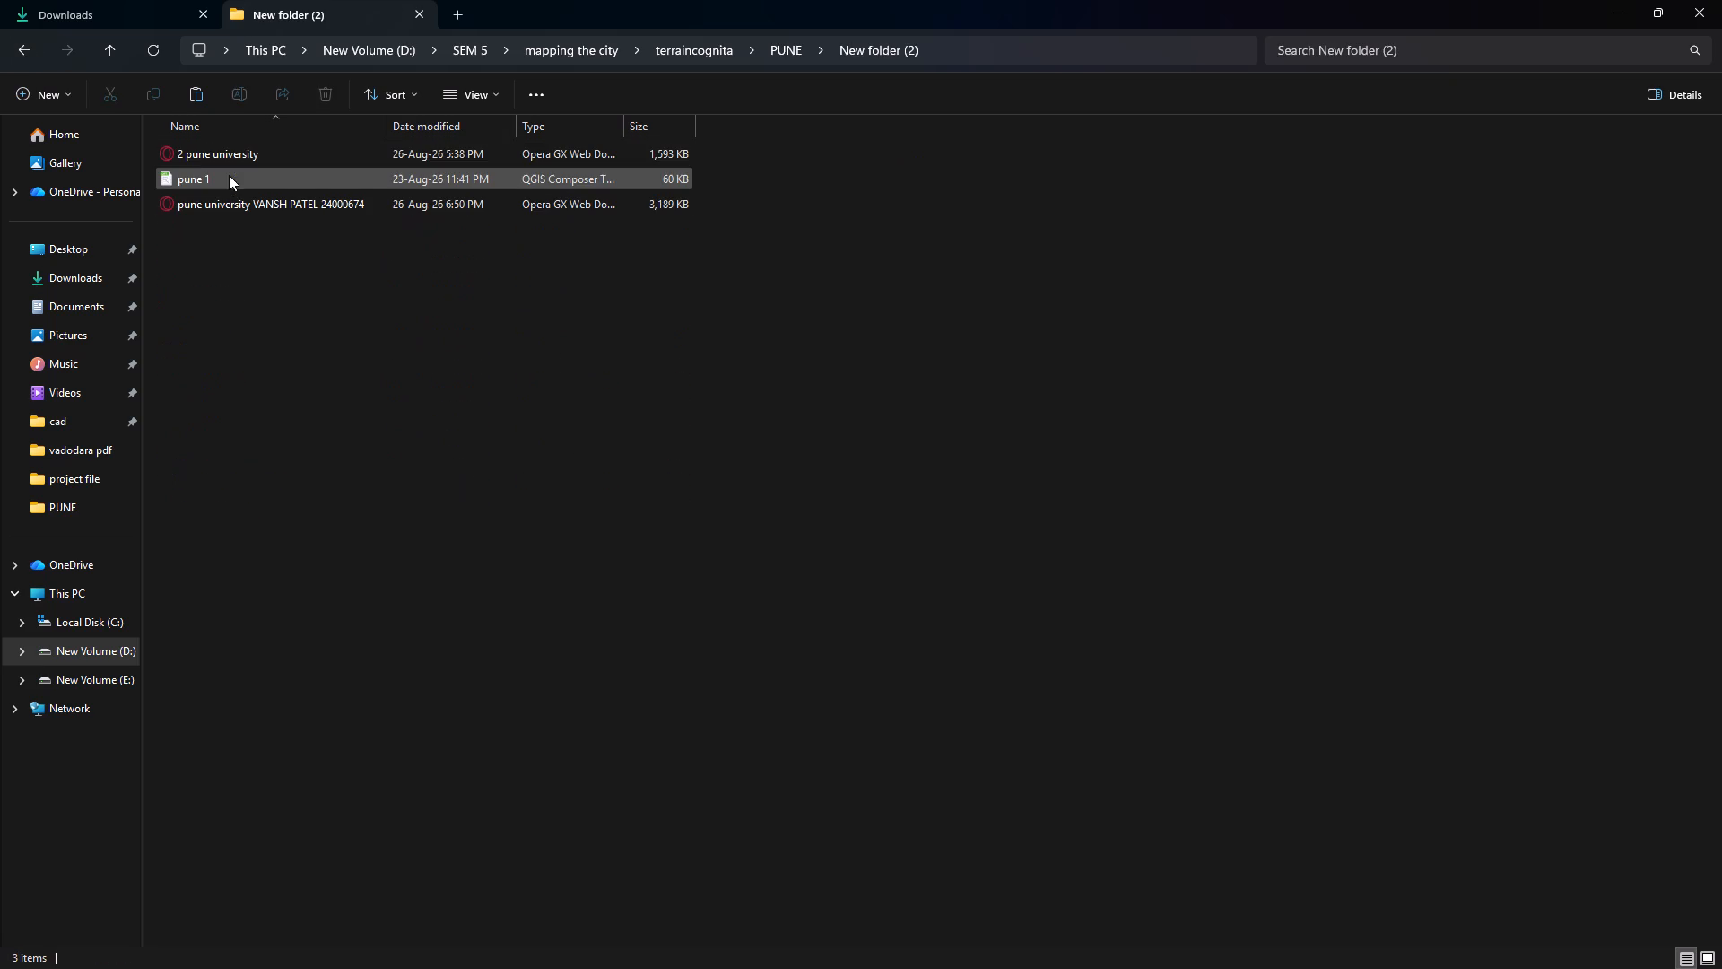
left_click(35, 57)
double_click(189, 147)
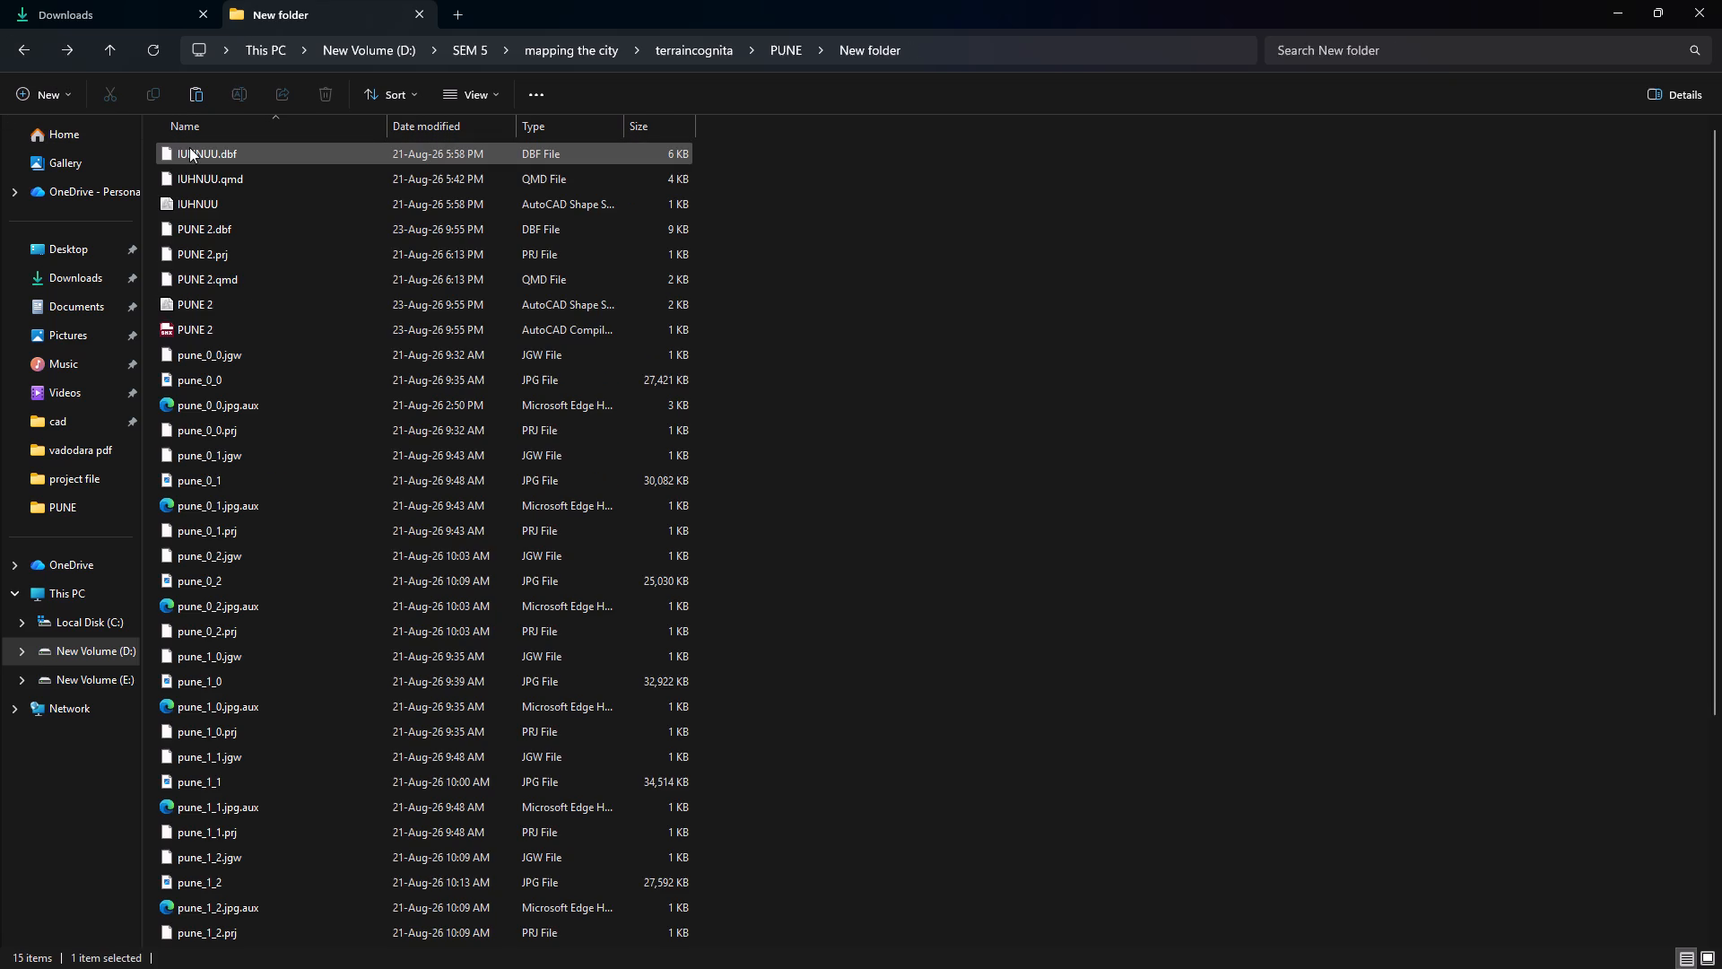
scroll(203, 217, "down", 10)
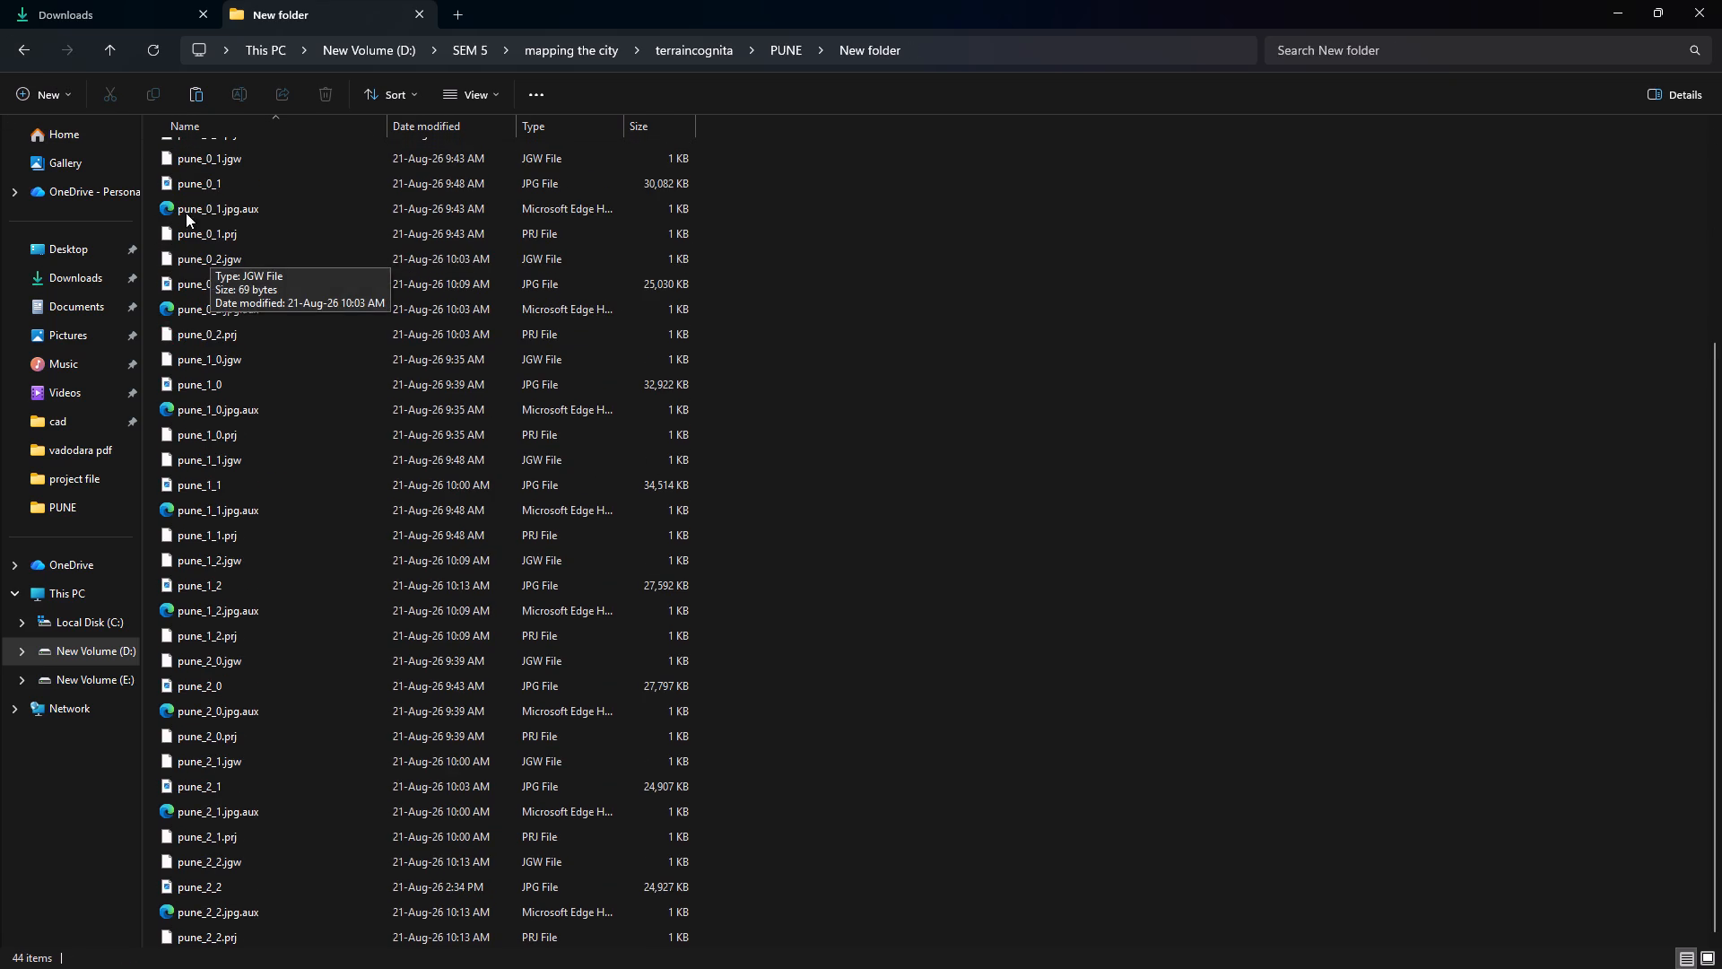
left_click(31, 60)
left_click(31, 60)
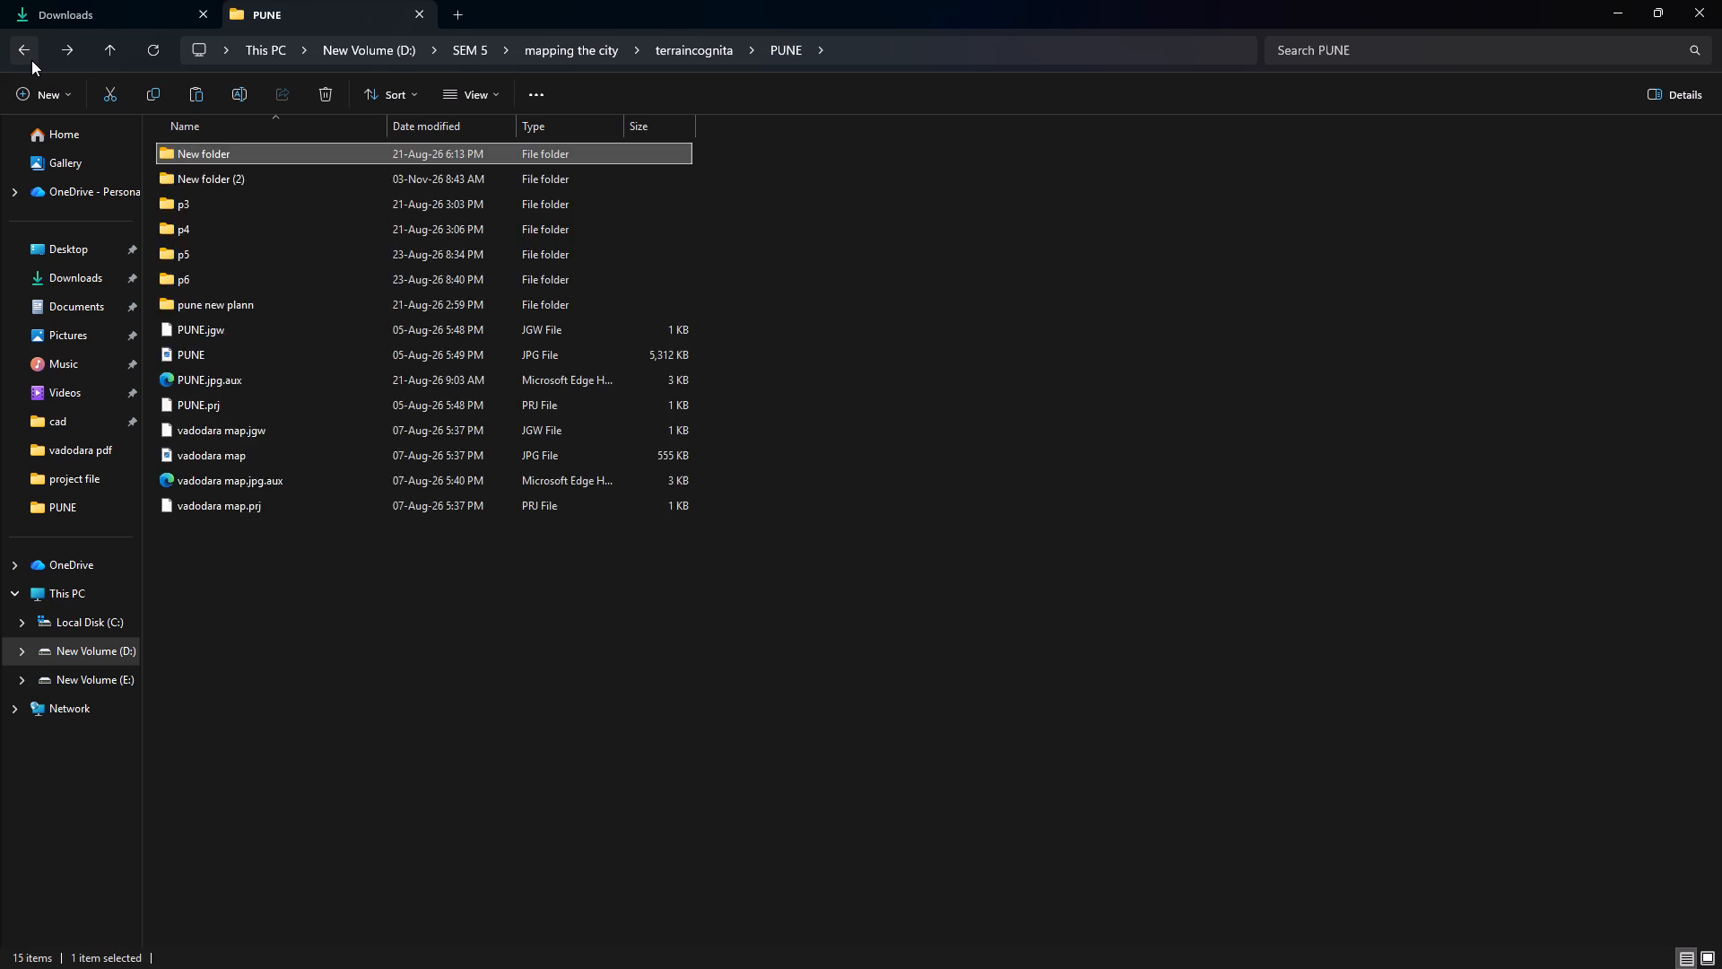
Look for university map files in terraincognita's VADODARA folder, checking its voda 4 and shape folders subfolders.
double_click(223, 201)
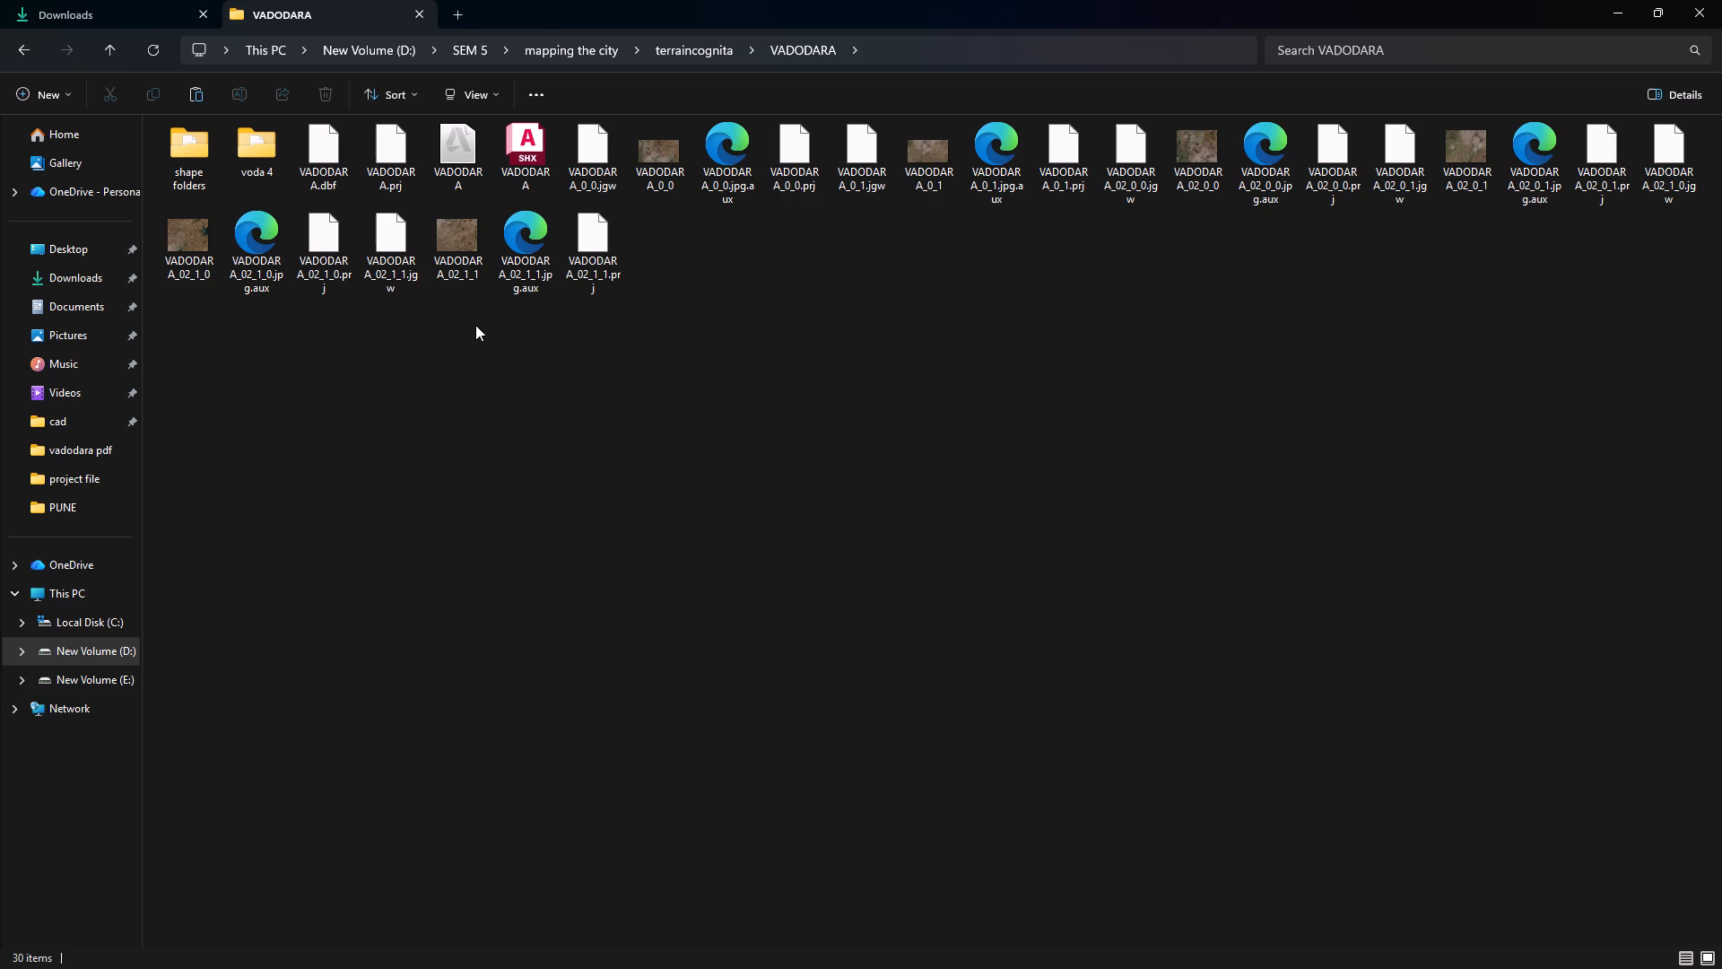
double_click(256, 159)
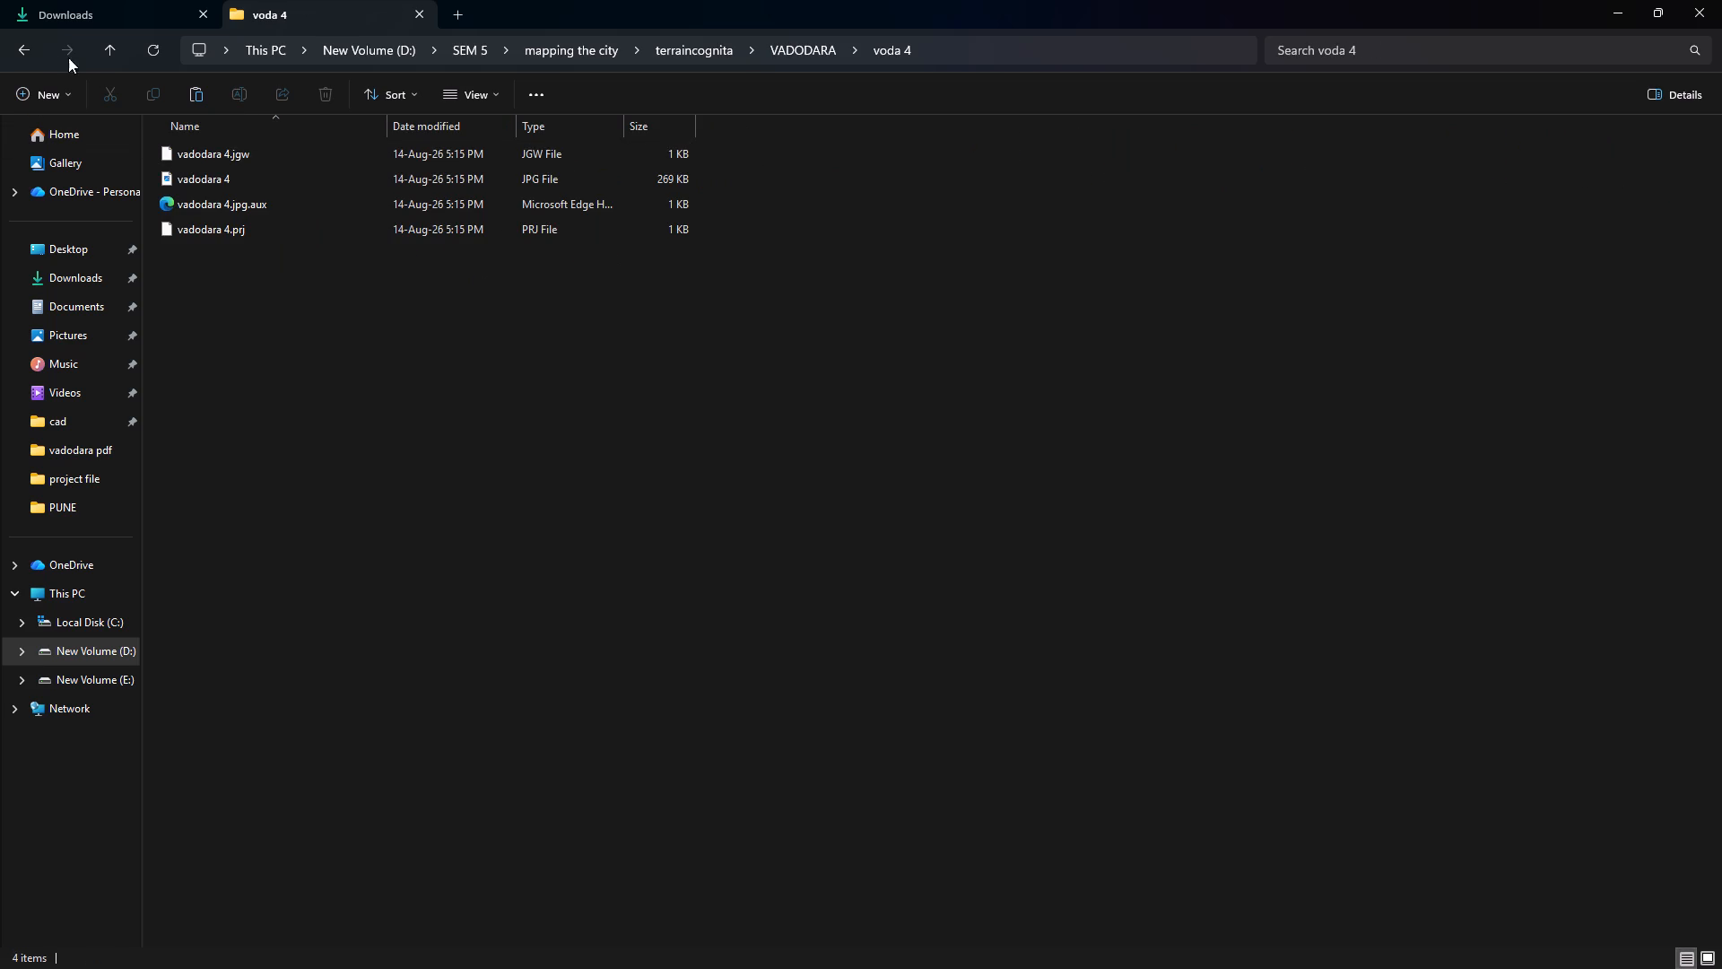
left_click(32, 56)
double_click(179, 160)
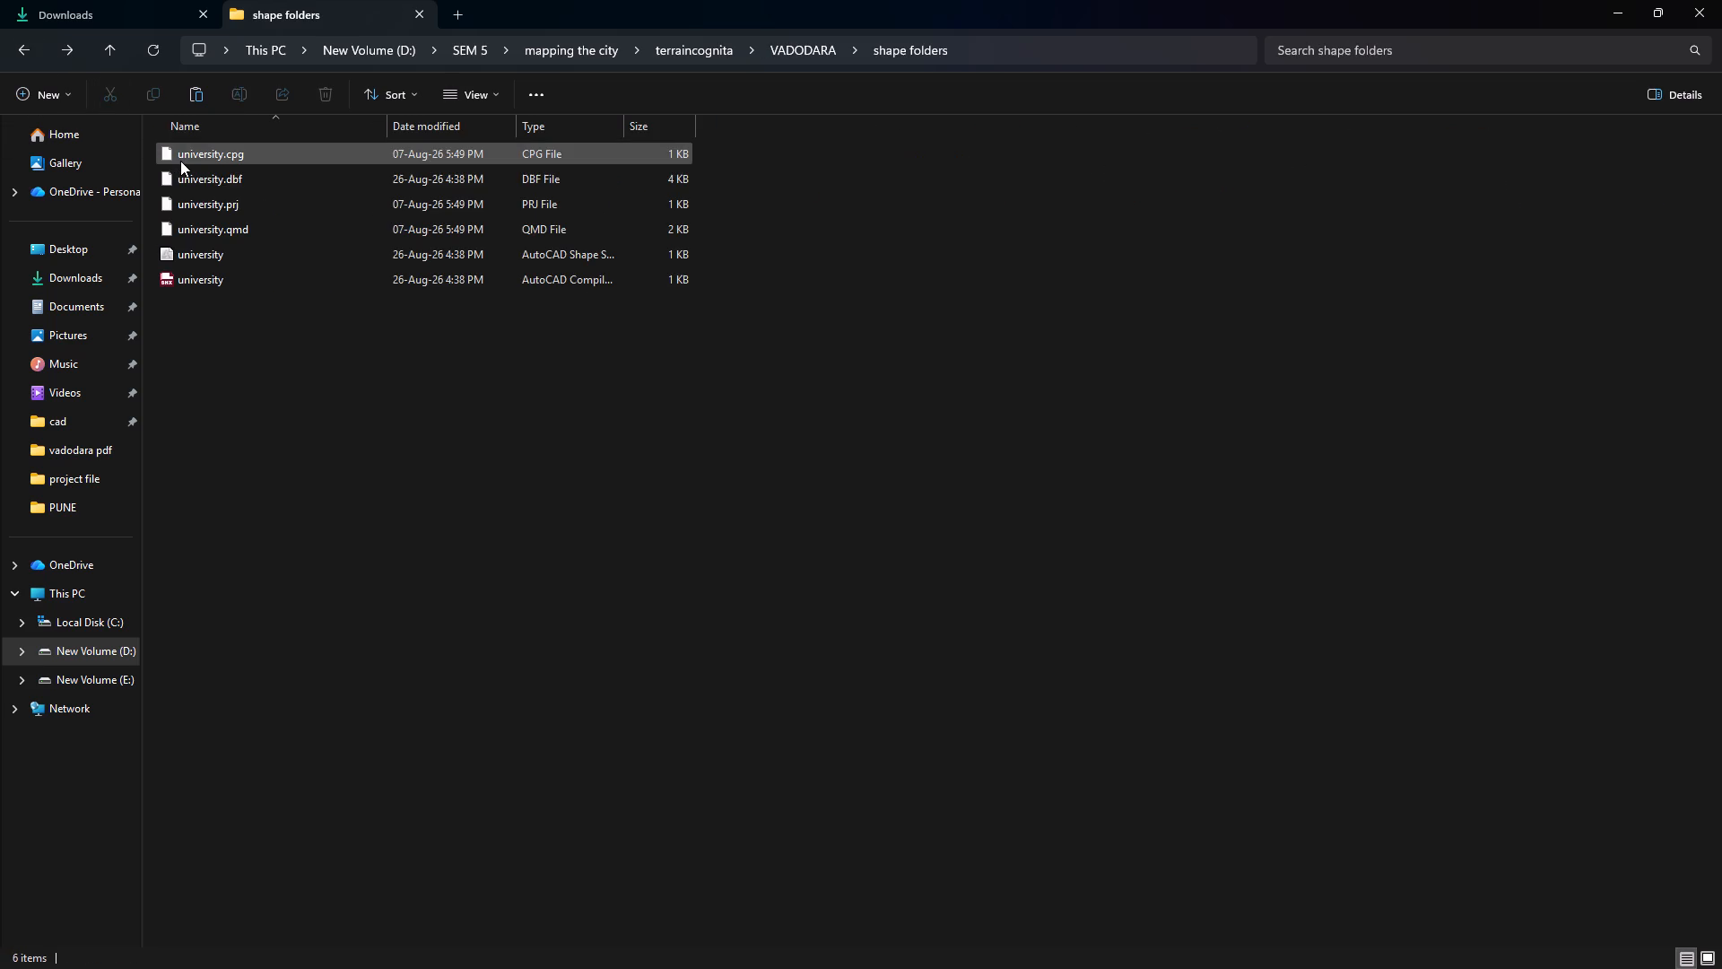
left_click(13, 51)
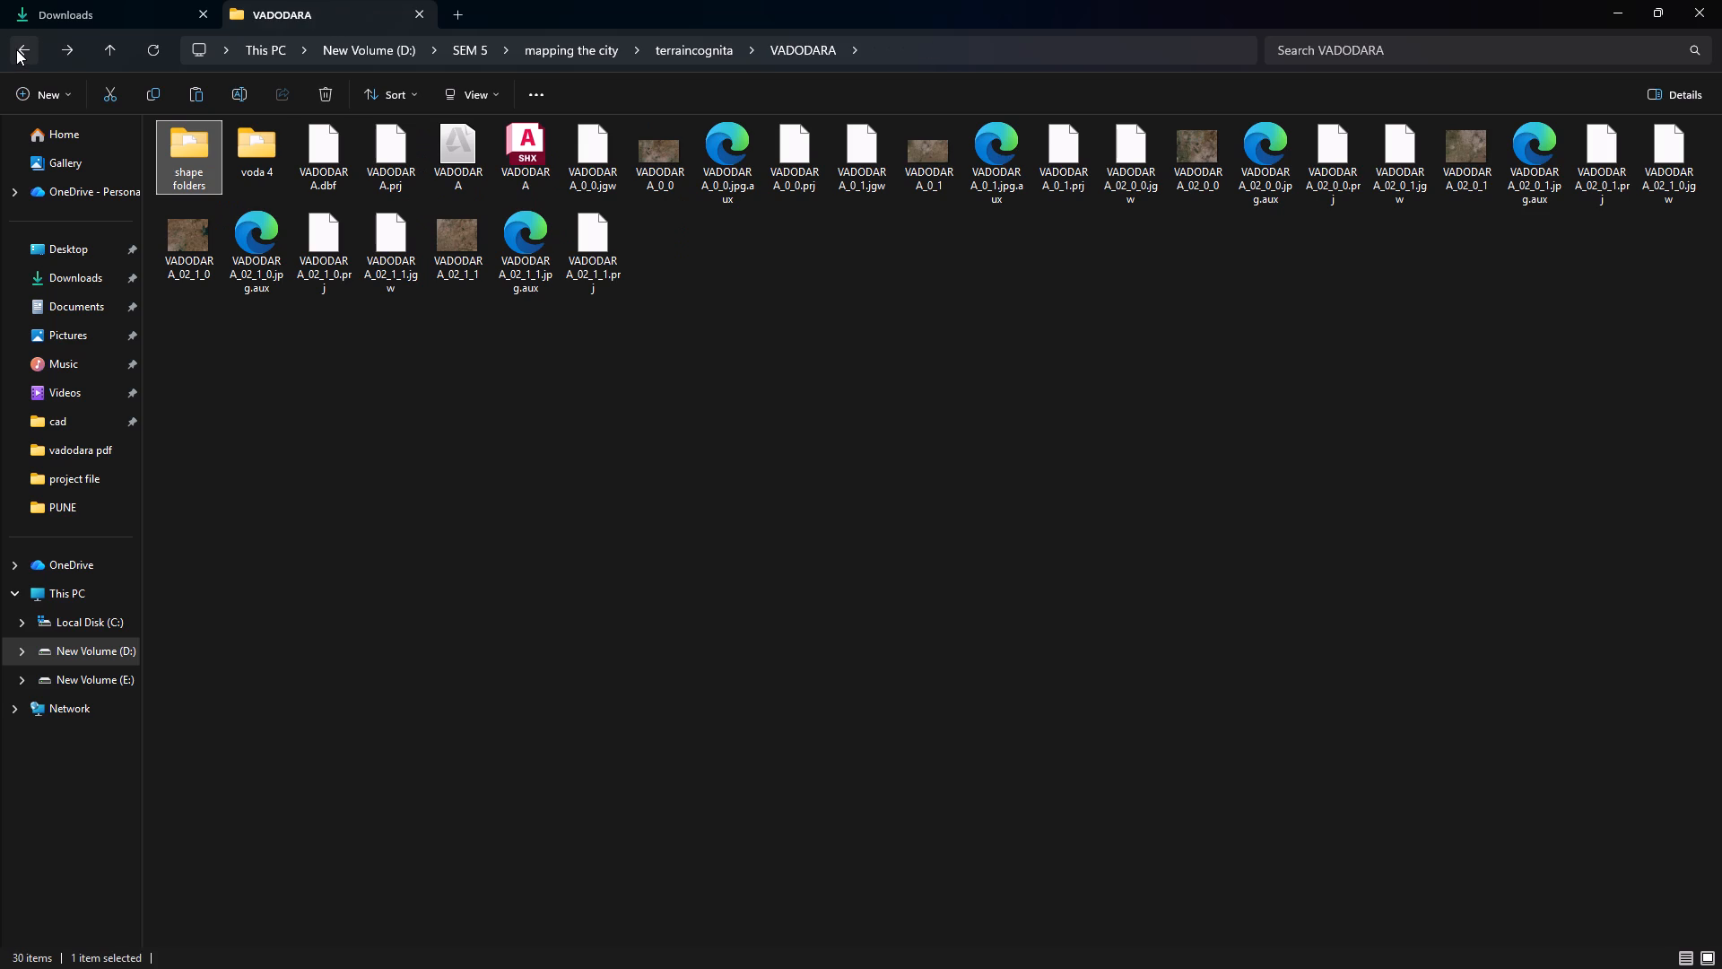
Look in terraincognita's image folder for a usable Vadodara map, viewing the vadodara_0_0 image.
left_click(16, 49)
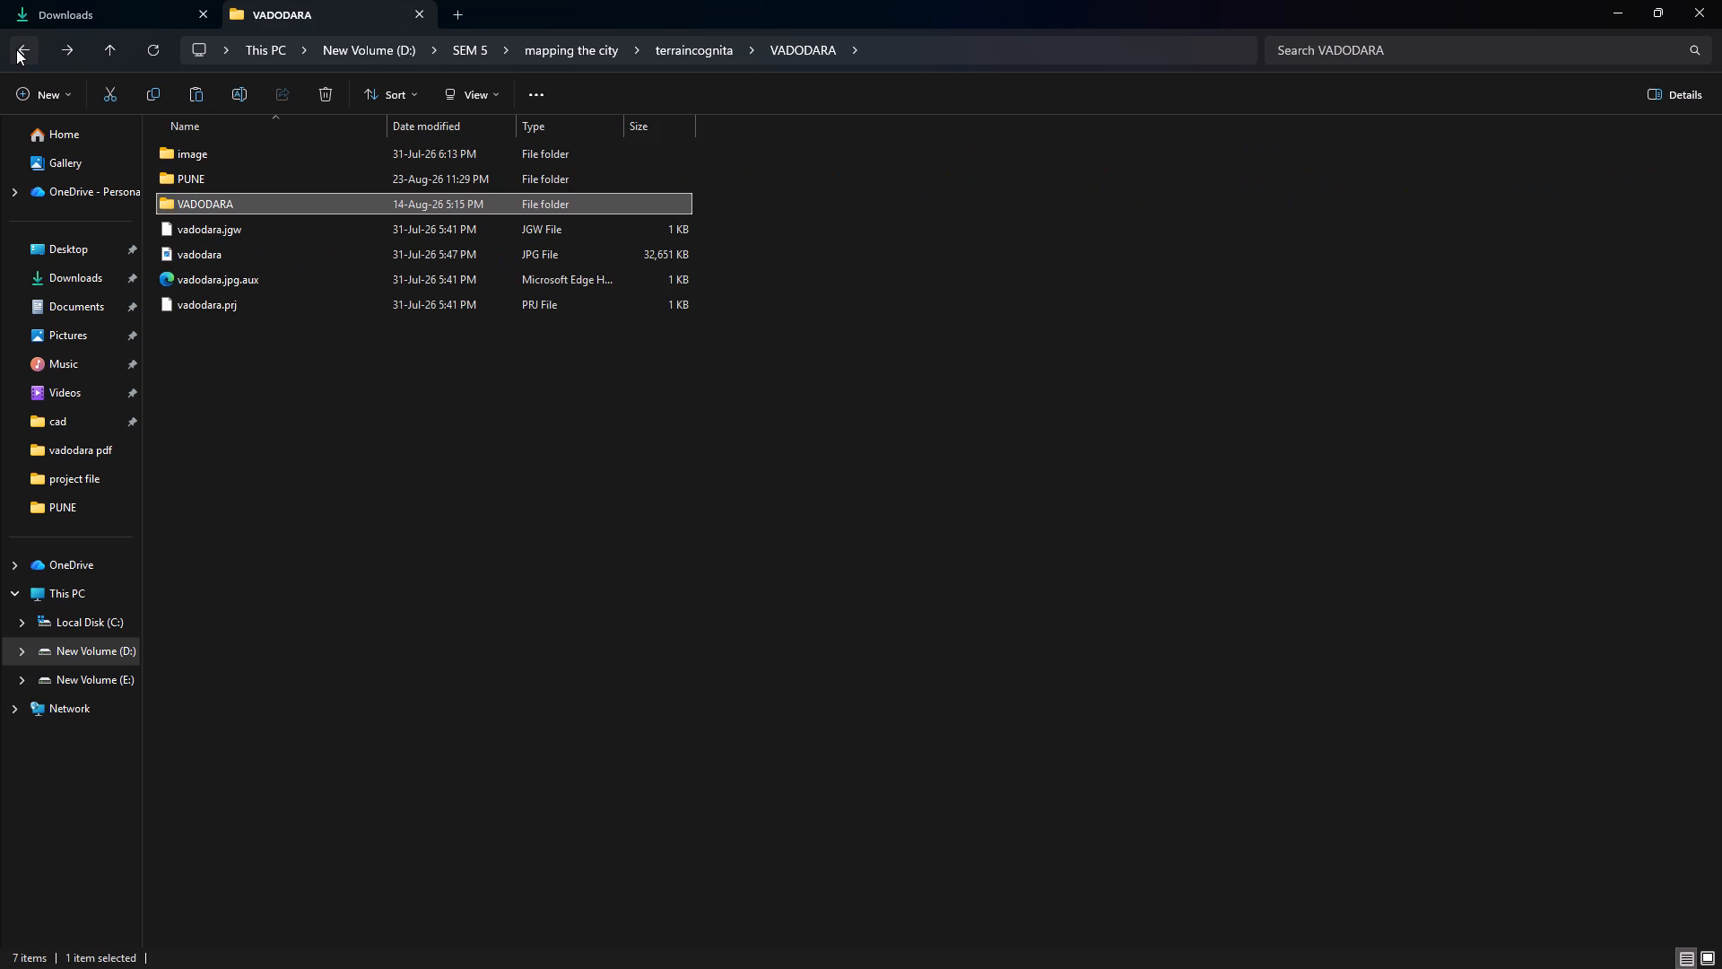
double_click(230, 153)
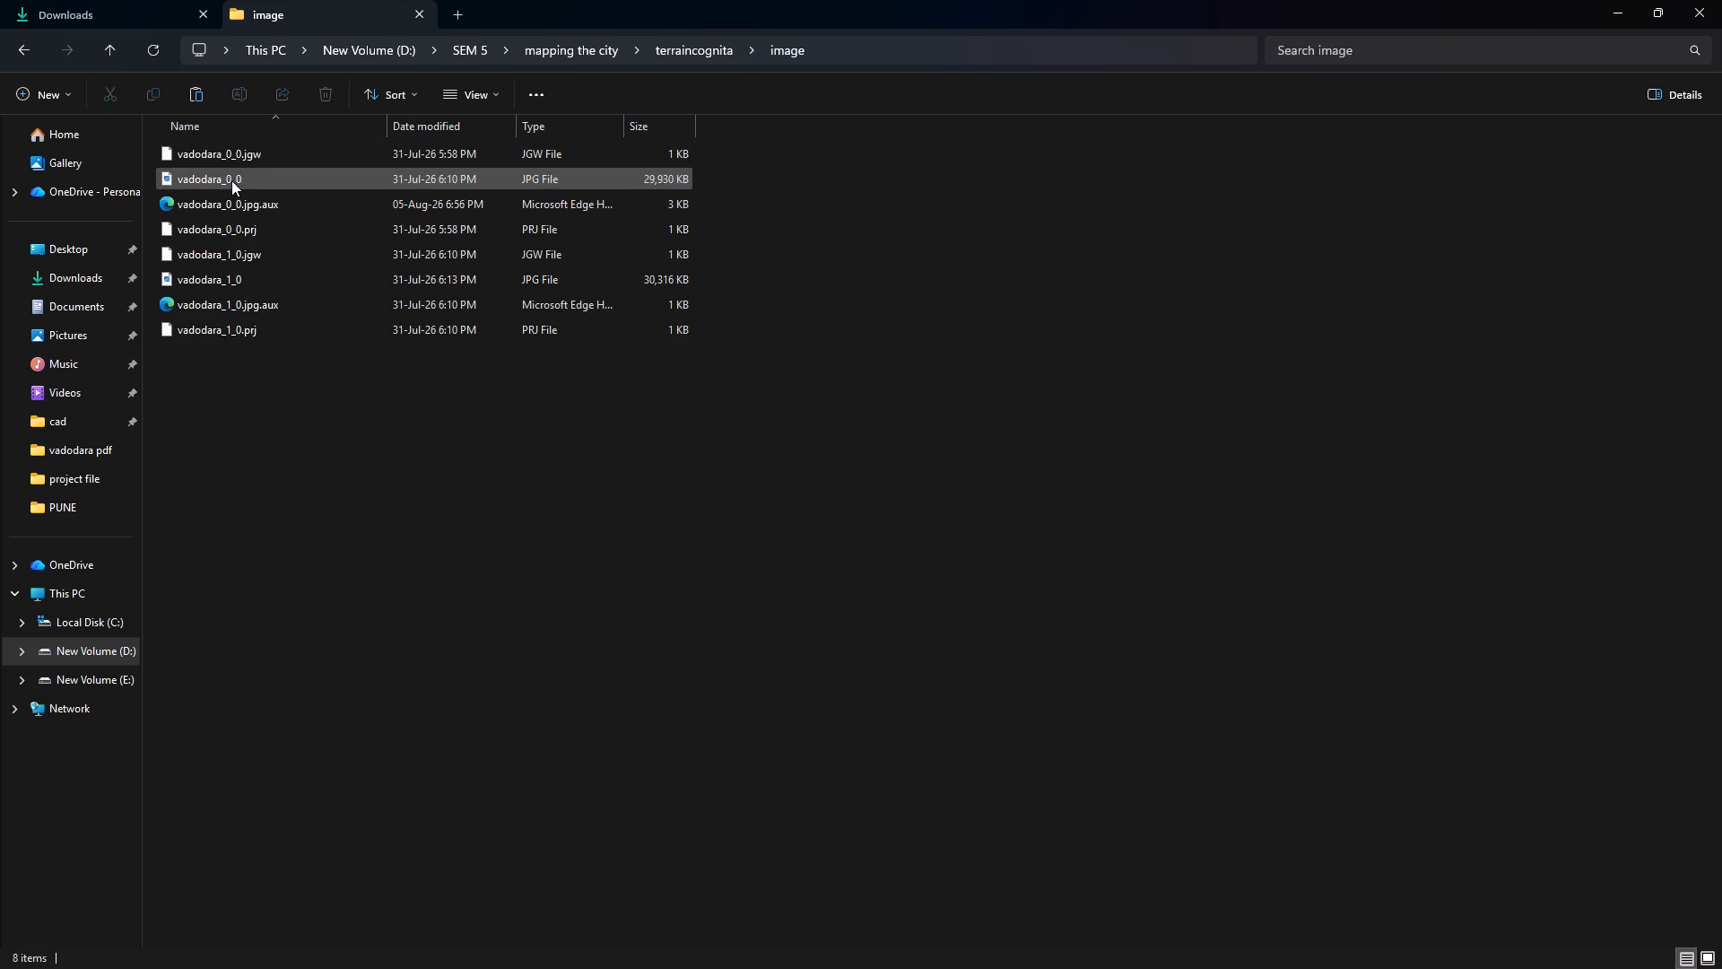
double_click(231, 180)
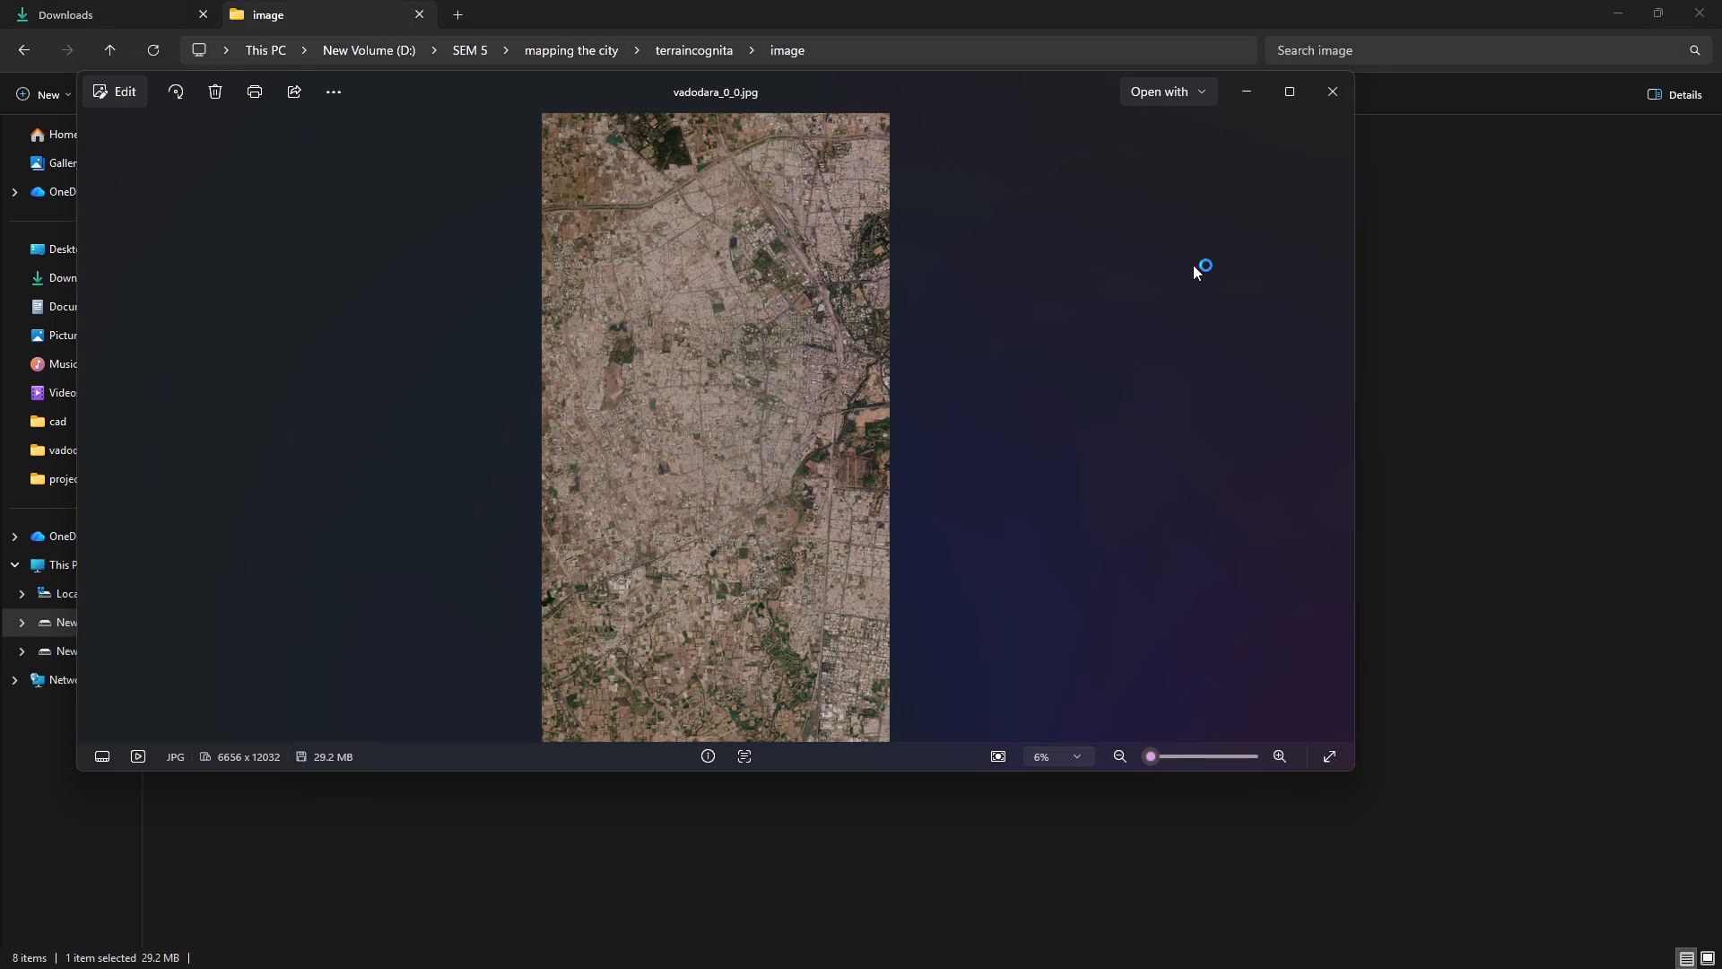
left_click(1326, 94)
left_click(9, 48)
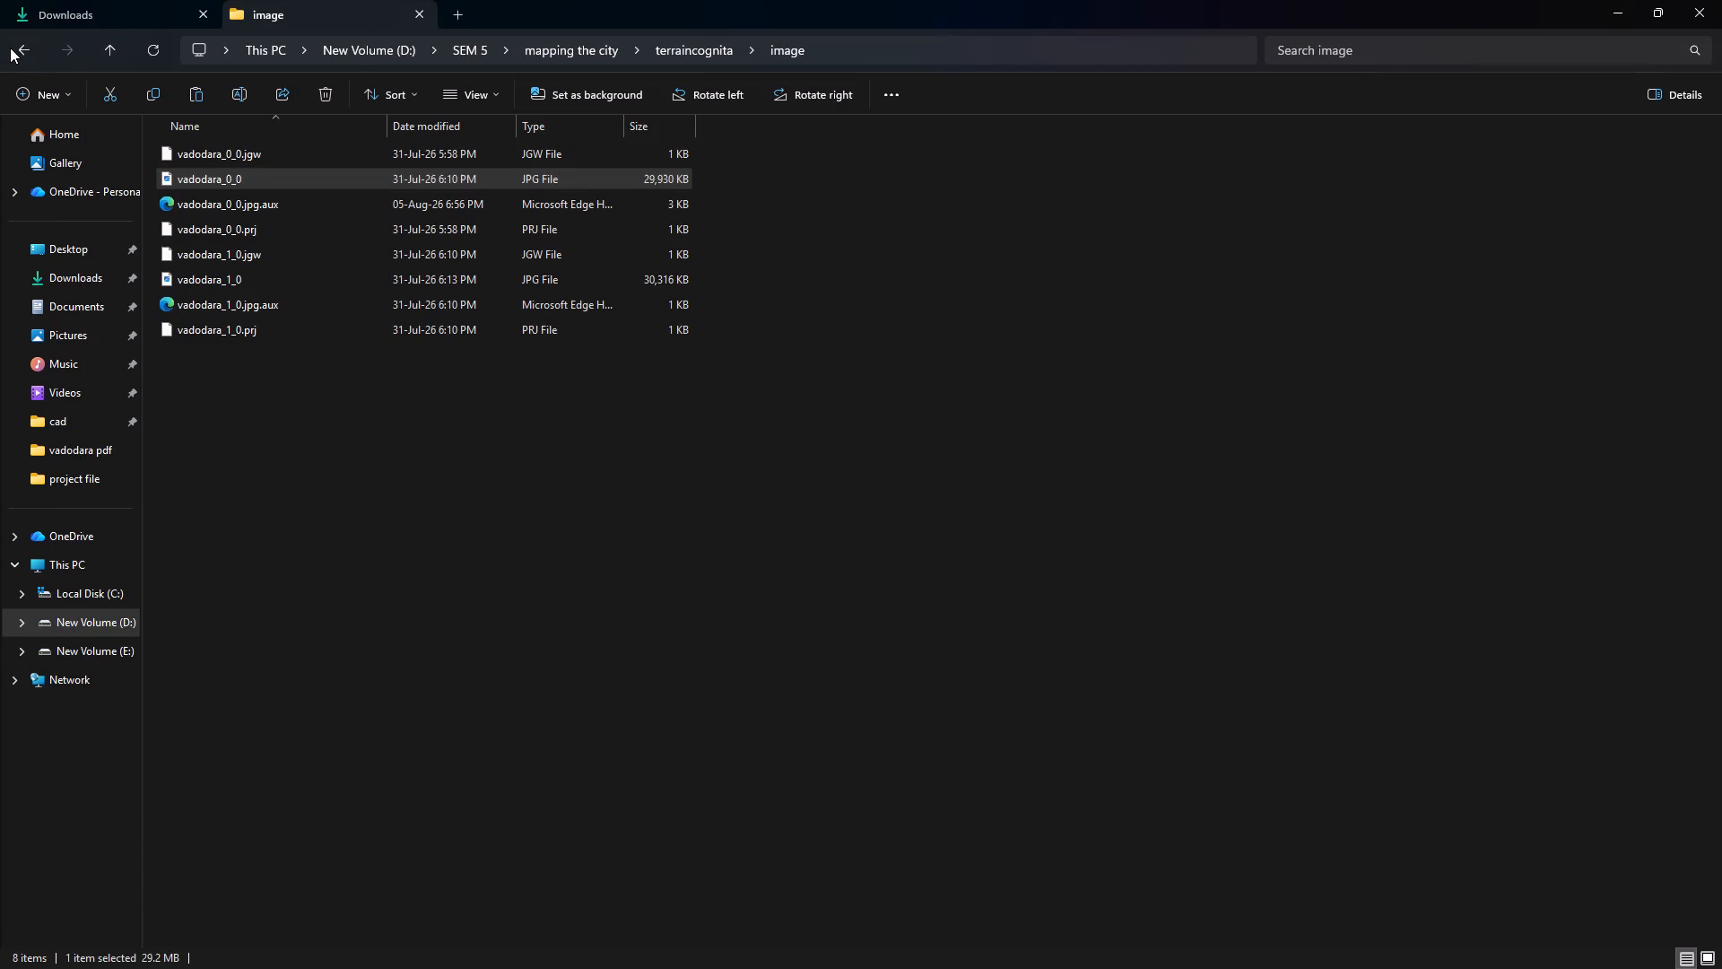
left_click(14, 55)
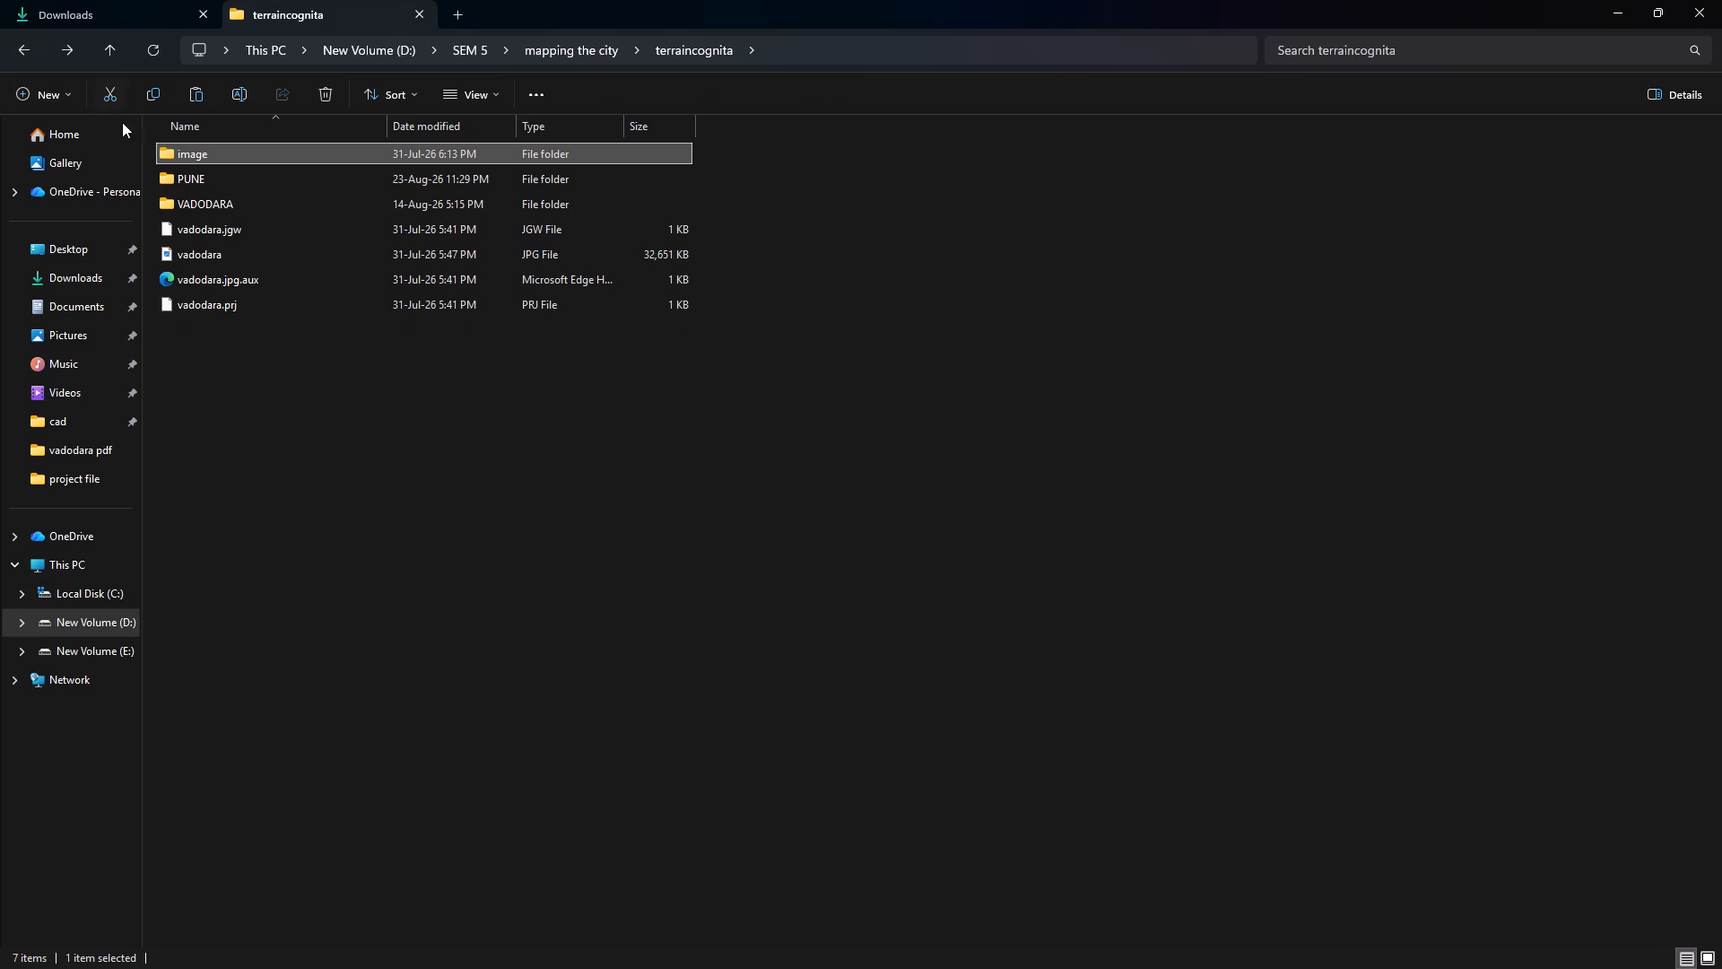
Copy the pune university PDF bearing the student's name from New folder (2) in terraincognita's PUNE folder.
double_click(224, 182)
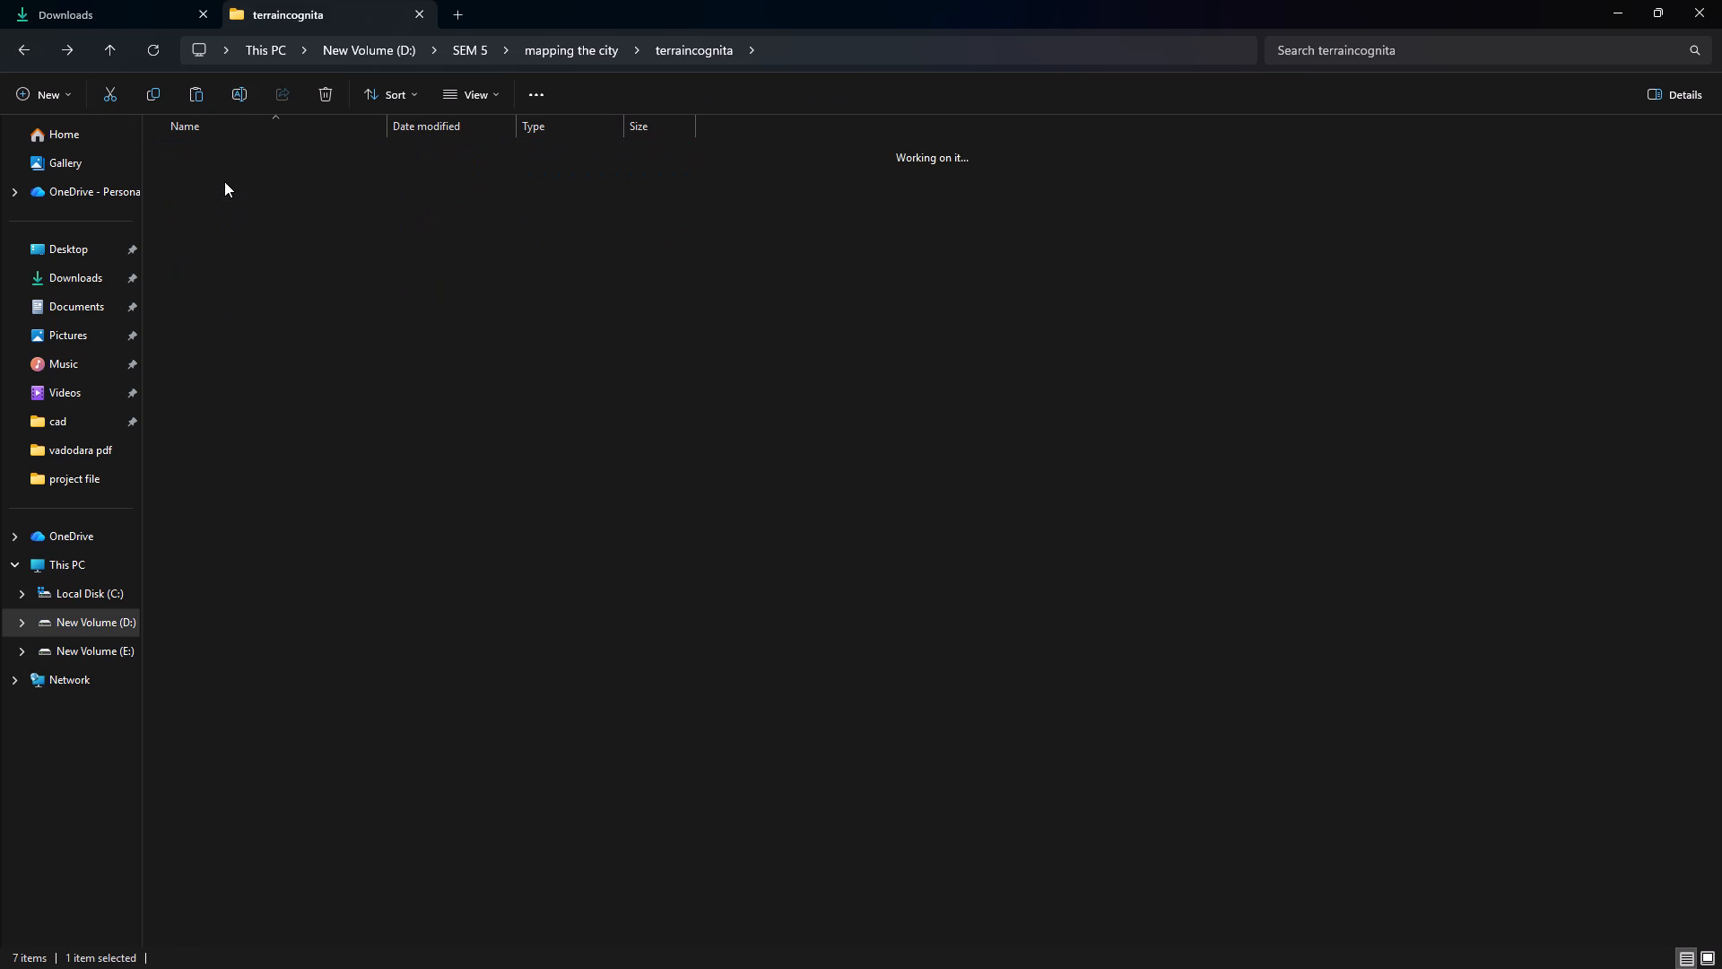
double_click(224, 181)
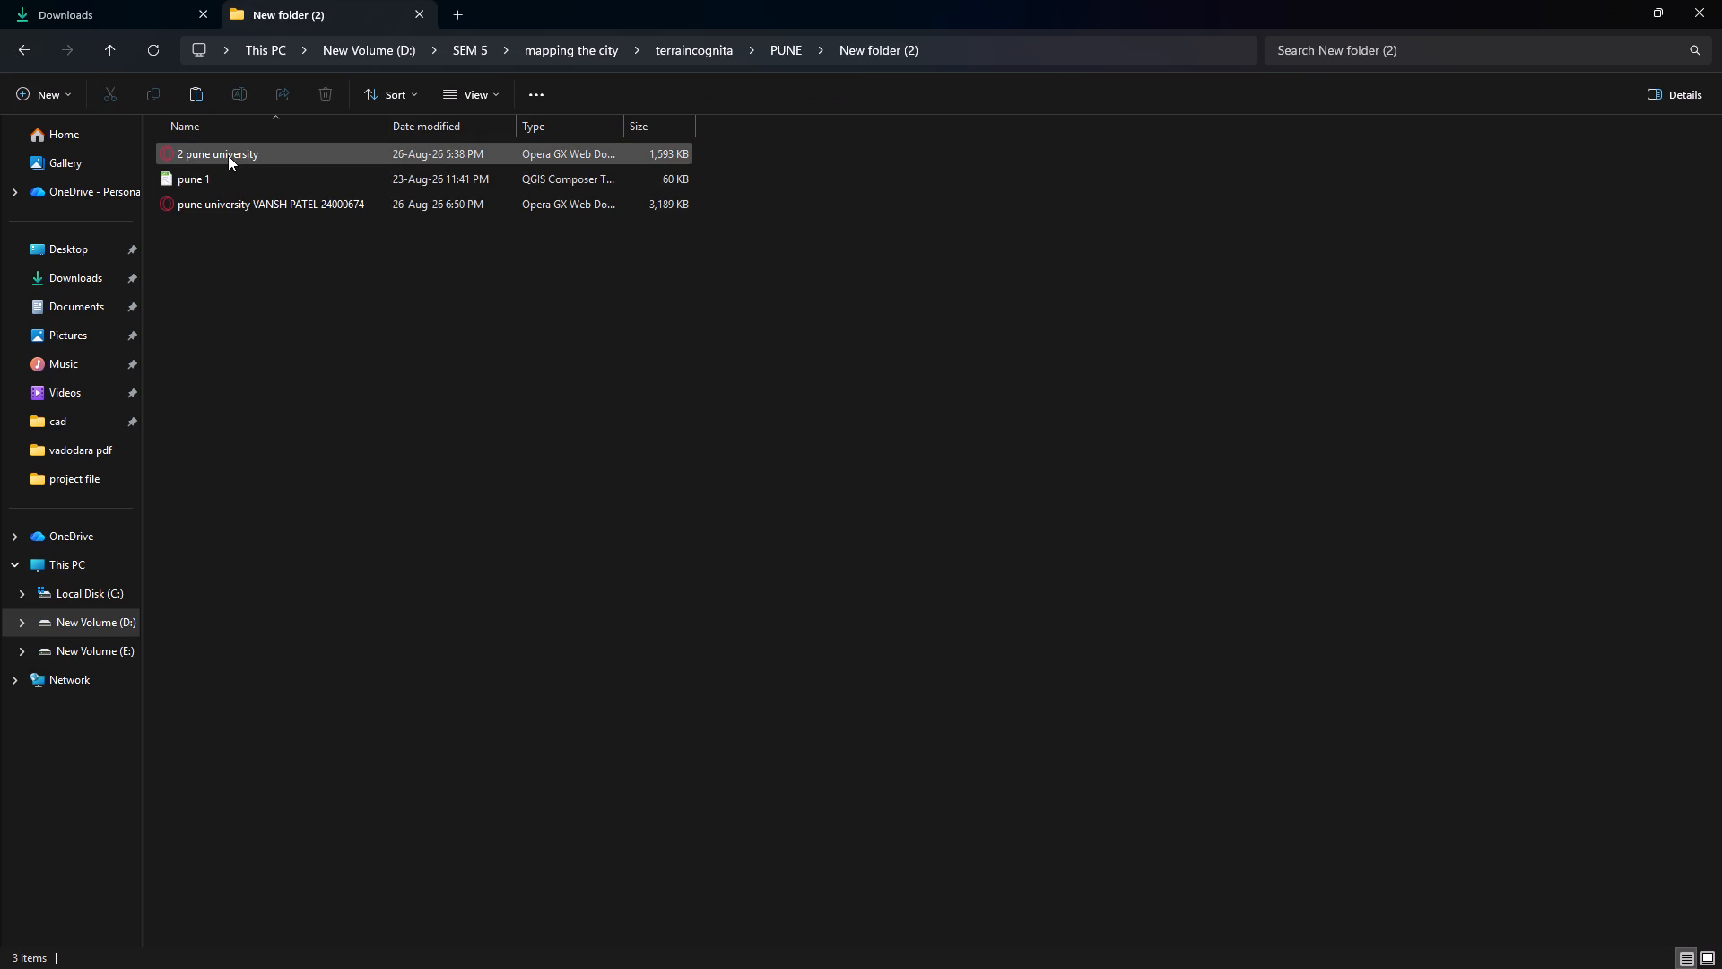
left_click(230, 203)
left_click(162, 89)
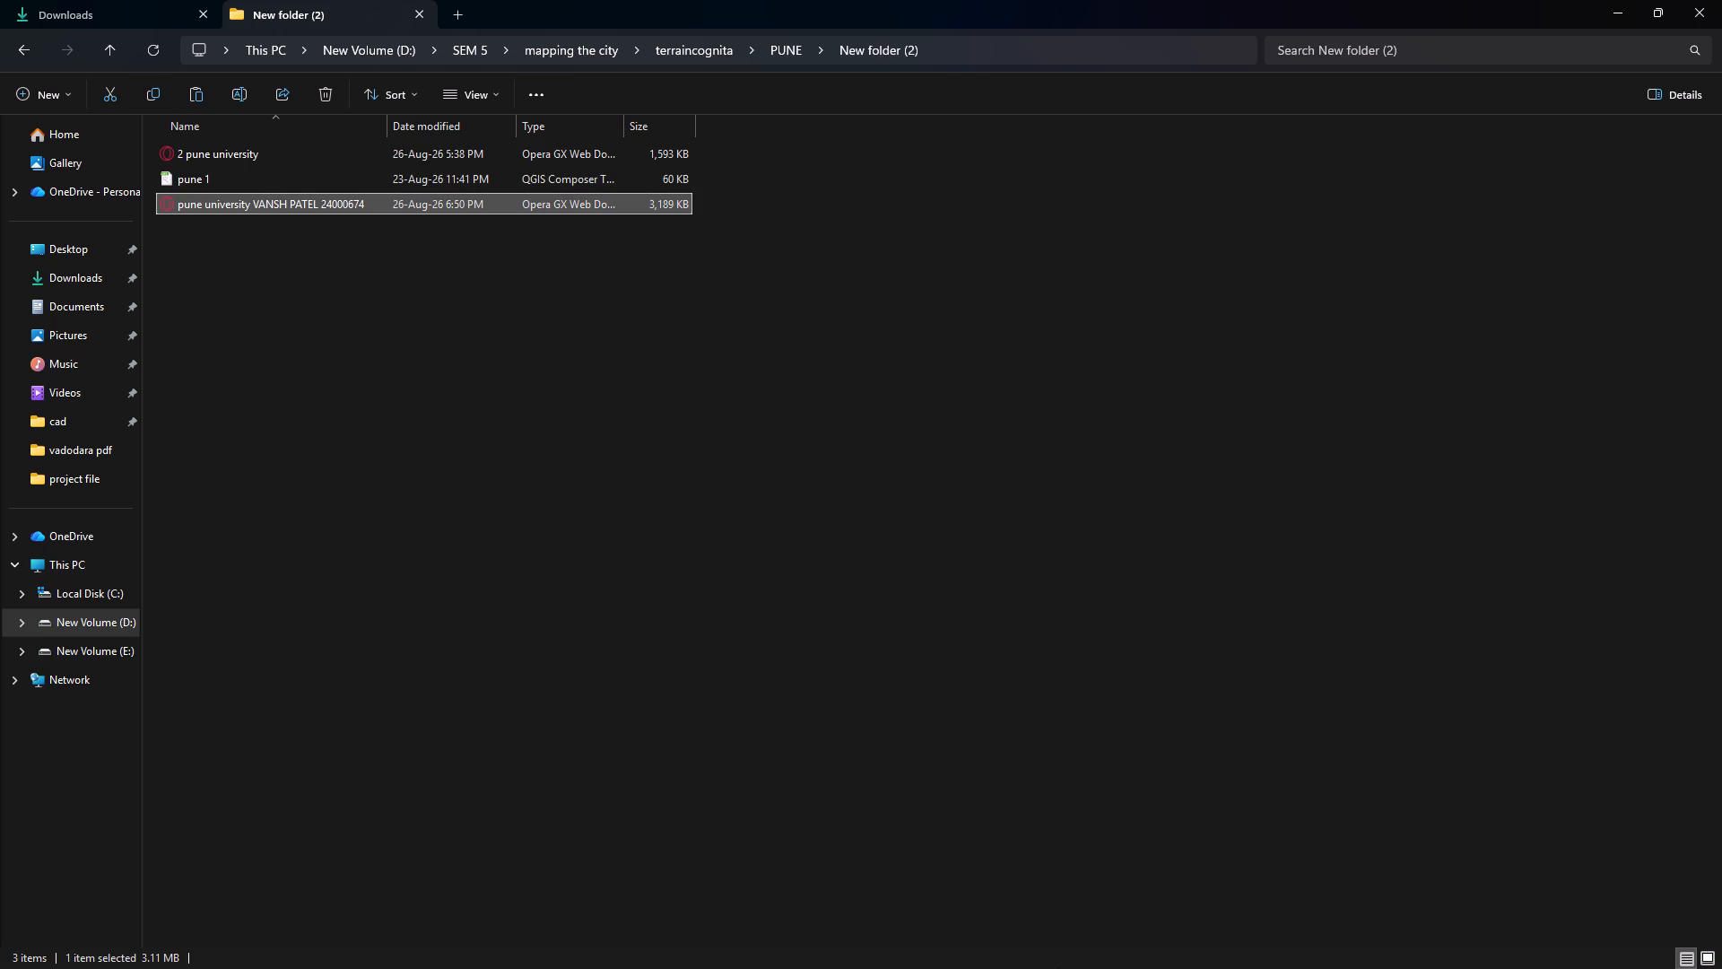
left_click(1630, 8)
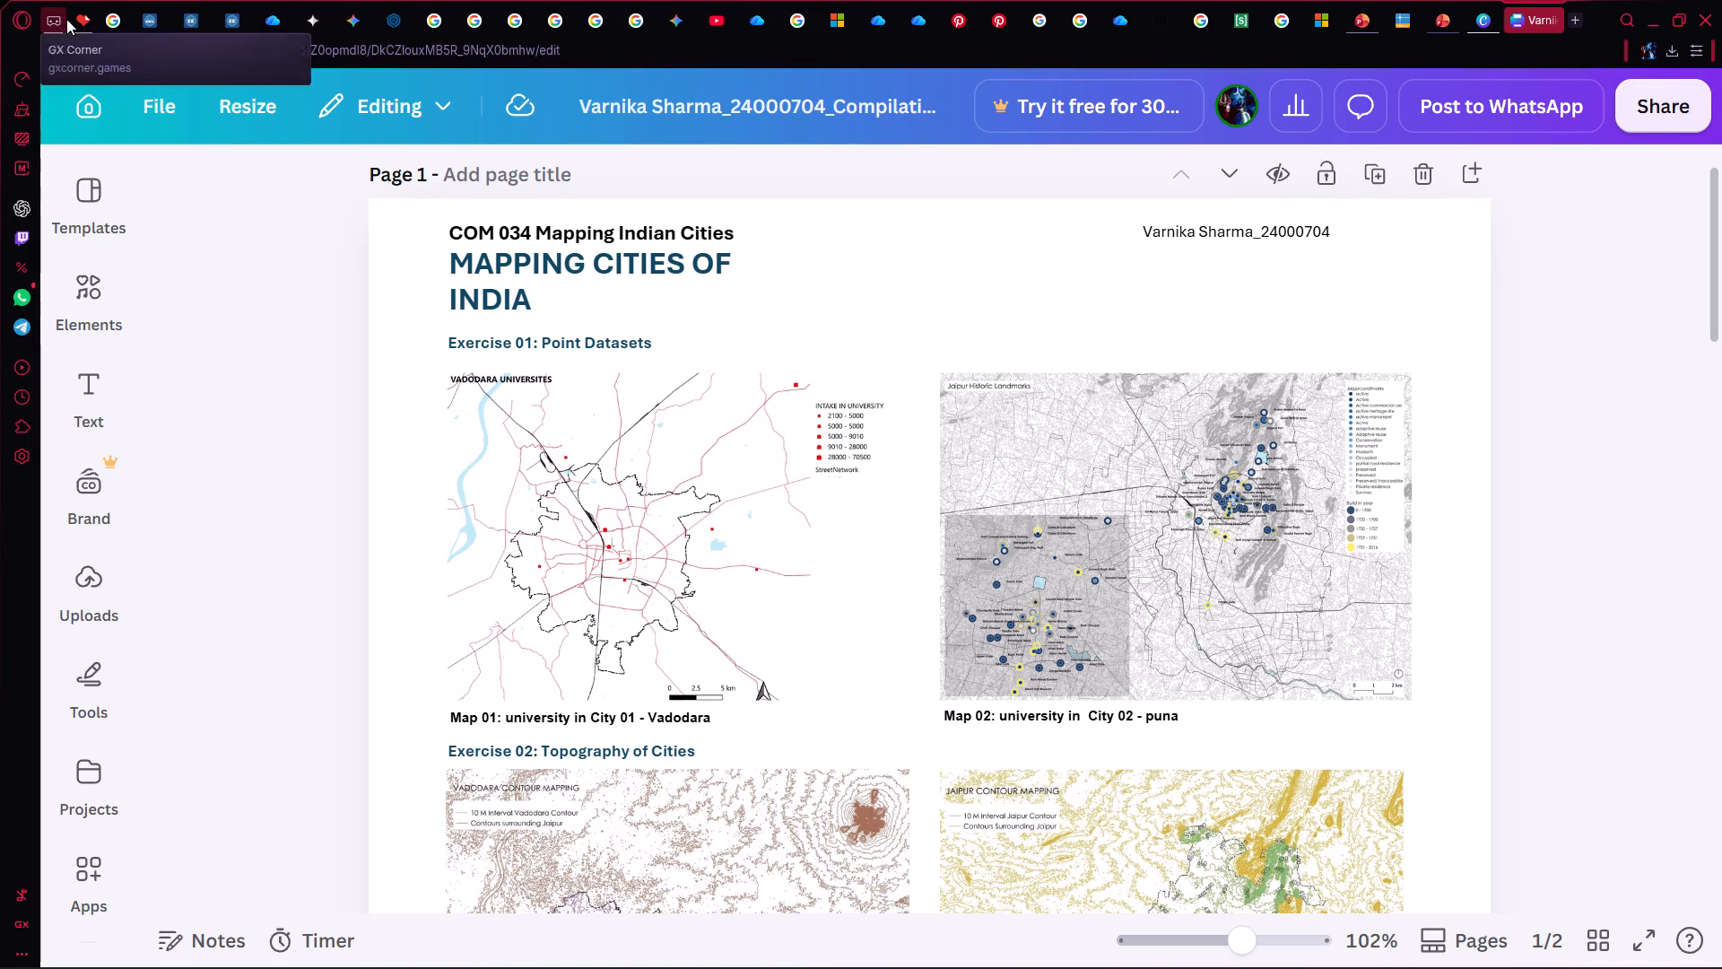
Open the PDF to JPG converter in the iLovePDF browser tab.
left_click(76, 22)
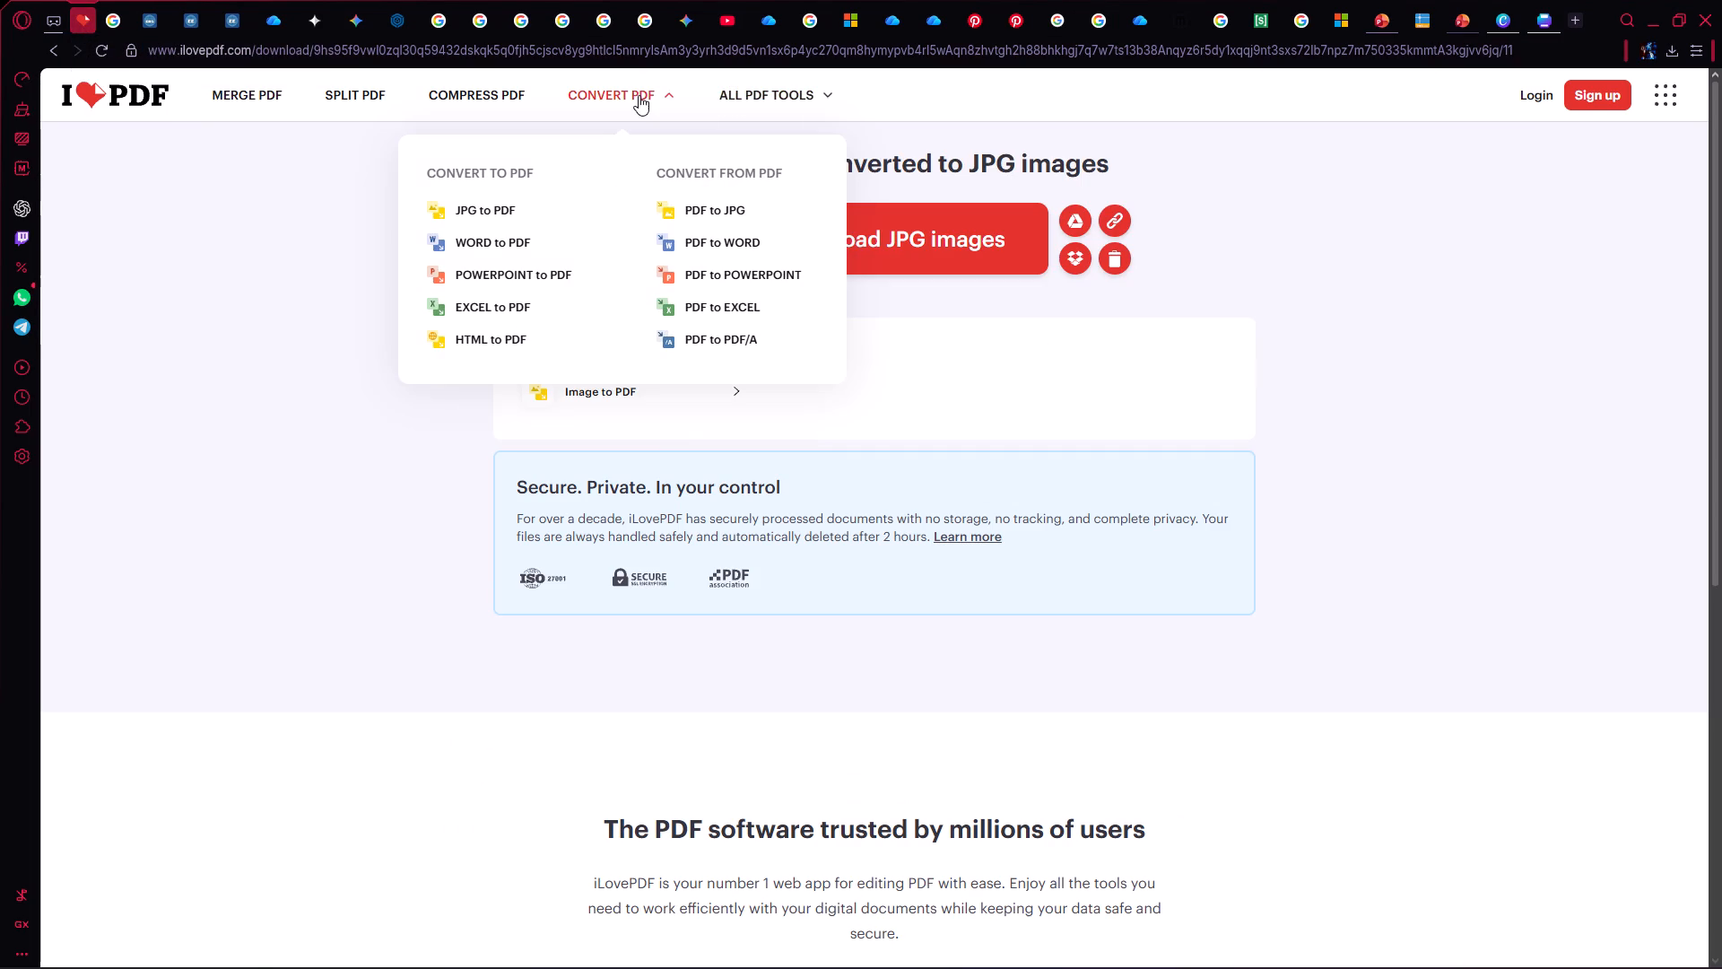
left_click(703, 212)
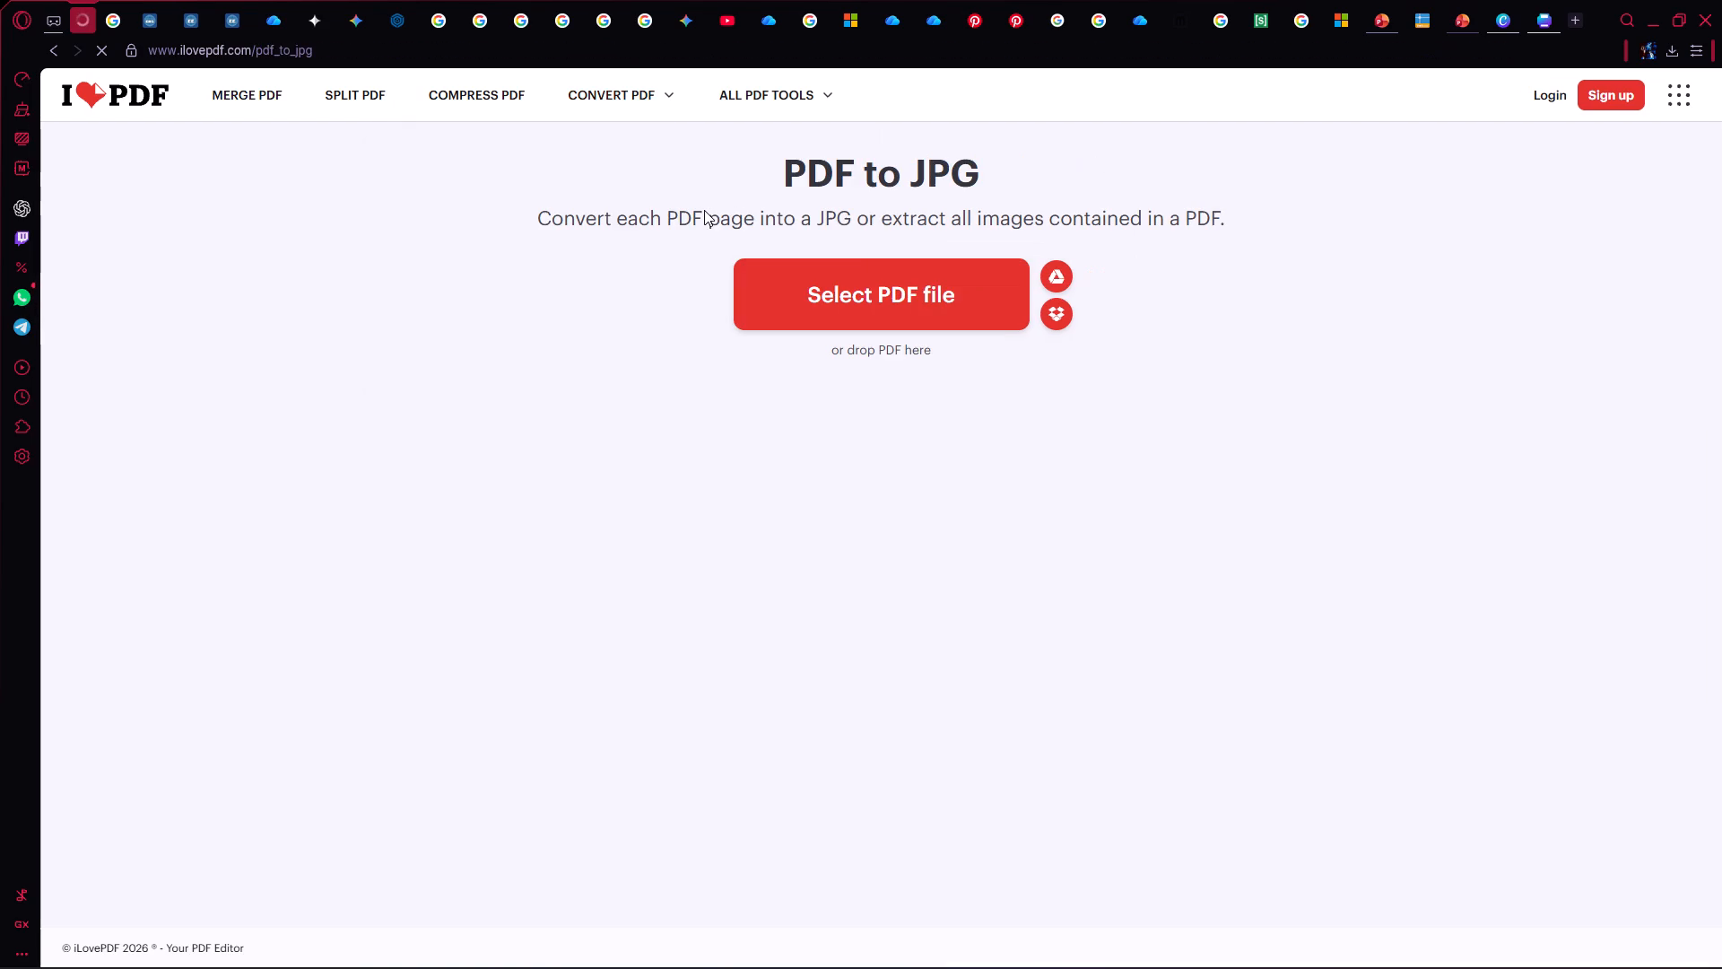
Browse for a PDF to convert in the city mapping sem 5 elective folder, checking its project file and vadodara pdf subfolders.
left_click(882, 304)
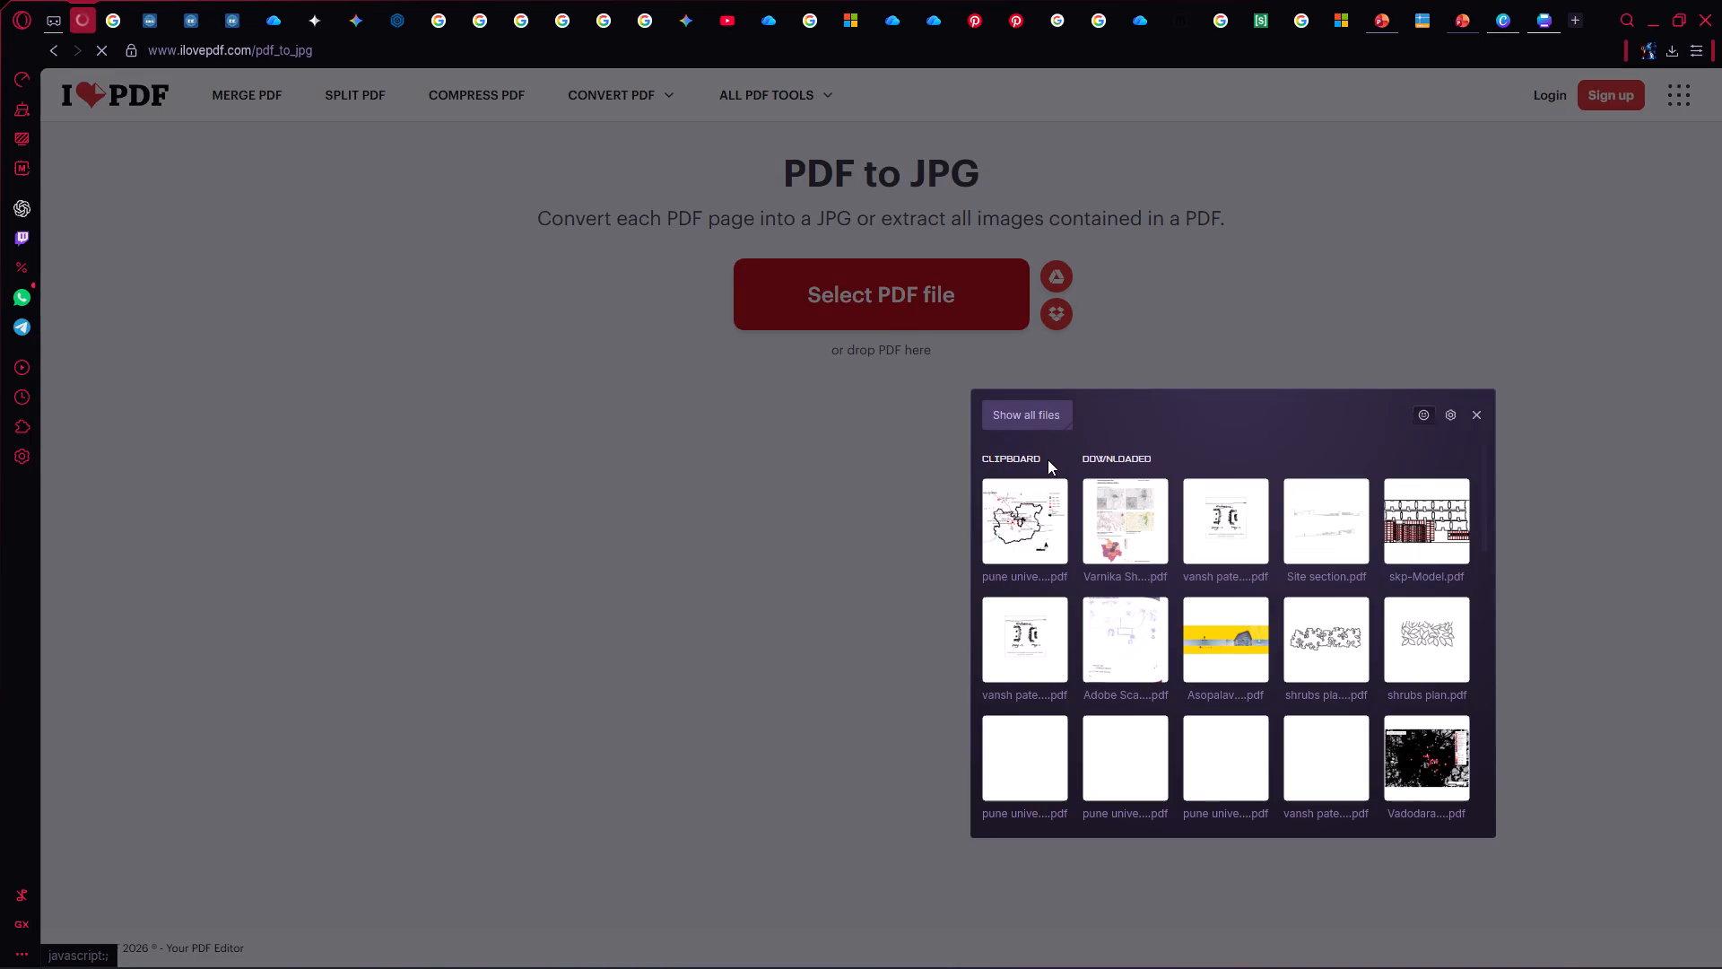
left_click(1047, 414)
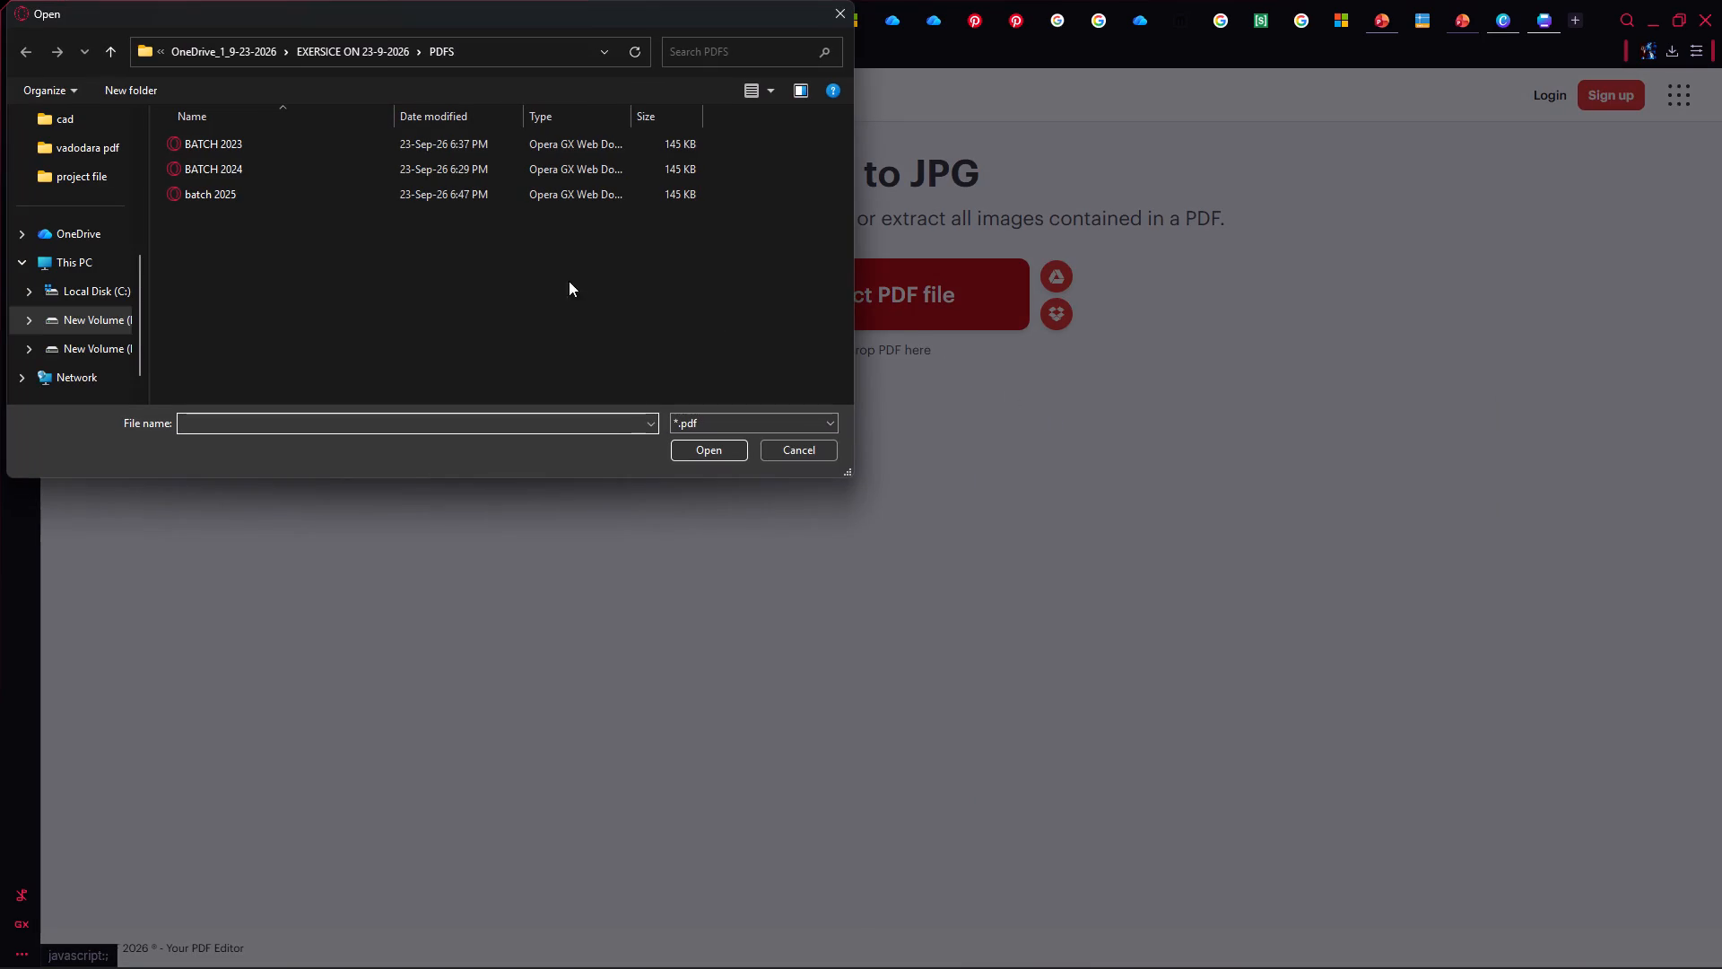
left_click(296, 197)
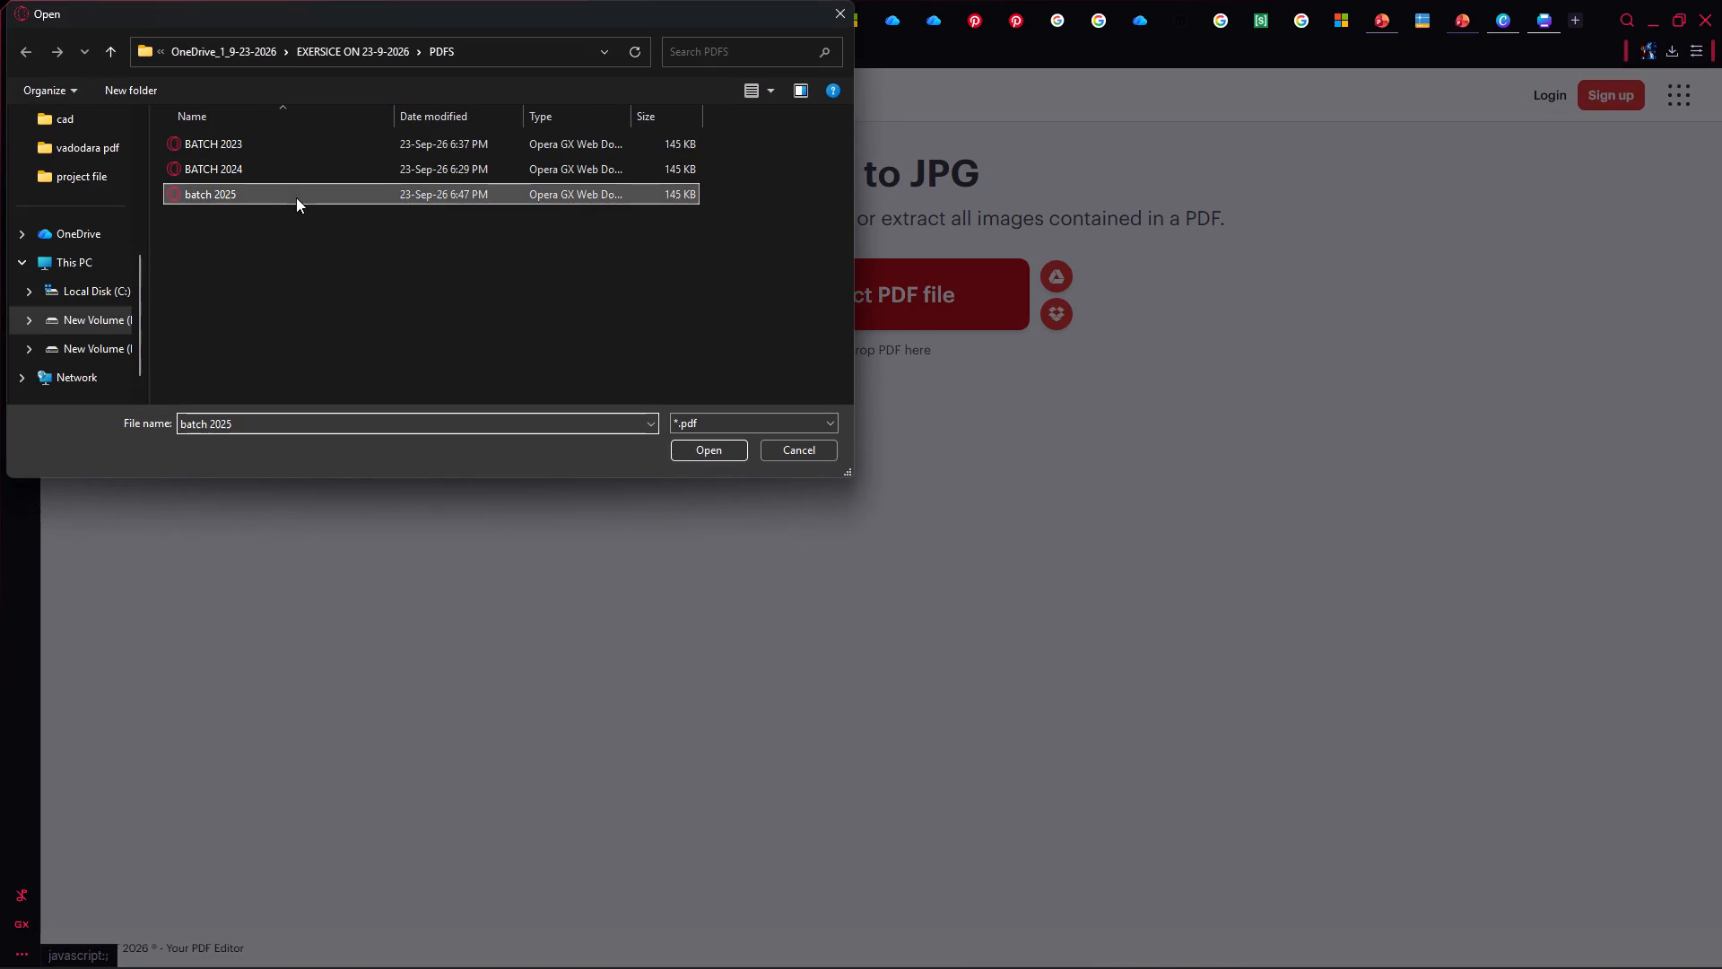
left_click(242, 49)
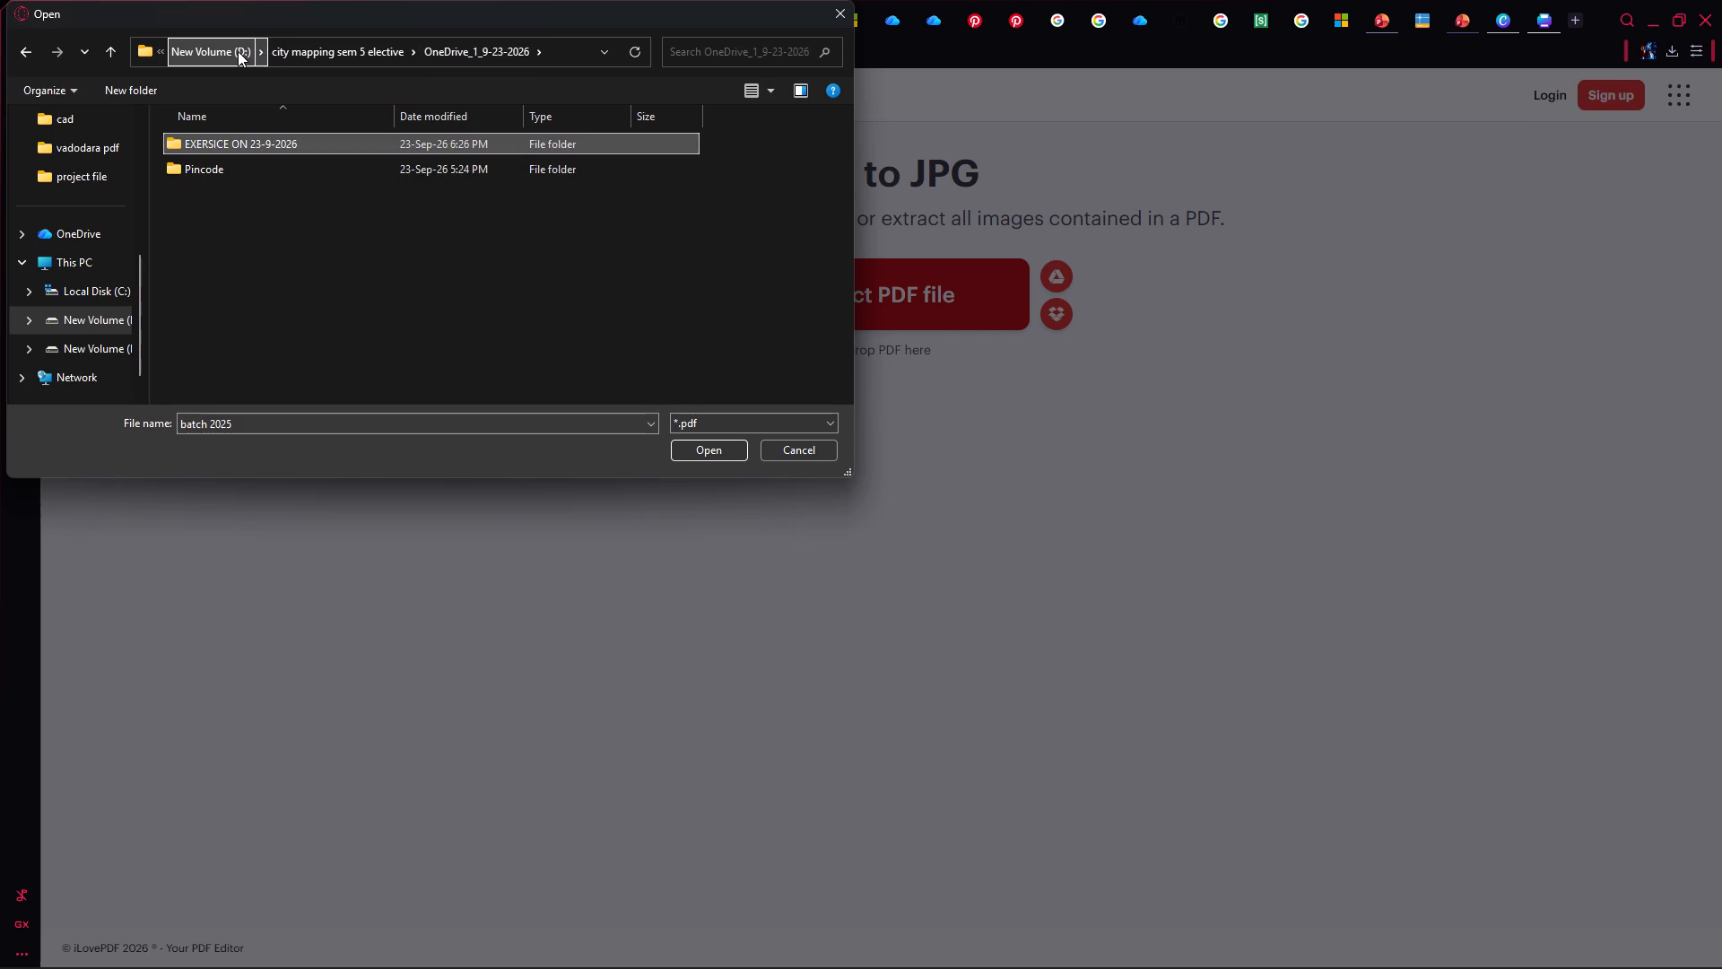
left_click(347, 51)
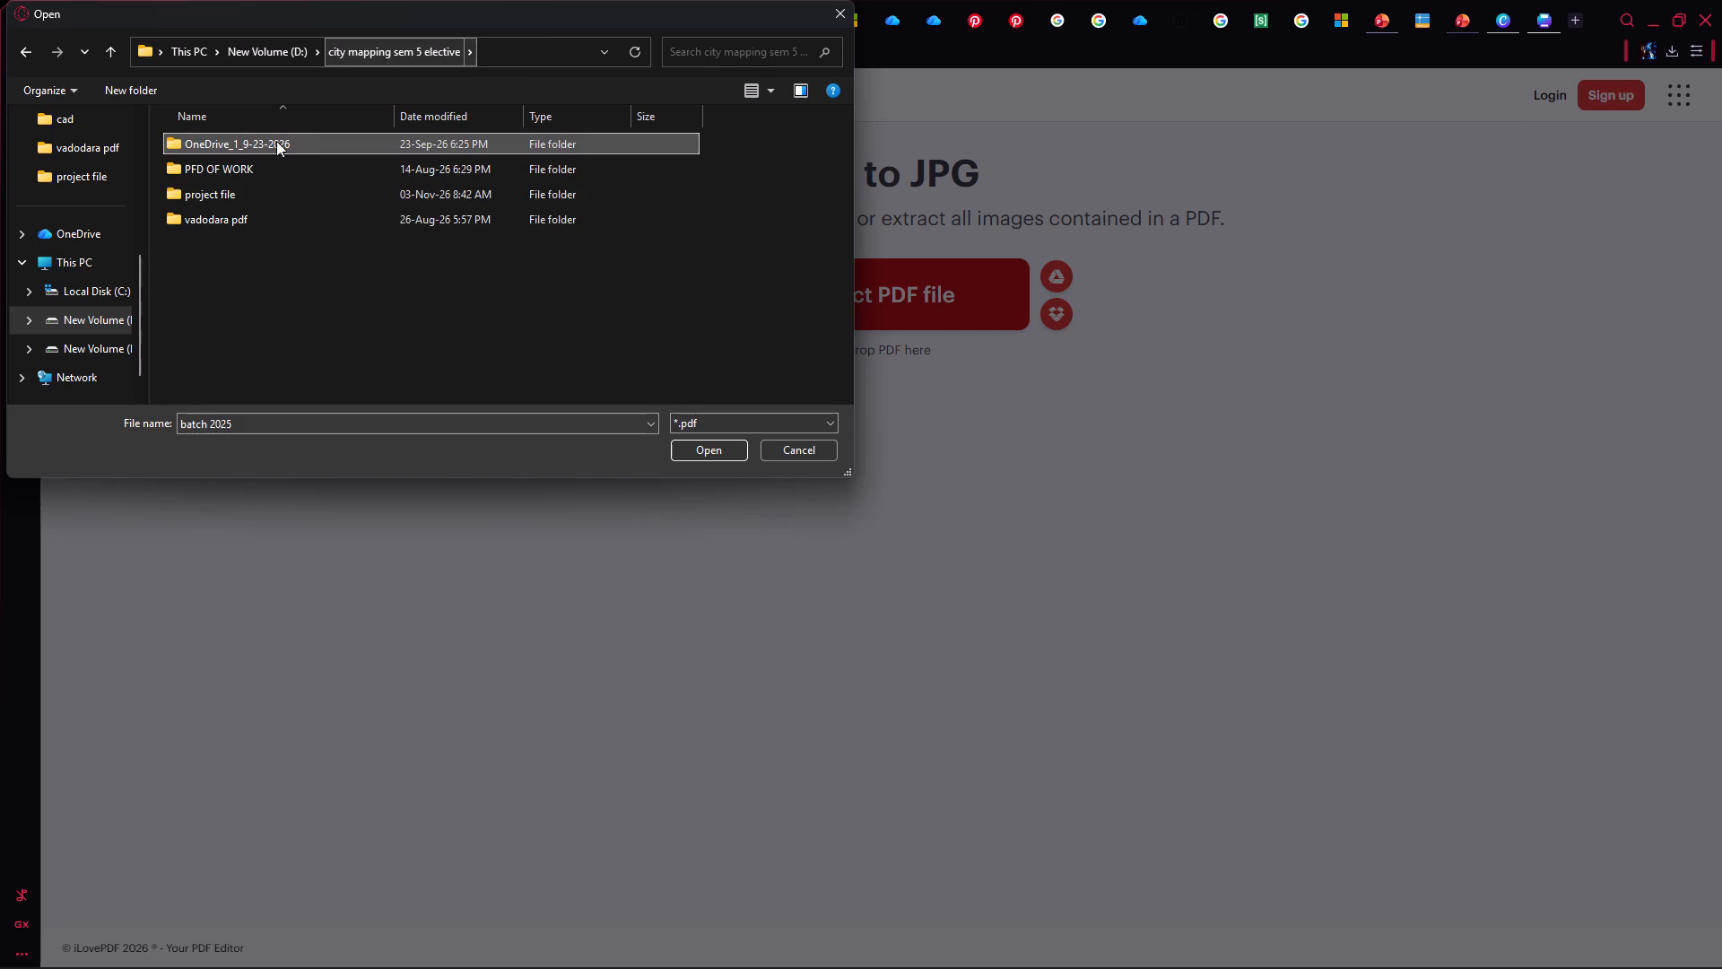
double_click(252, 192)
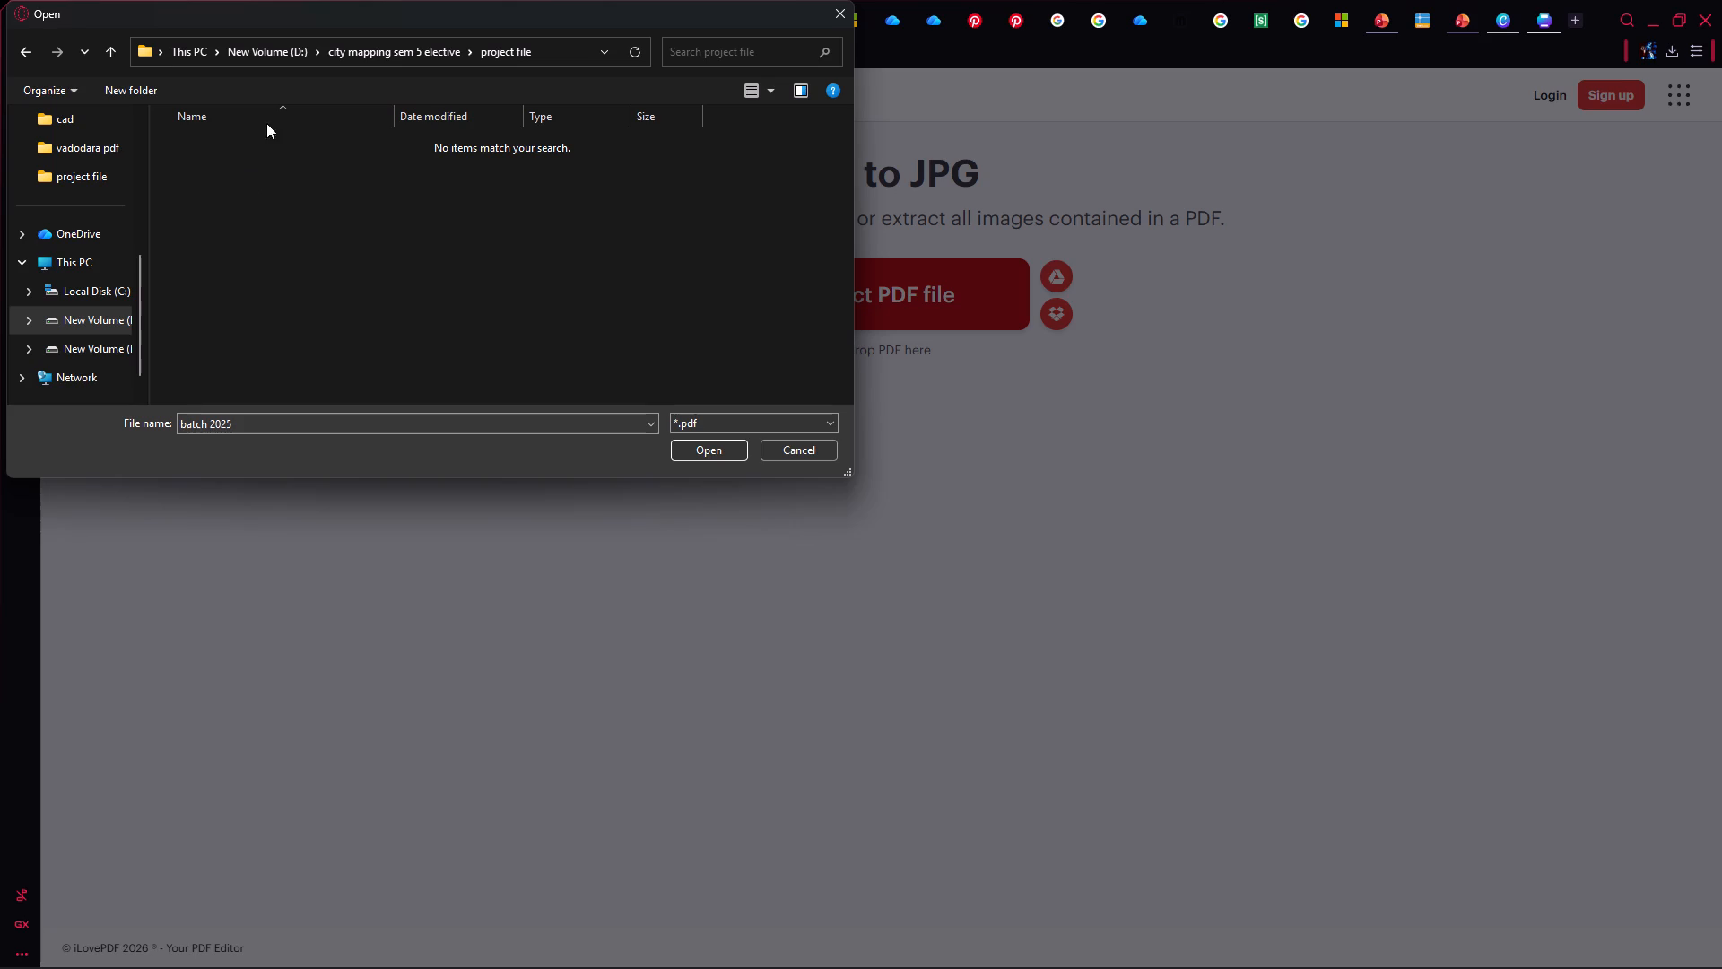
left_click(293, 57)
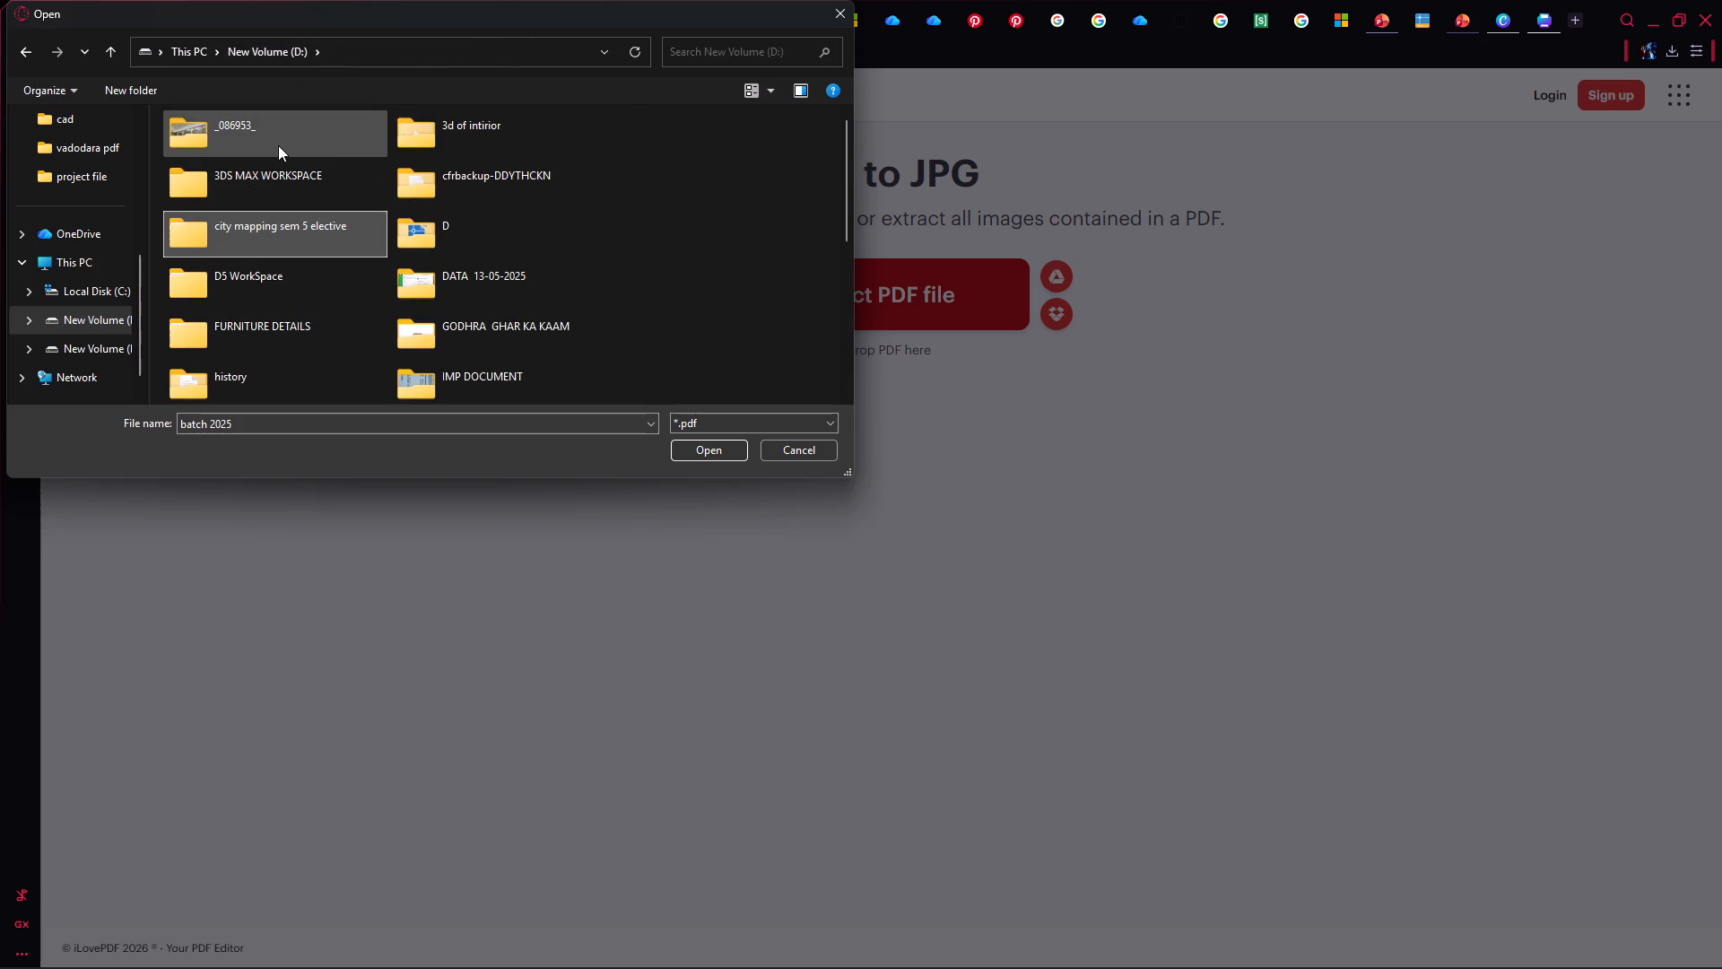
double_click(265, 228)
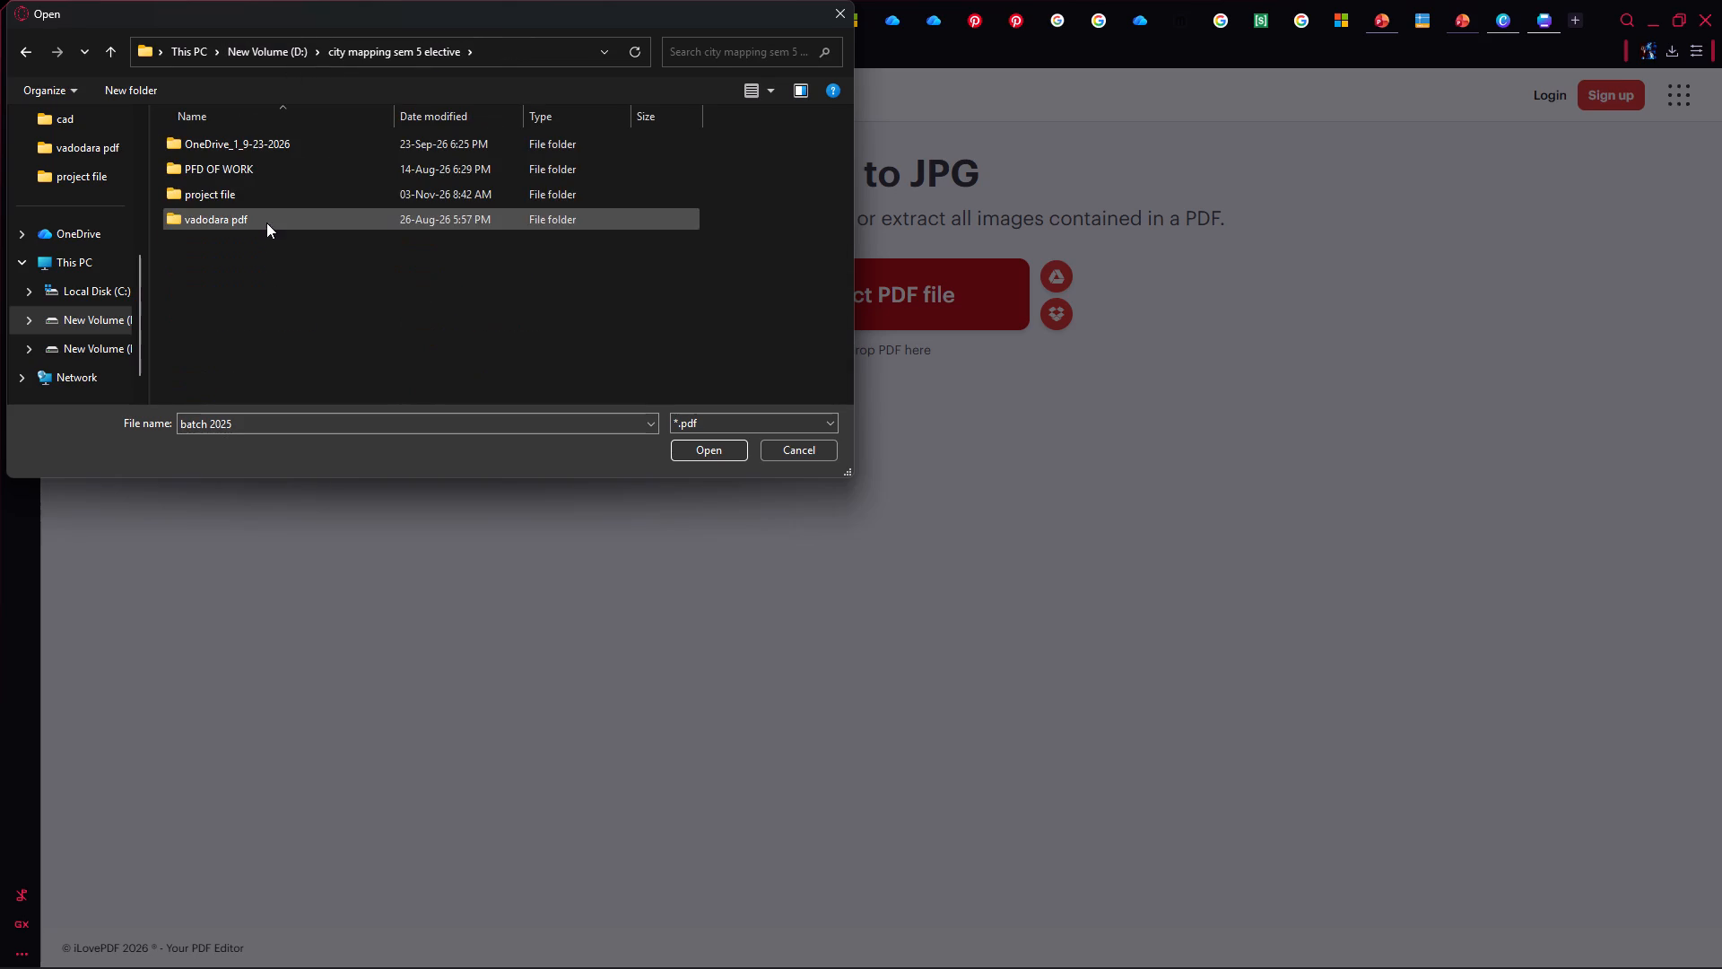
double_click(267, 218)
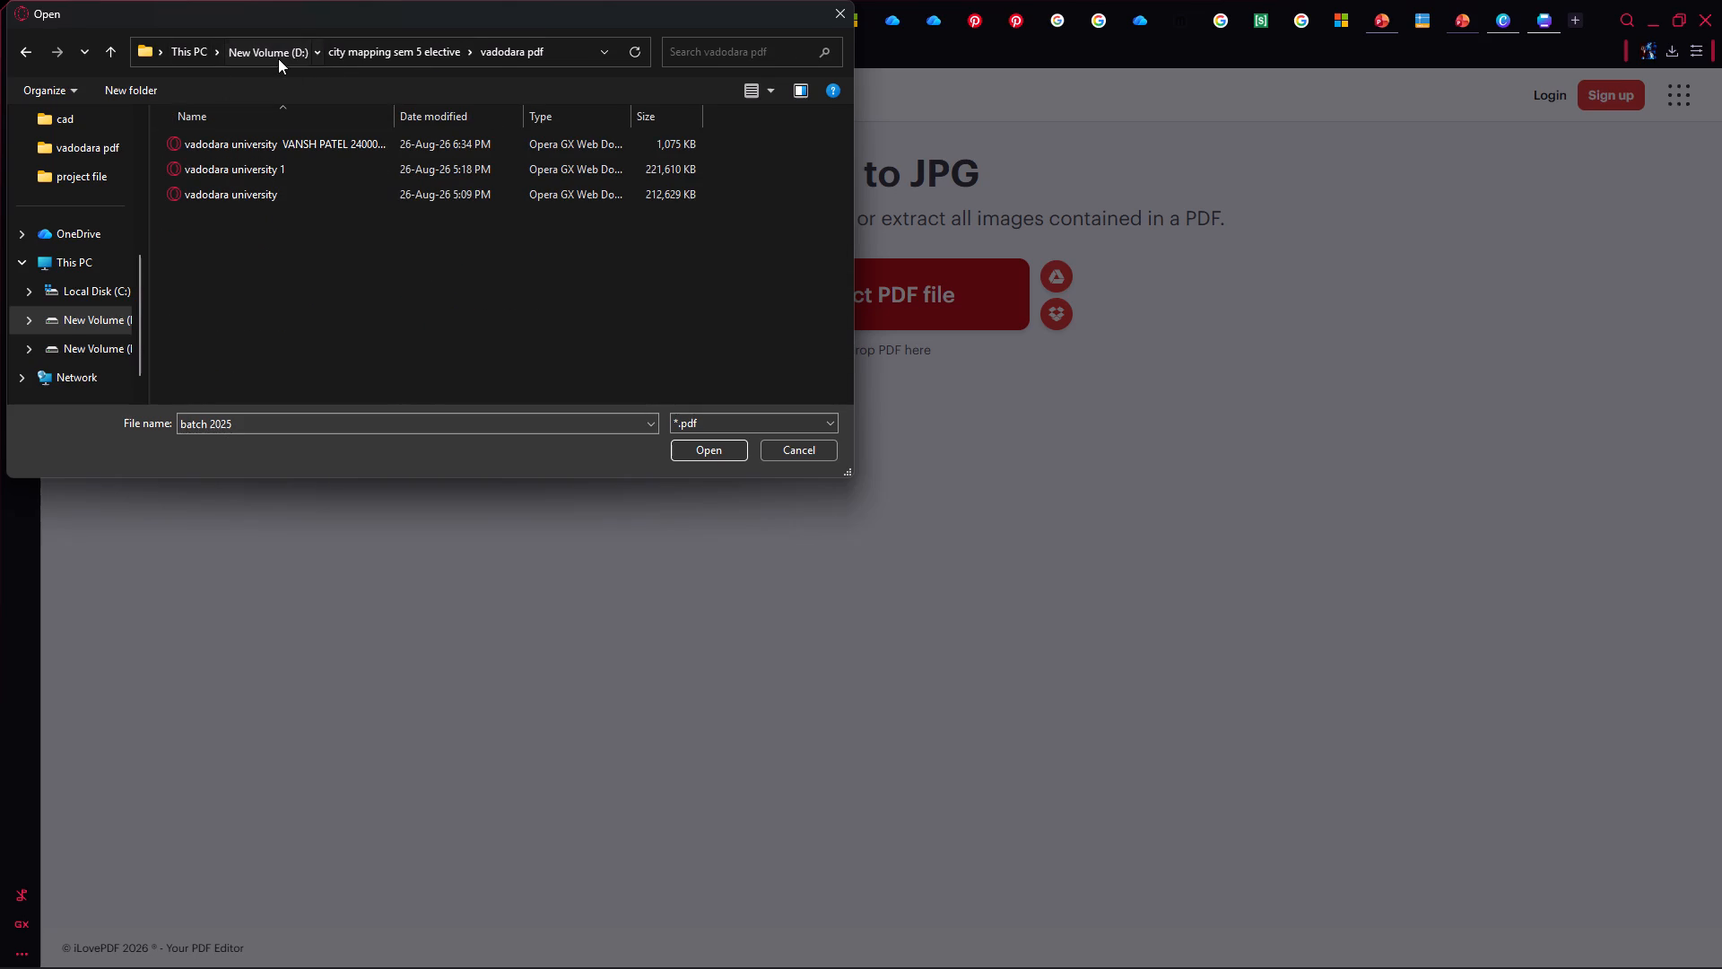
Look for the map PDF in SEM 5's mapping the city folder, checking the dataset files and counters subfolders.
left_click(278, 58)
scroll(469, 277, "down", 3)
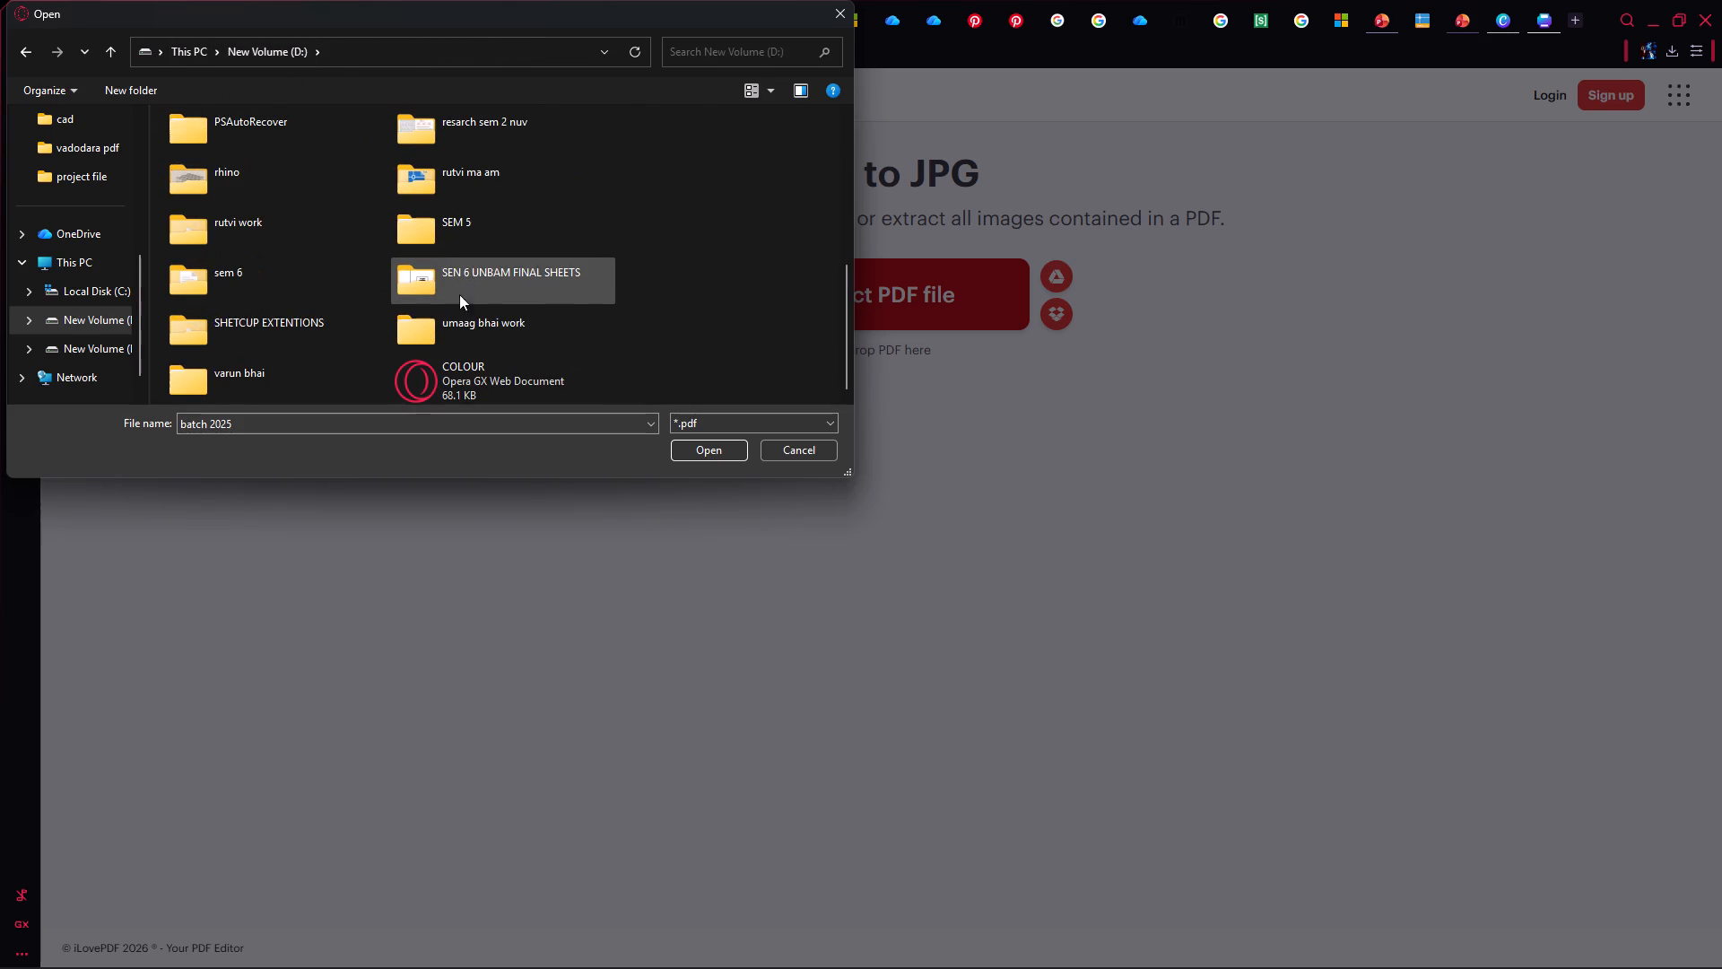
double_click(477, 239)
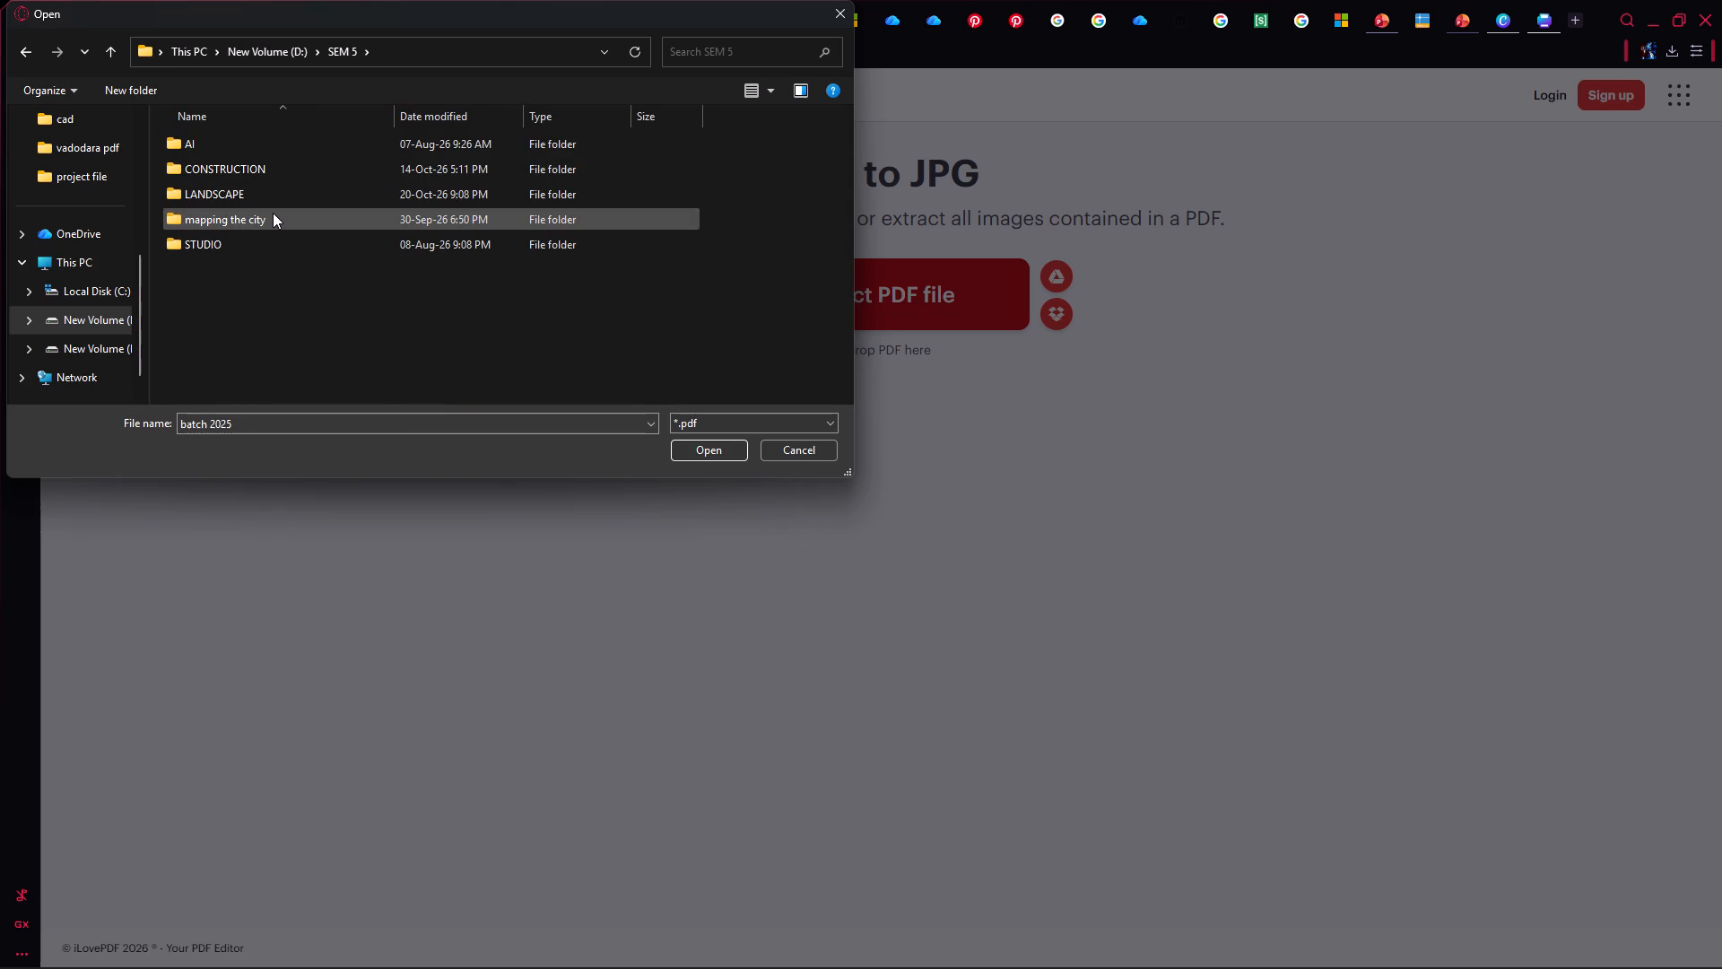
double_click(273, 213)
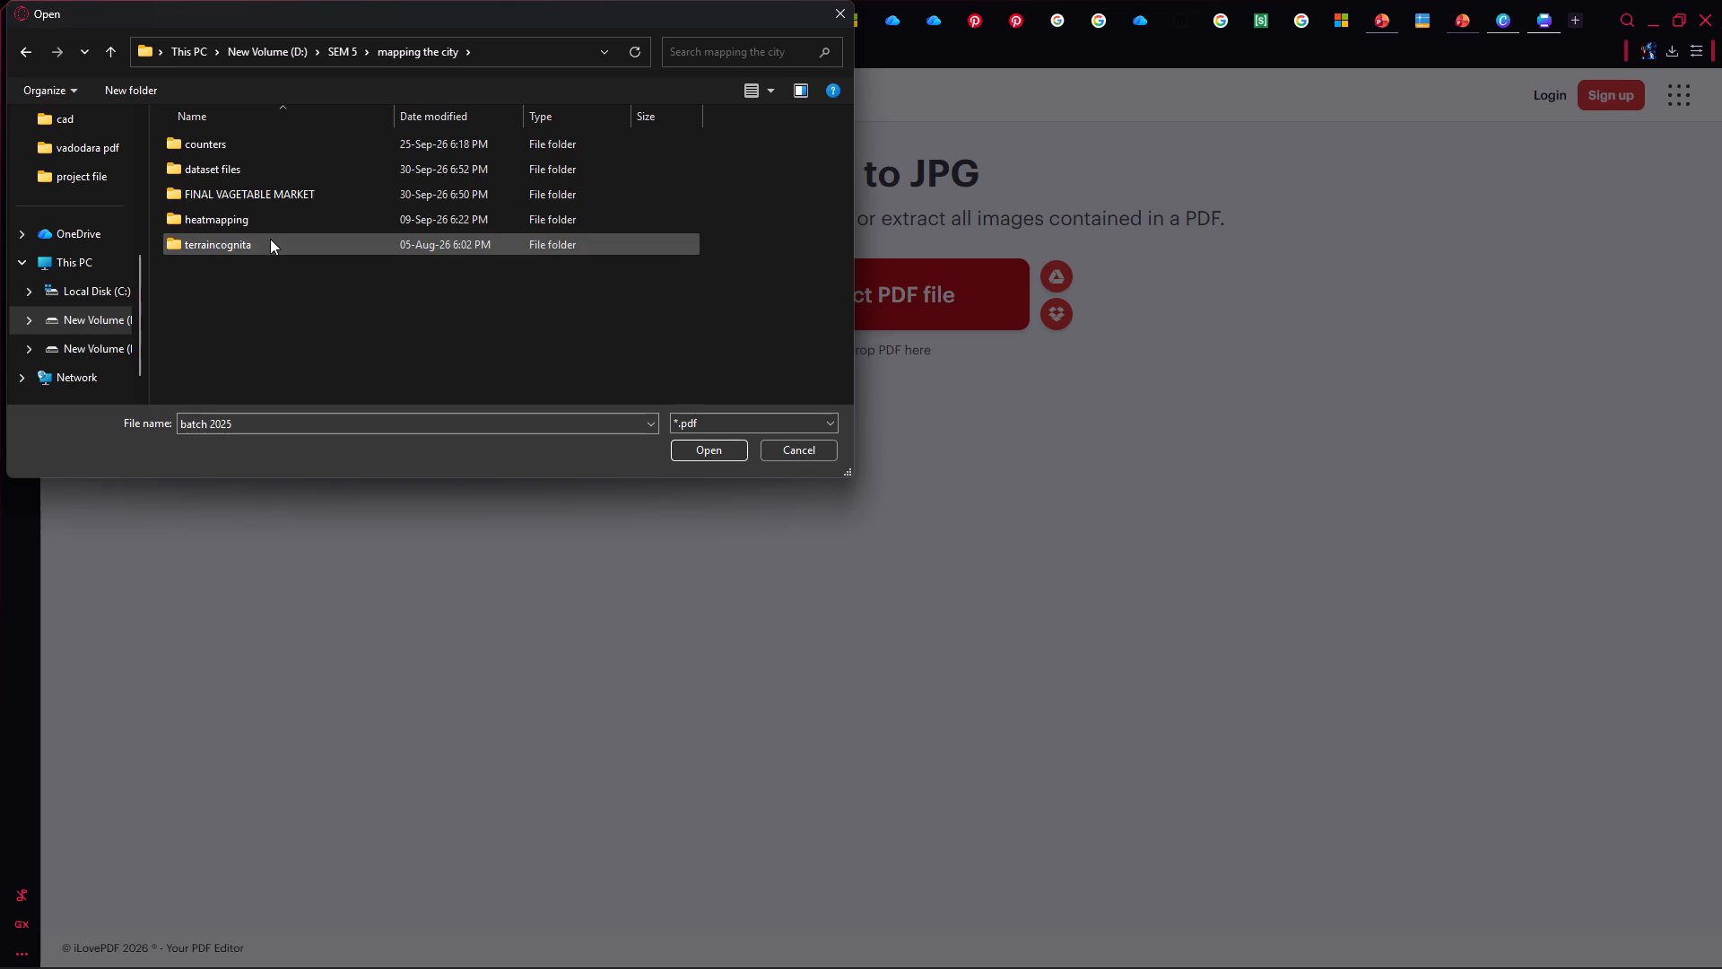
double_click(268, 169)
double_click(273, 144)
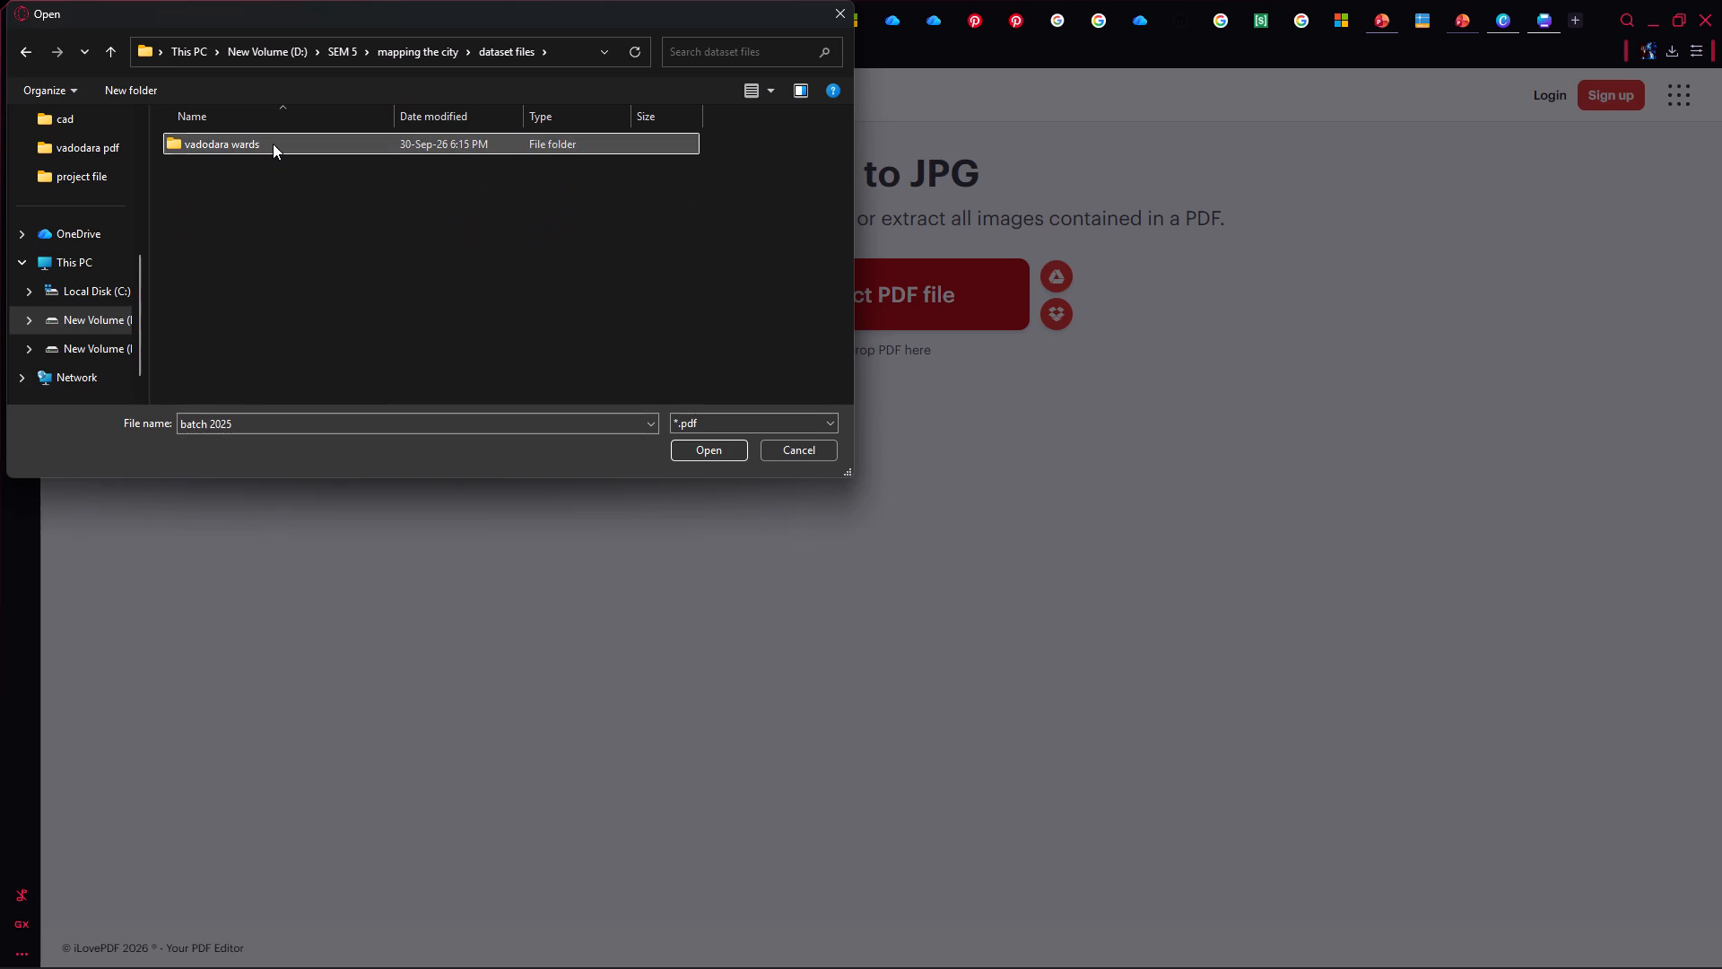
left_click(365, 56)
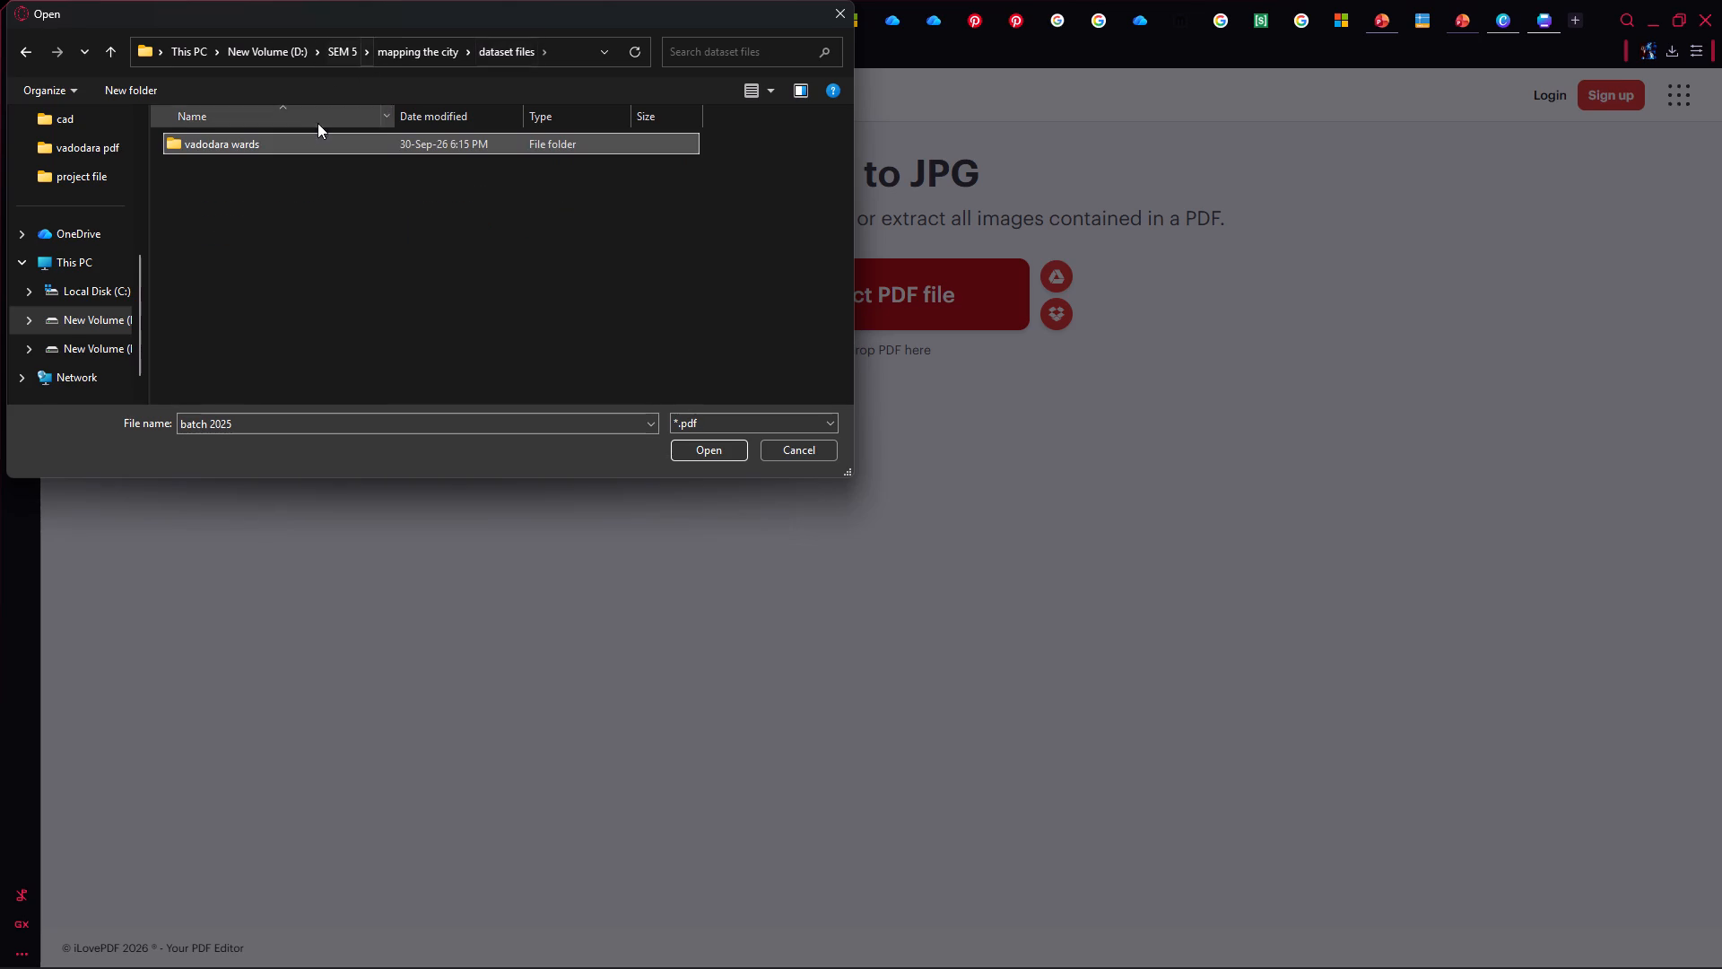
left_click(403, 53)
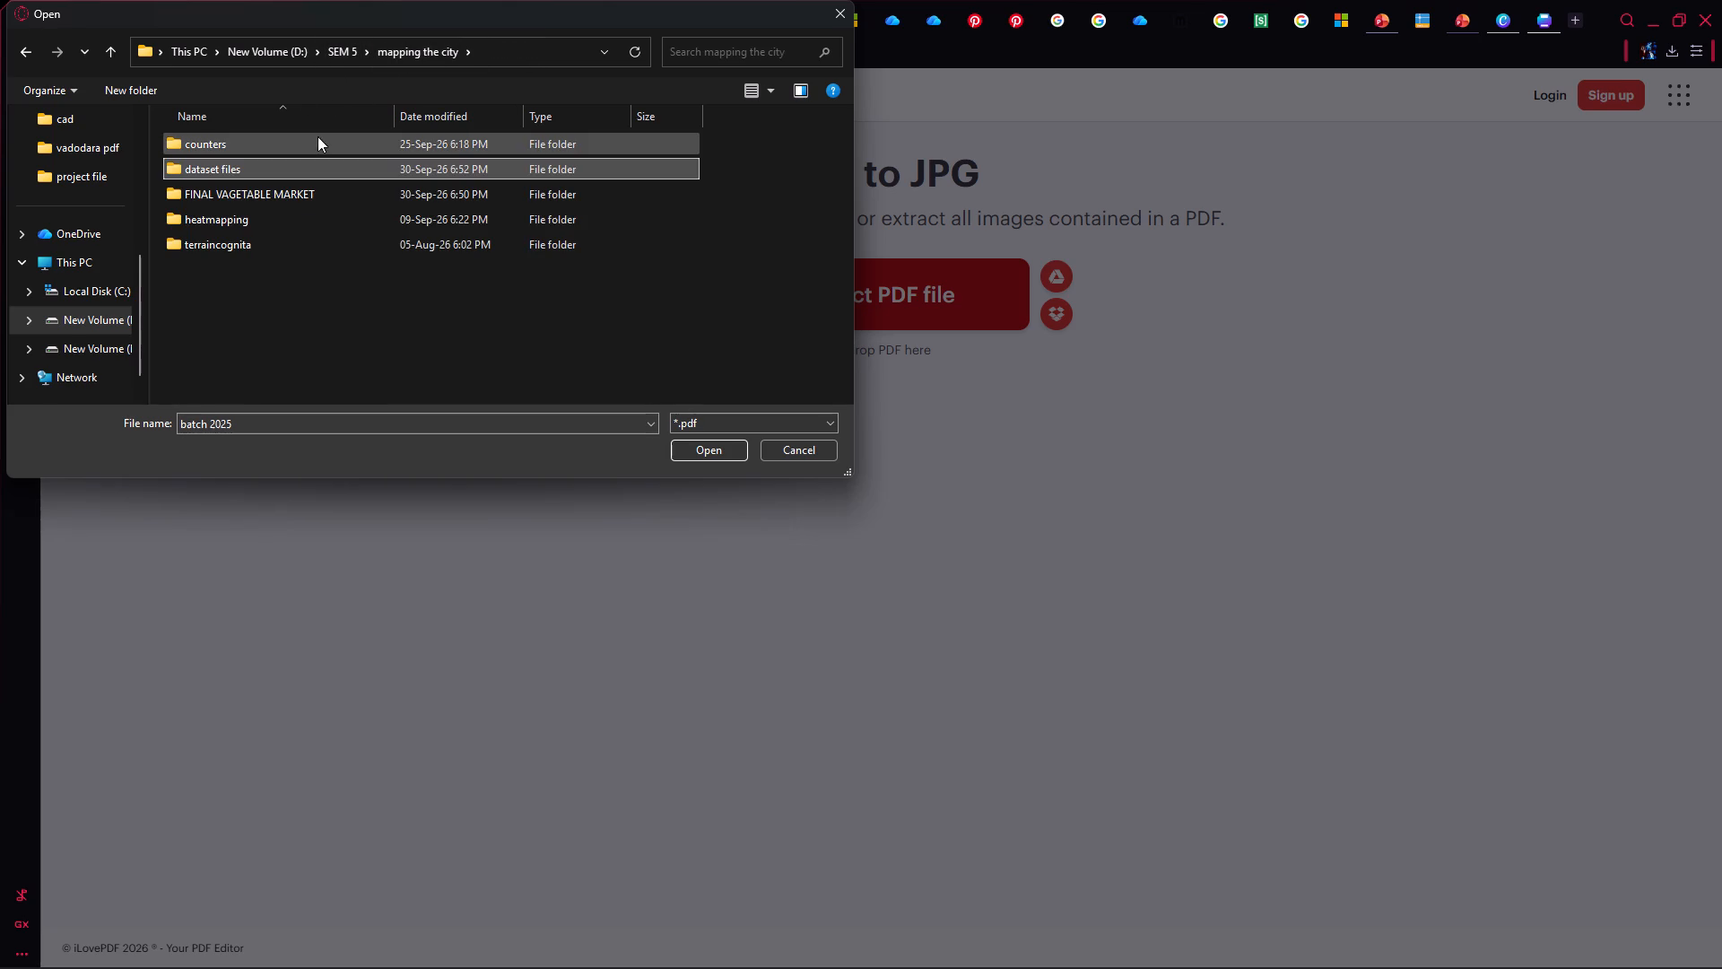
double_click(310, 141)
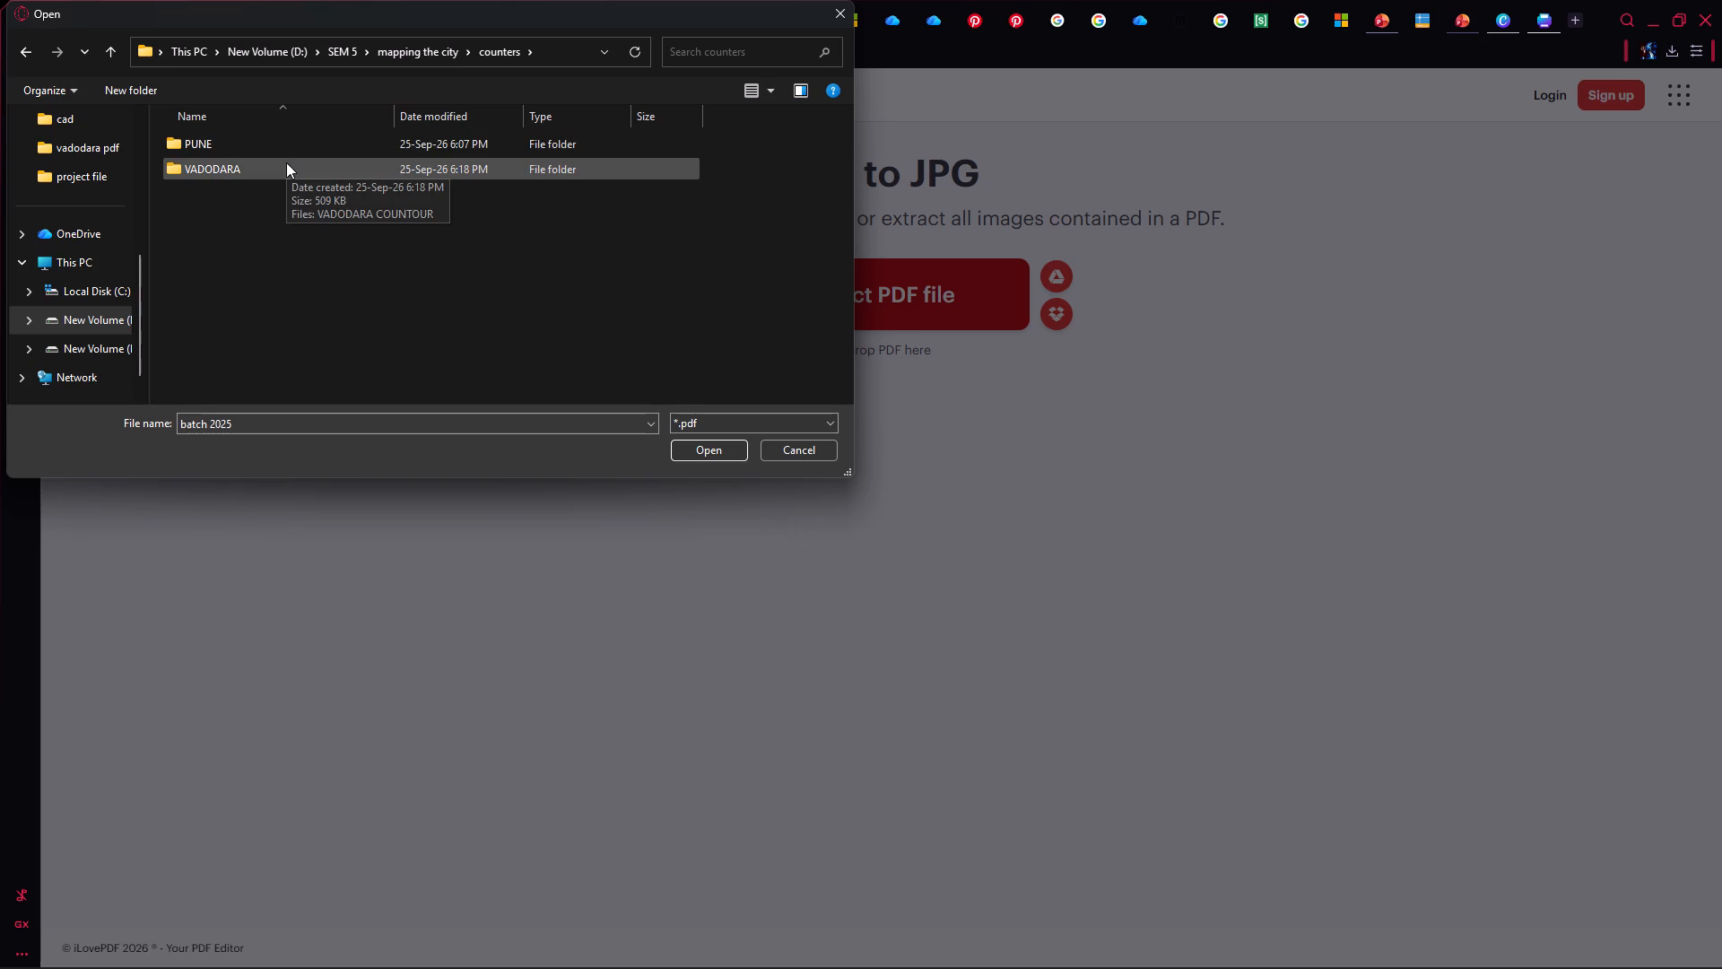
left_click(433, 56)
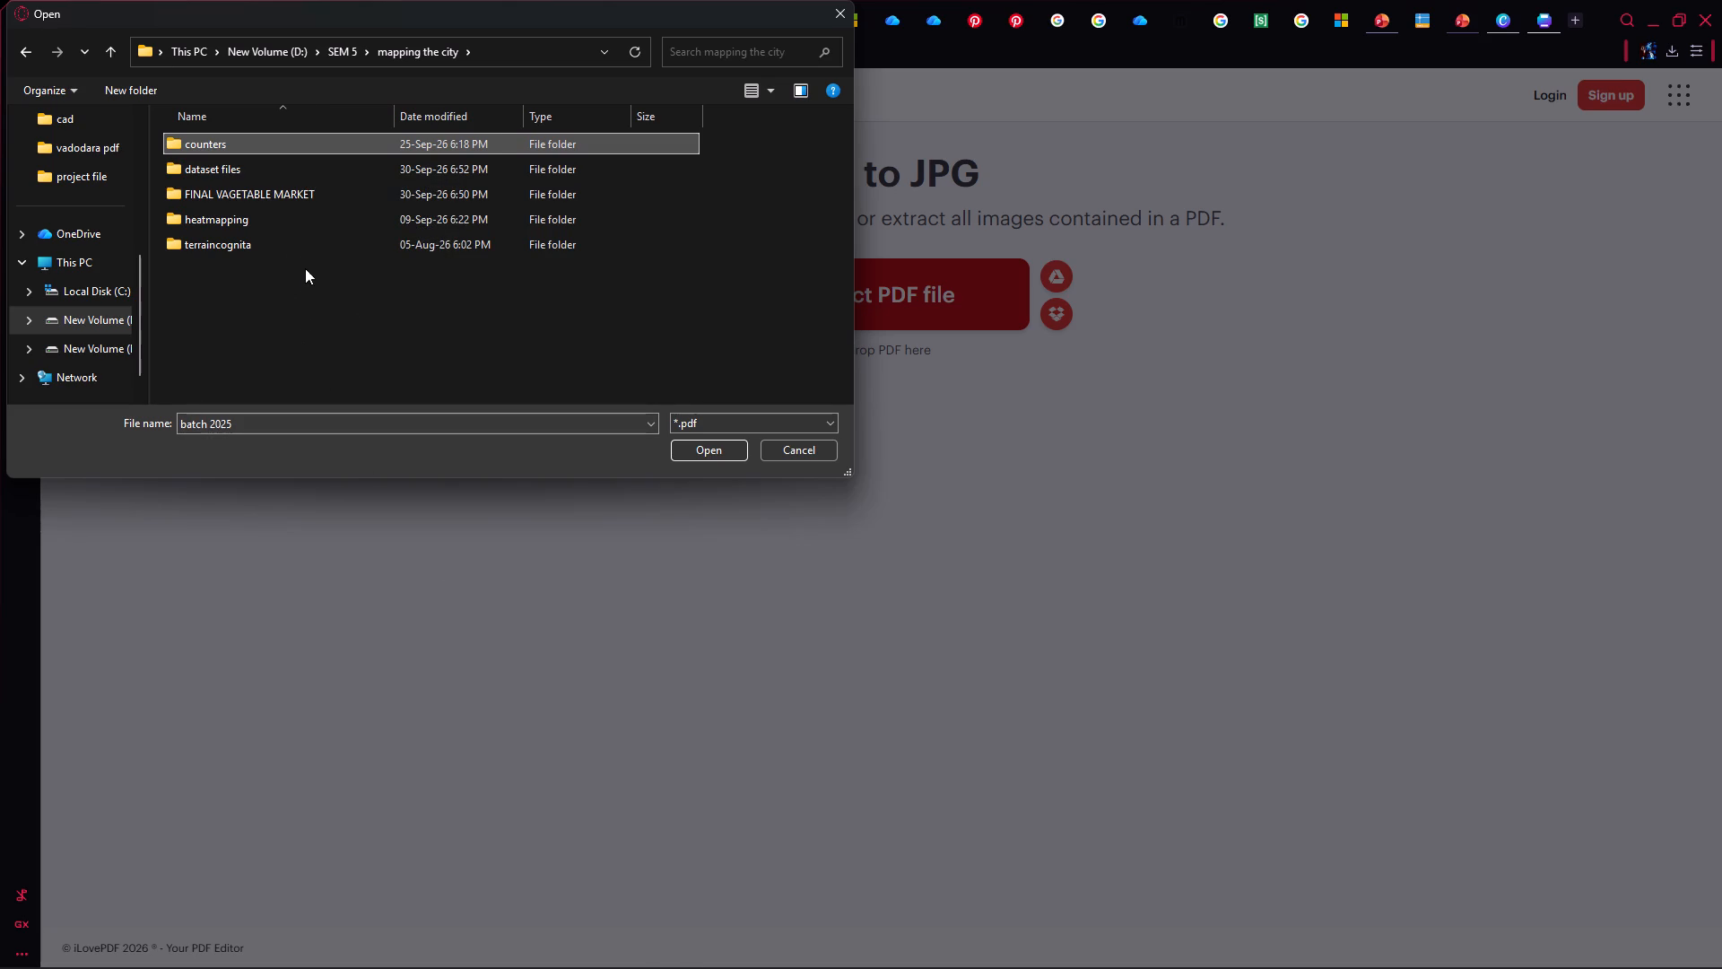
Upload the named pune university PDF from terraincognita's PUNE > New folder (2) and convert it to JPG, one image per page at normal quality.
left_click(320, 249)
left_click(321, 249)
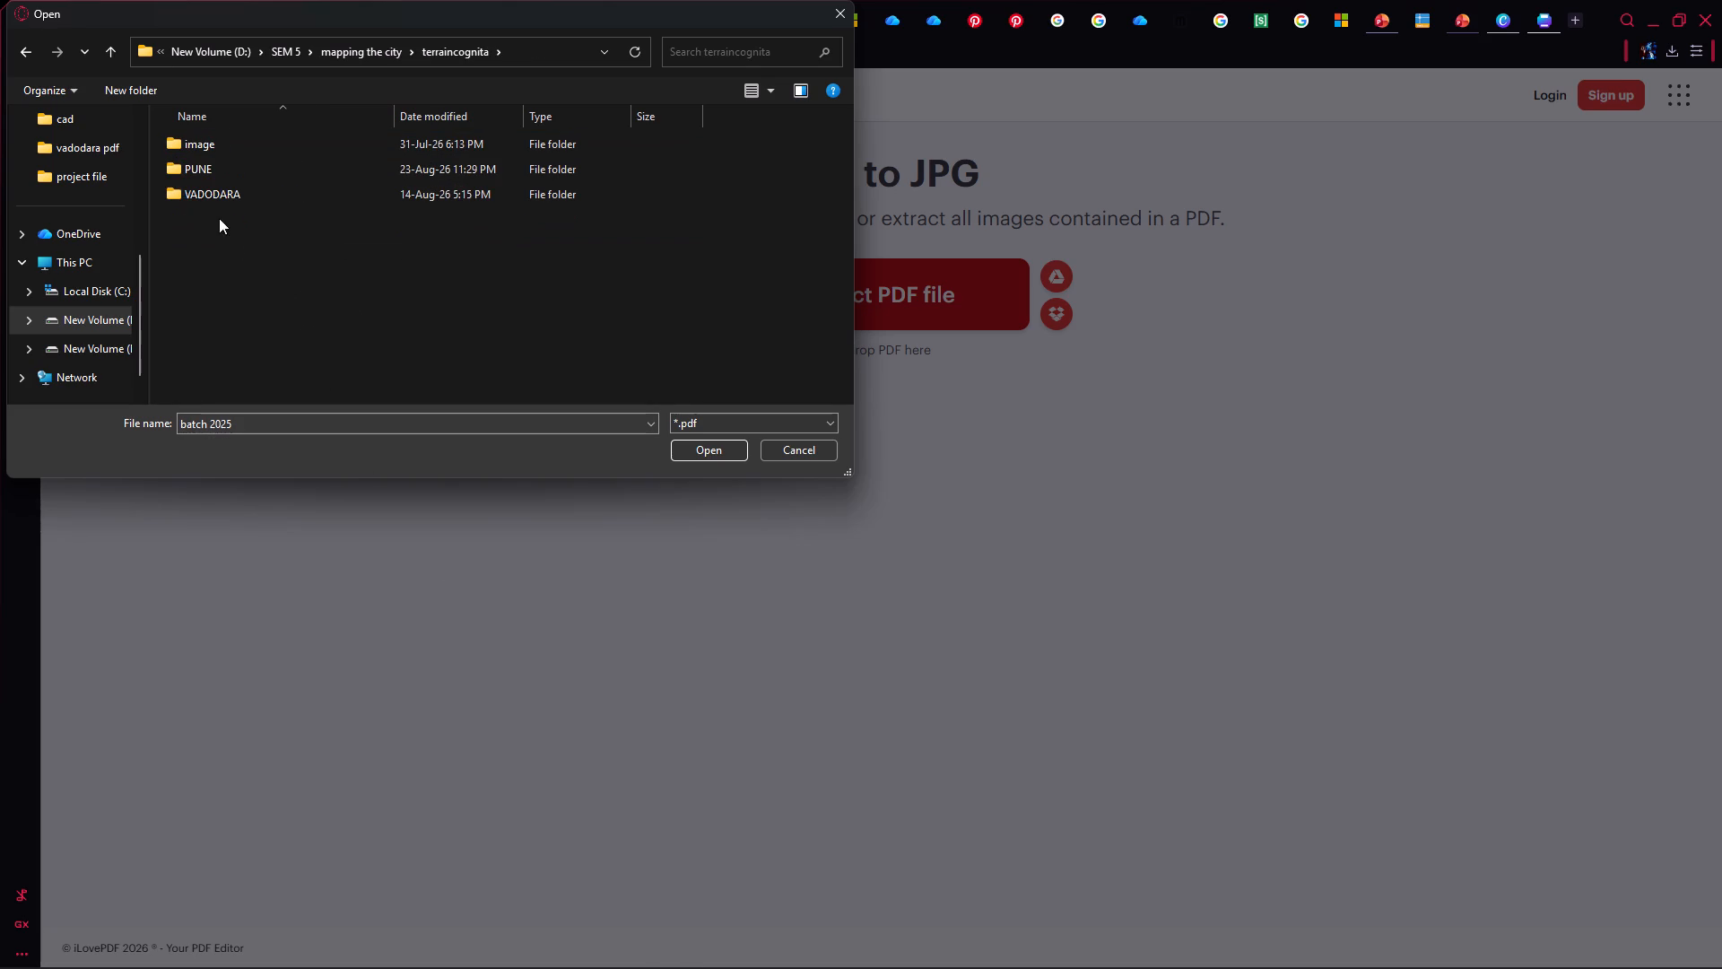
double_click(228, 172)
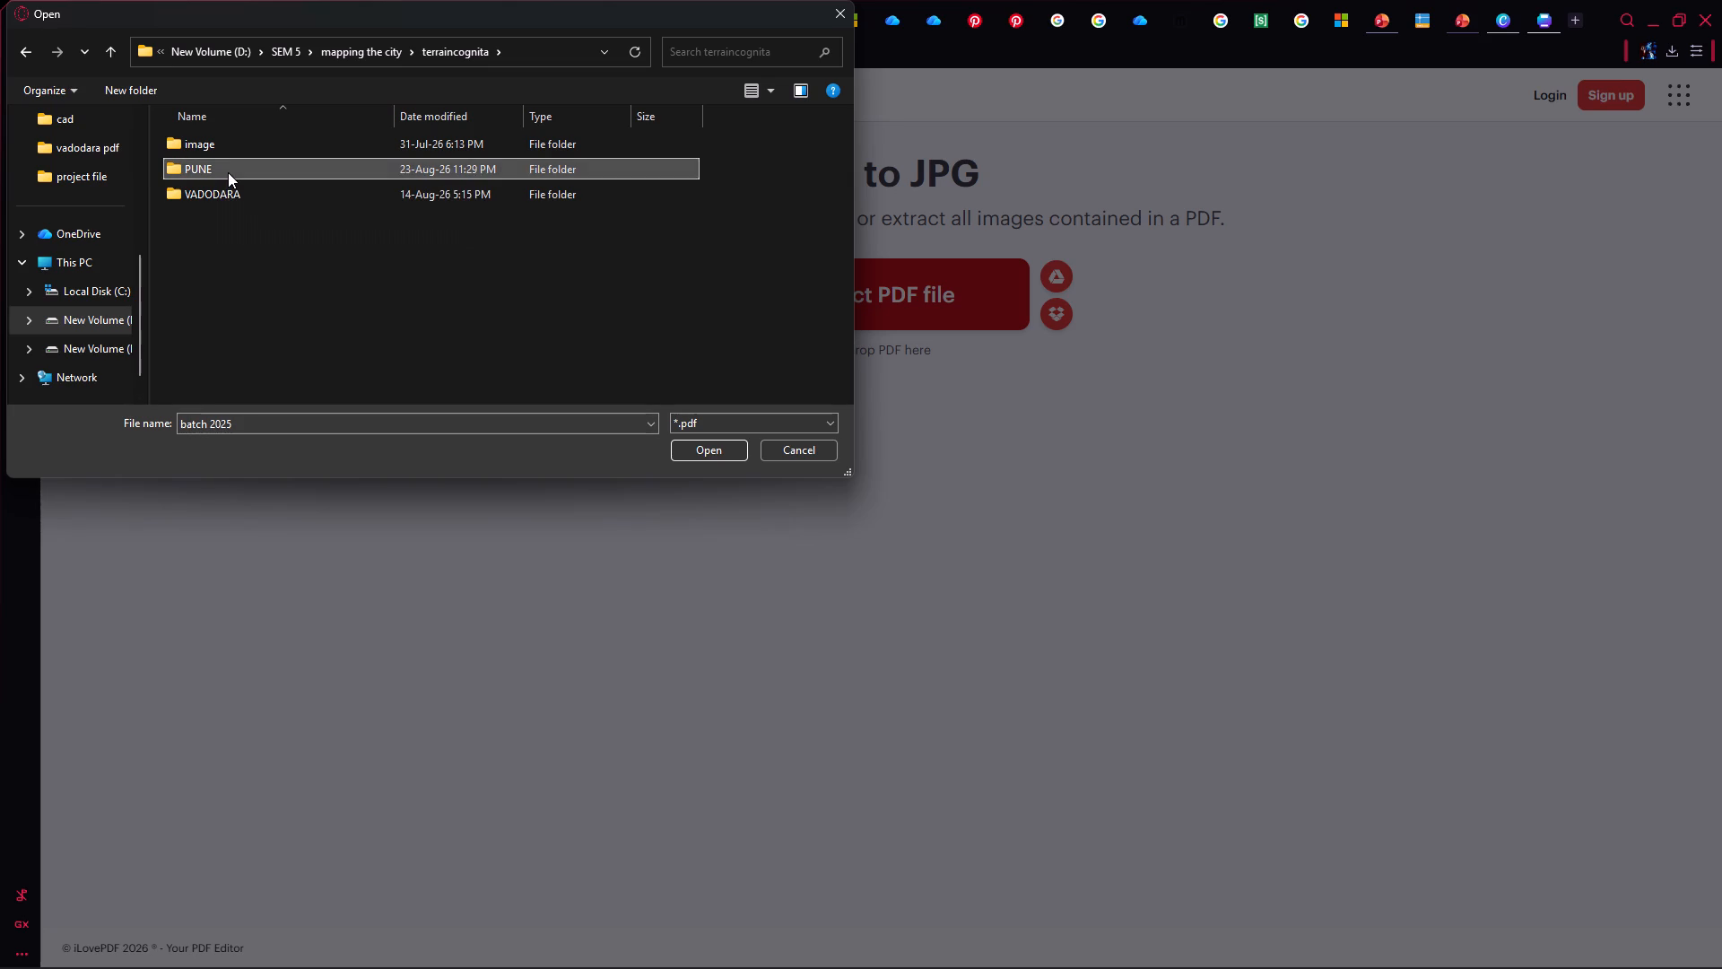
double_click(228, 172)
left_click(231, 153)
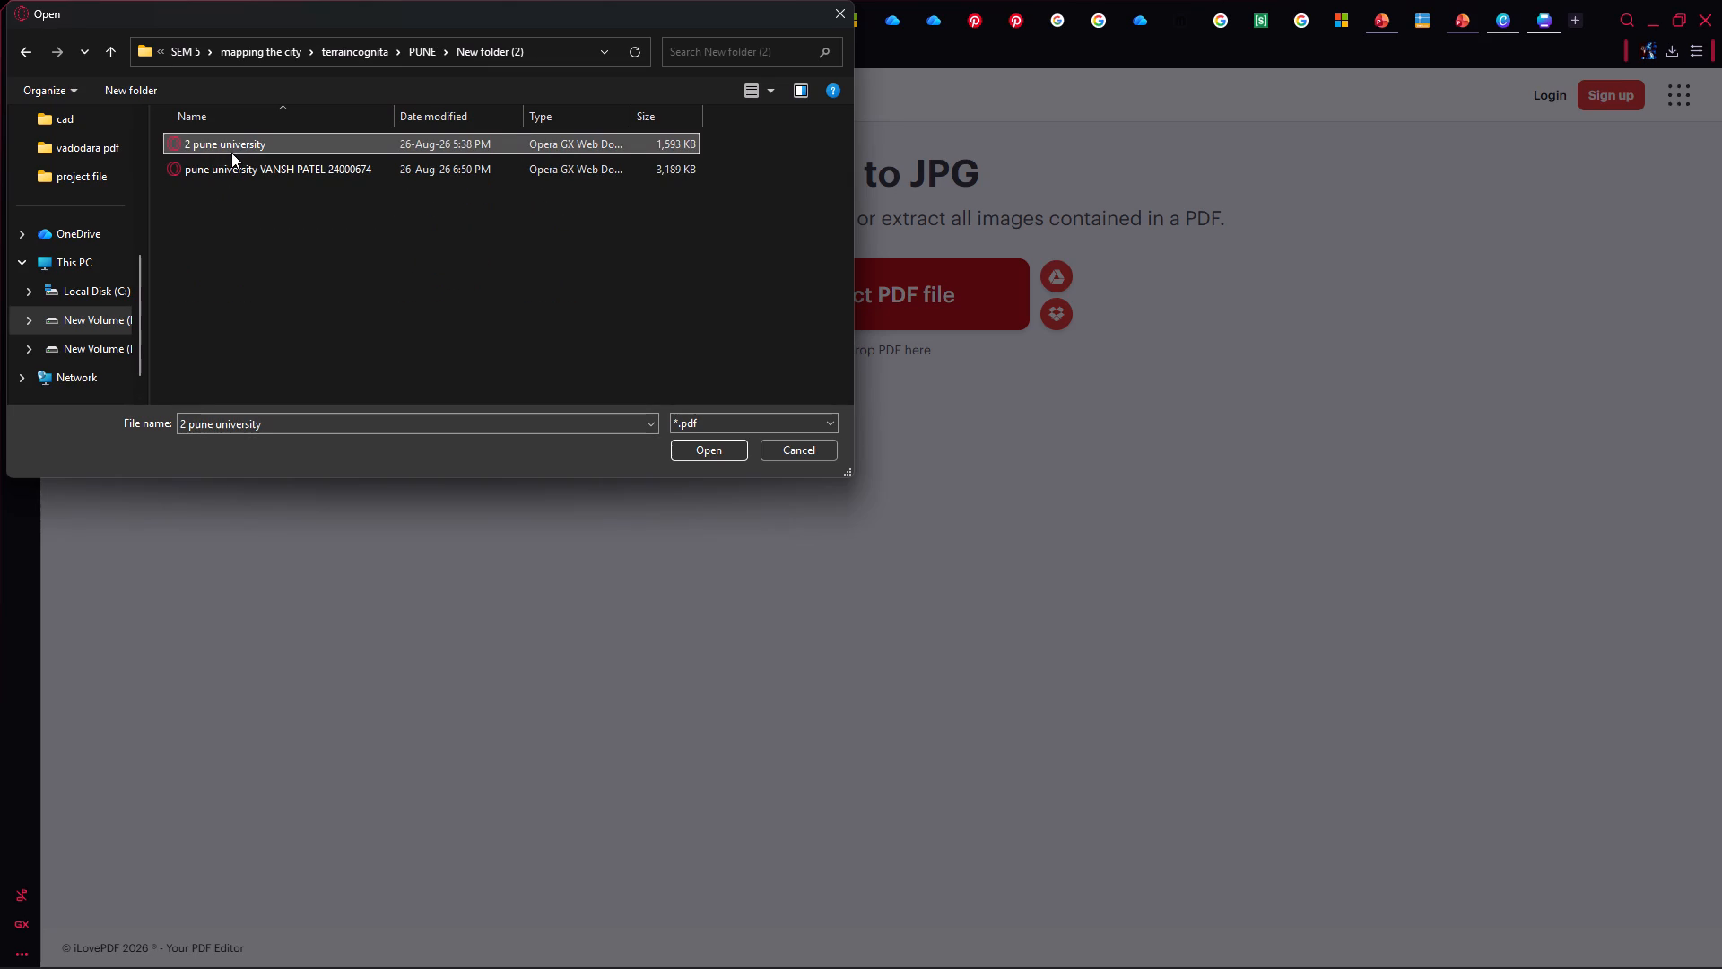
left_click(457, 174)
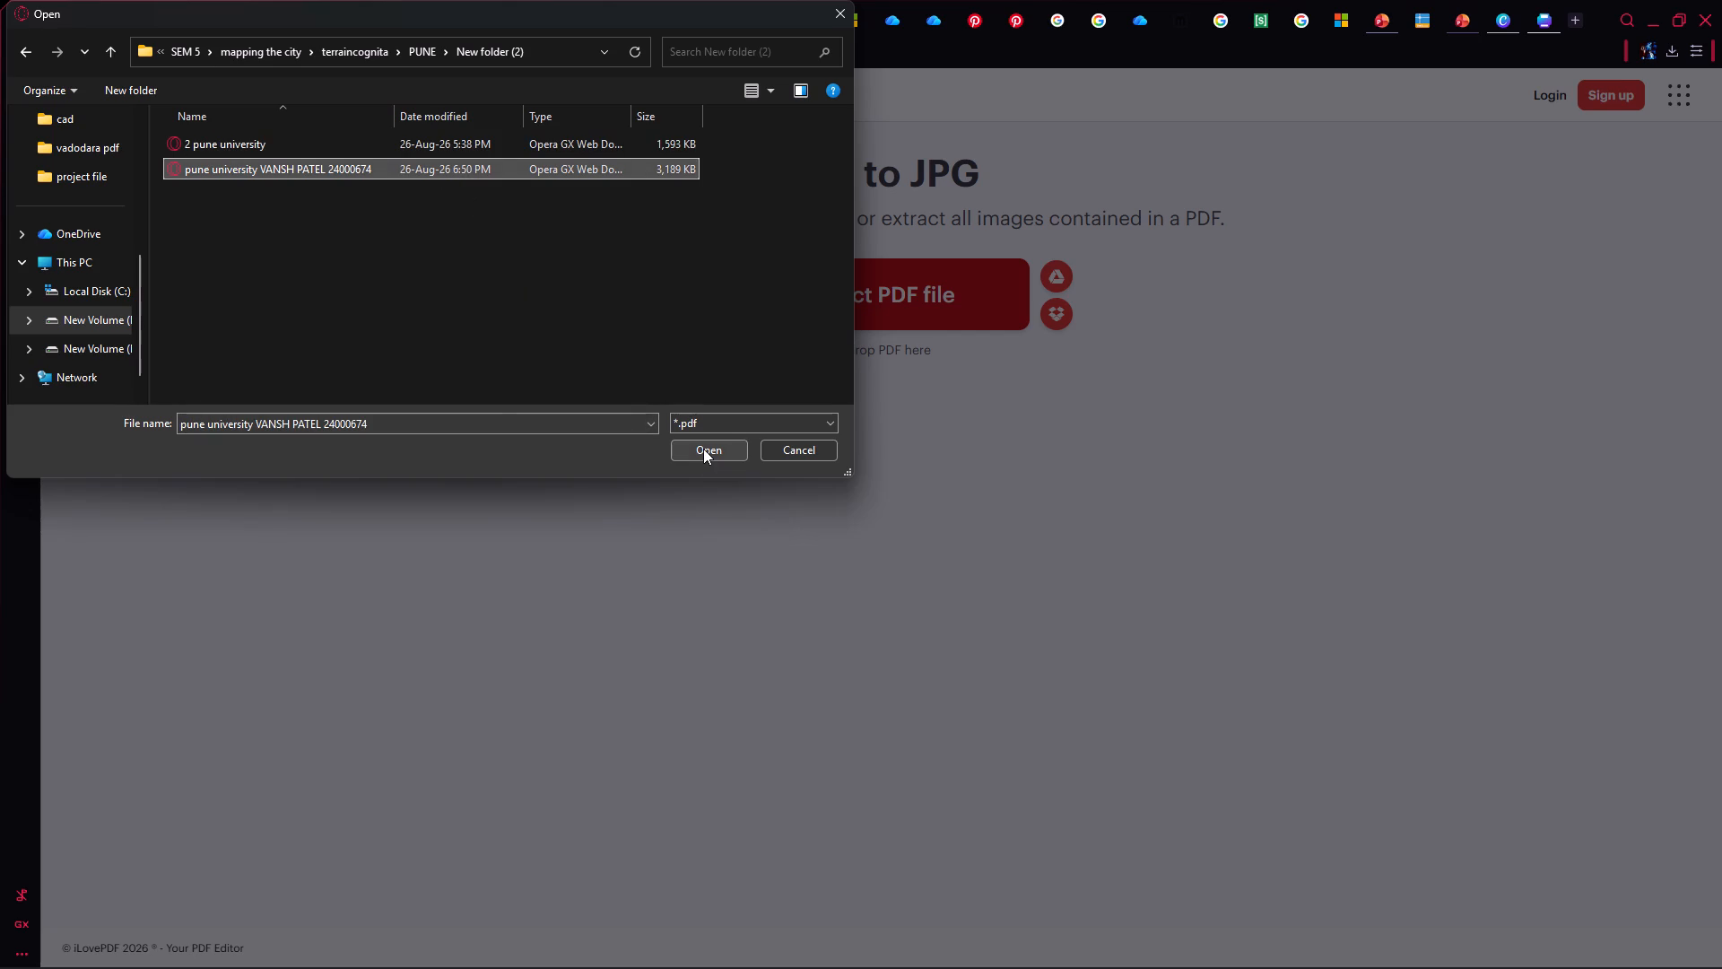
left_click(703, 449)
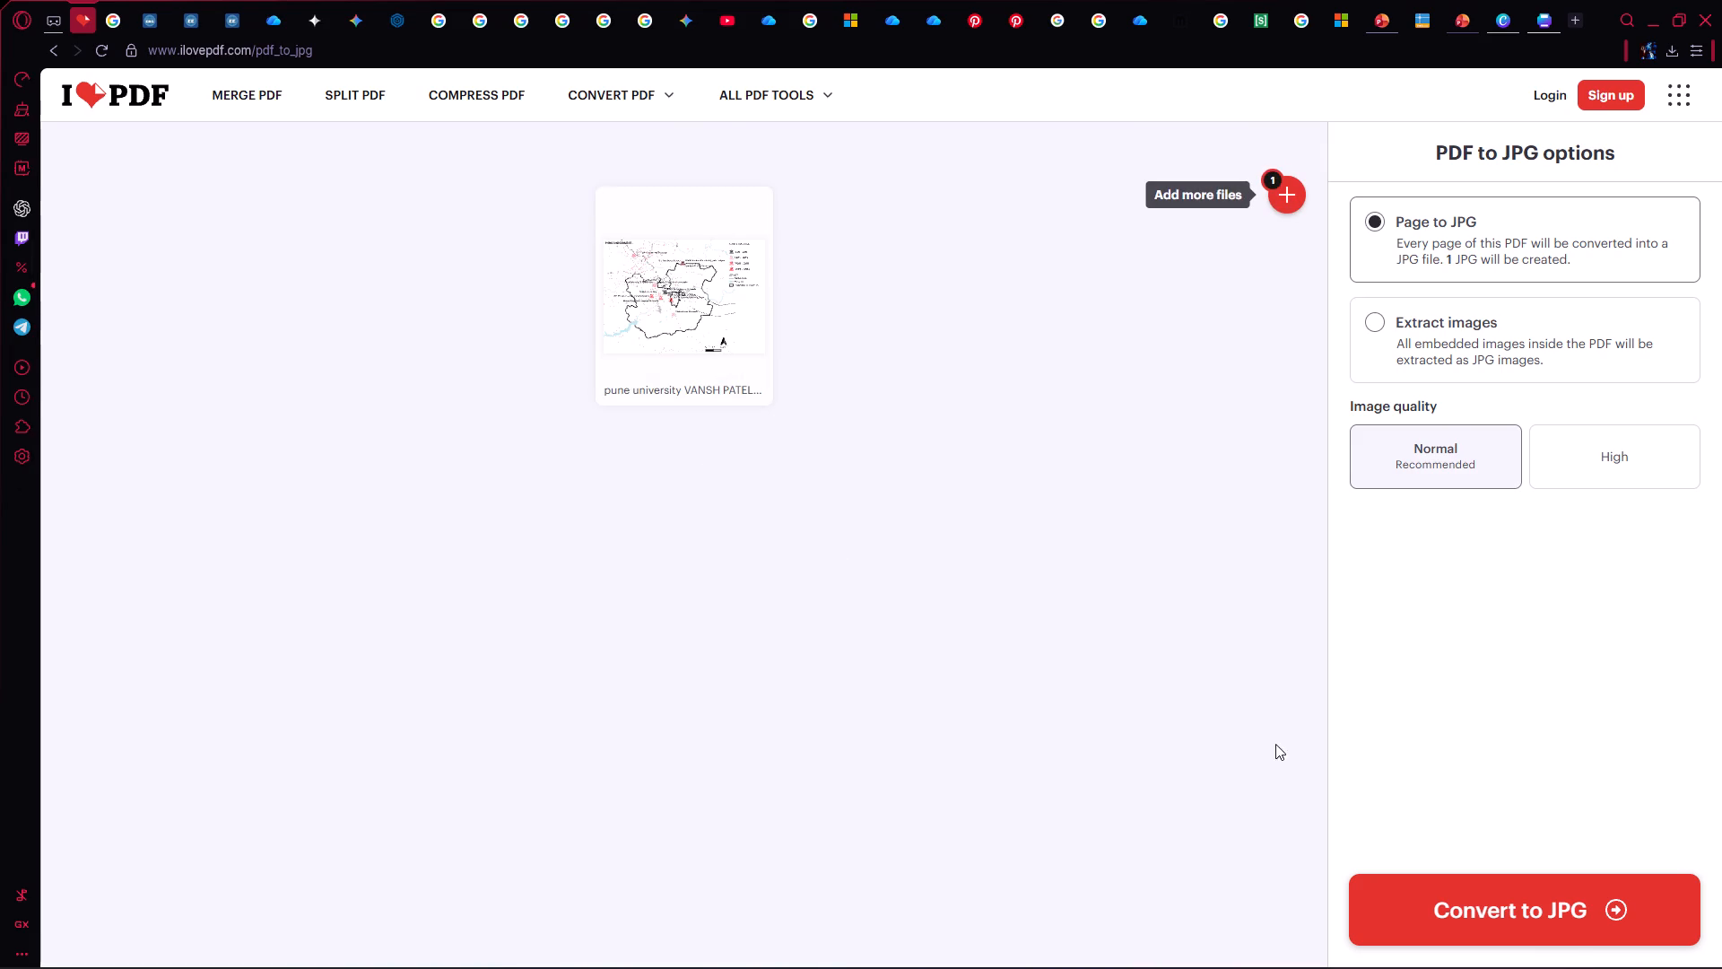
left_click(1569, 925)
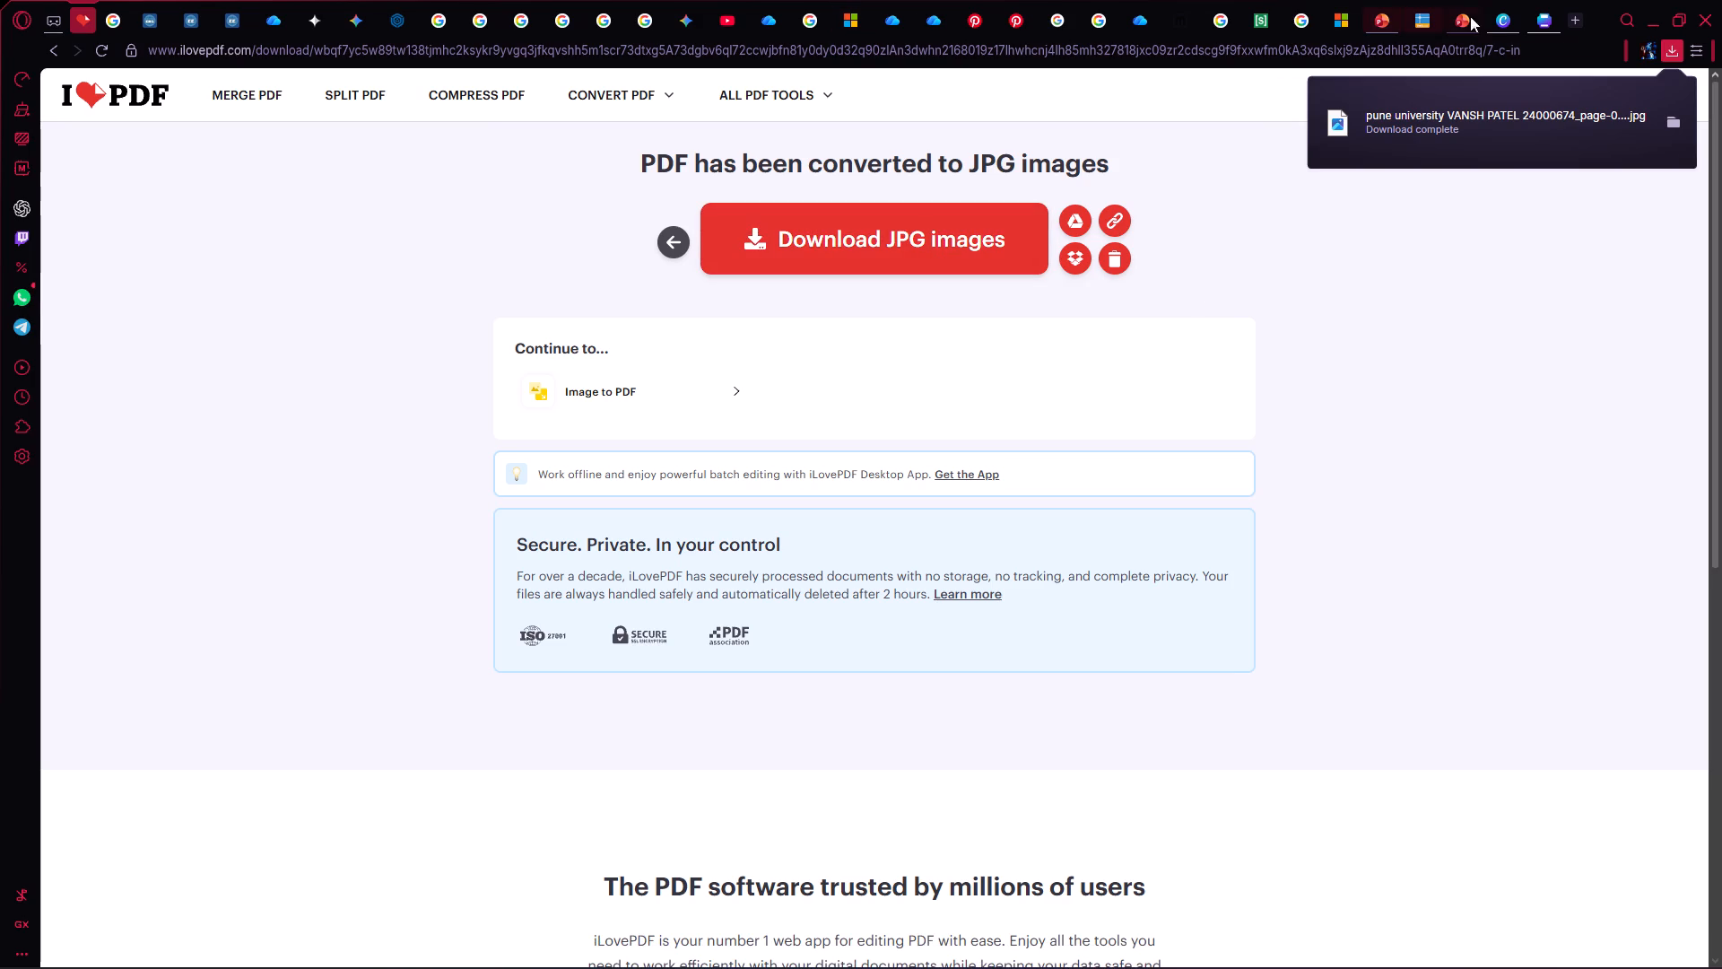
Return to the Canva compilation containing the Exercise 01 university maps.
left_click(1531, 19)
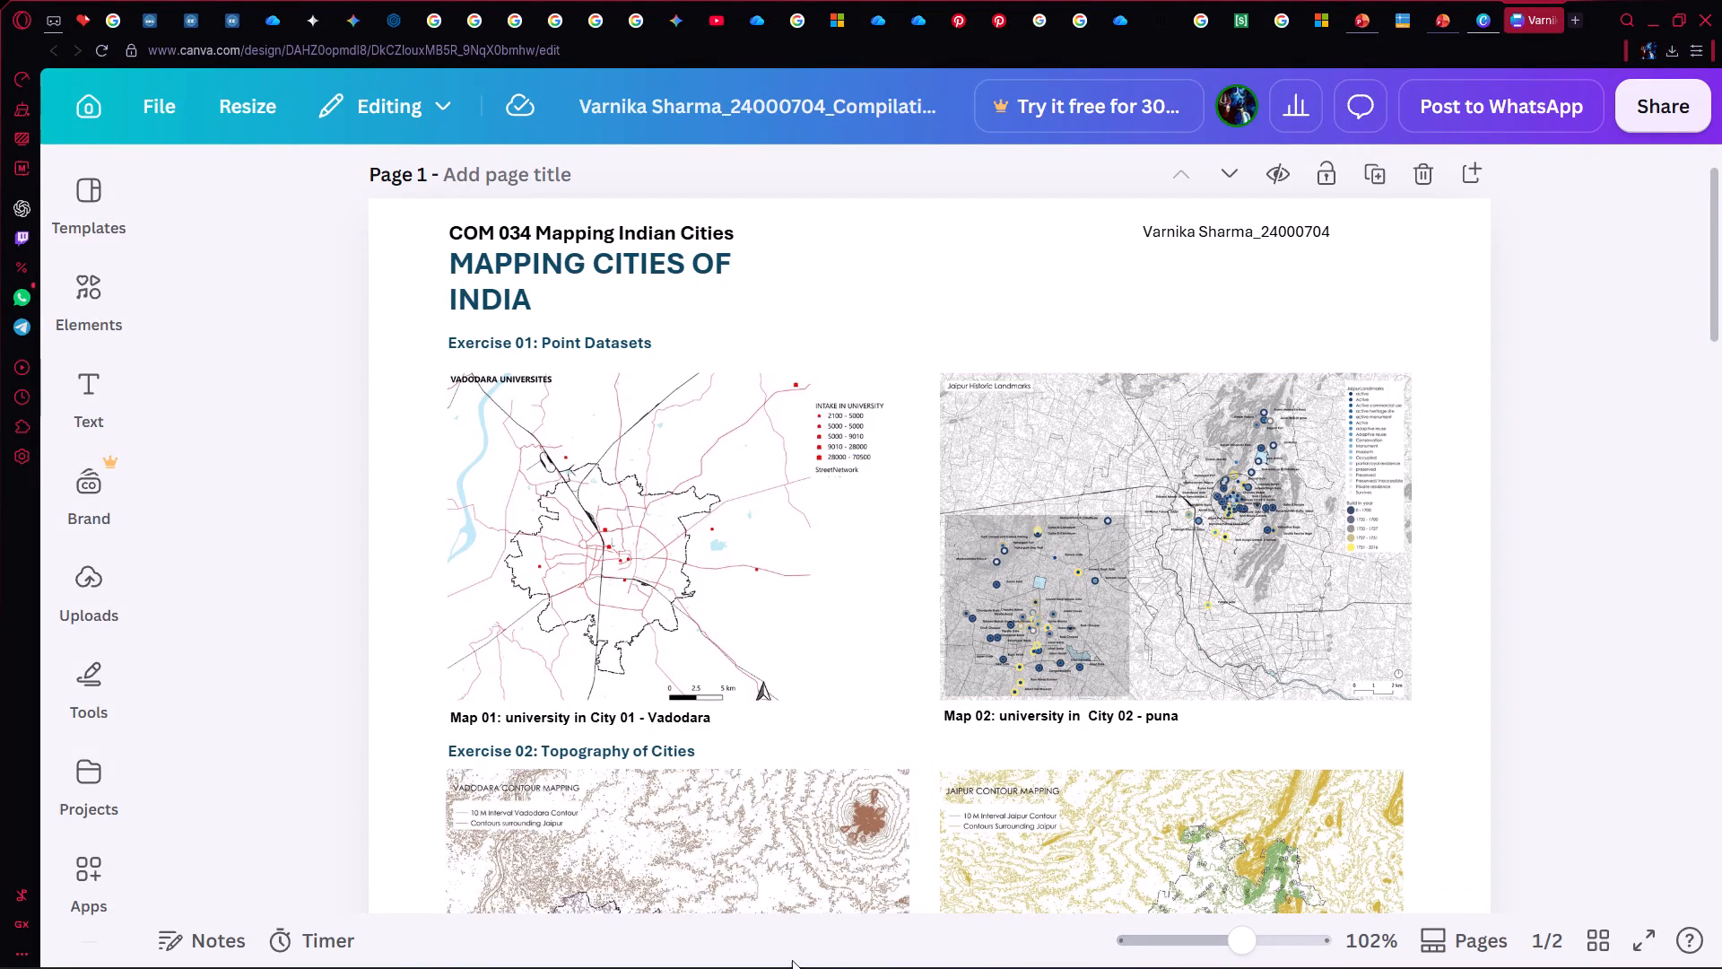
Shrink the browser window with the Canva compilation and set the Downloads folder window beside it, ready for transferring the Pune map JPG.
left_click_drag(1597, 15, 1602, 48)
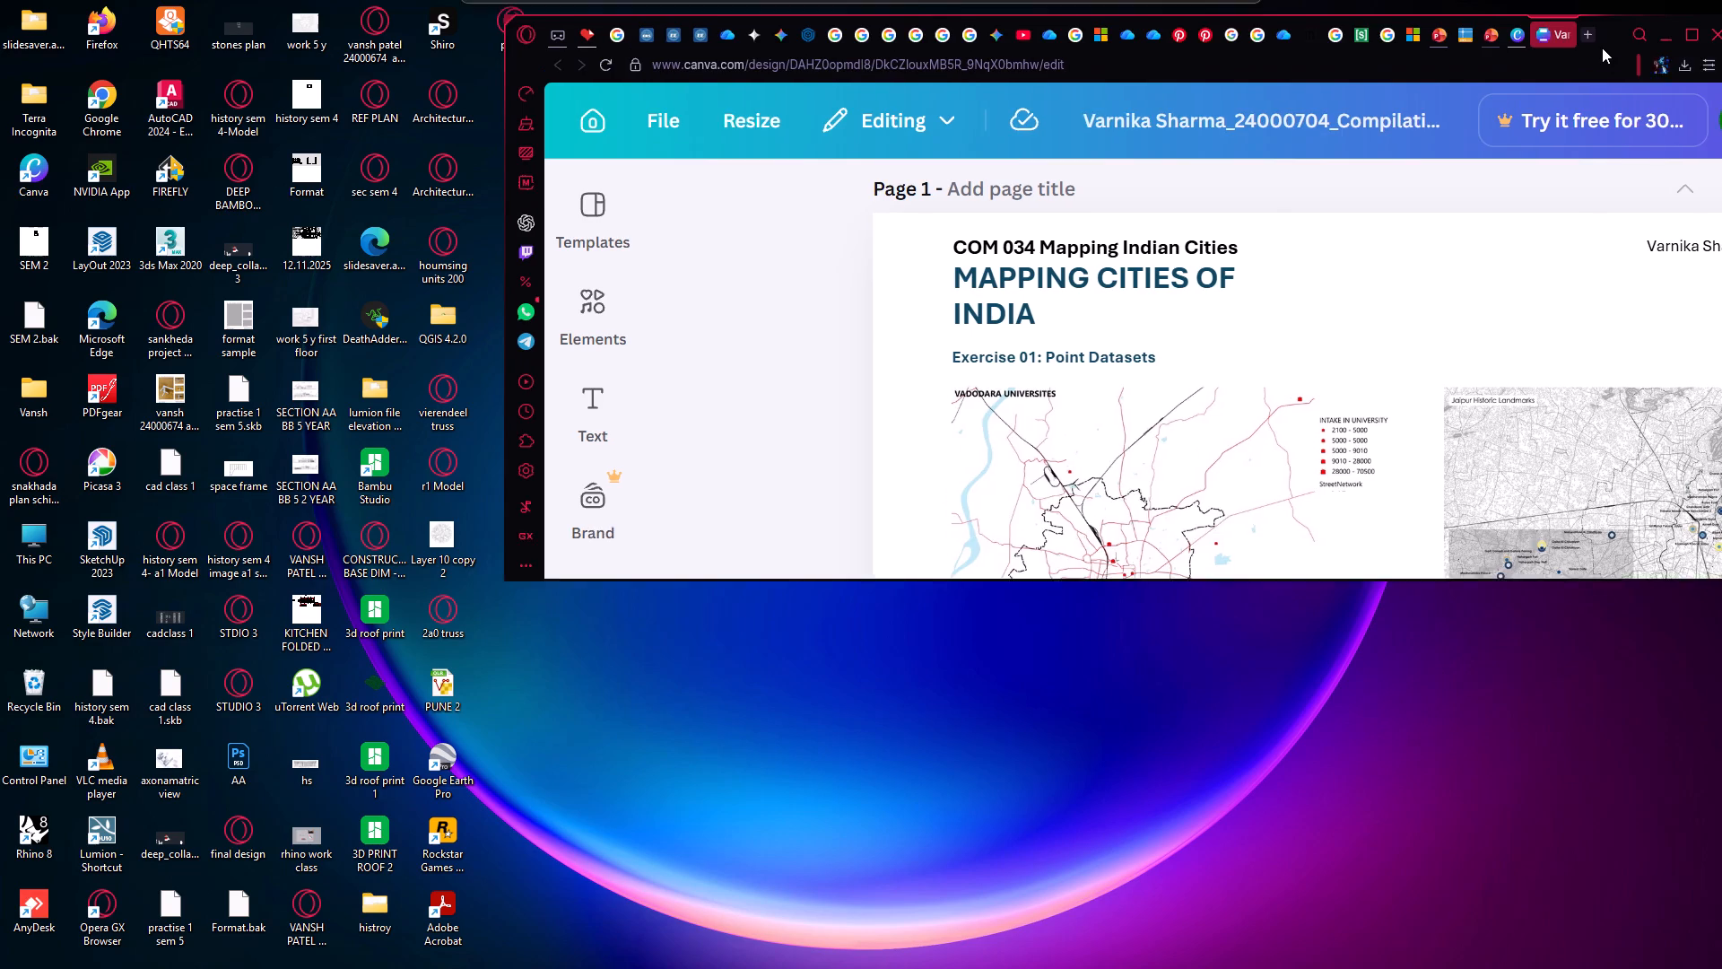
left_click_drag(1602, 48, 1607, 51)
scroll(1024, 434, "down", 2)
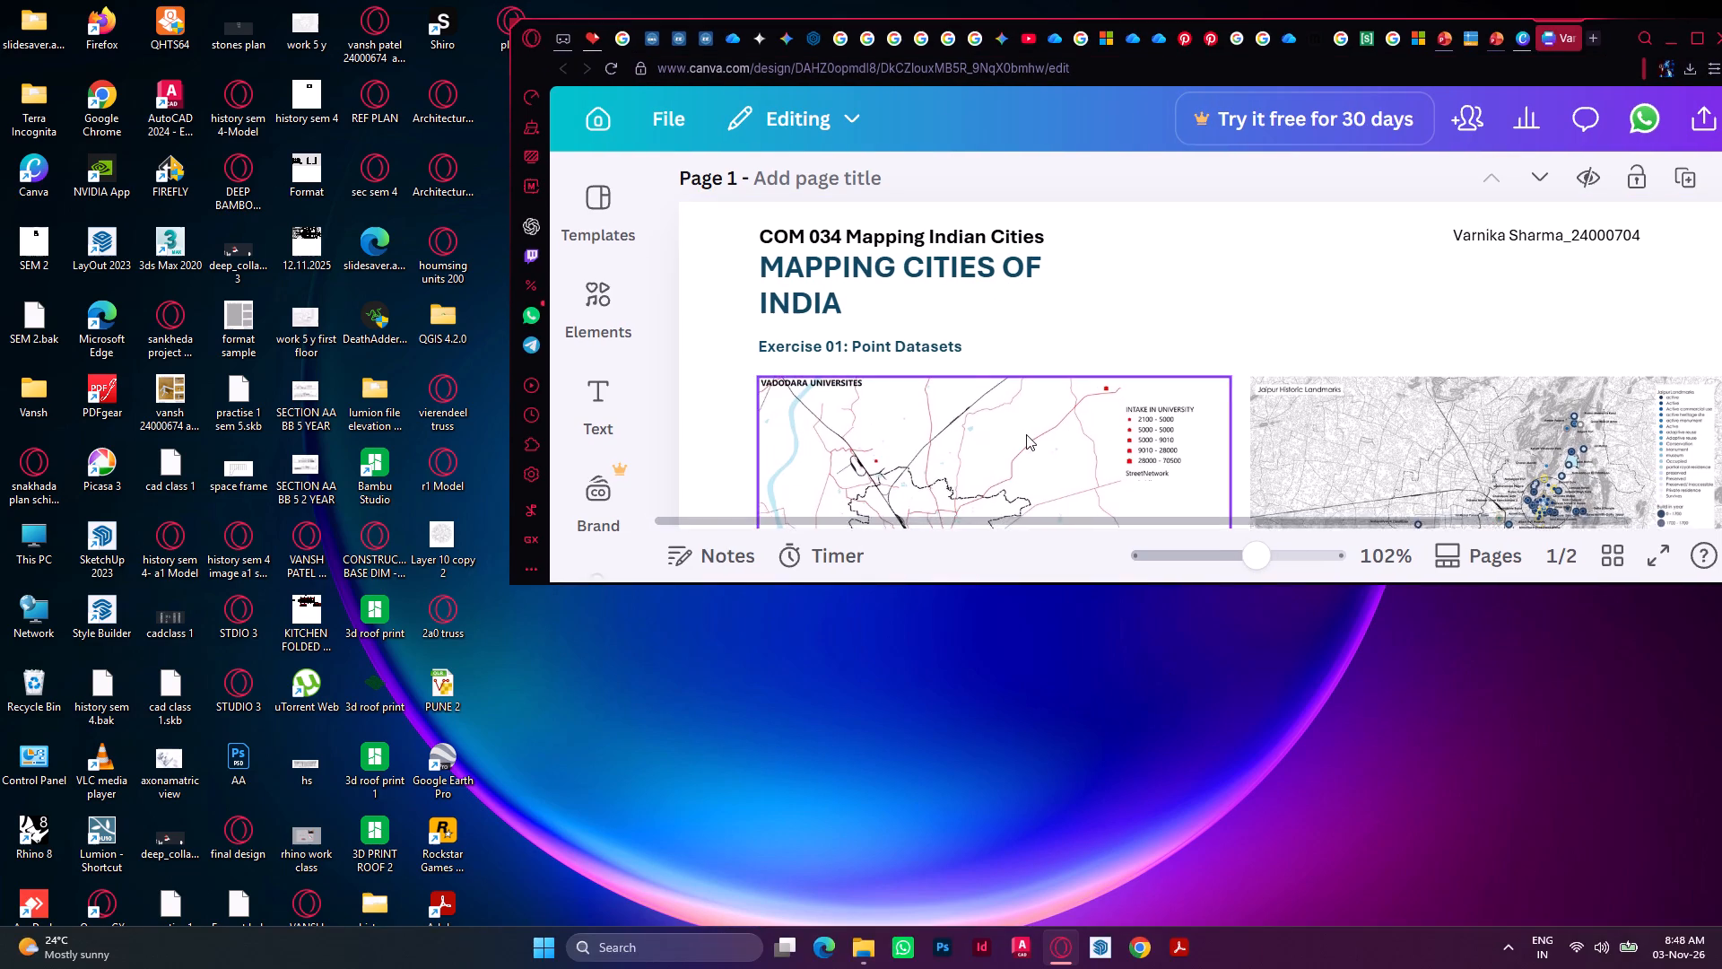
scroll(1026, 434, "down", 1)
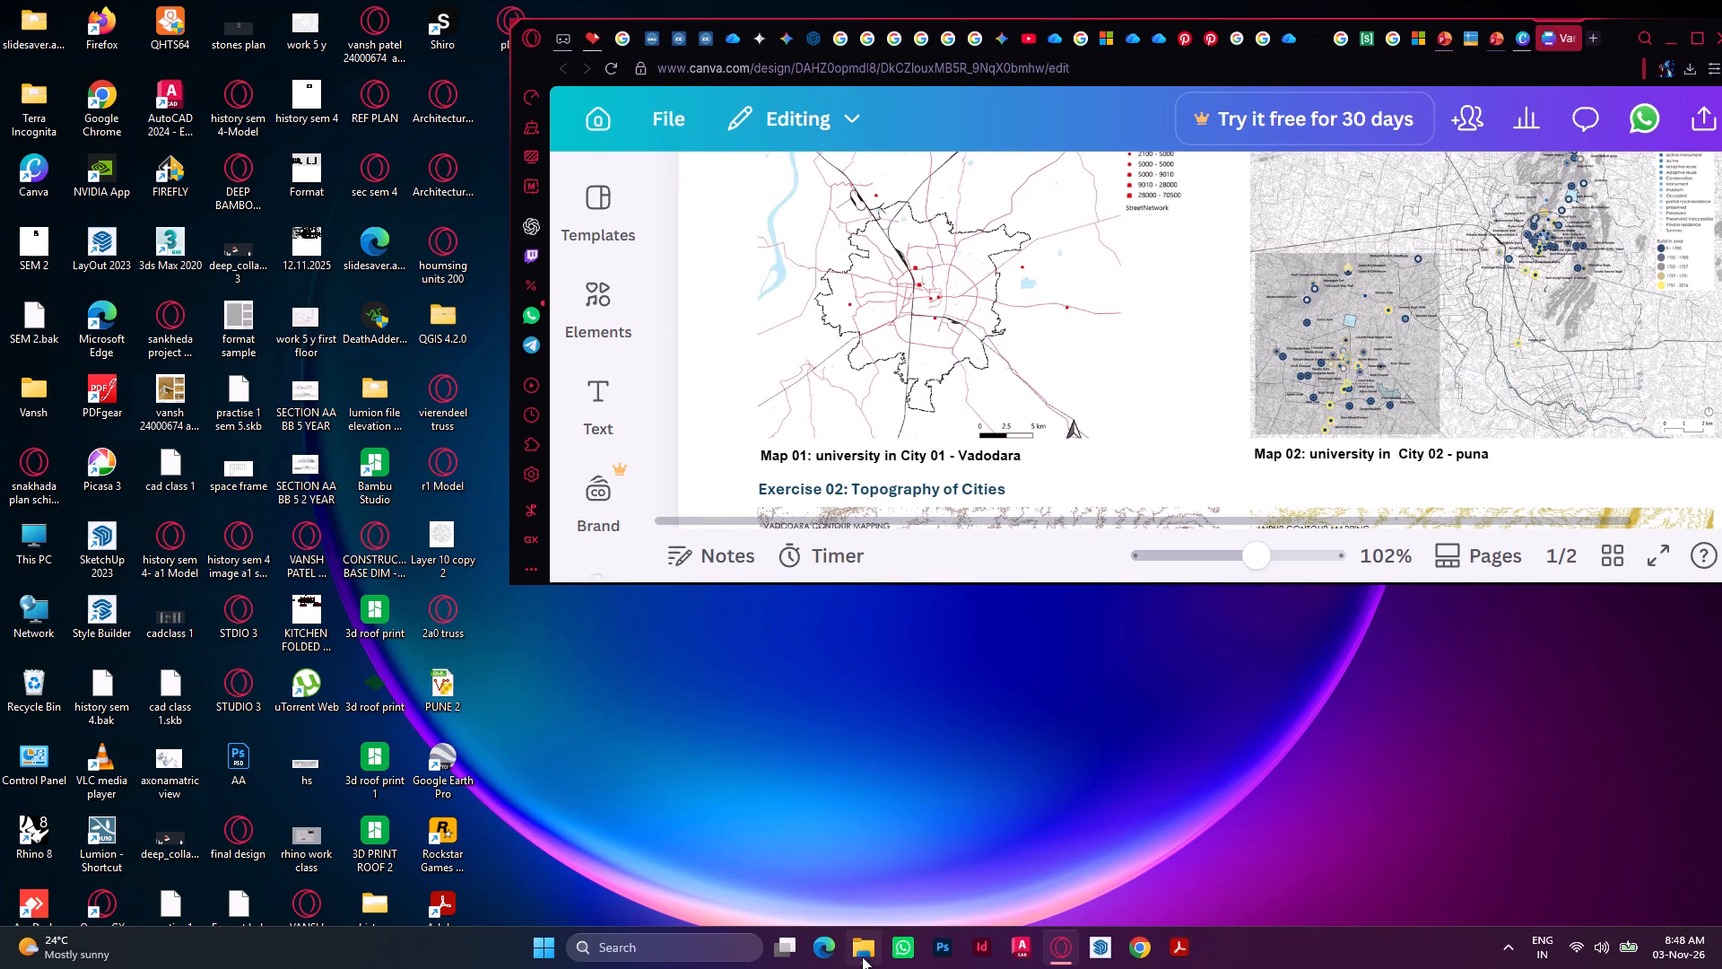
left_click(858, 953)
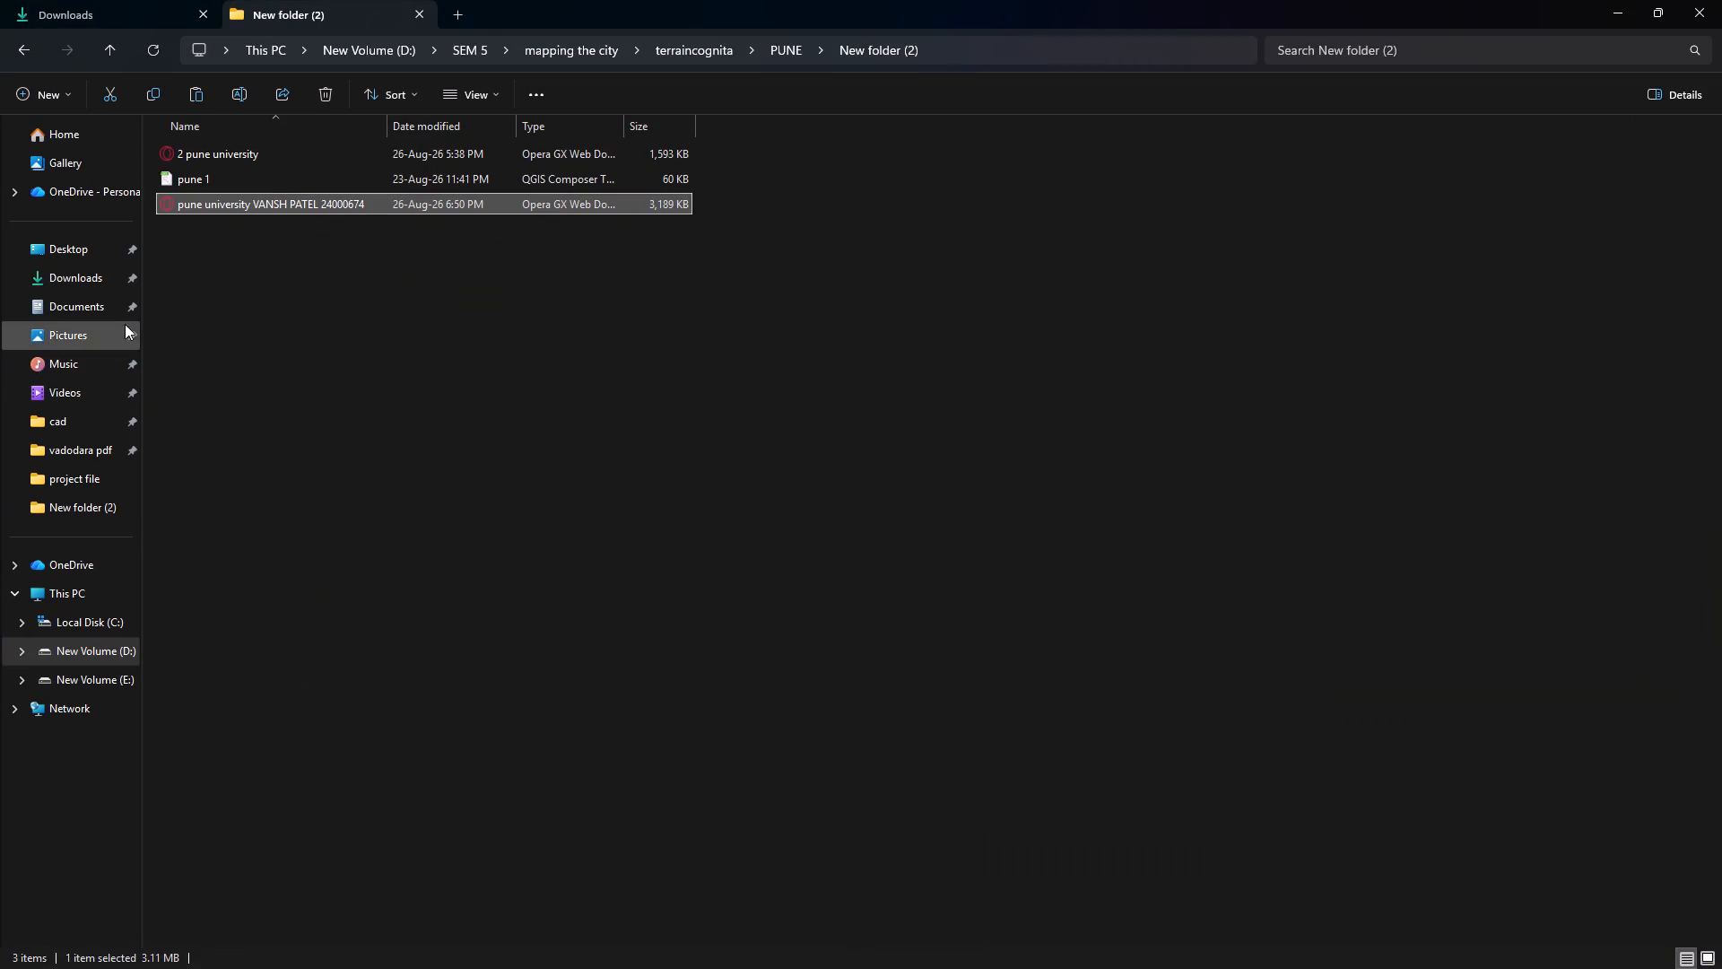
left_click(109, 284)
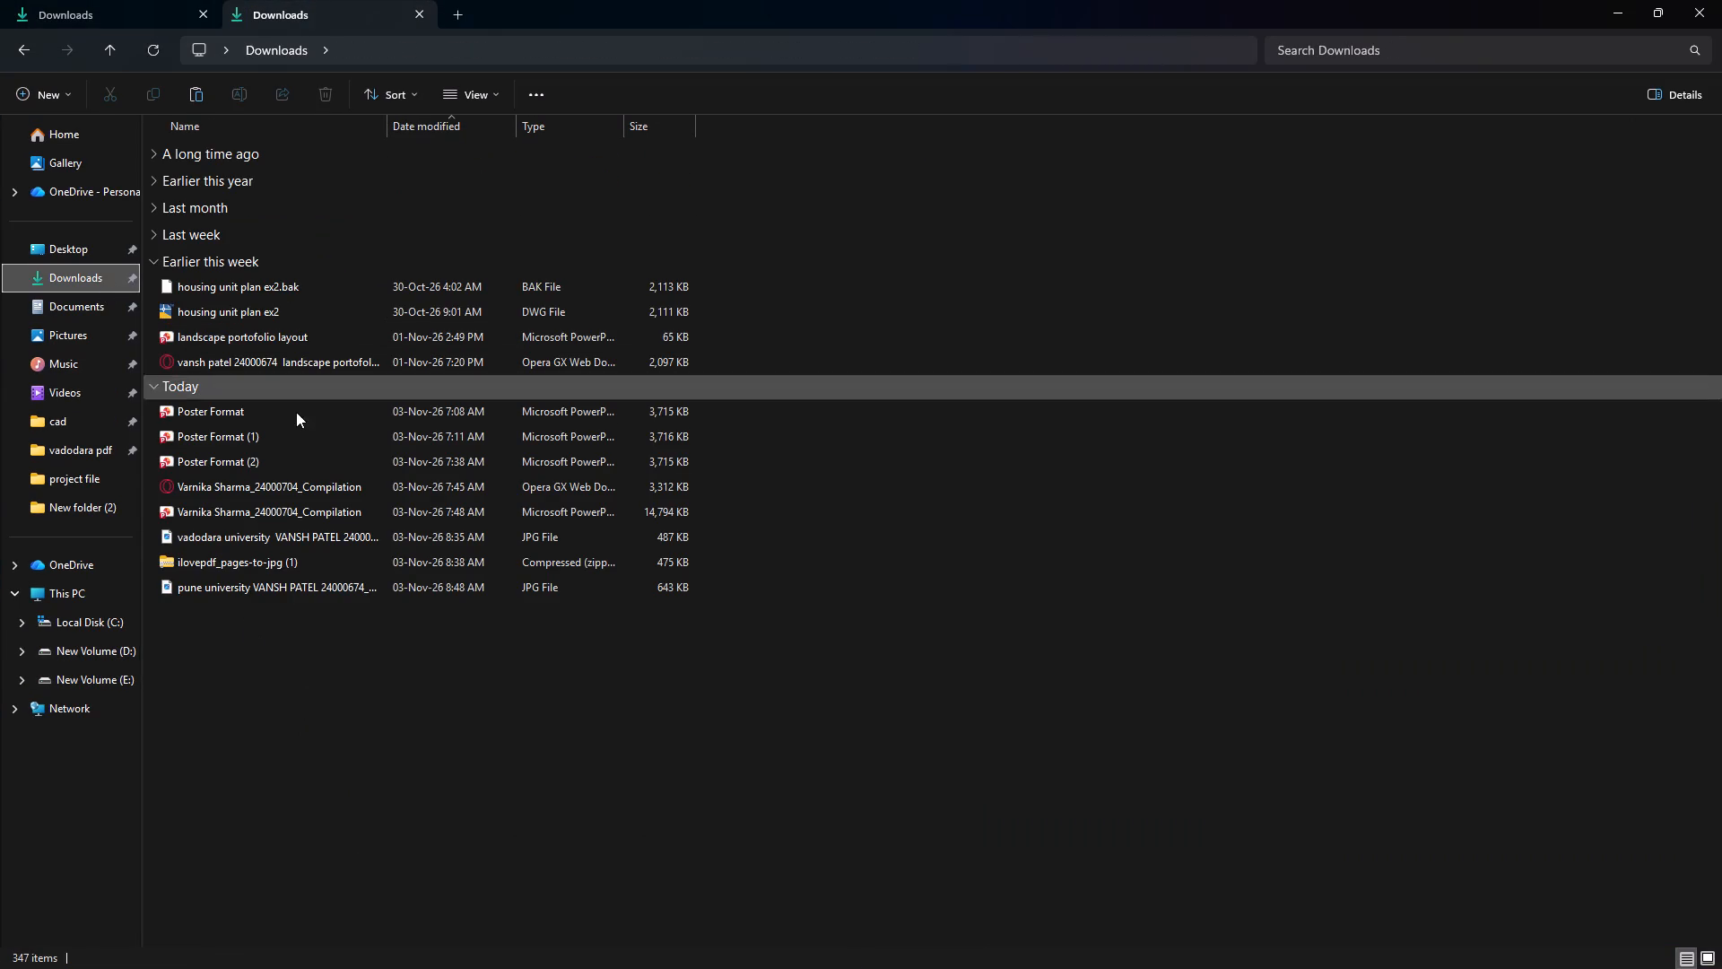
left_click(300, 589)
left_click_drag(300, 589, 353, 602)
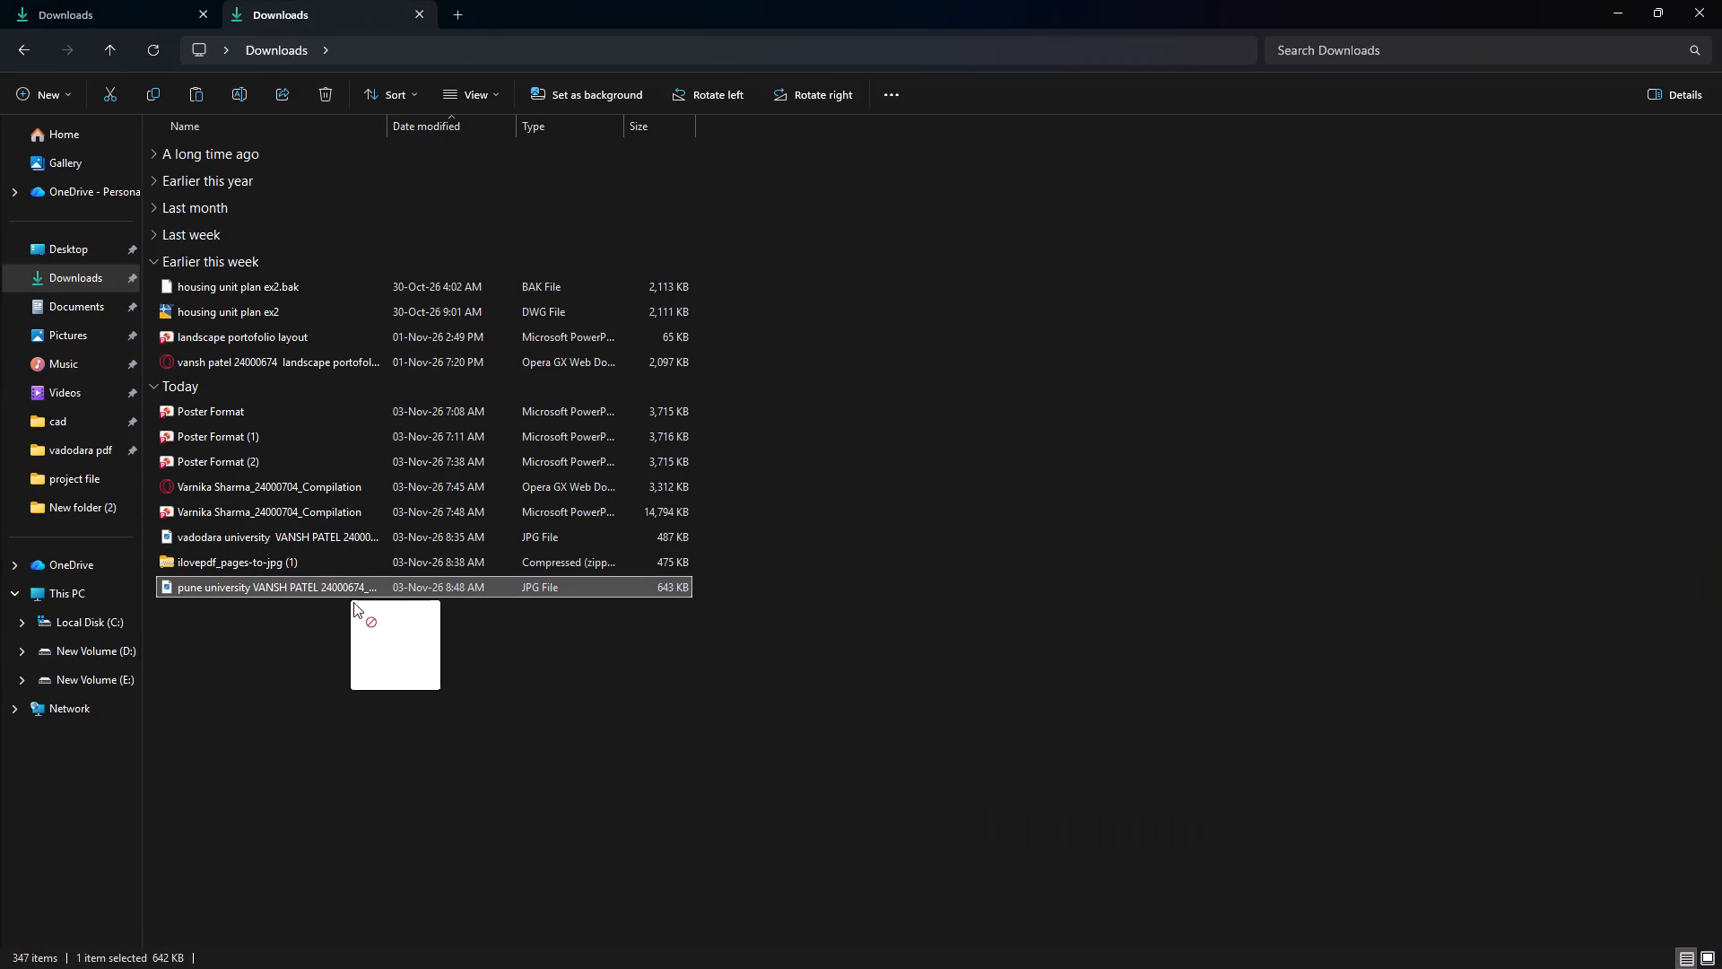
left_click_drag(353, 602, 1027, 928)
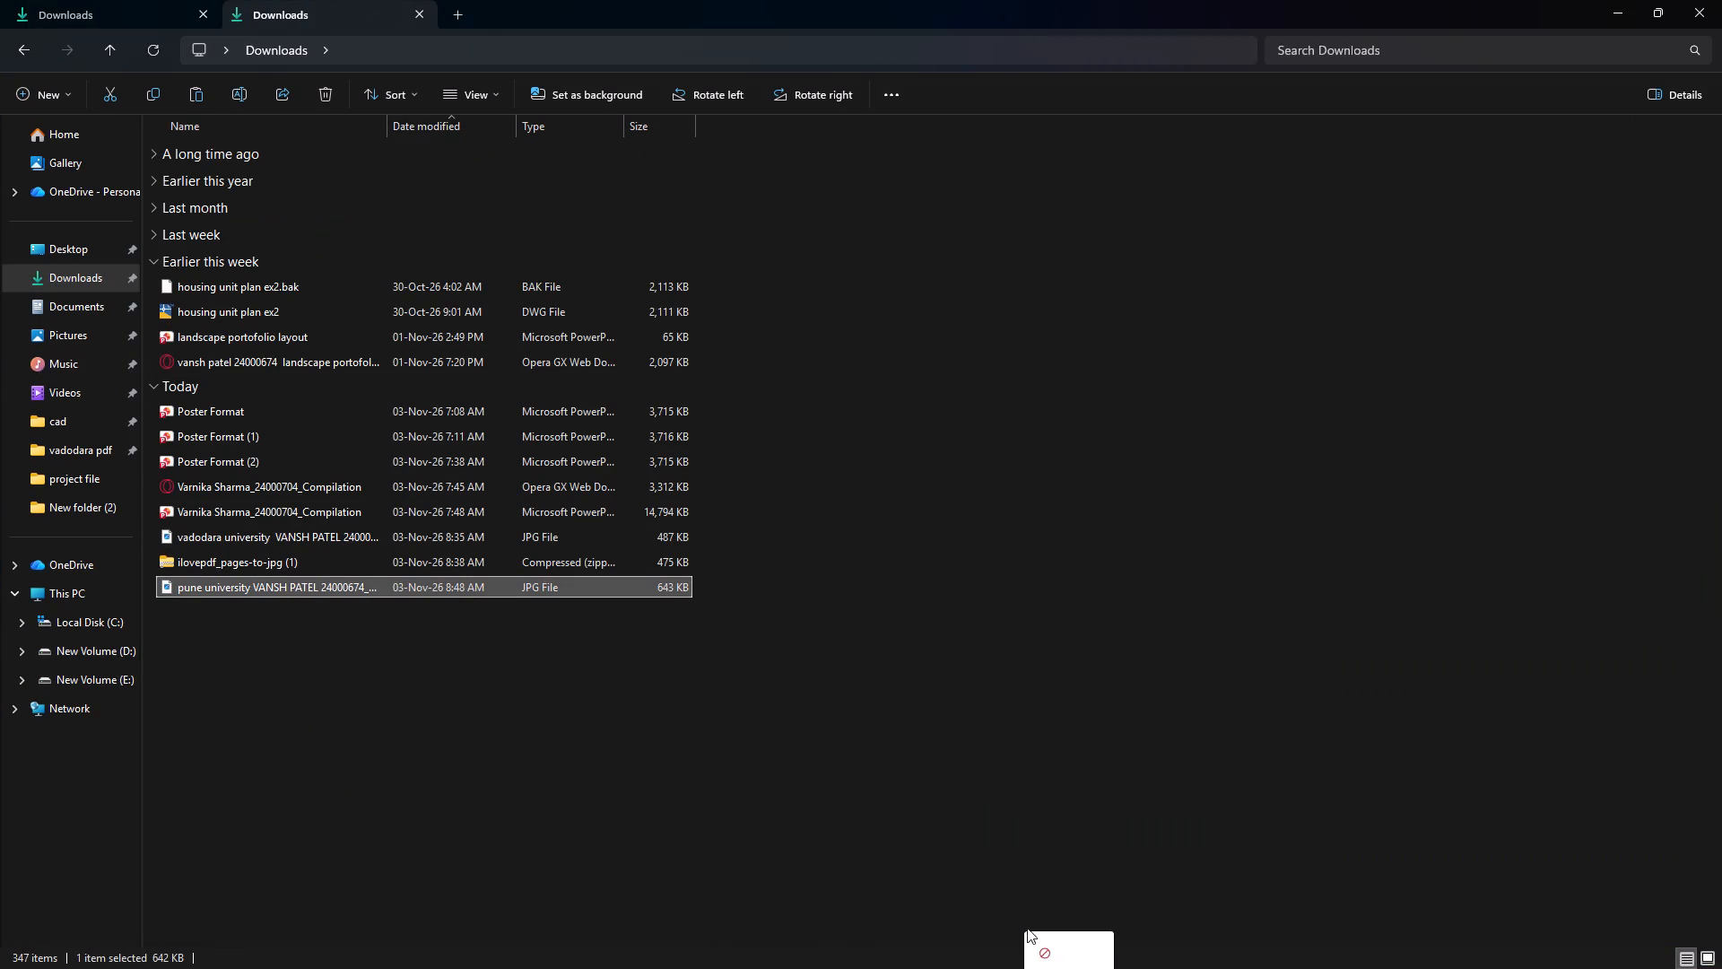
left_click_drag(1027, 928, 535, 591)
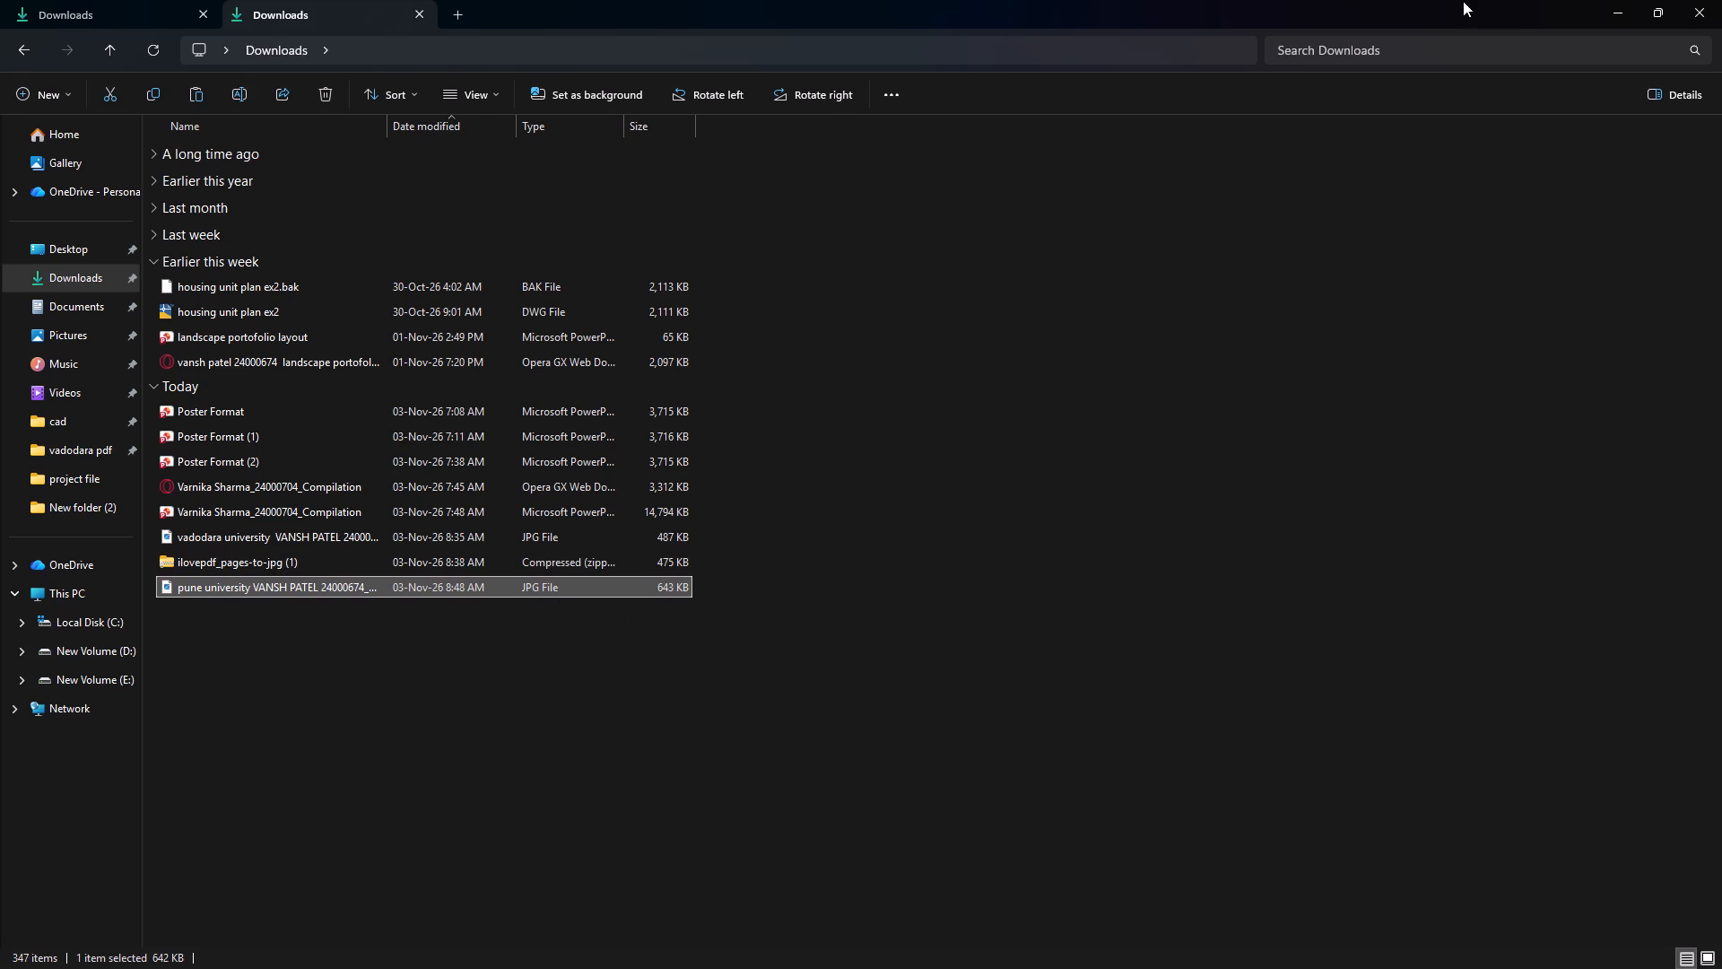
left_click_drag(1429, 4, 700, 300)
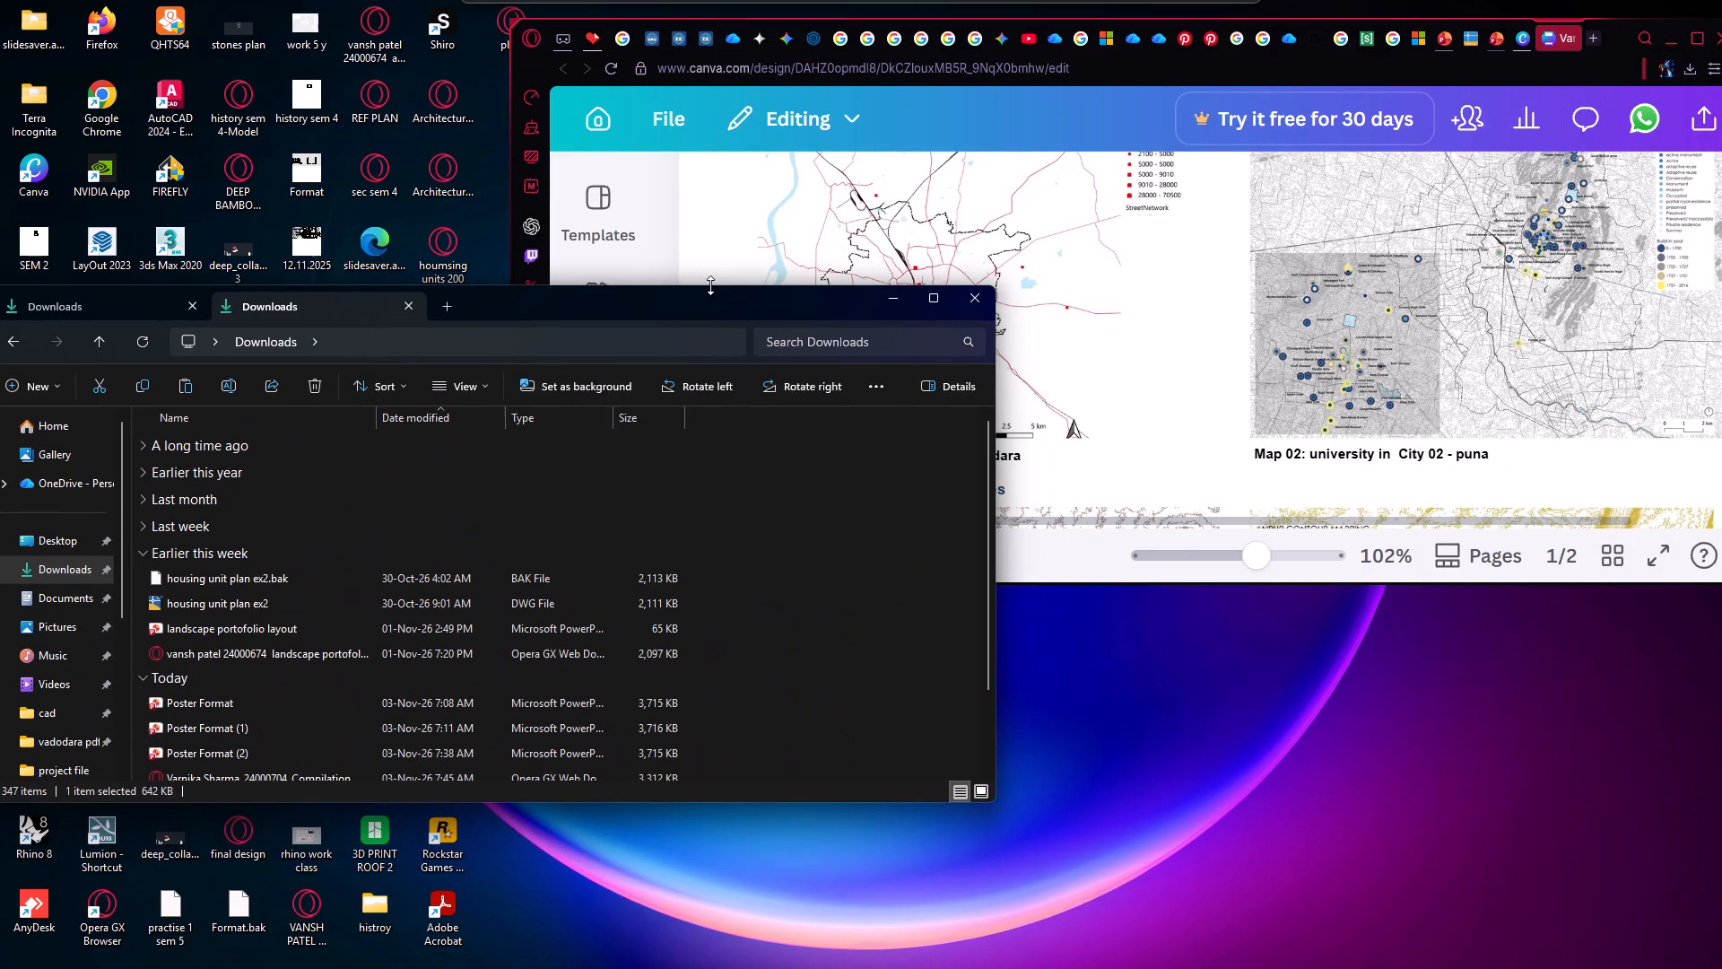
Add the pune university JPG from Downloads to page 1 of the compilation, placing it loosely over the topography section.
scroll(569, 554, "down", 3)
left_click_drag(449, 773, 454, 772)
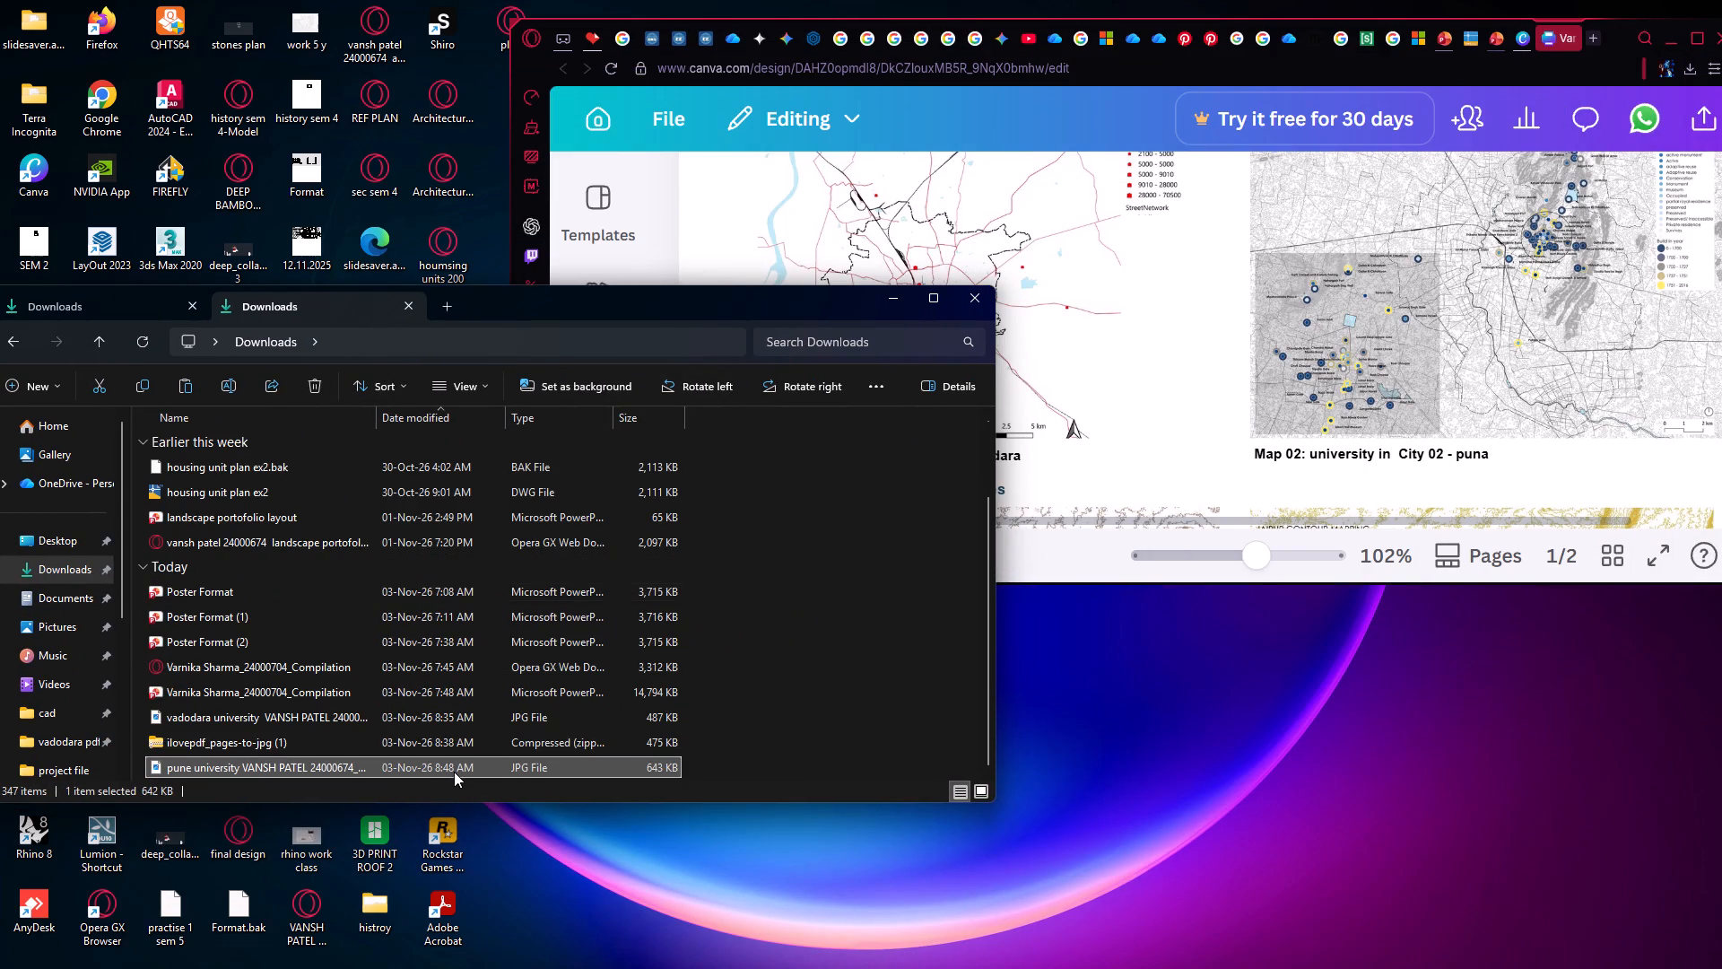
left_click_drag(454, 772, 1457, 373)
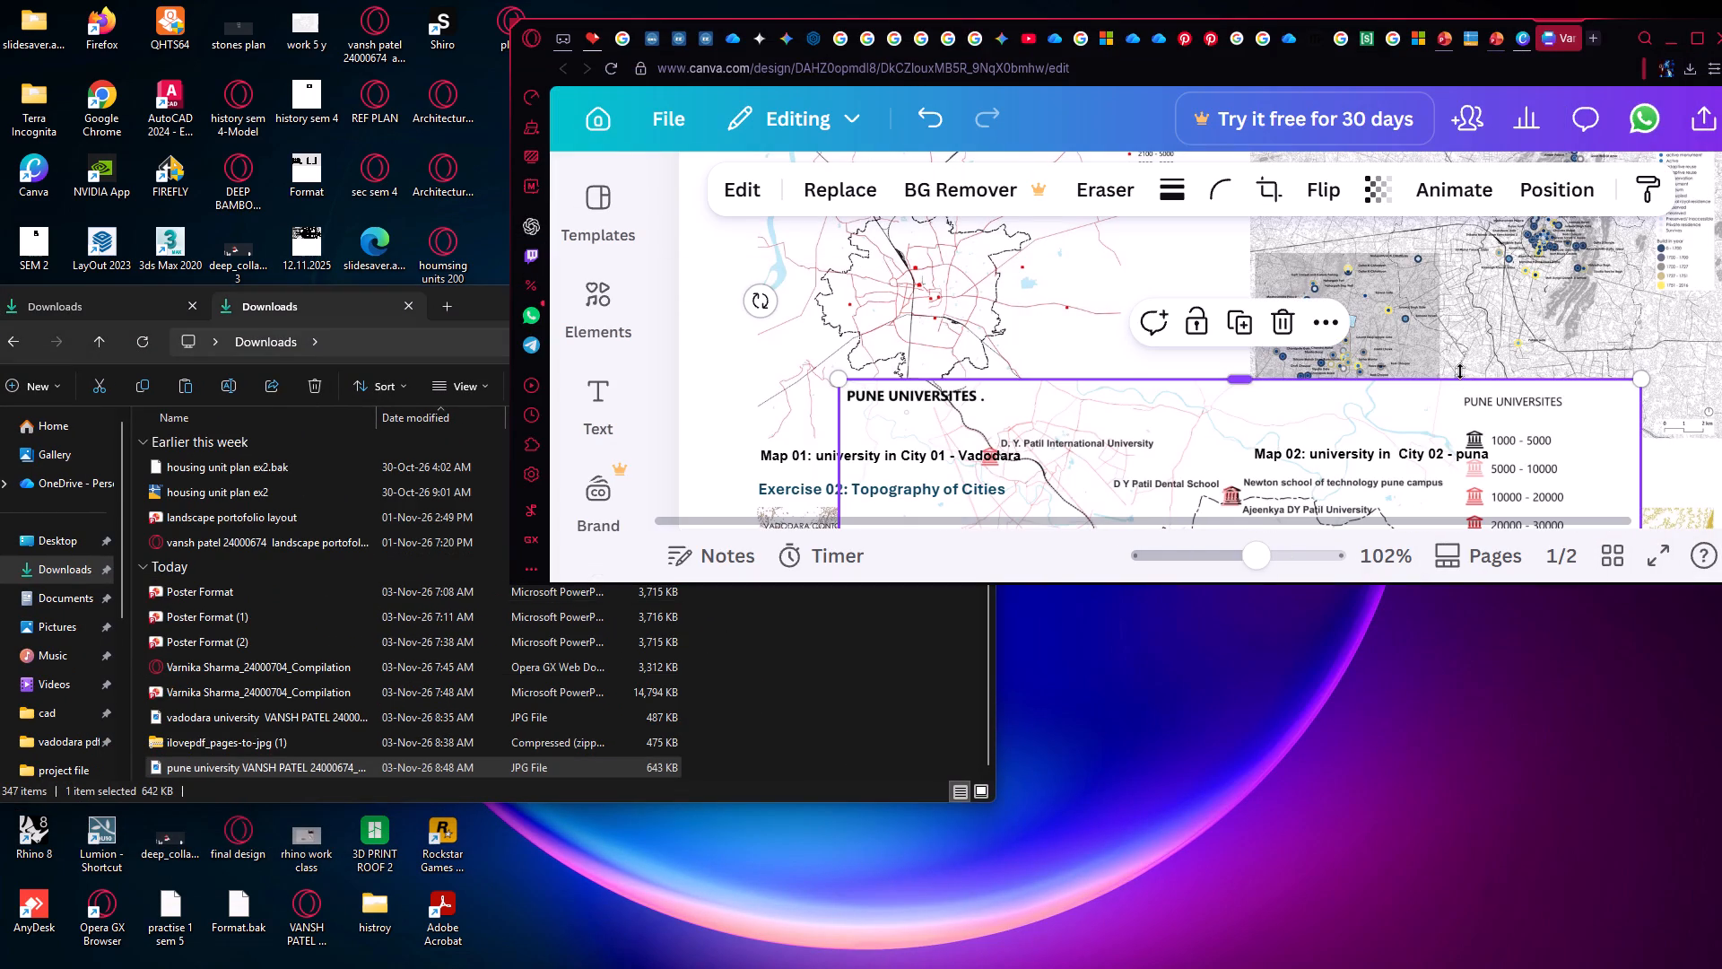
scroll(1431, 351, "down", 5)
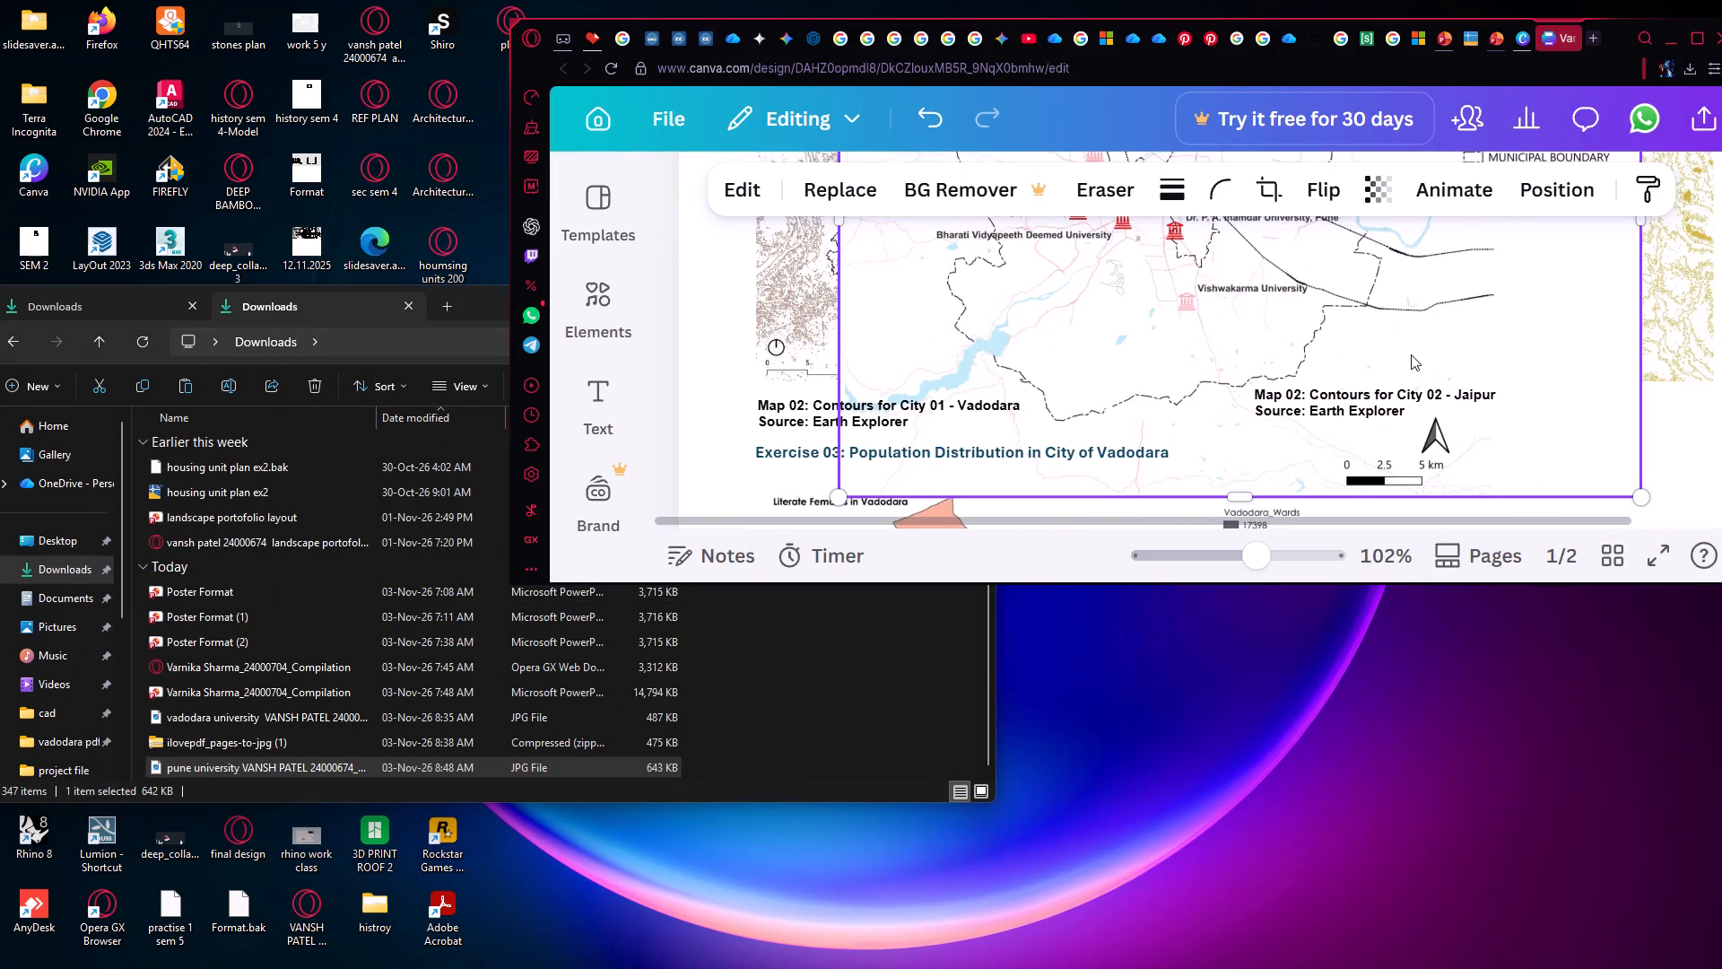
left_click_drag(1290, 348, 1360, 407)
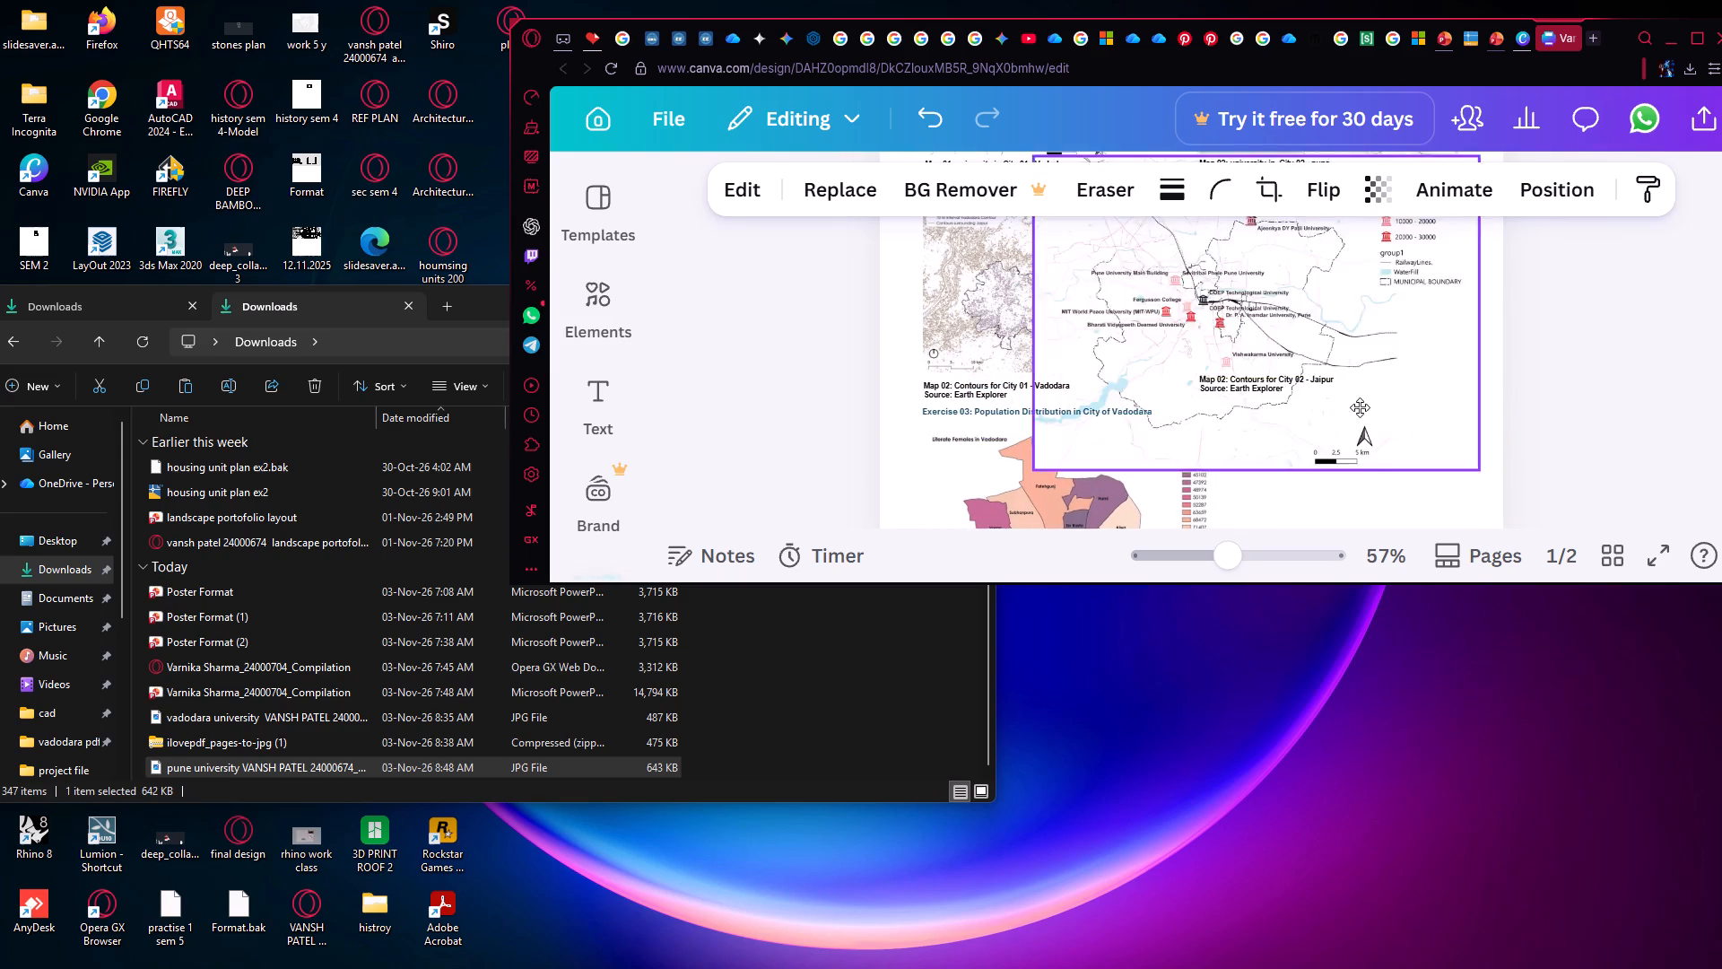
left_click_drag(1360, 407, 1363, 482)
scroll(1432, 301, "up", 5)
scroll(1400, 319, "down", 2)
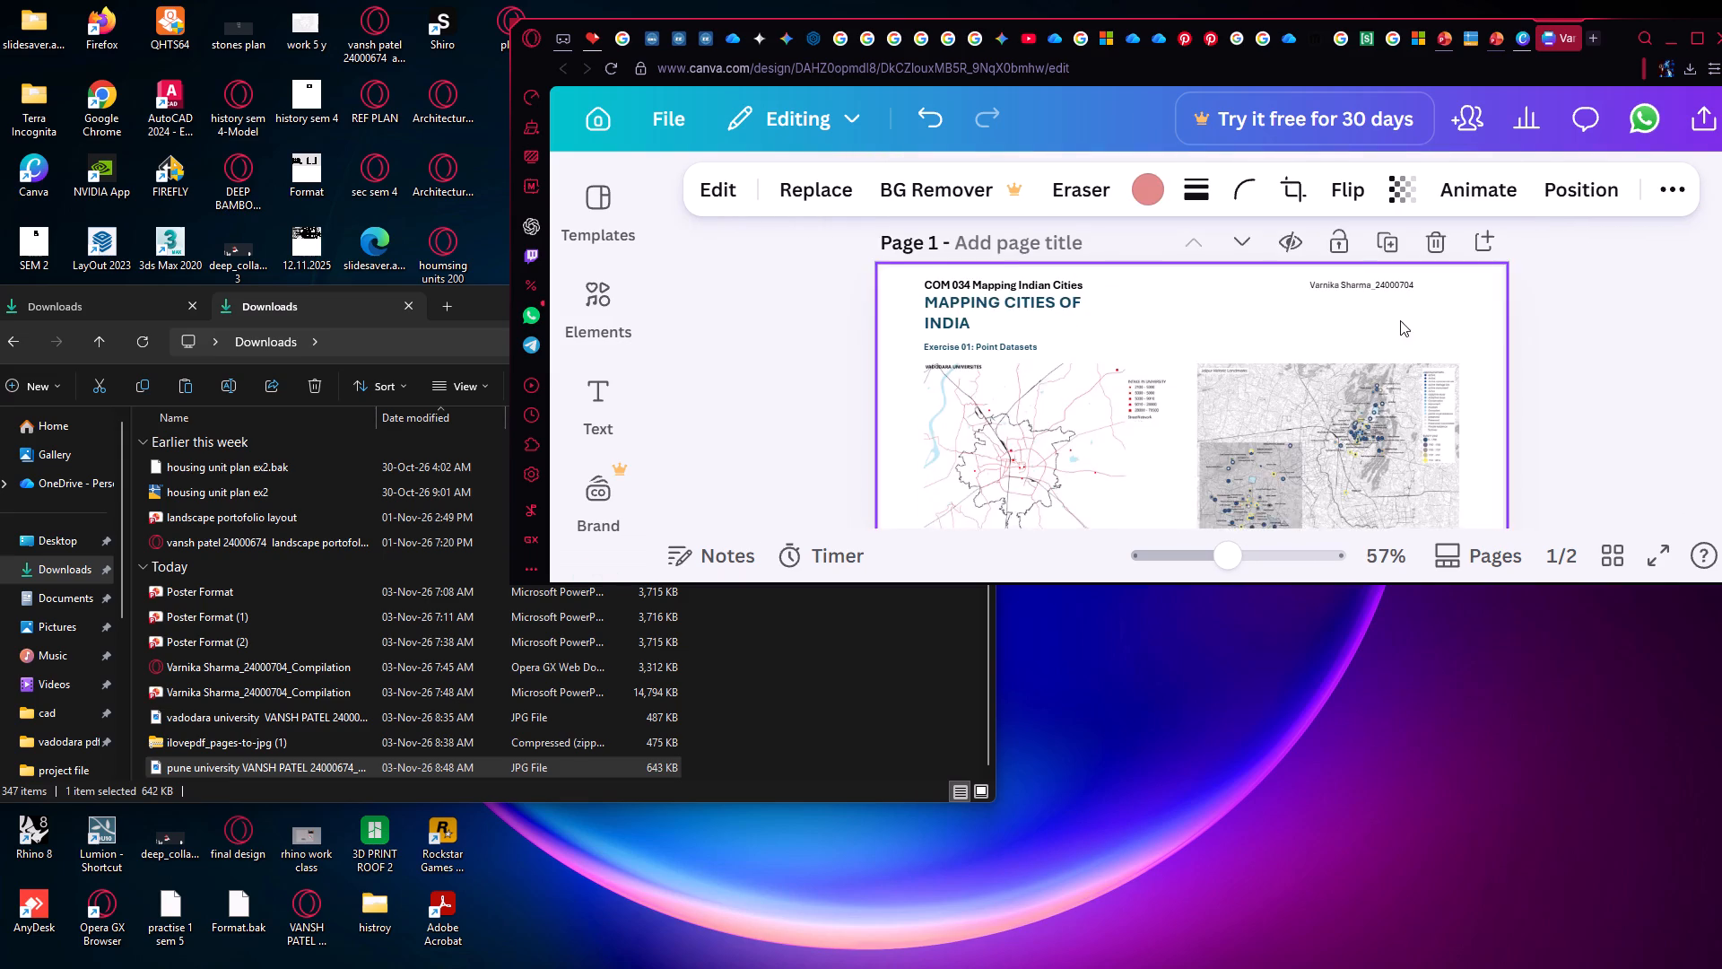
left_click(1370, 318)
scroll(1345, 328, "down", 2)
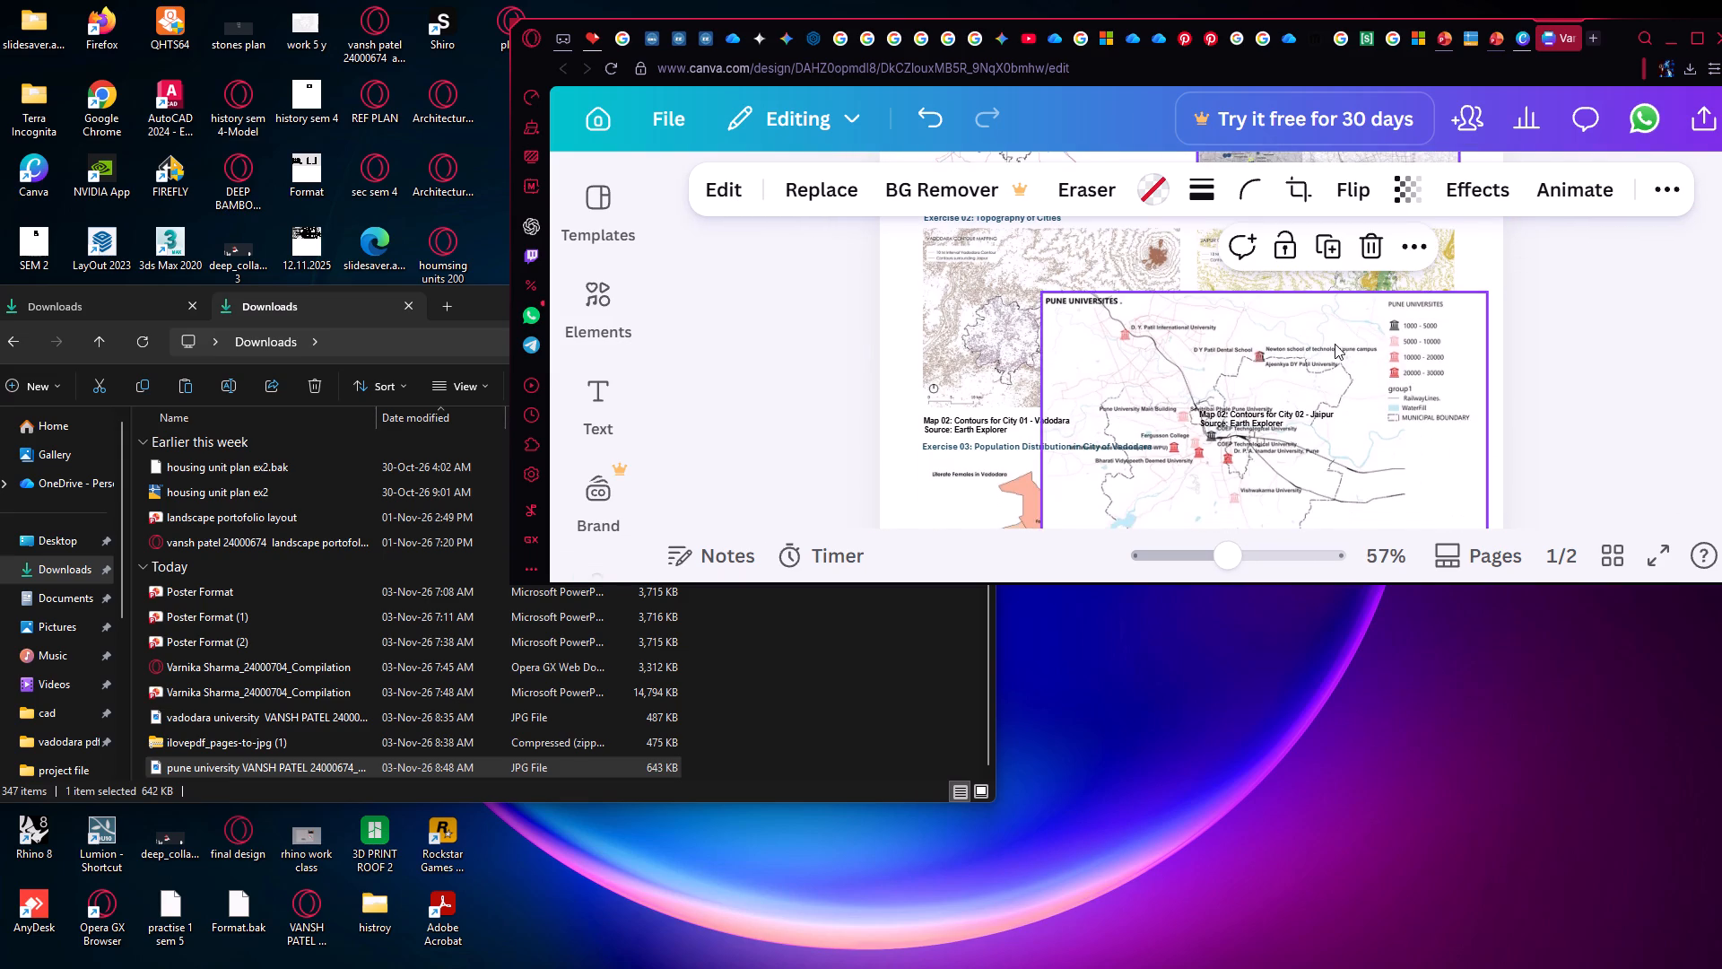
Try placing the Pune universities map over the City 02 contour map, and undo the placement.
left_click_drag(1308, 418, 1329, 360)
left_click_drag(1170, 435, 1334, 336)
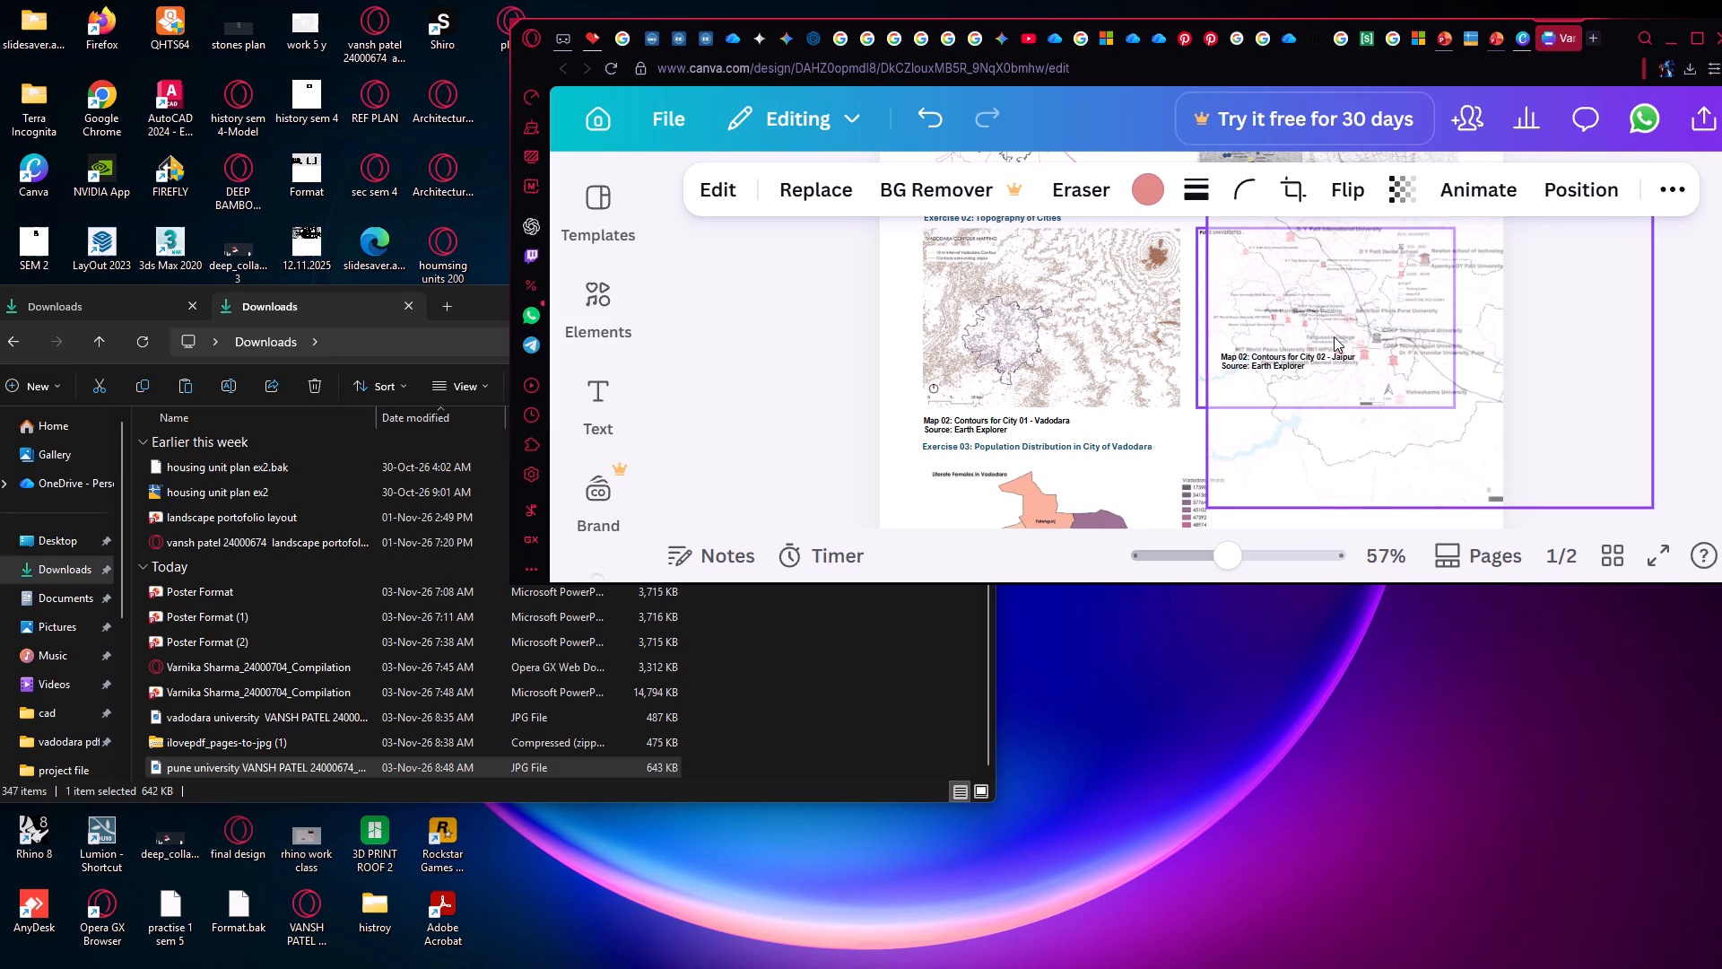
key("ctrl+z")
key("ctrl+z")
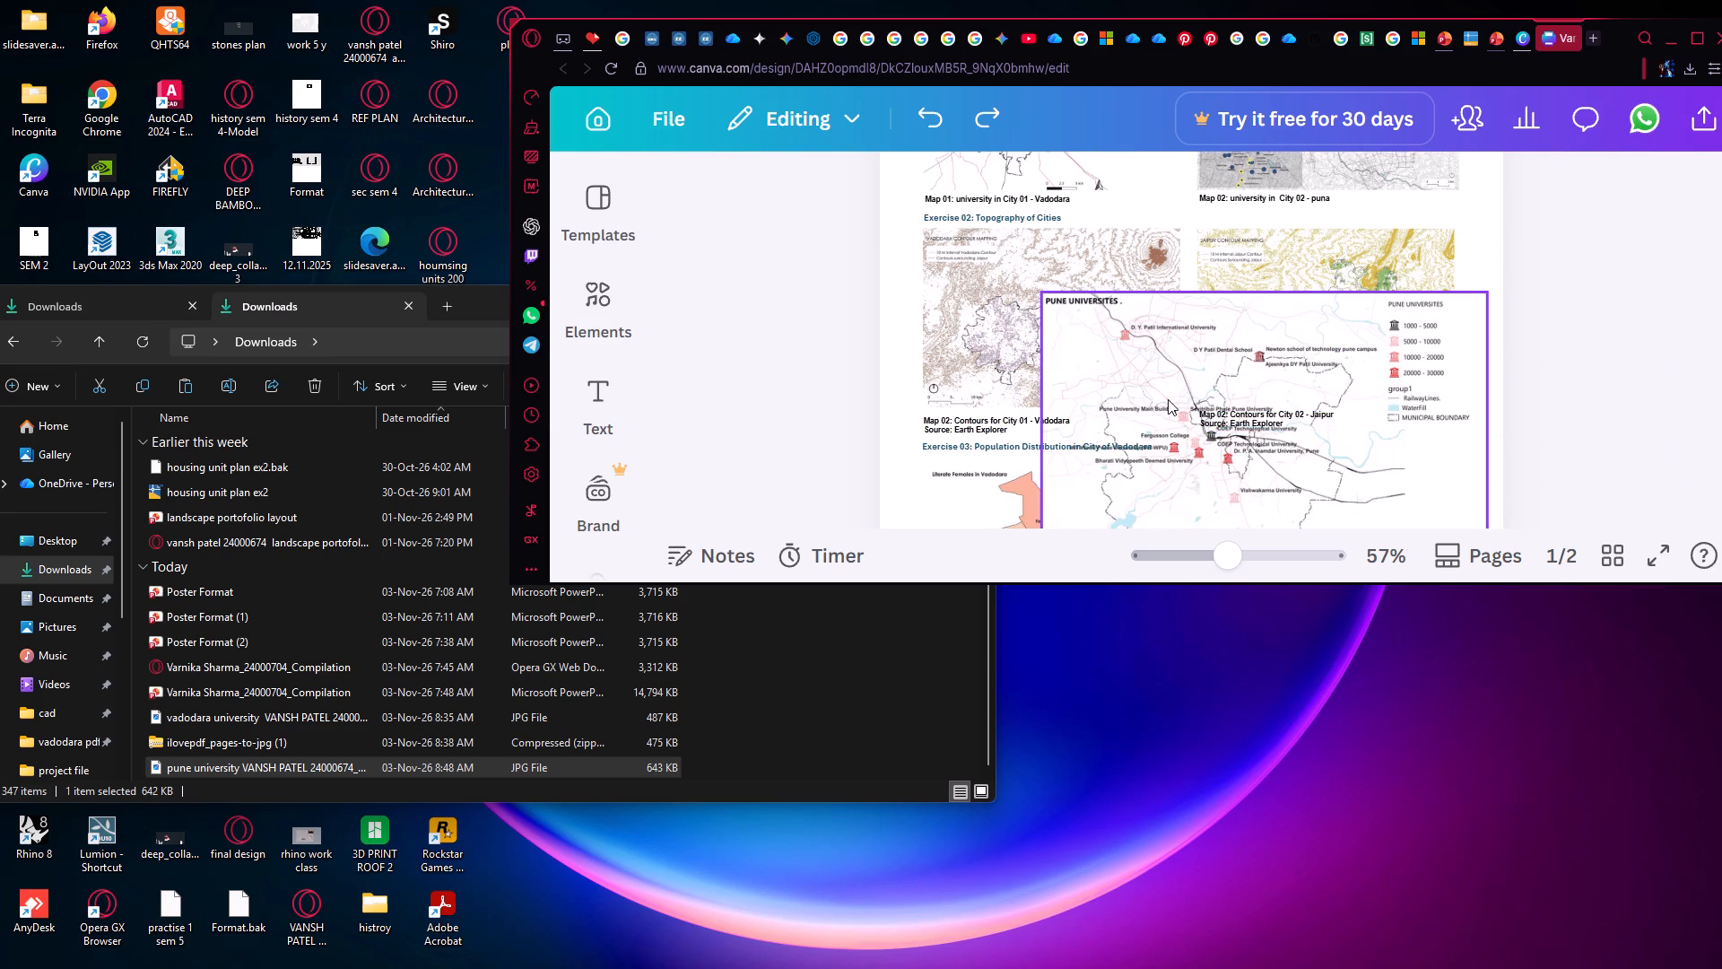
Replace the Jaipur landmarks image above the Map 02 caption in Exercise 01 with the Pune universities map.
left_click_drag(1107, 346, 1325, 205)
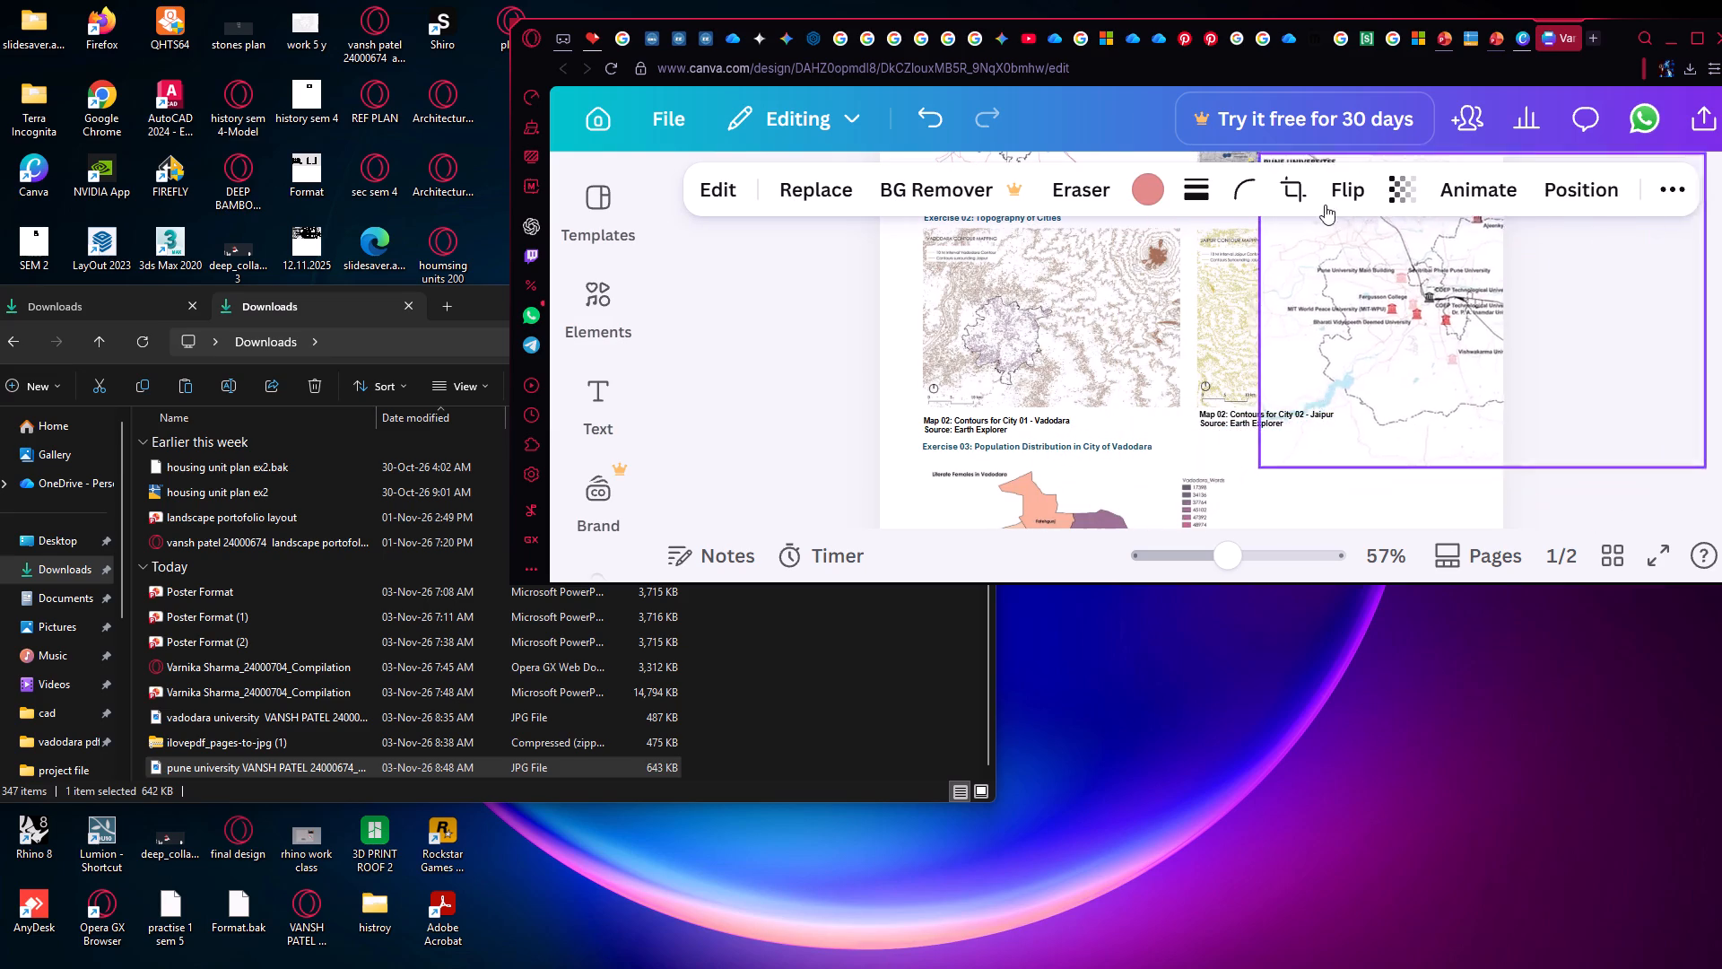
left_click_drag(1325, 205, 1264, 154)
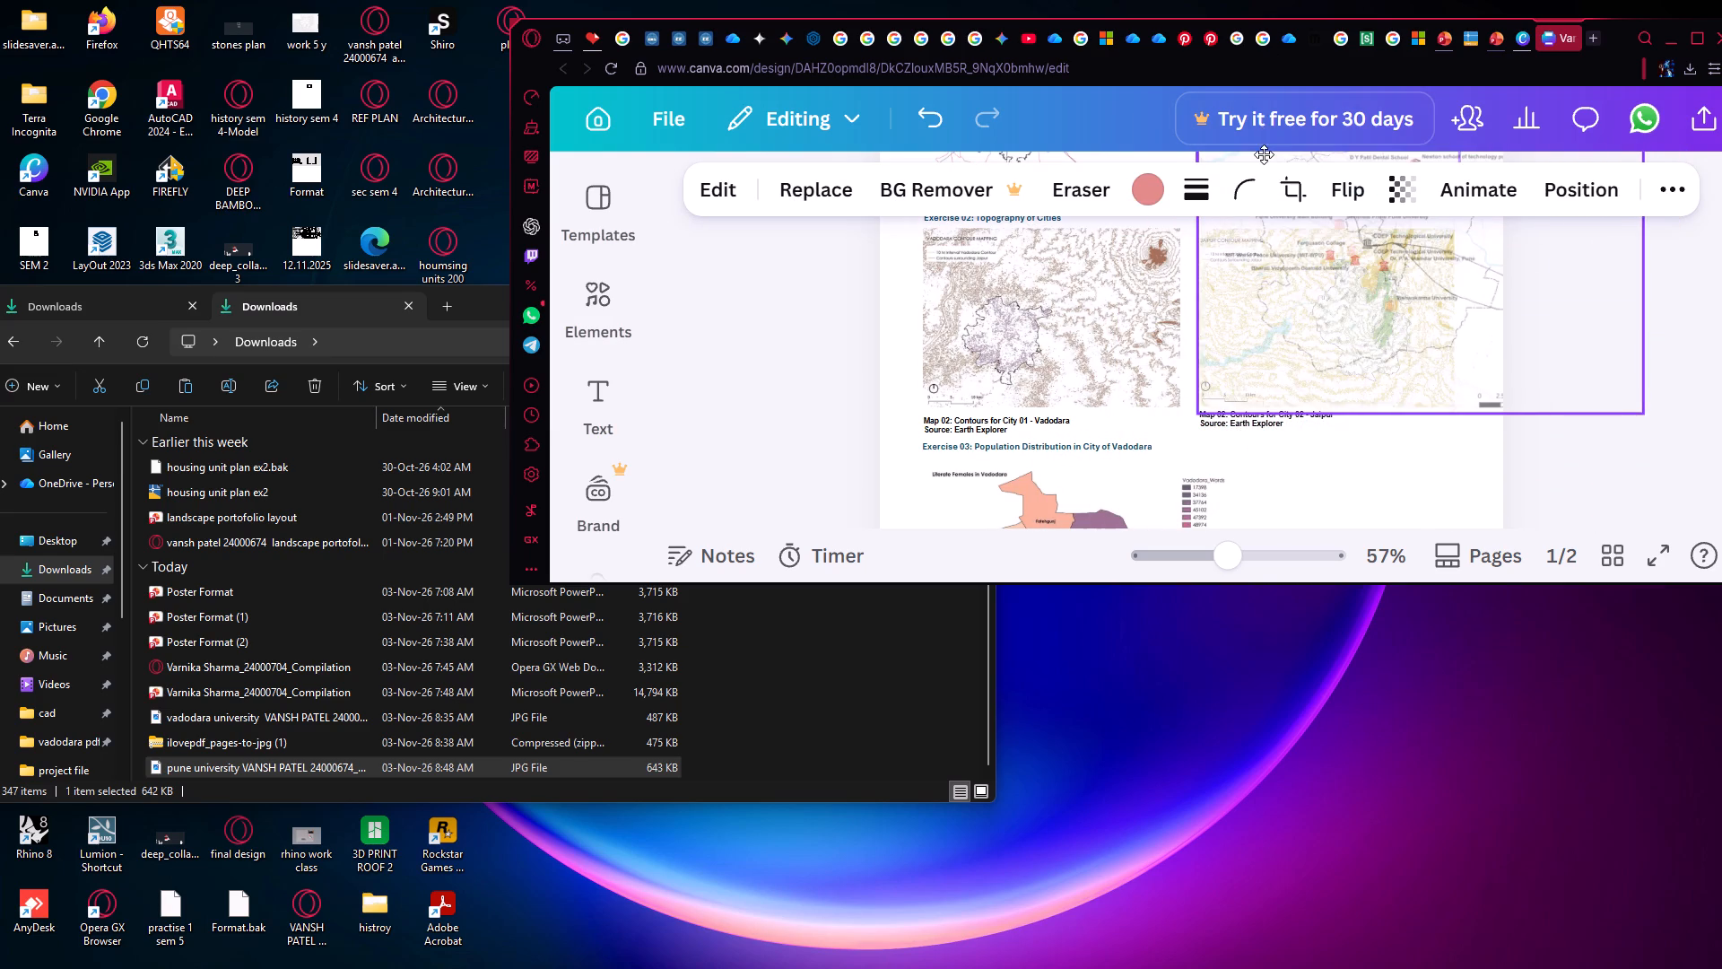
left_click_drag(1264, 154, 1269, 135)
scroll(1172, 336, "up", 5)
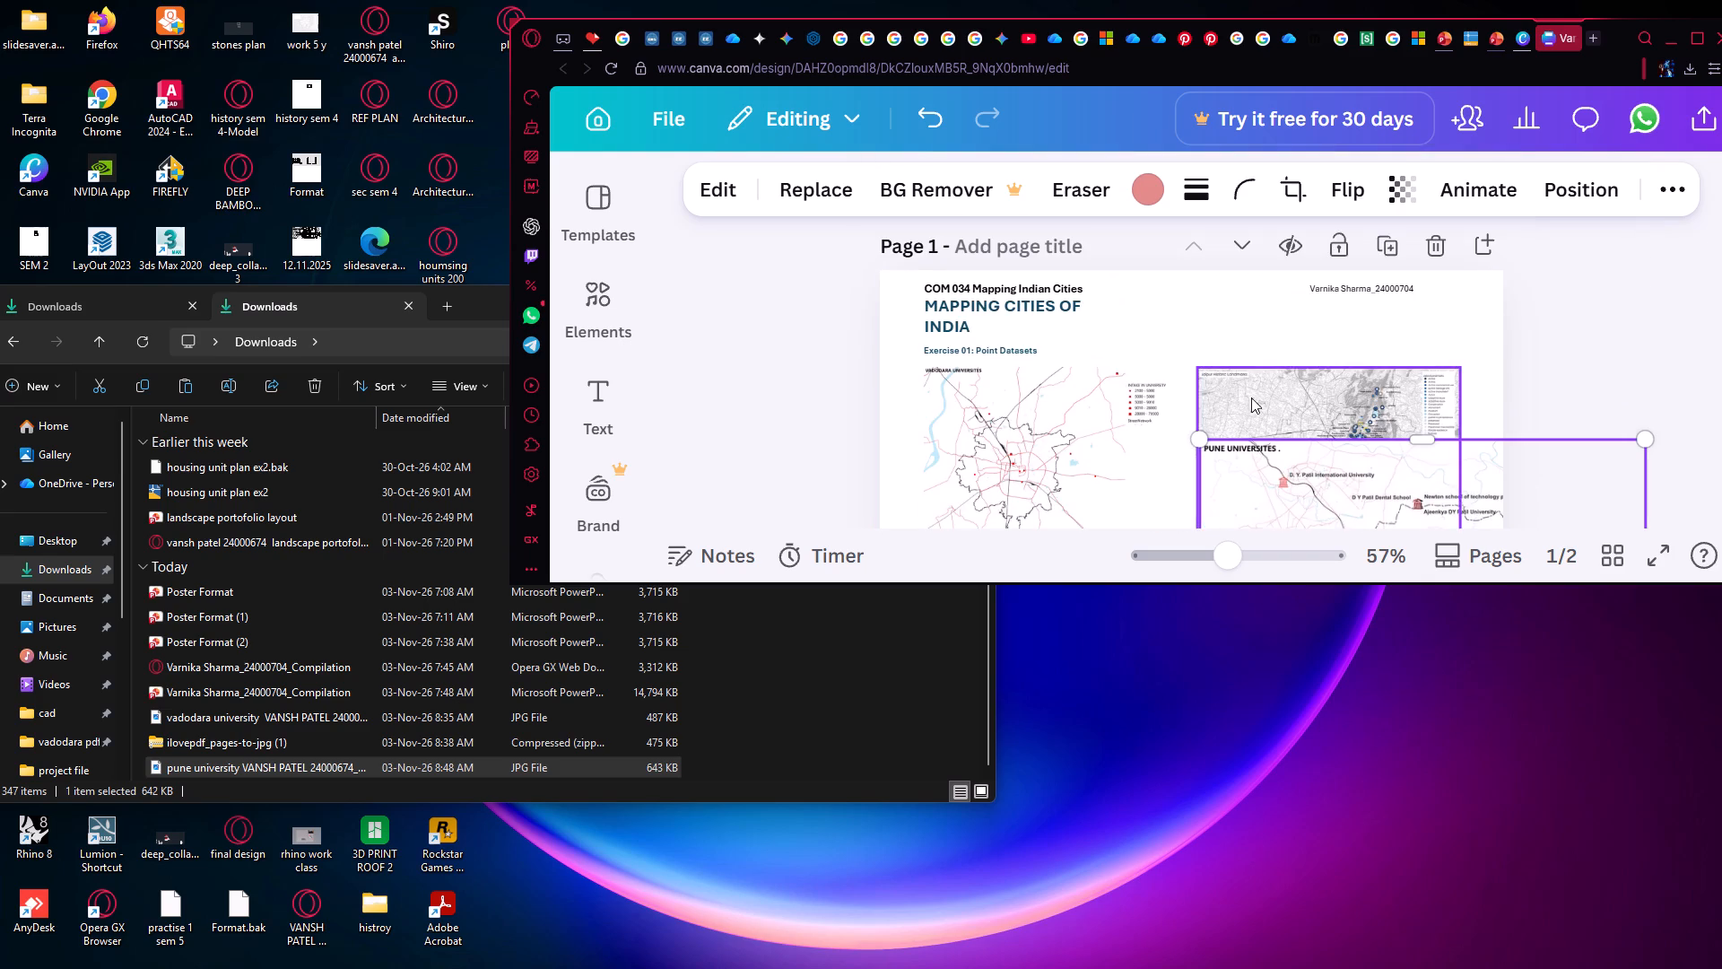
left_click_drag(1307, 490, 1289, 432)
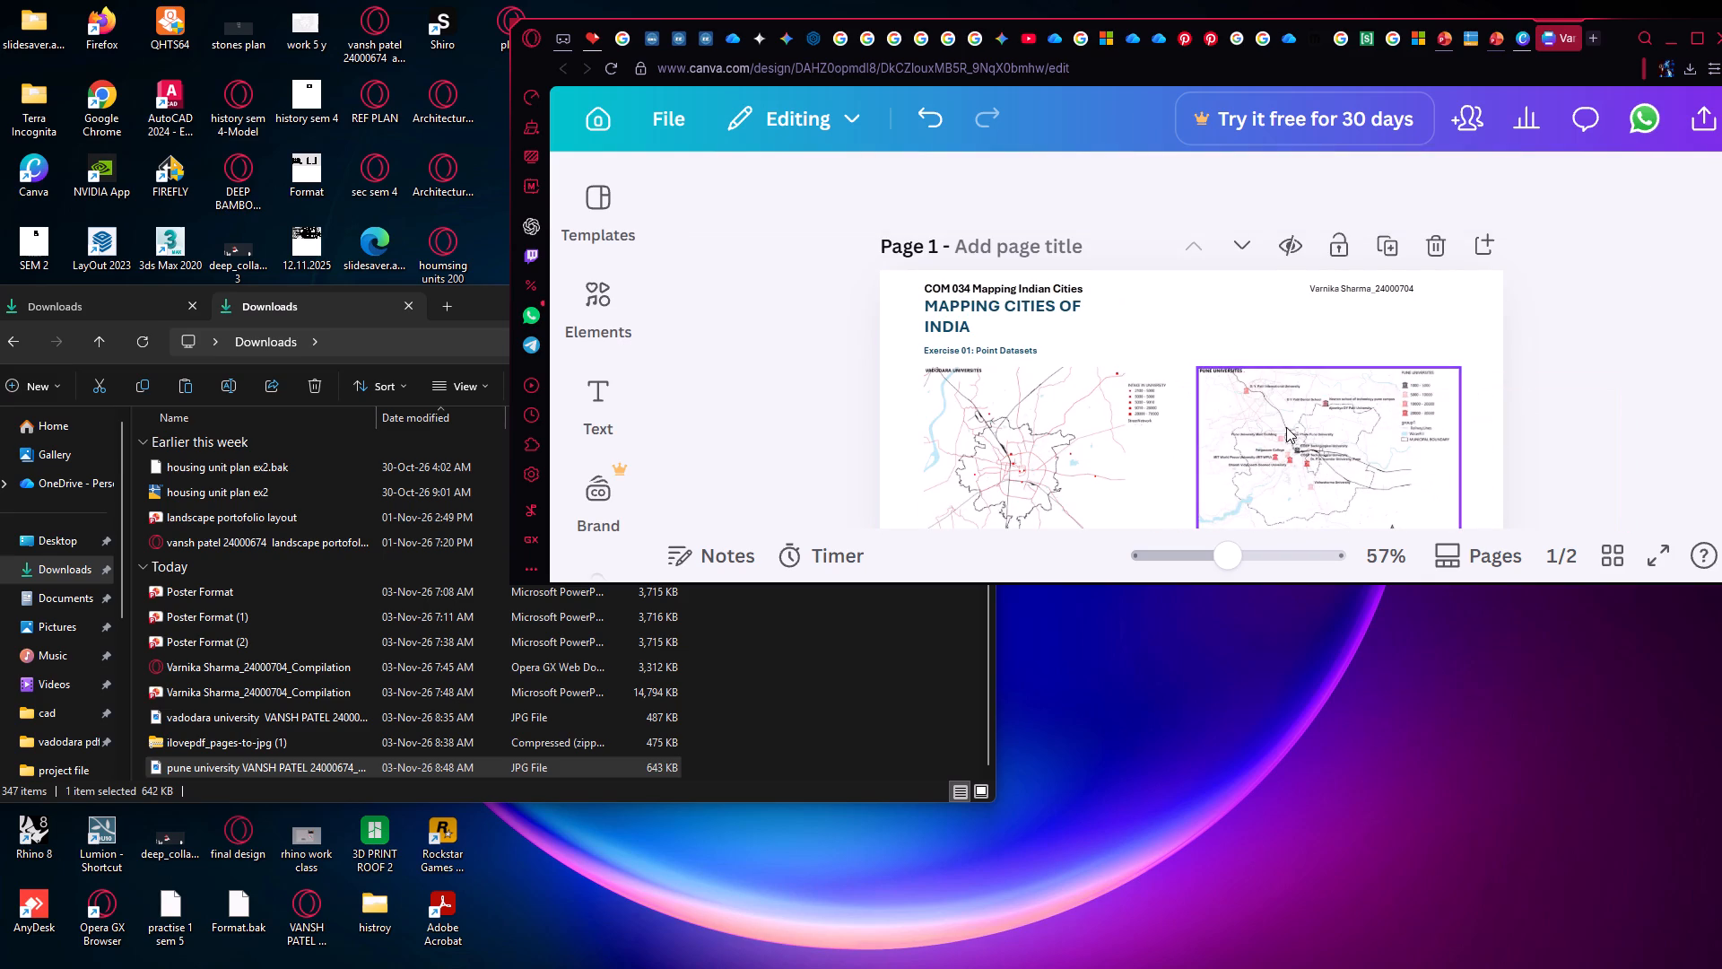
Upload the countuer pune PDF from mapping the city > counters > PUNE to iLovePDF's PDF to JPG converter.
scroll(1265, 397, "down", 3)
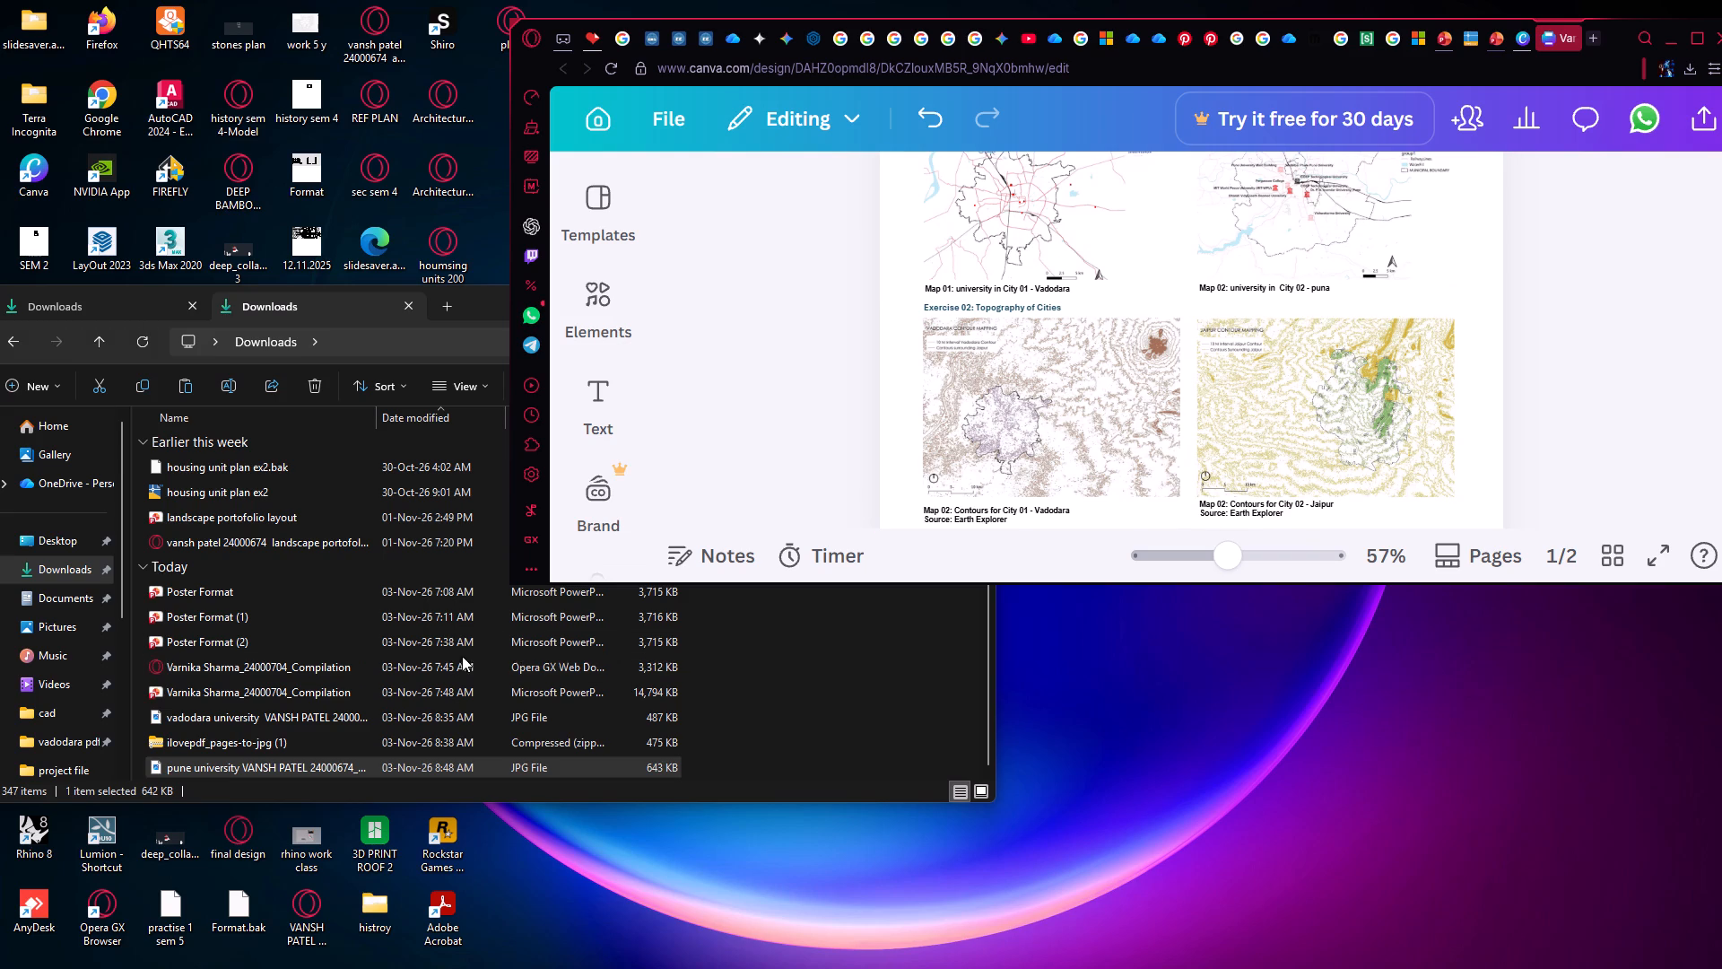
scroll(404, 661, "down", 2)
left_click(586, 43)
left_click(1148, 105)
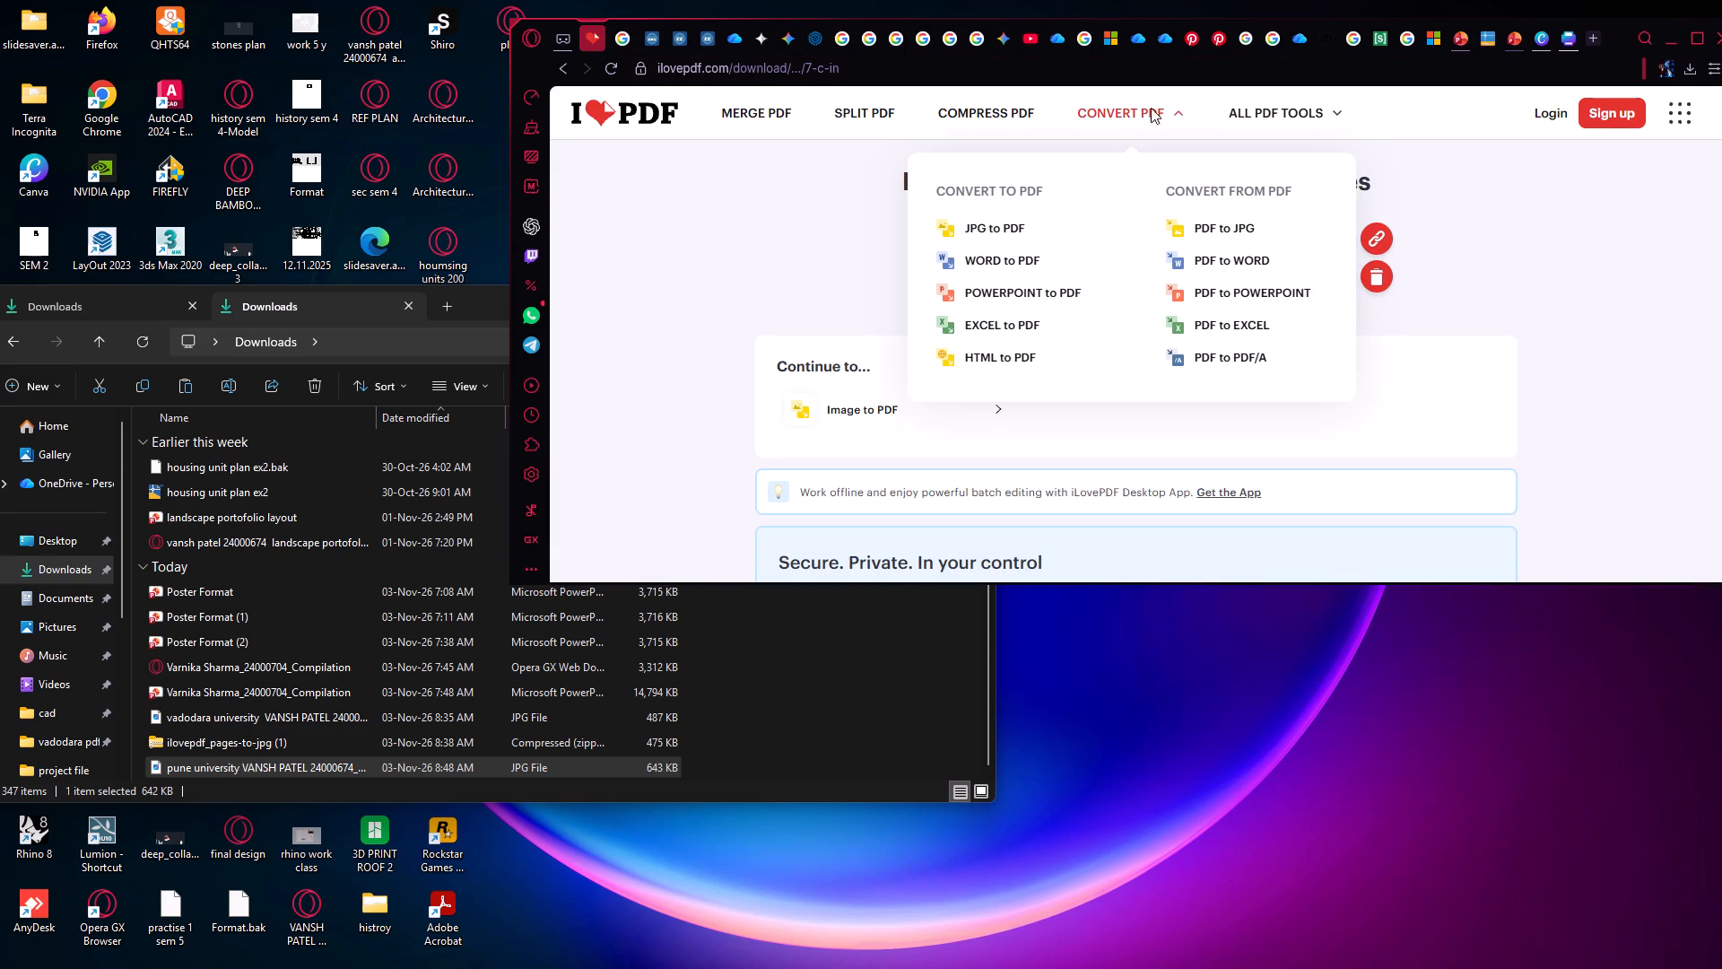
left_click(1229, 230)
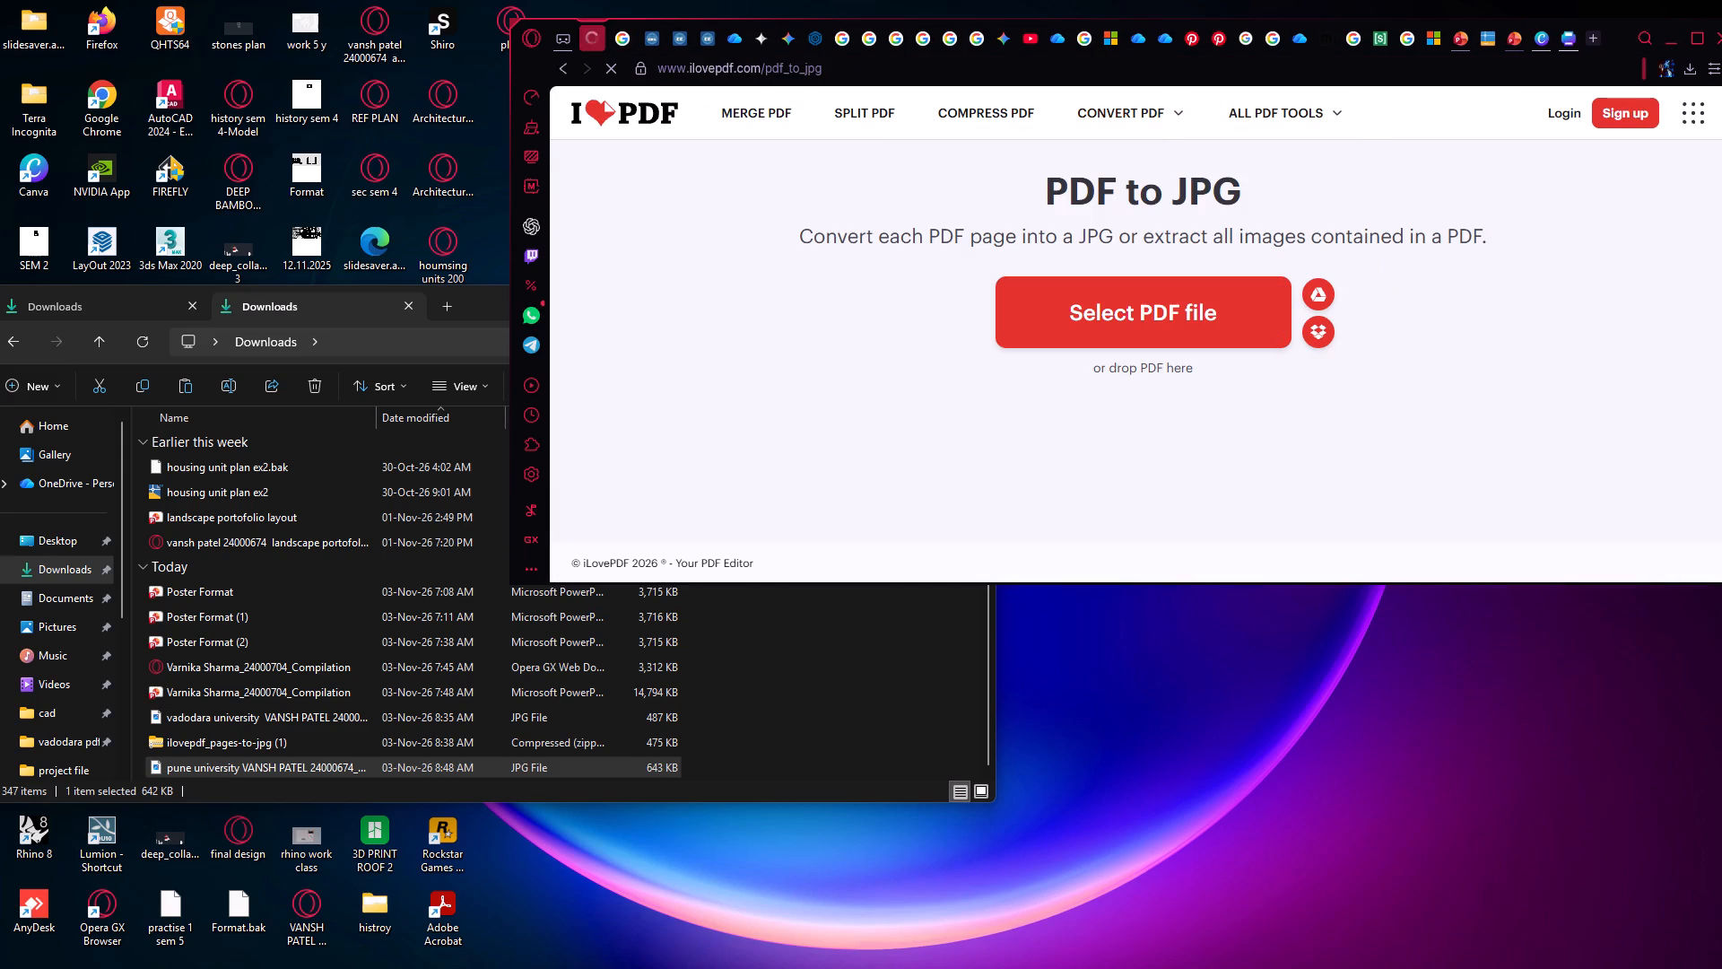
left_click(1198, 307)
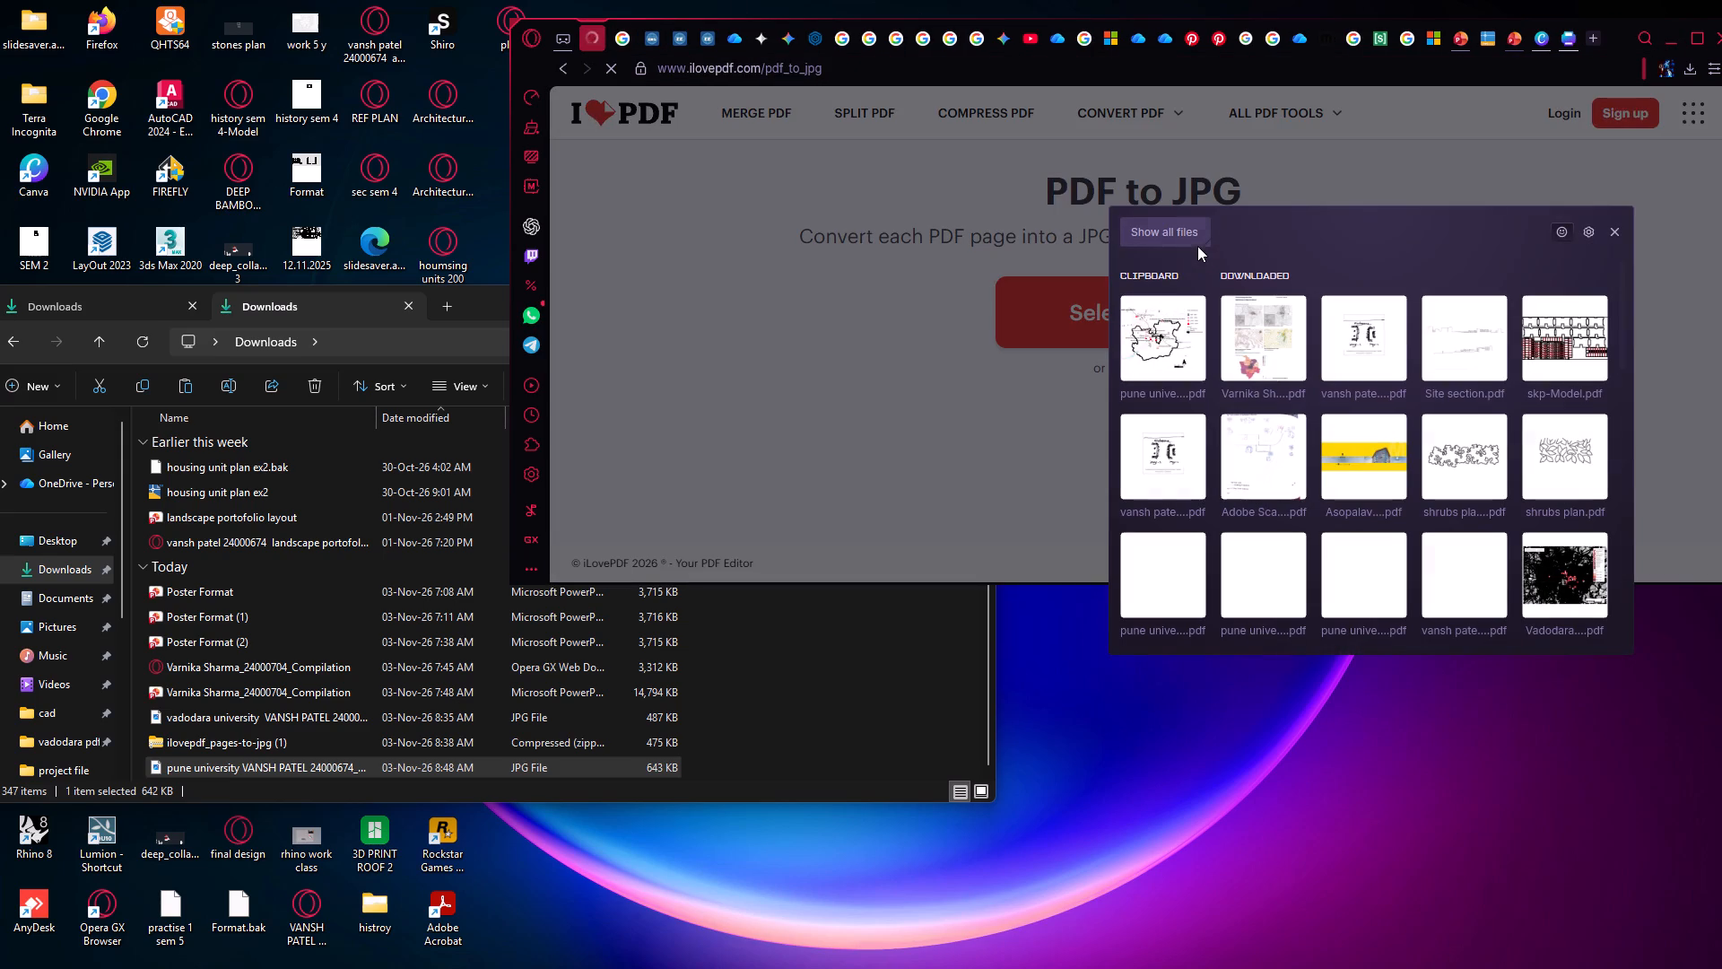
left_click(1189, 240)
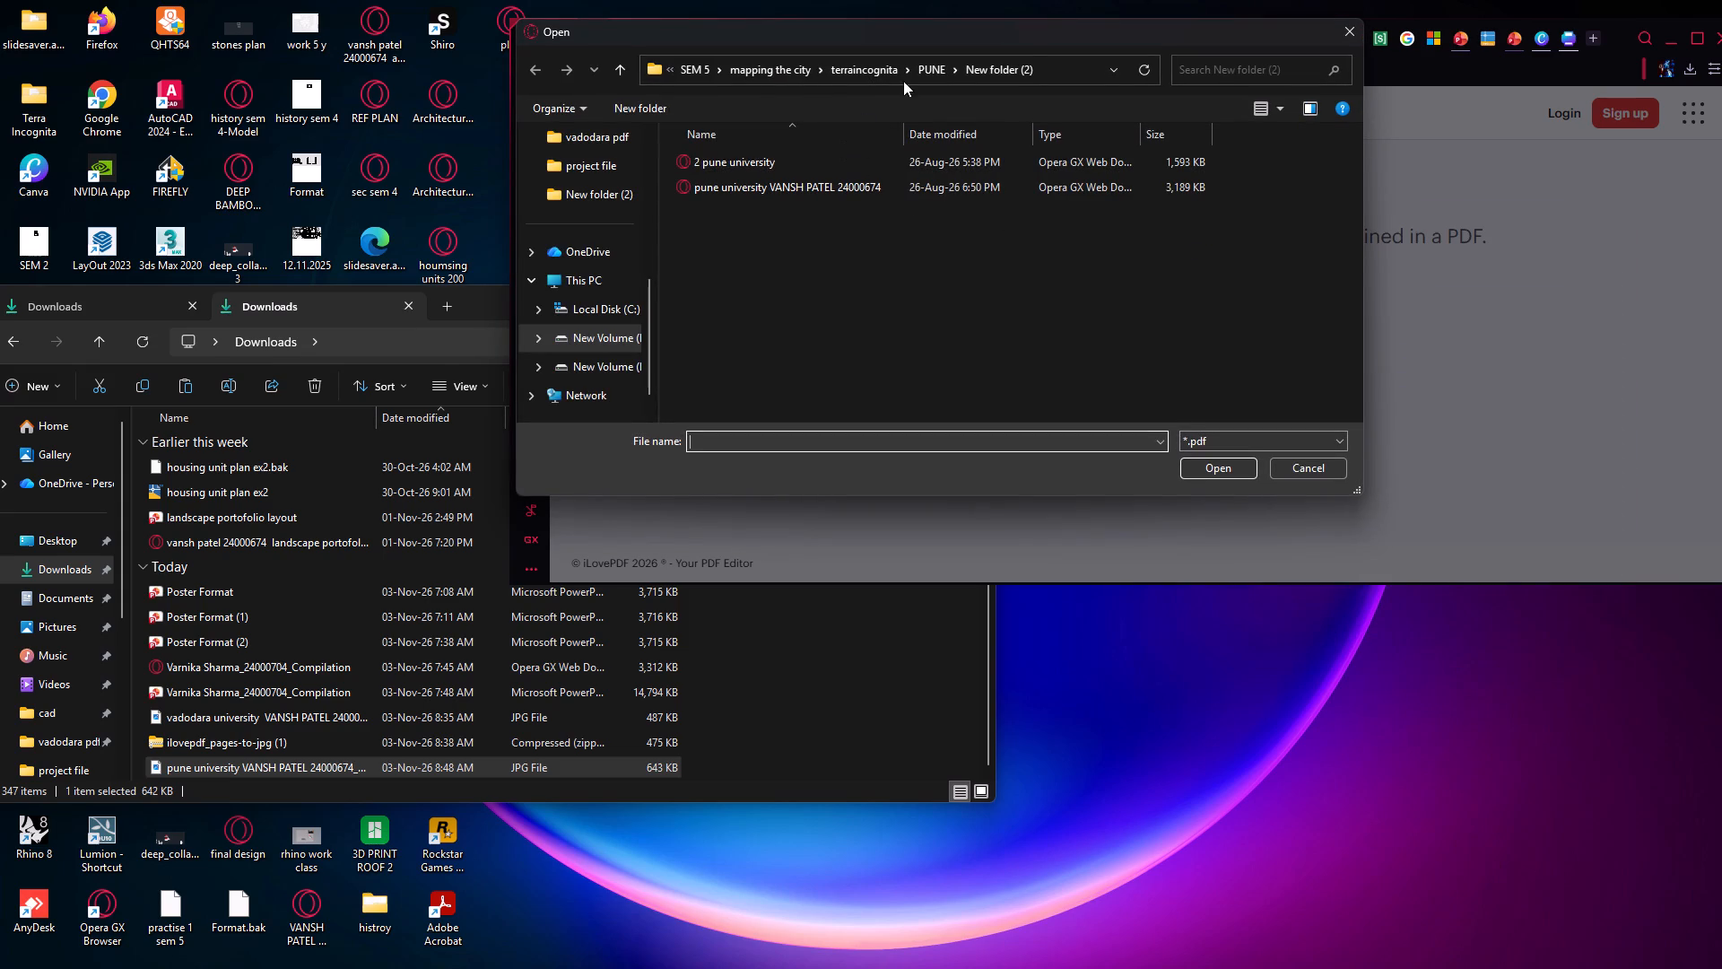
left_click(855, 70)
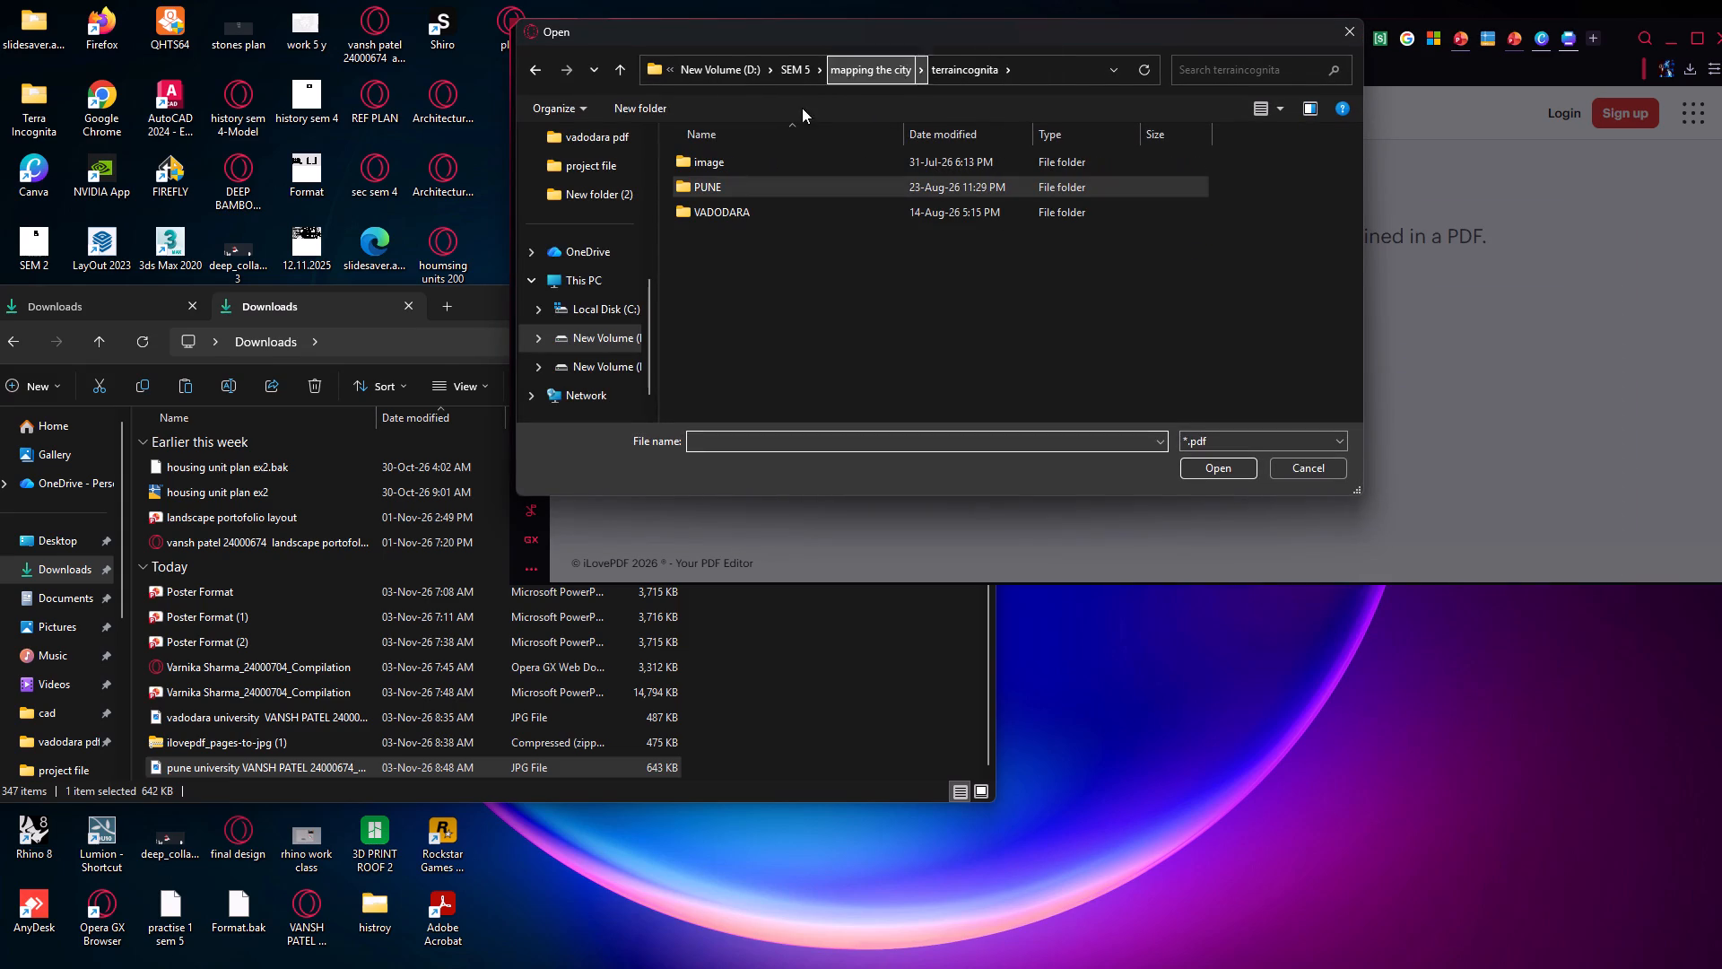
left_click(873, 70)
double_click(770, 155)
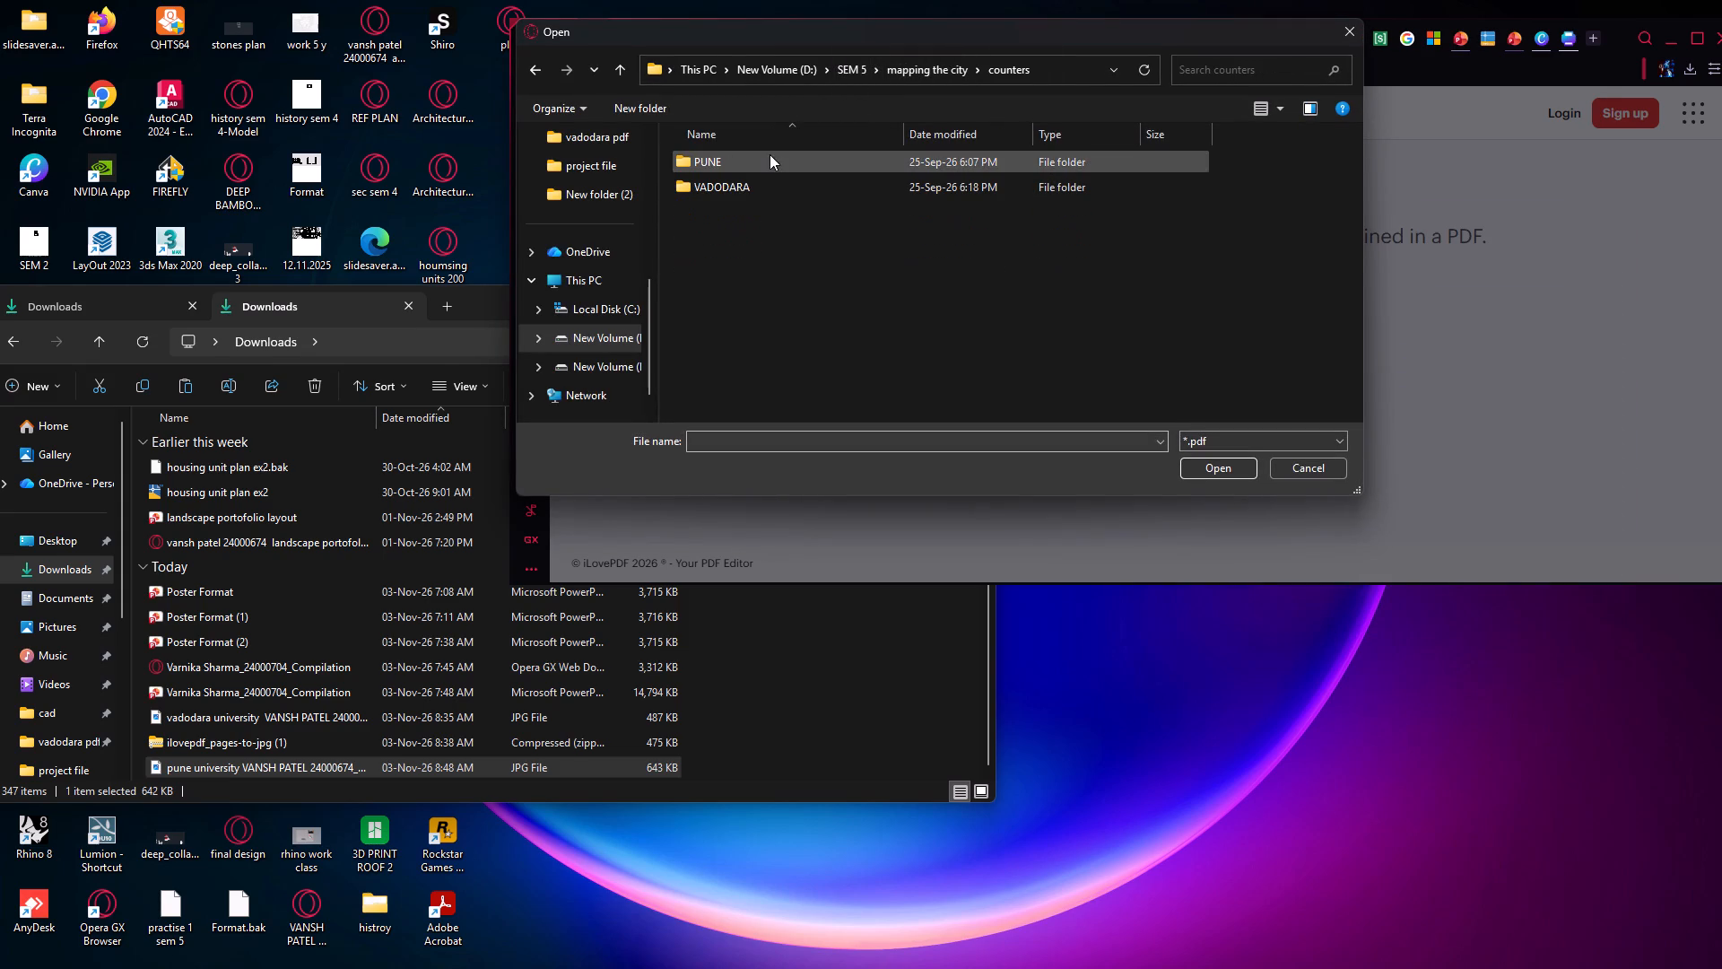
double_click(770, 154)
left_click(768, 160)
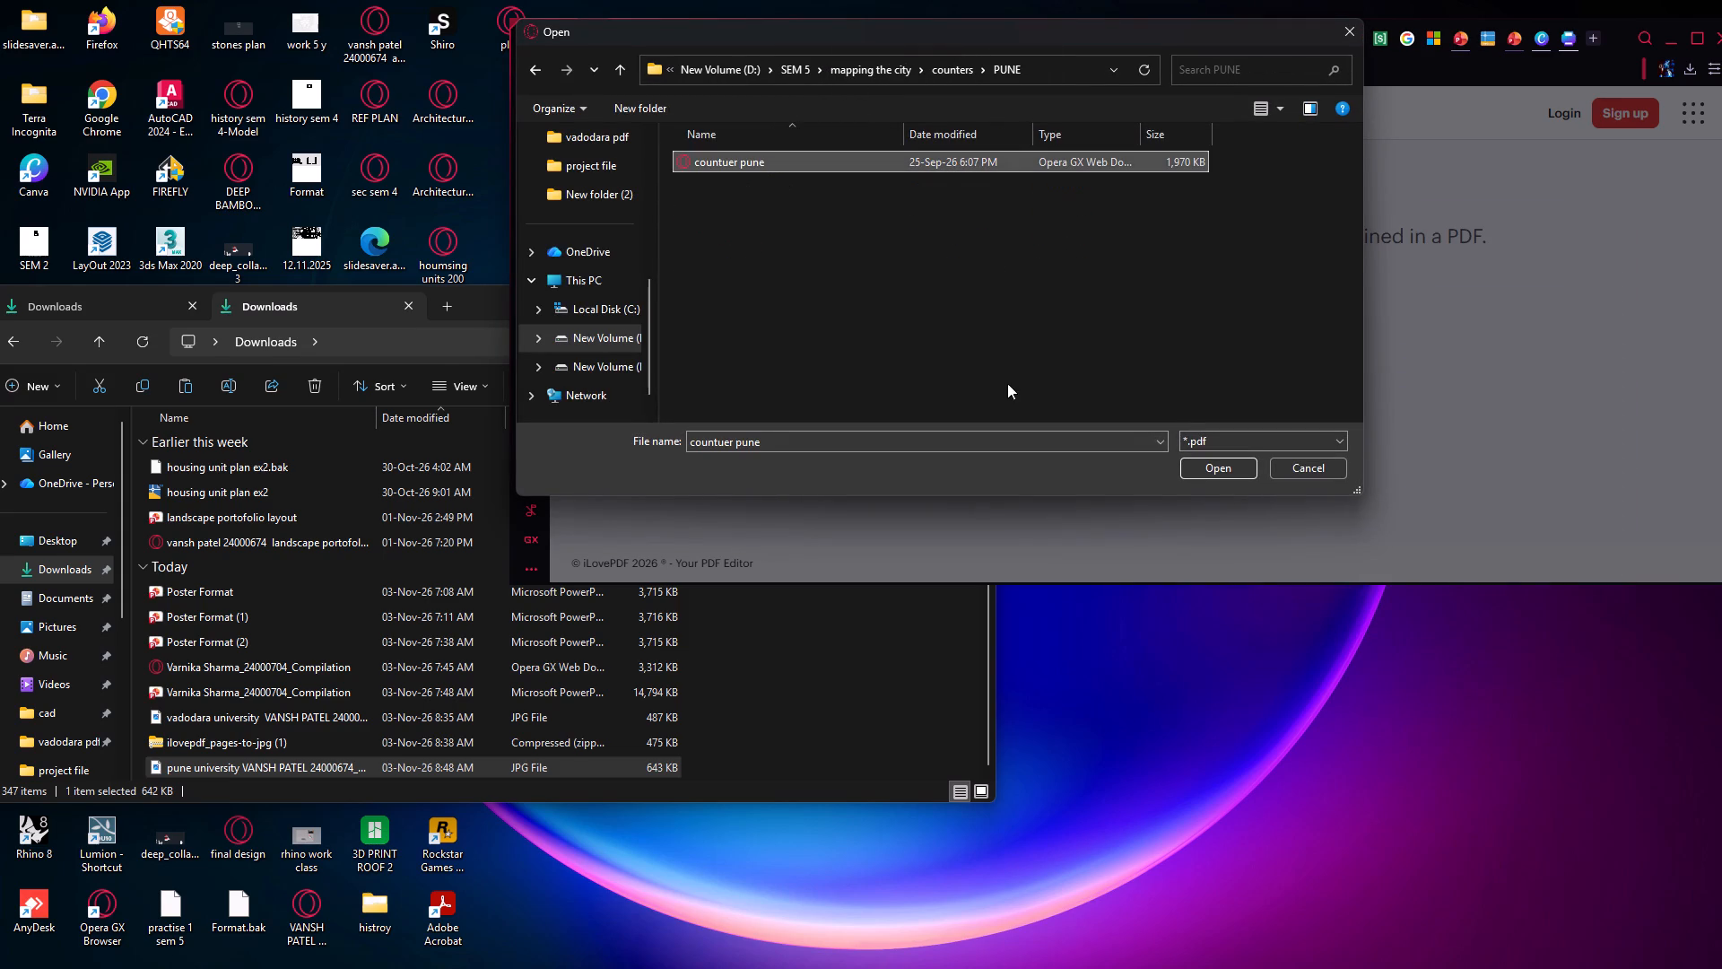
left_click(1206, 471)
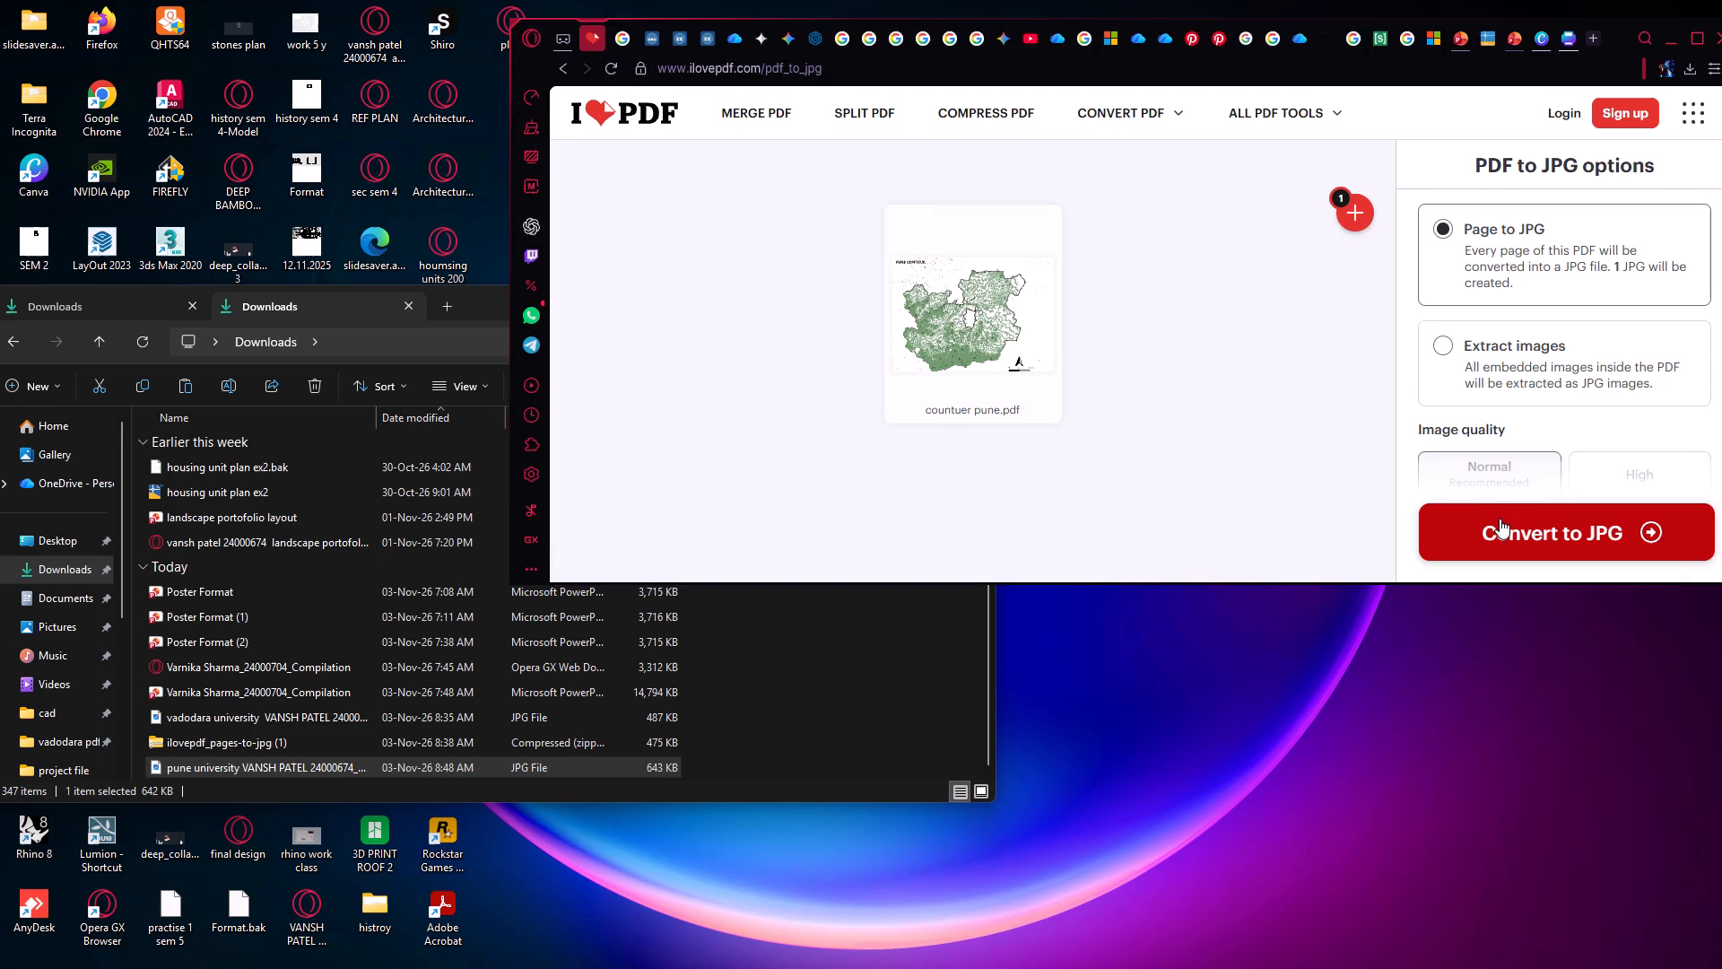
Add the VADODARA COUNTOUR PDF from mapping the city > counters > VADODARA to the conversion alongside the Pune file.
left_click(1350, 224)
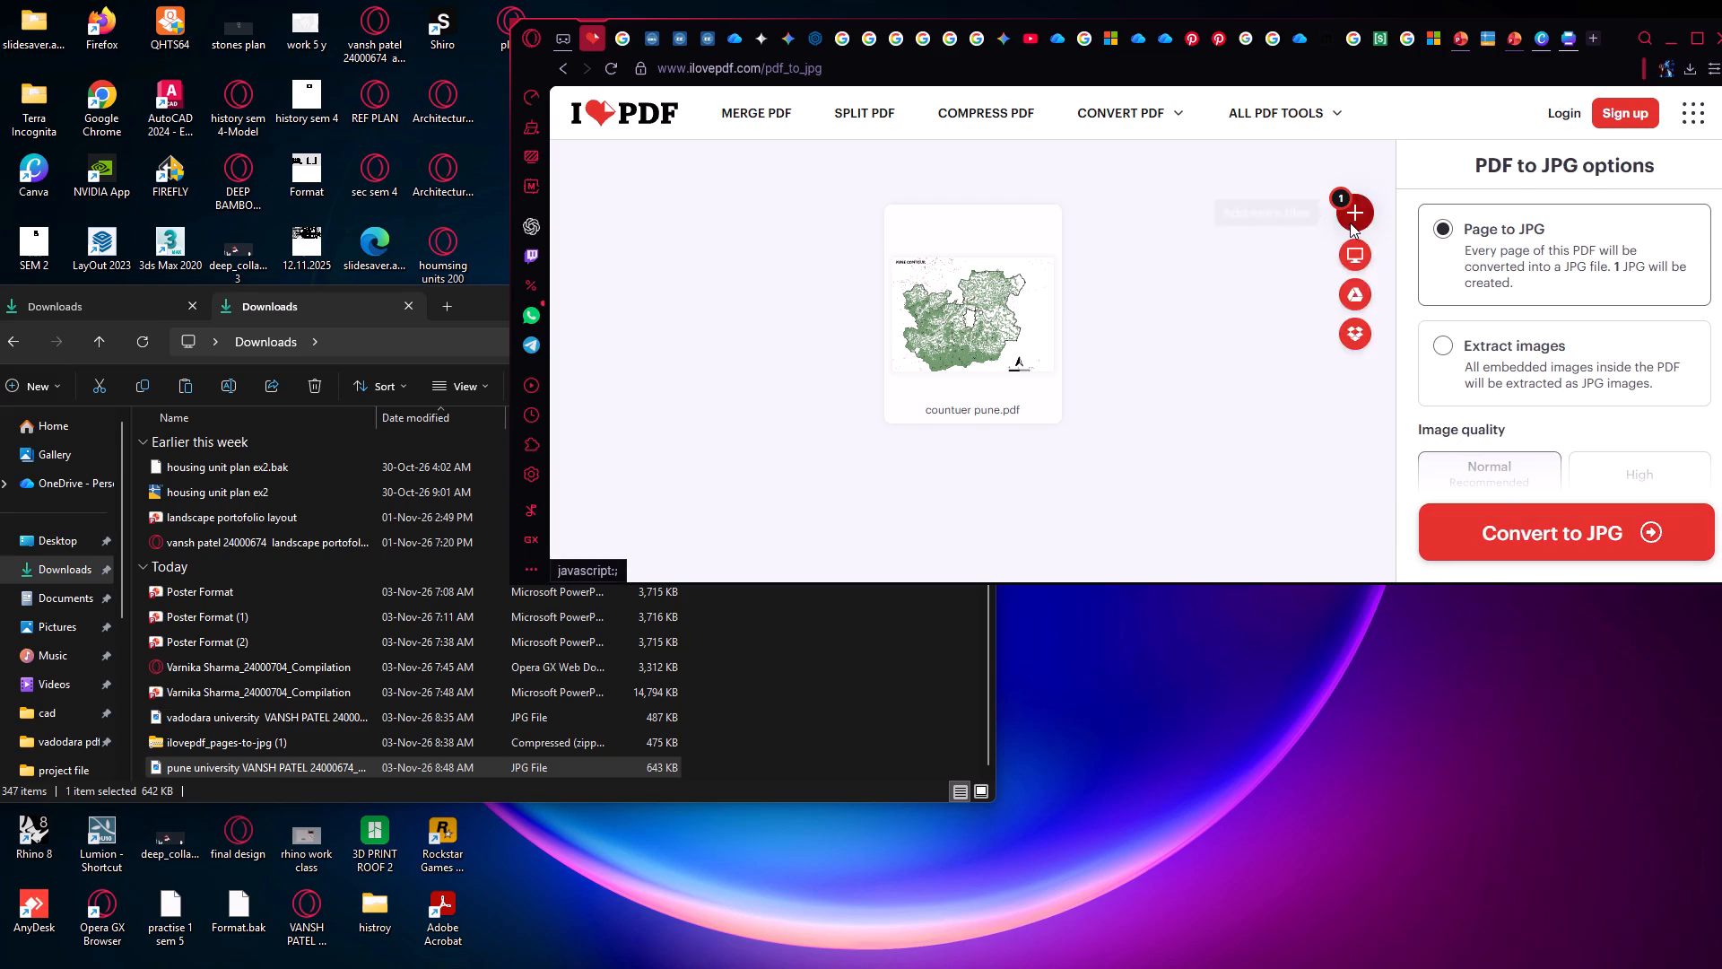
left_click(925, 280)
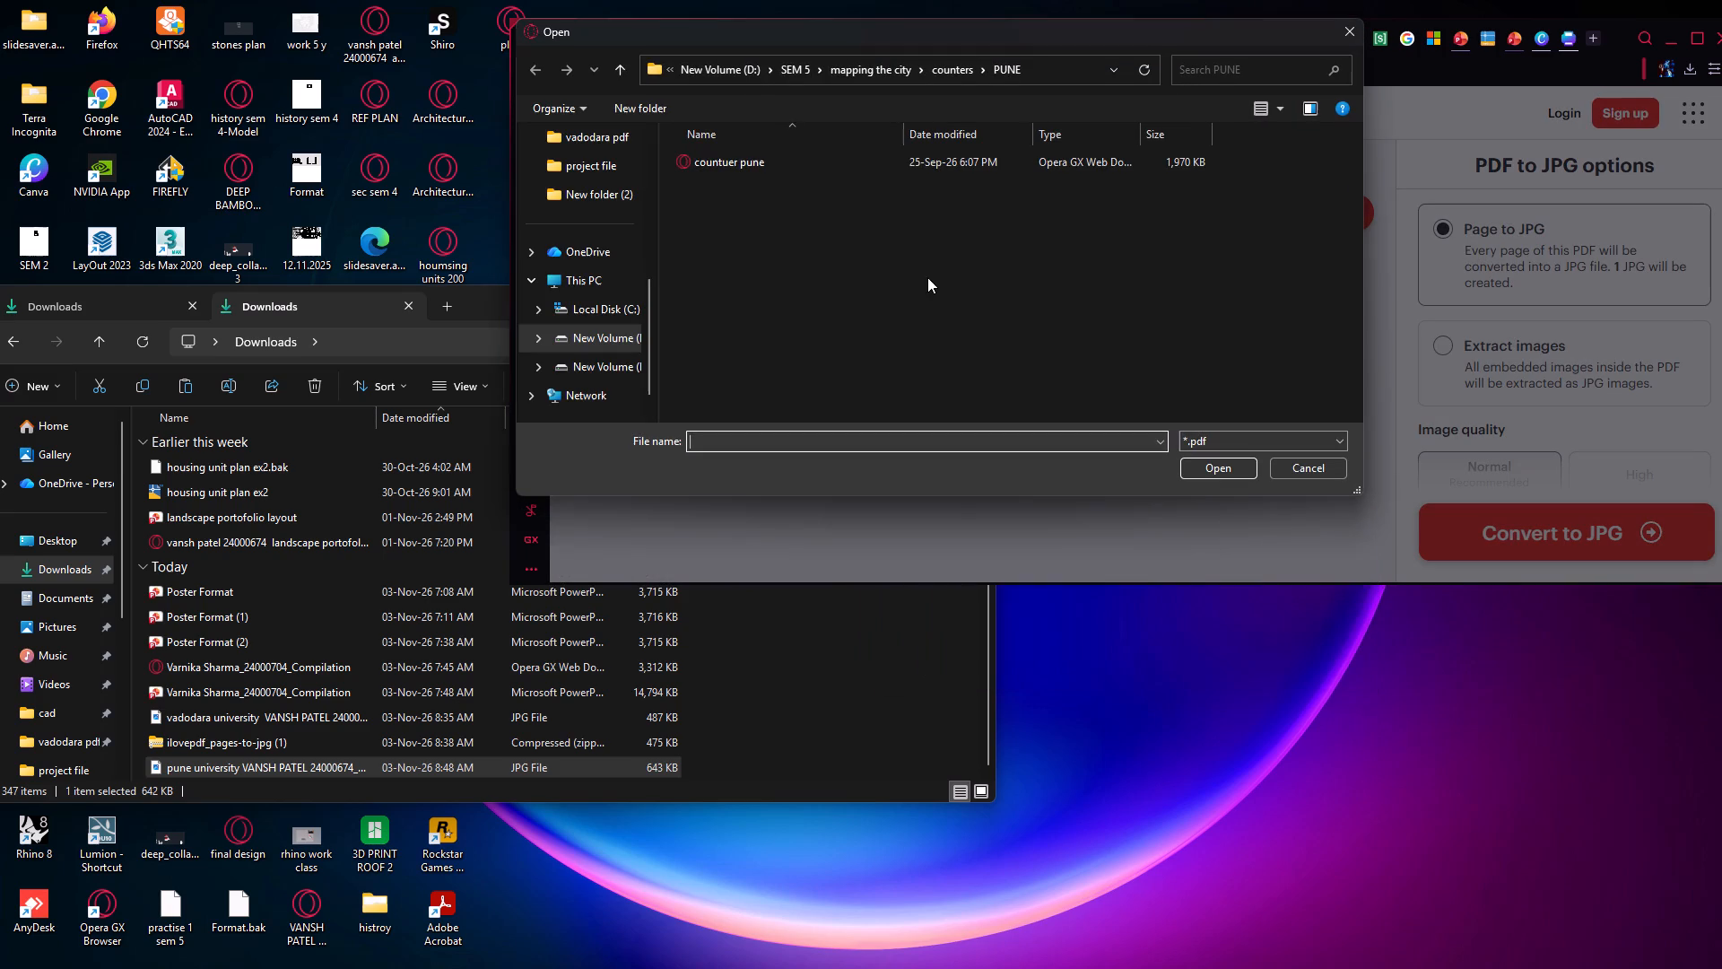
left_click(957, 65)
double_click(810, 175)
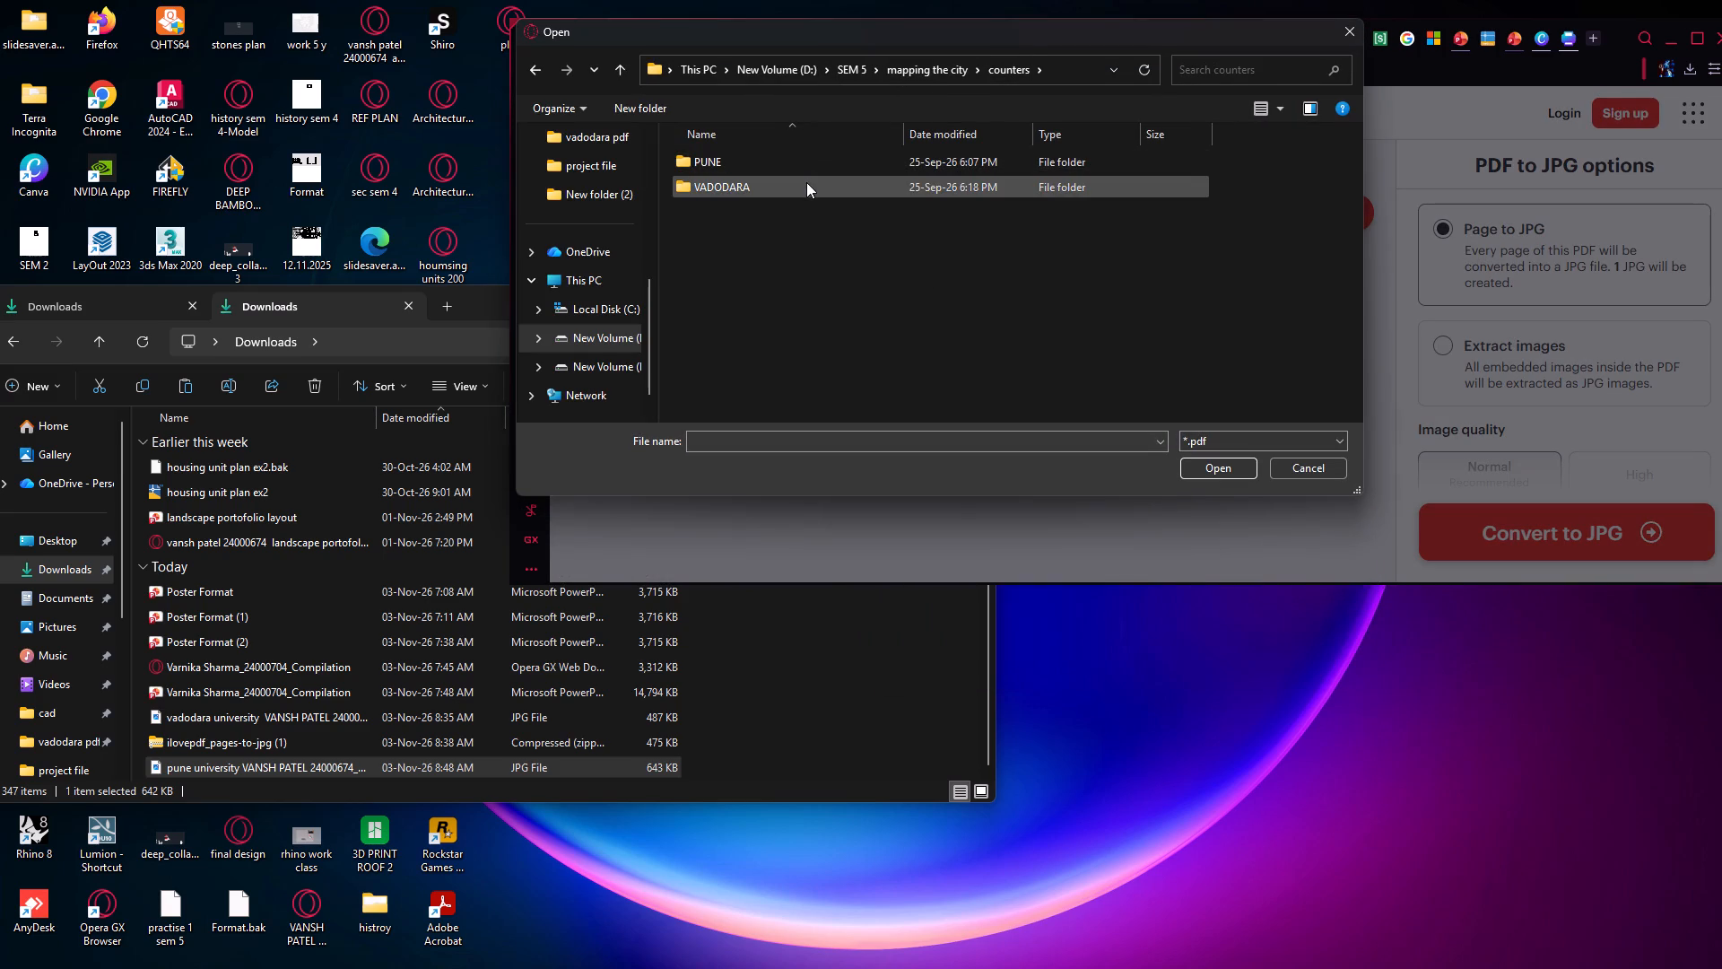
double_click(806, 182)
left_click(796, 150)
left_click(795, 156)
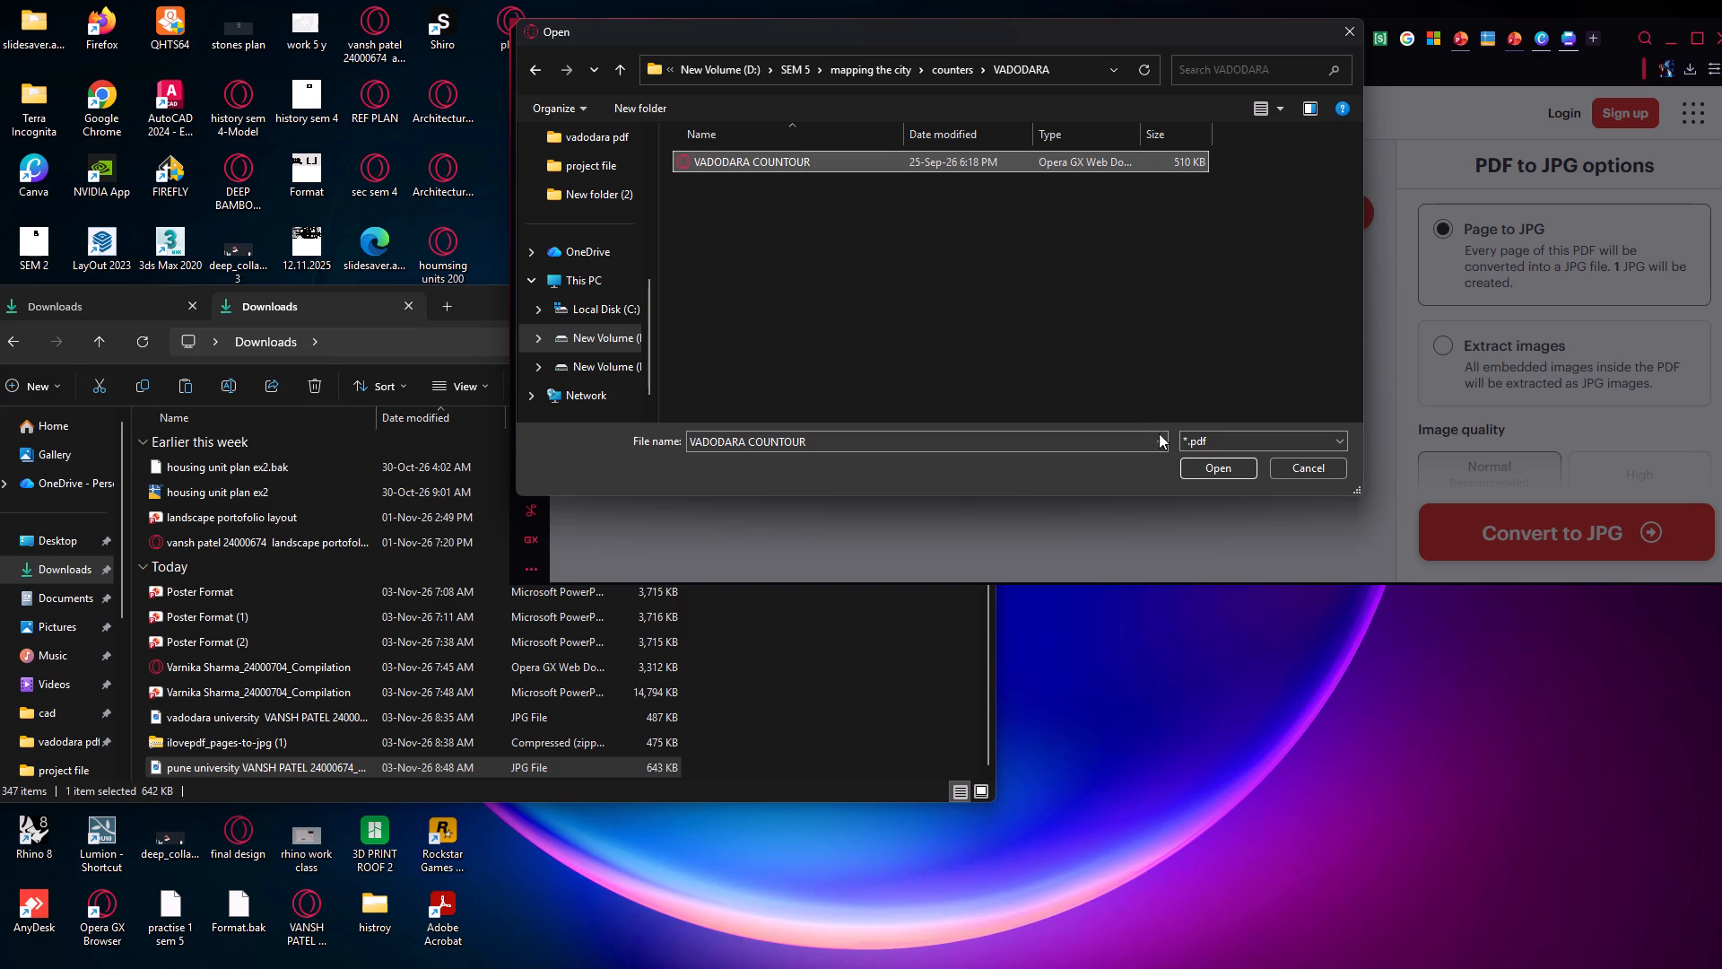
left_click(1214, 467)
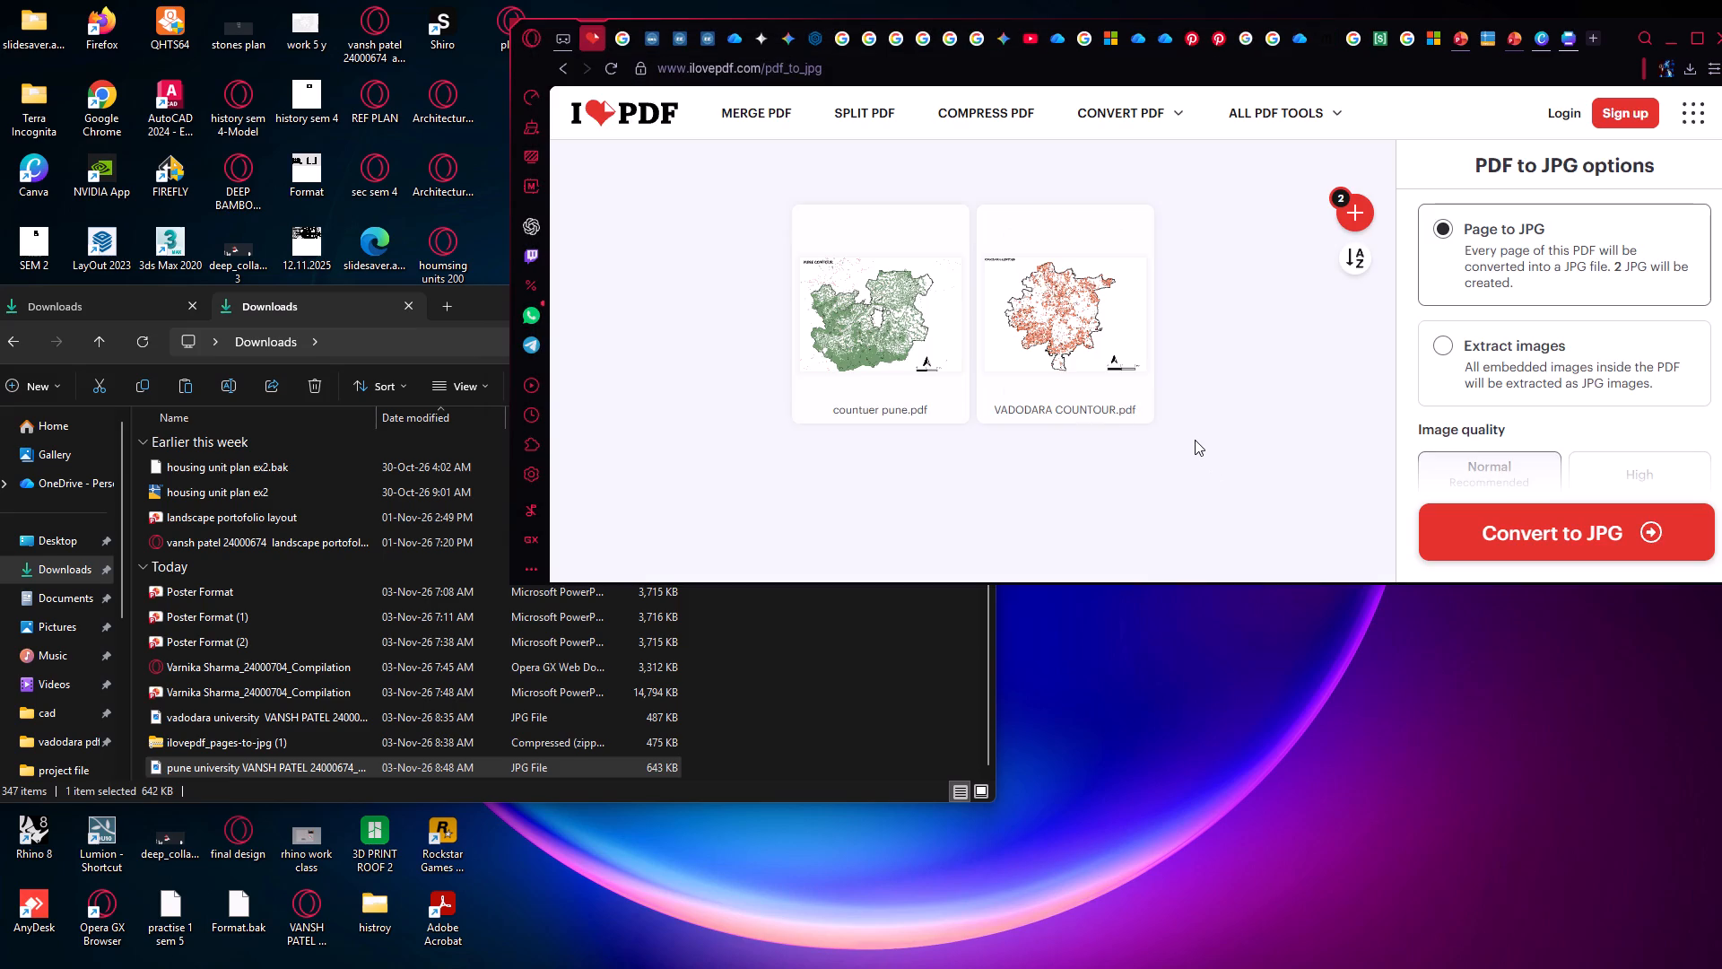
Convert both contour PDFs to JPG, one image per page, and download the resulting images.
left_click(1529, 530)
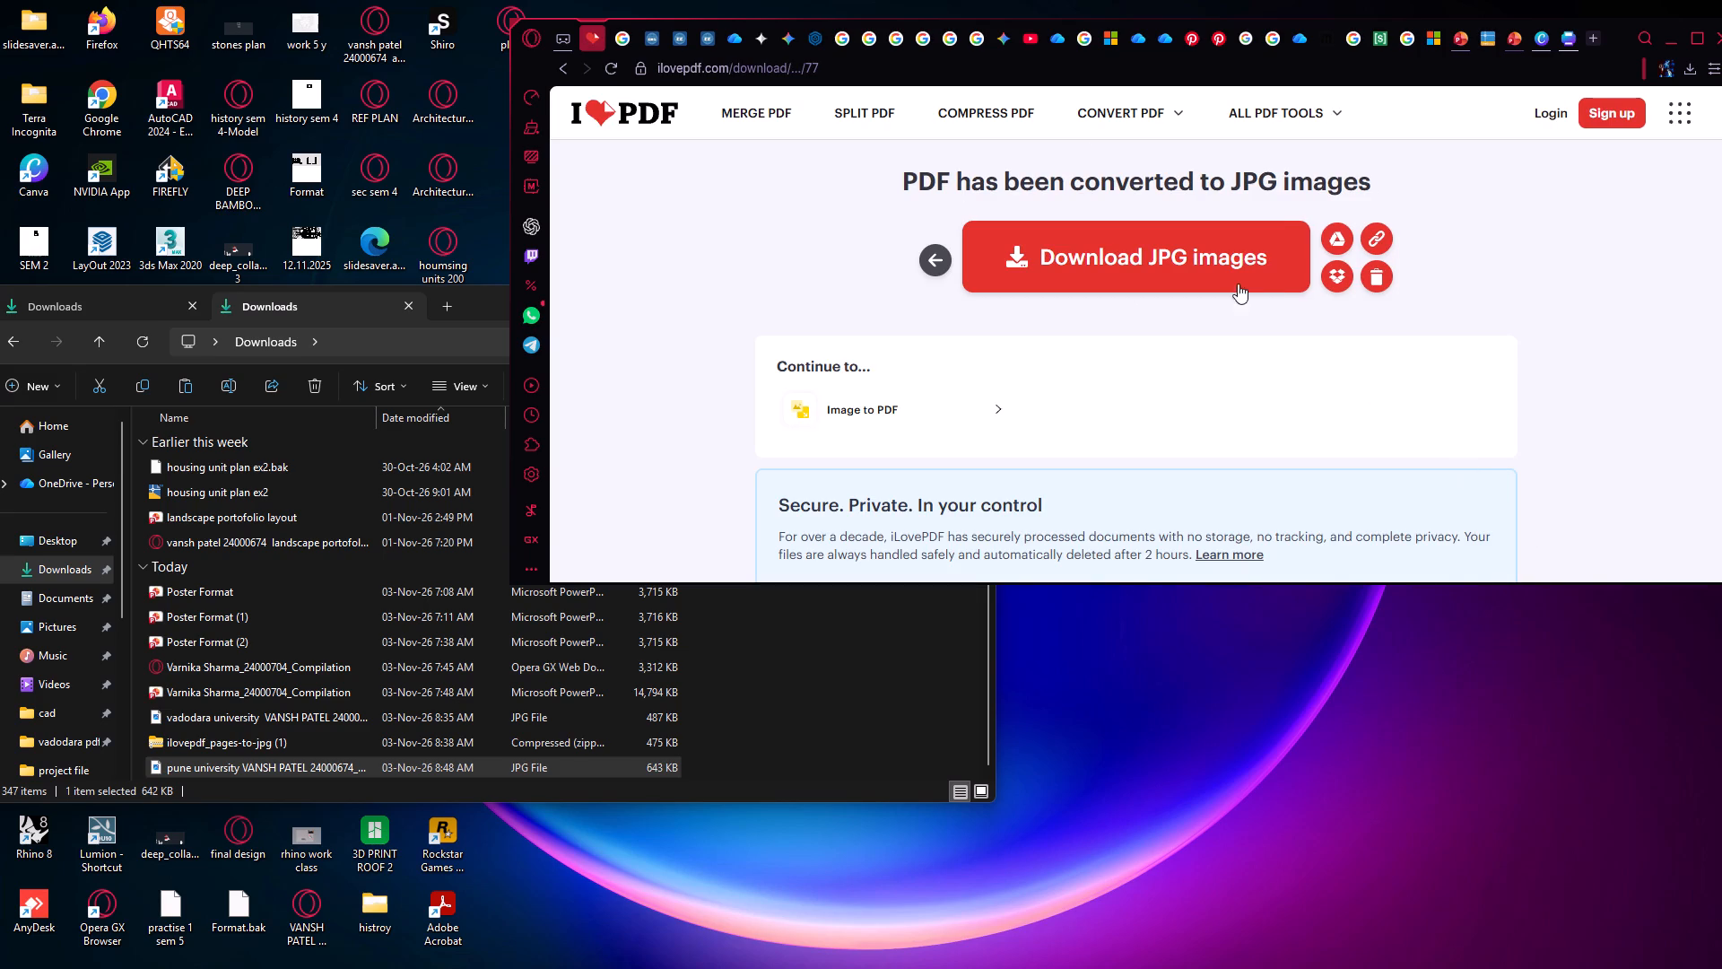
left_click(1200, 266)
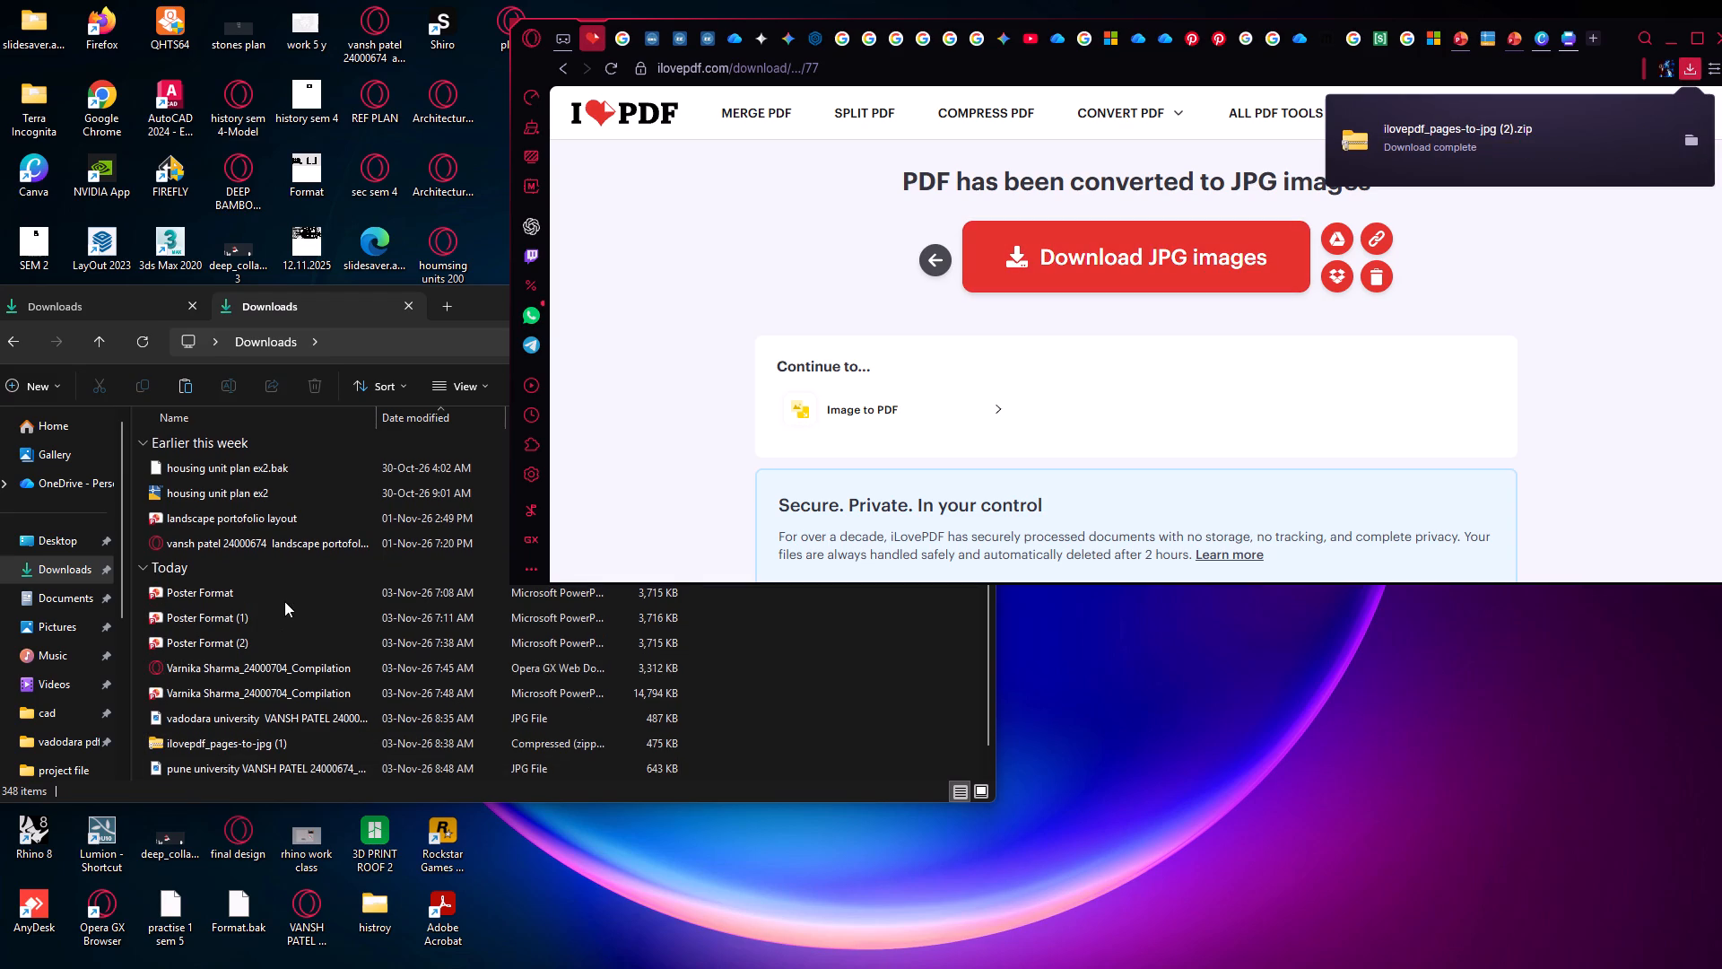
Check the ilovepdf_pages-to-jpg (1) archive in Downloads and extract it to a folder of the same name there.
scroll(285, 593, "down", 4)
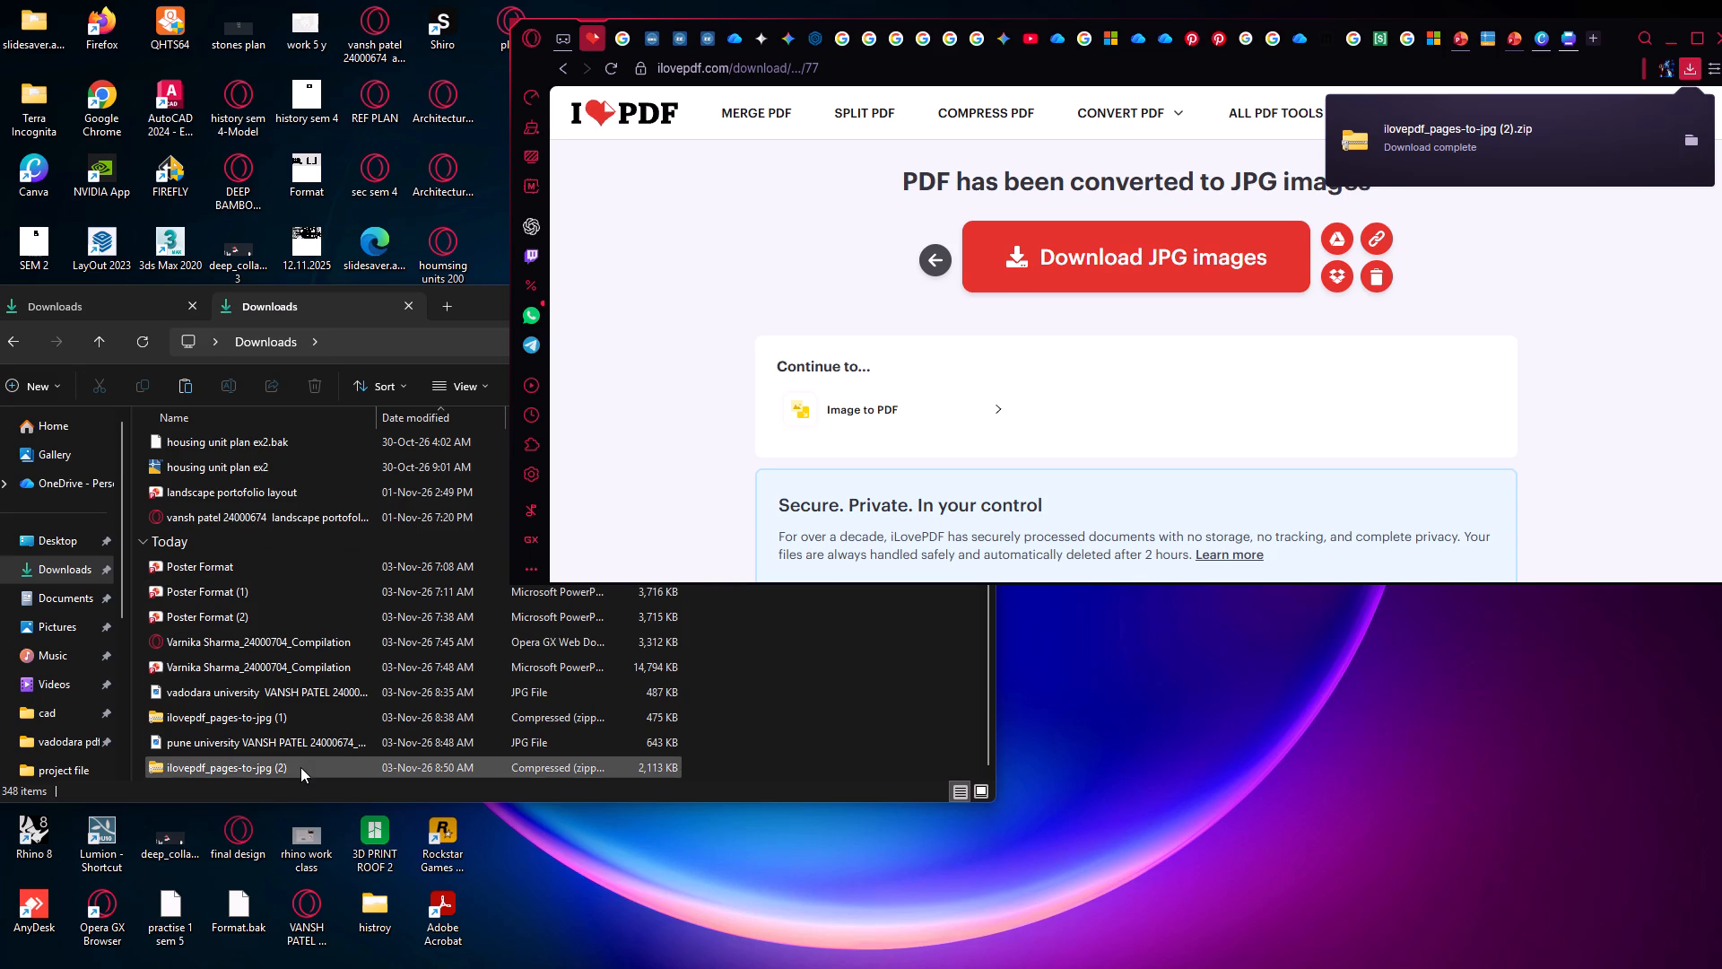
left_click(300, 767)
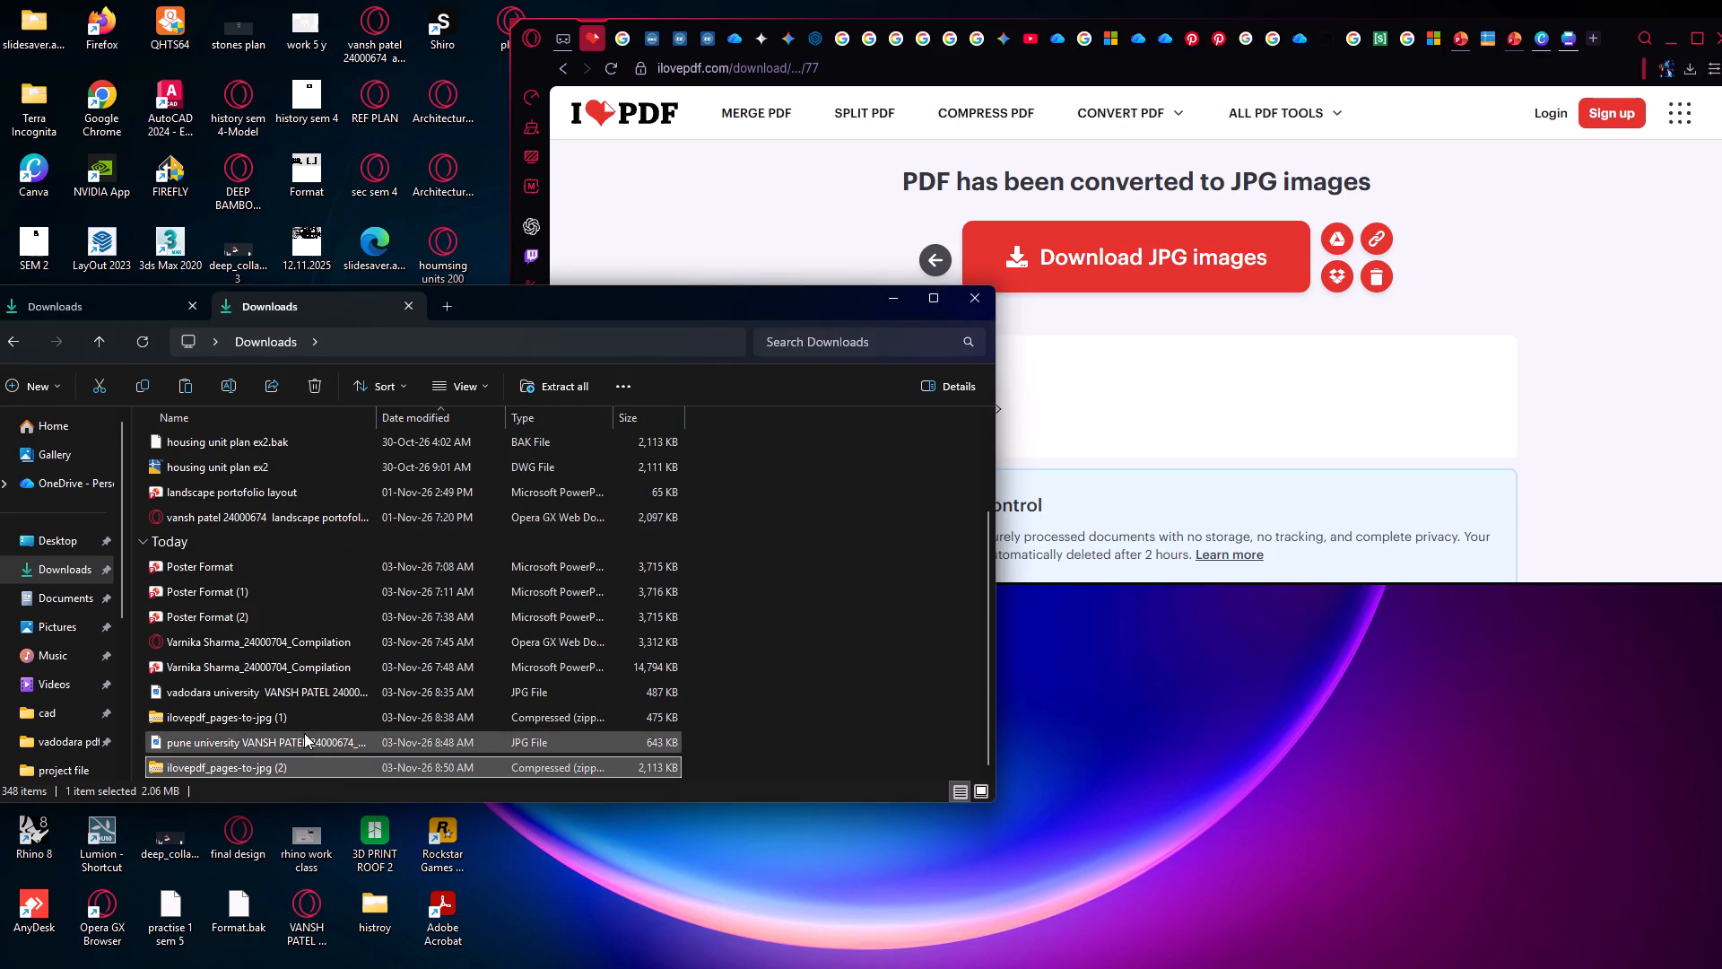
double_click(311, 725)
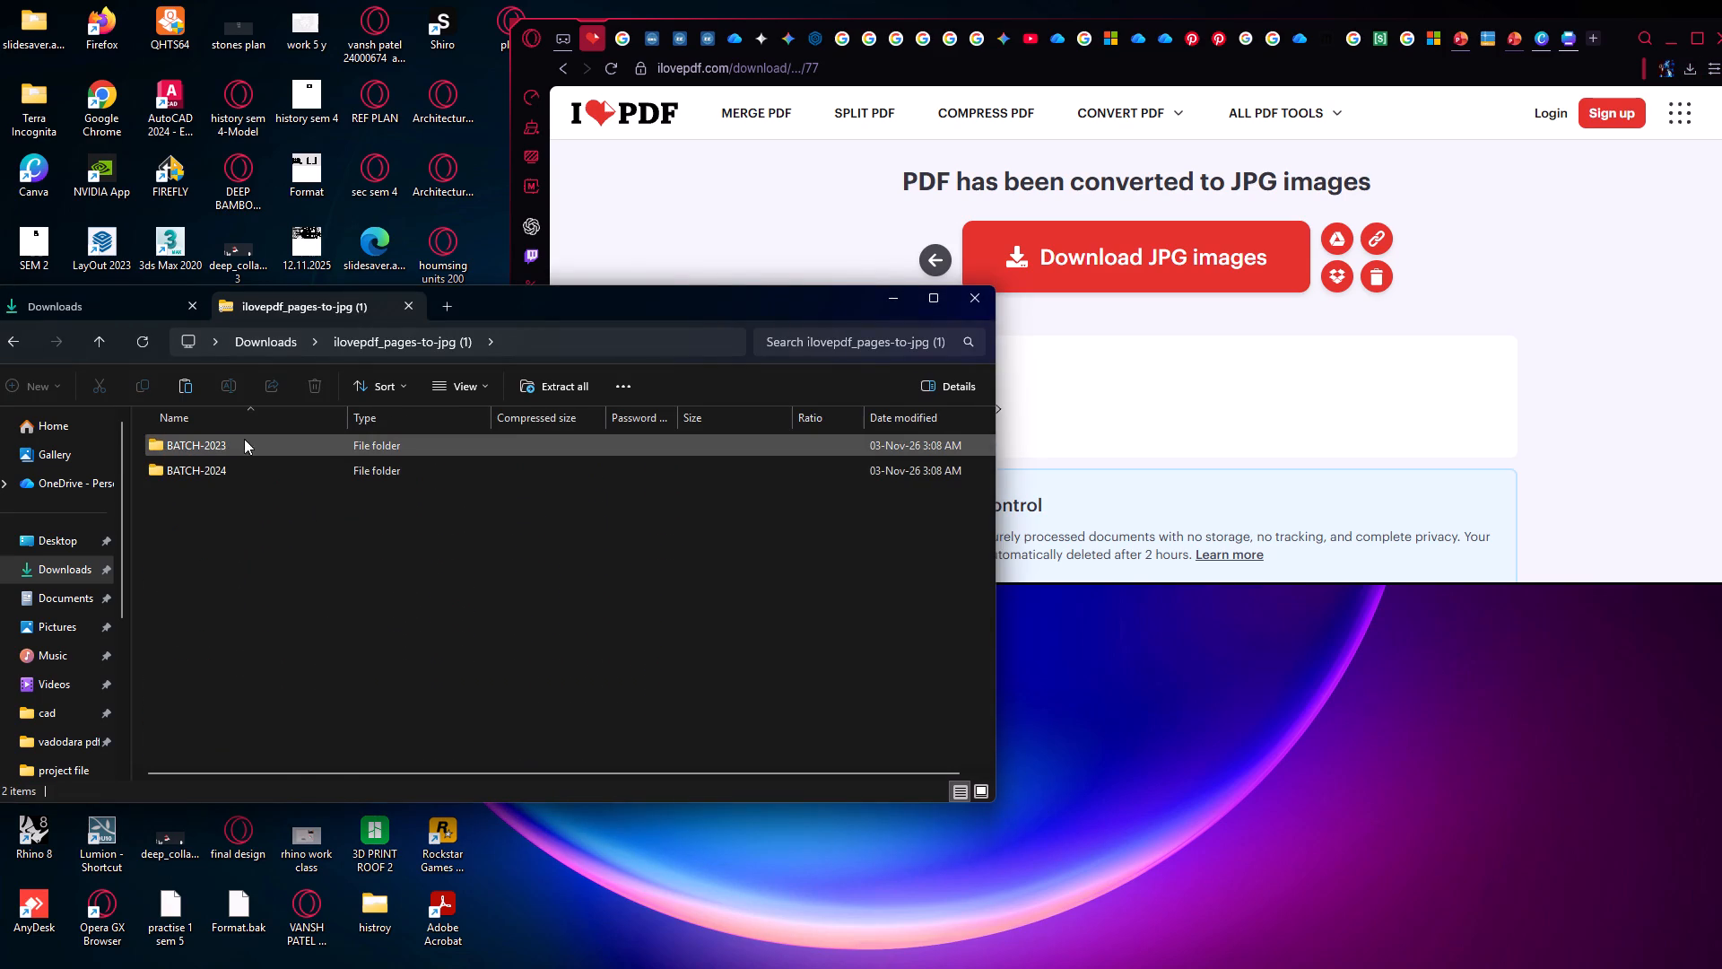
left_click(18, 333)
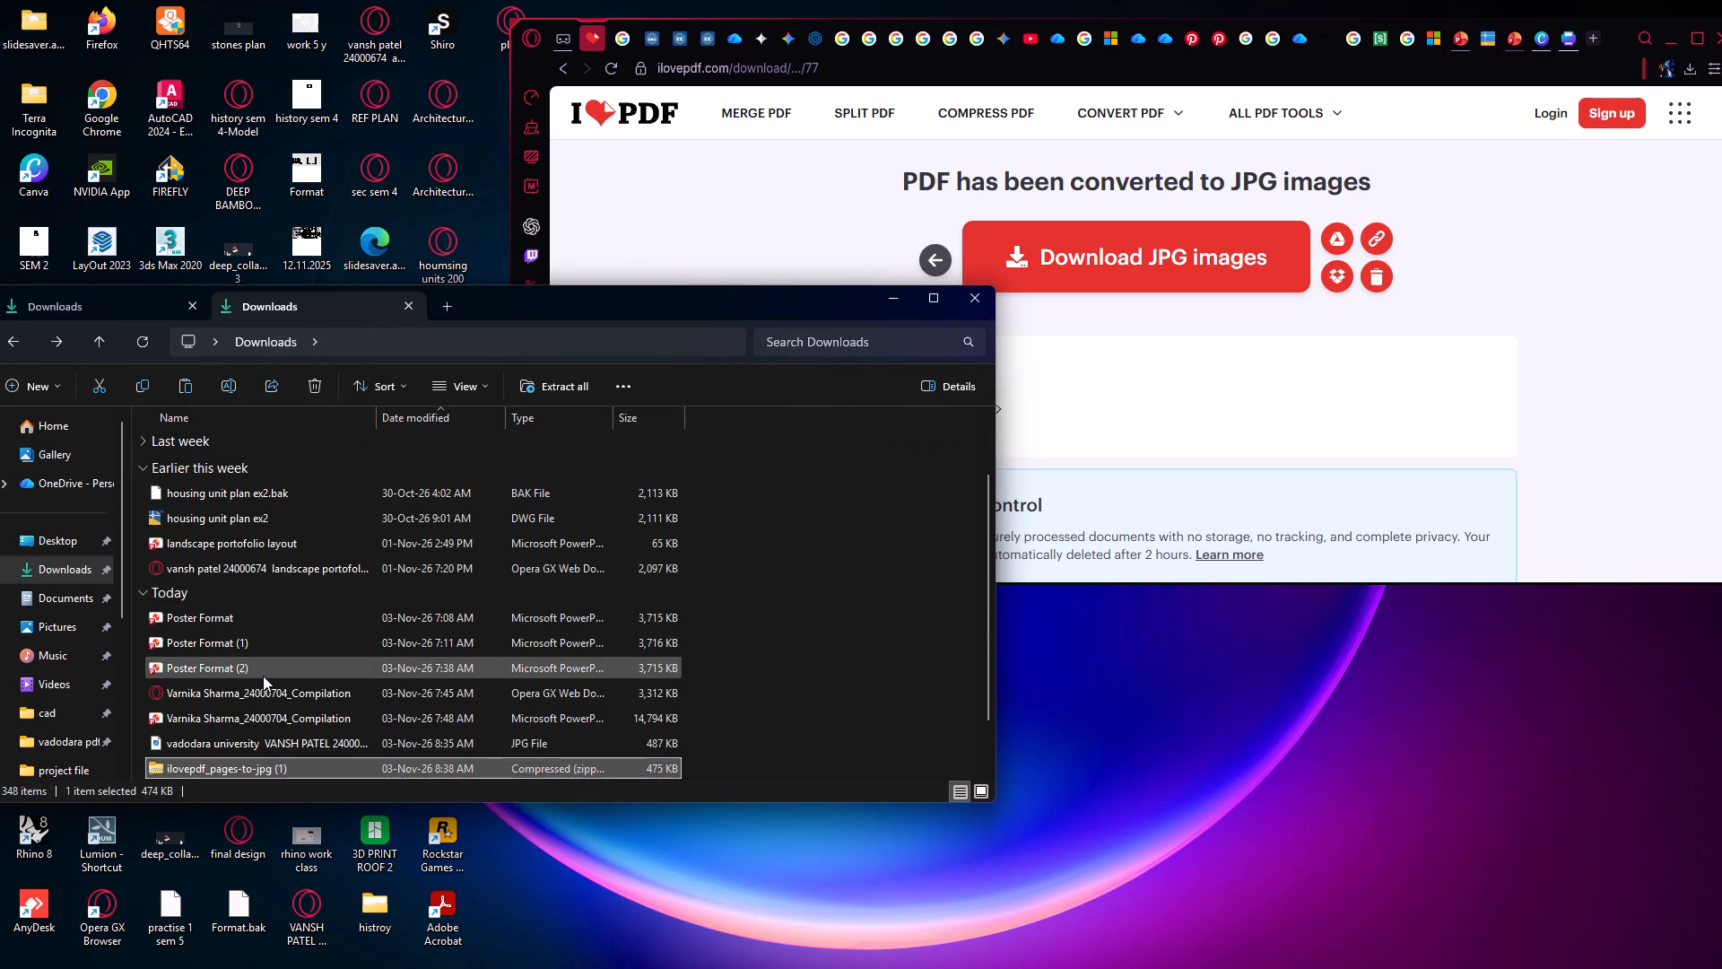
scroll(259, 712, "down", 2)
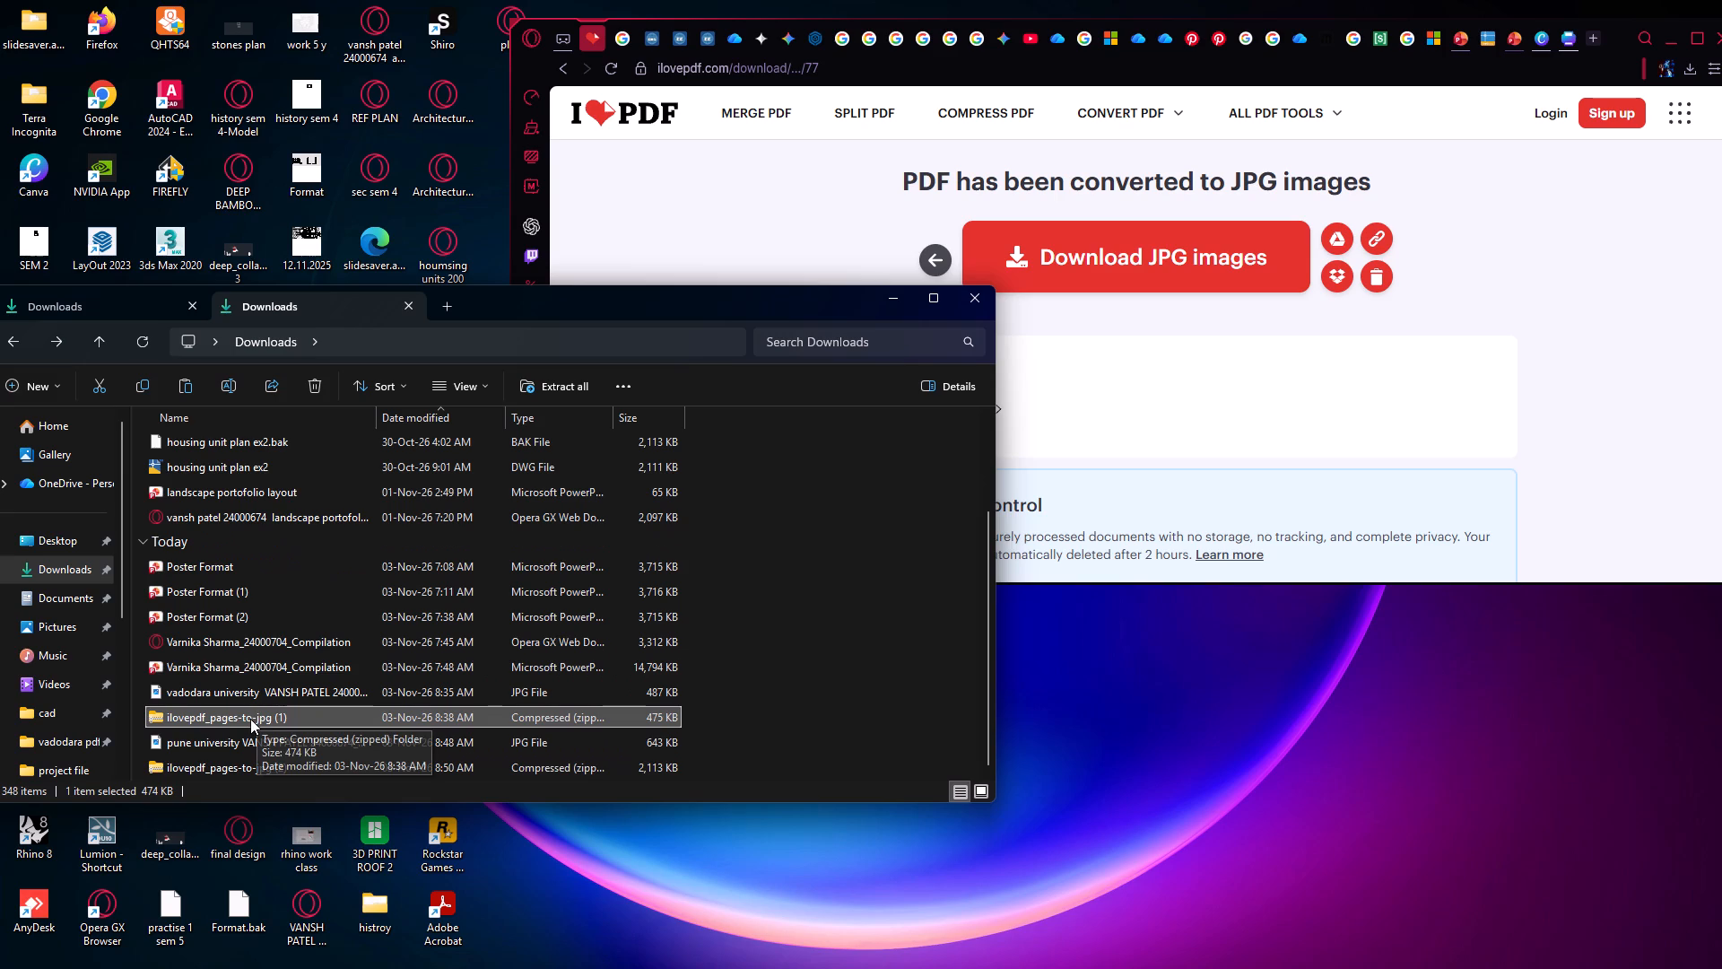
right_click(250, 717)
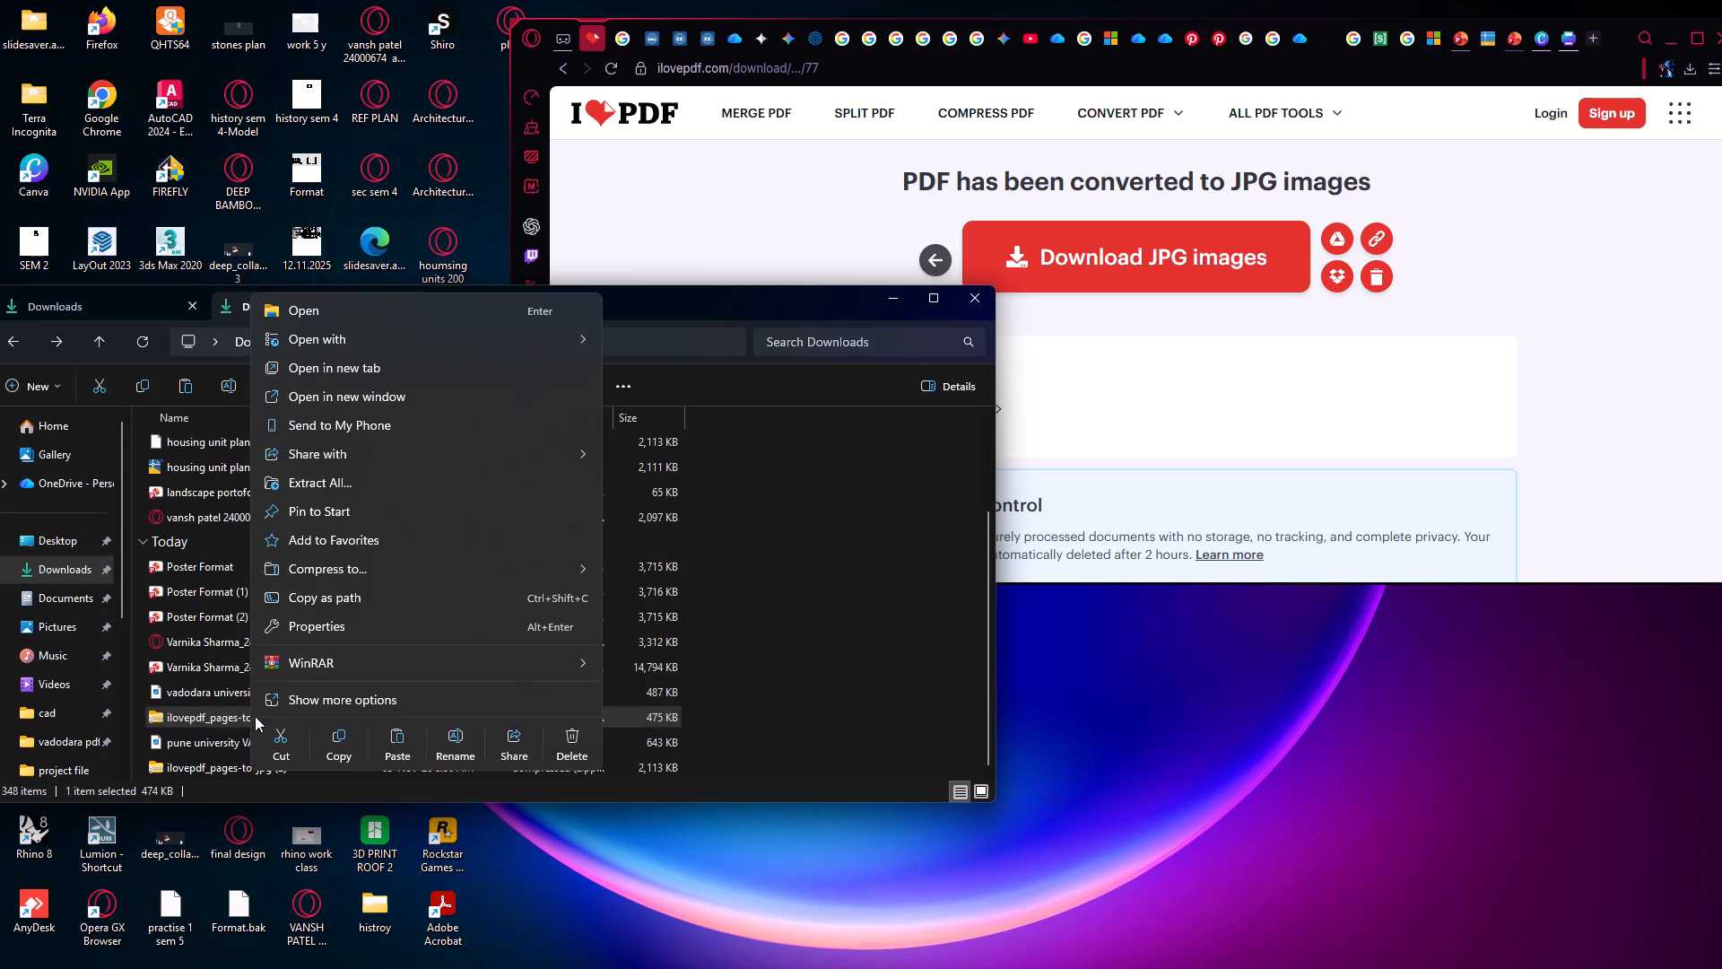
left_click(347, 492)
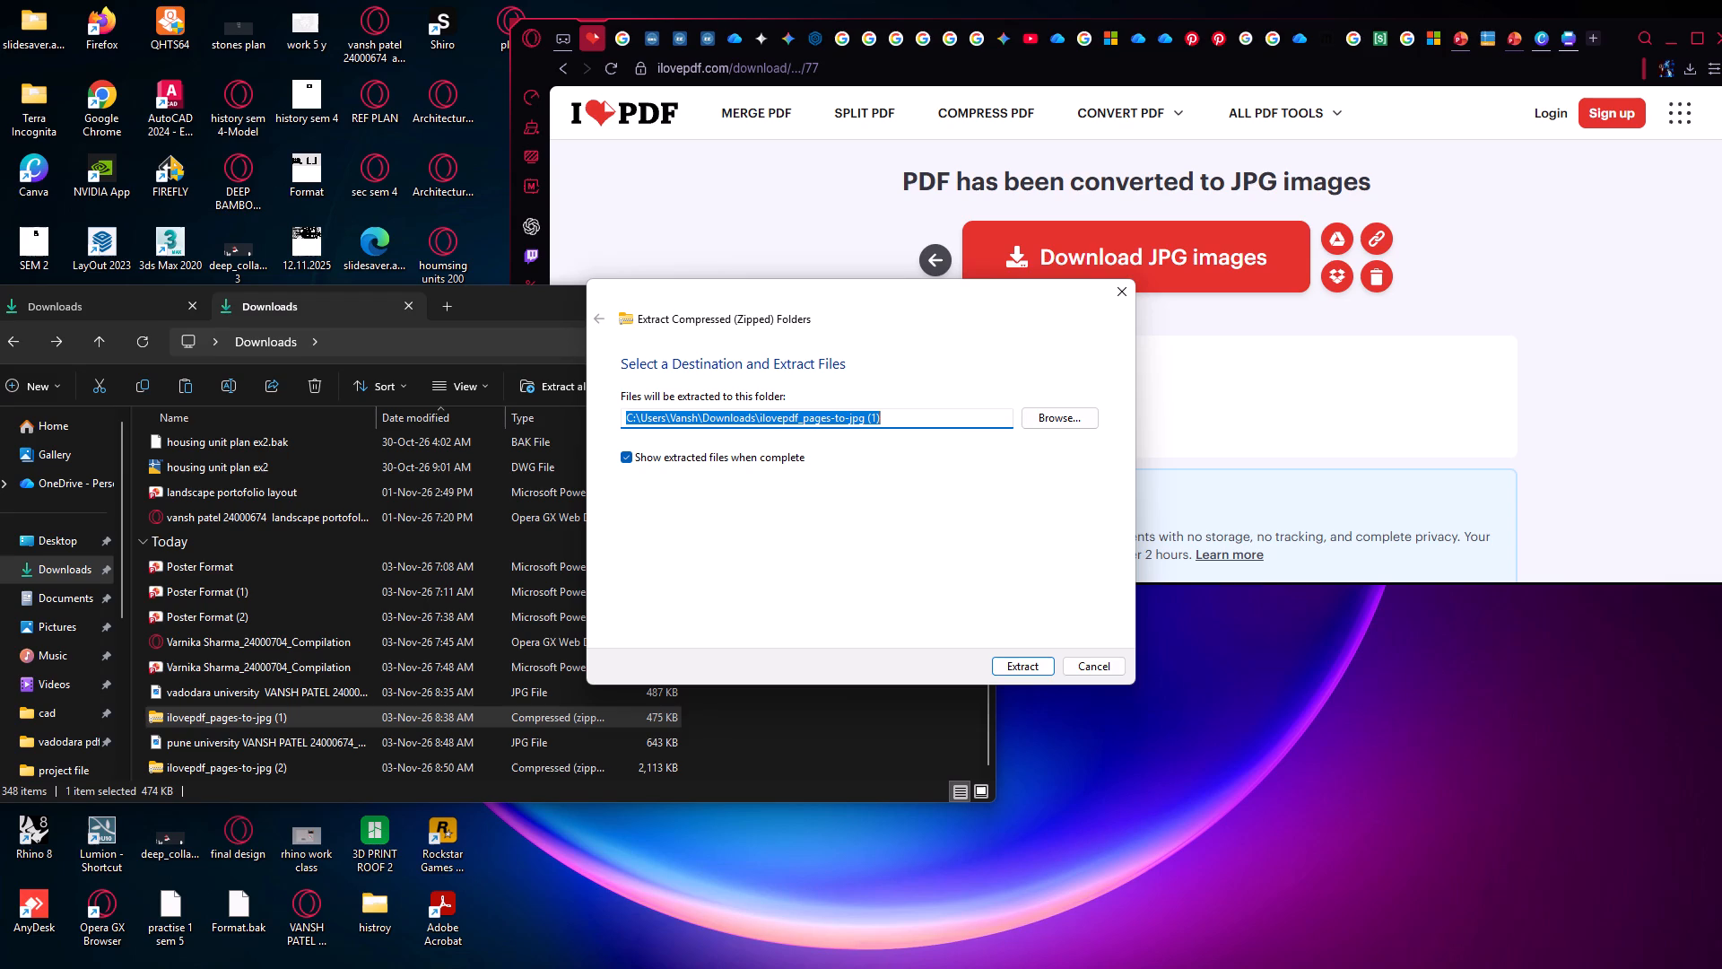
left_click(1029, 664)
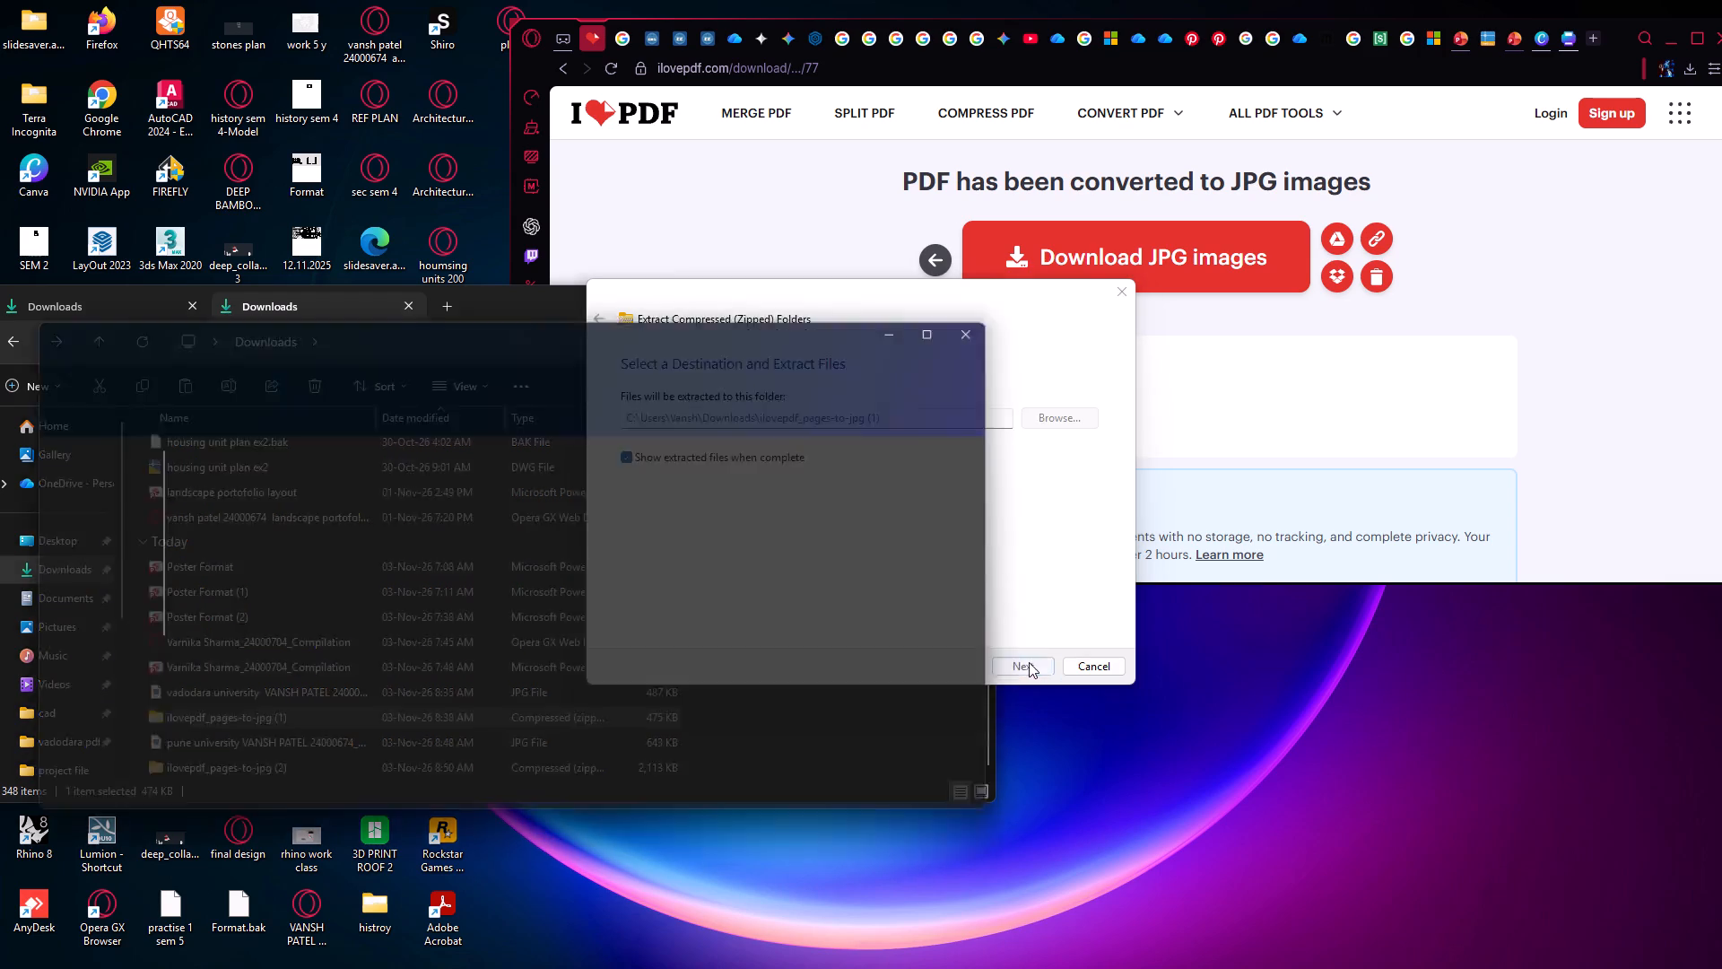
left_click(1001, 329)
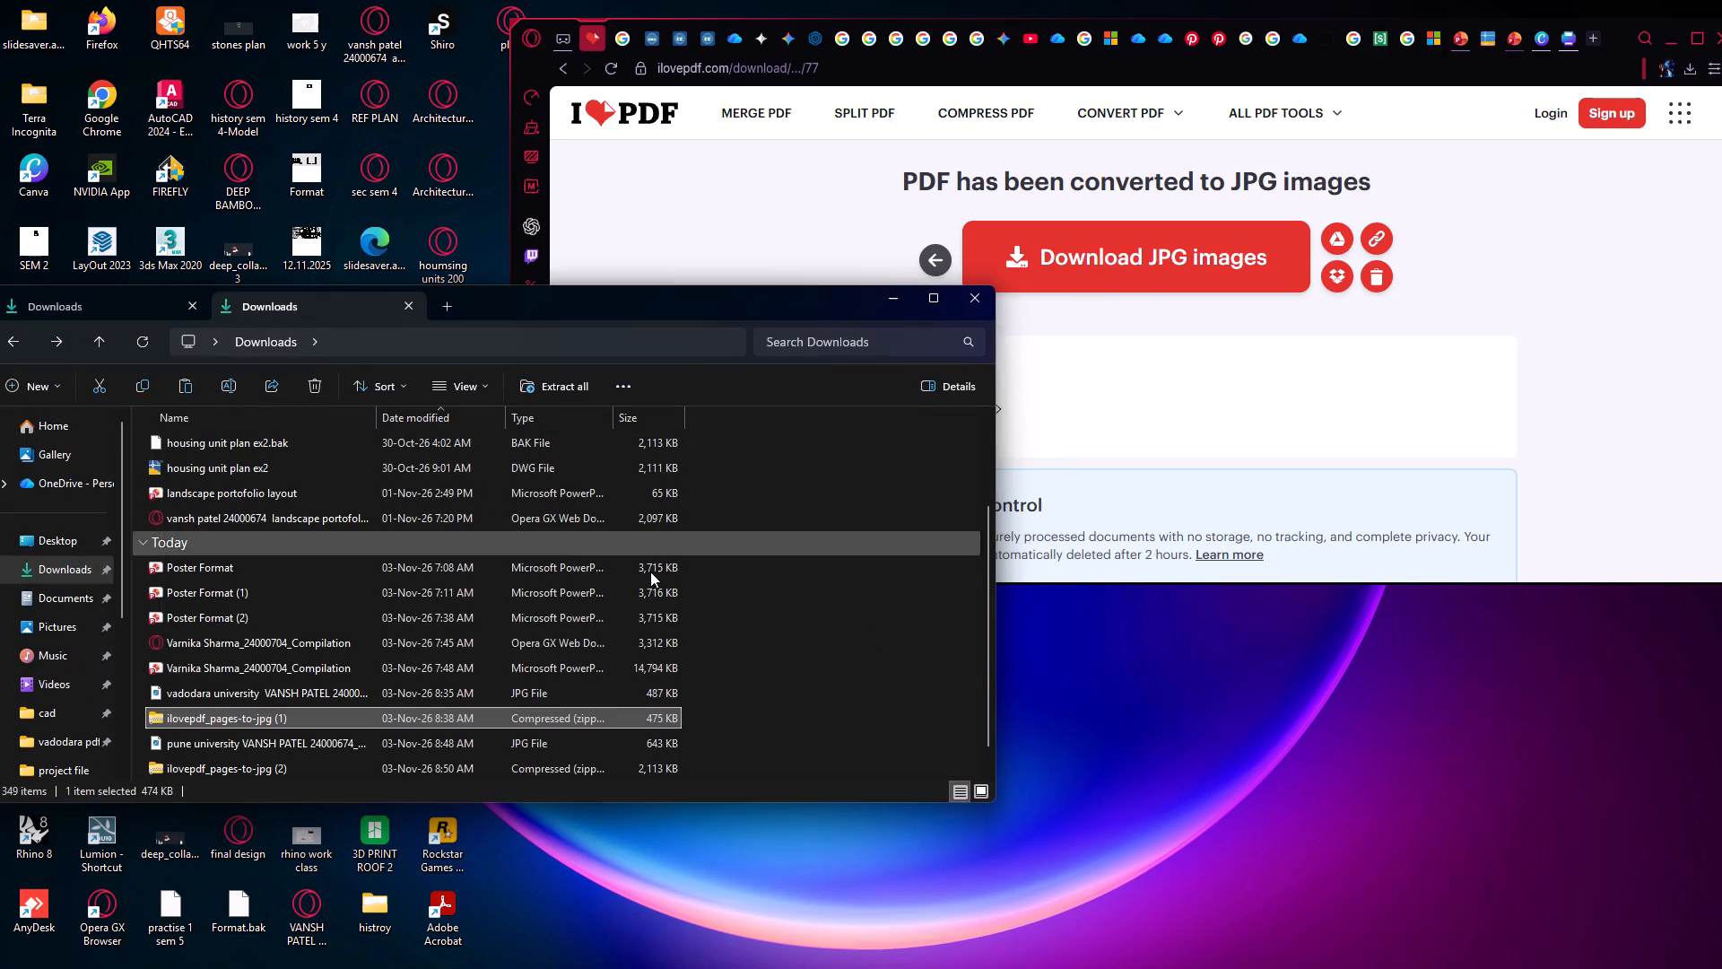
Delete the ilovepdf_pages-to-jpg (1) zip archive from Downloads.
scroll(387, 743, "down", 1)
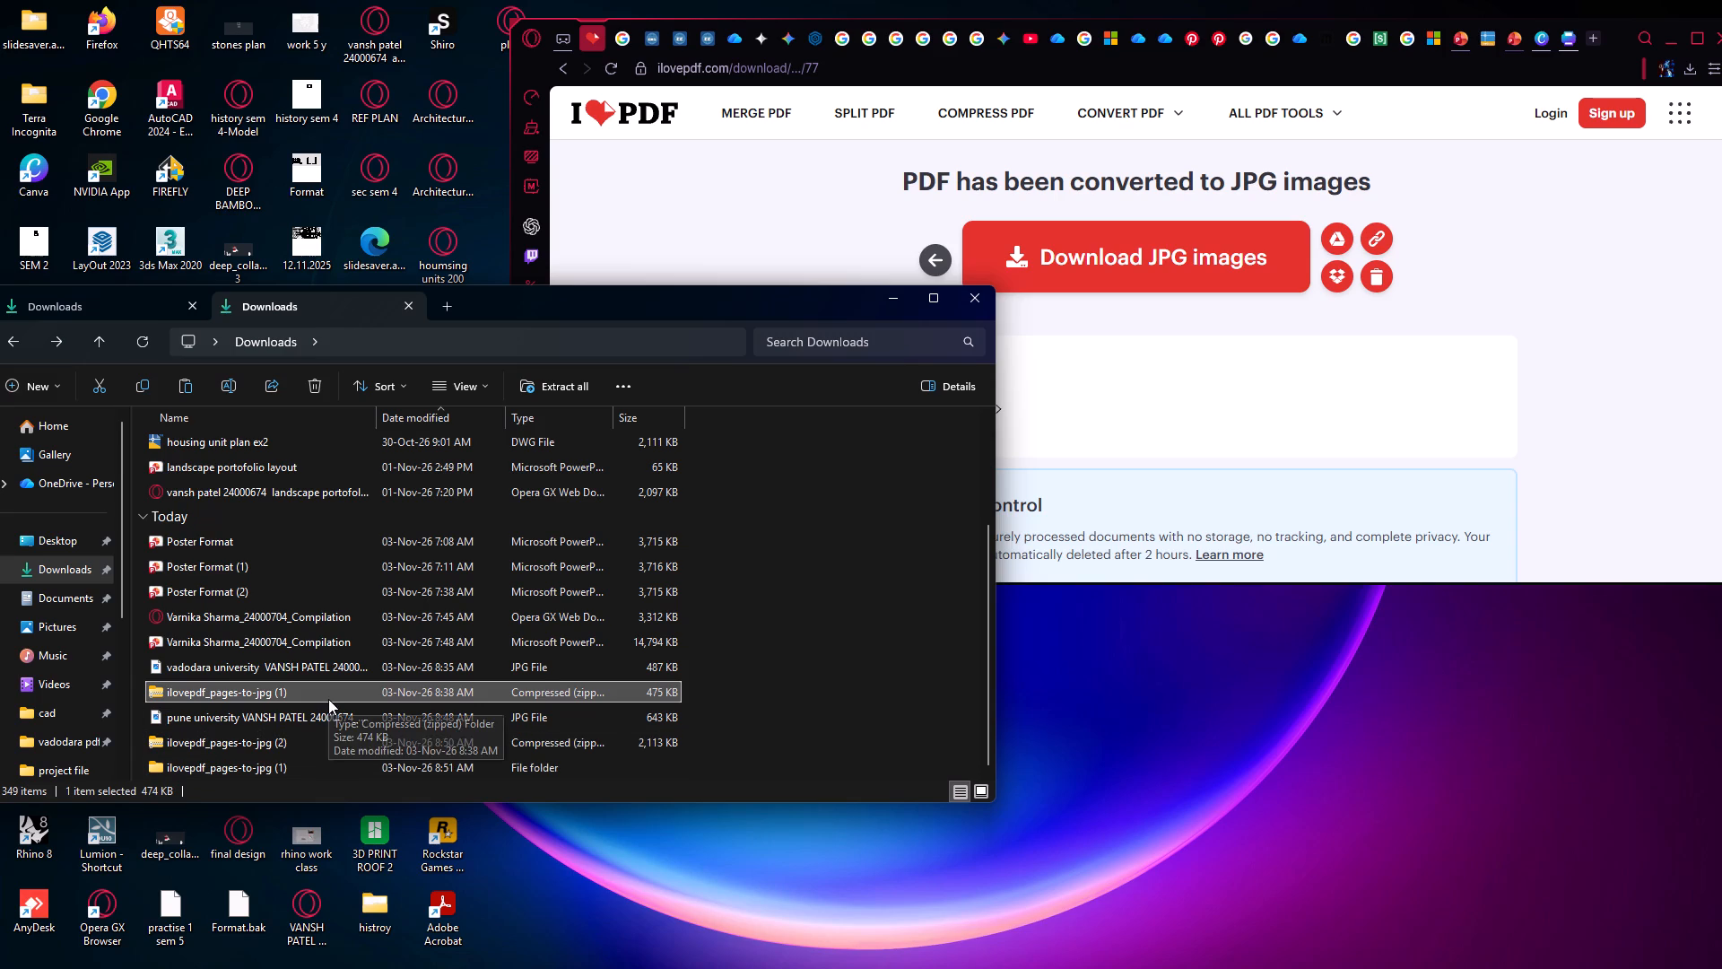
key("Delete")
Extract the ilovepdf_pages-to-jpg (2) archive with the contour images to a folder of the same name in Downloads.
left_click(310, 742)
right_click(310, 741)
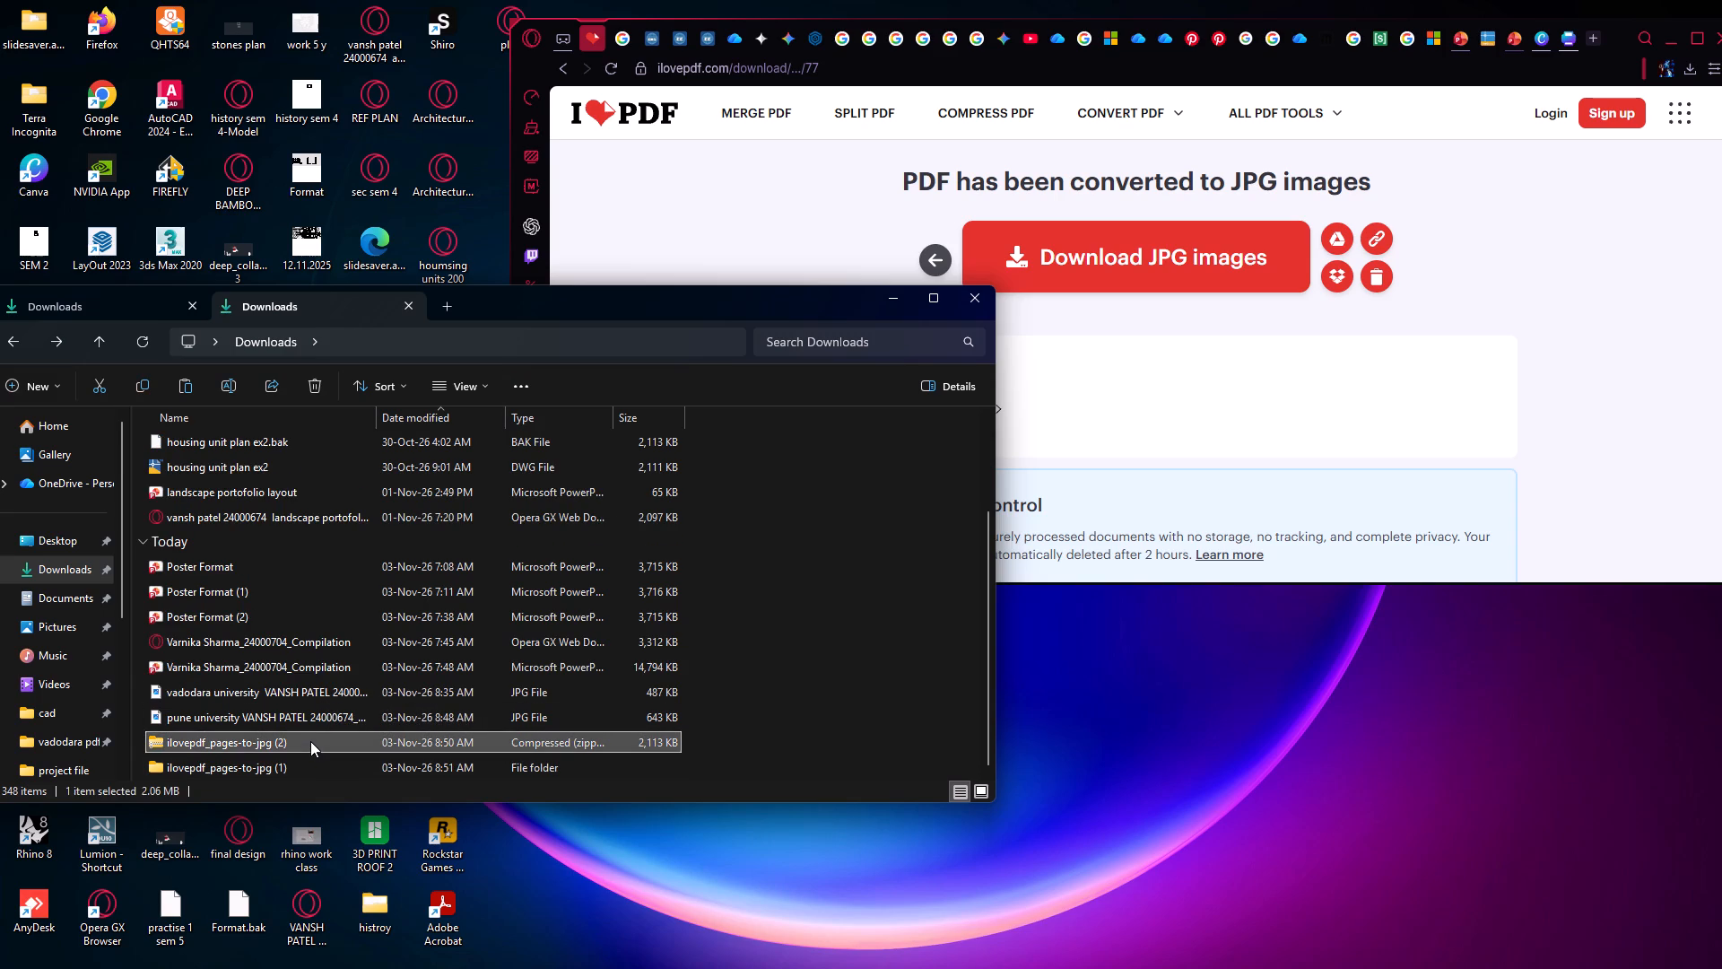
left_click(405, 496)
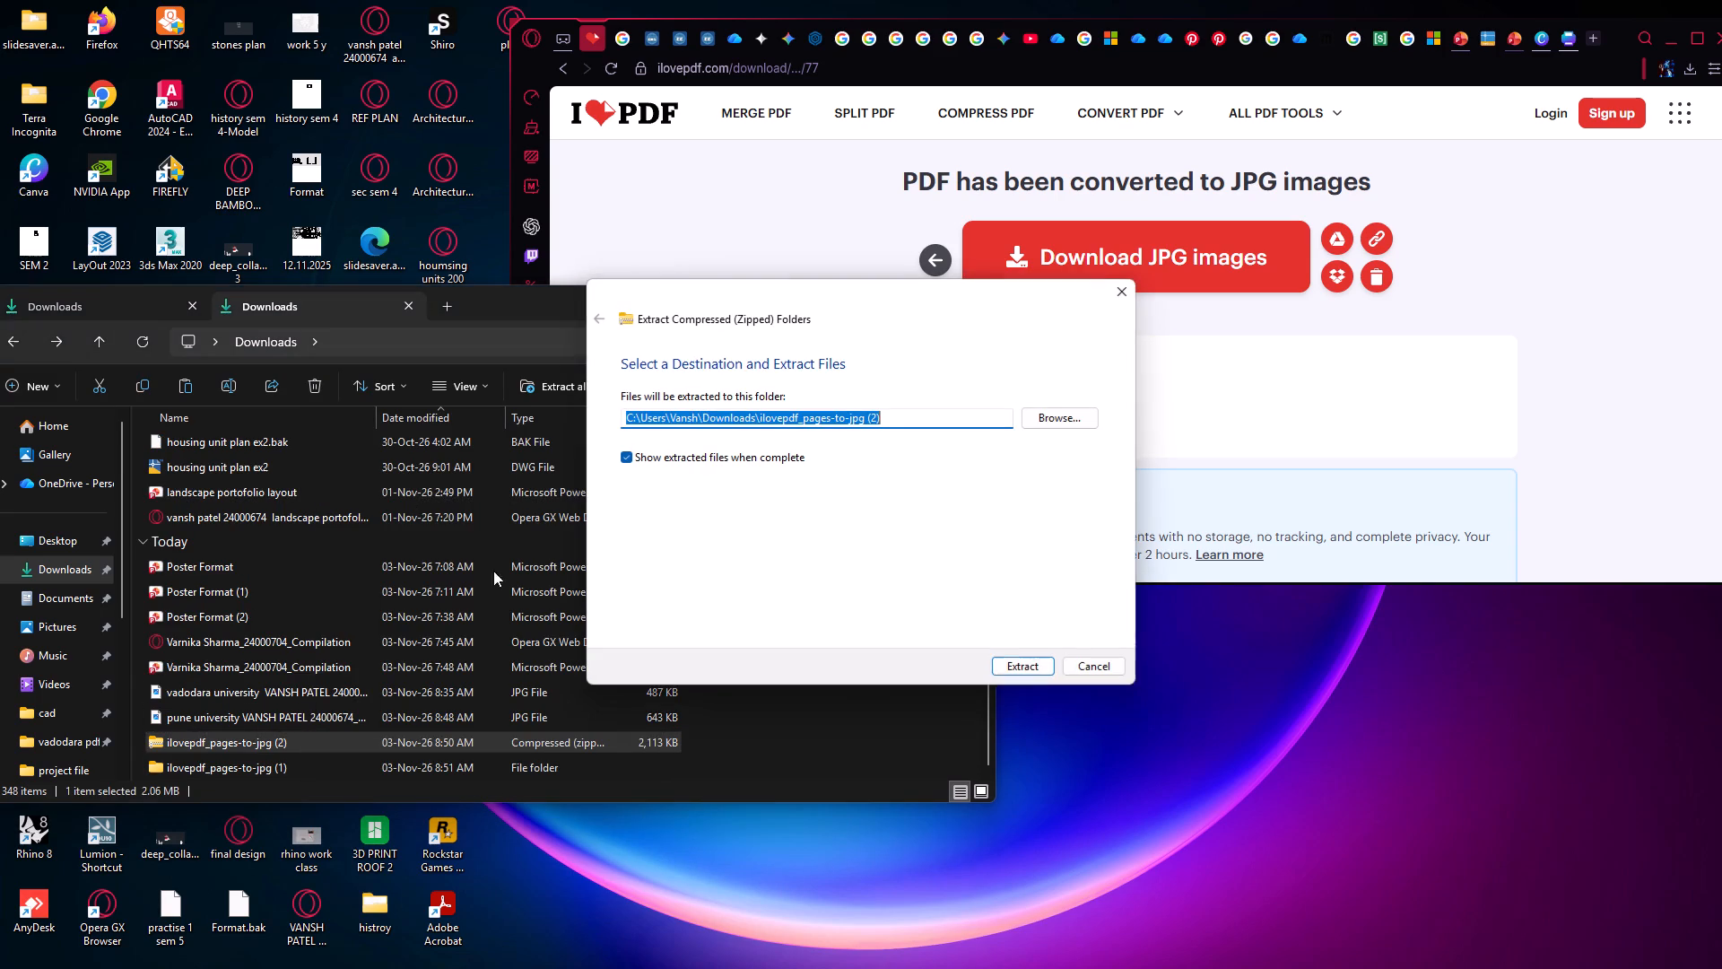
left_click(1017, 656)
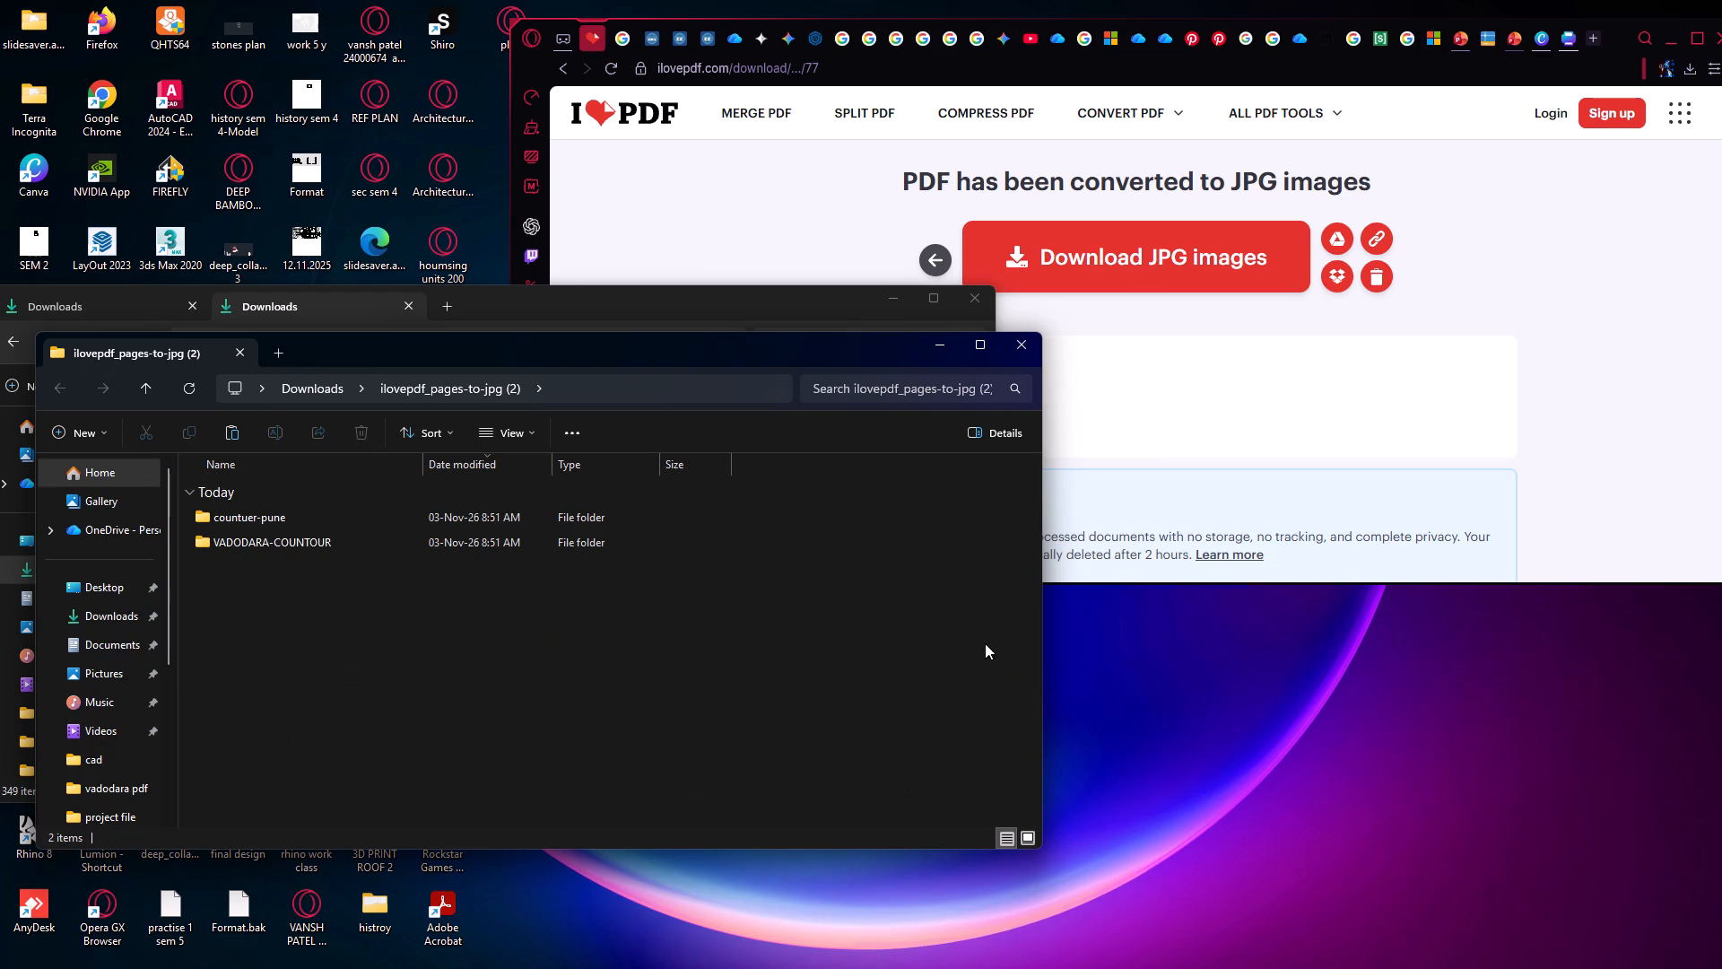
left_click(1033, 345)
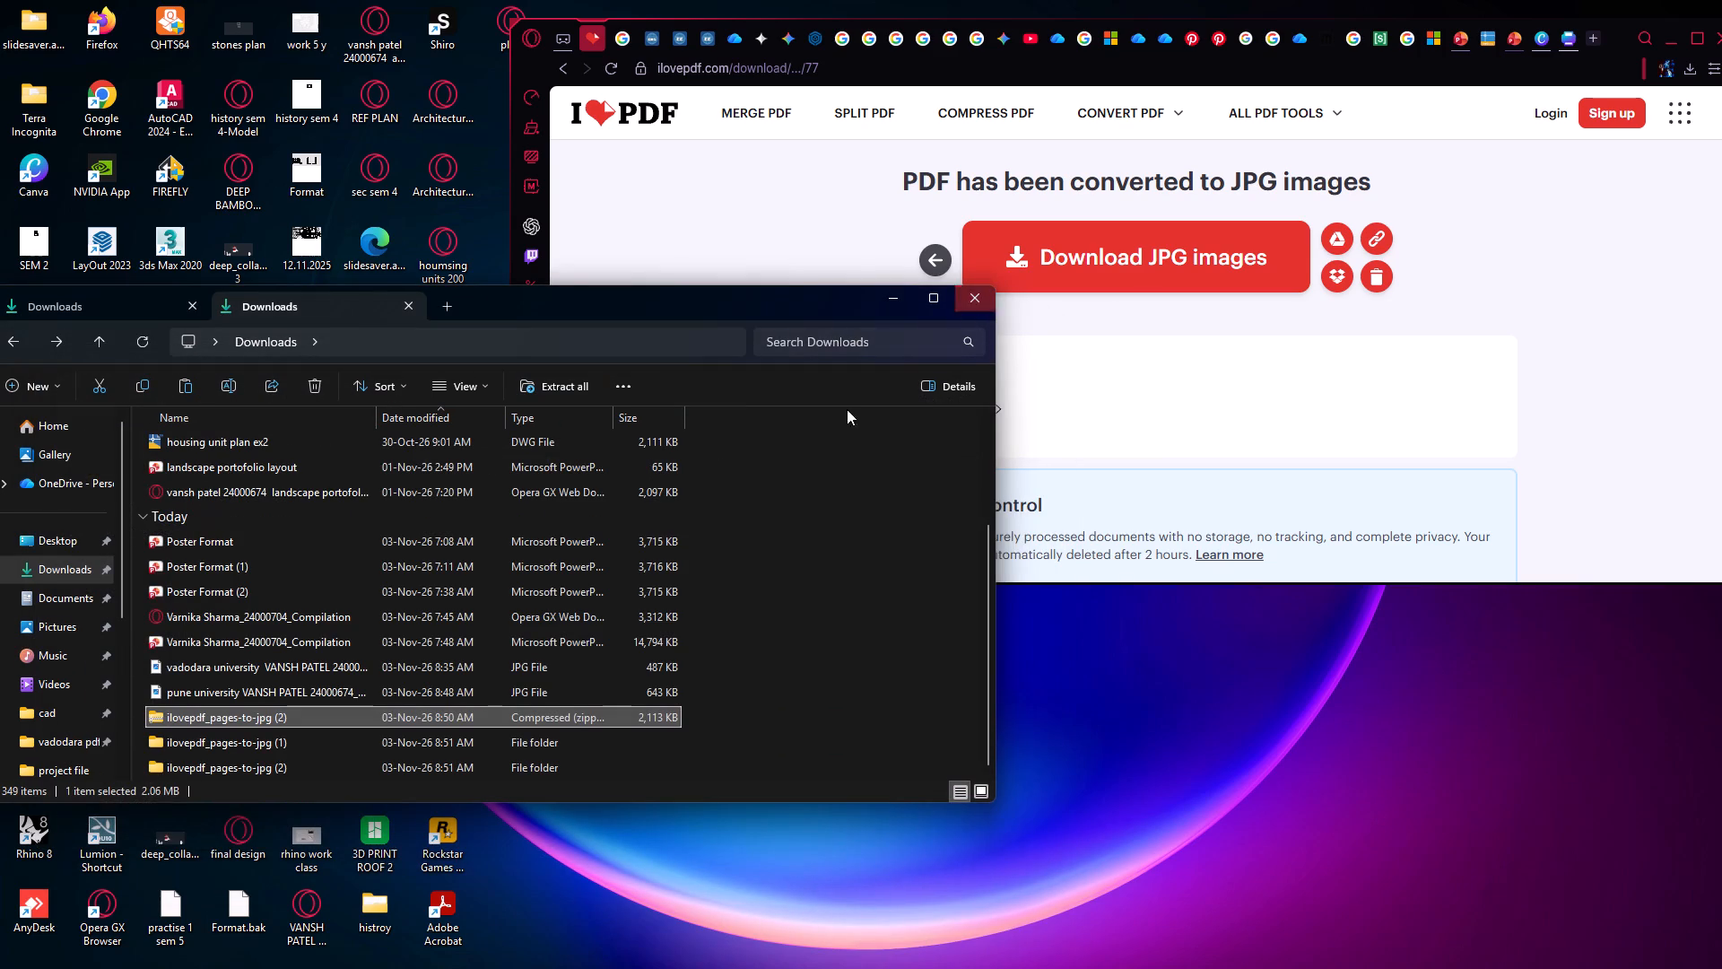
Delete the ilovepdf_pages-to-jpg (2) compressed archive from Downloads.
left_click(414, 724)
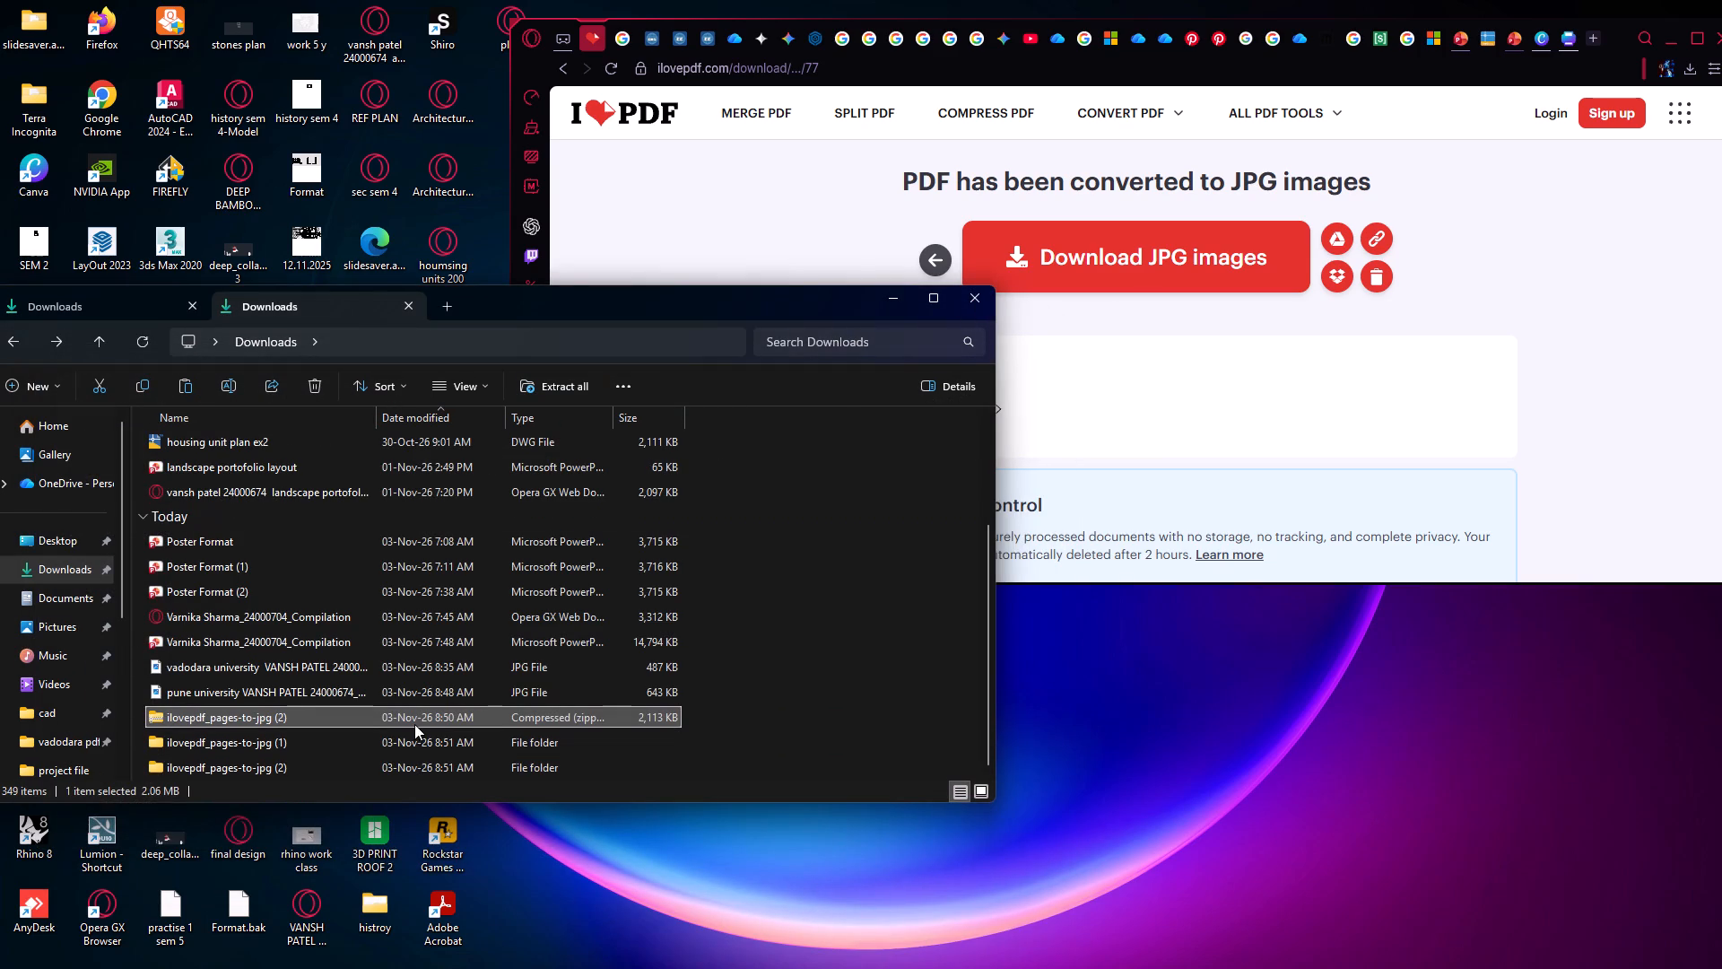
key("Delete")
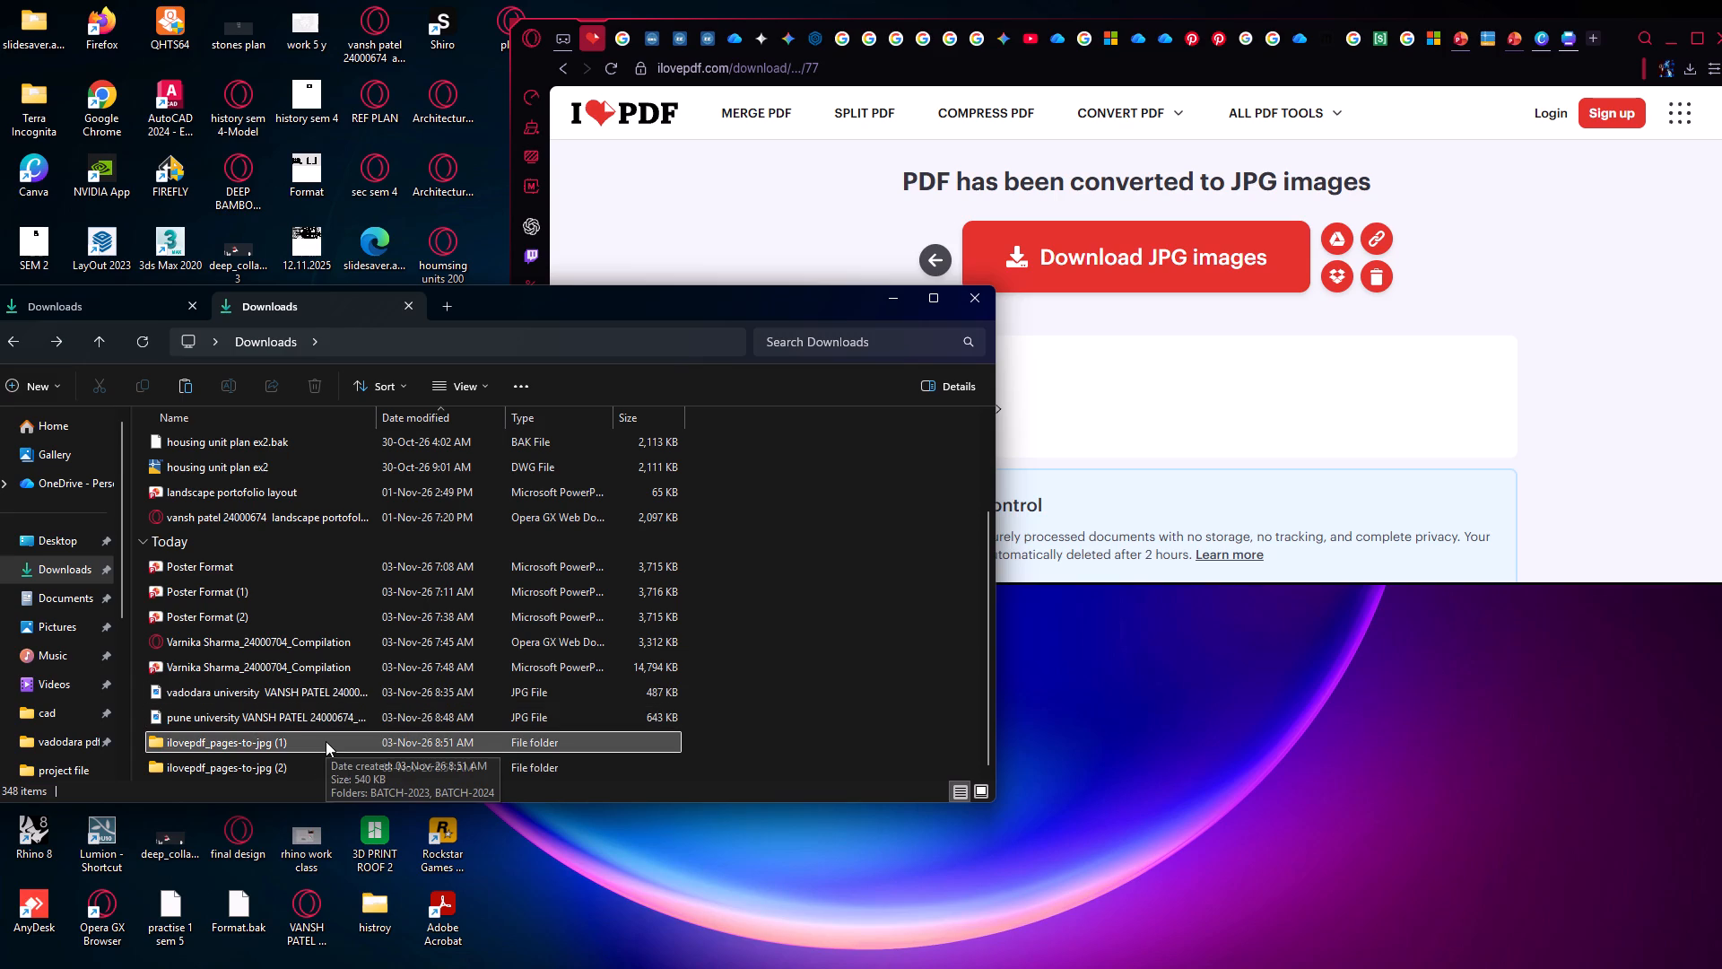
Preview VADODARA COUNTOUR_page-0001 from the extracted VADODARA-COUNTOUR folder and add it loosely to page 1 of the Canva compilation.
left_click(1274, 796)
left_click(891, 303)
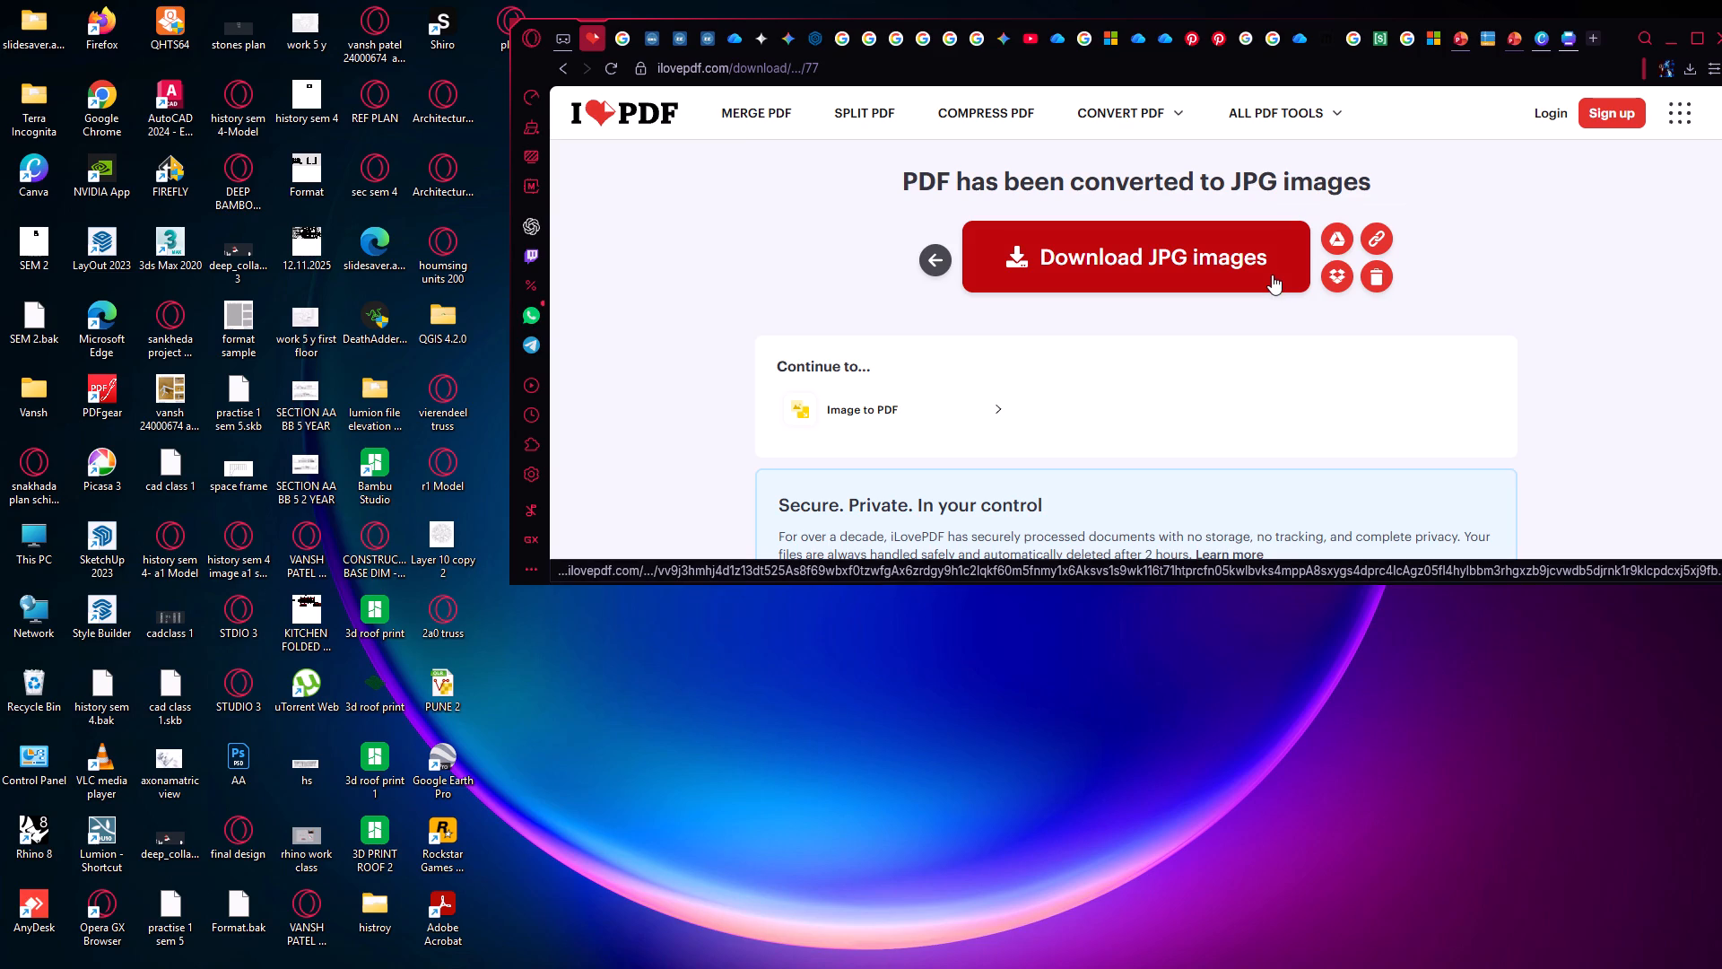
left_click(1560, 42)
scroll(1317, 272, "down", 2)
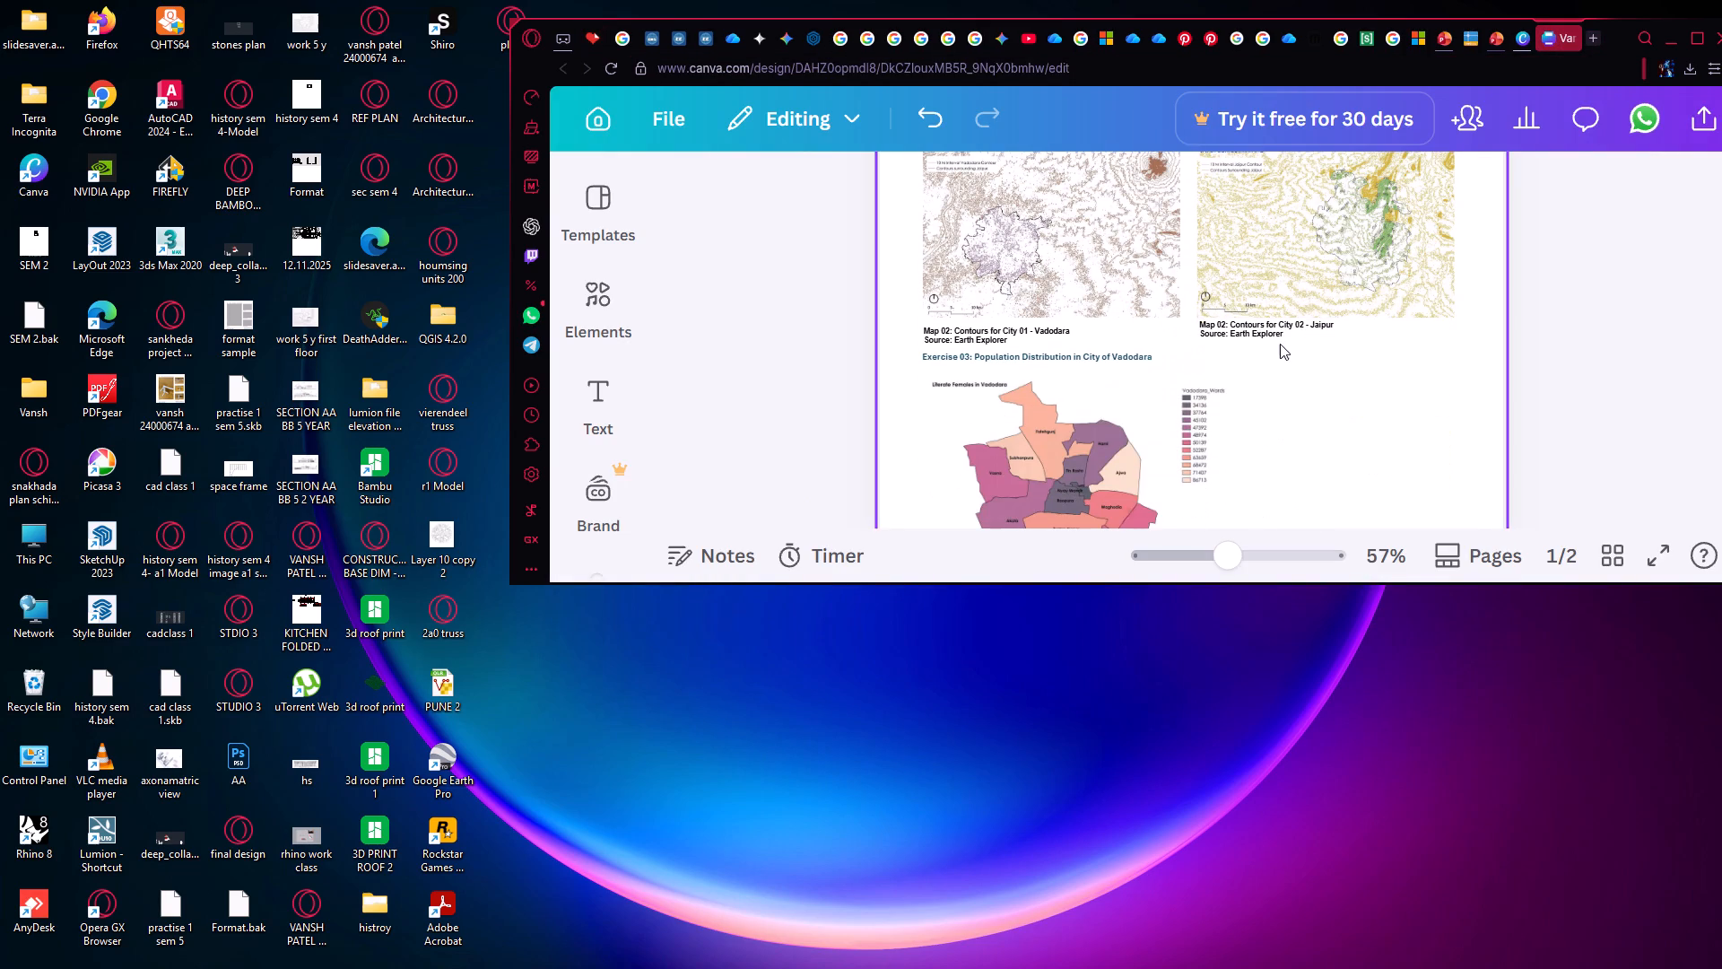
scroll(1266, 339, "up", 1)
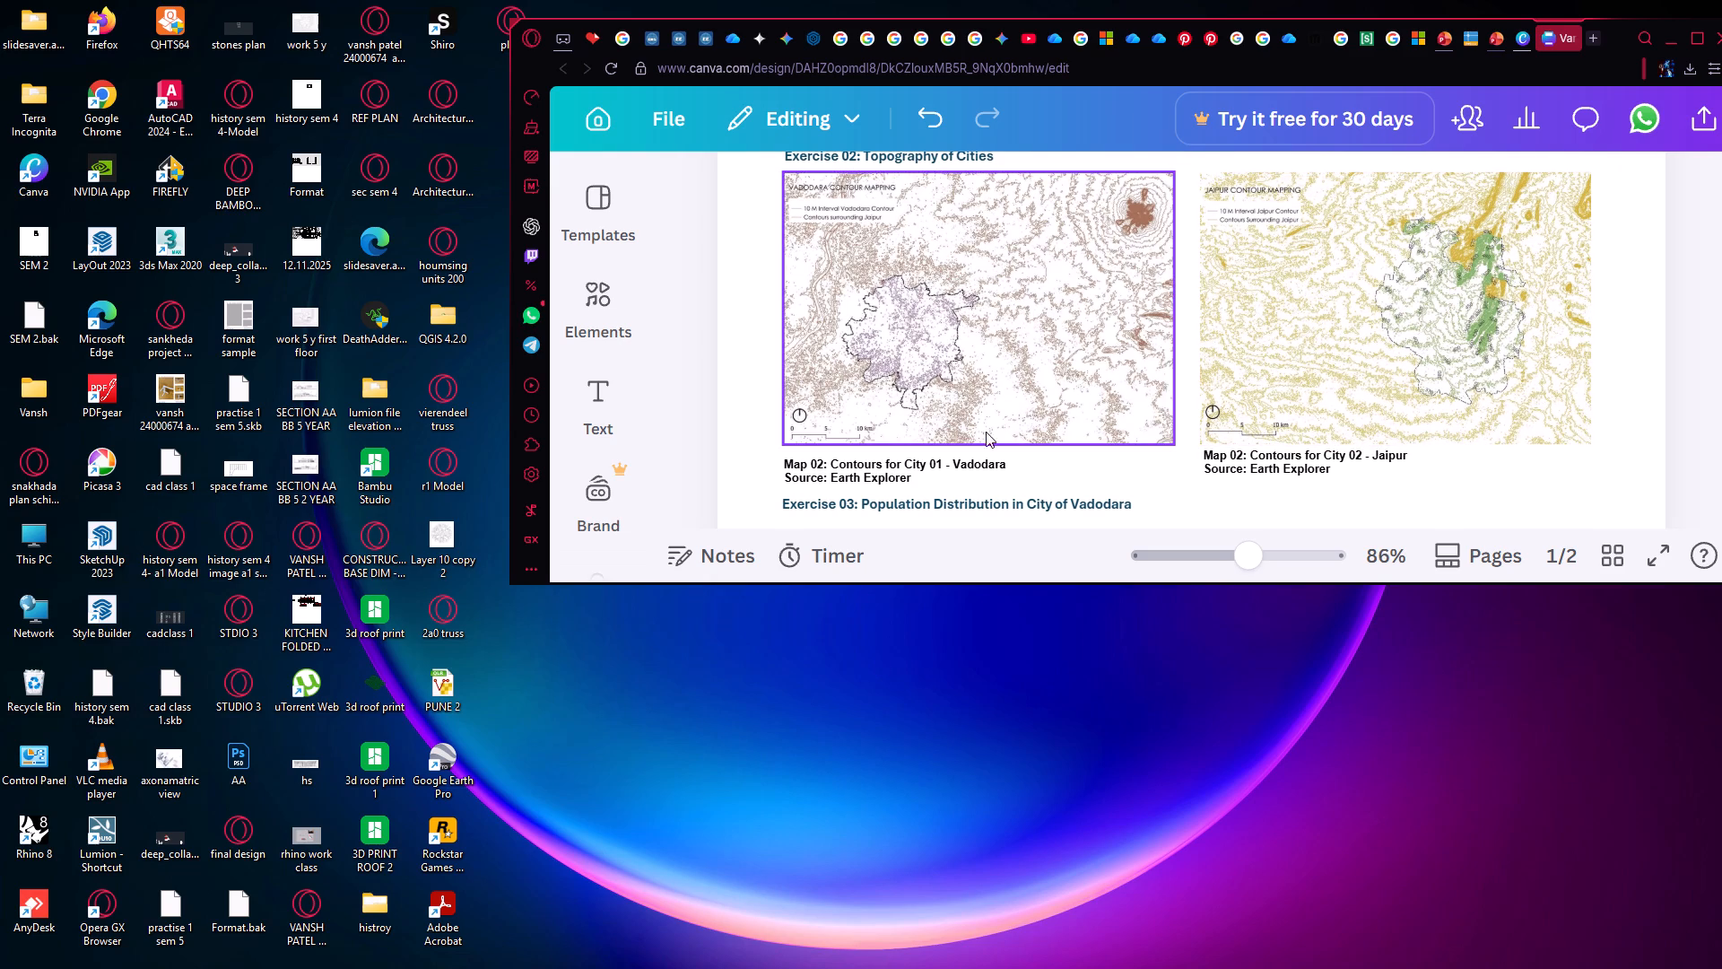
left_click(854, 948)
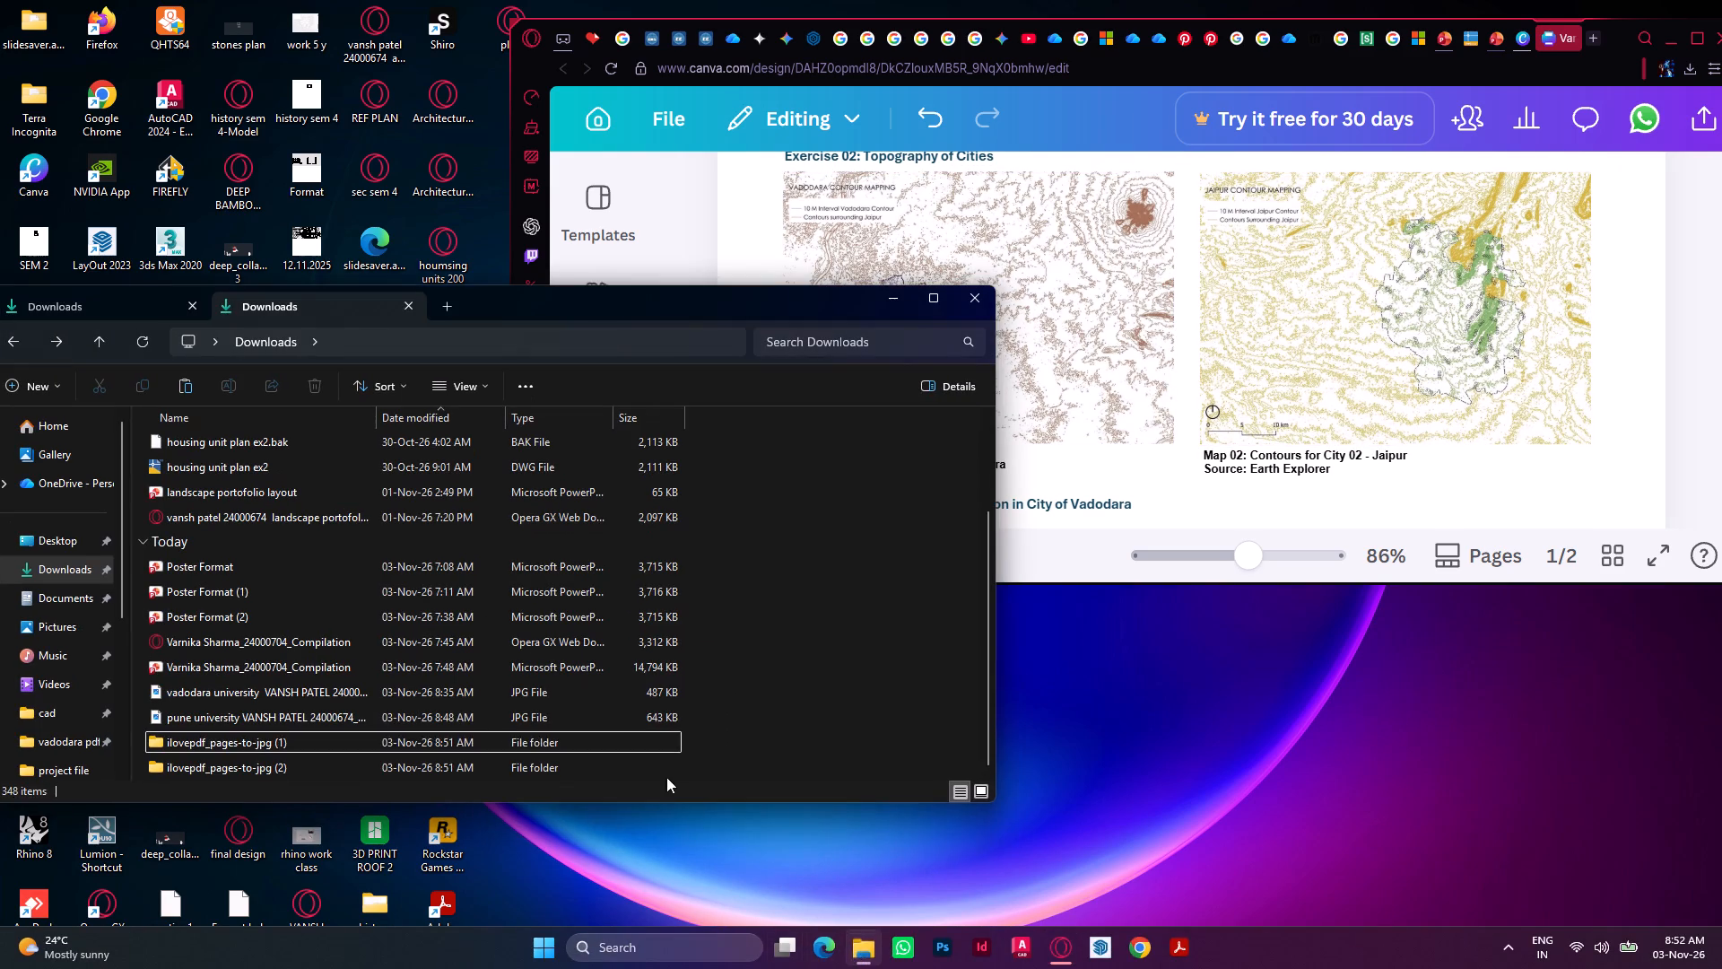
double_click(425, 764)
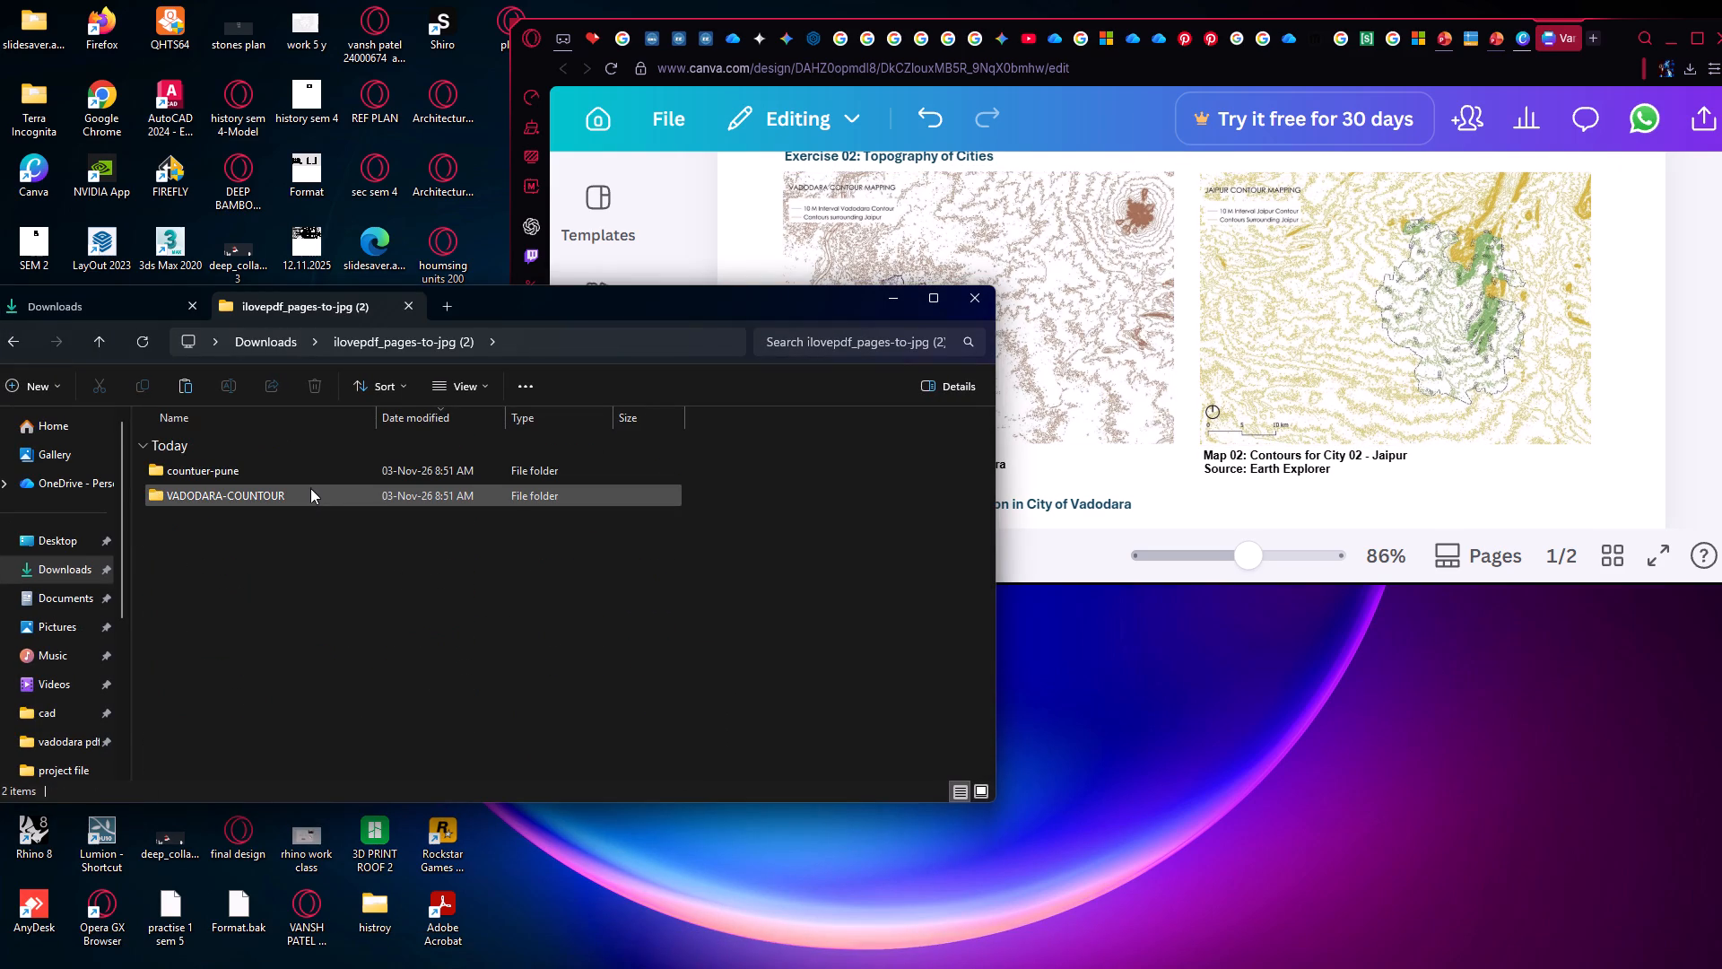
double_click(309, 491)
double_click(309, 471)
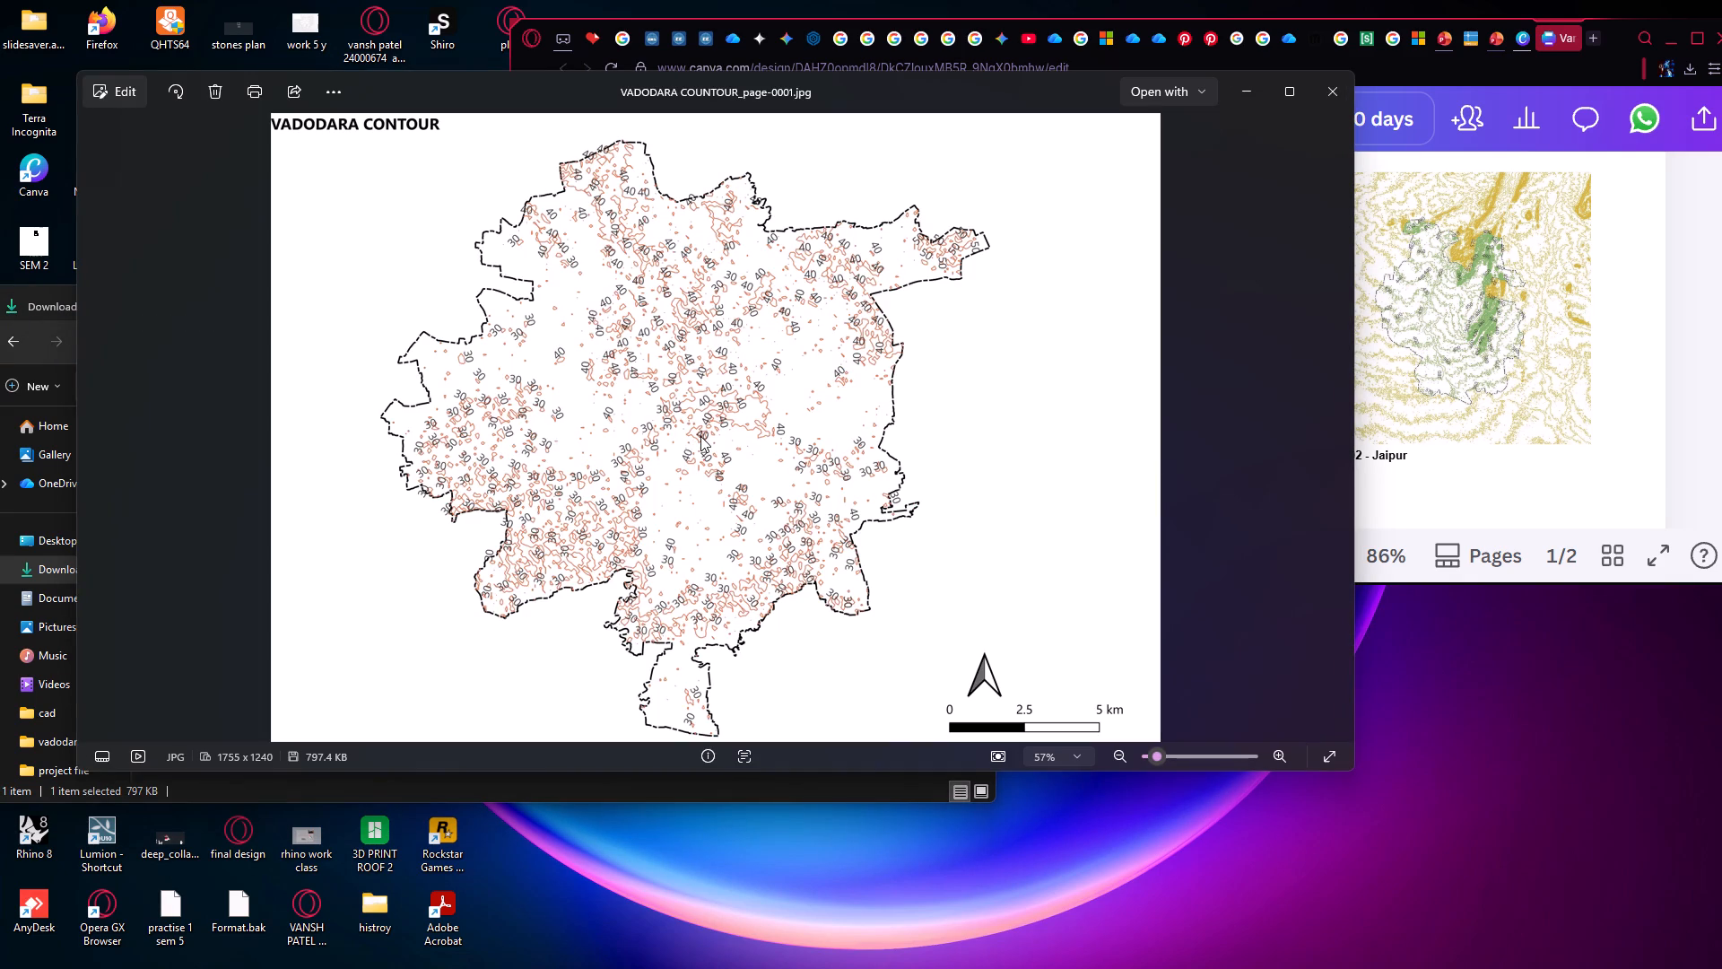
left_click(1342, 103)
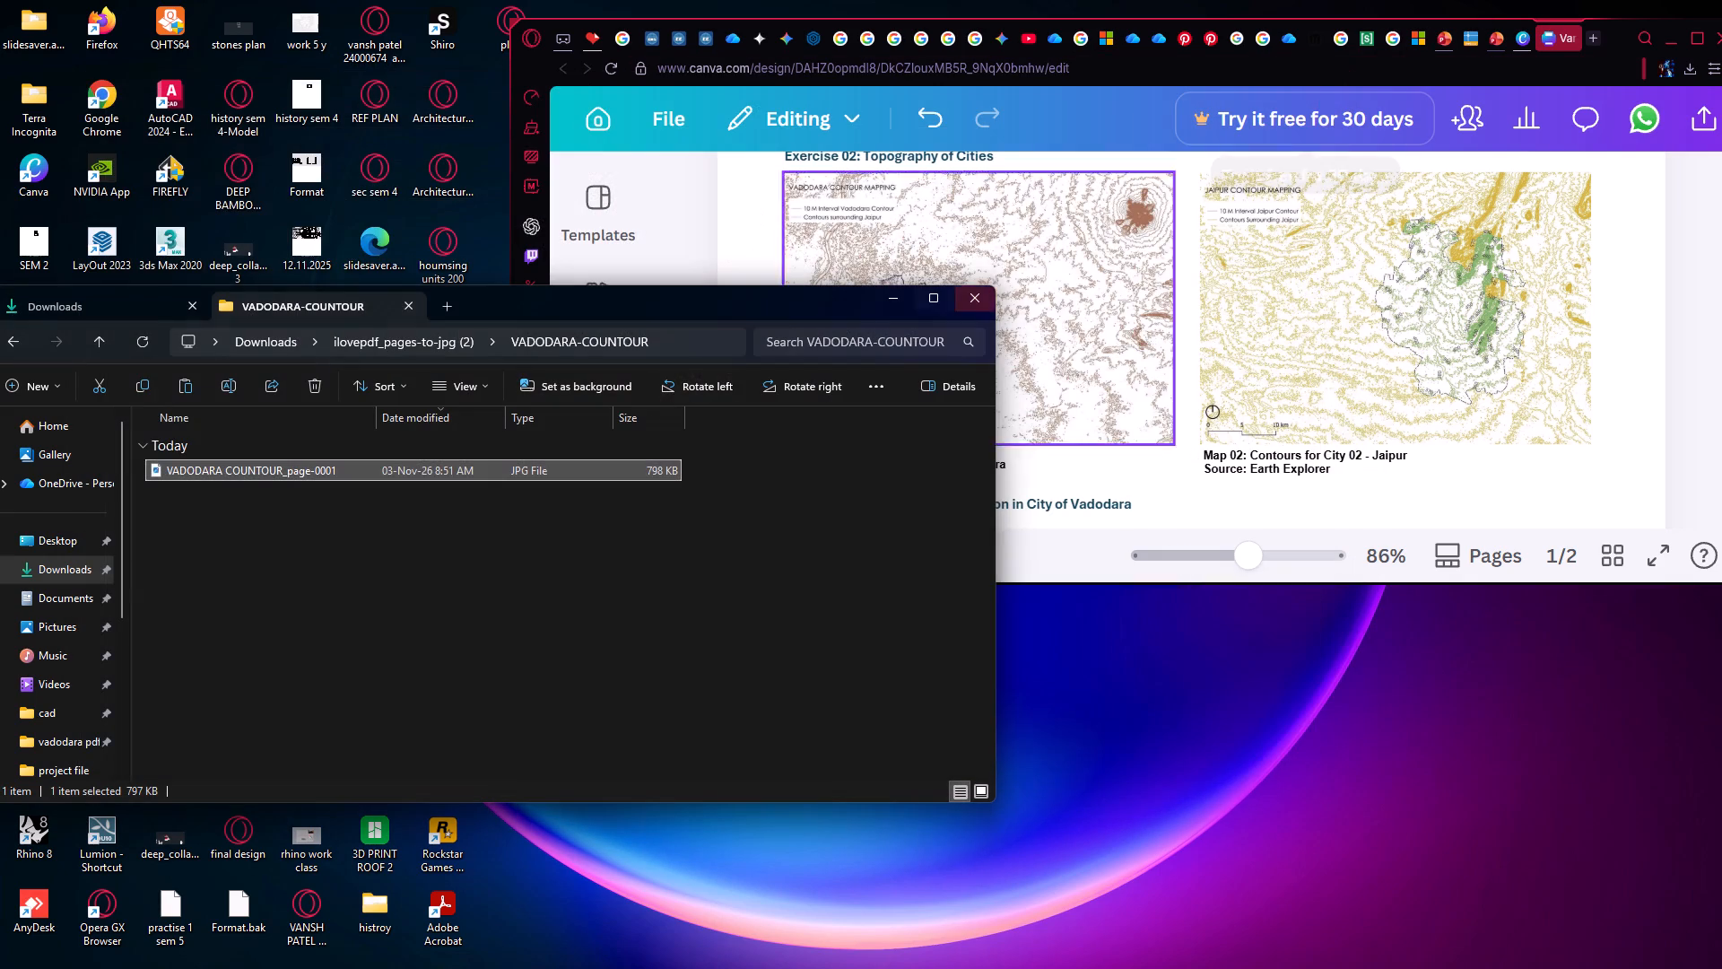
left_click_drag(445, 471, 980, 387)
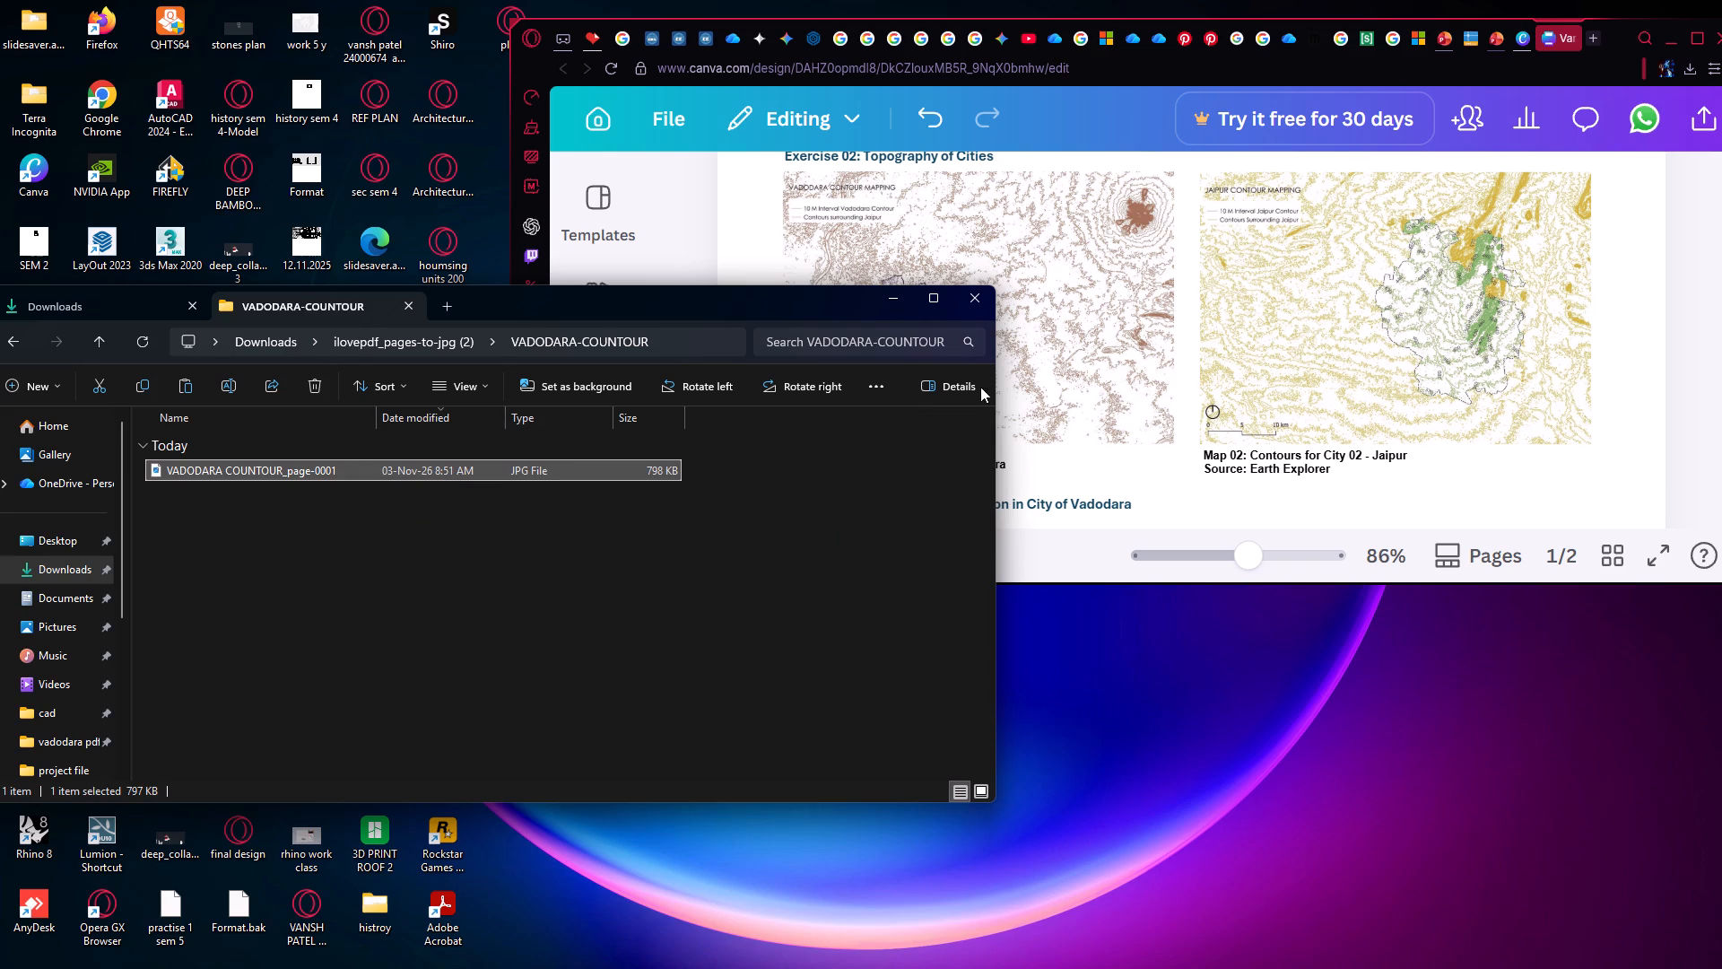
left_click_drag(980, 387, 1032, 310)
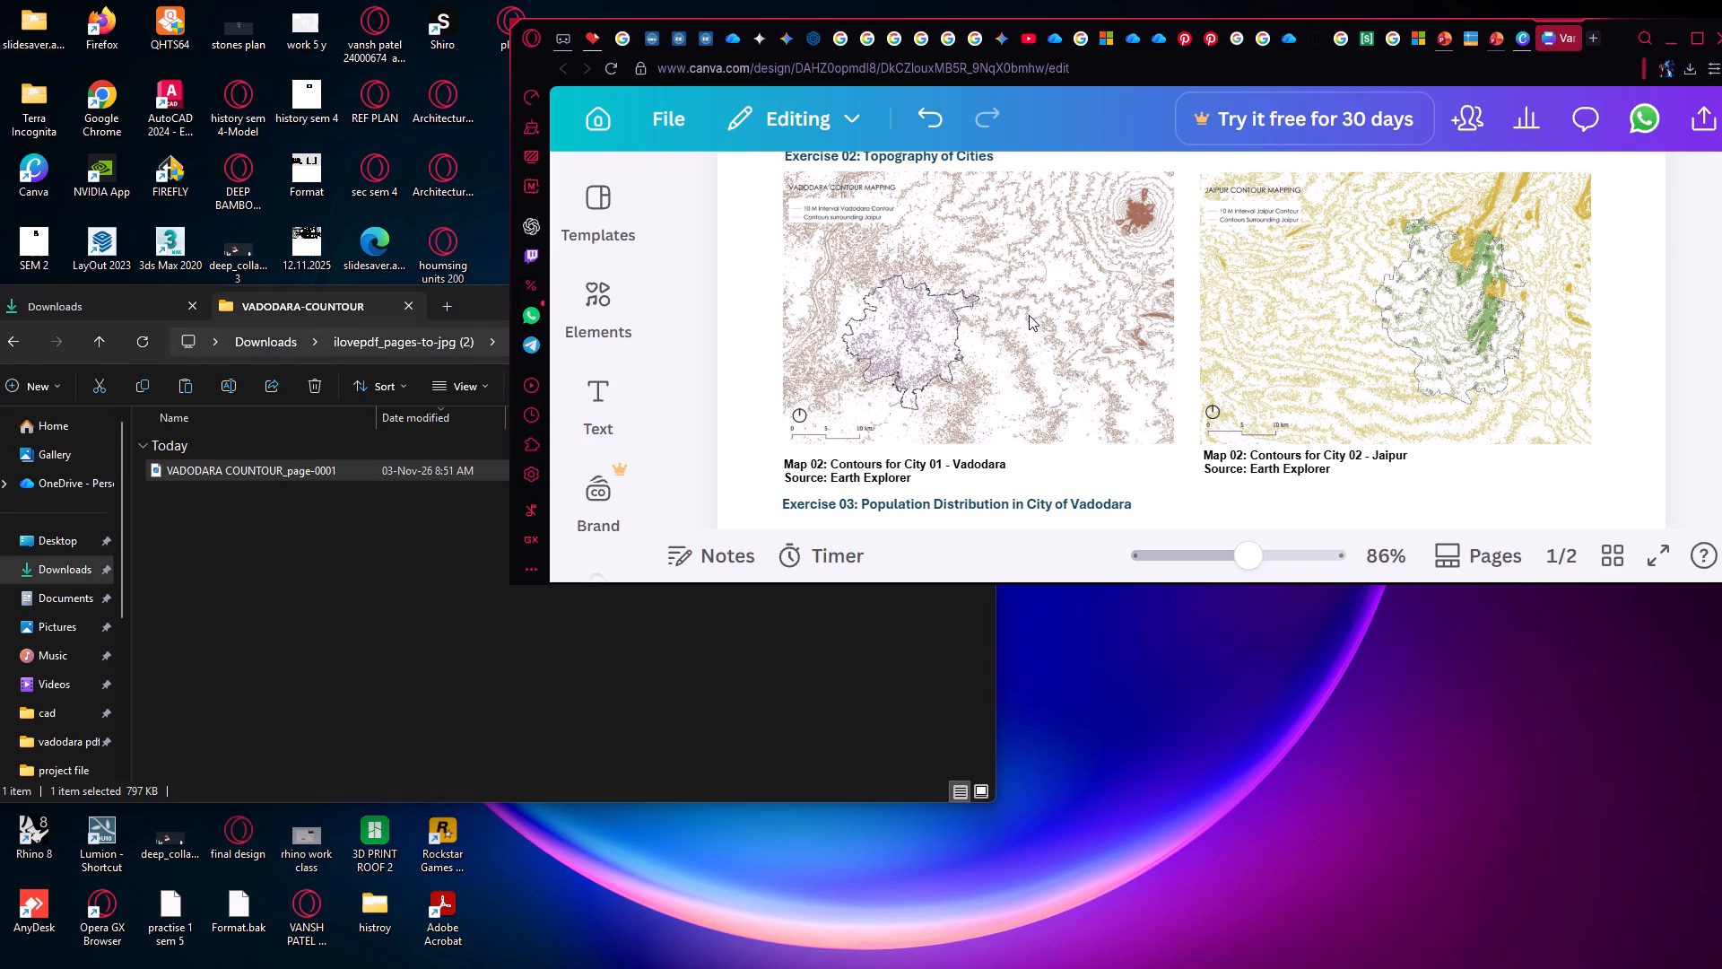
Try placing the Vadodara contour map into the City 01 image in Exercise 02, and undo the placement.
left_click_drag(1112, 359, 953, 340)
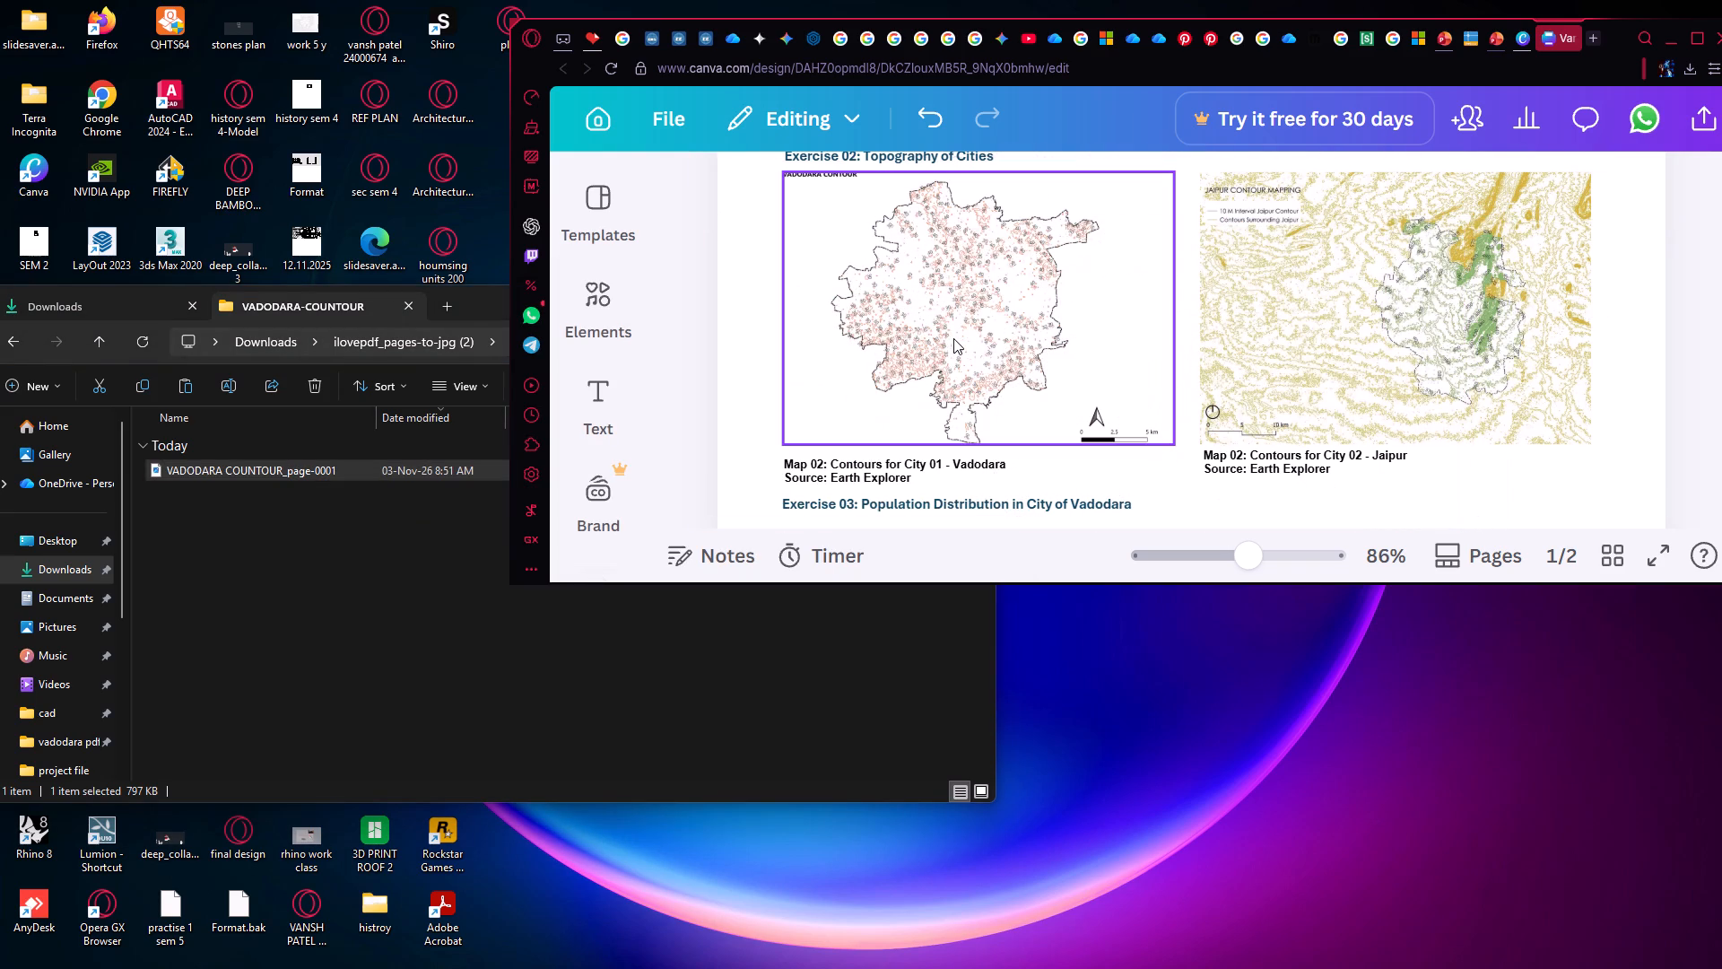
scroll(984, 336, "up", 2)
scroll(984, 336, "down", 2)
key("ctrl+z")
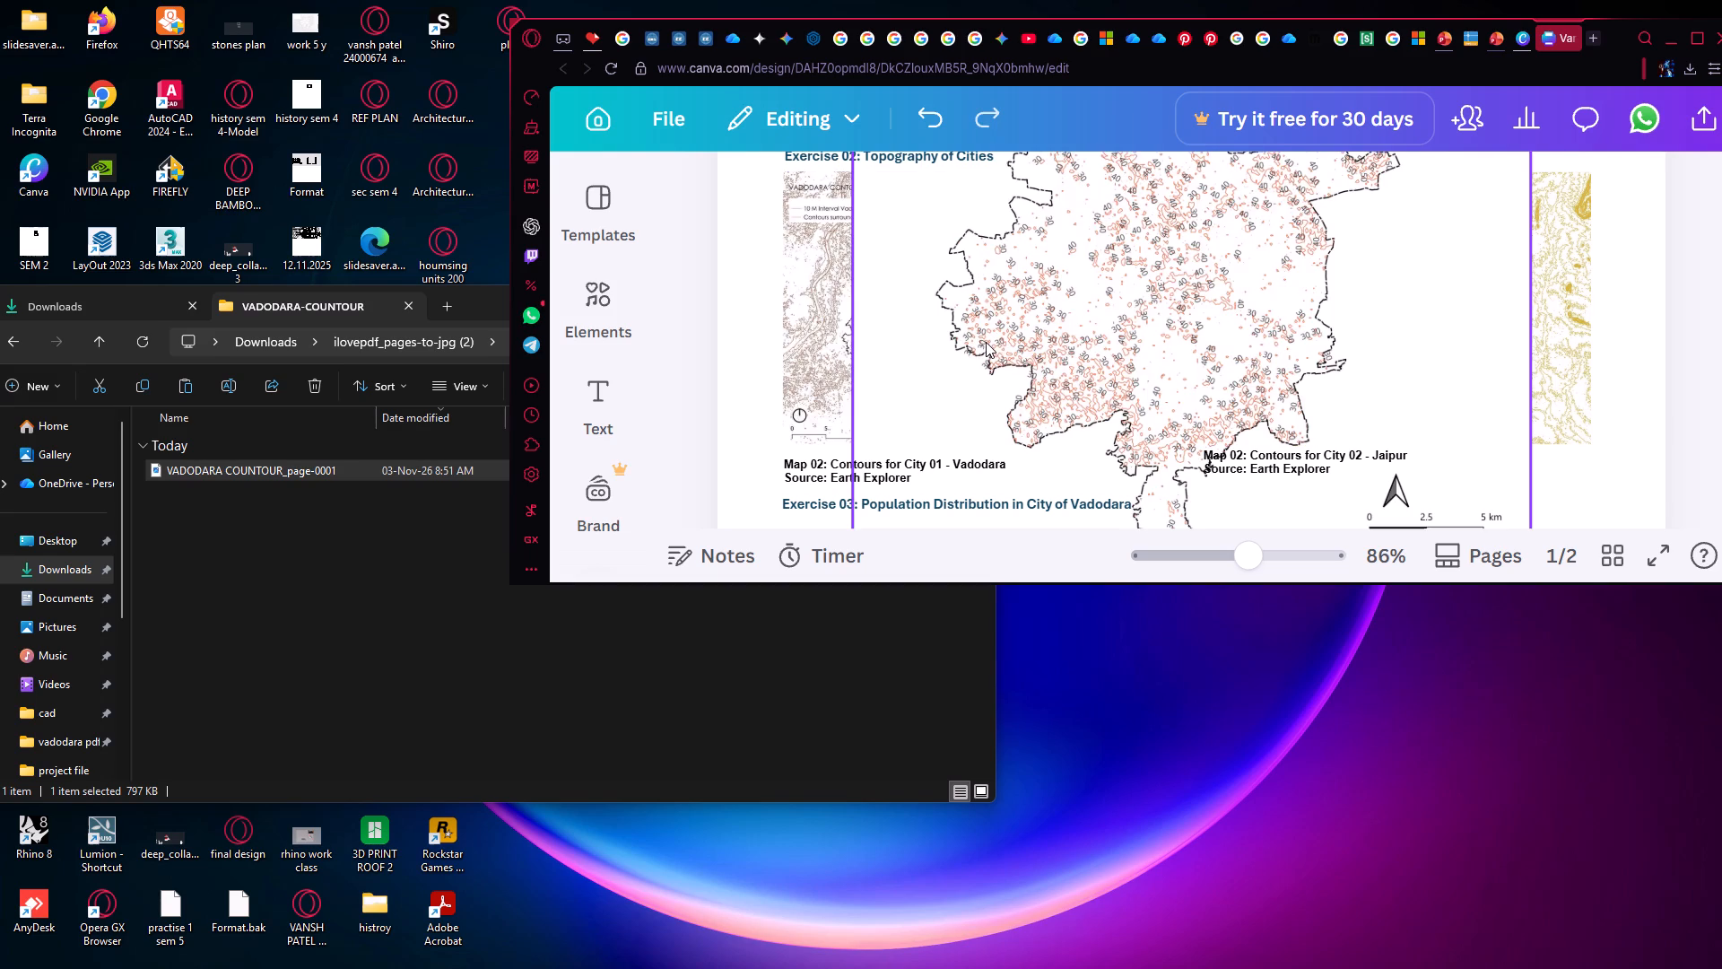
Replace the contour image above the City 01 - Vadodara caption in Exercise 02 with the added Vadodara contour map.
left_click_drag(1062, 342, 1303, 338)
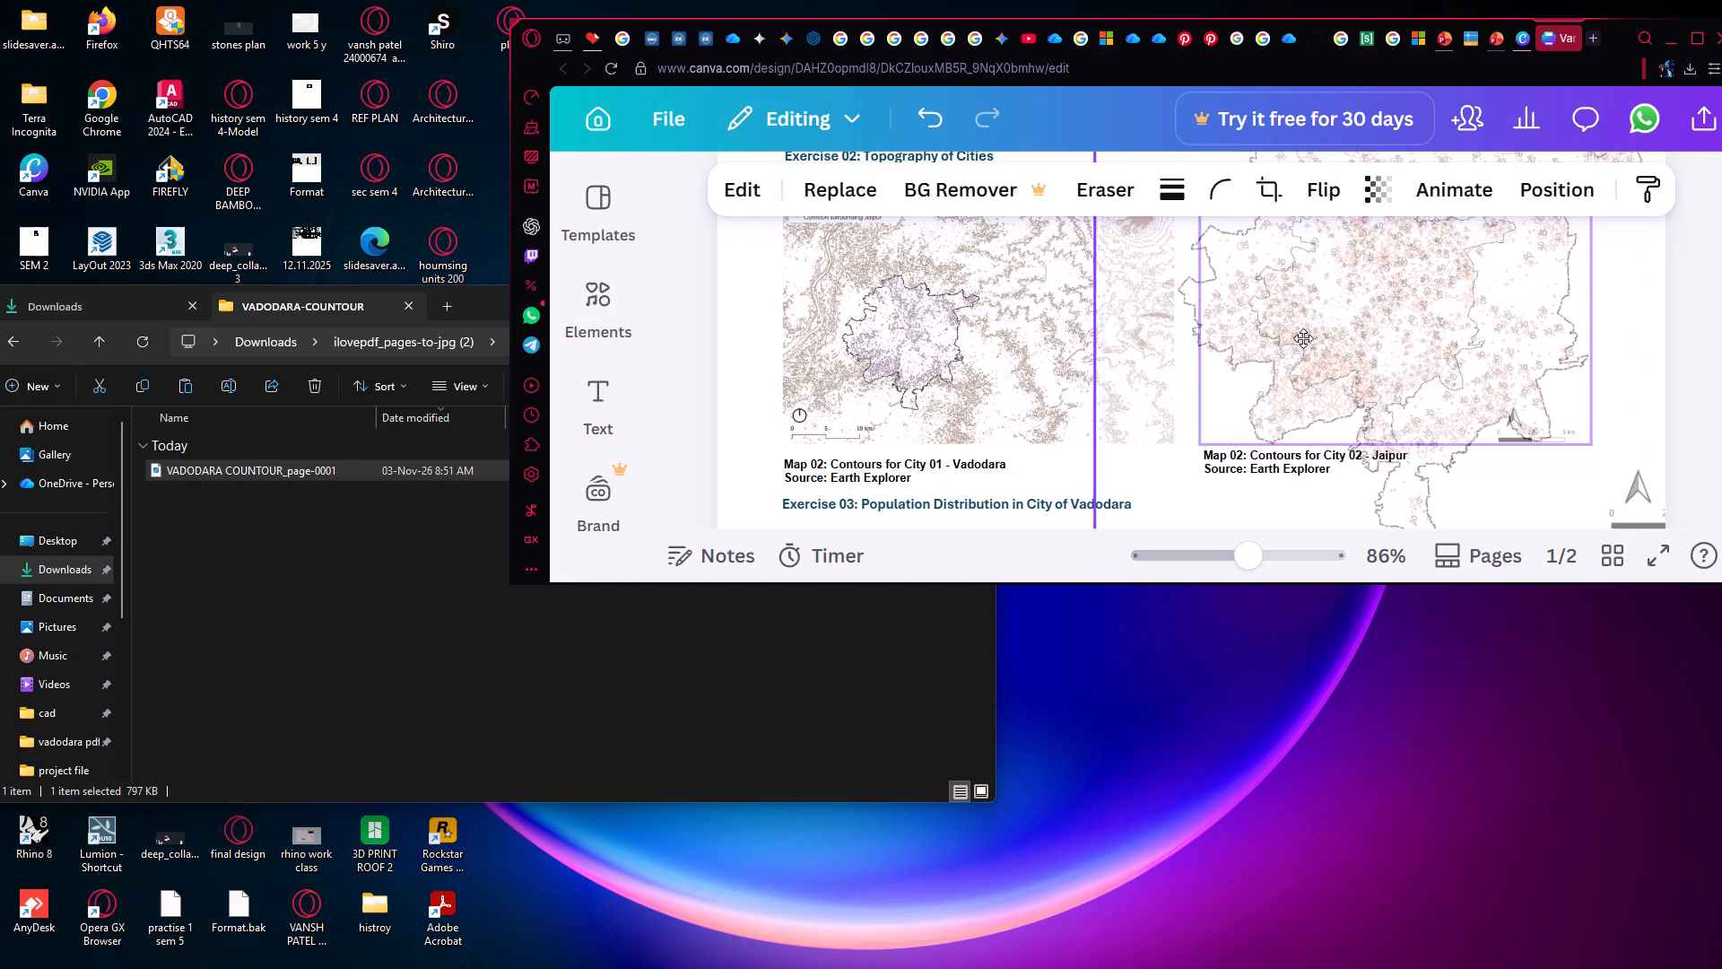
left_click_drag(1303, 338, 946, 345)
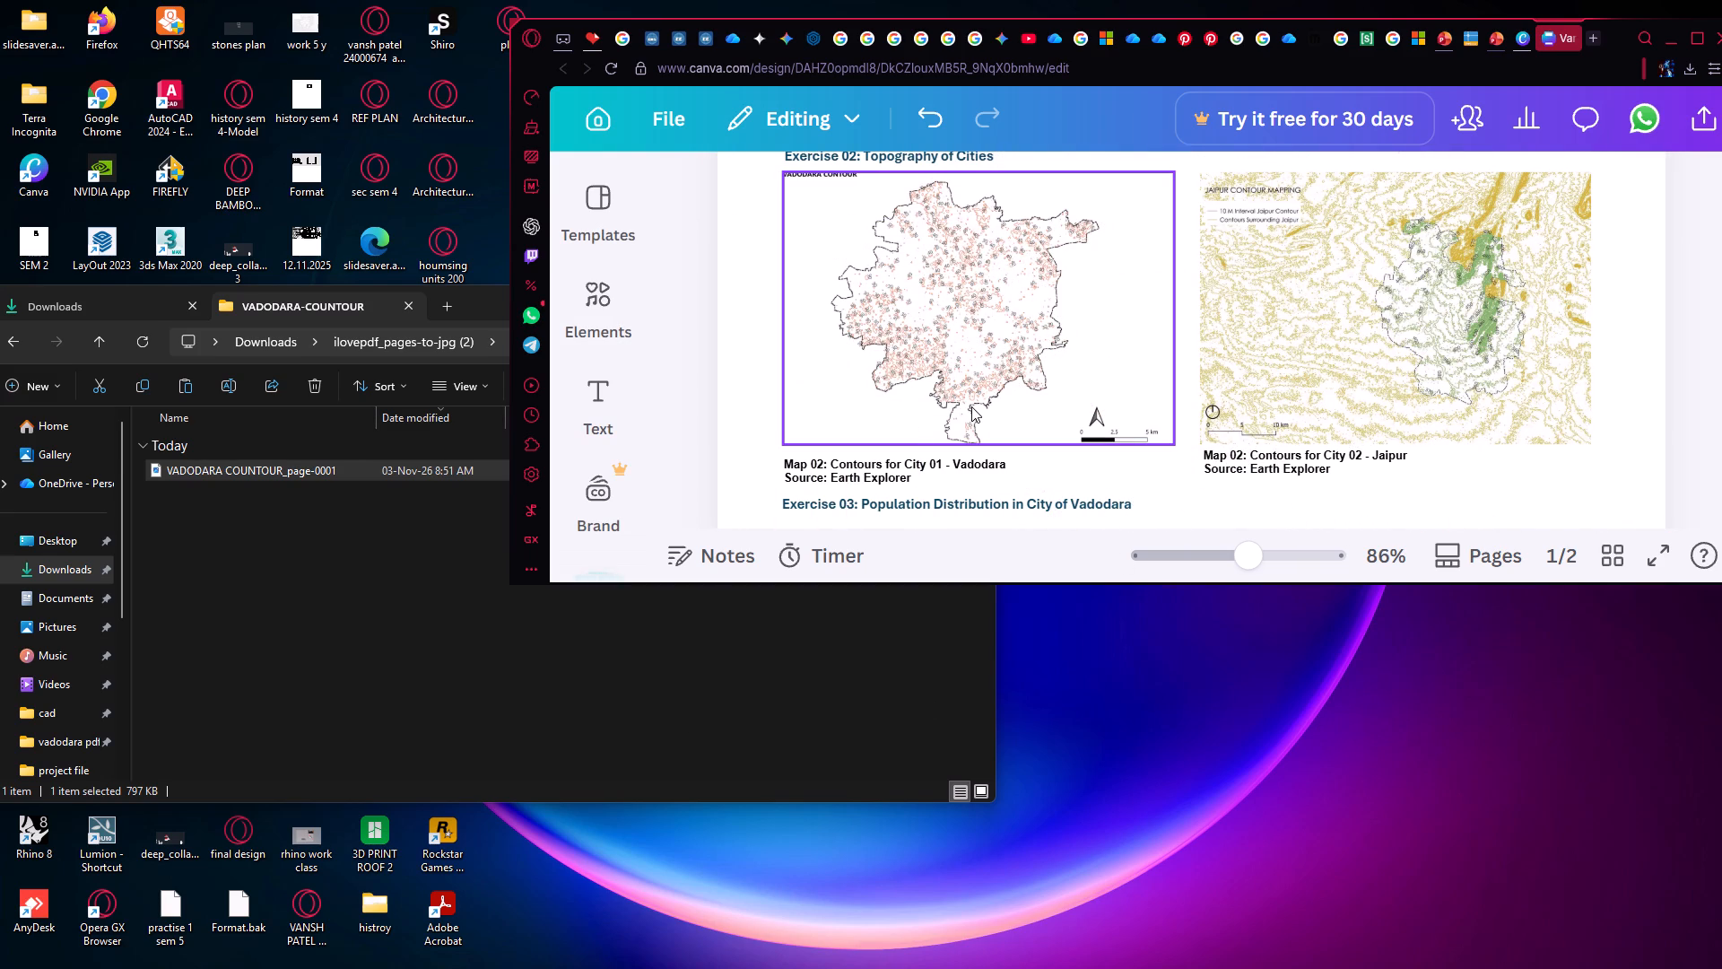
scroll(971, 406, "up", 1)
scroll(971, 406, "down", 1)
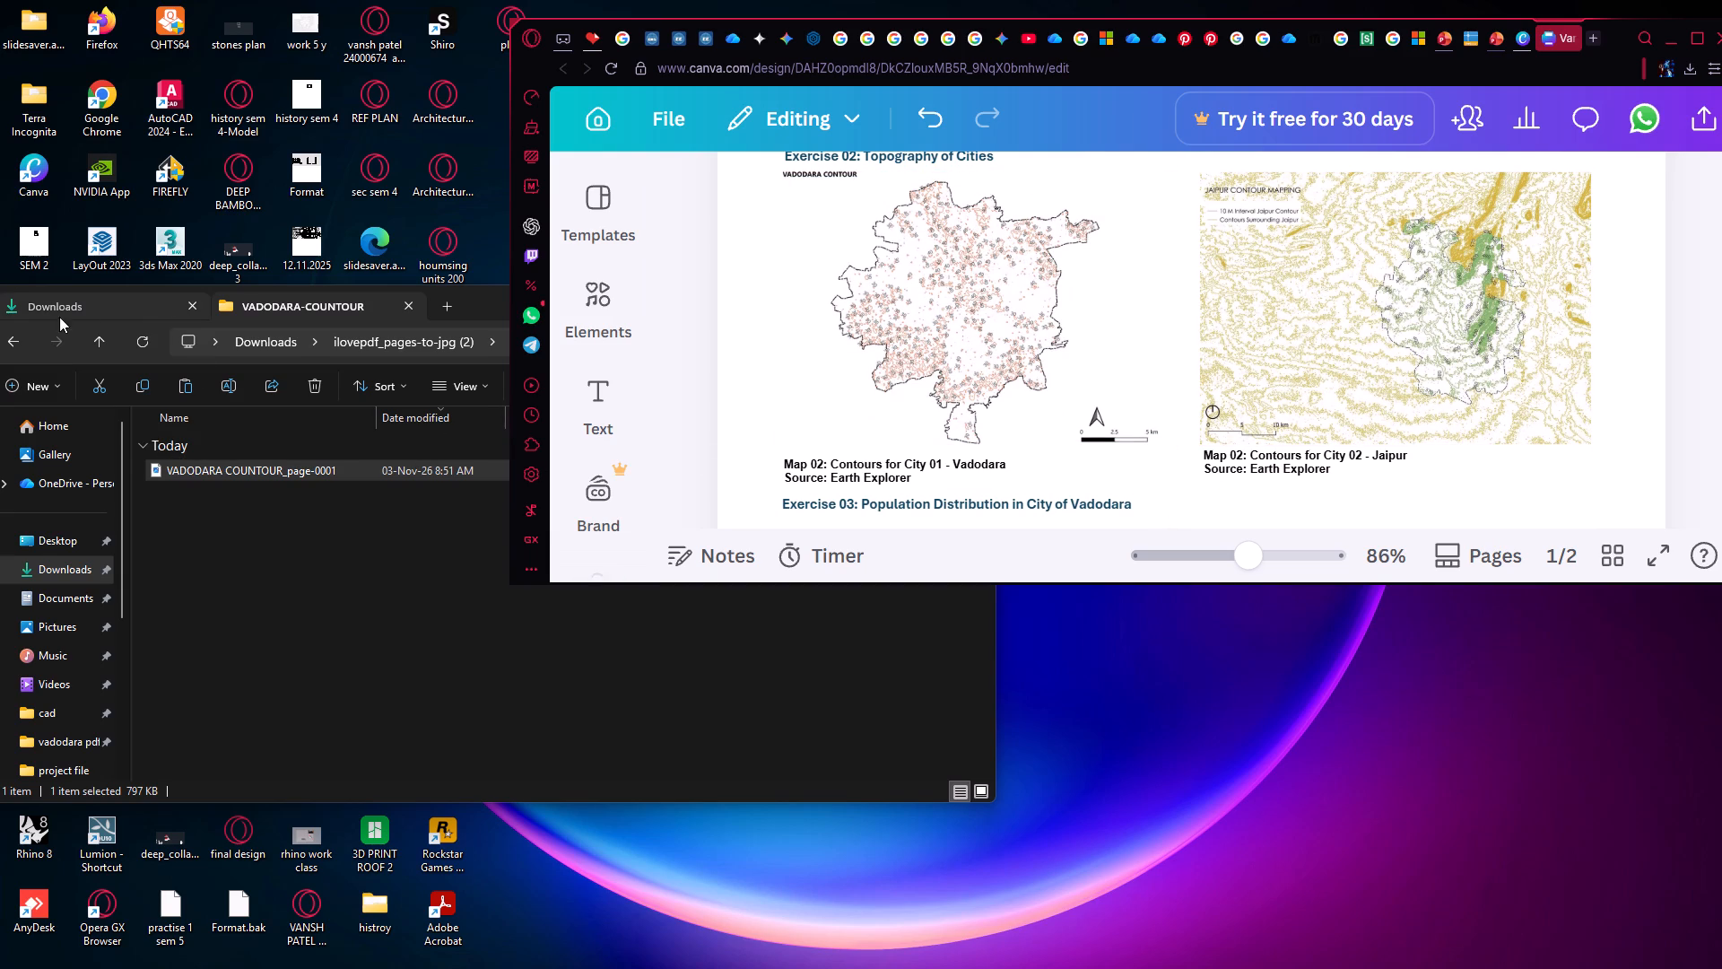
Replace the Jaipur contour image above the City 02 caption in Exercise 02 with countuer pune_page-0001 from the extracted countuer-pune folder.
left_click(20, 340)
double_click(241, 468)
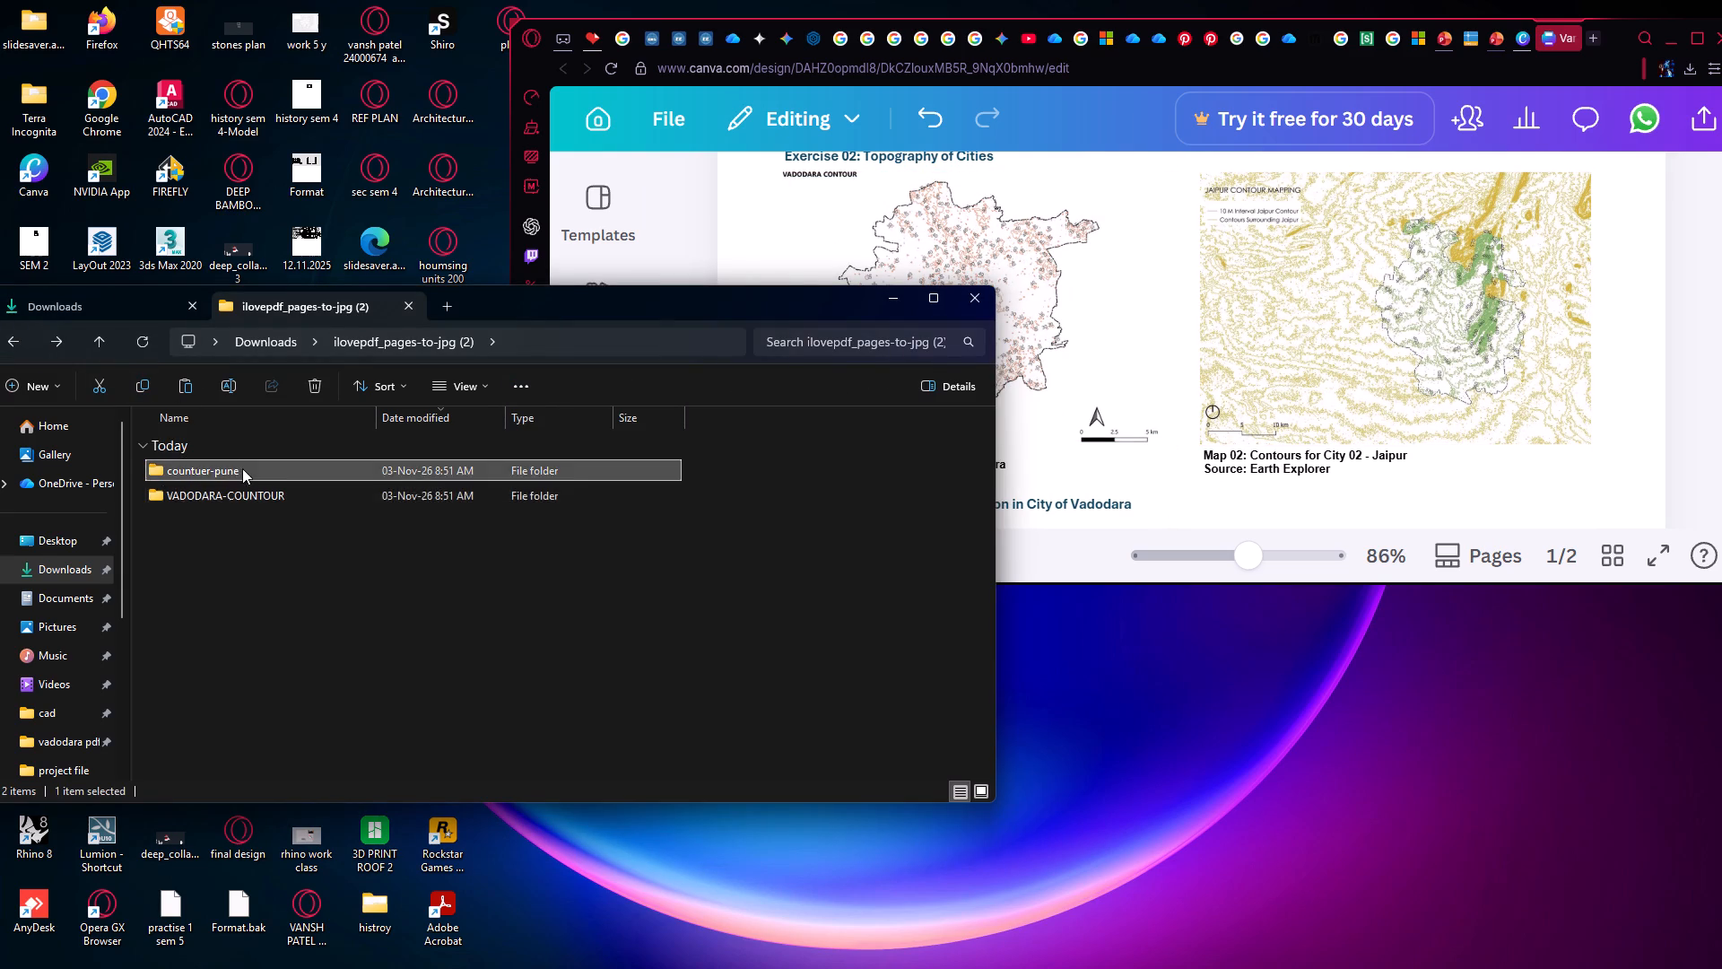
left_click_drag(266, 466, 1368, 336)
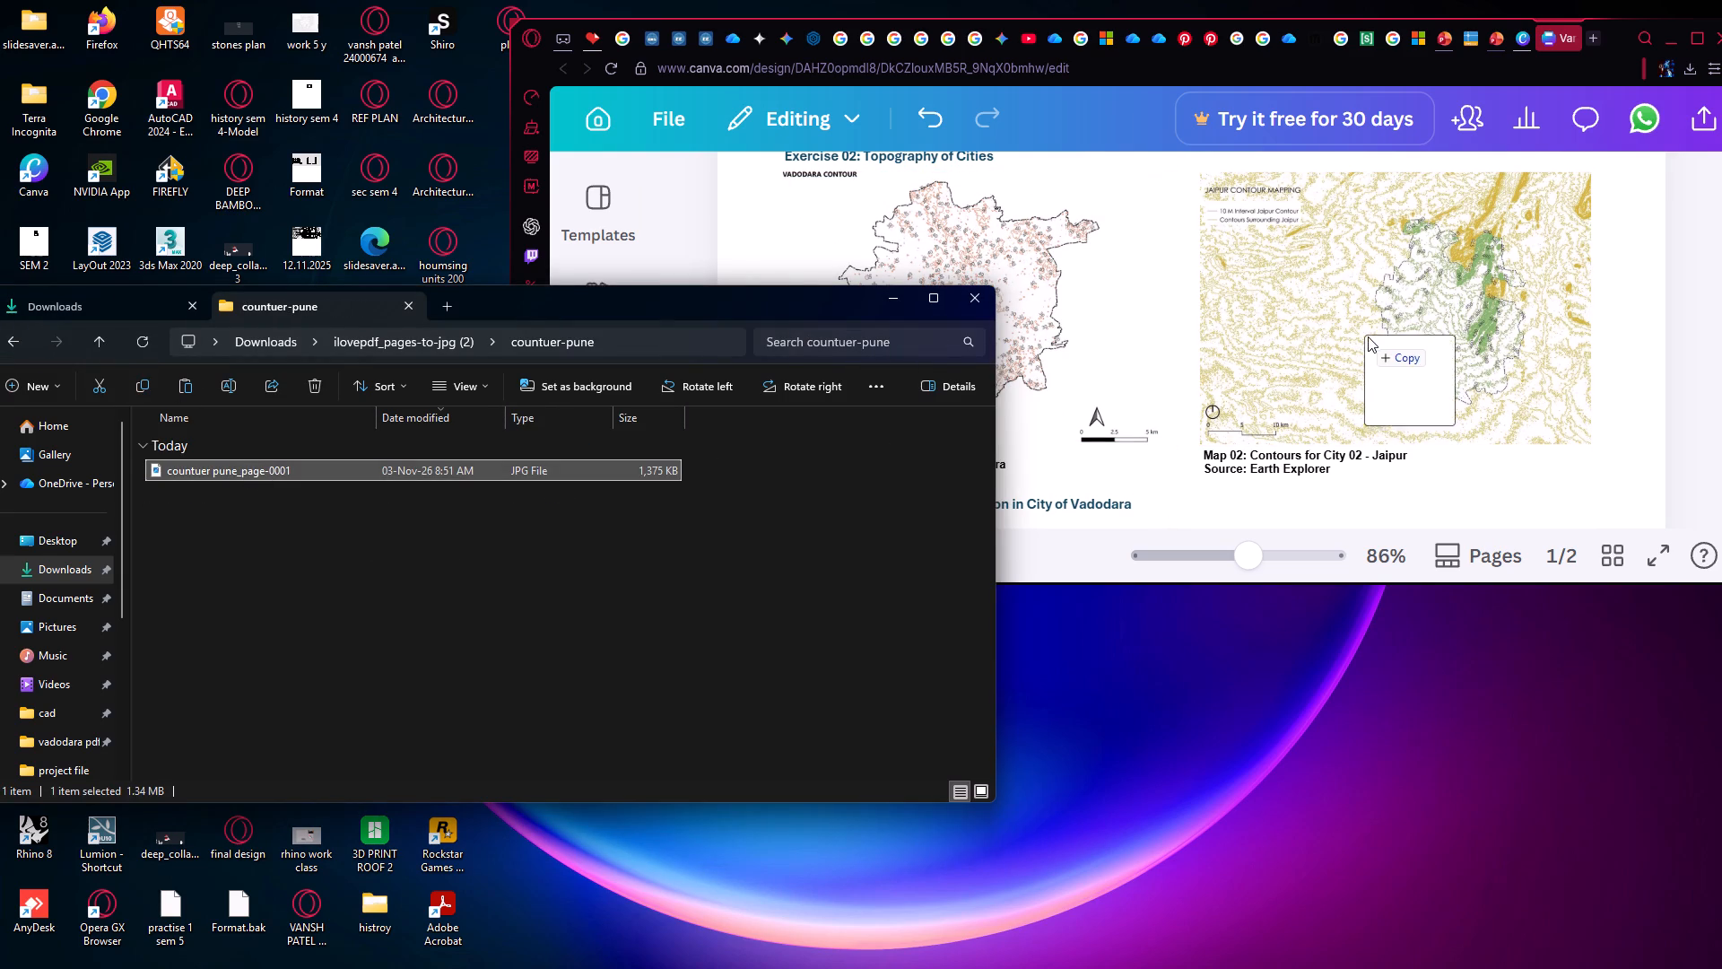
left_click_drag(1368, 336, 1371, 327)
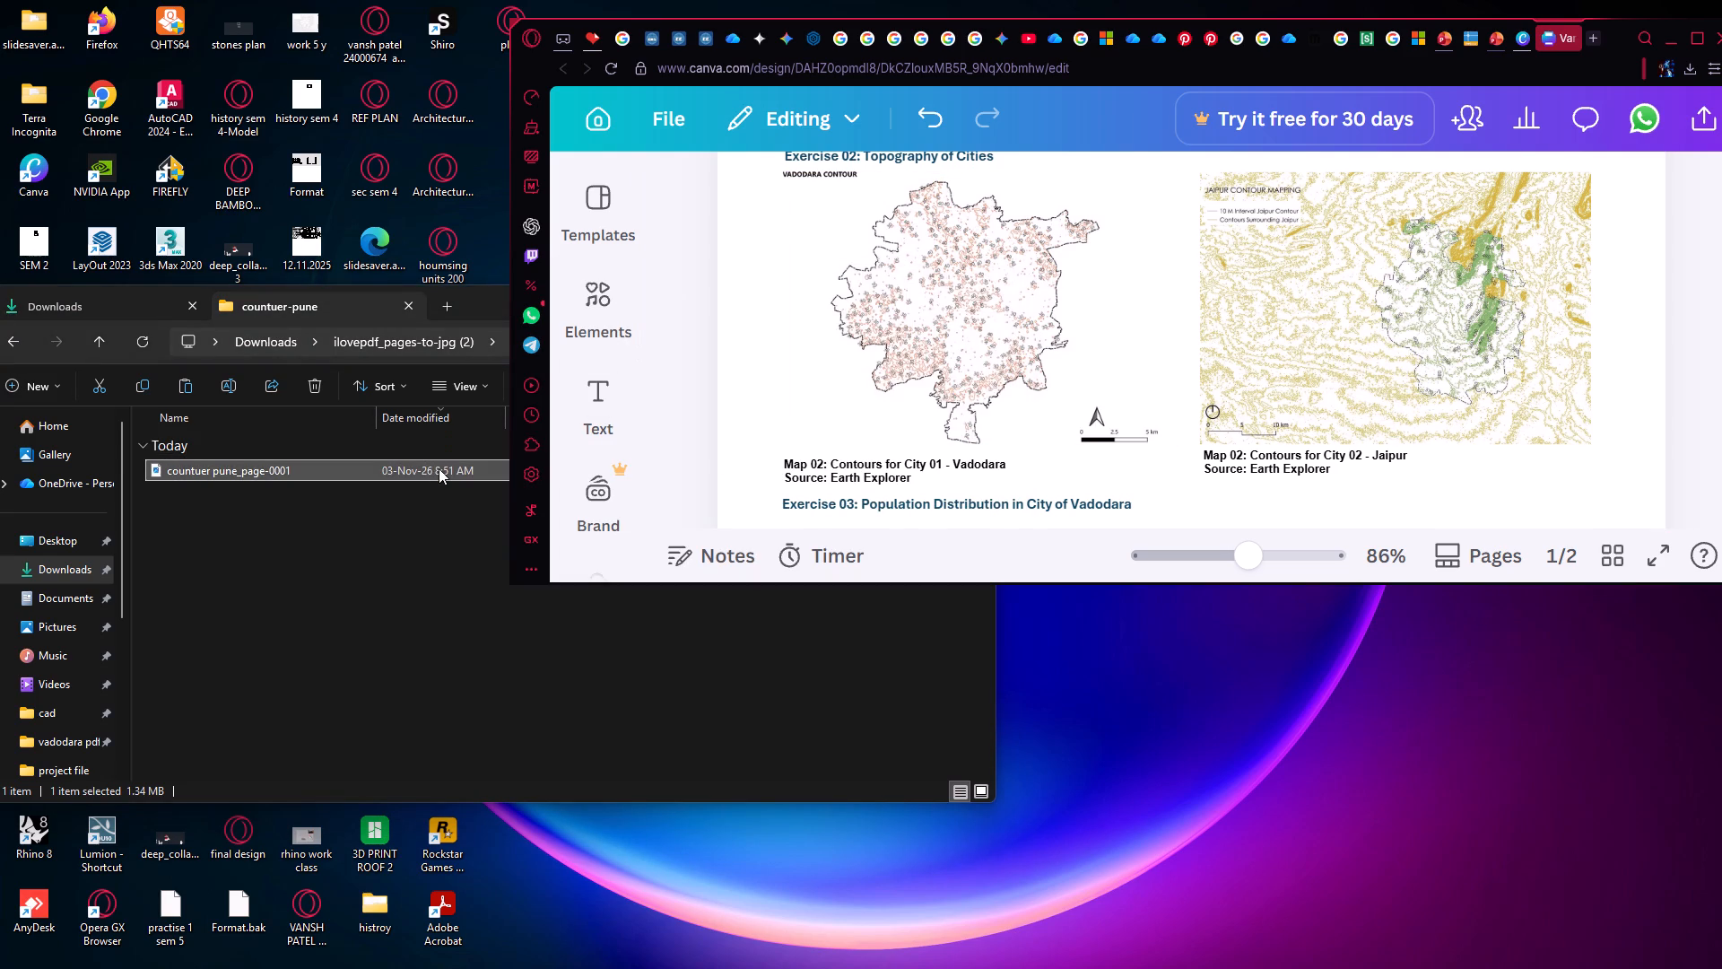
left_click_drag(434, 471, 449, 479)
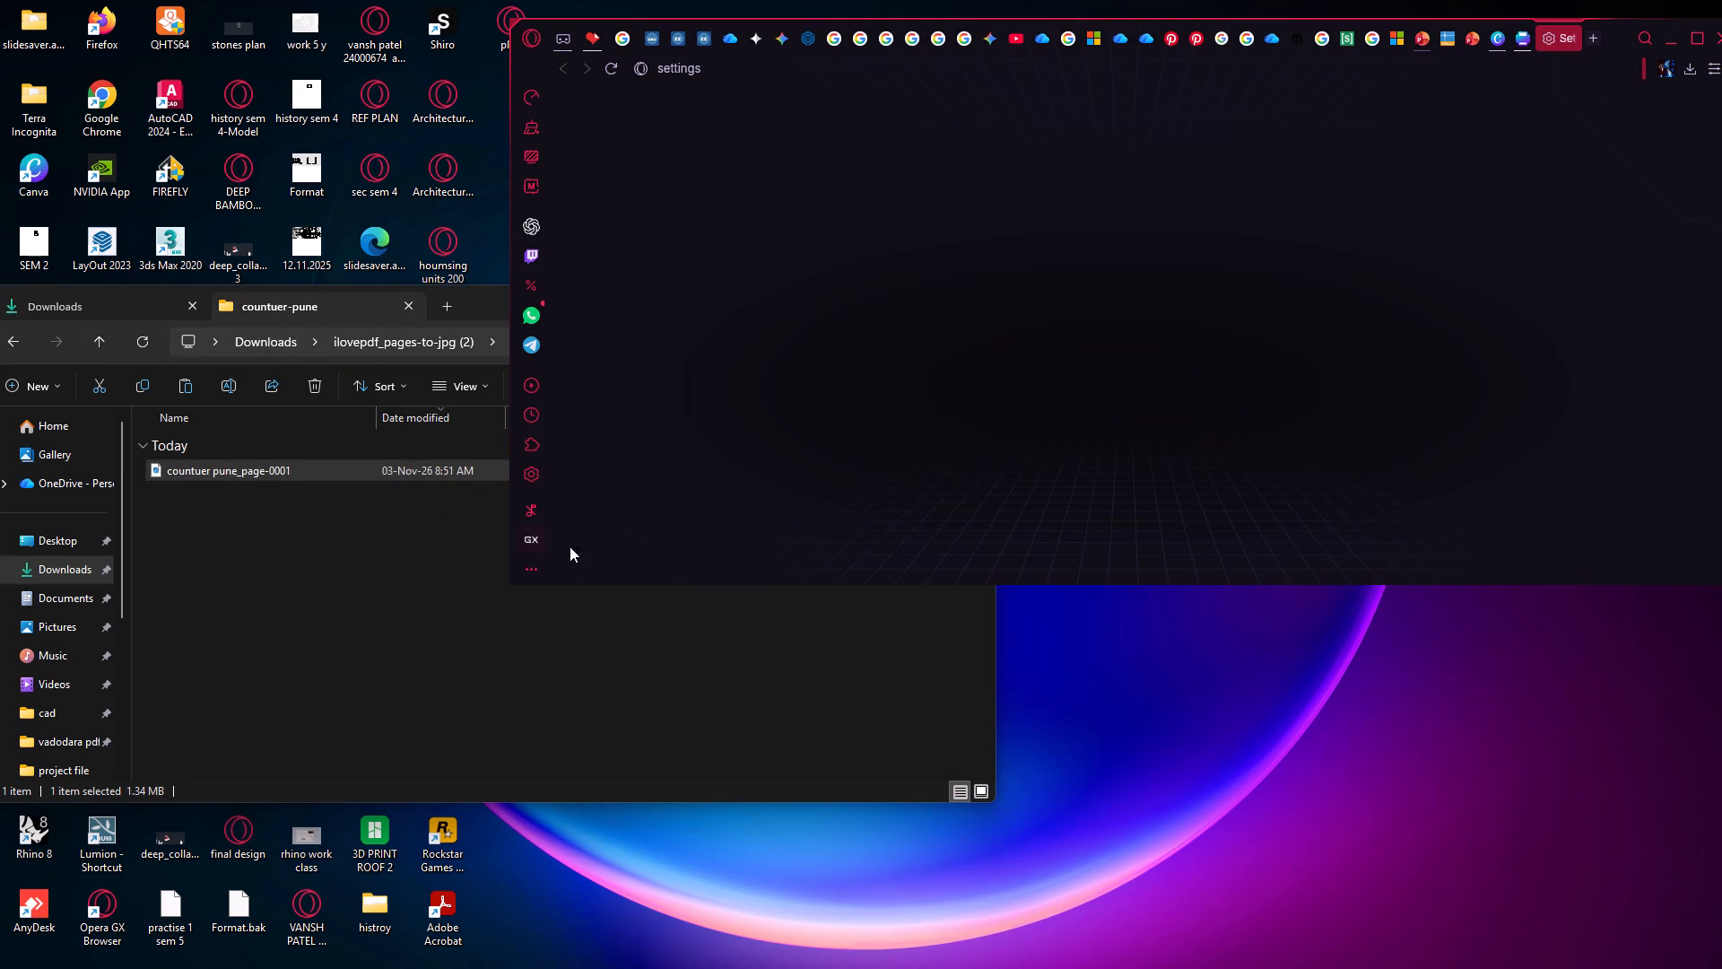
left_click(1571, 34)
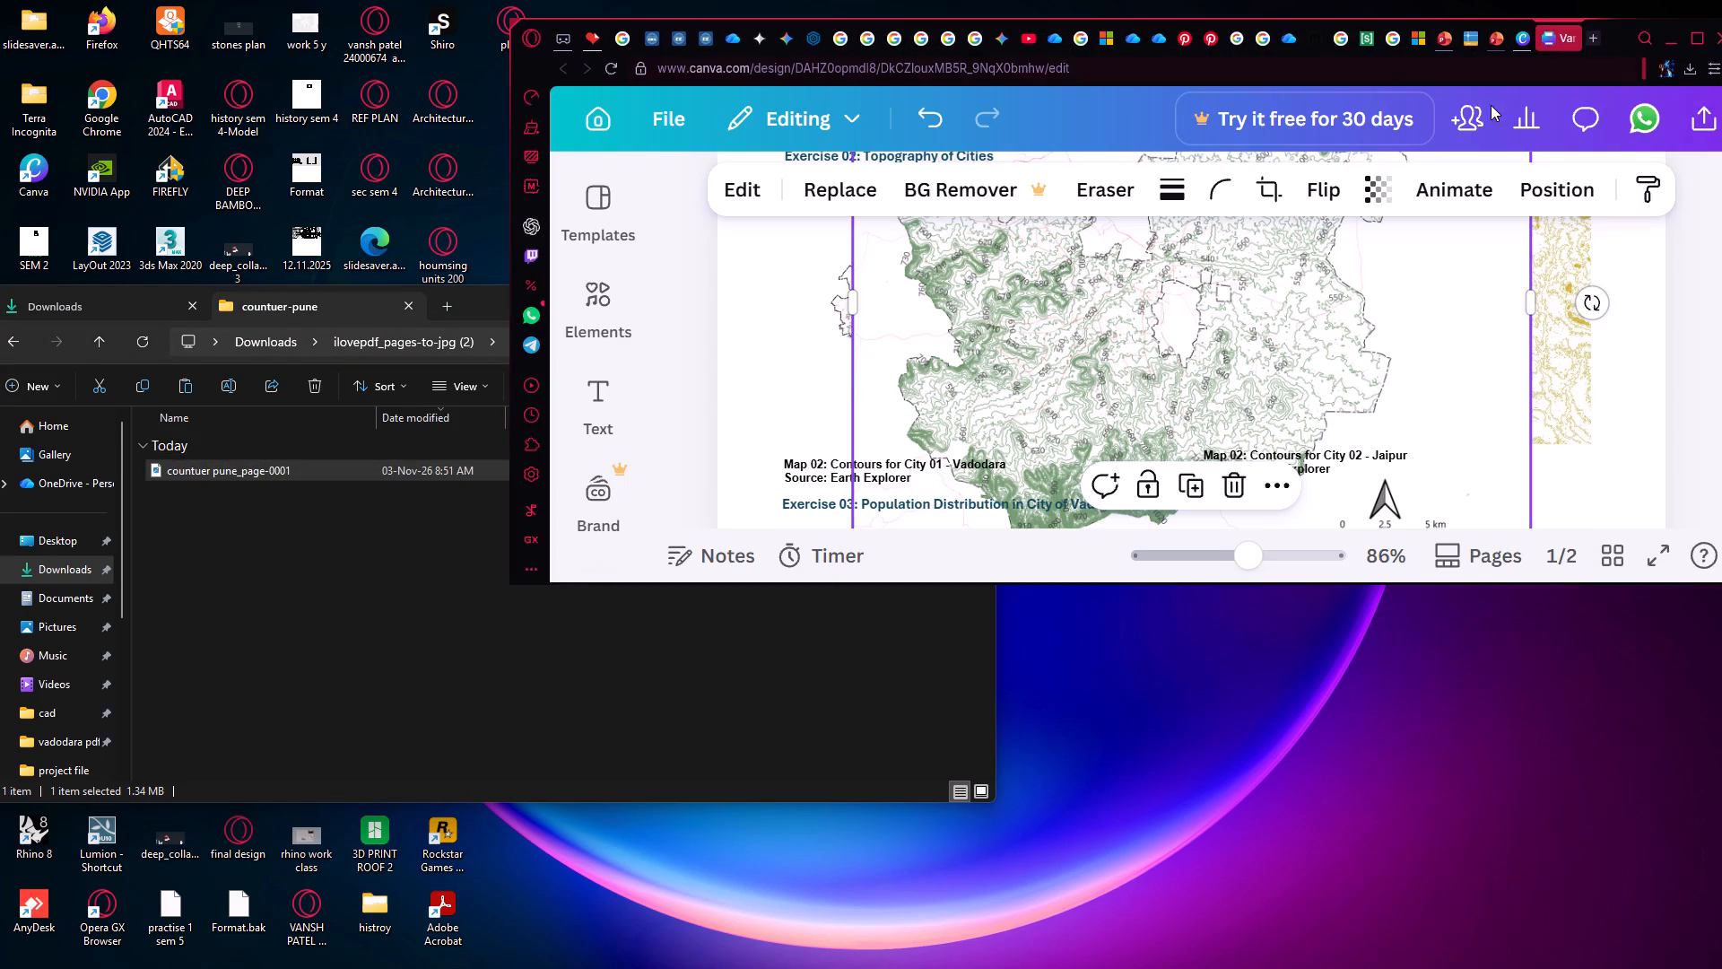
left_click_drag(1278, 319, 1276, 284)
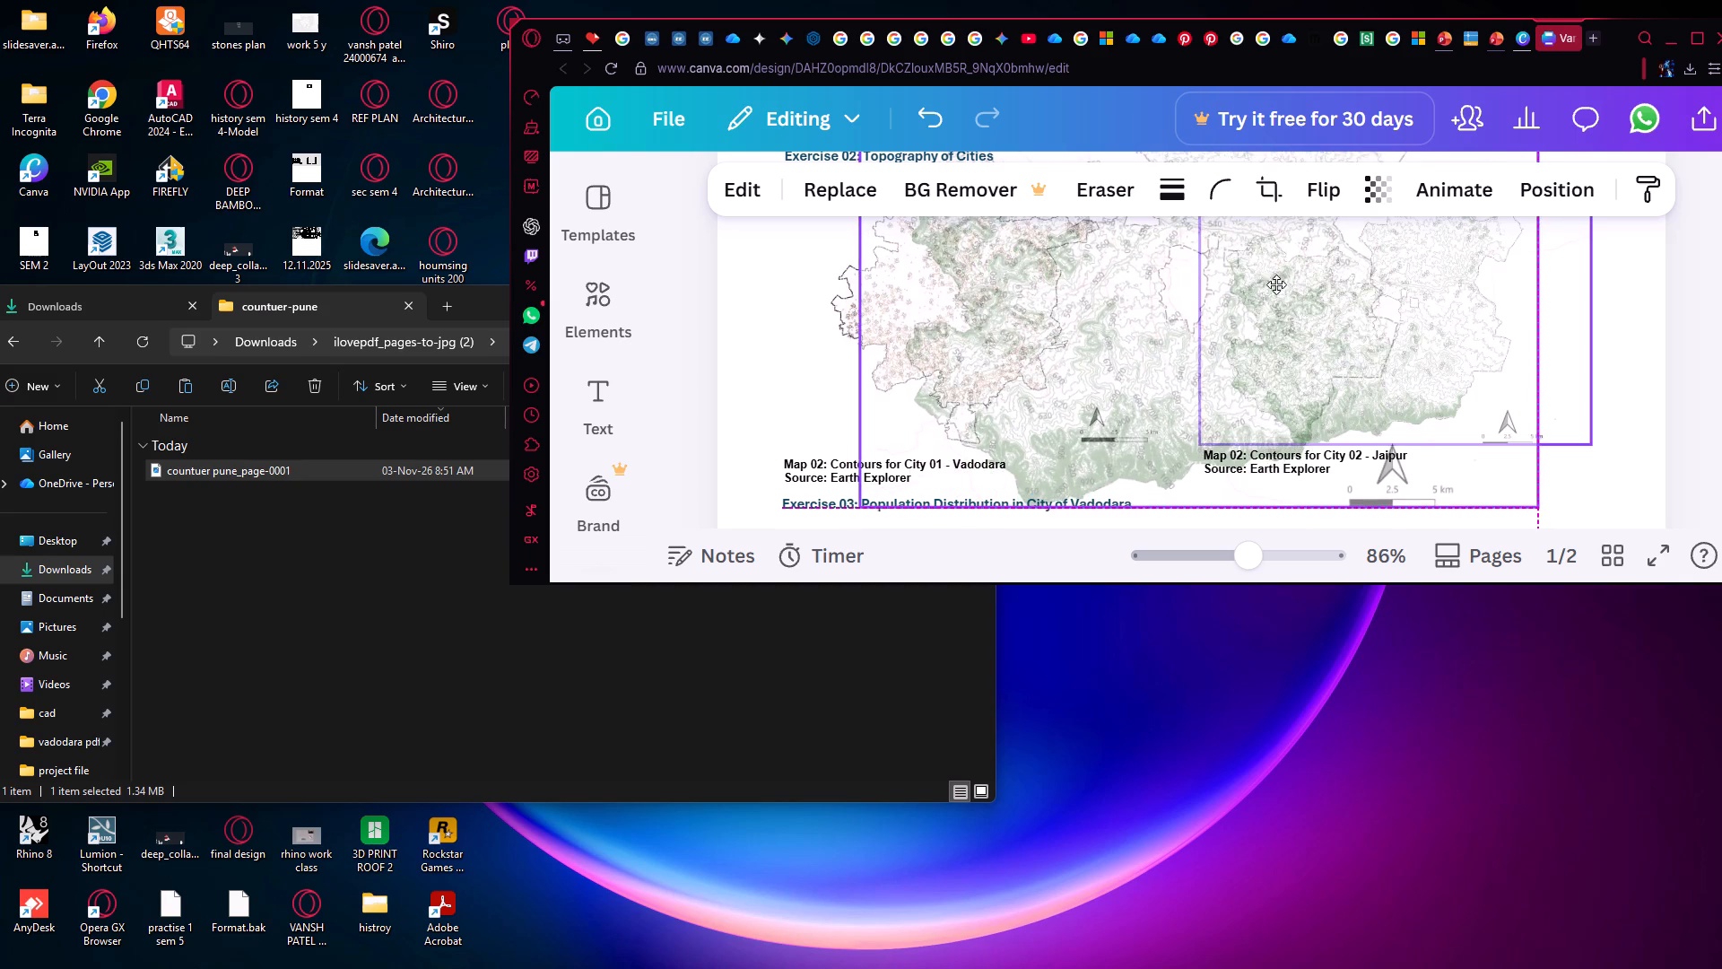
left_click_drag(1276, 284, 1335, 290)
scroll(1387, 336, "up", 2)
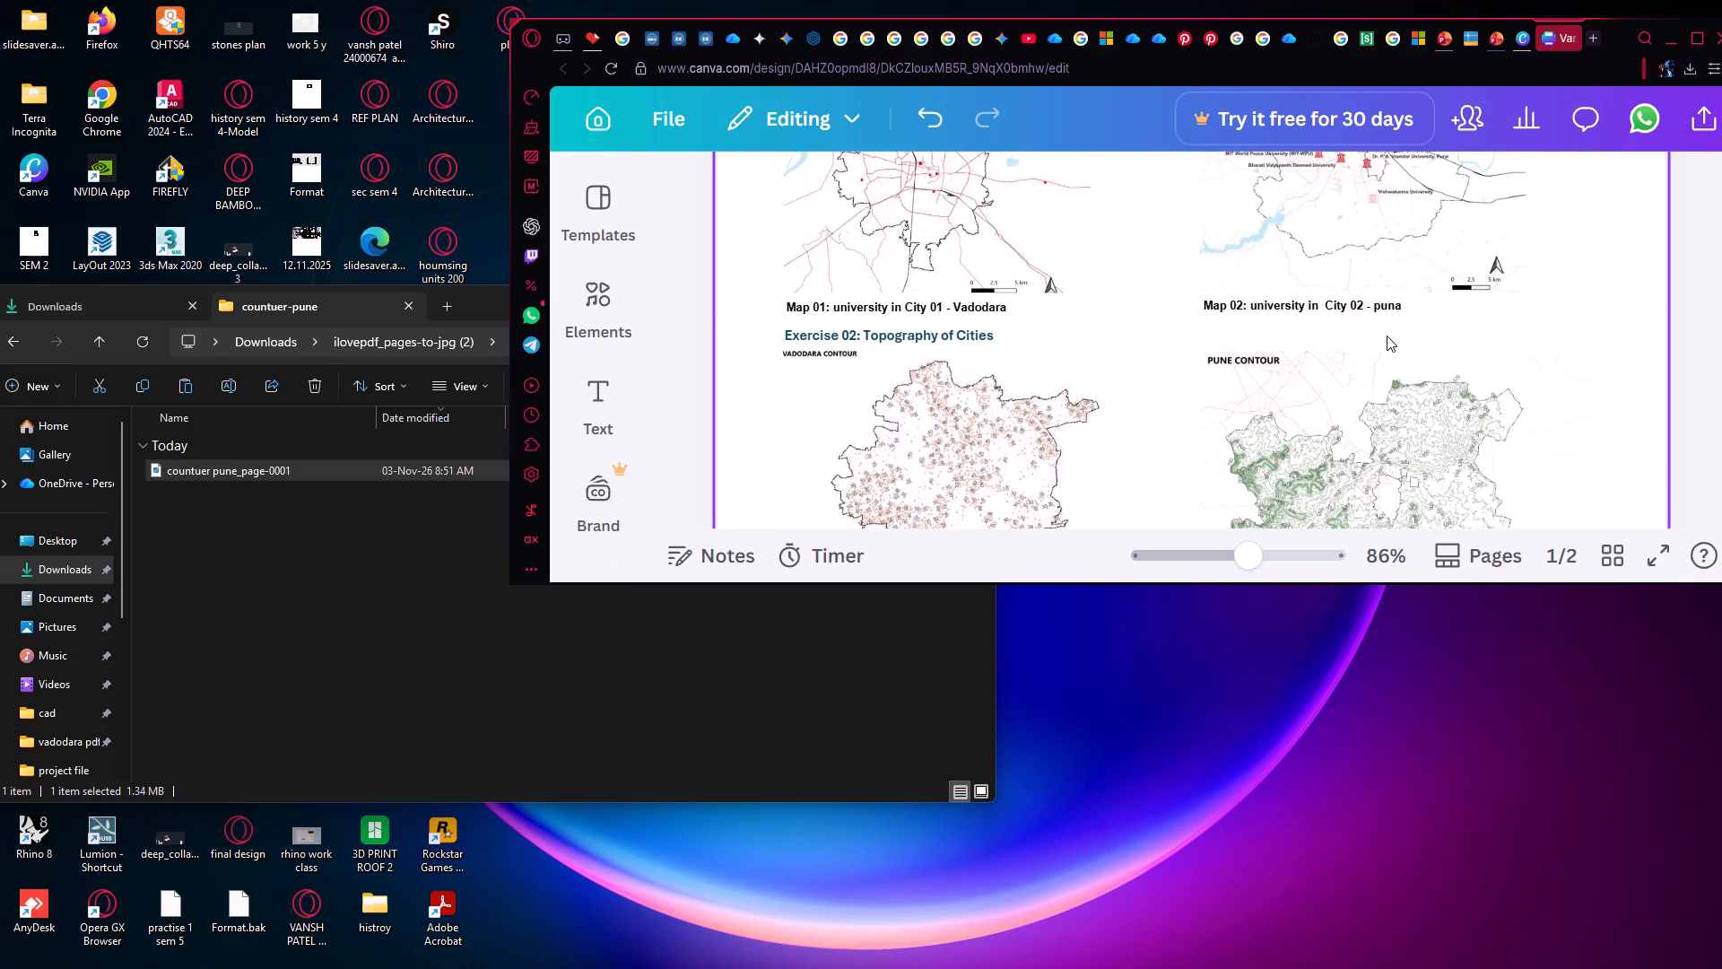
Review the Exercise 01 to 03 maps and captions on page 1 of the Canva compilation in an enlarged window.
scroll(1387, 336, "down", 2)
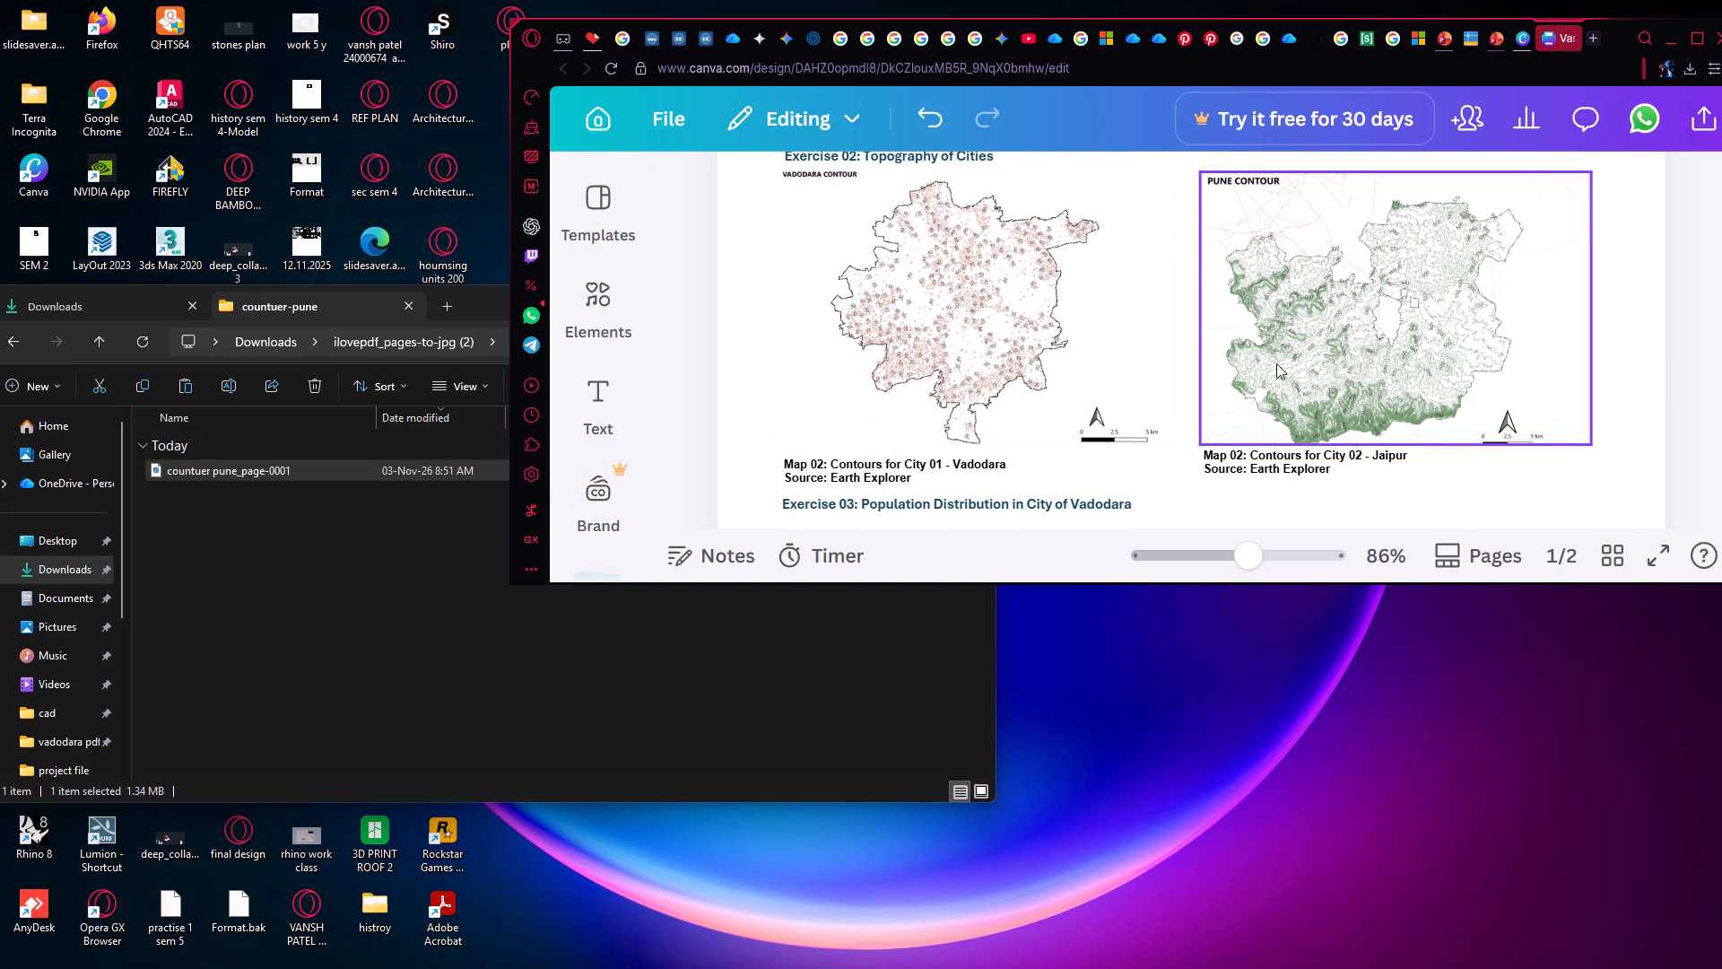
scroll(1276, 363, "down", 4)
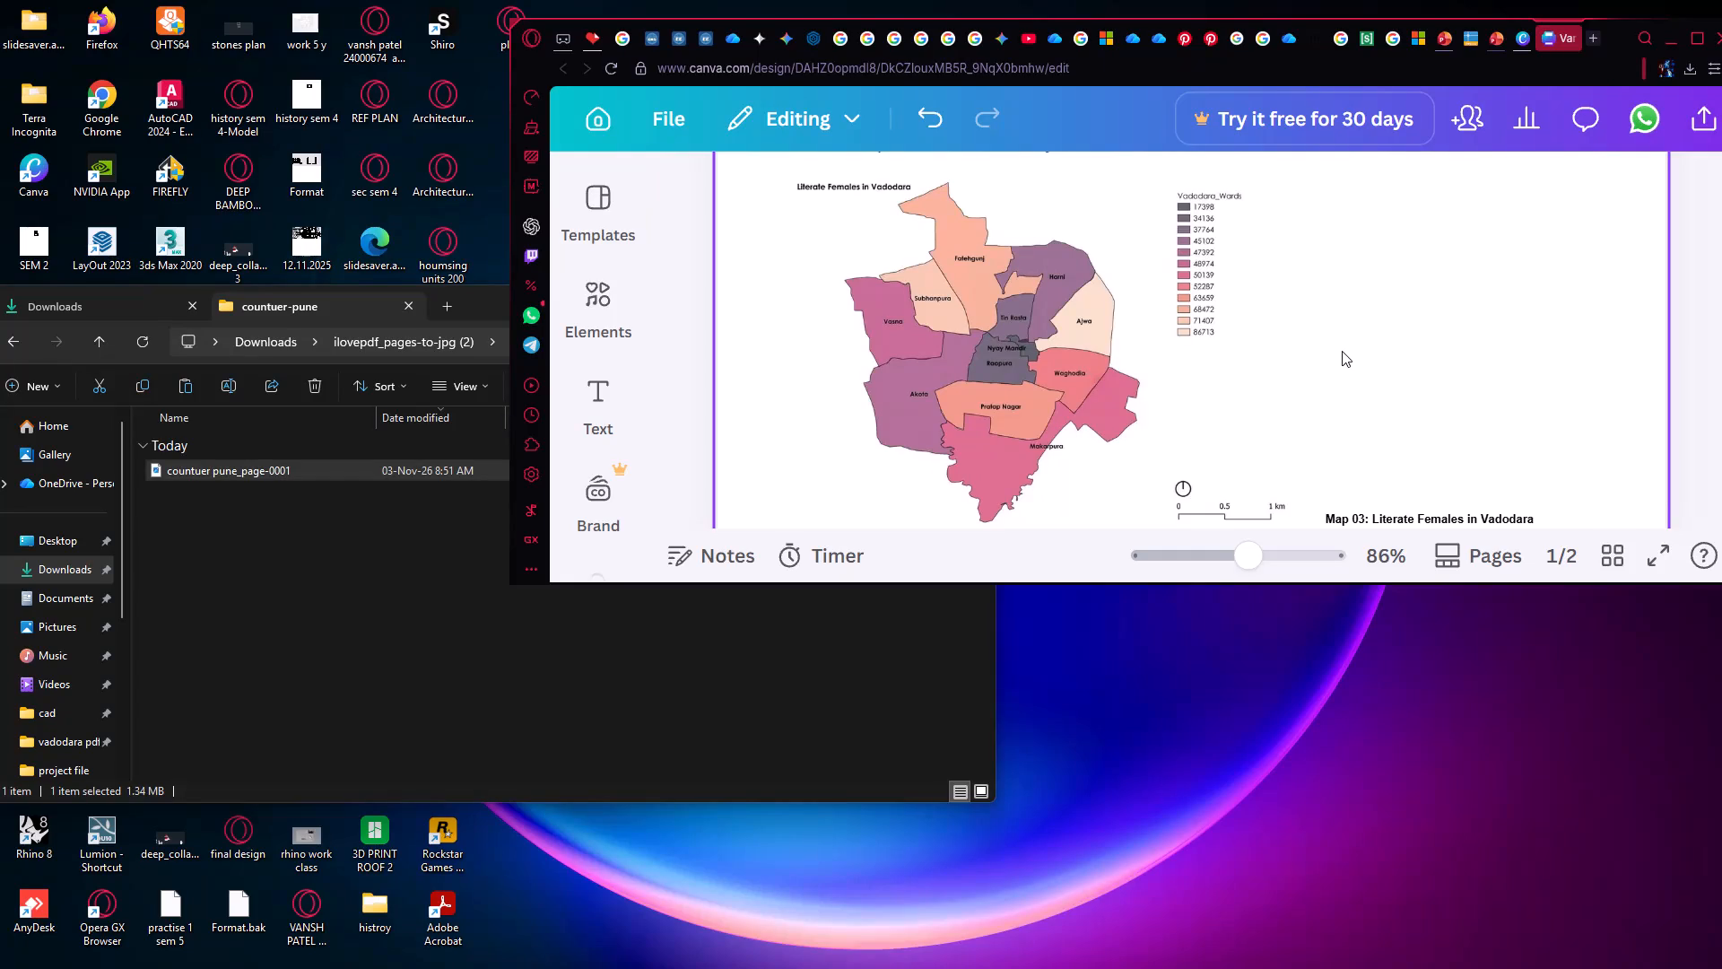
left_click(1684, 39)
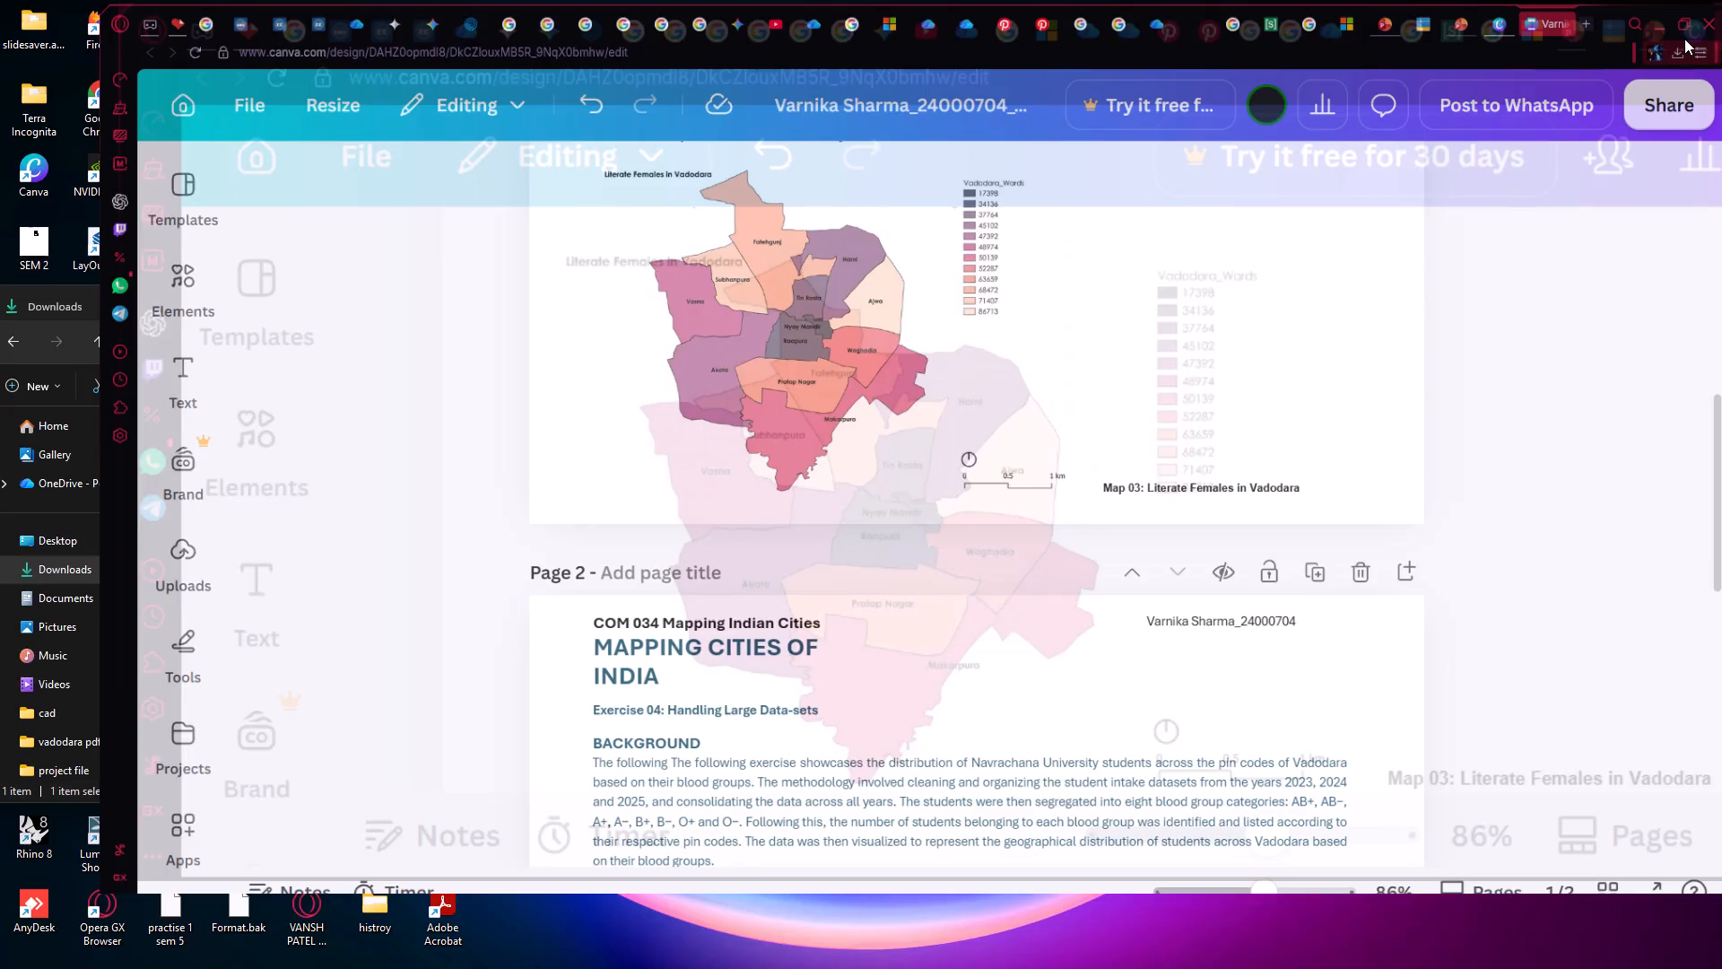
scroll(1060, 354, "up", 1)
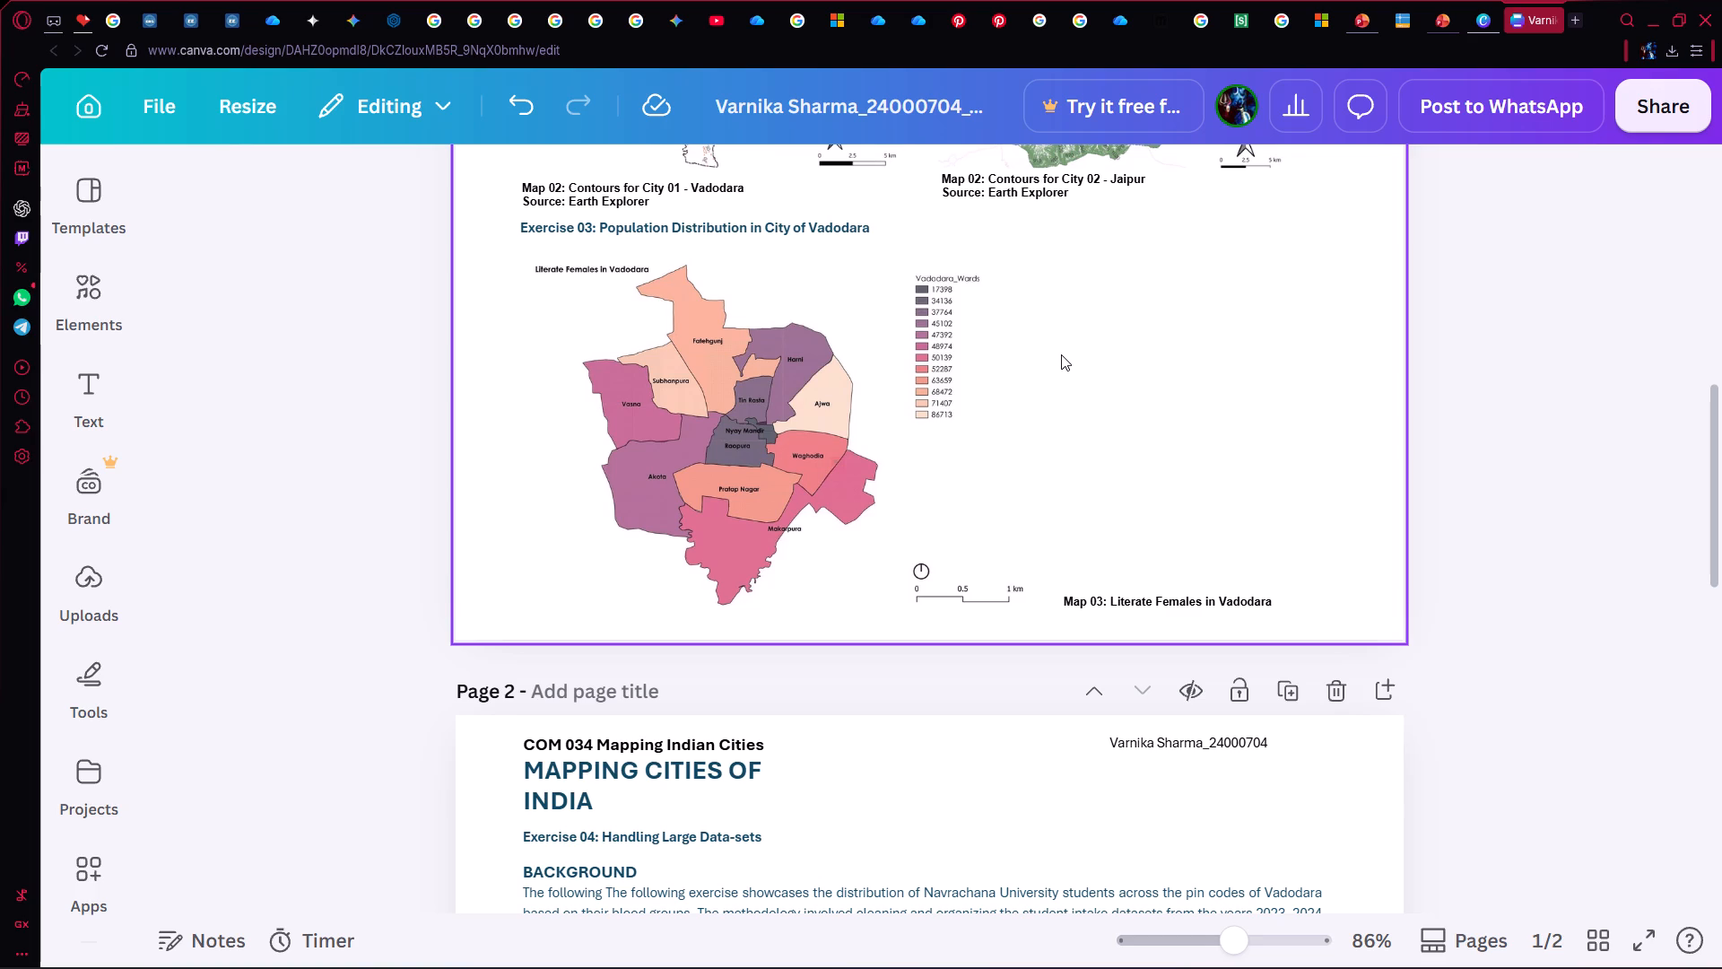
scroll(1061, 354, "up", 3)
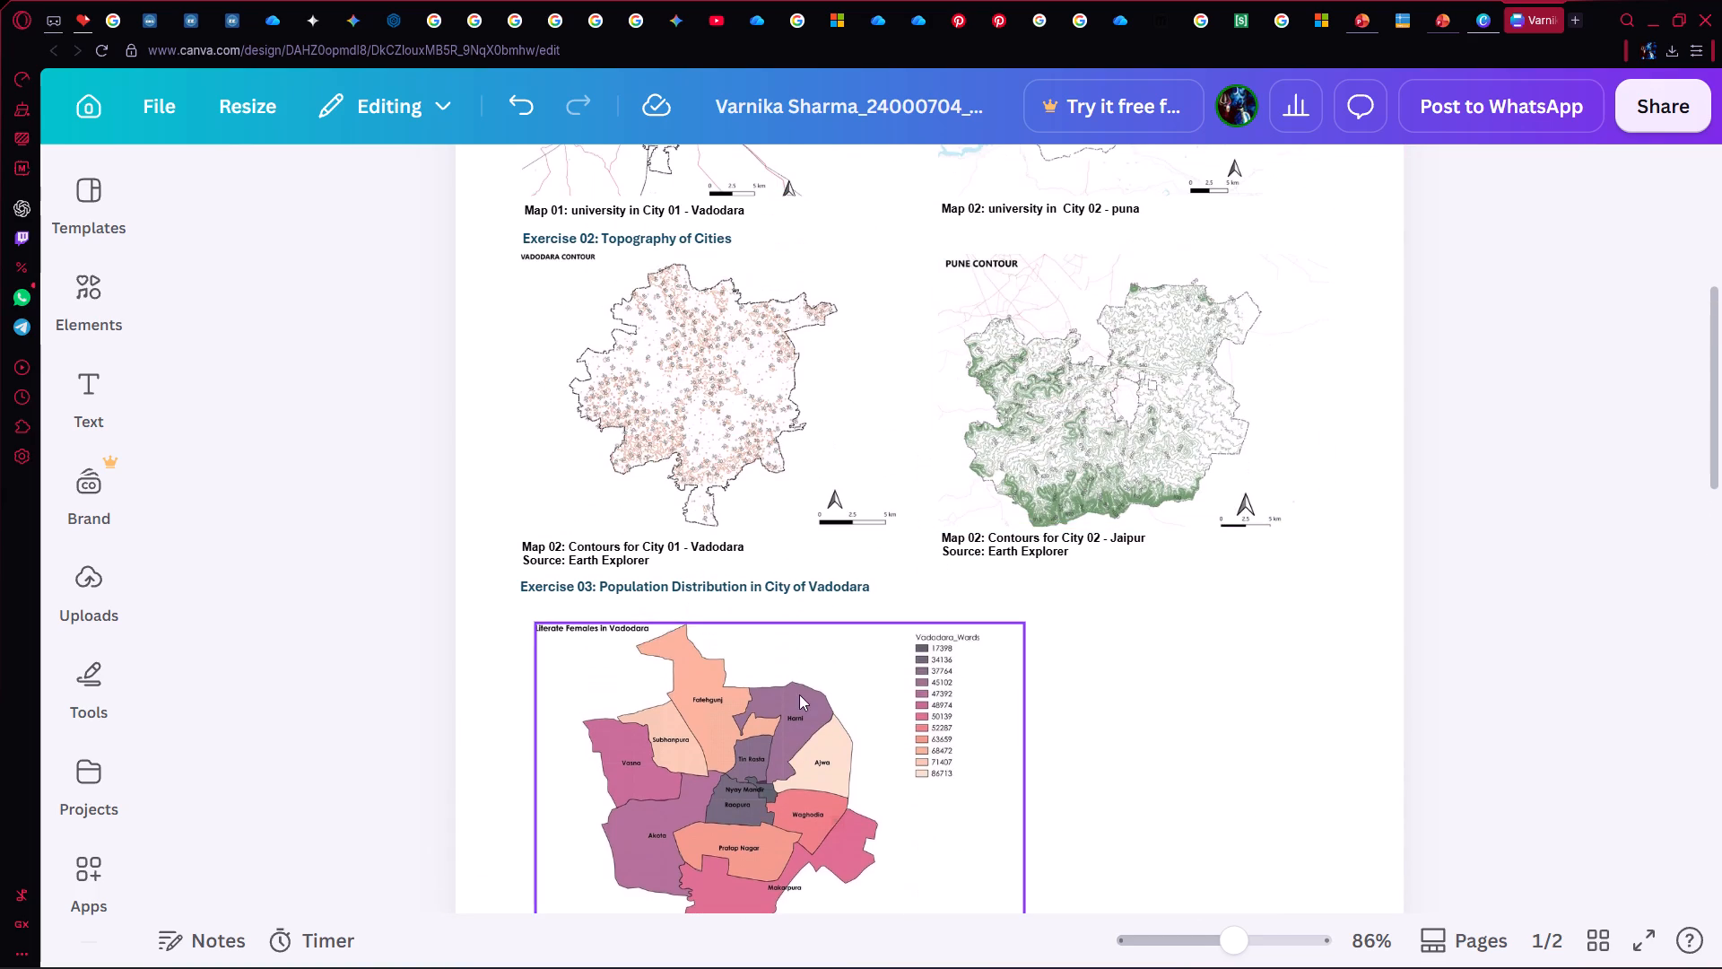
scroll(802, 697, "down", 2)
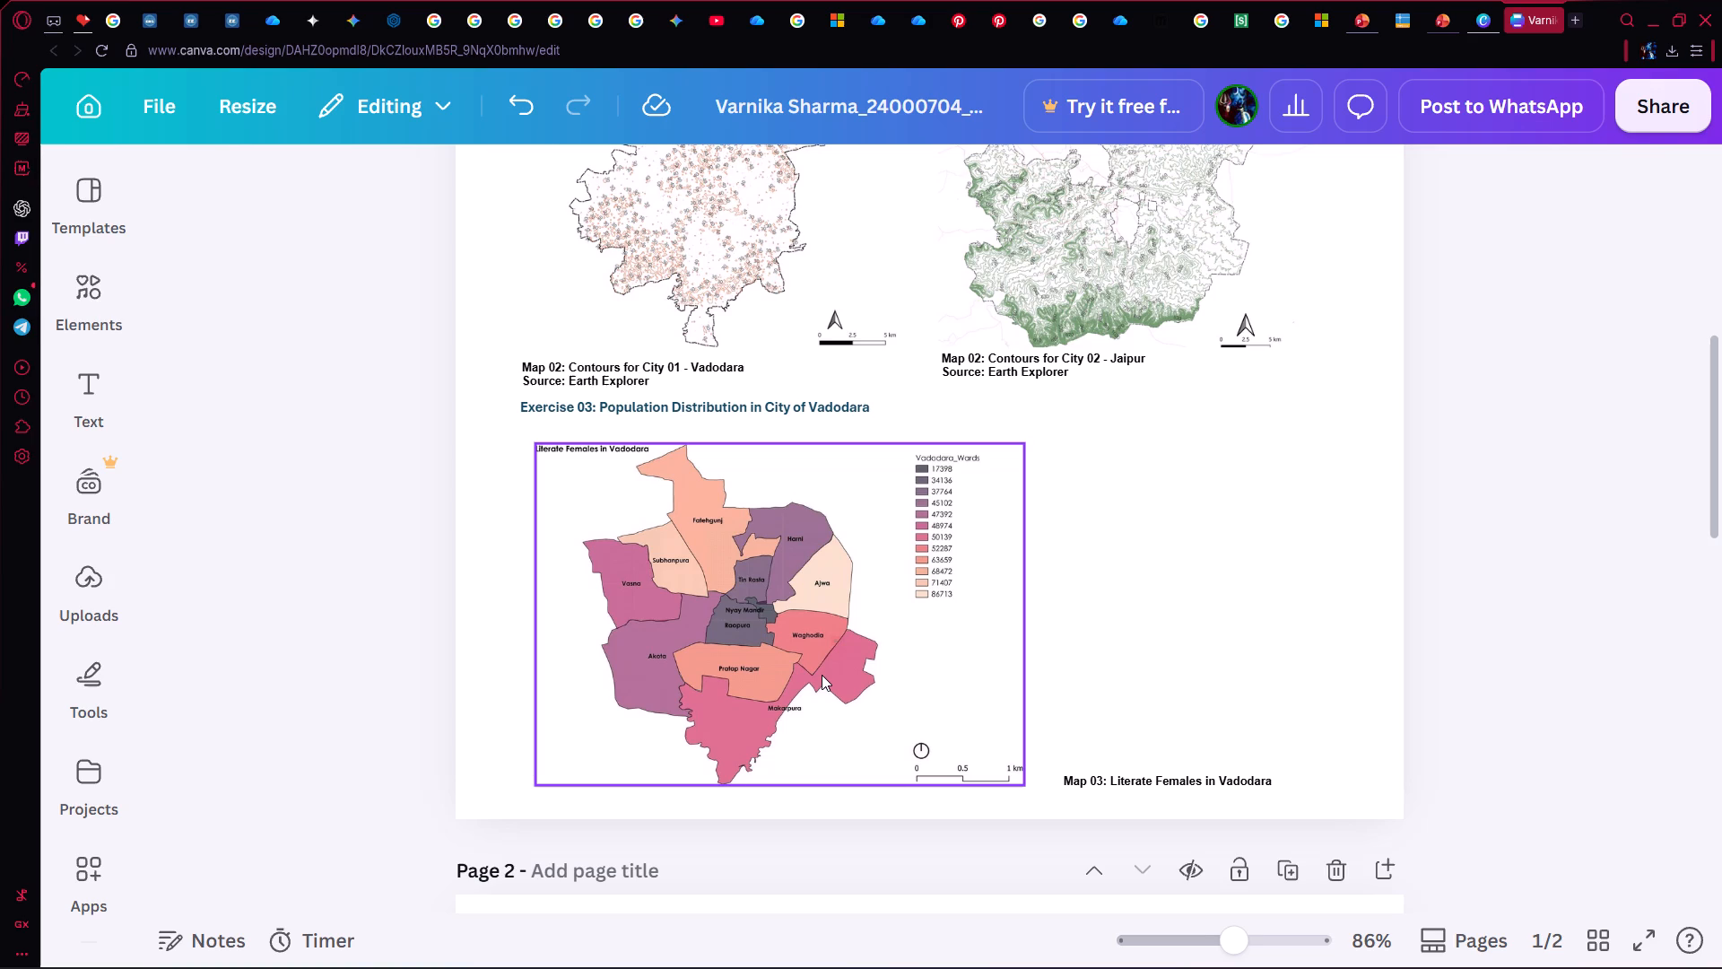
scroll(824, 673, "up", 4)
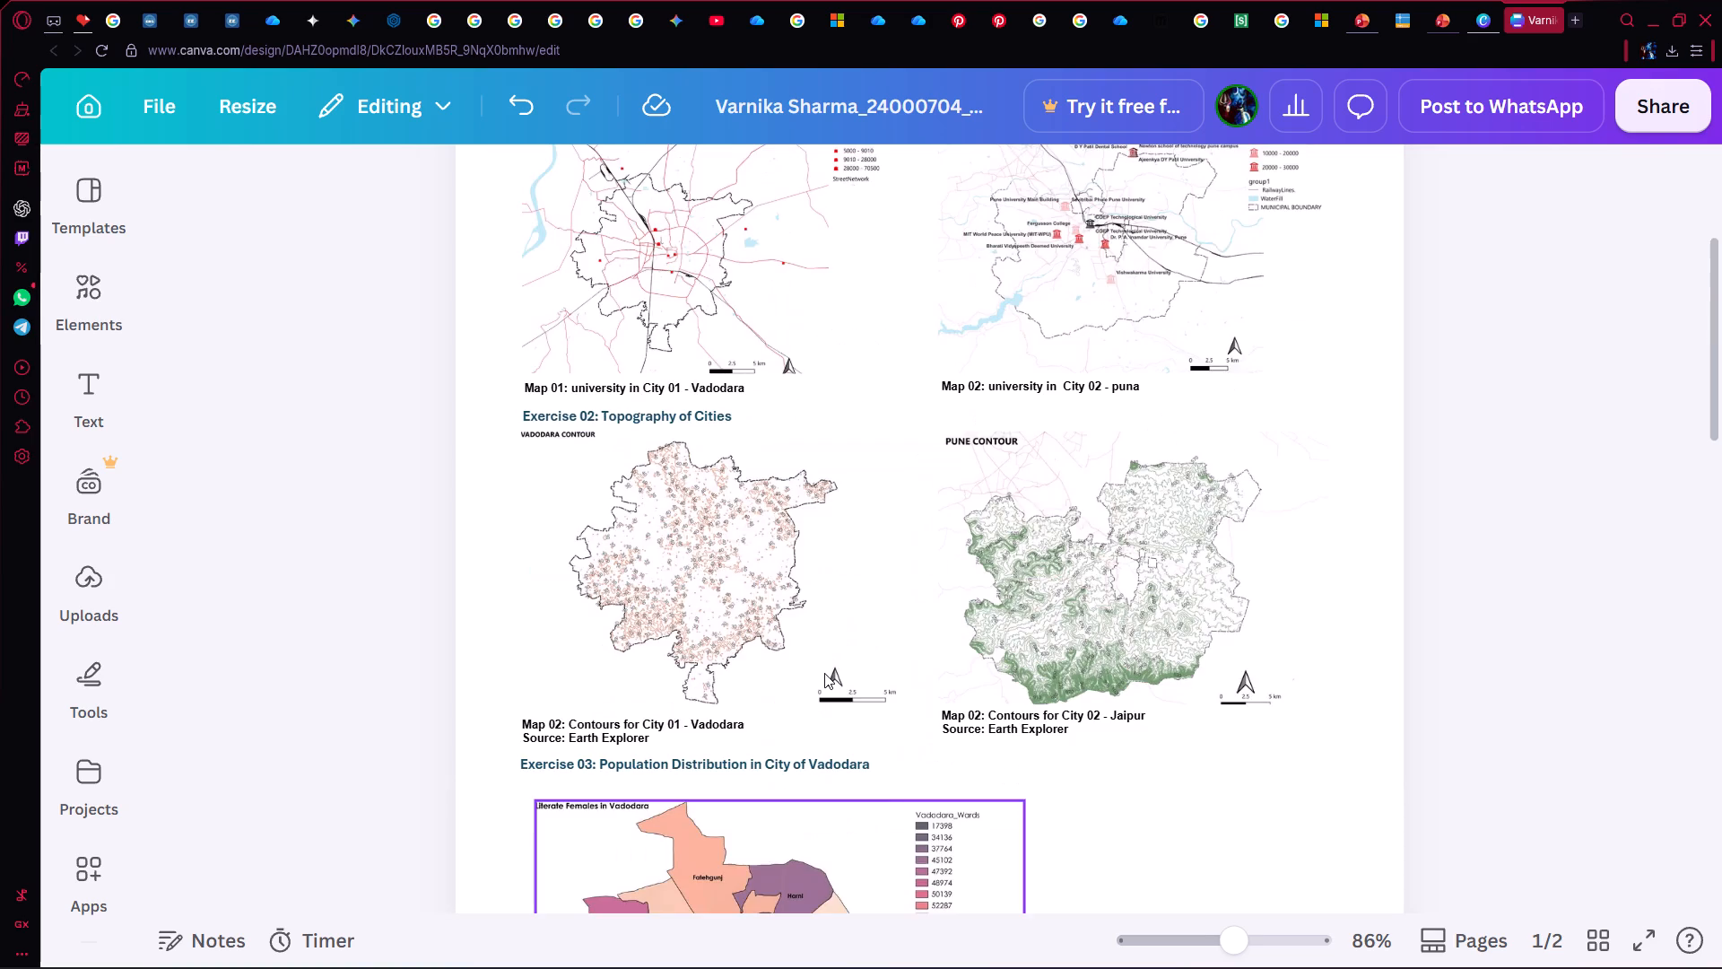
scroll(824, 673, "up", 2)
scroll(824, 673, "down", 2)
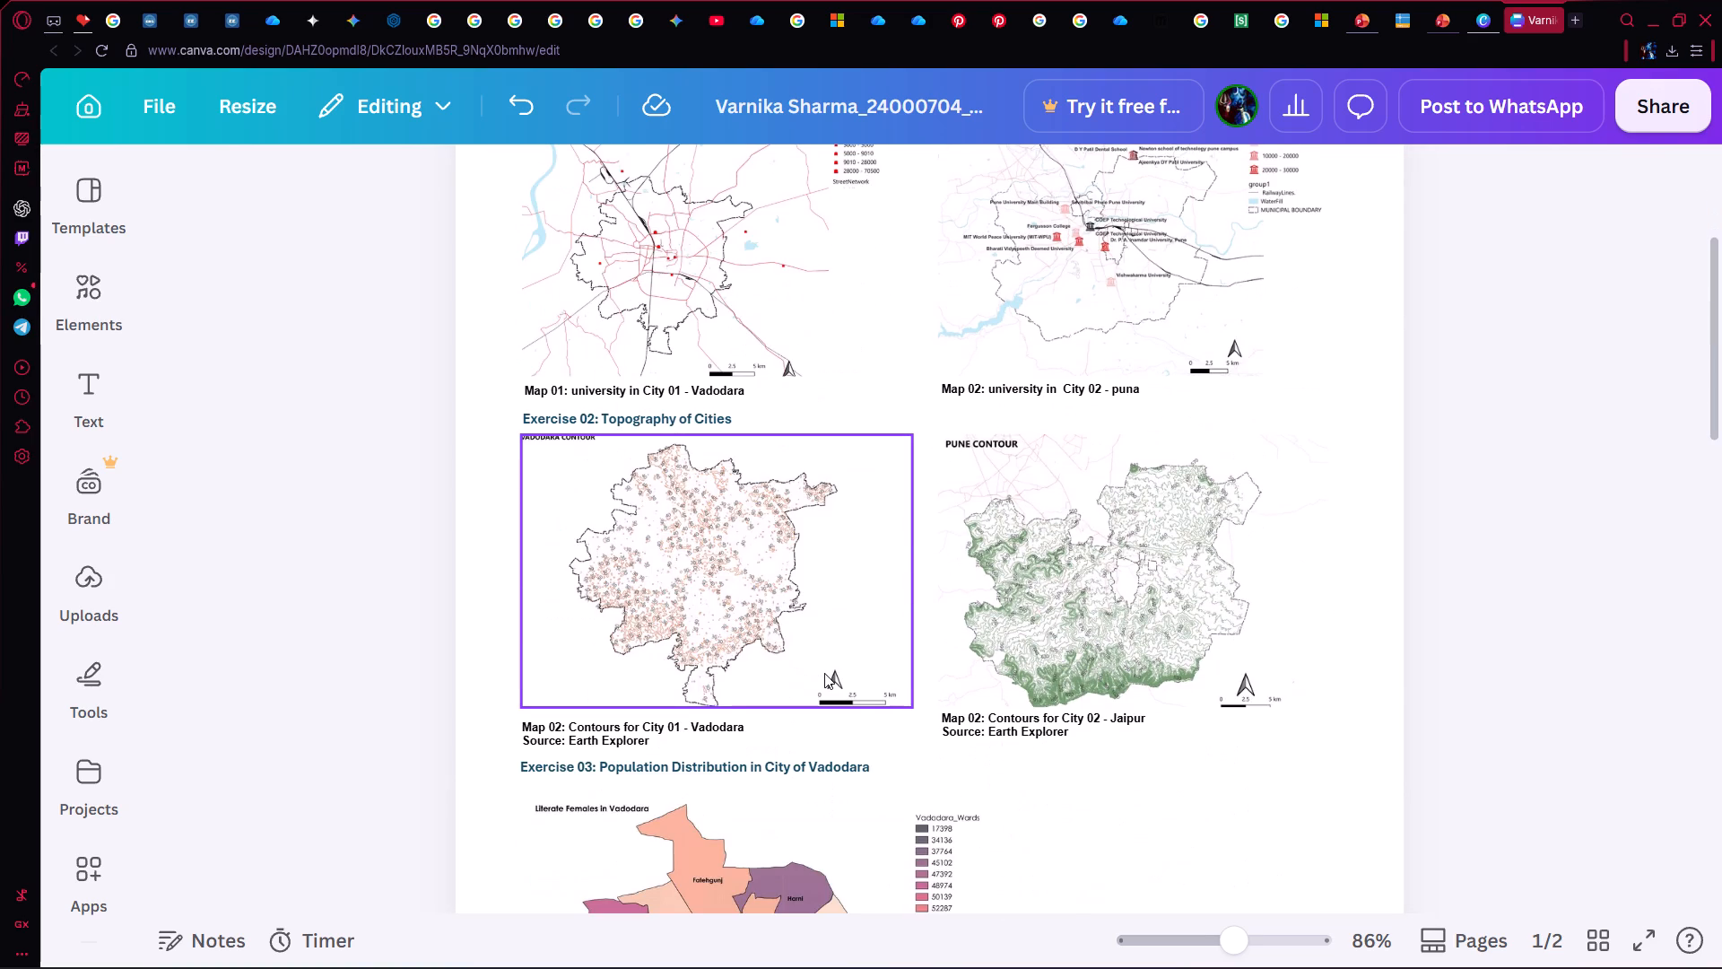
scroll(824, 673, "down", 2)
scroll(1083, 690, "down", 1)
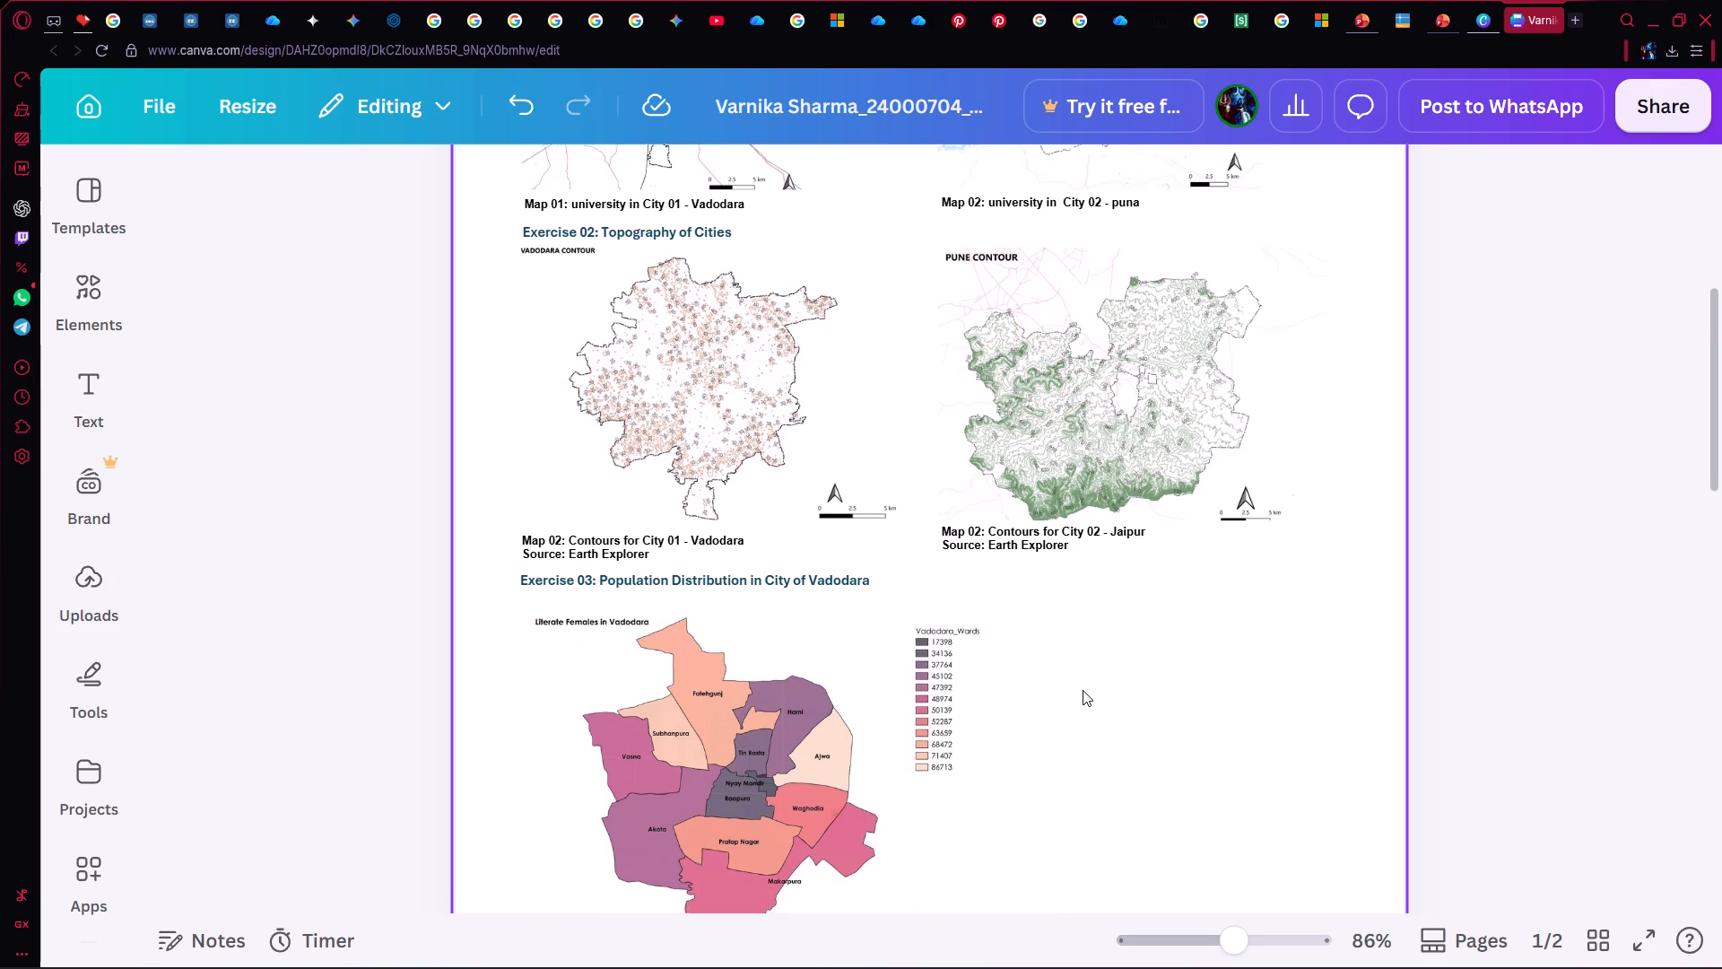
Examine the Exercise 04 text and blood-group maps on page 2, and compare with the Exercise 03 literate females map.
scroll(1083, 690, "down", 5)
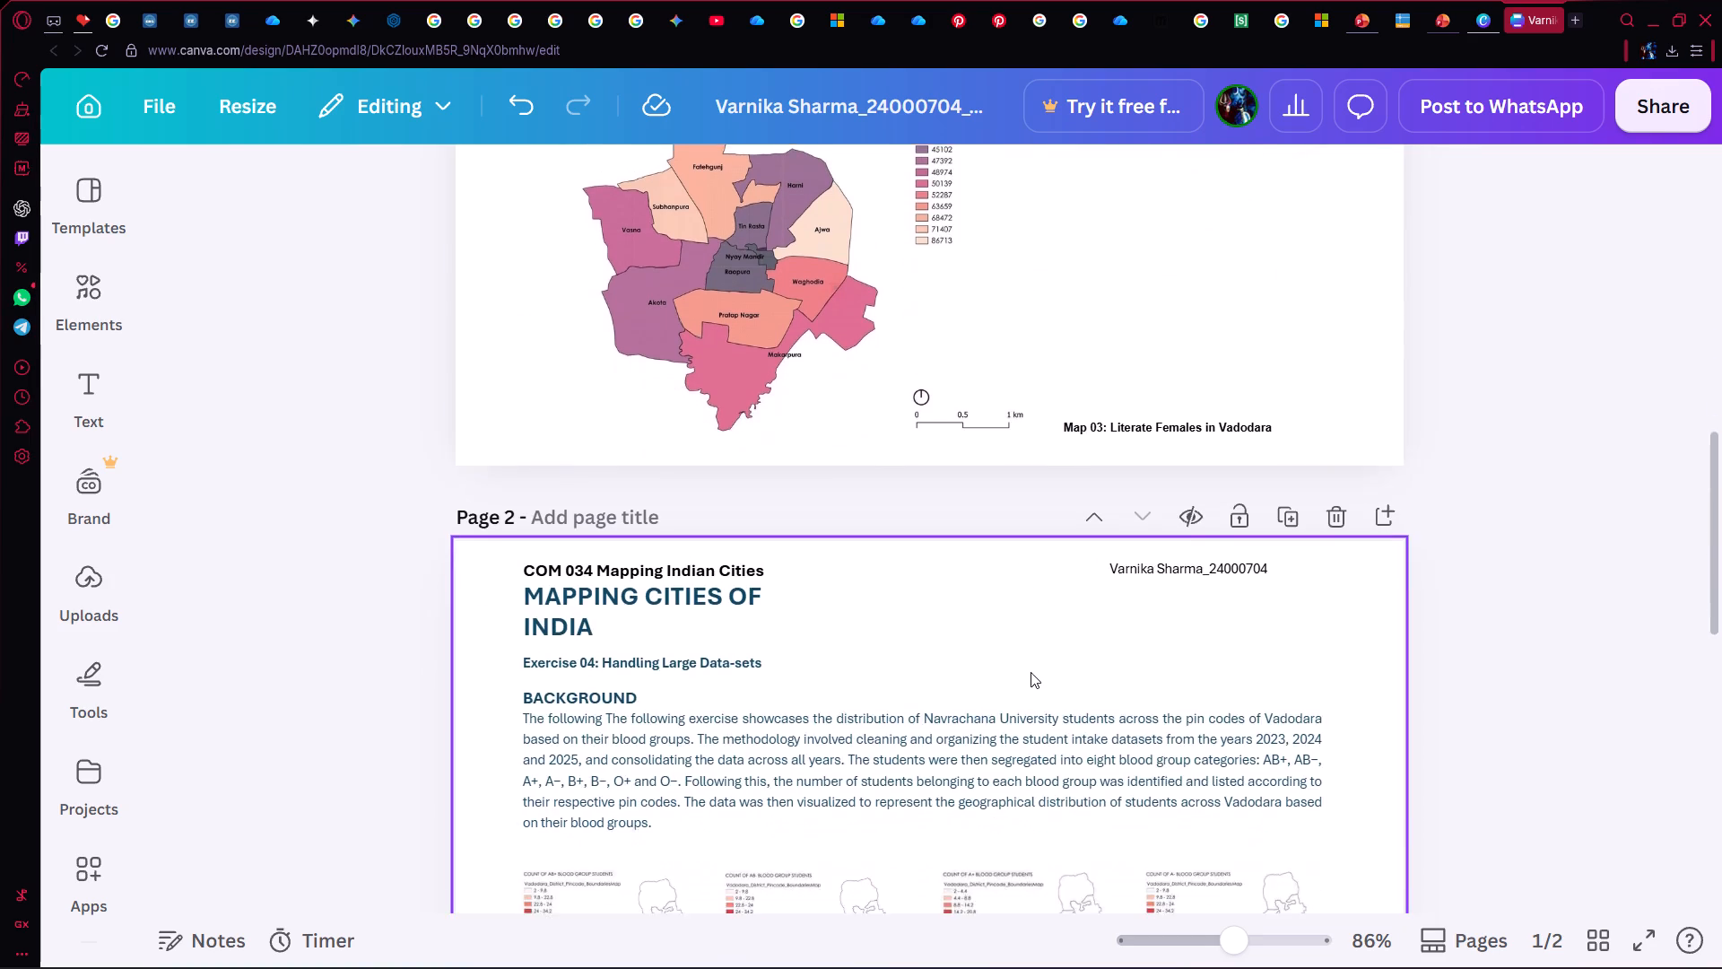
scroll(1031, 672, "down", 4)
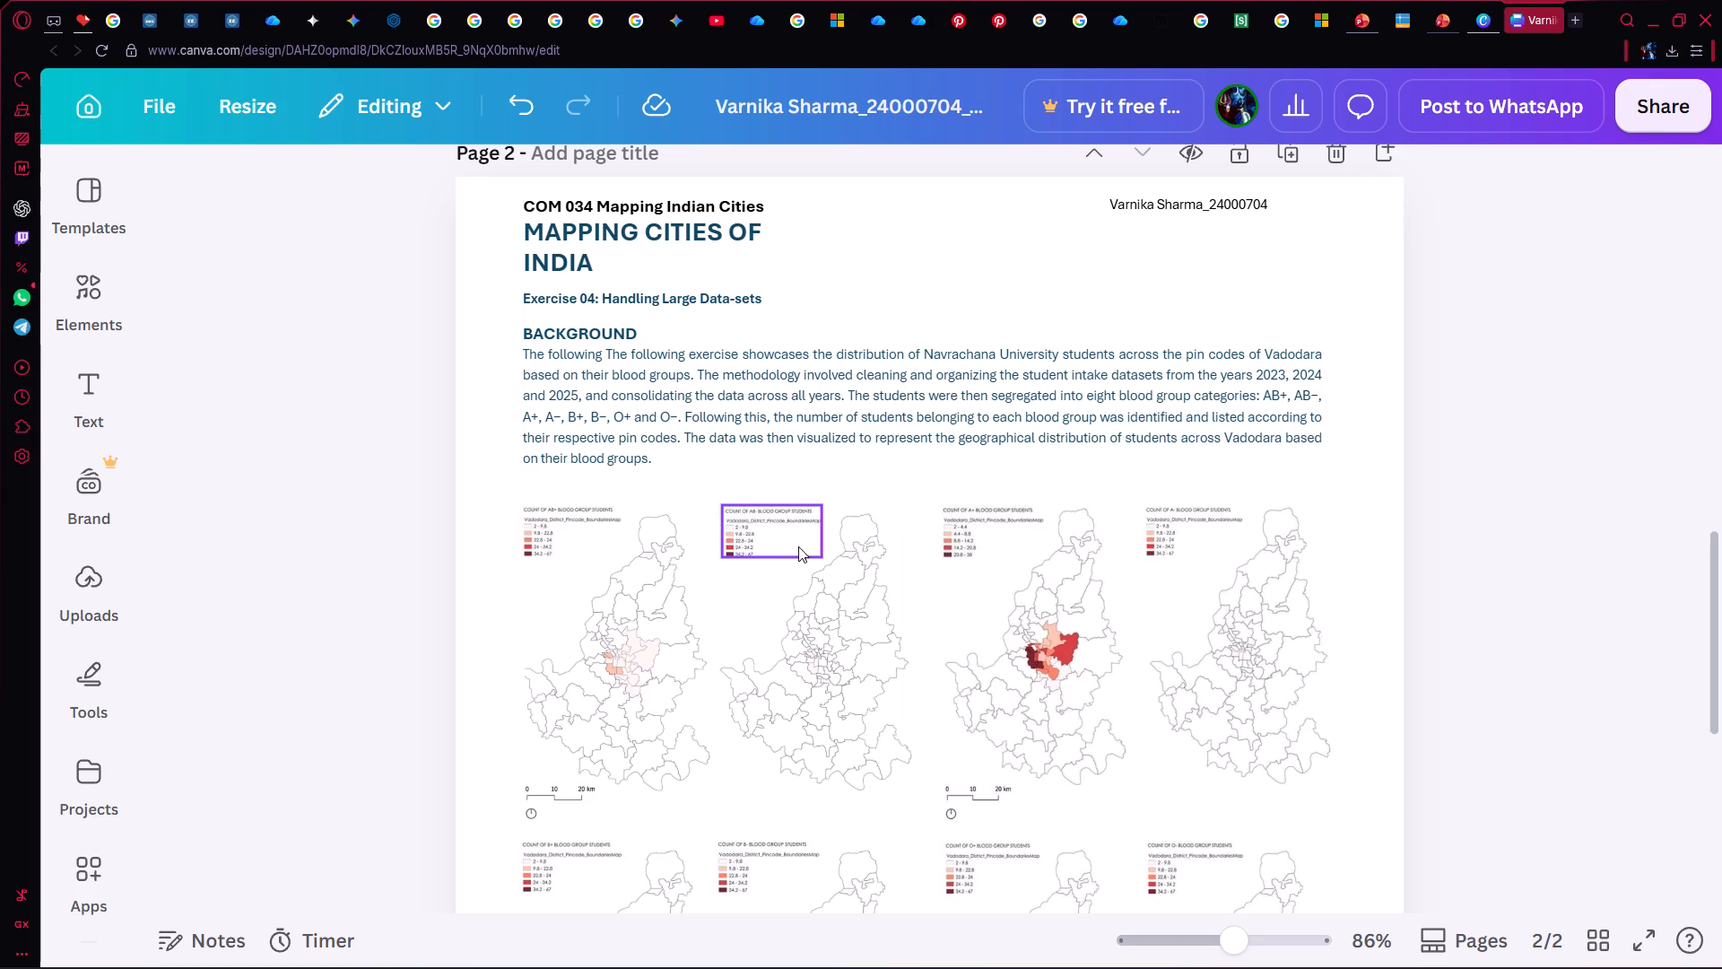
scroll(799, 545, "down", 12)
scroll(799, 544, "up", 4)
scroll(799, 544, "down", 3)
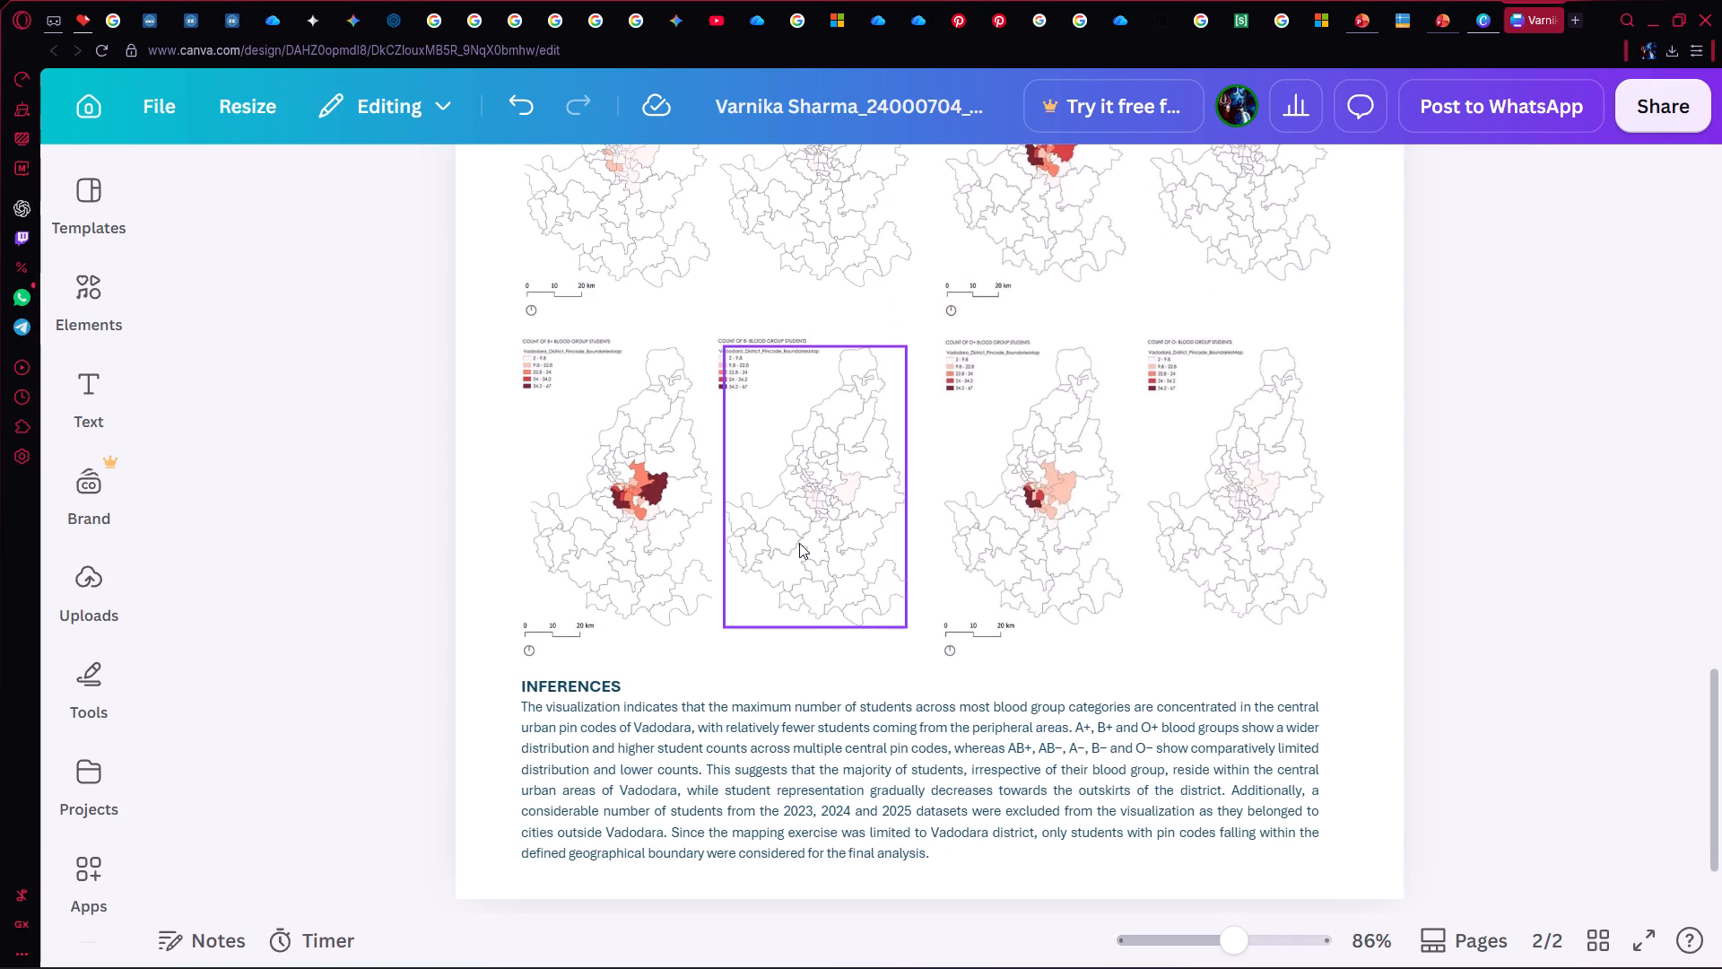
scroll(799, 543, "up", 2)
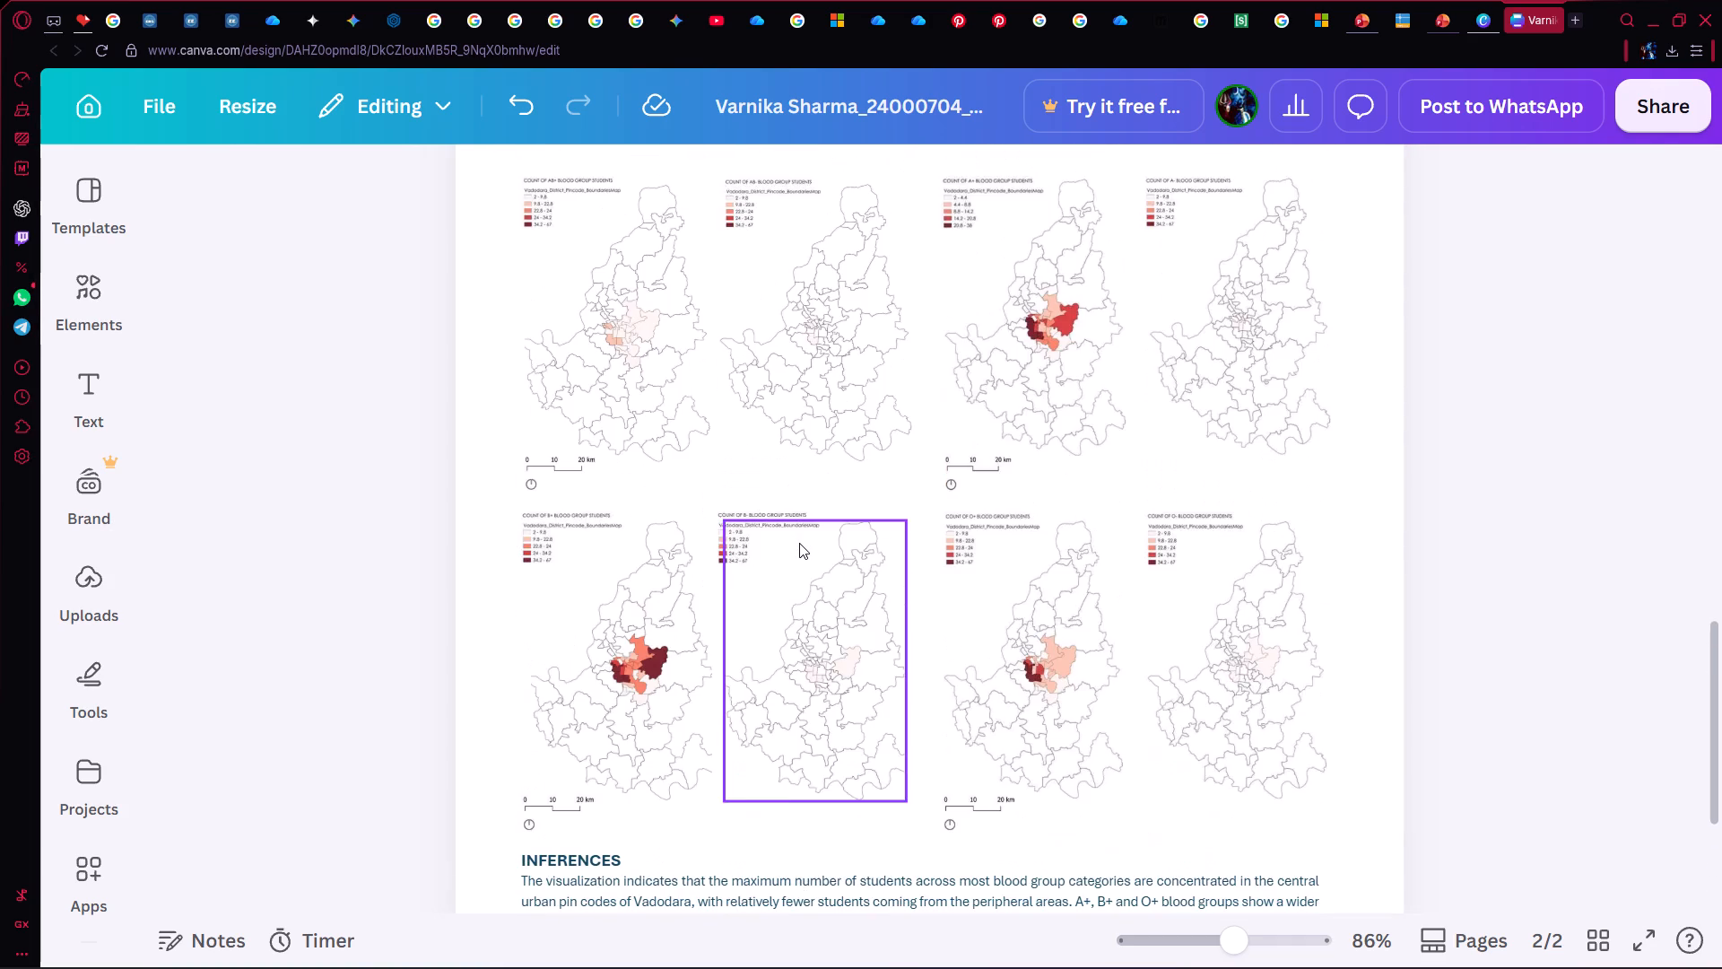
scroll(799, 543, "up", 4)
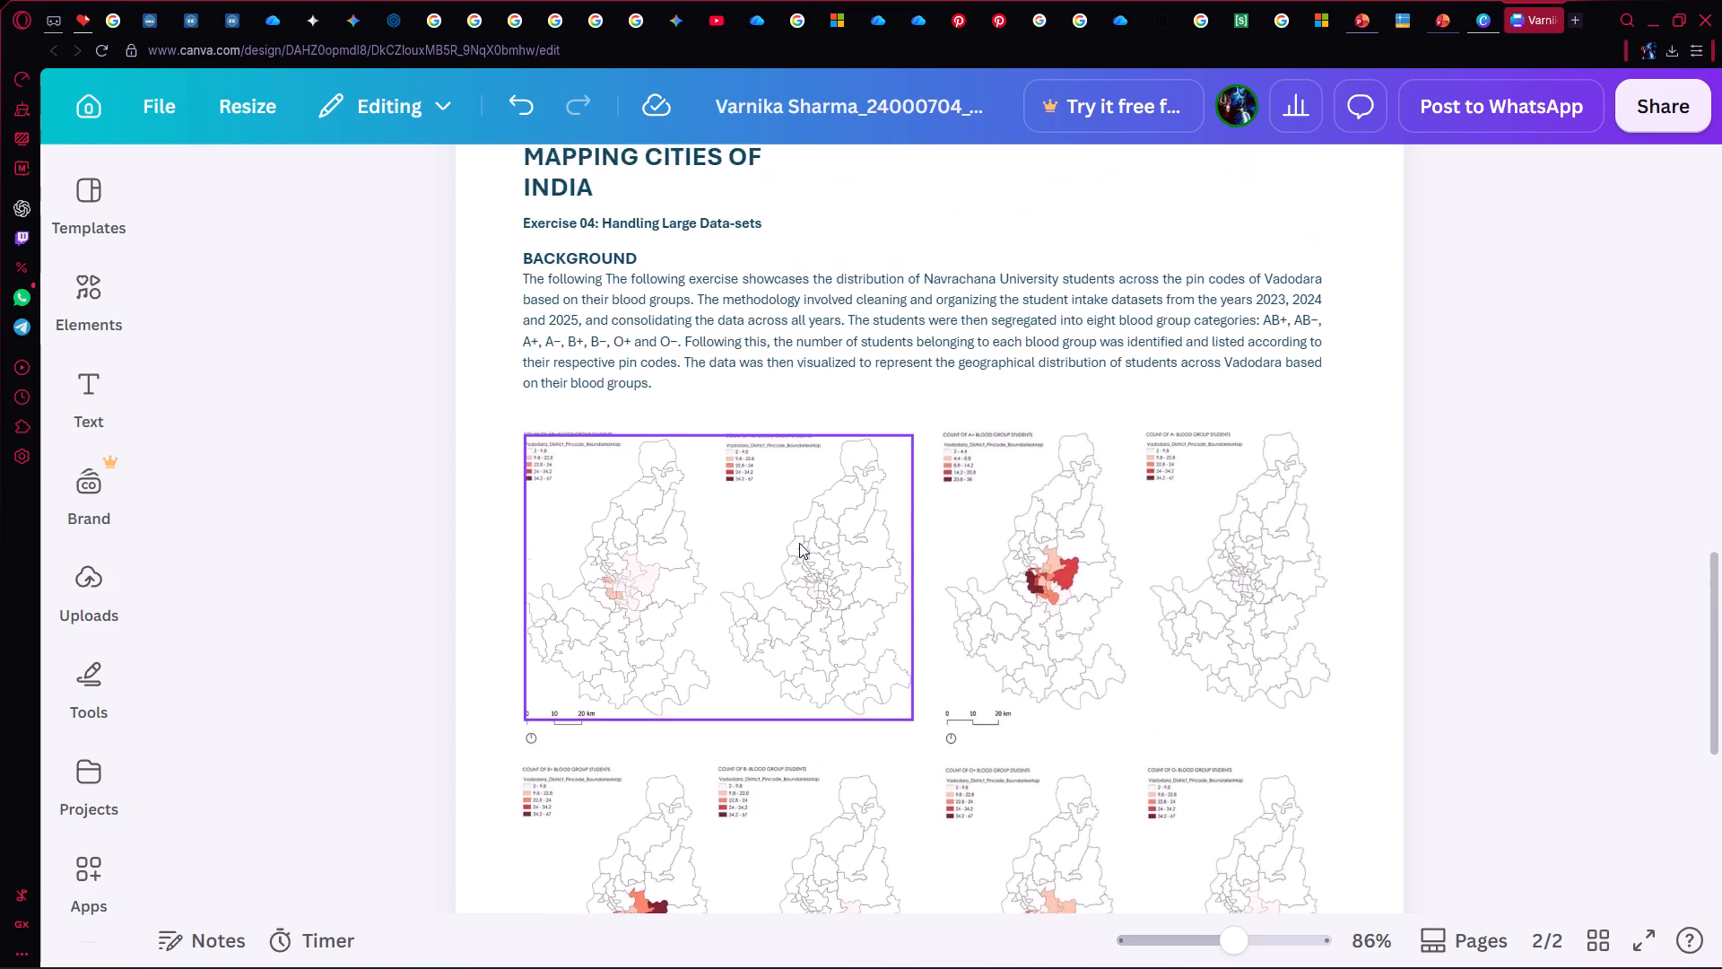
scroll(799, 543, "up", 8)
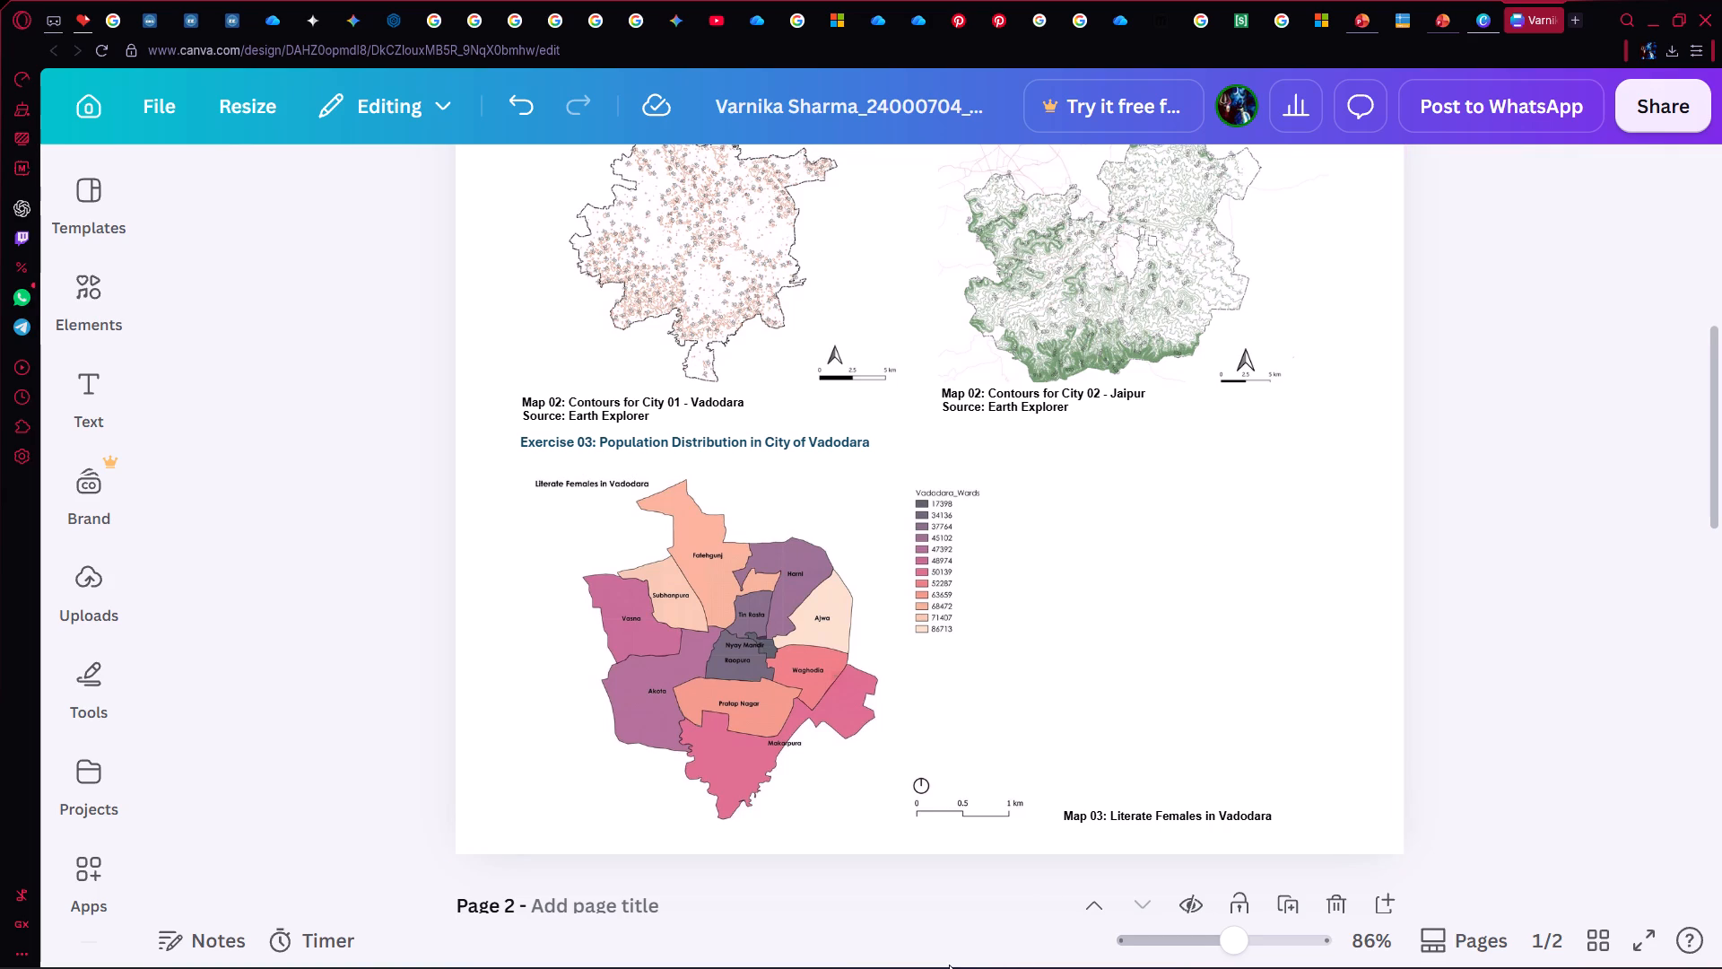
Switch to File Explorer and check the project file folder and Downloads for the remaining exercise maps.
left_click(1649, 8)
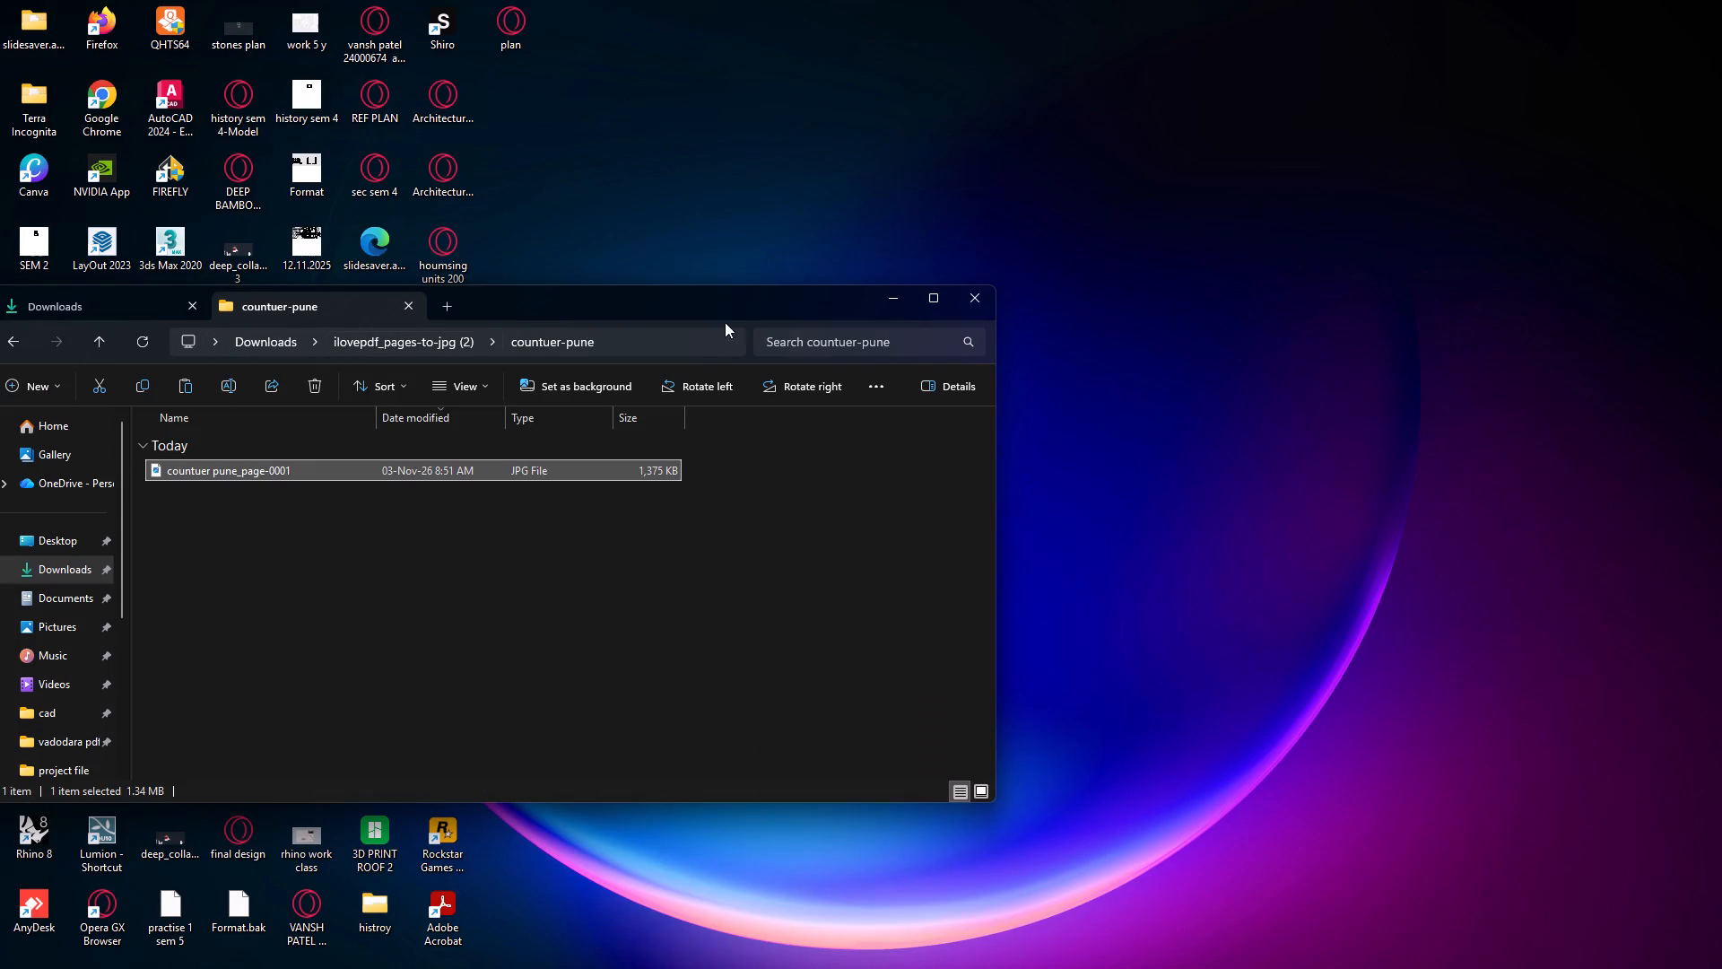
left_click(922, 300)
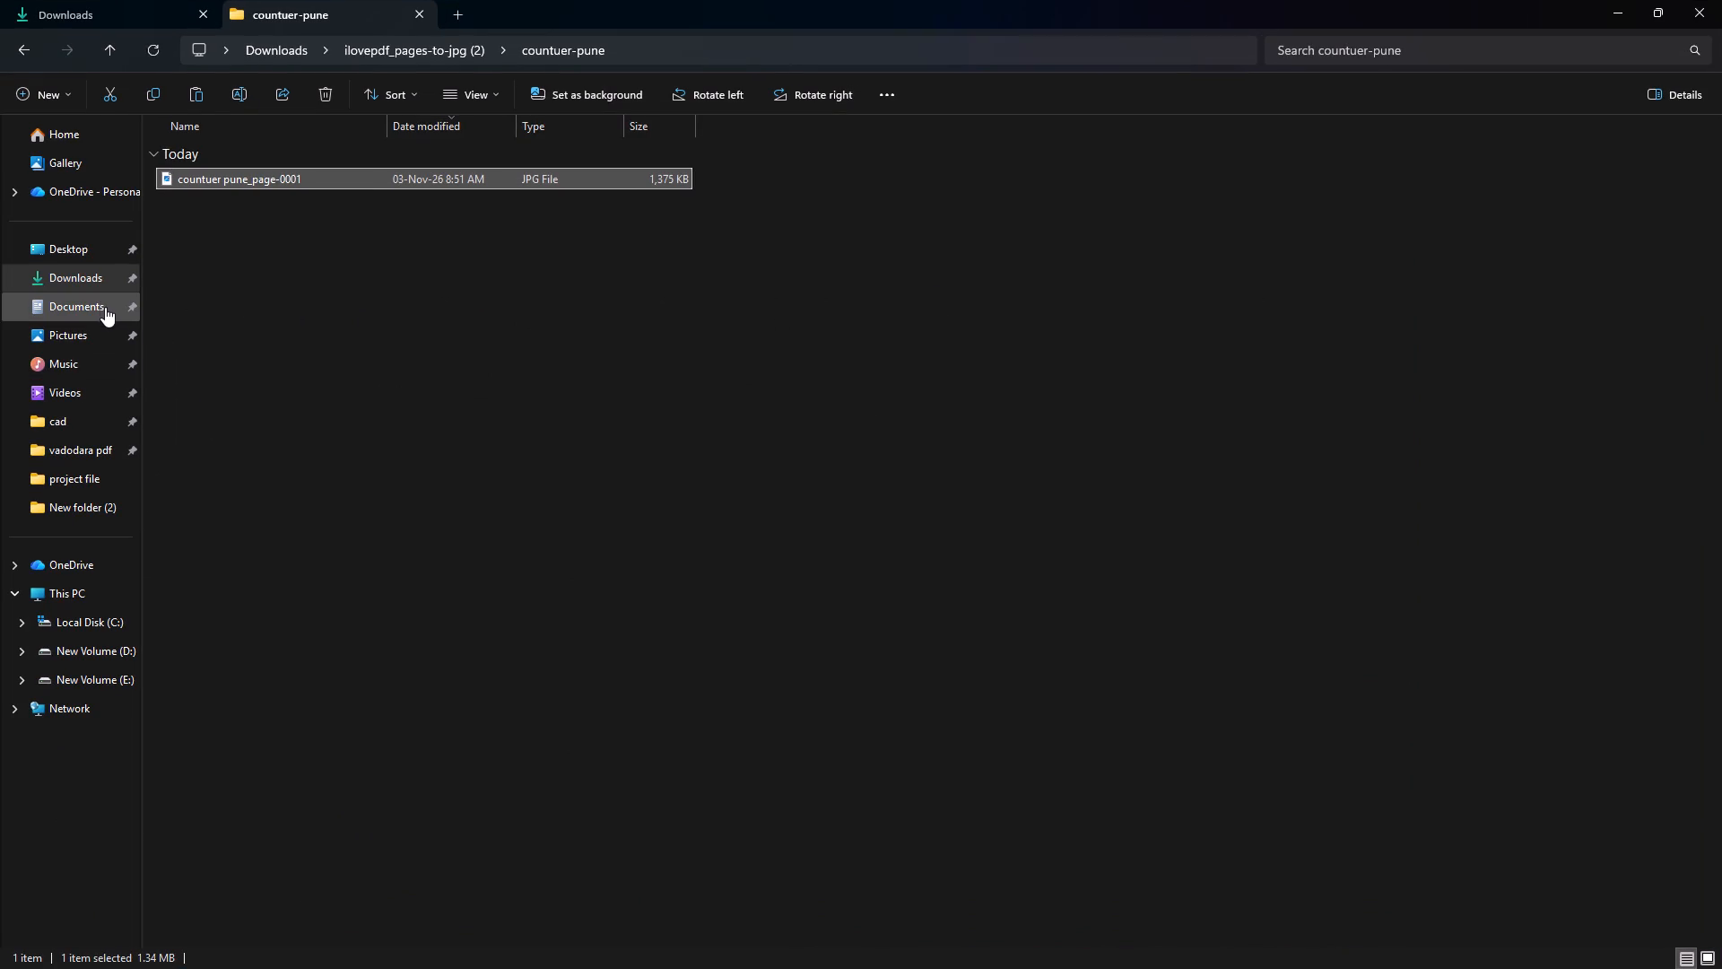
left_click(65, 474)
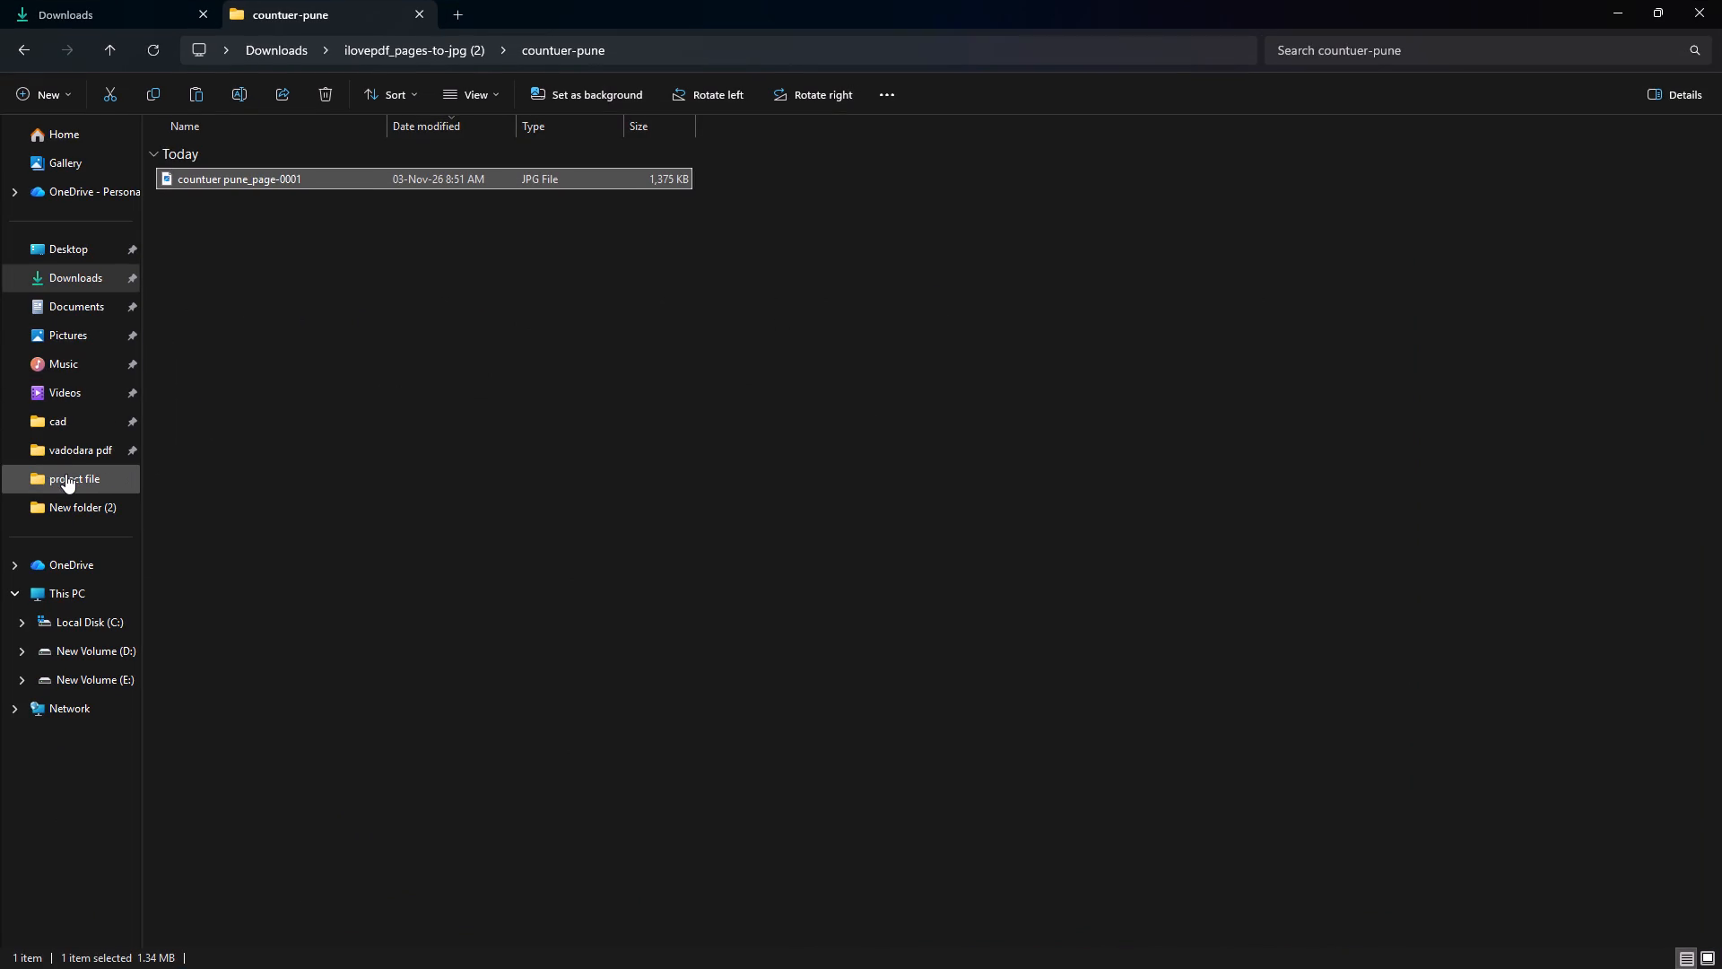
left_click(28, 46)
left_click(30, 47)
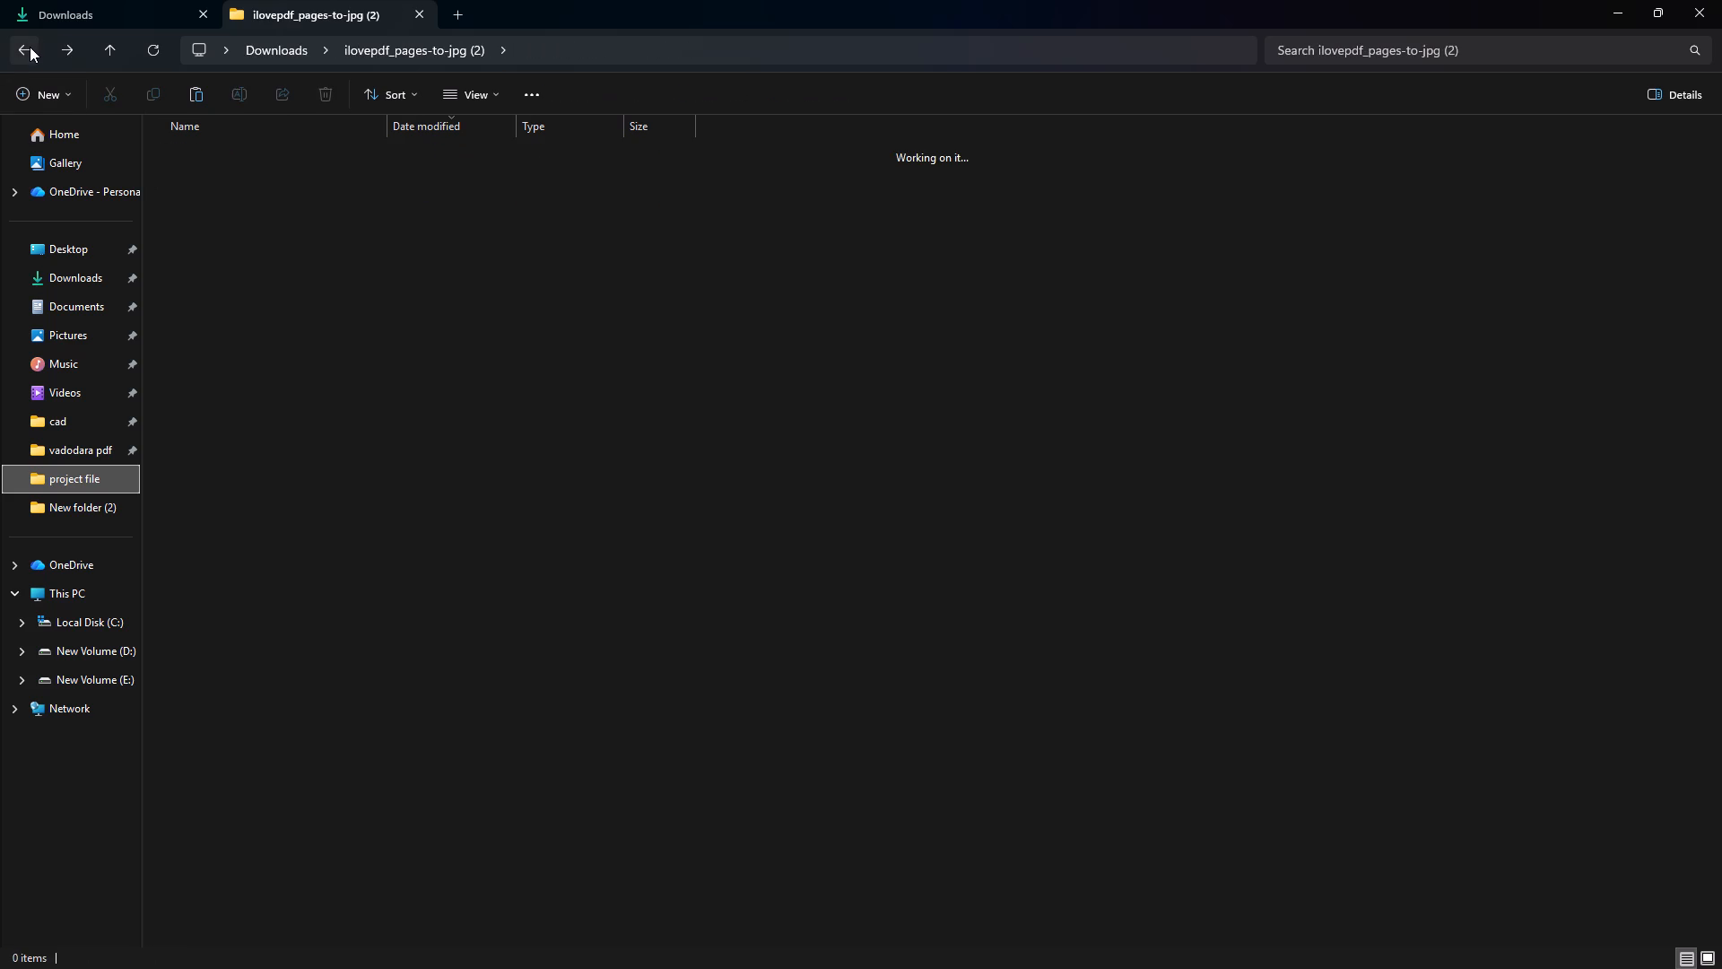
left_click(35, 56)
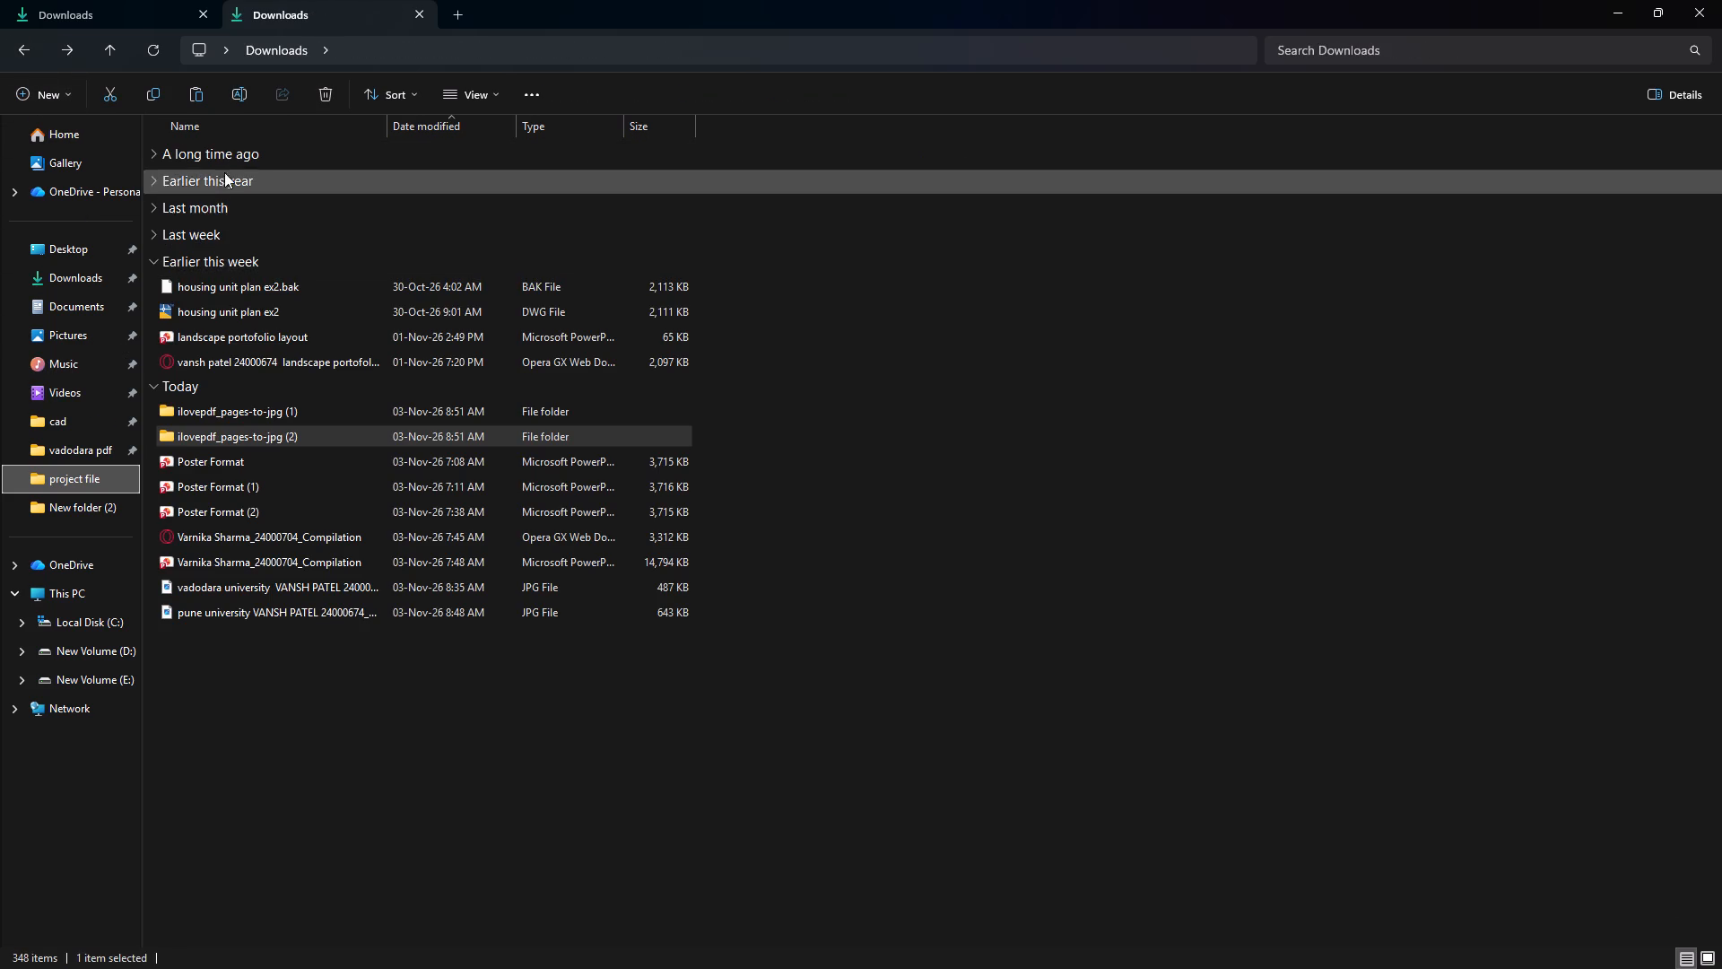
Search drive D's city mapping sem 5 elective folder for map PDFs, checking the OneDrive_1_9-23-2026 zip, vadodara pdf, project file and PFD OF WORK.
left_click(77, 630)
left_click(83, 648)
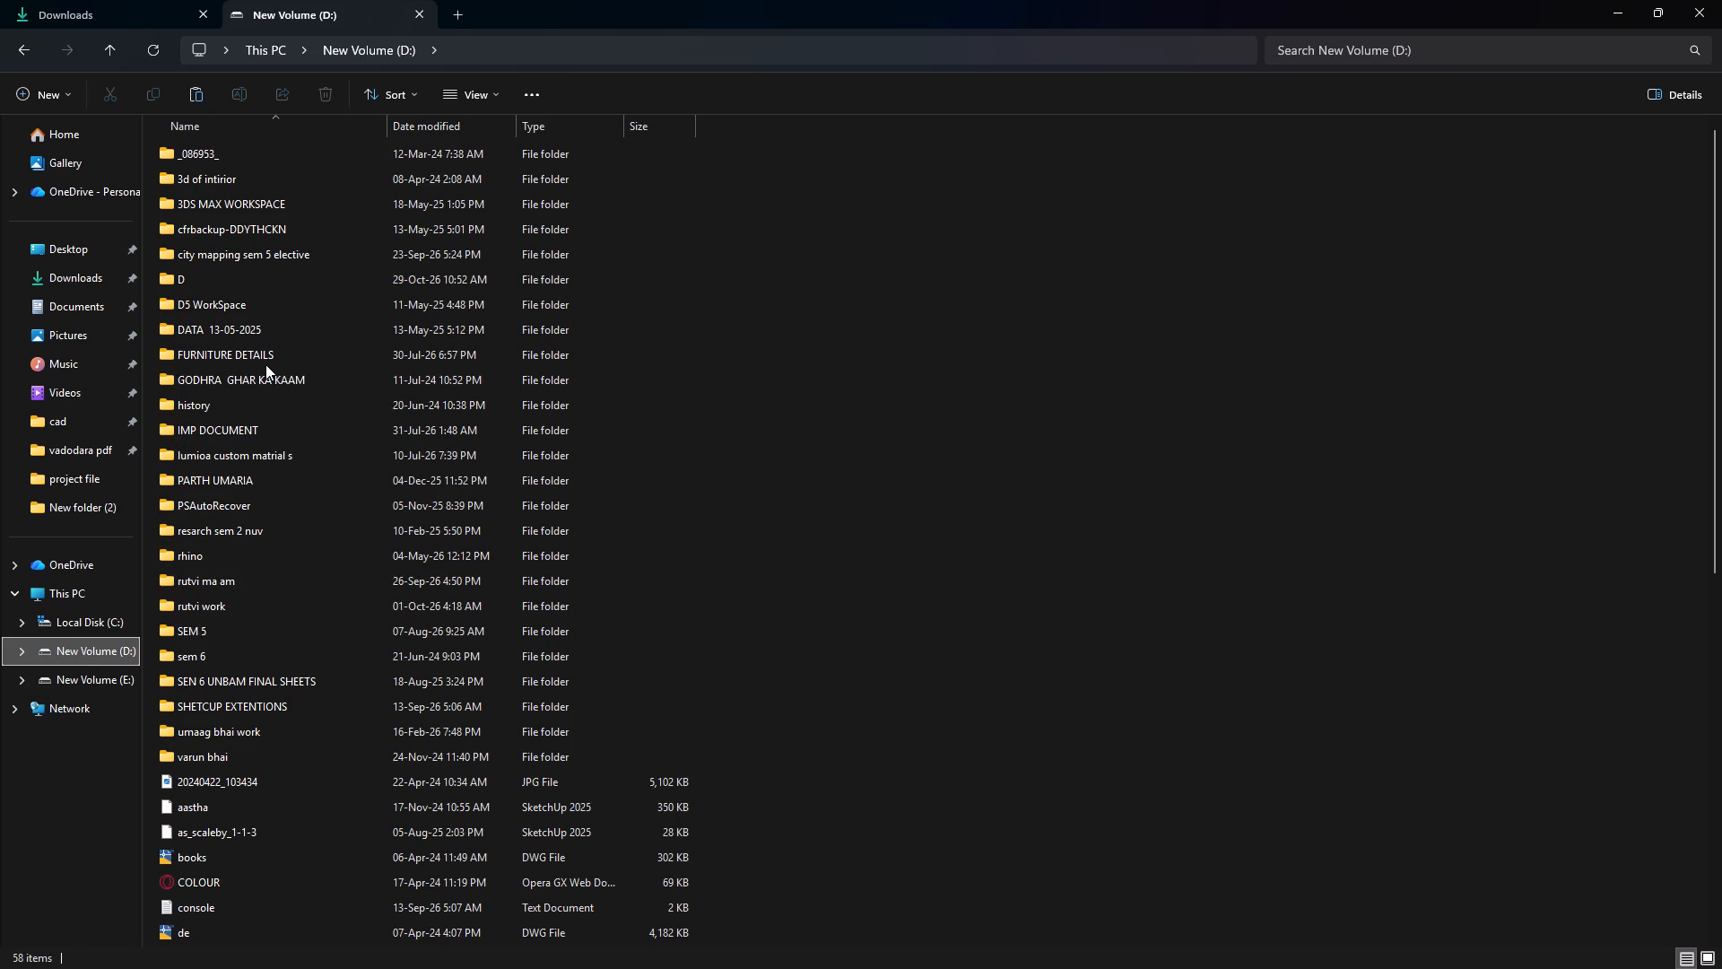
double_click(265, 250)
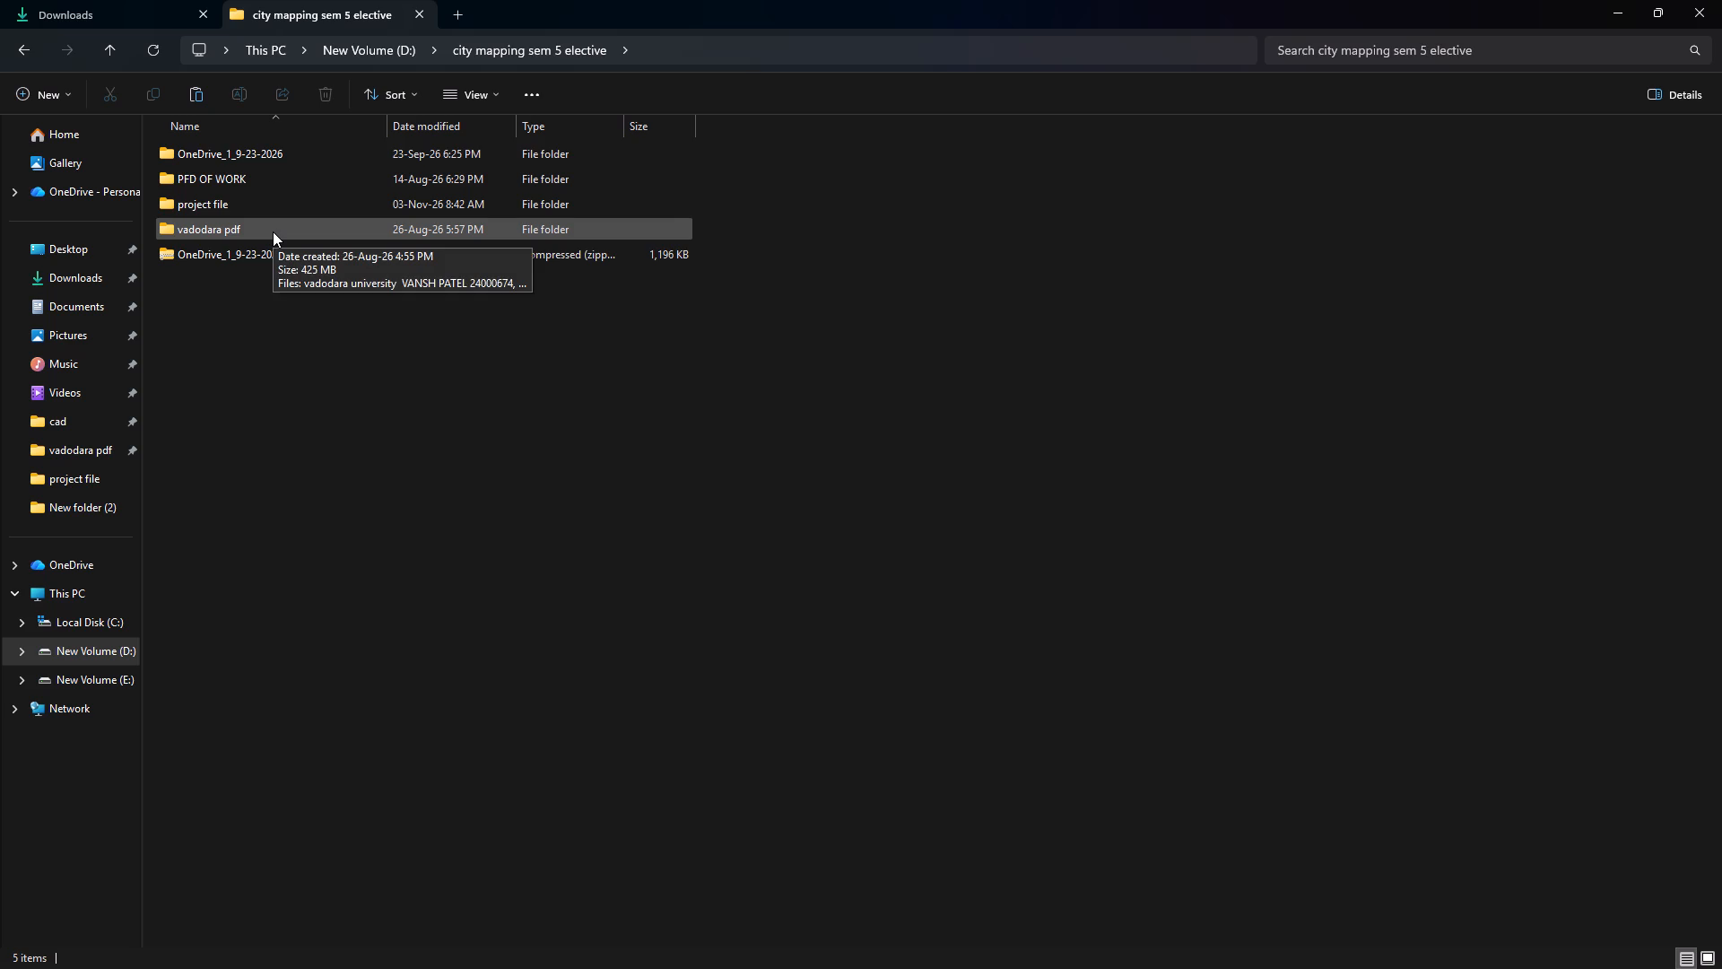
double_click(271, 254)
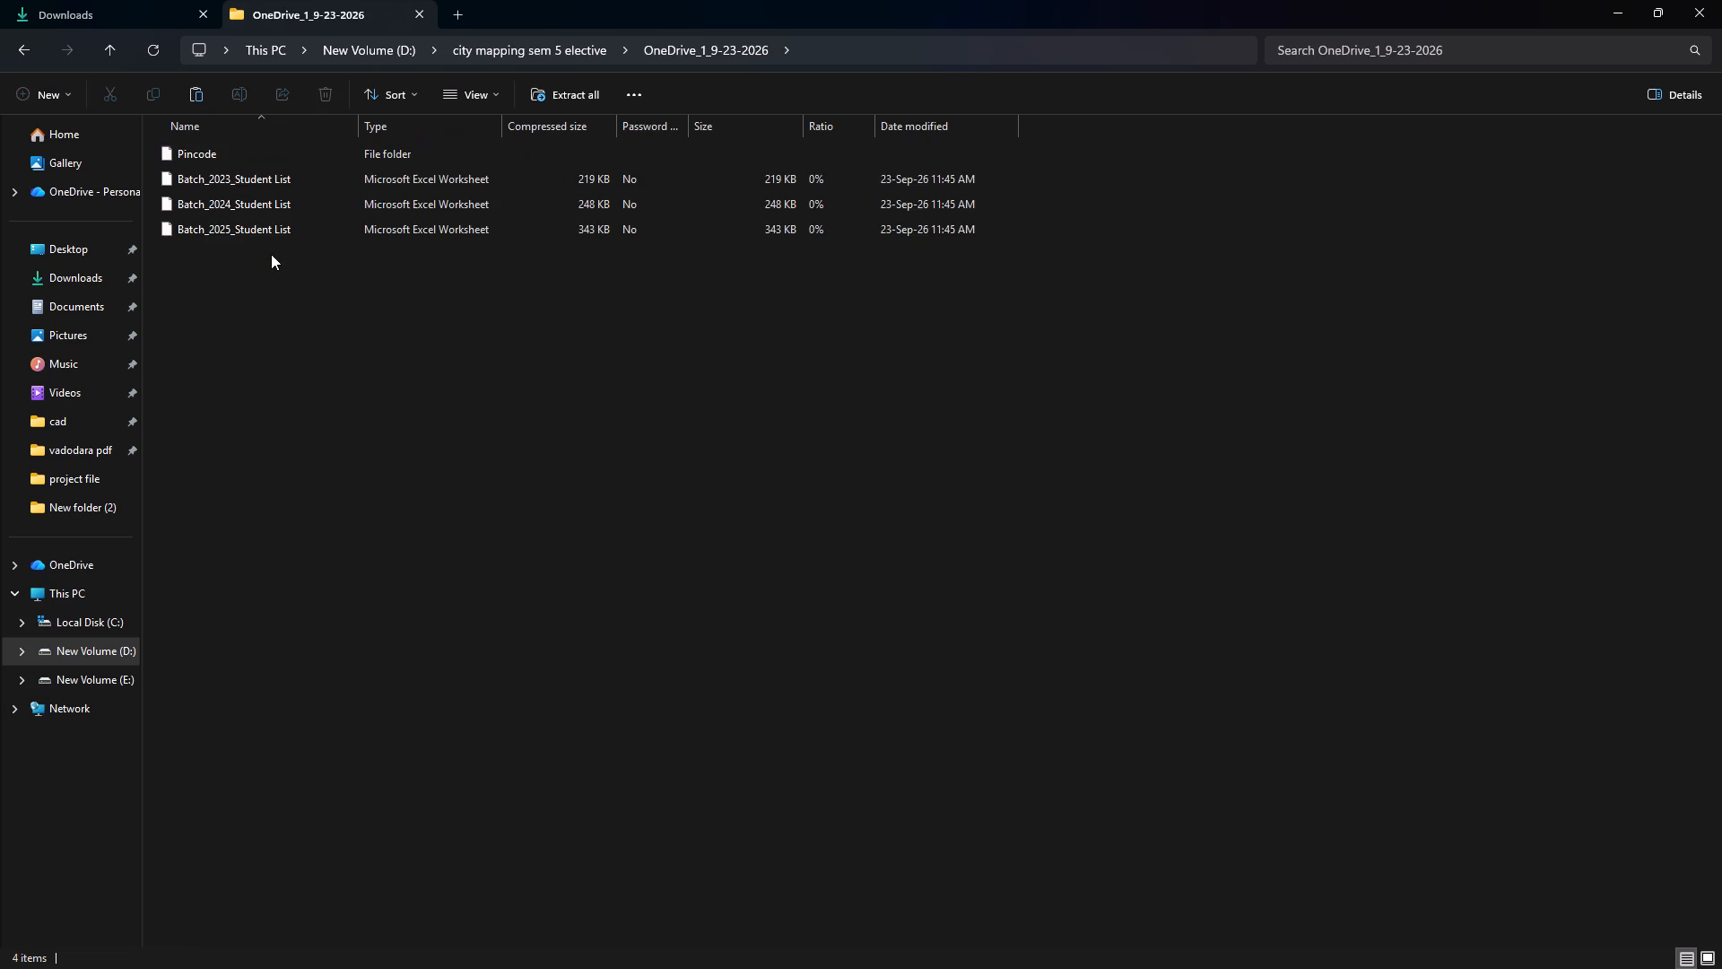
double_click(260, 162)
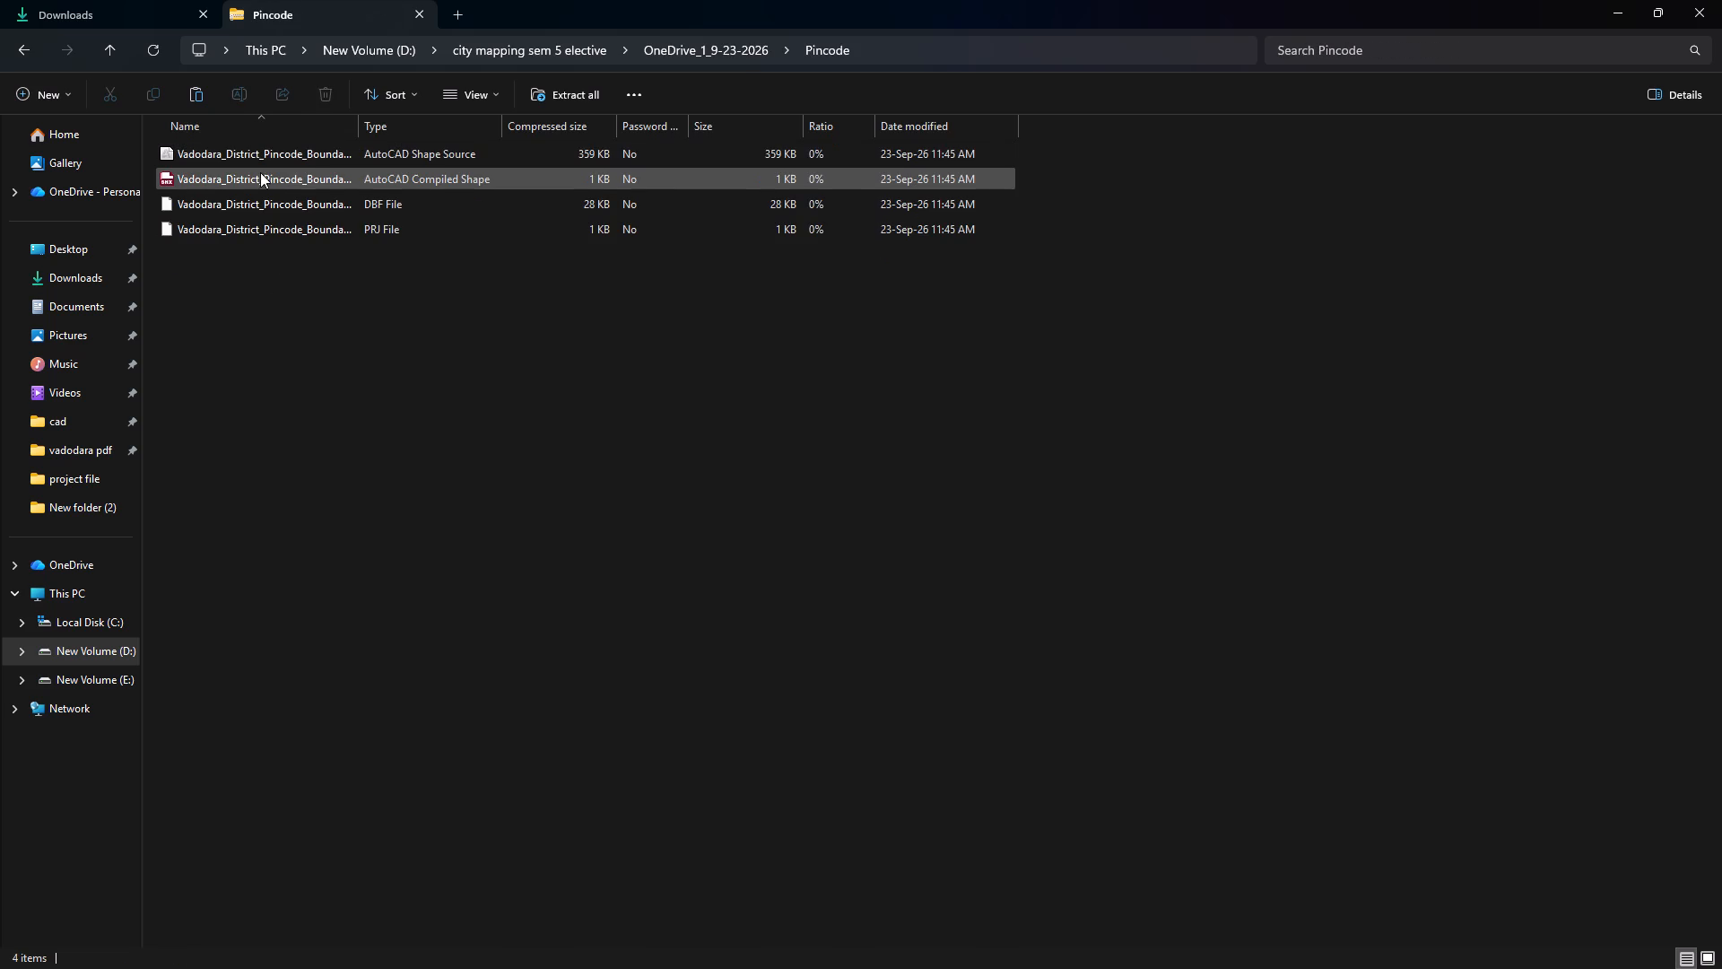
left_click(24, 52)
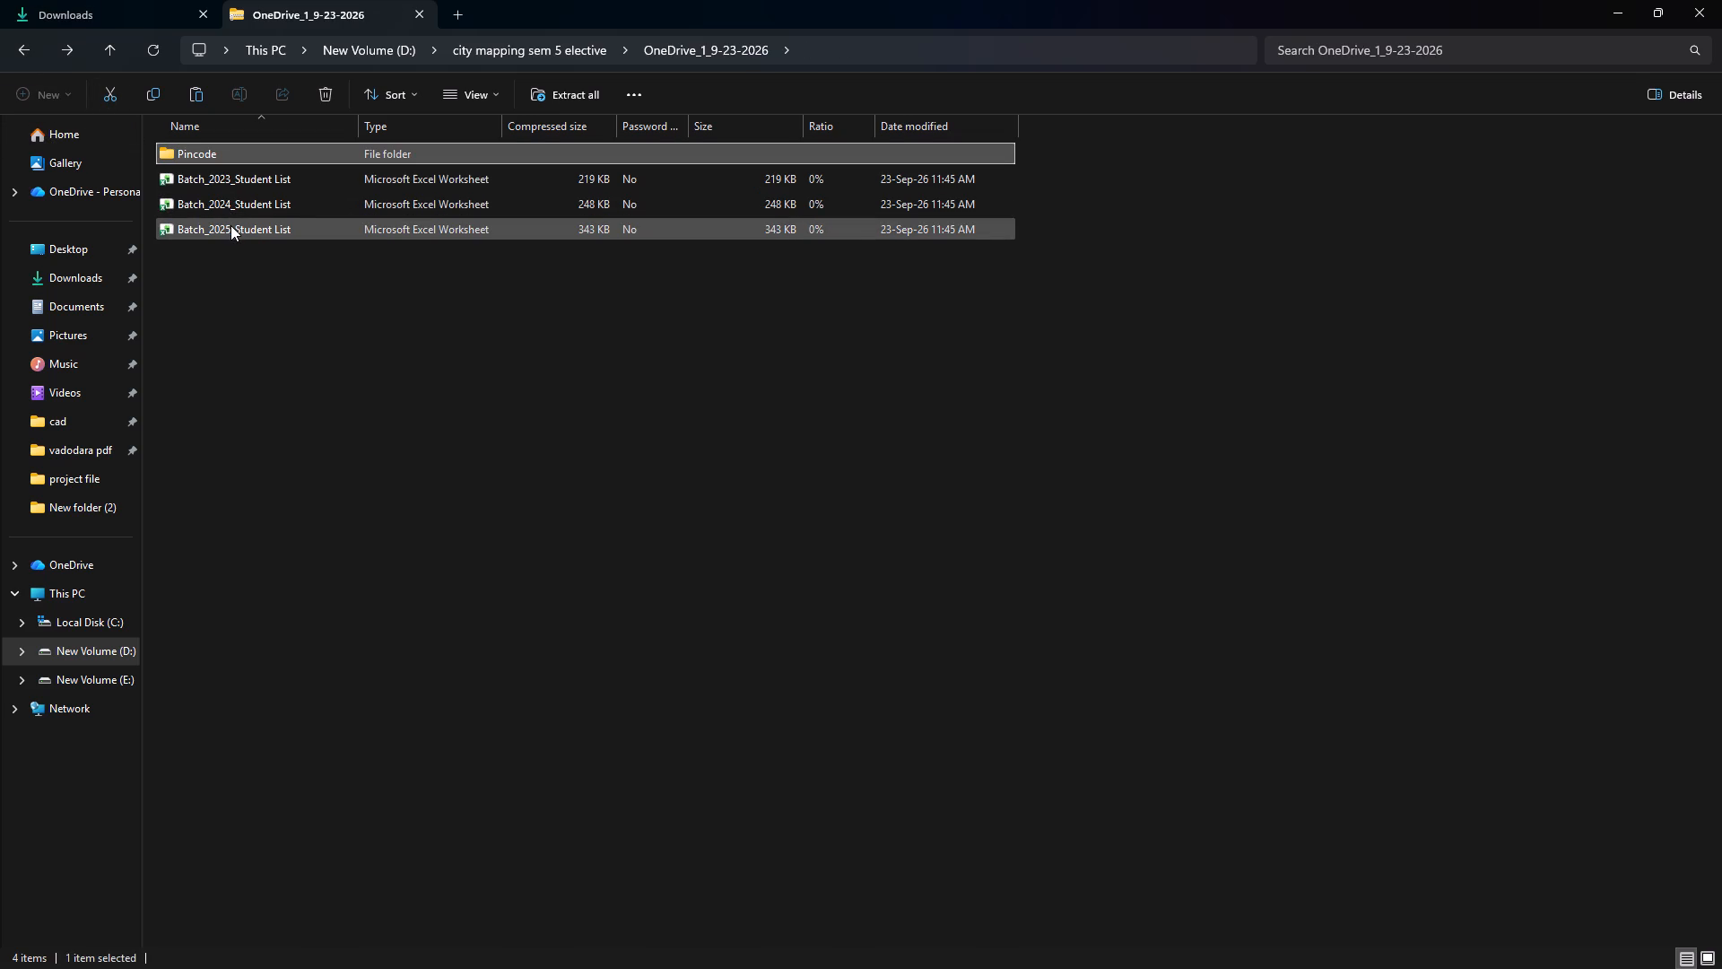
left_click(22, 50)
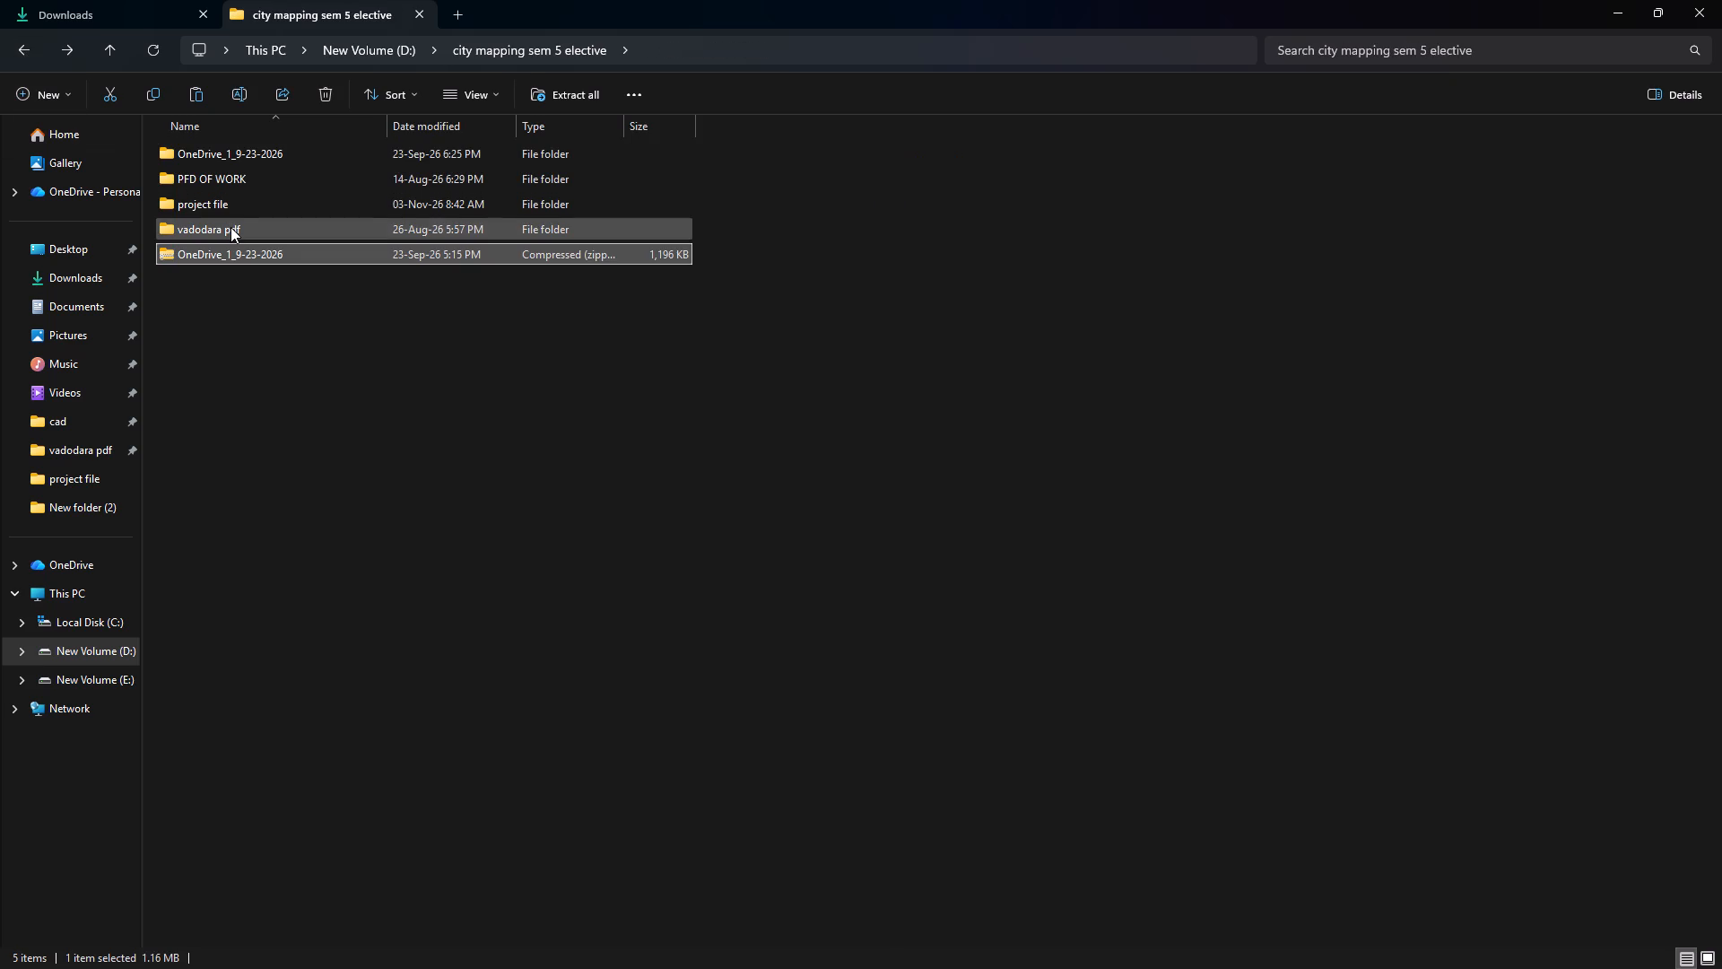
double_click(230, 227)
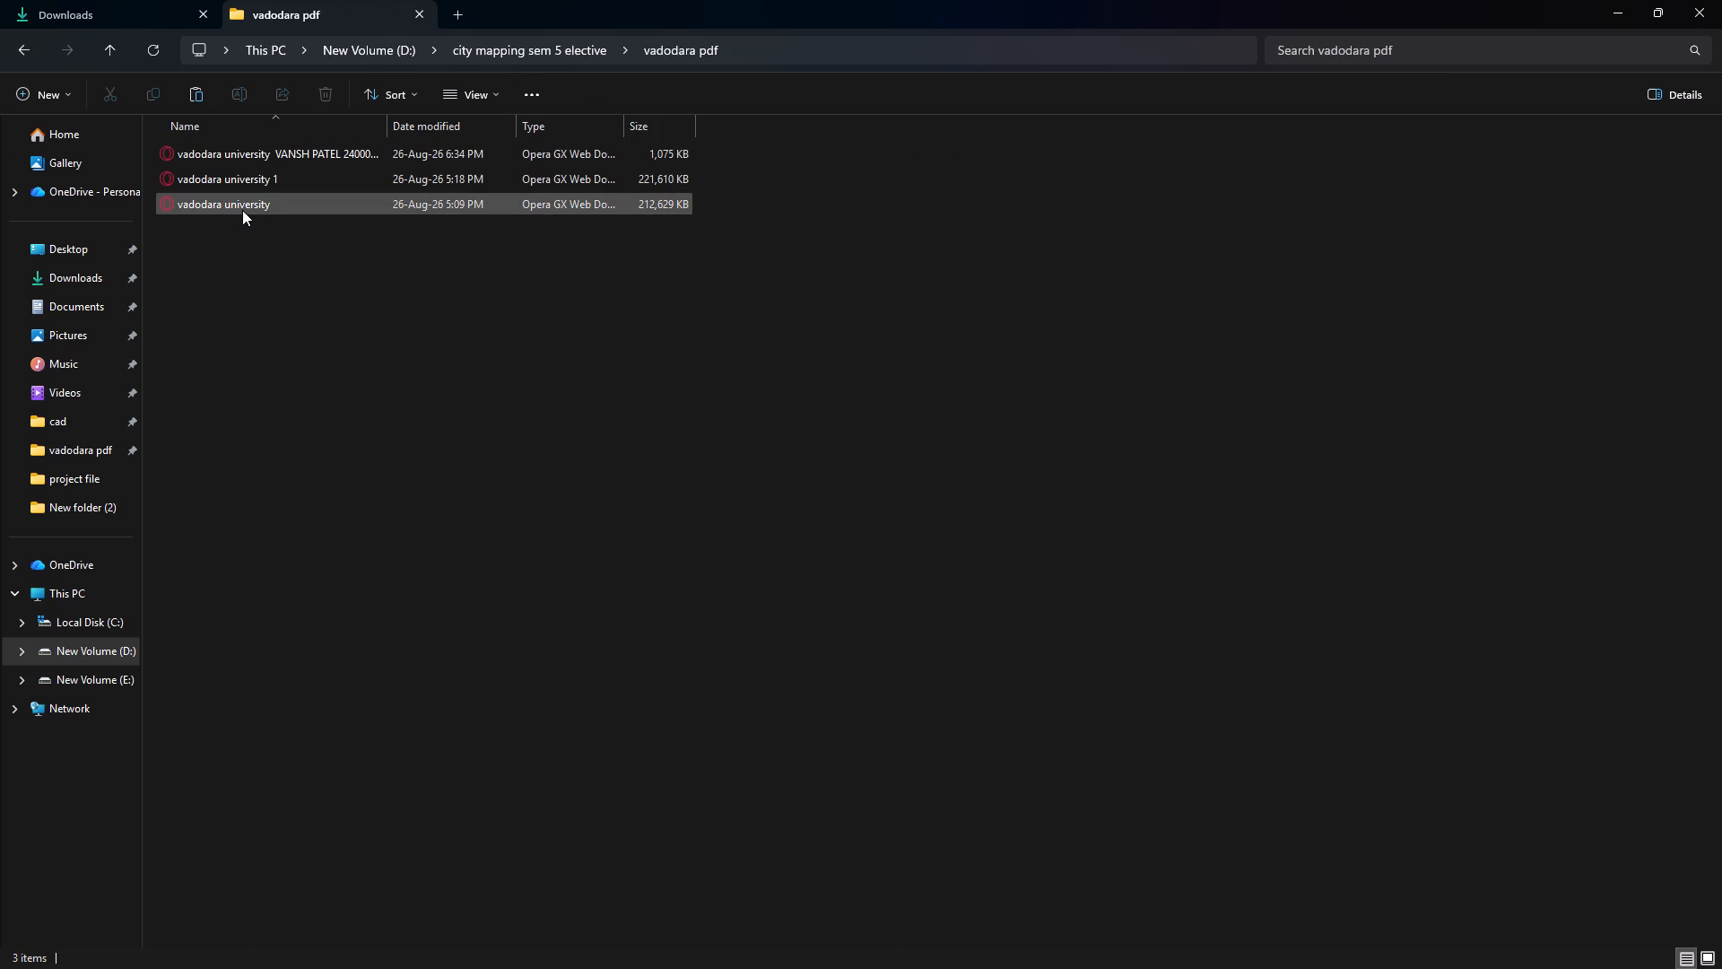
left_click(22, 48)
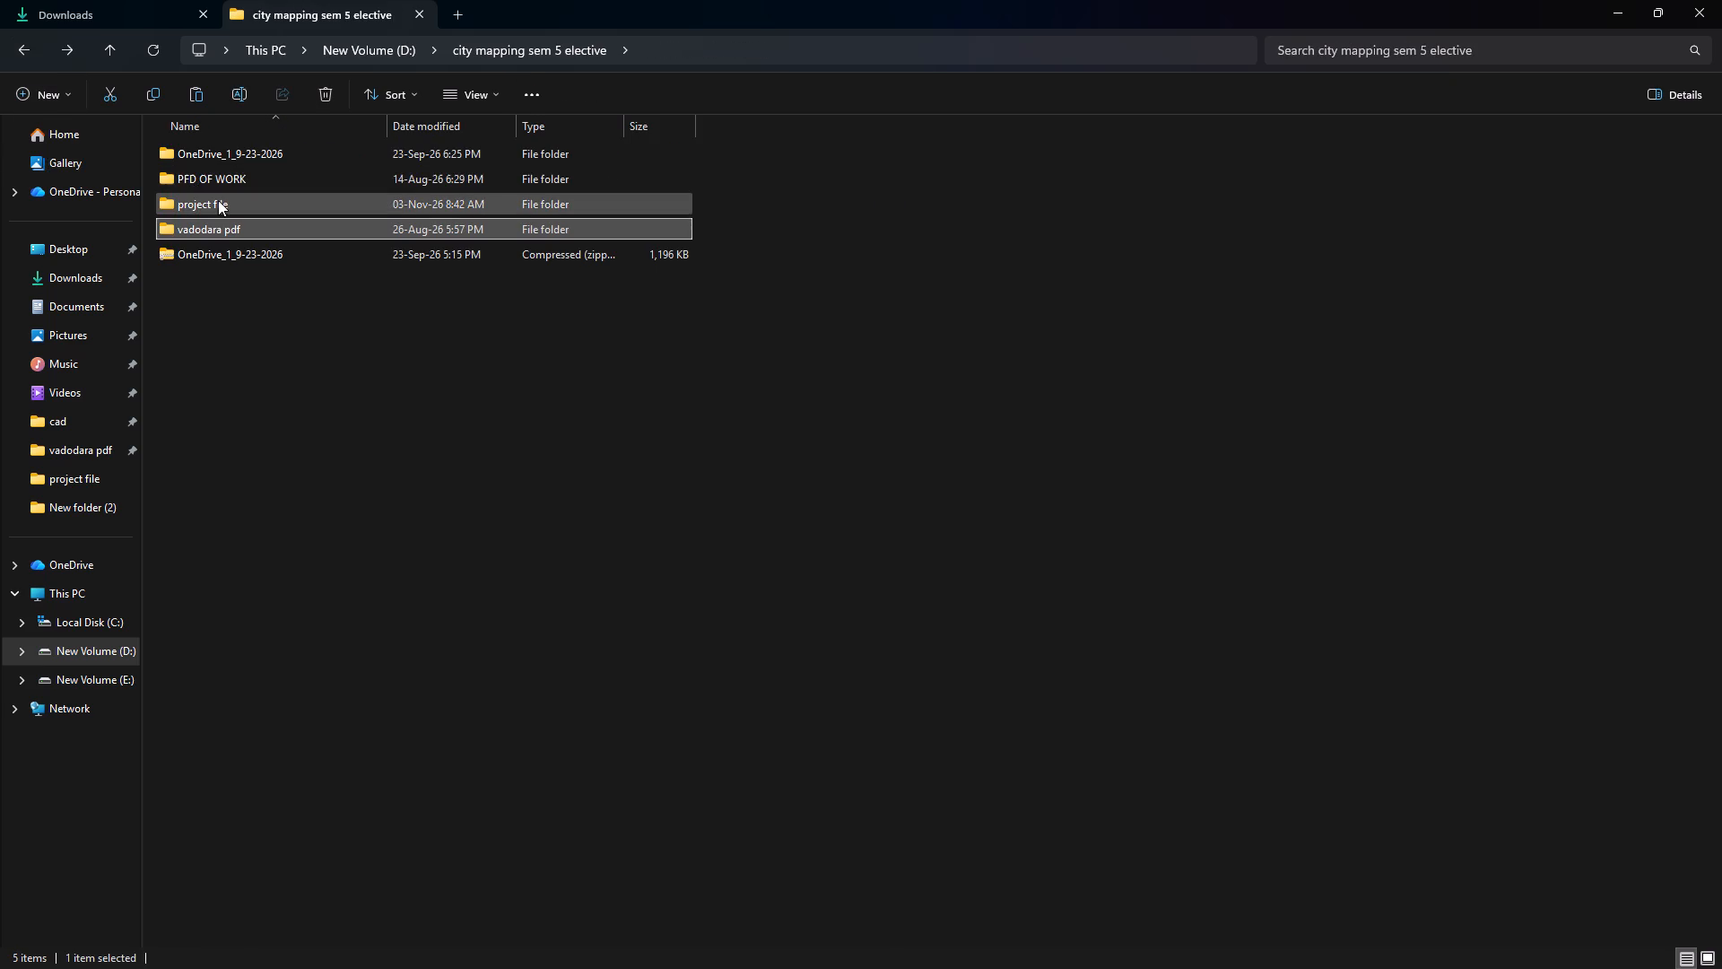
double_click(221, 202)
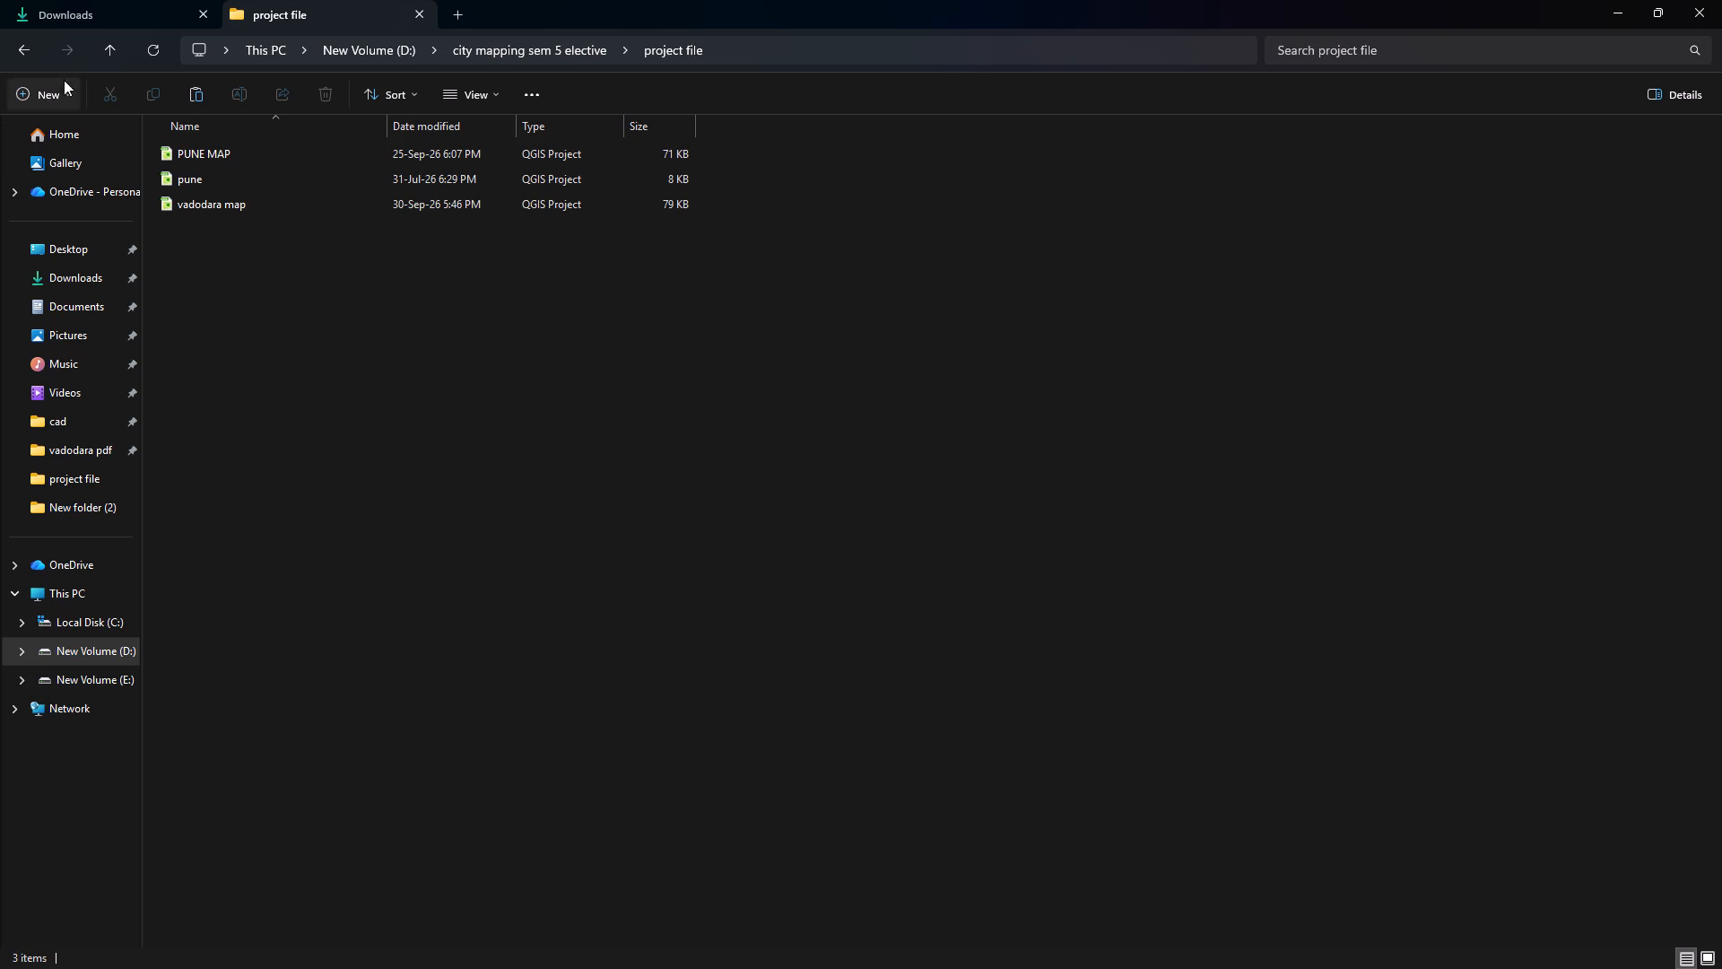
left_click(39, 57)
left_click(37, 57)
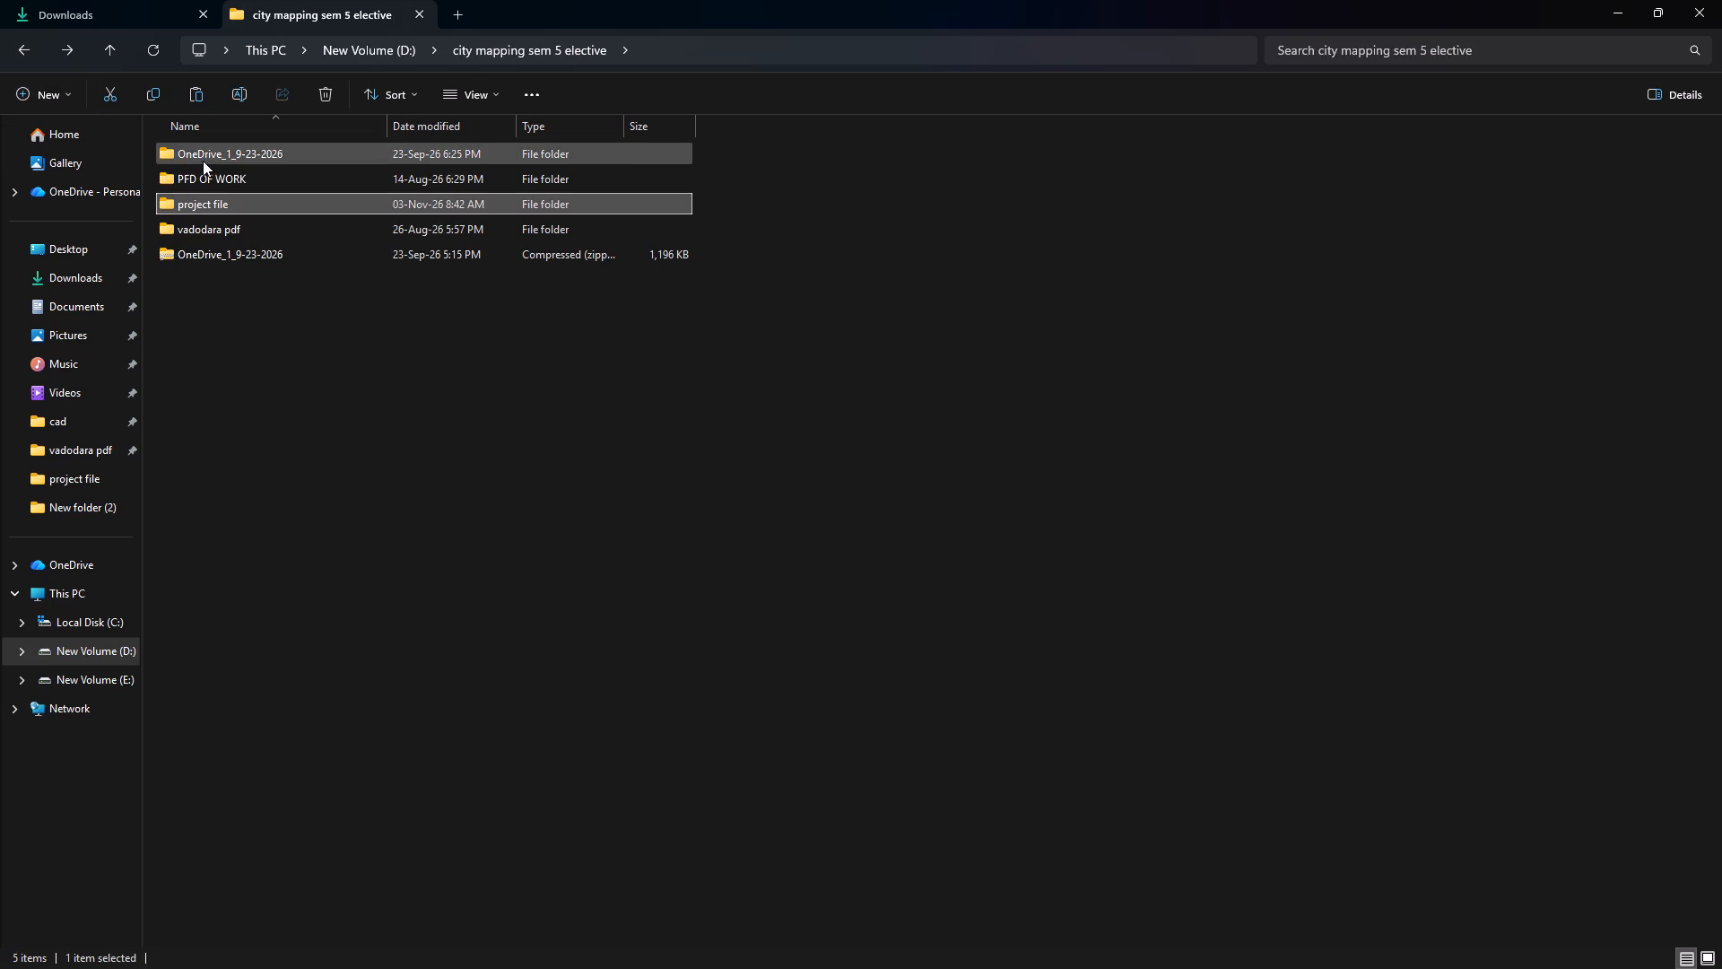
double_click(235, 187)
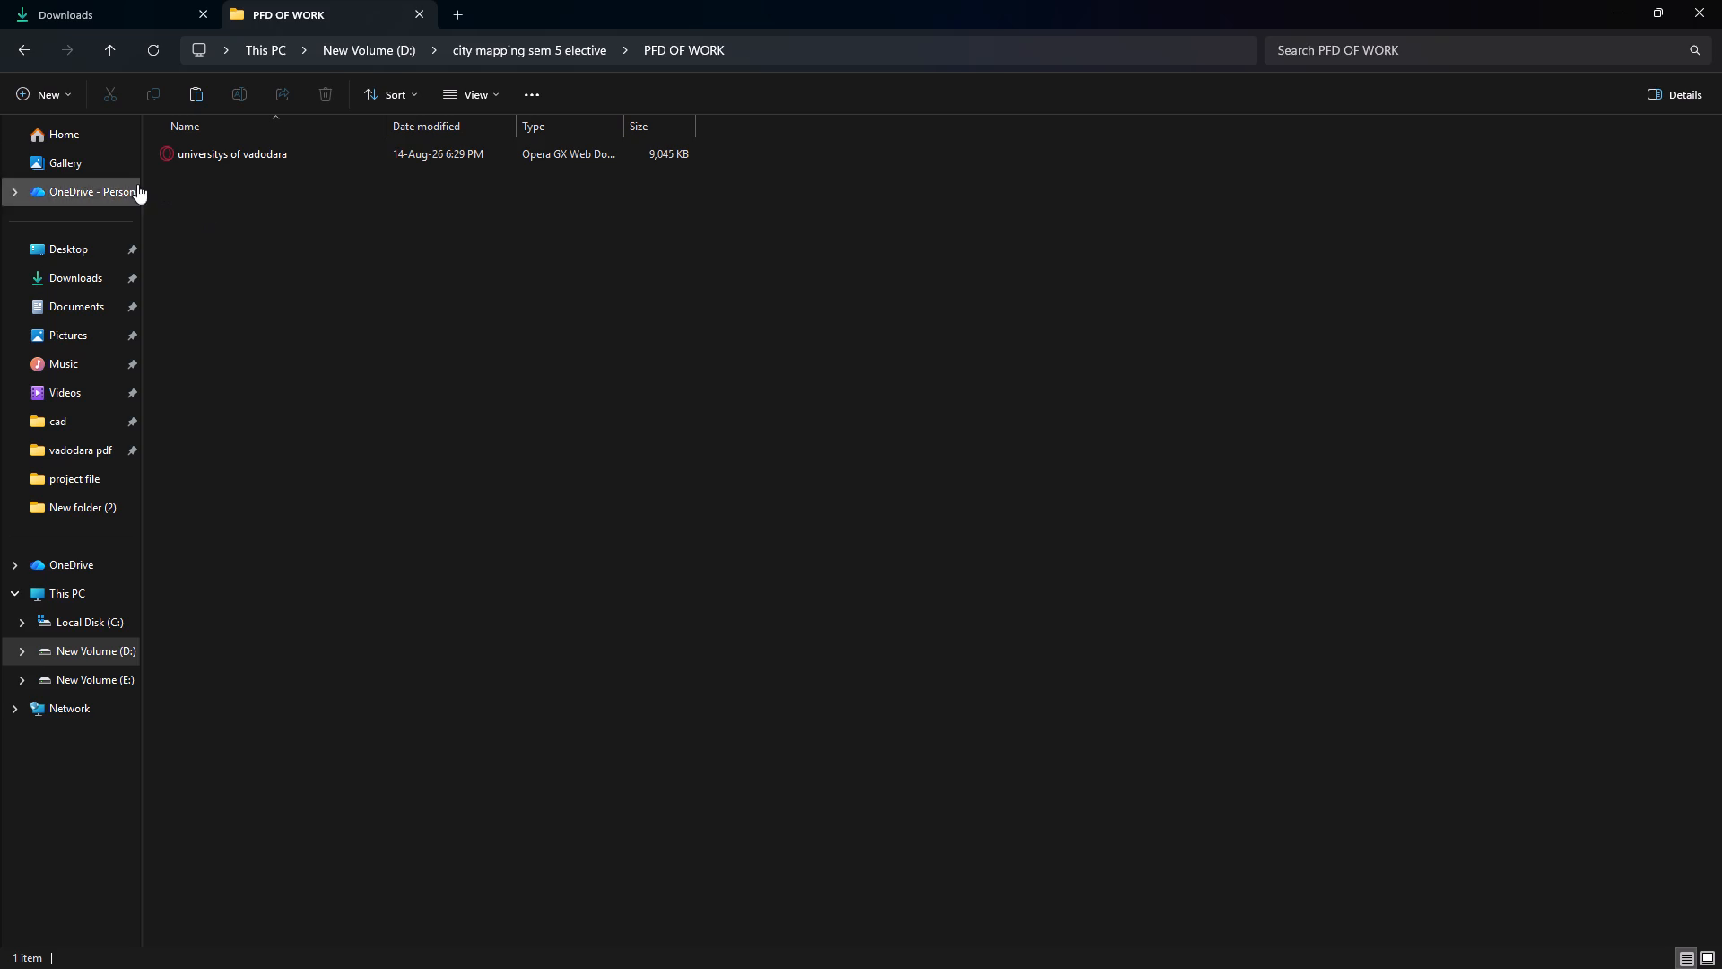
left_click(21, 57)
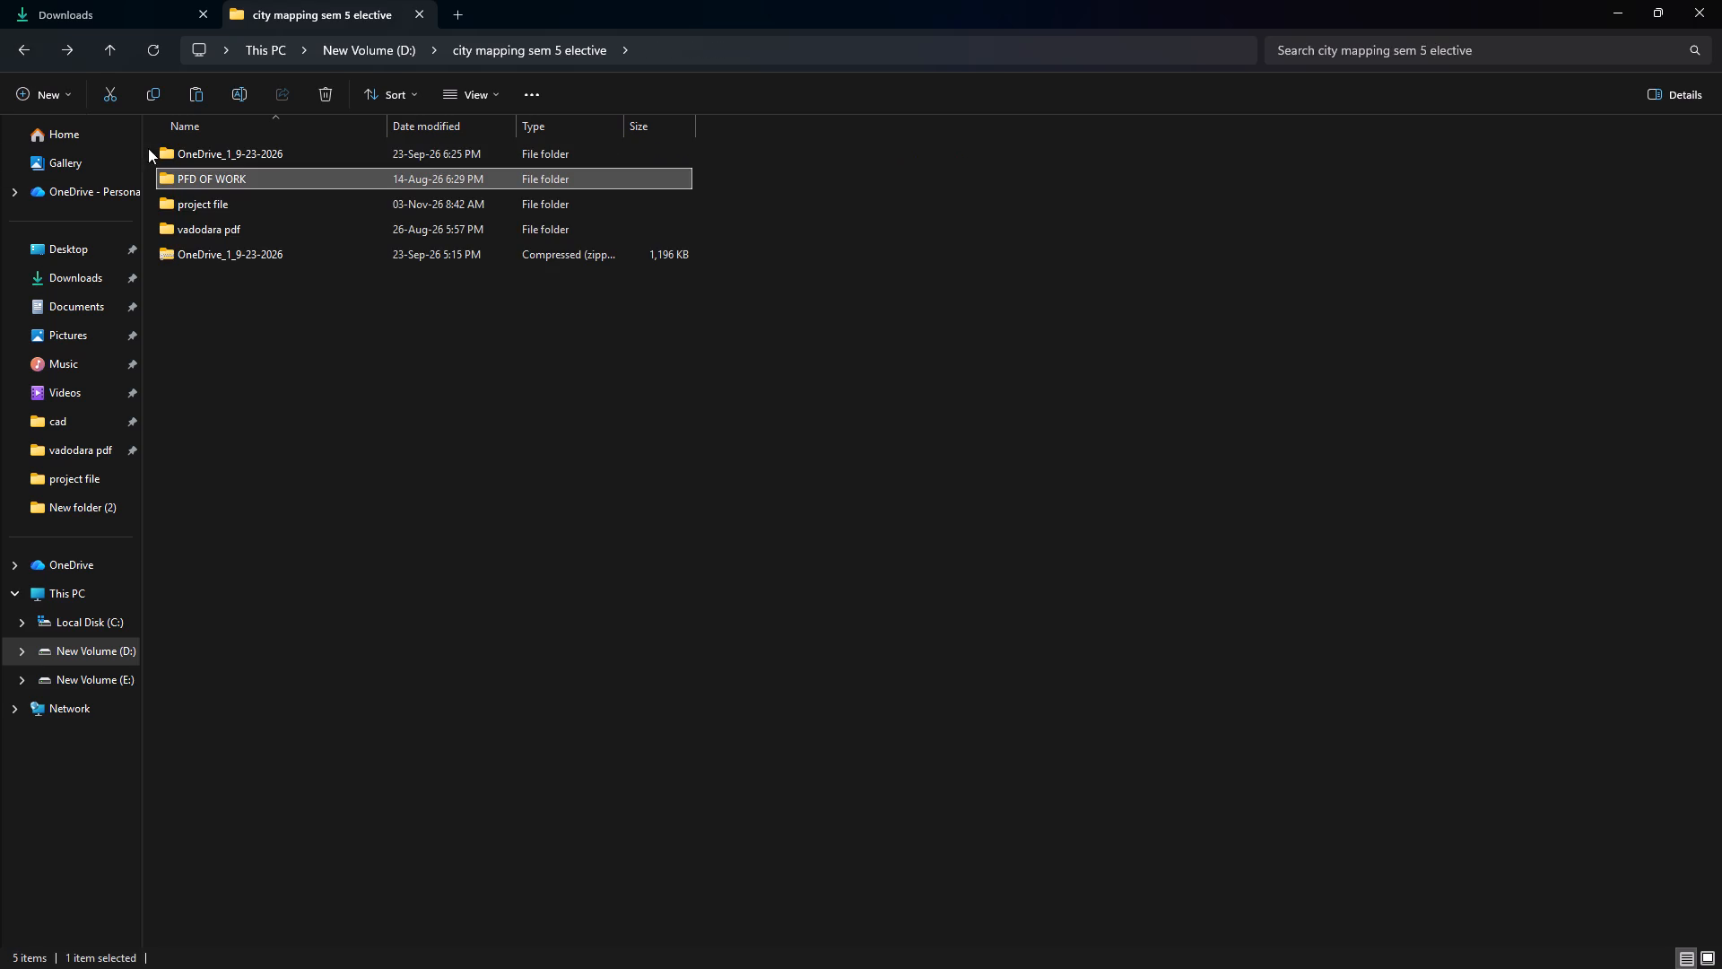
Open the PDFS folder inside EXERSICE ON 23-9-2026 in the unzipped OneDrive_1_9-23-2026 folder.
double_click(291, 160)
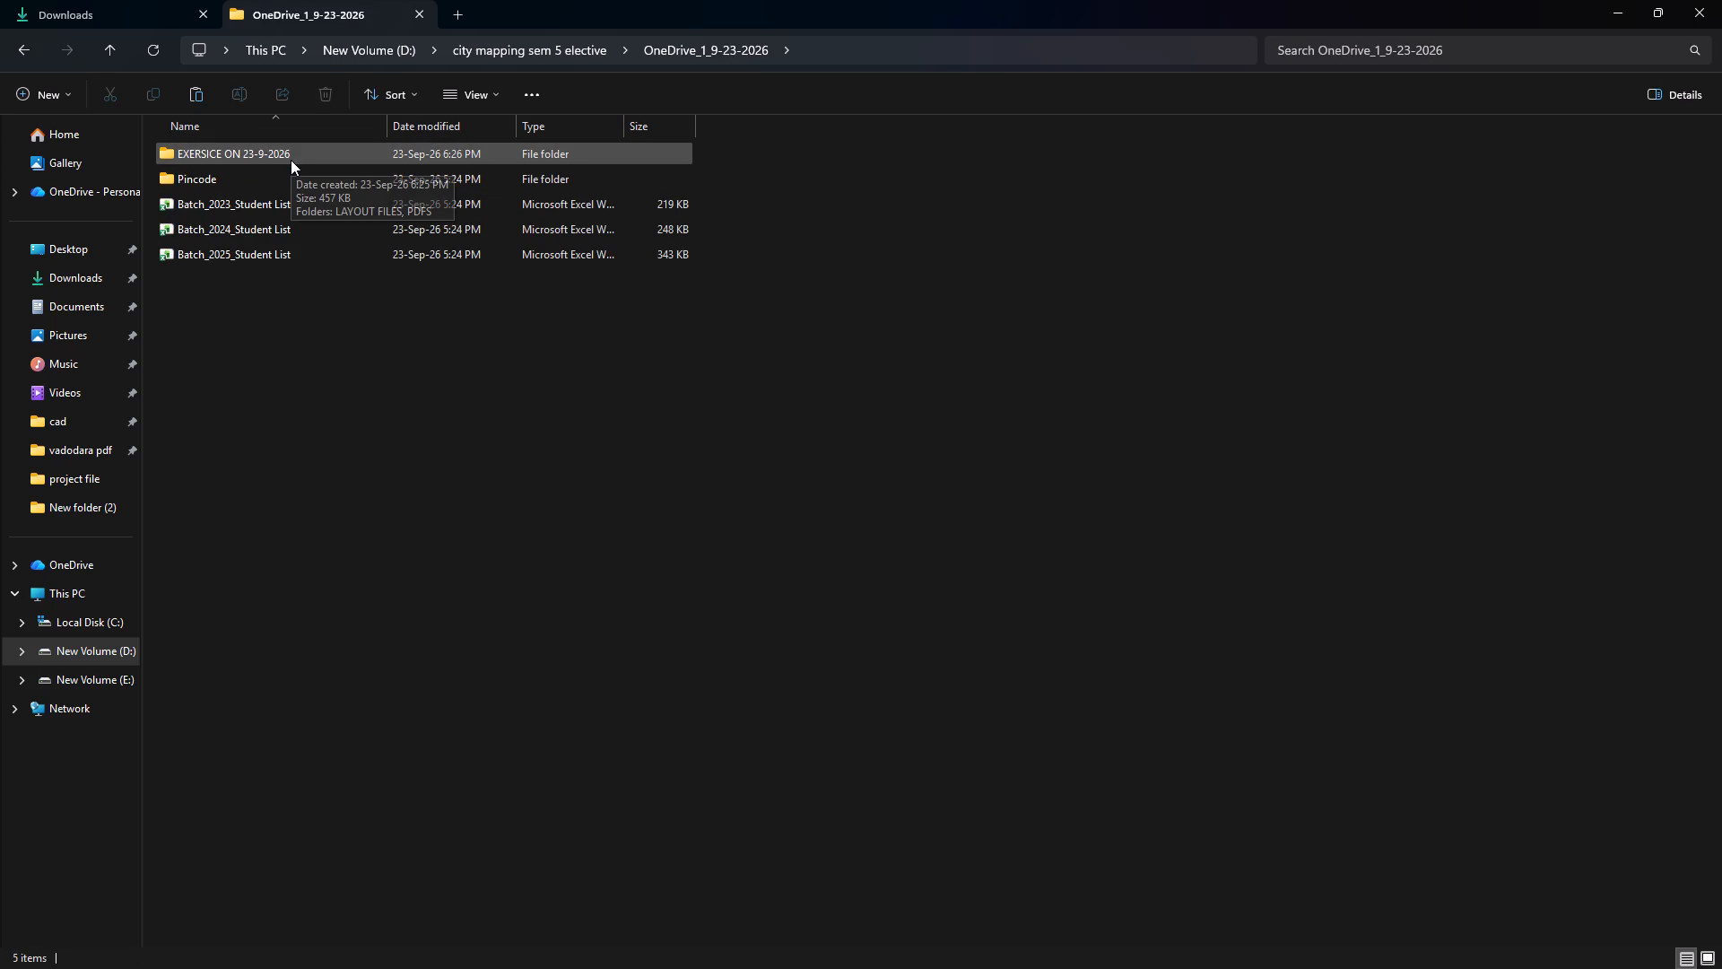
double_click(294, 156)
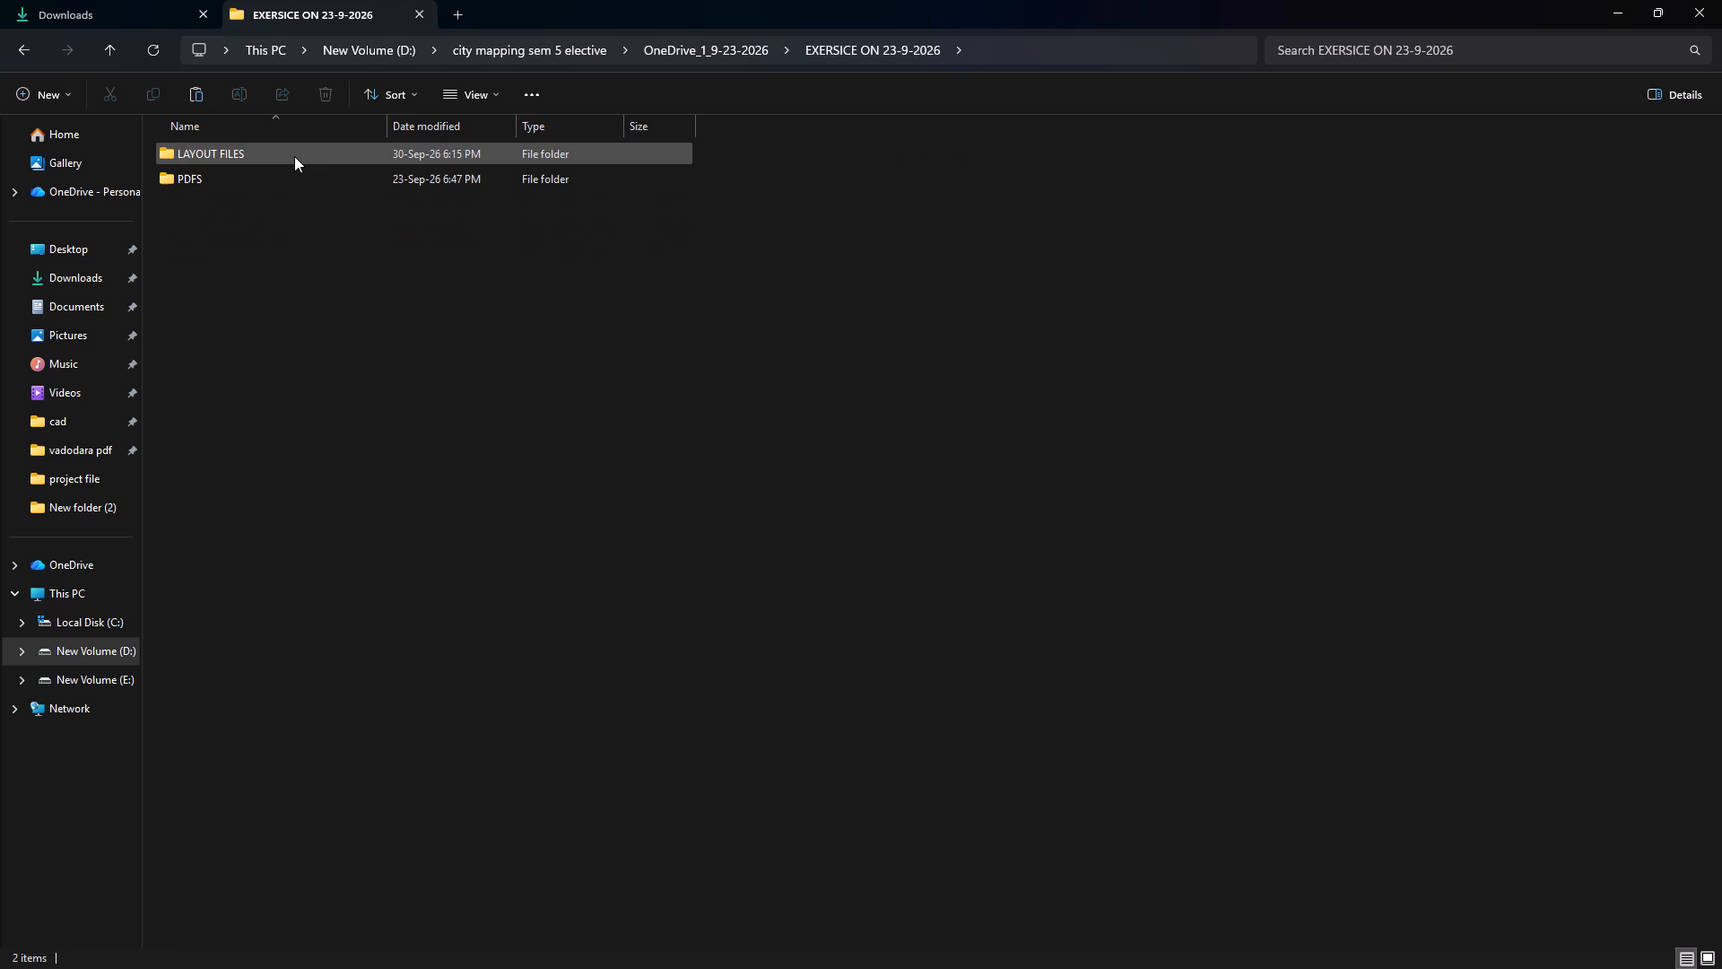
double_click(275, 175)
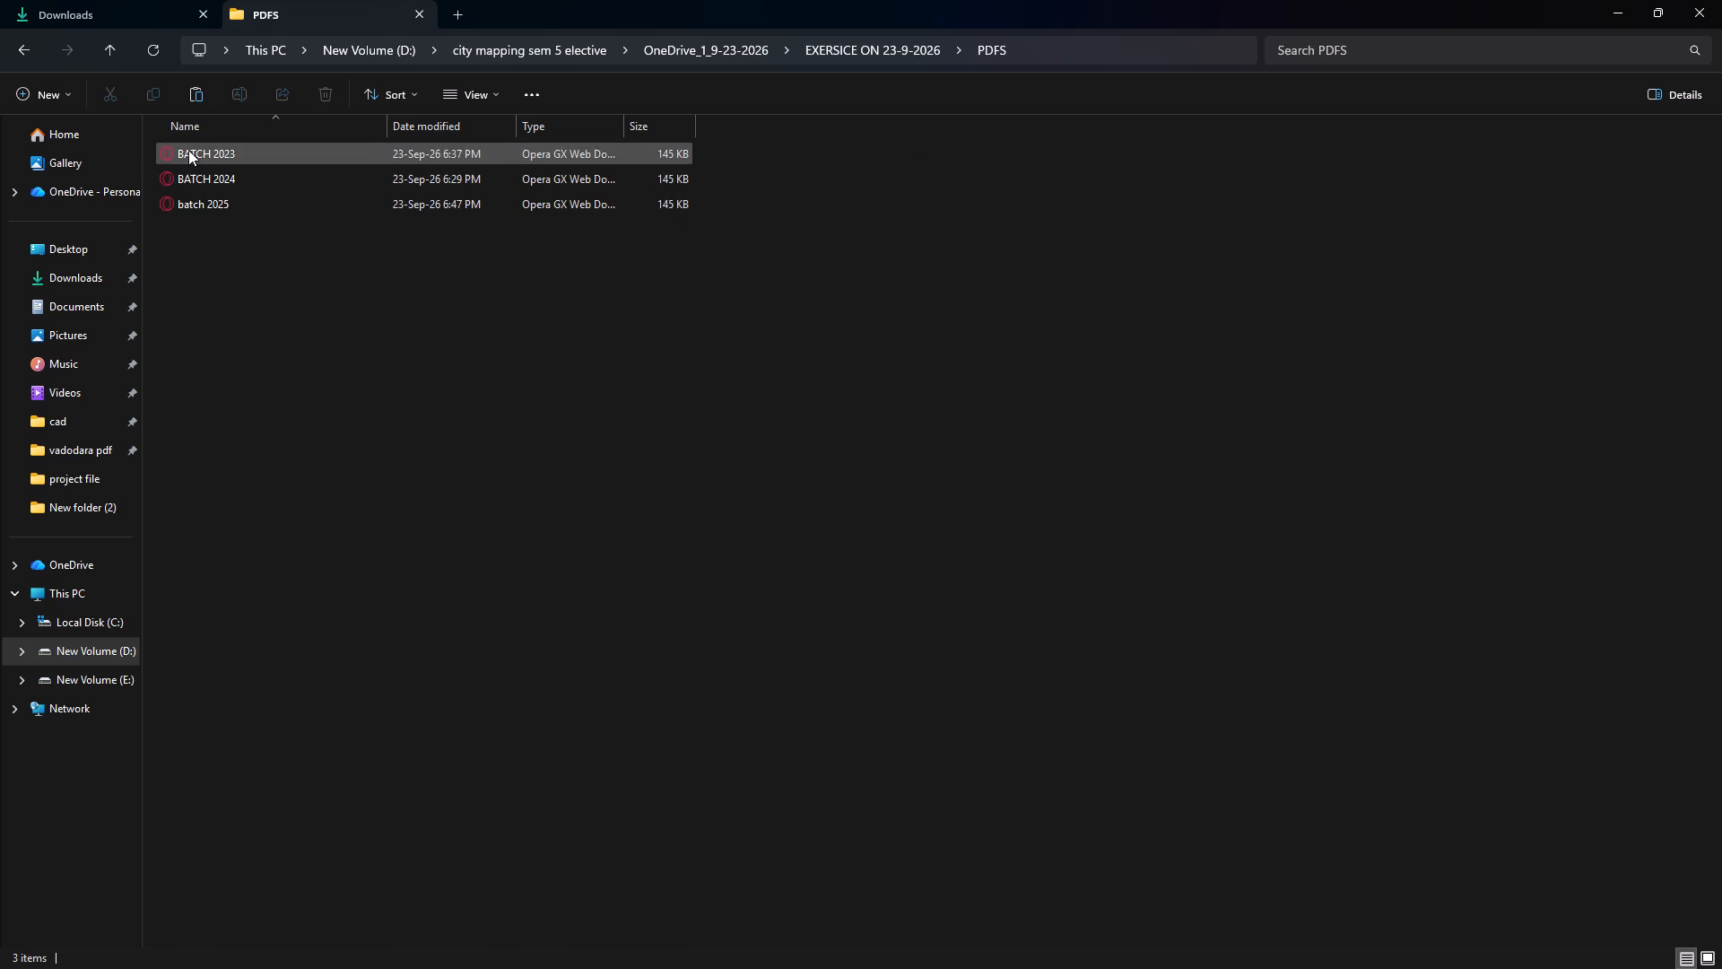
Check the vadodara pdf, project file and PFD OF WORK folders for the remaining exercise maps, and minimize File Explorer.
left_click(30, 47)
left_click(30, 47)
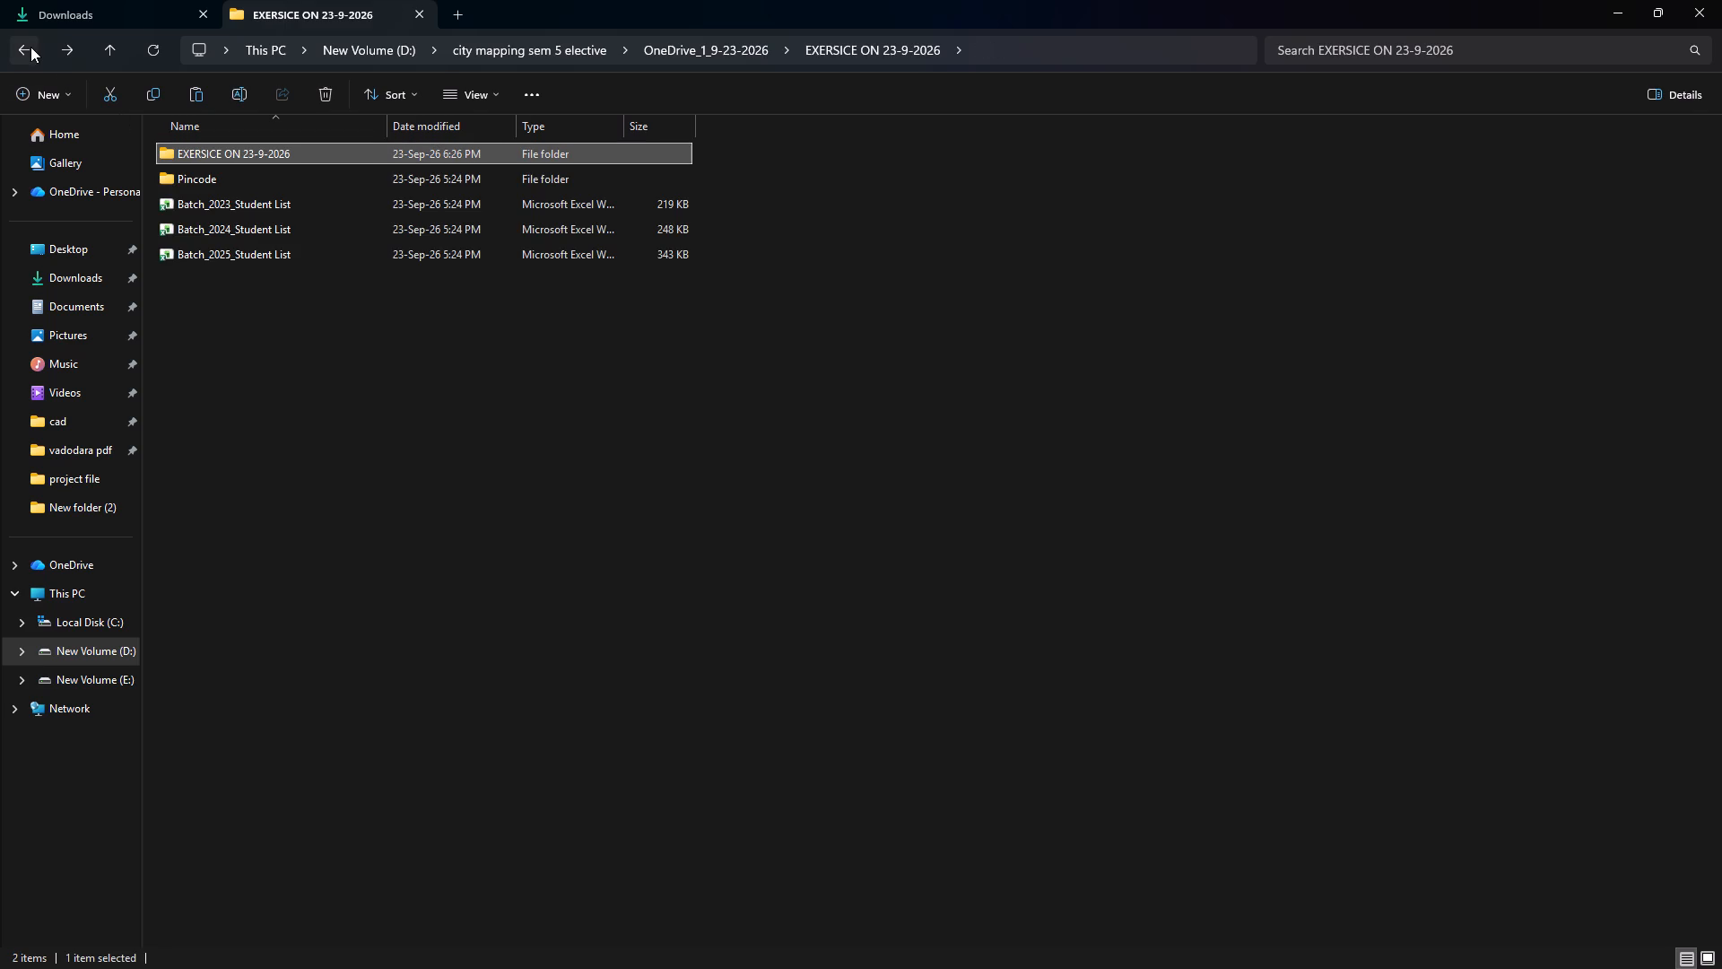
left_click(30, 47)
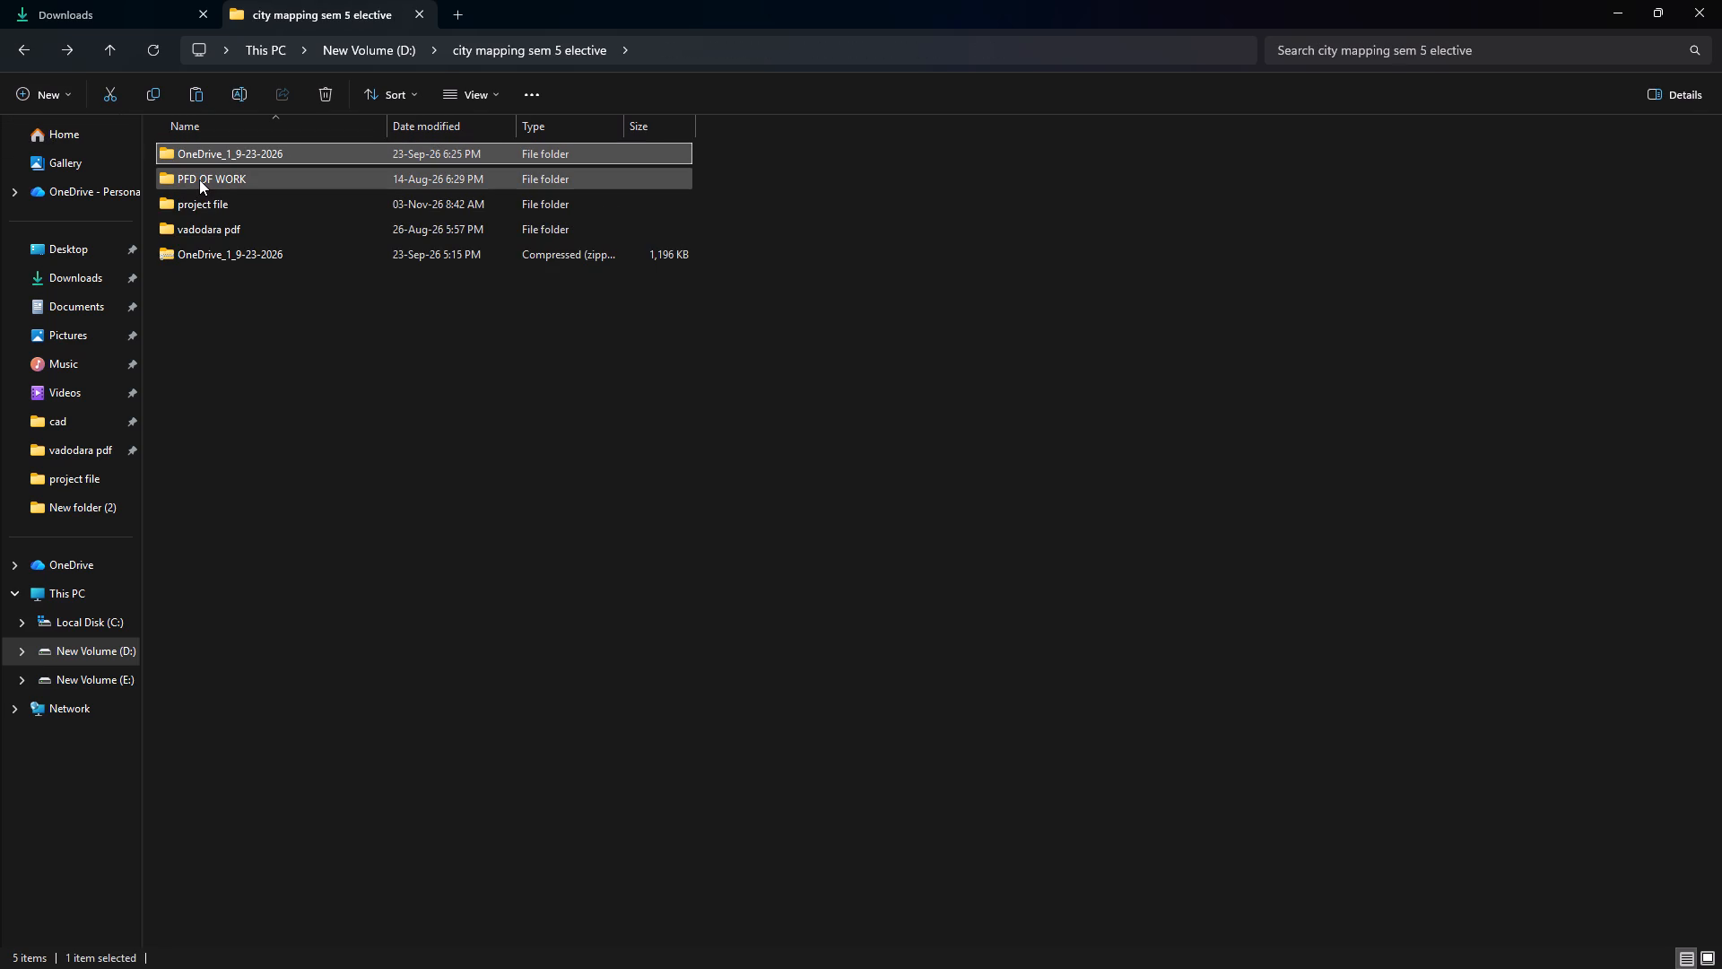
double_click(227, 222)
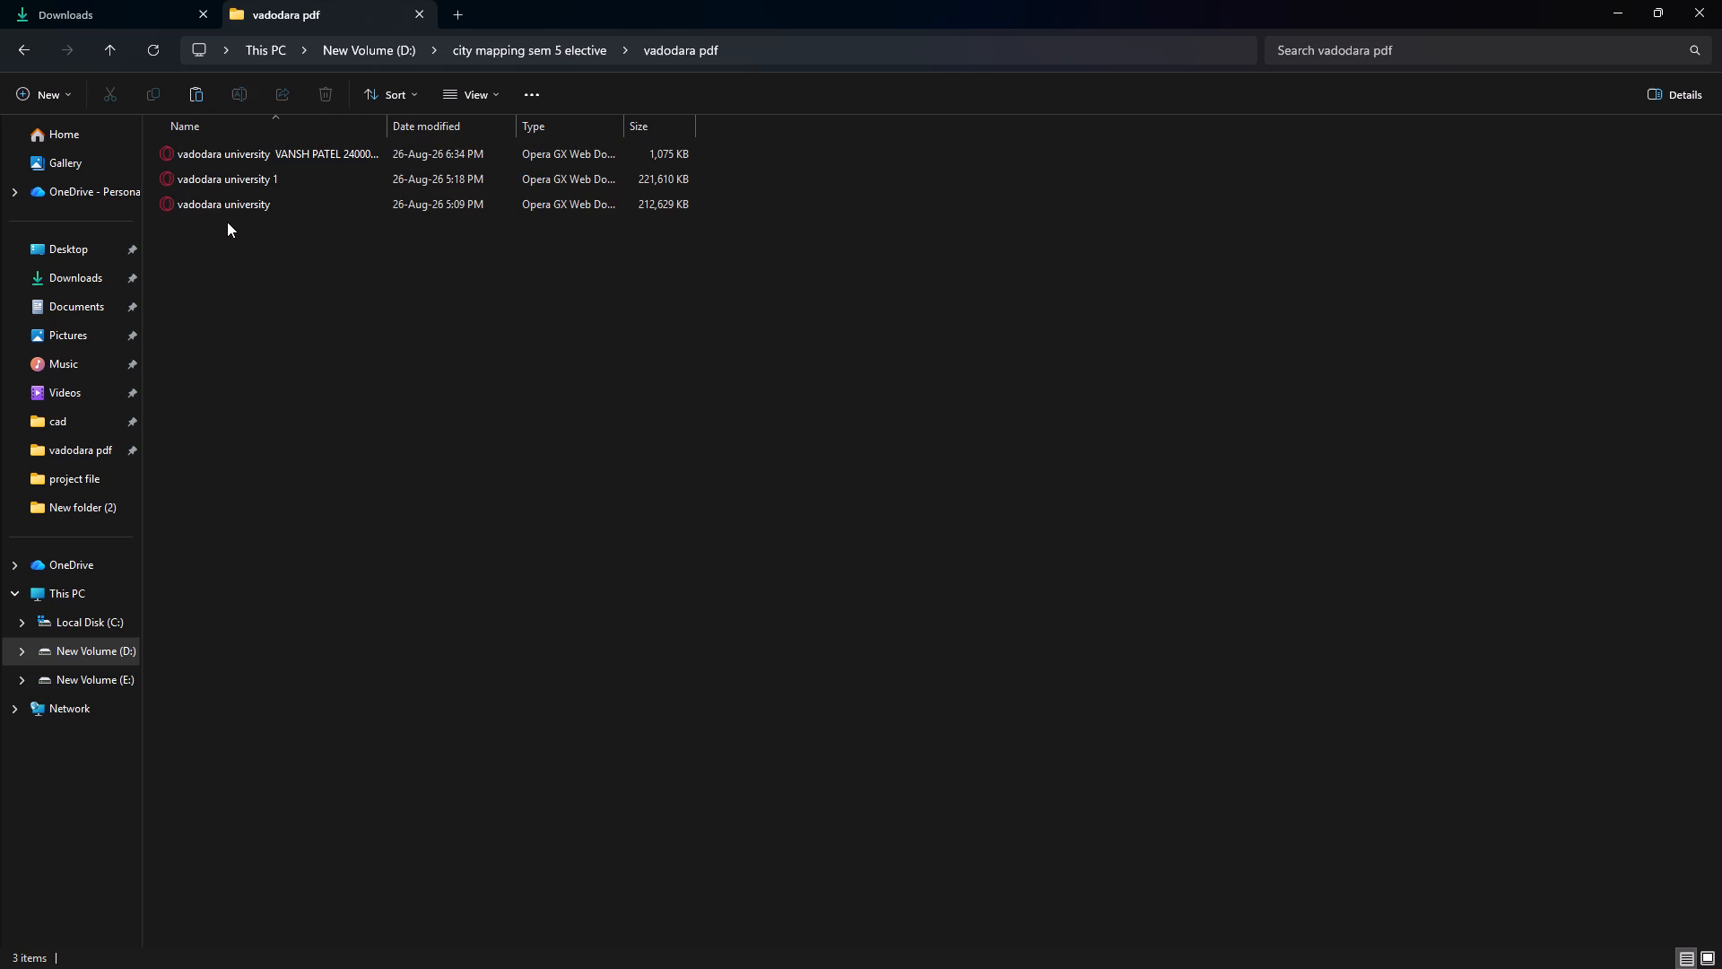
left_click(36, 57)
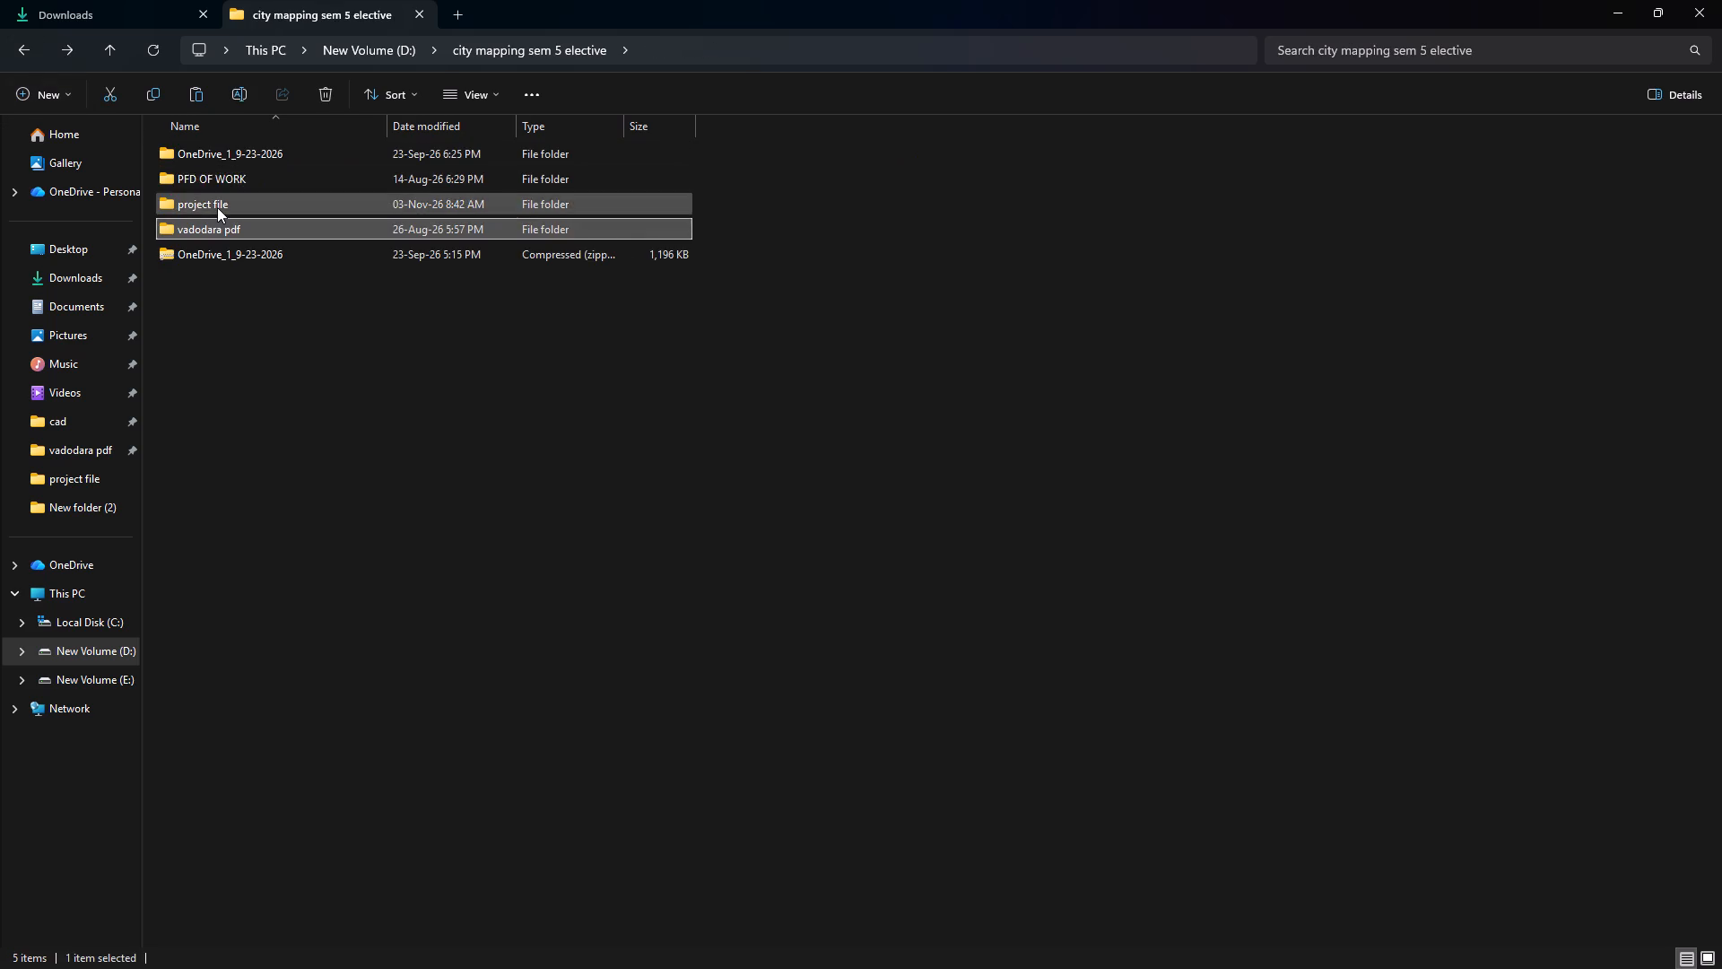
double_click(217, 207)
left_click(20, 45)
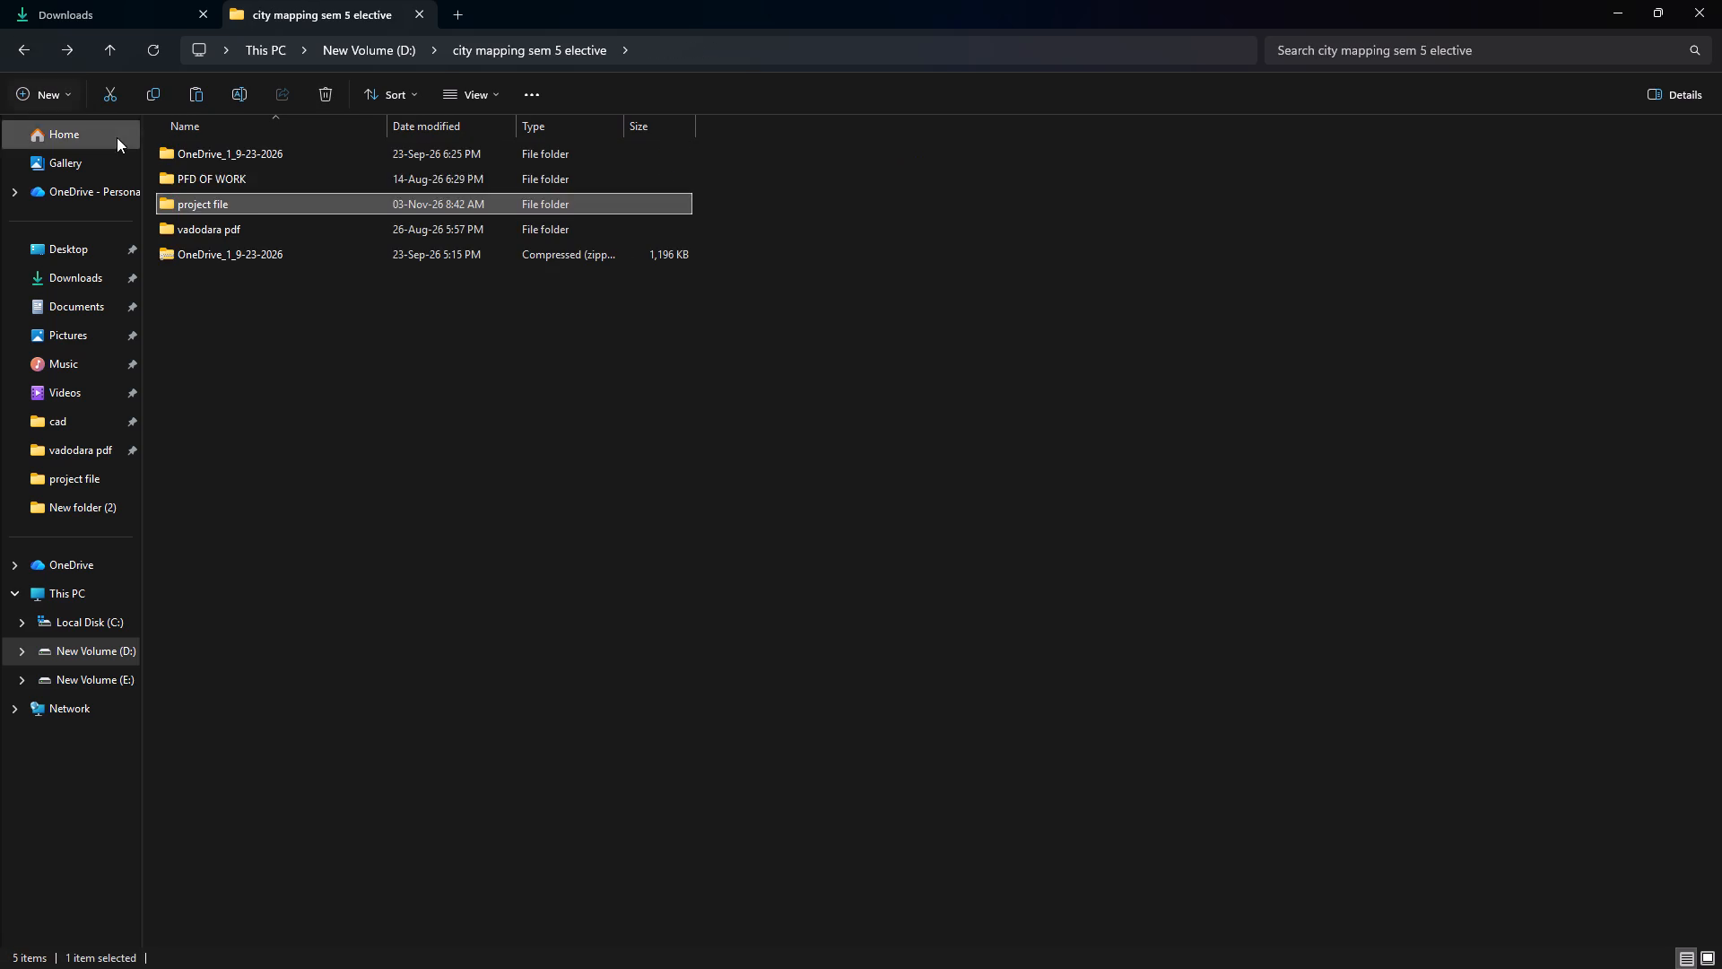
double_click(252, 181)
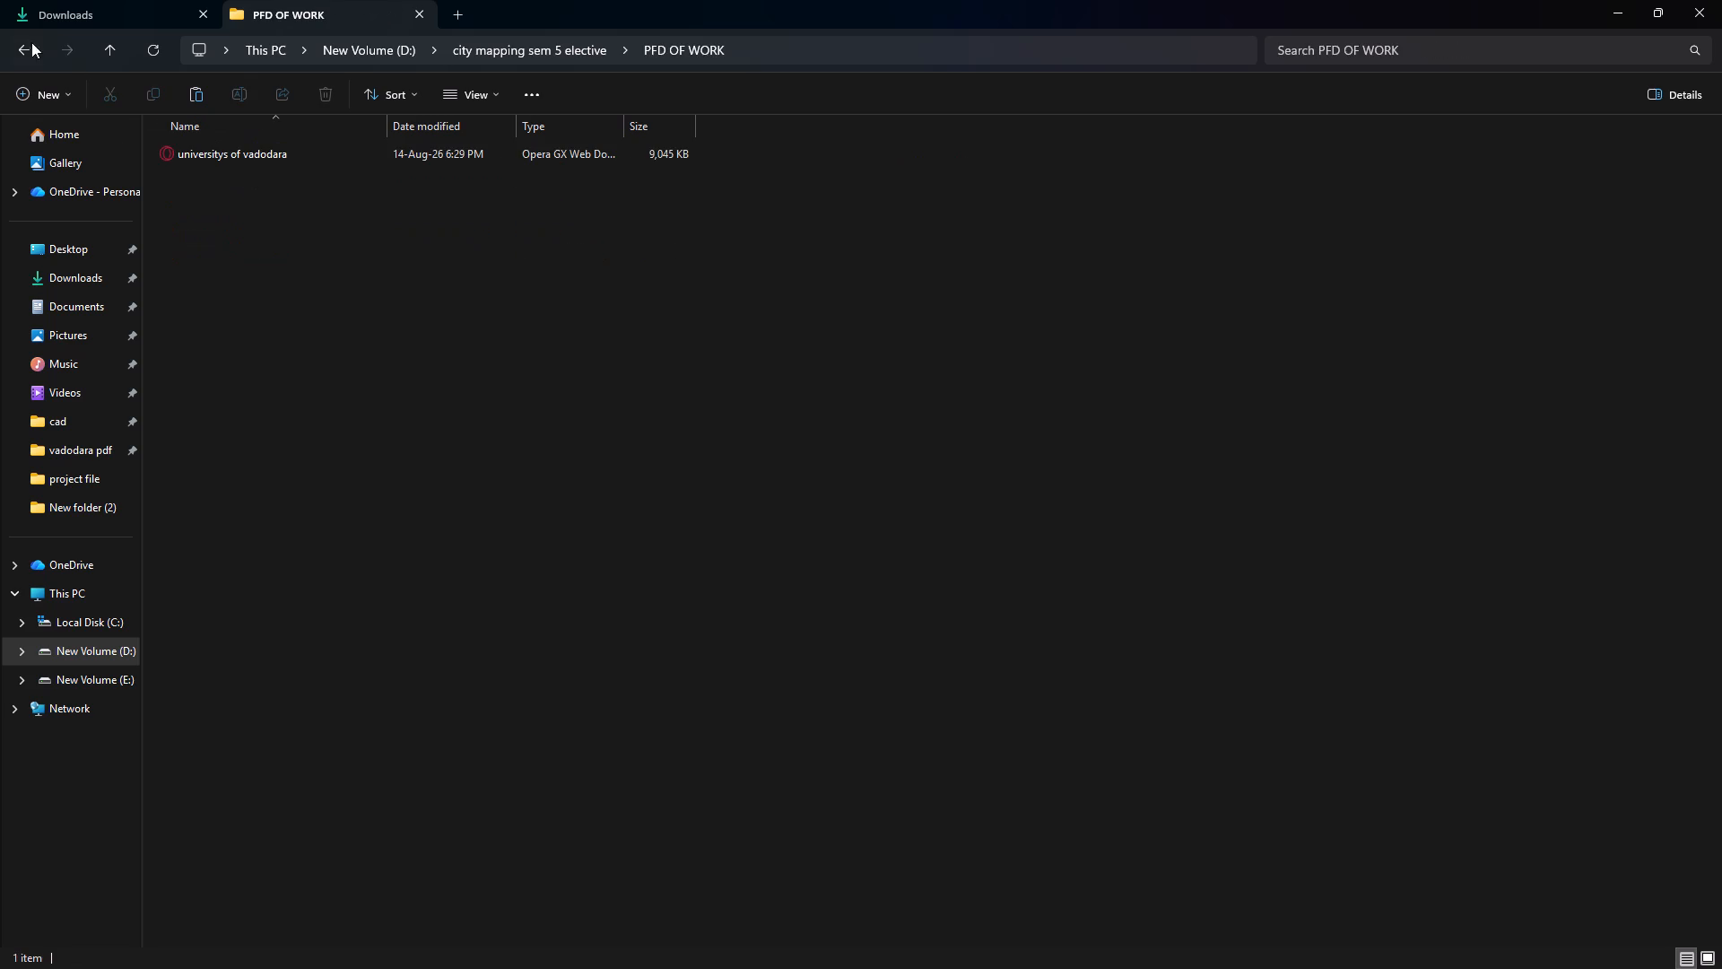
left_click(25, 42)
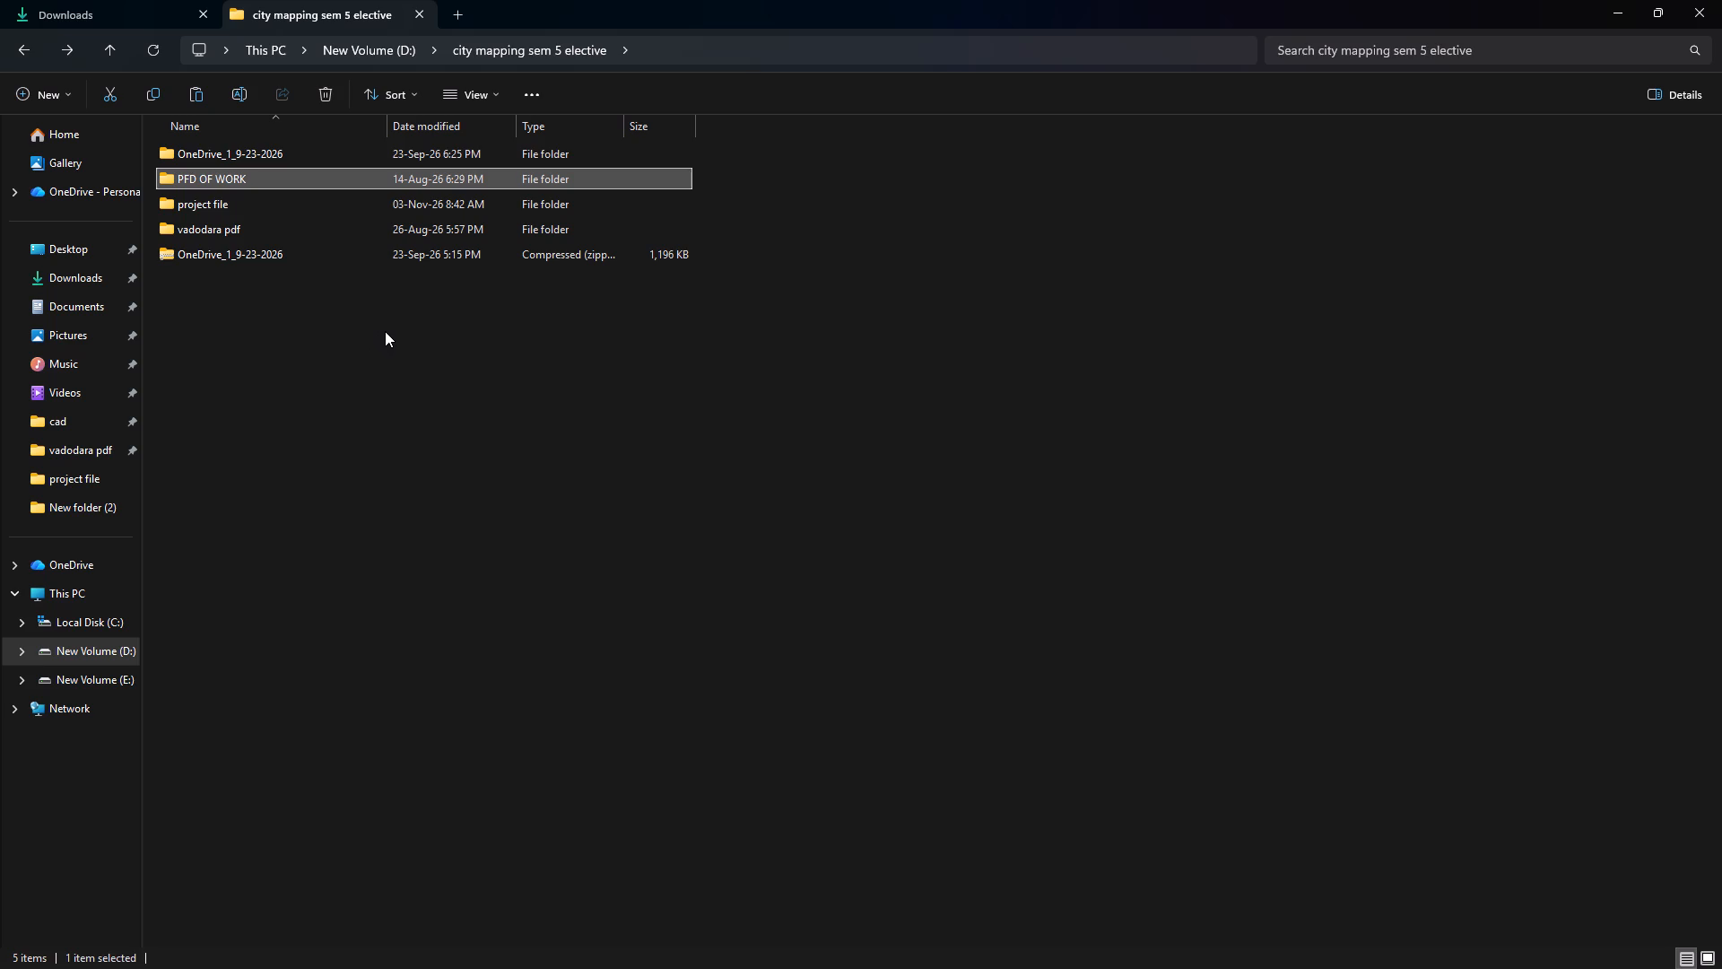
left_click(1605, 17)
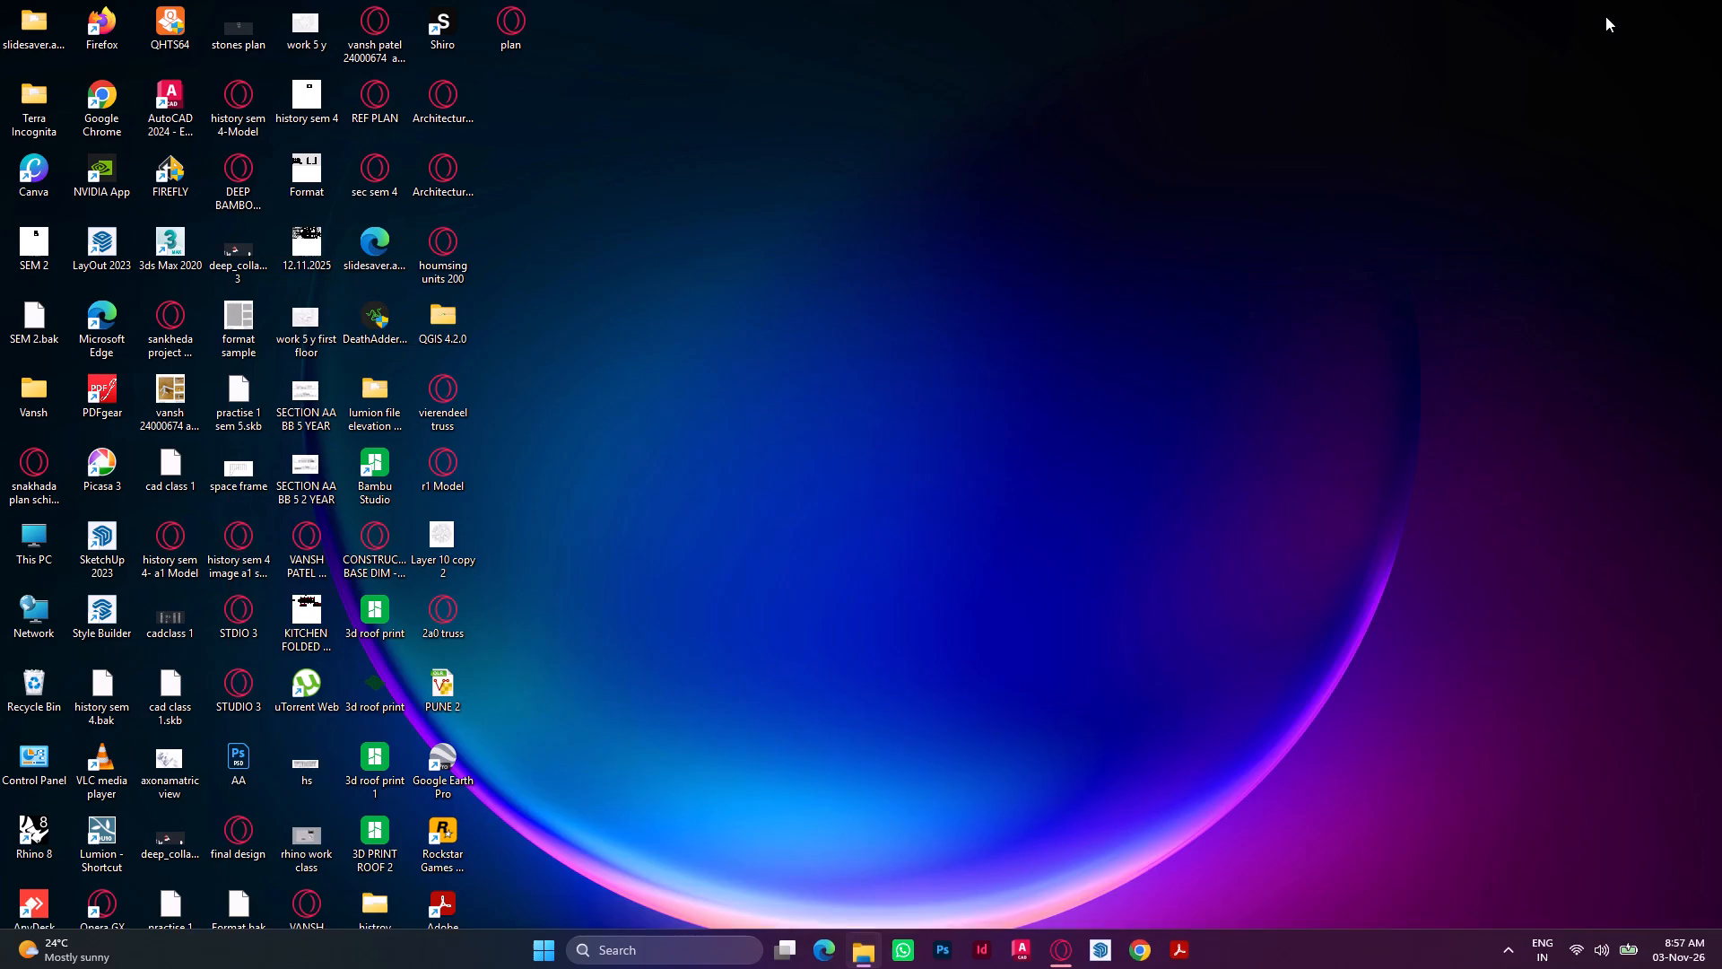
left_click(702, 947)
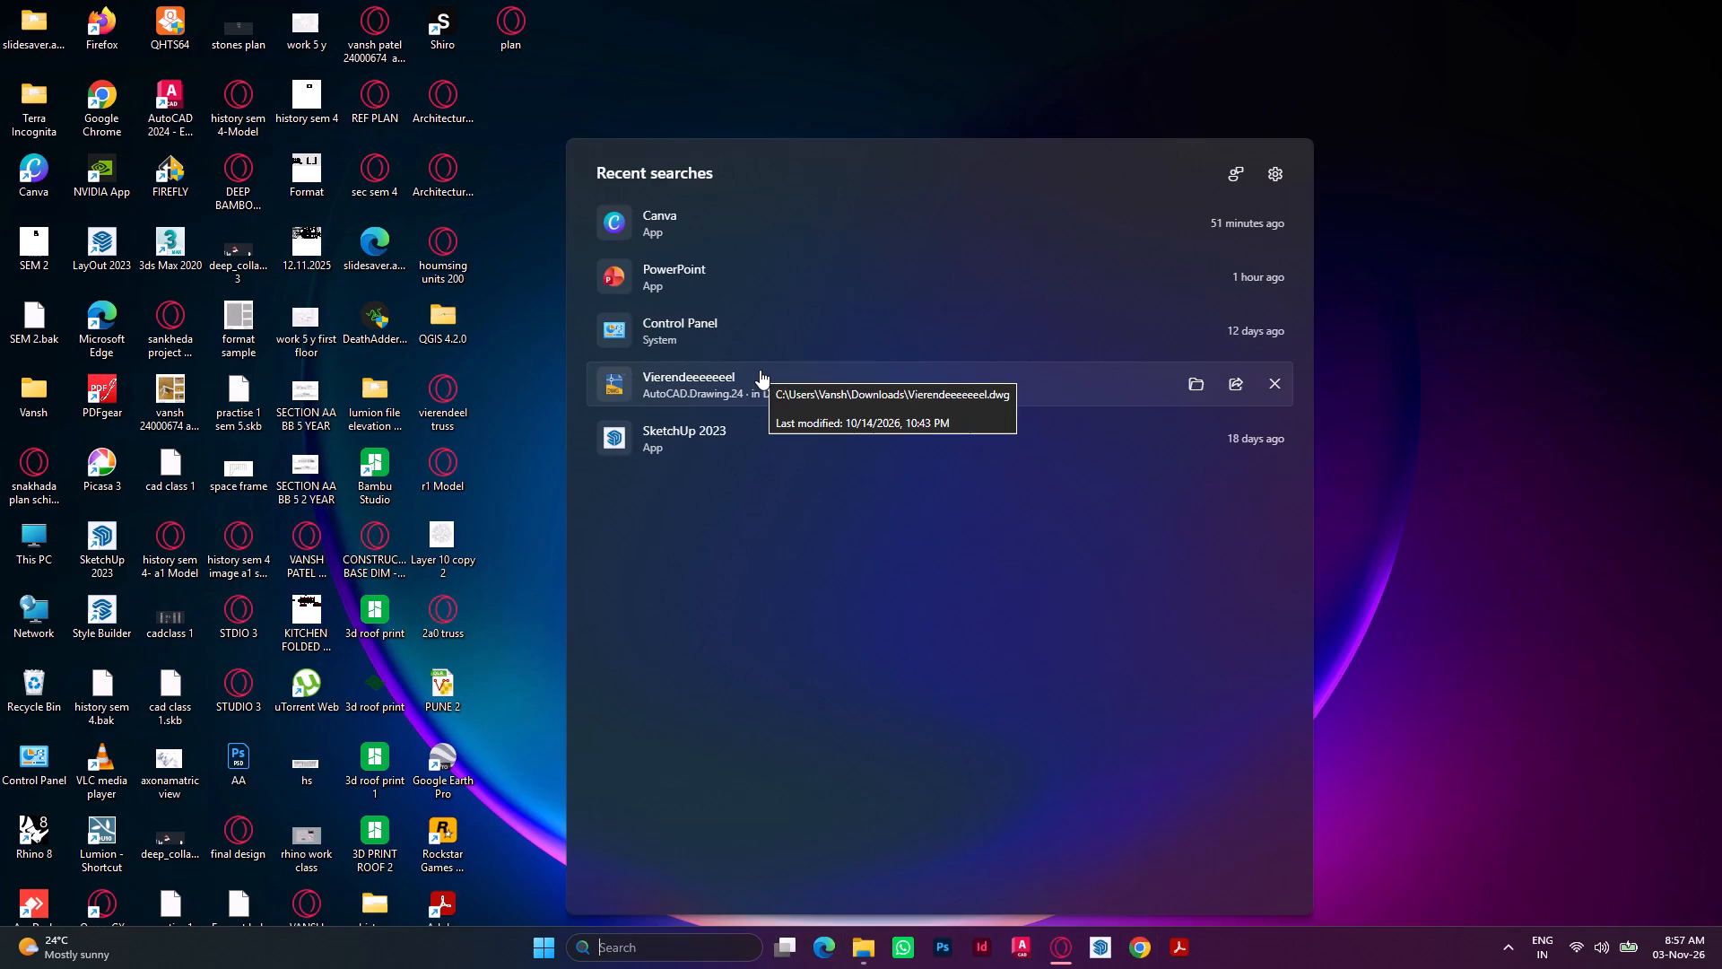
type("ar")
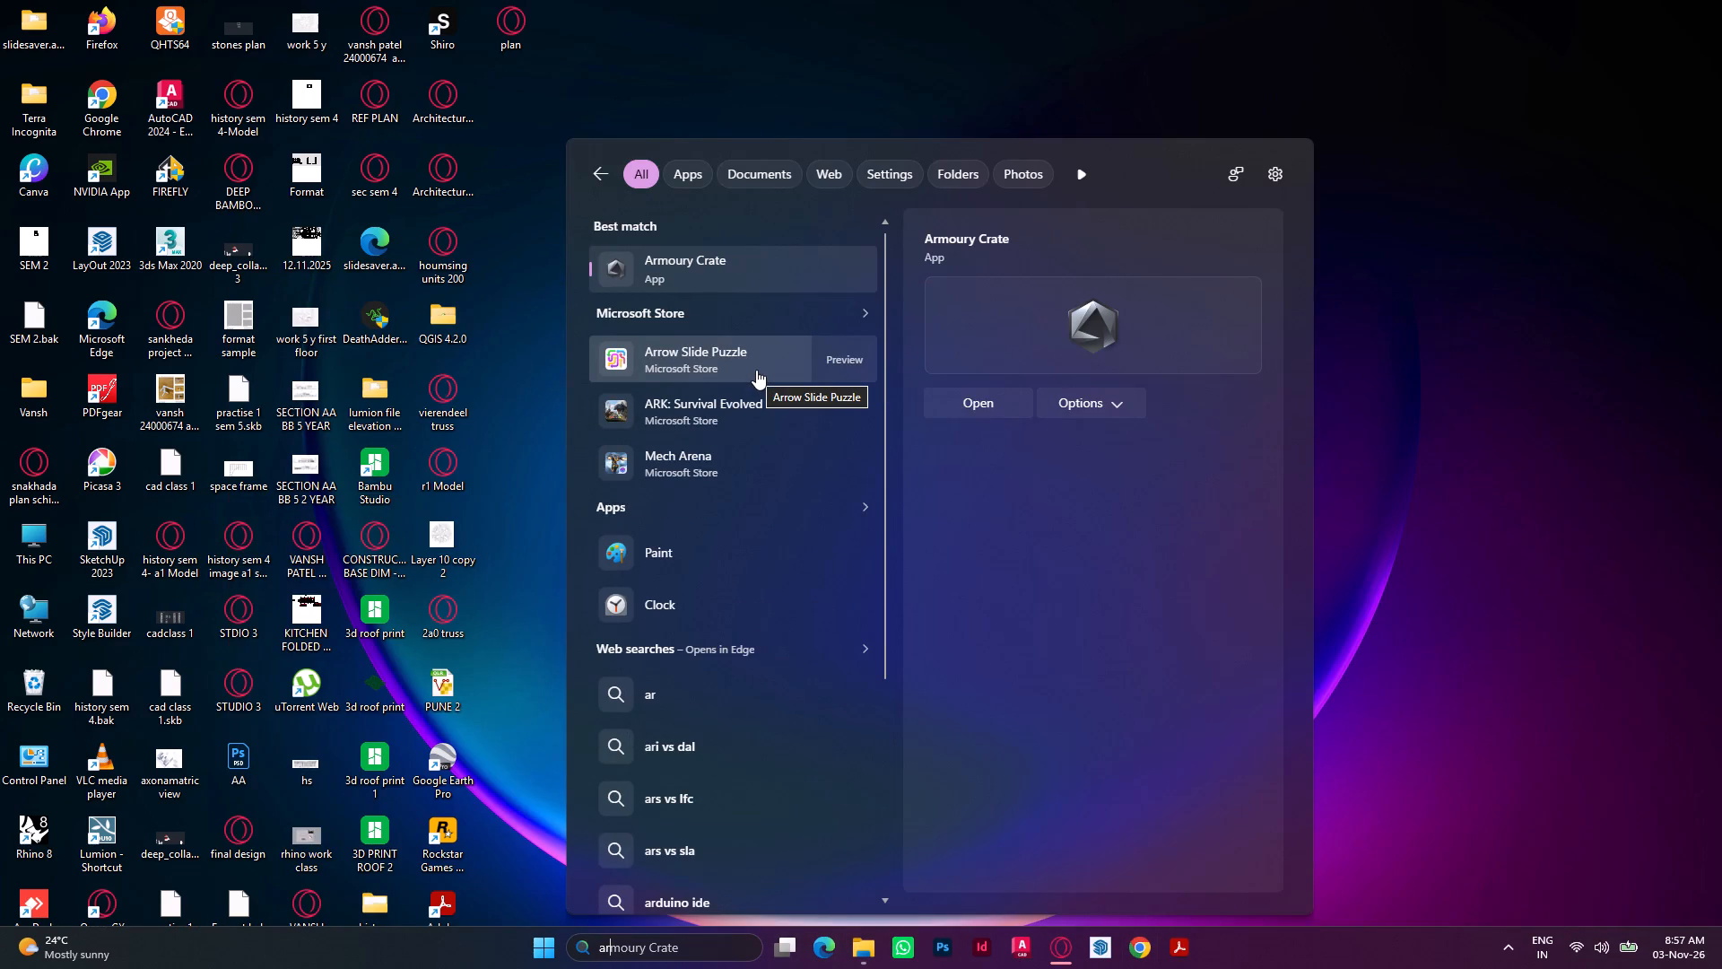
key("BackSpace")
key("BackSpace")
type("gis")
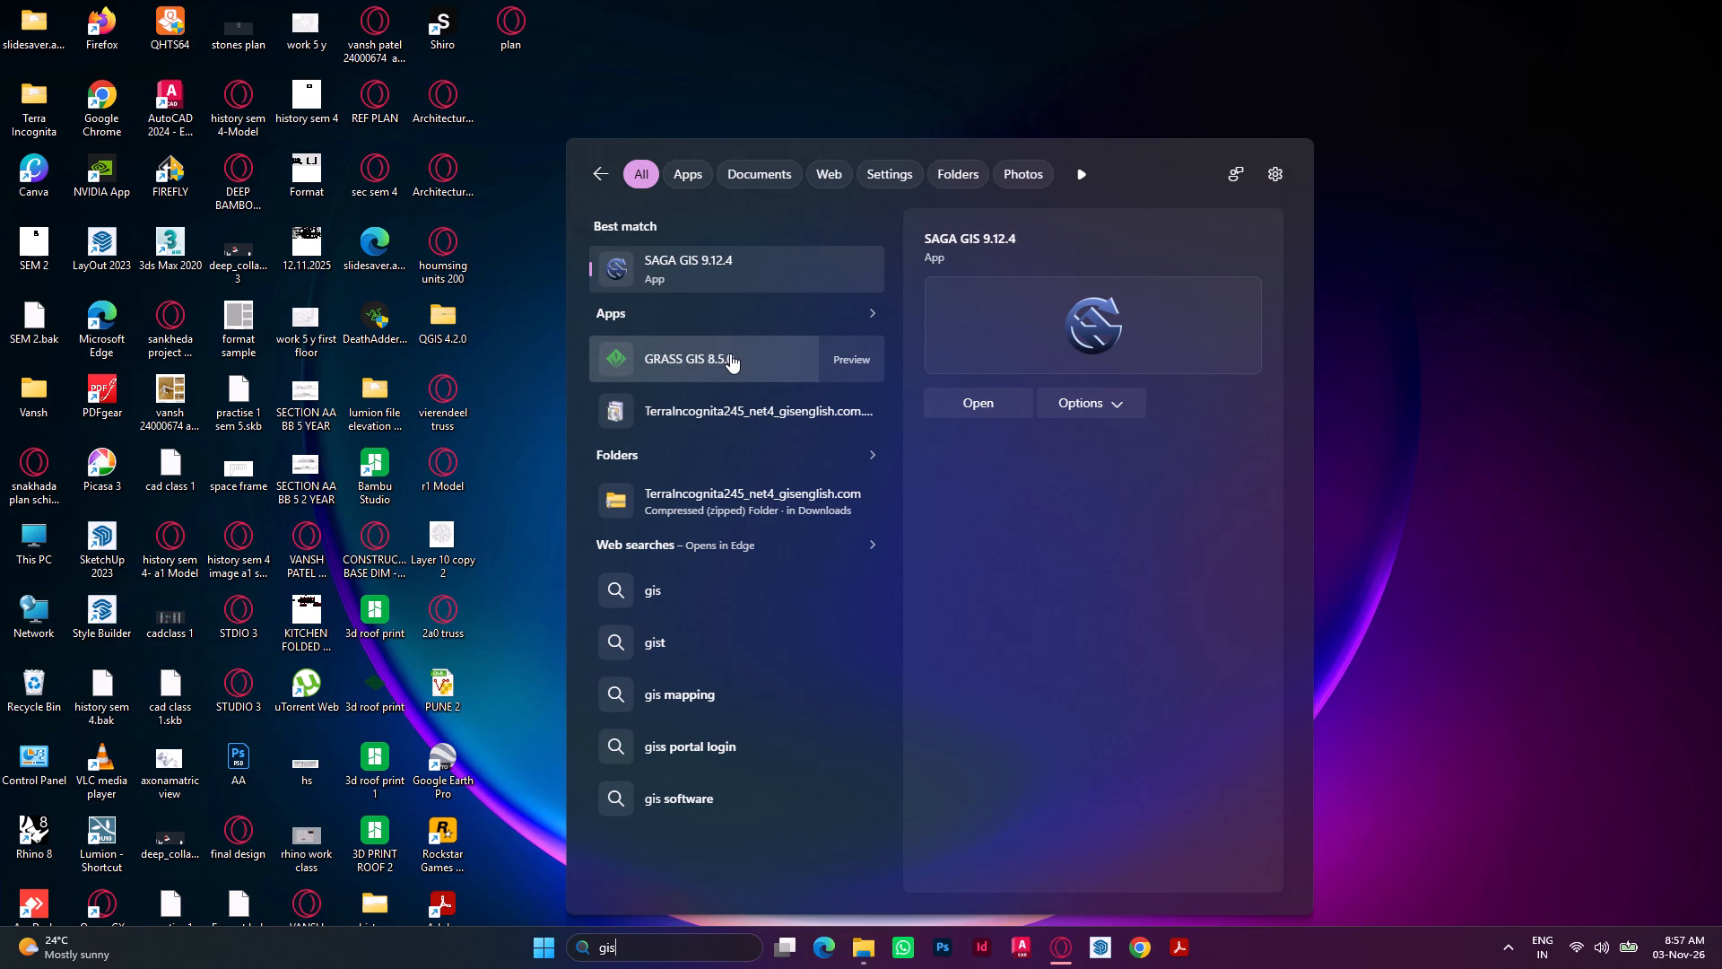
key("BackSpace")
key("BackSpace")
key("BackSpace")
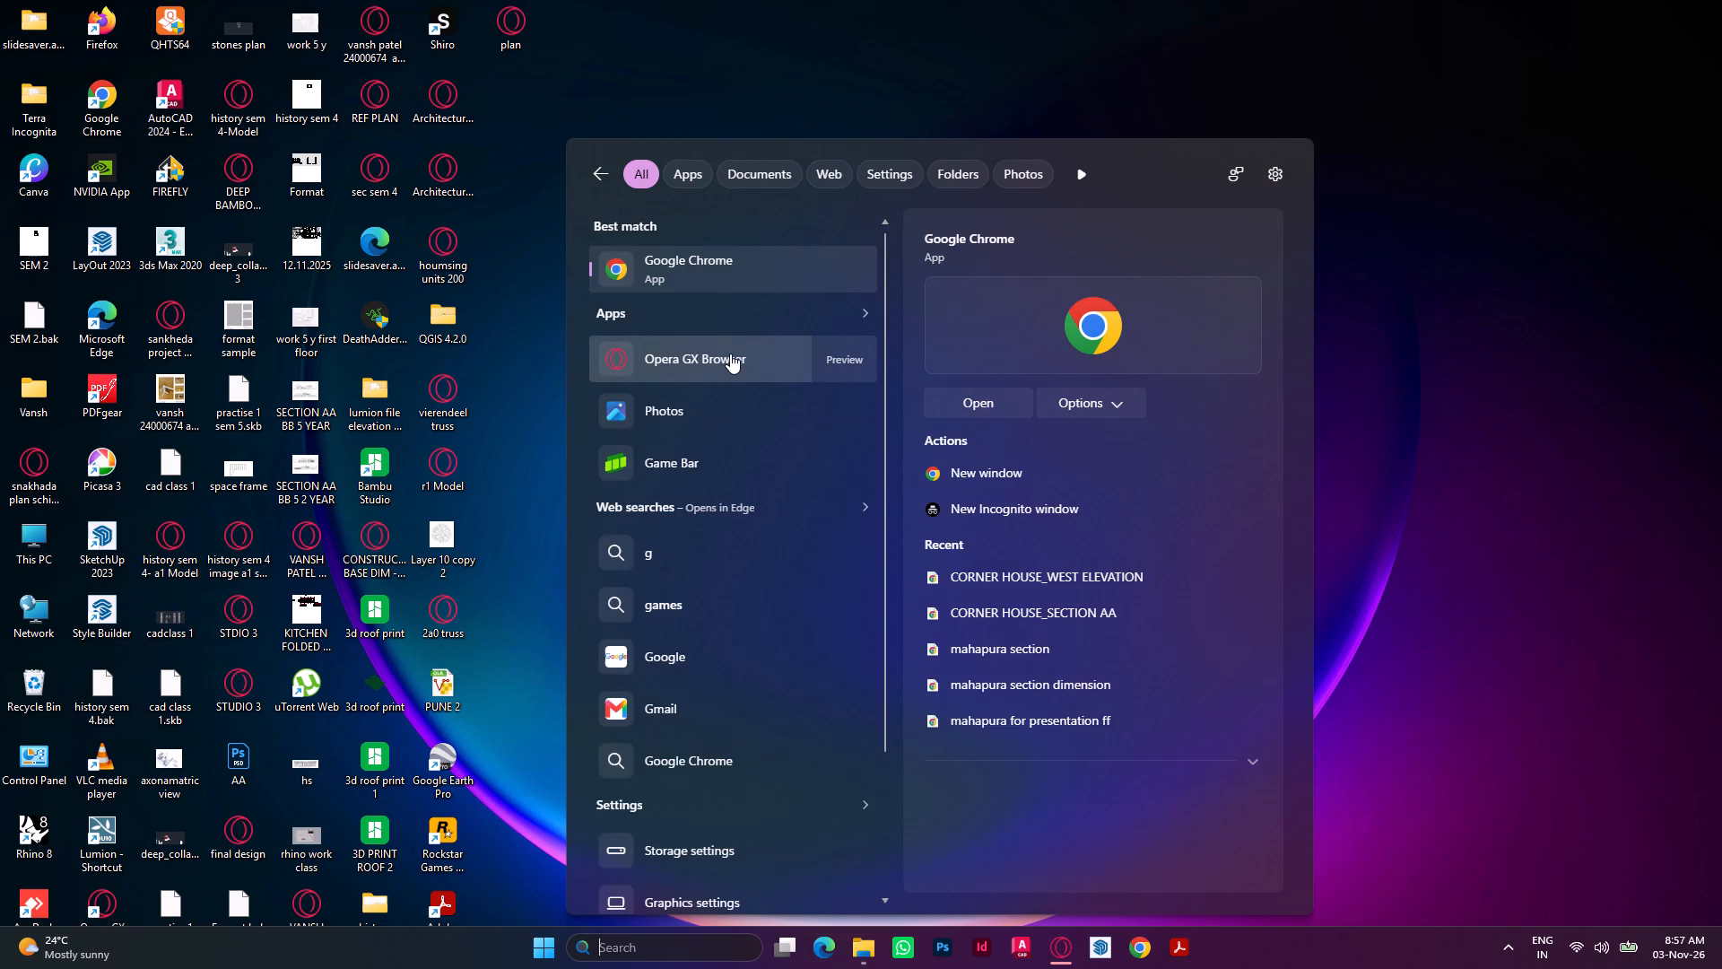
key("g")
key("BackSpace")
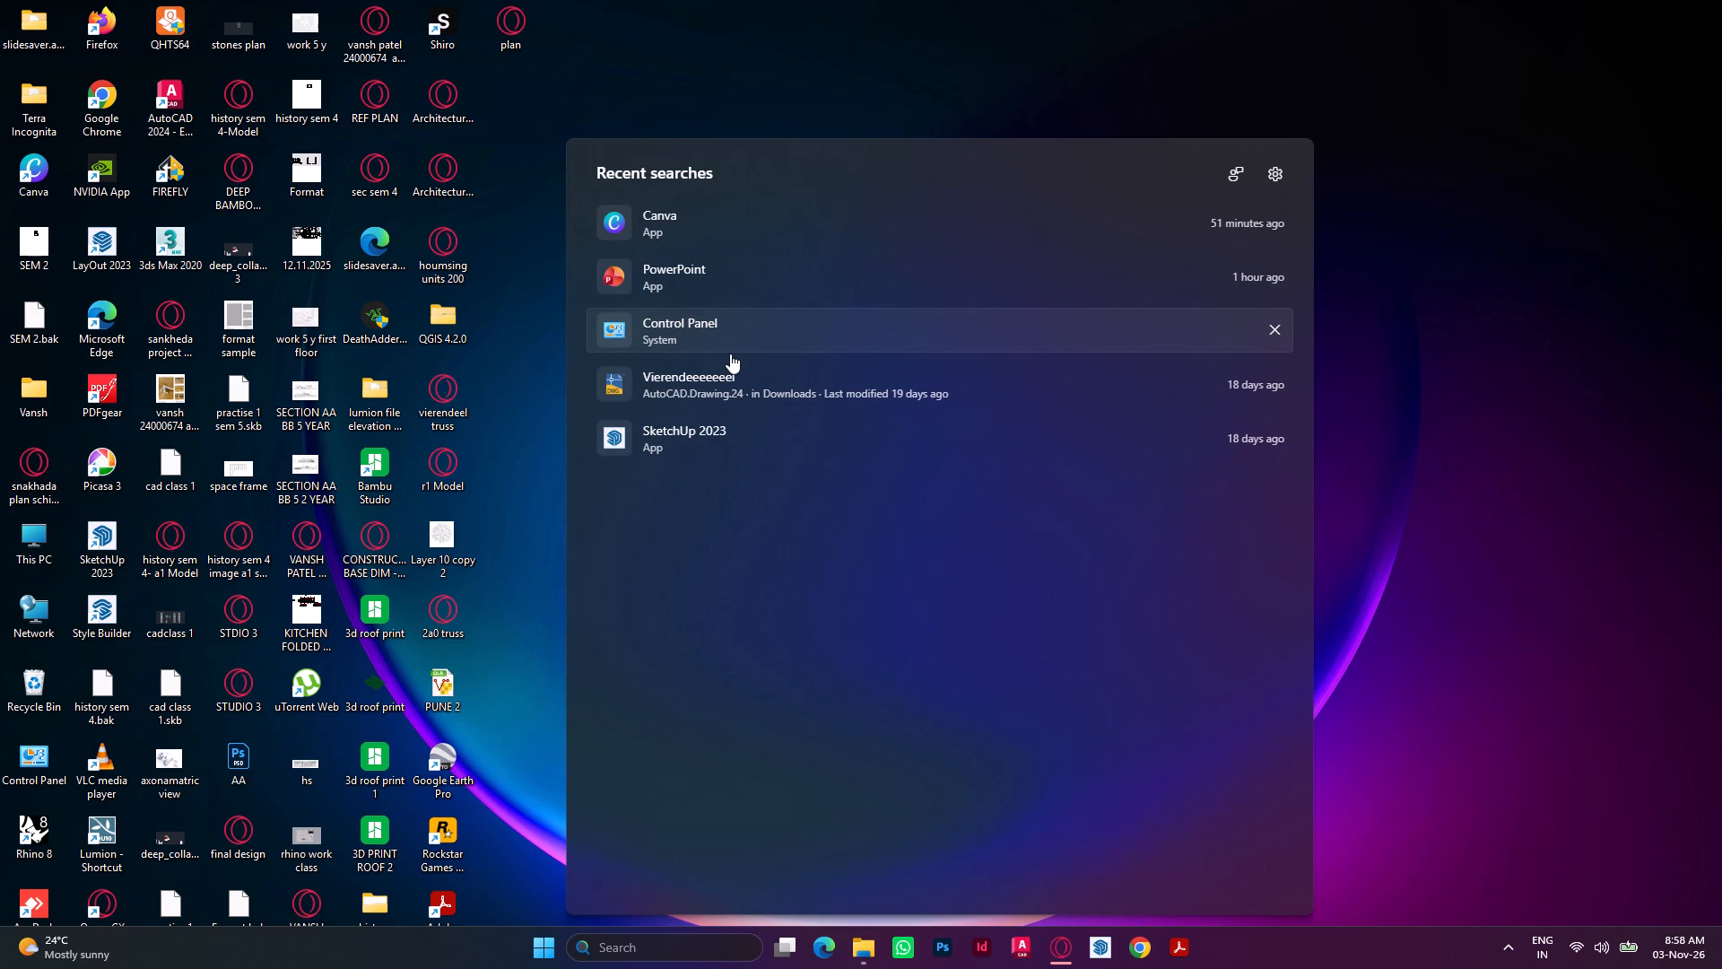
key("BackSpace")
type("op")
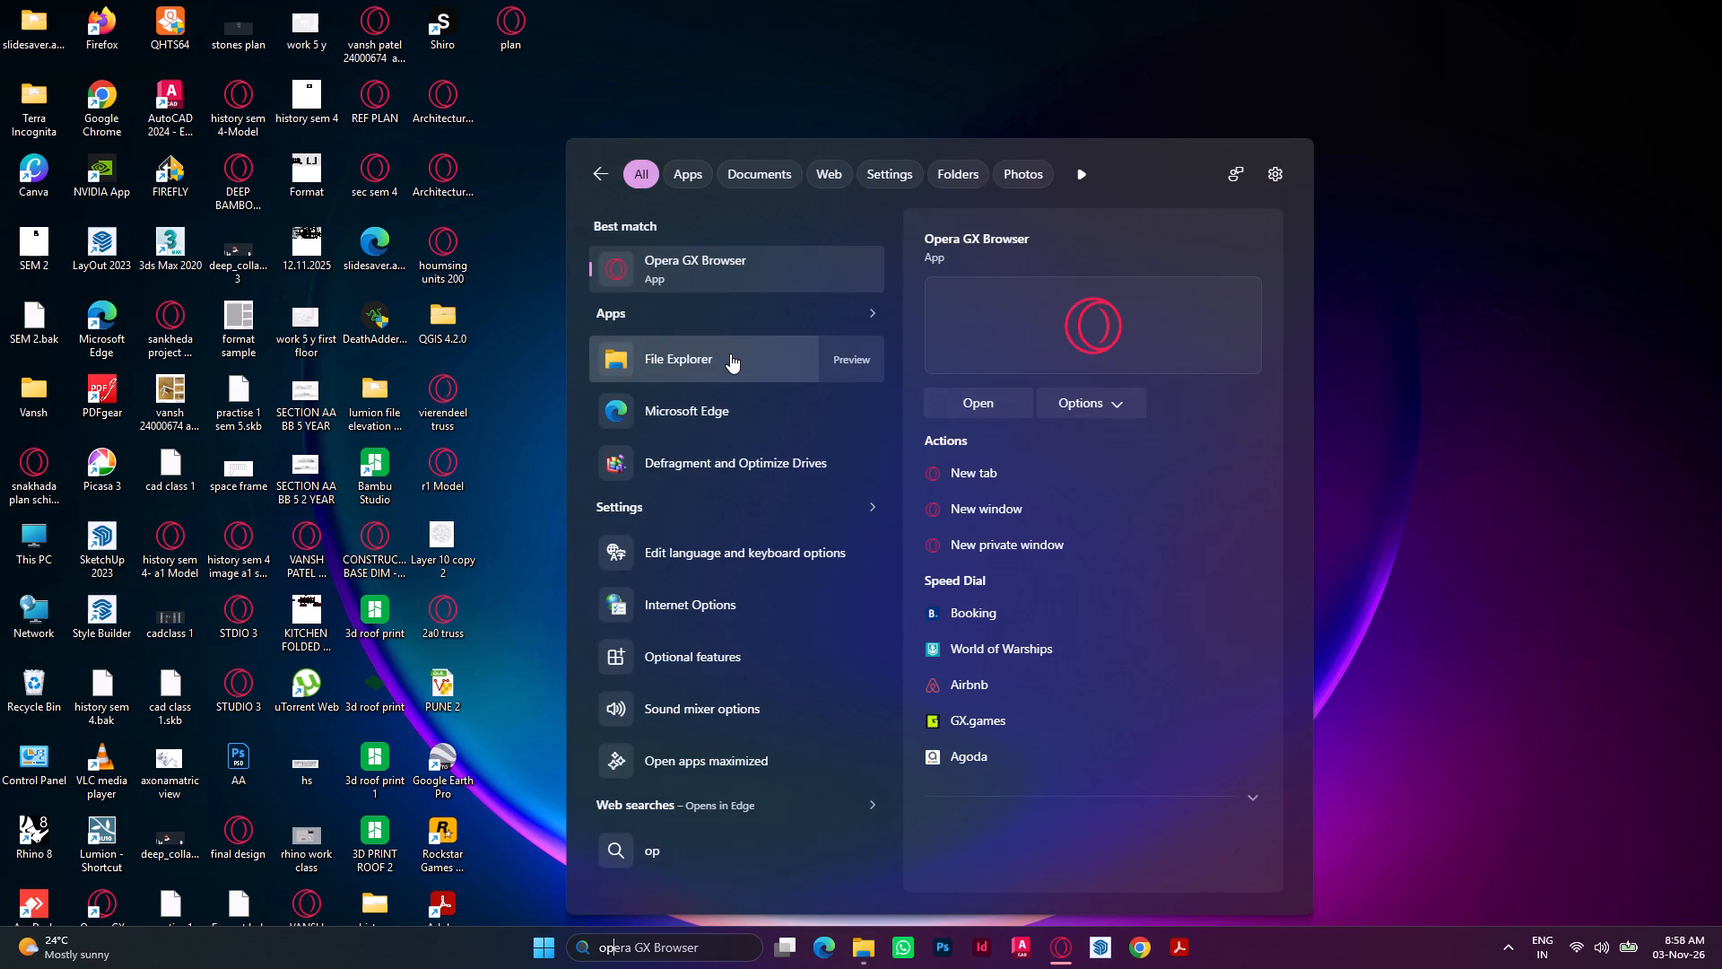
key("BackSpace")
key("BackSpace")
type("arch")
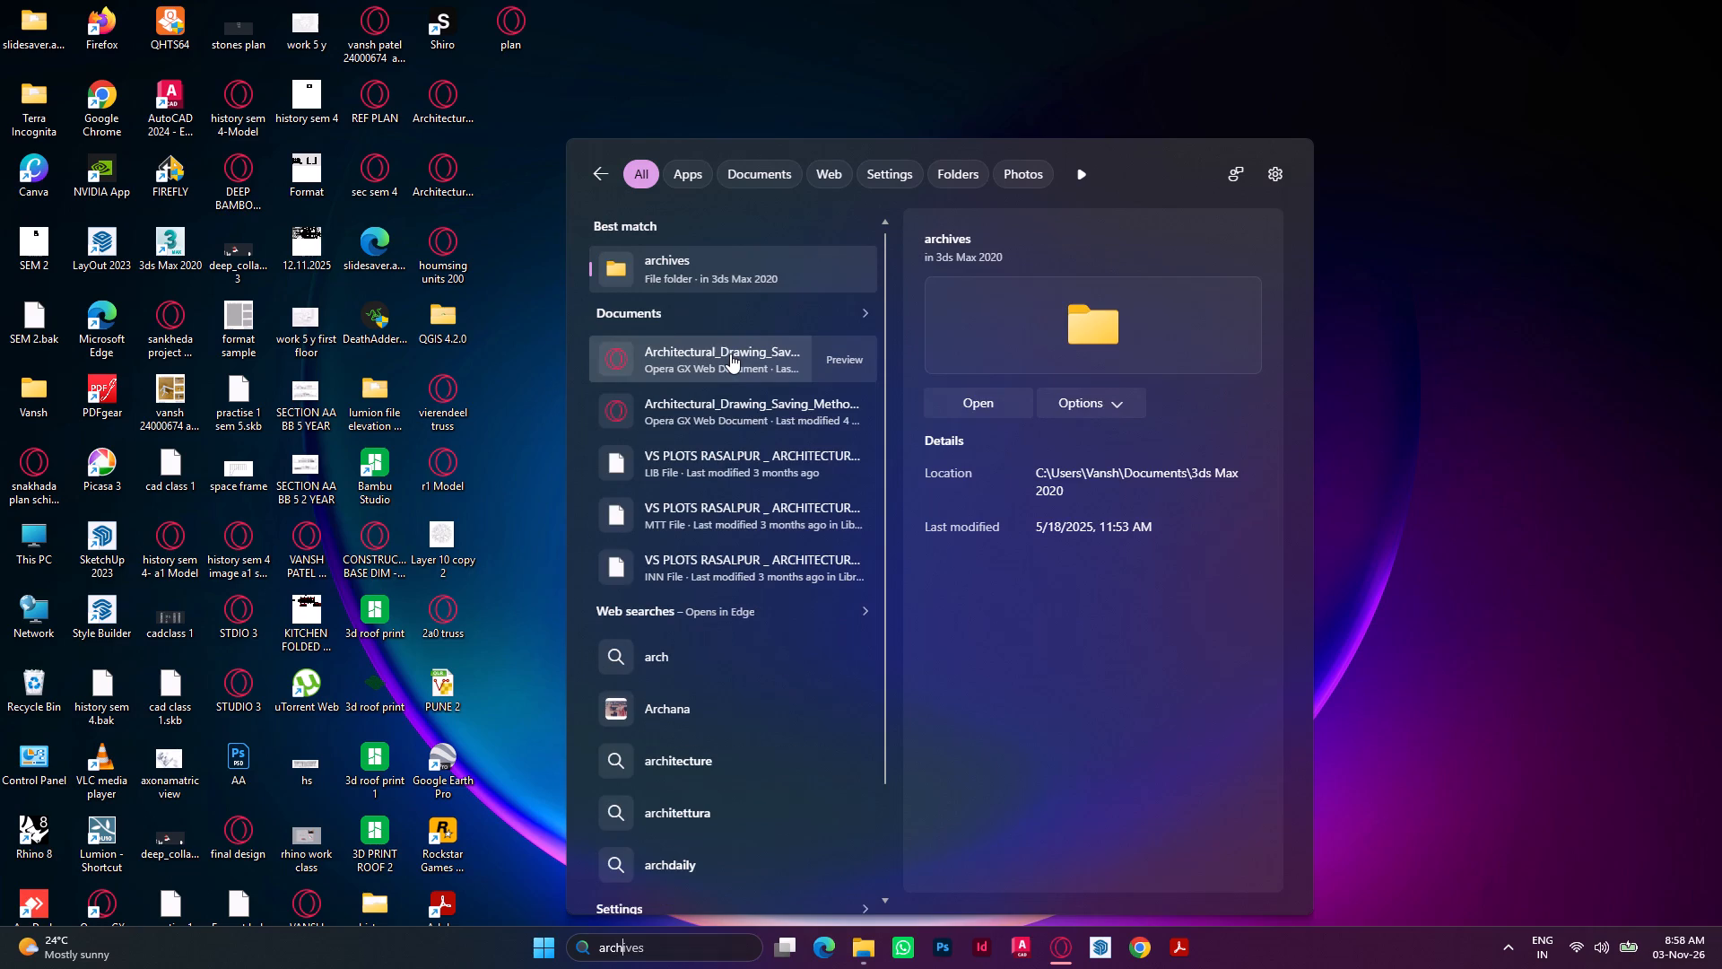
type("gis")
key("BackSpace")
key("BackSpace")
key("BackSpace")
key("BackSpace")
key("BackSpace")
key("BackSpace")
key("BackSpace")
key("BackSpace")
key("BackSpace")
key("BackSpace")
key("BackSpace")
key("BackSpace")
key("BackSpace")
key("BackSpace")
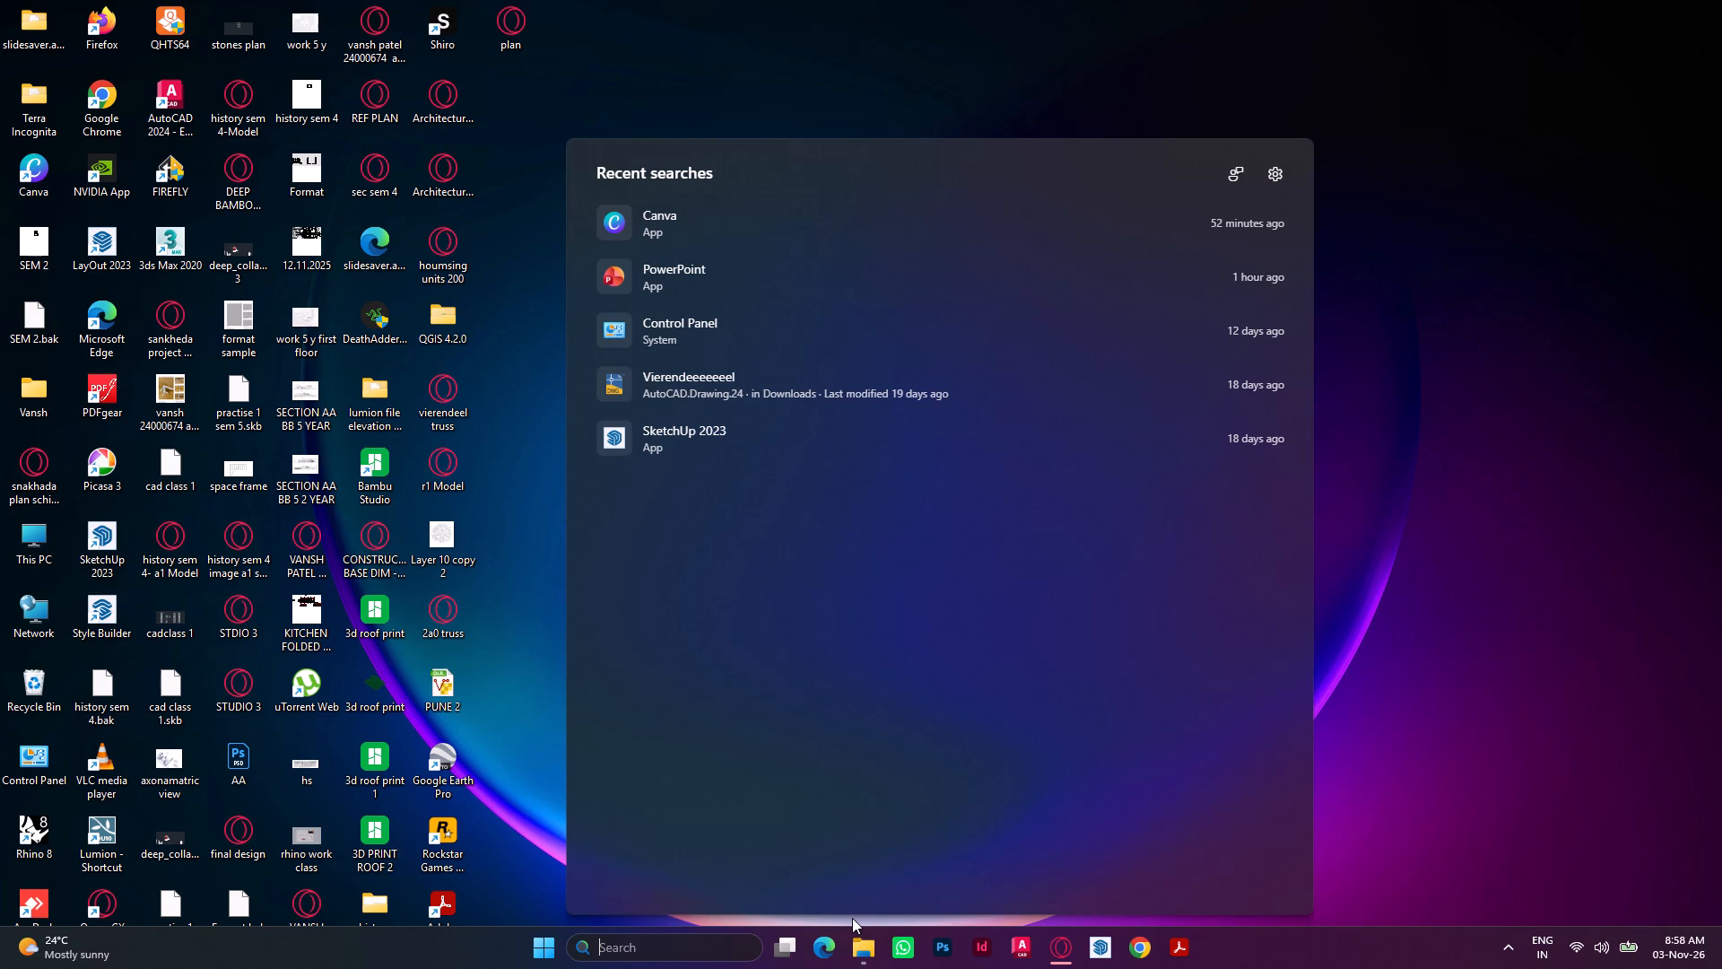
Search the installed apps for QGIS and launch QGIS Desktop 4.2.0.
key("q")
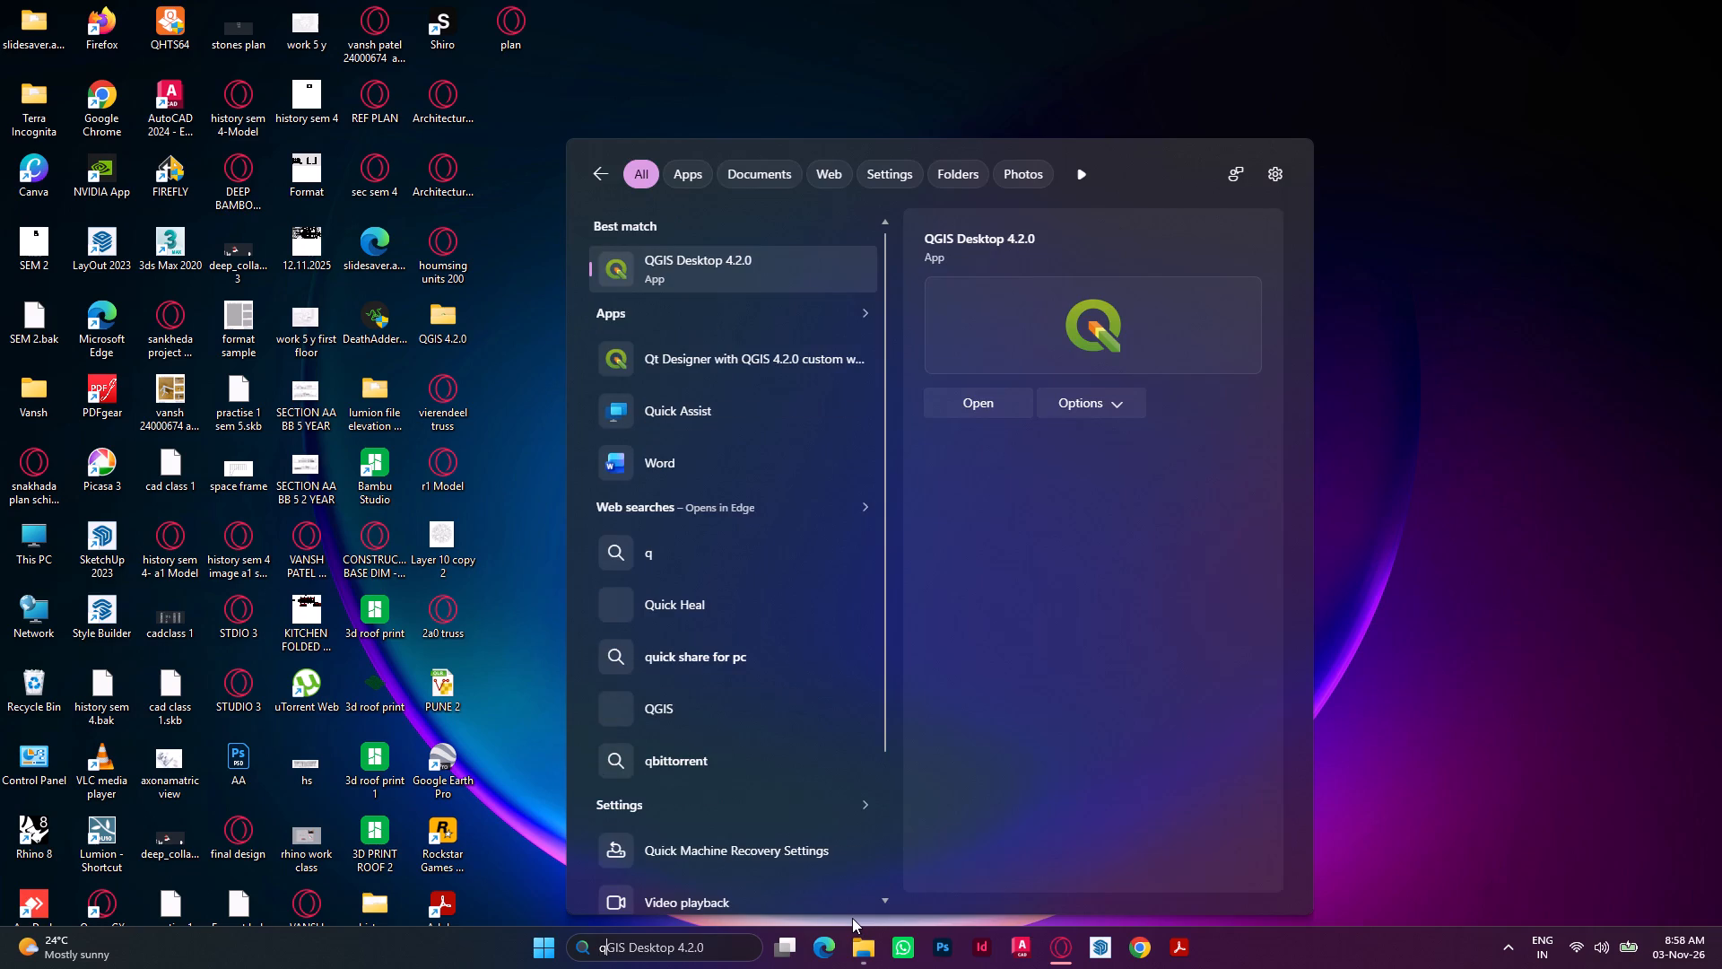
key("g")
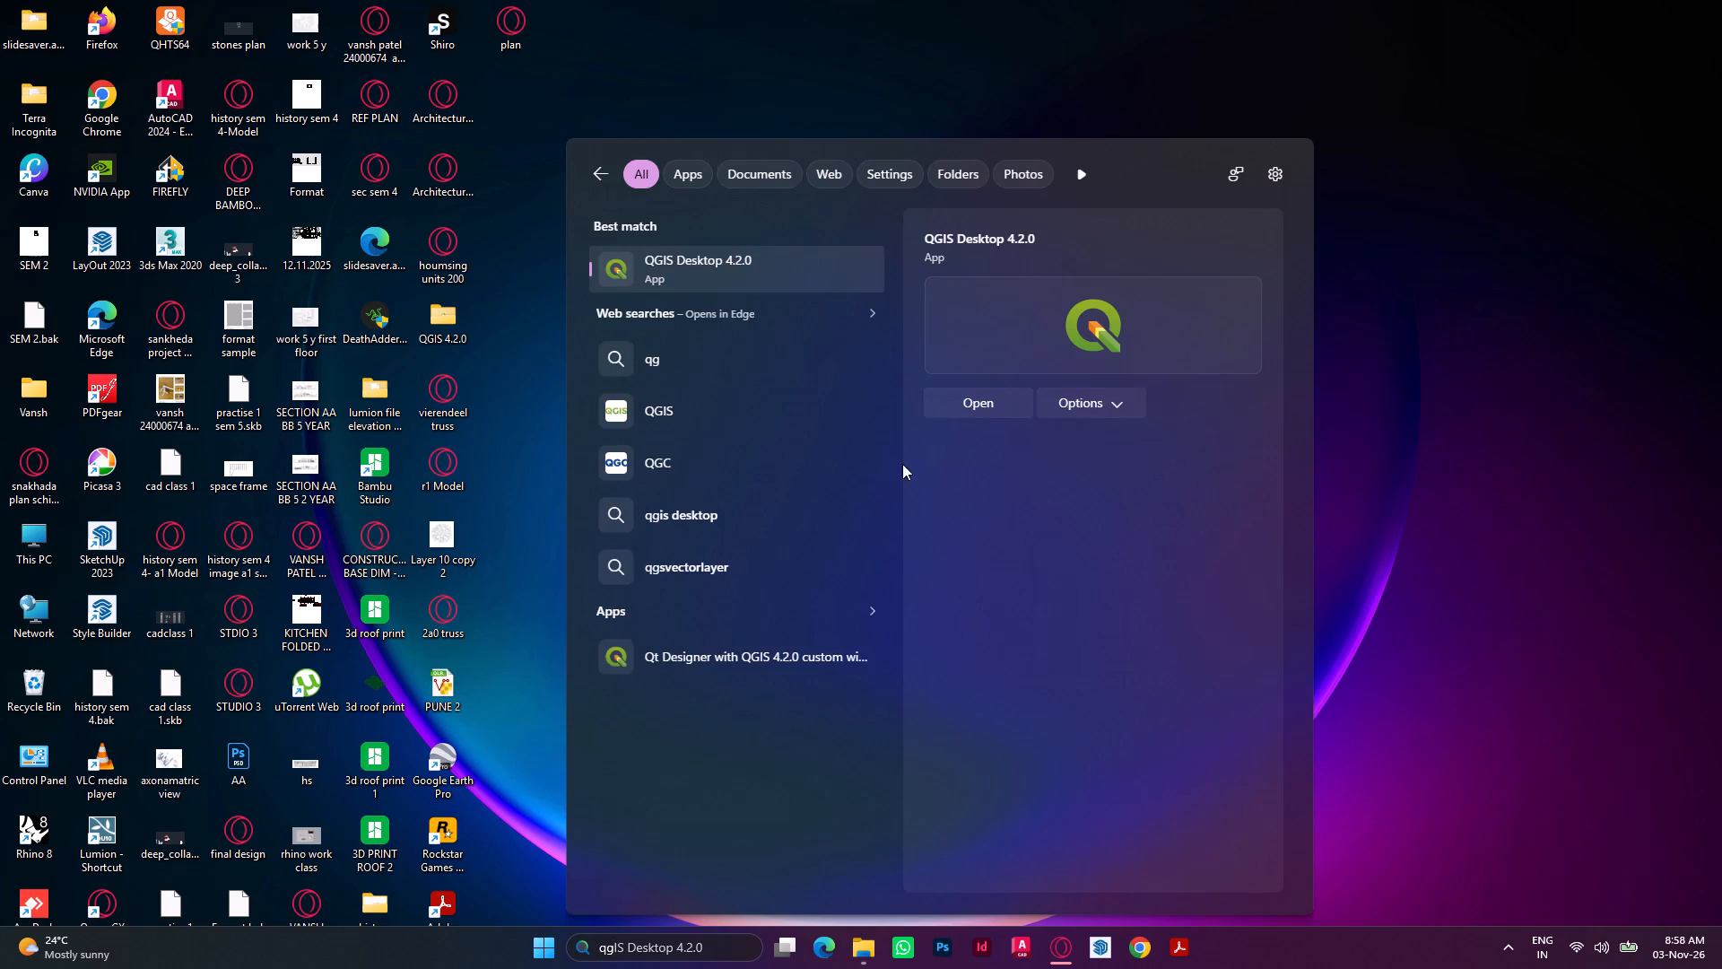
left_click(963, 407)
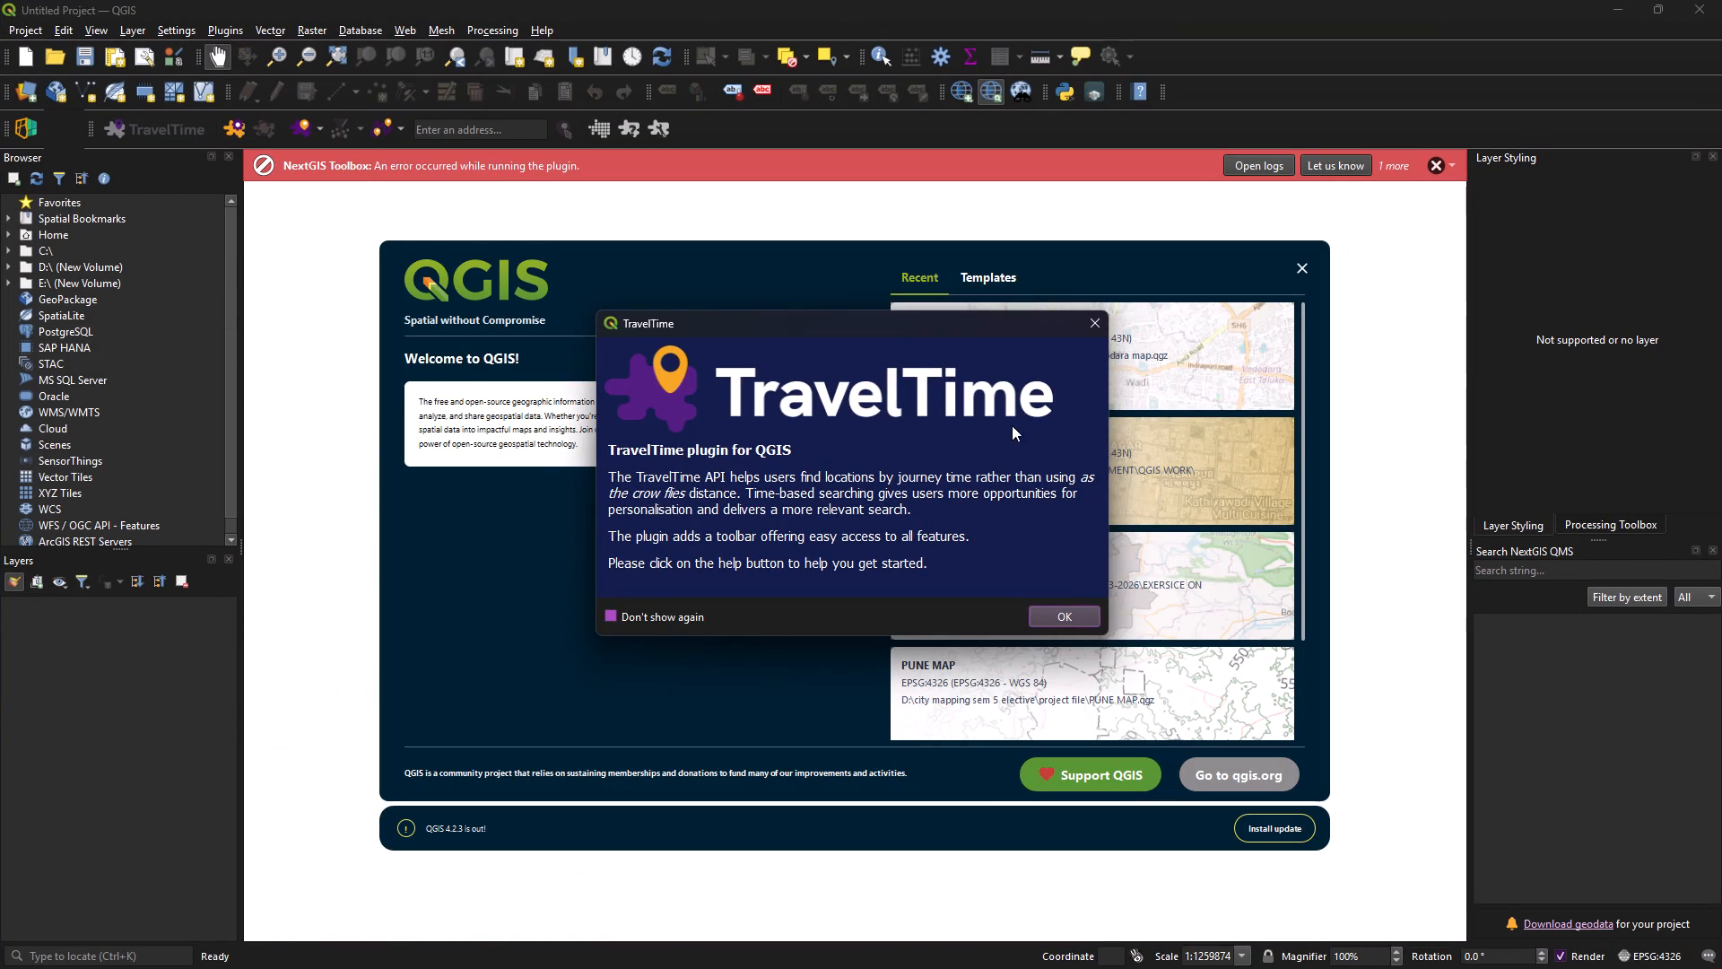
Dismiss the TravelTime plugin introduction and open the recent project vadodara map from the project file folder.
left_click(1066, 608)
scroll(1117, 501, "down", 2)
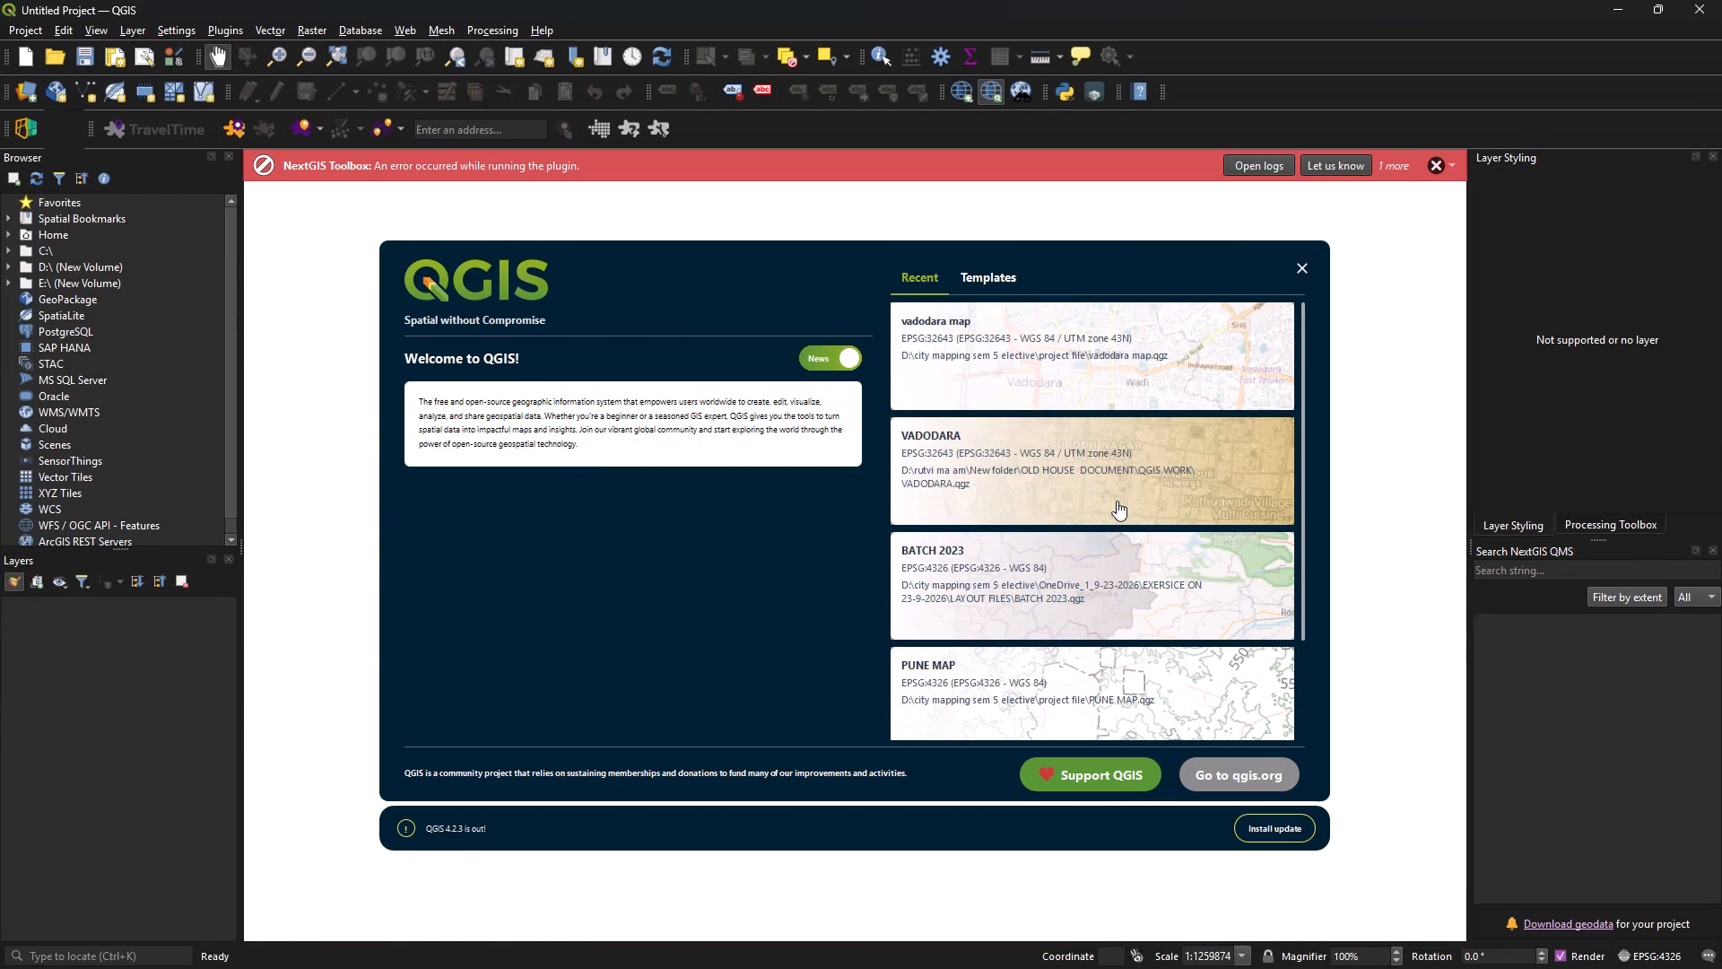
scroll(1110, 530, "up", 2)
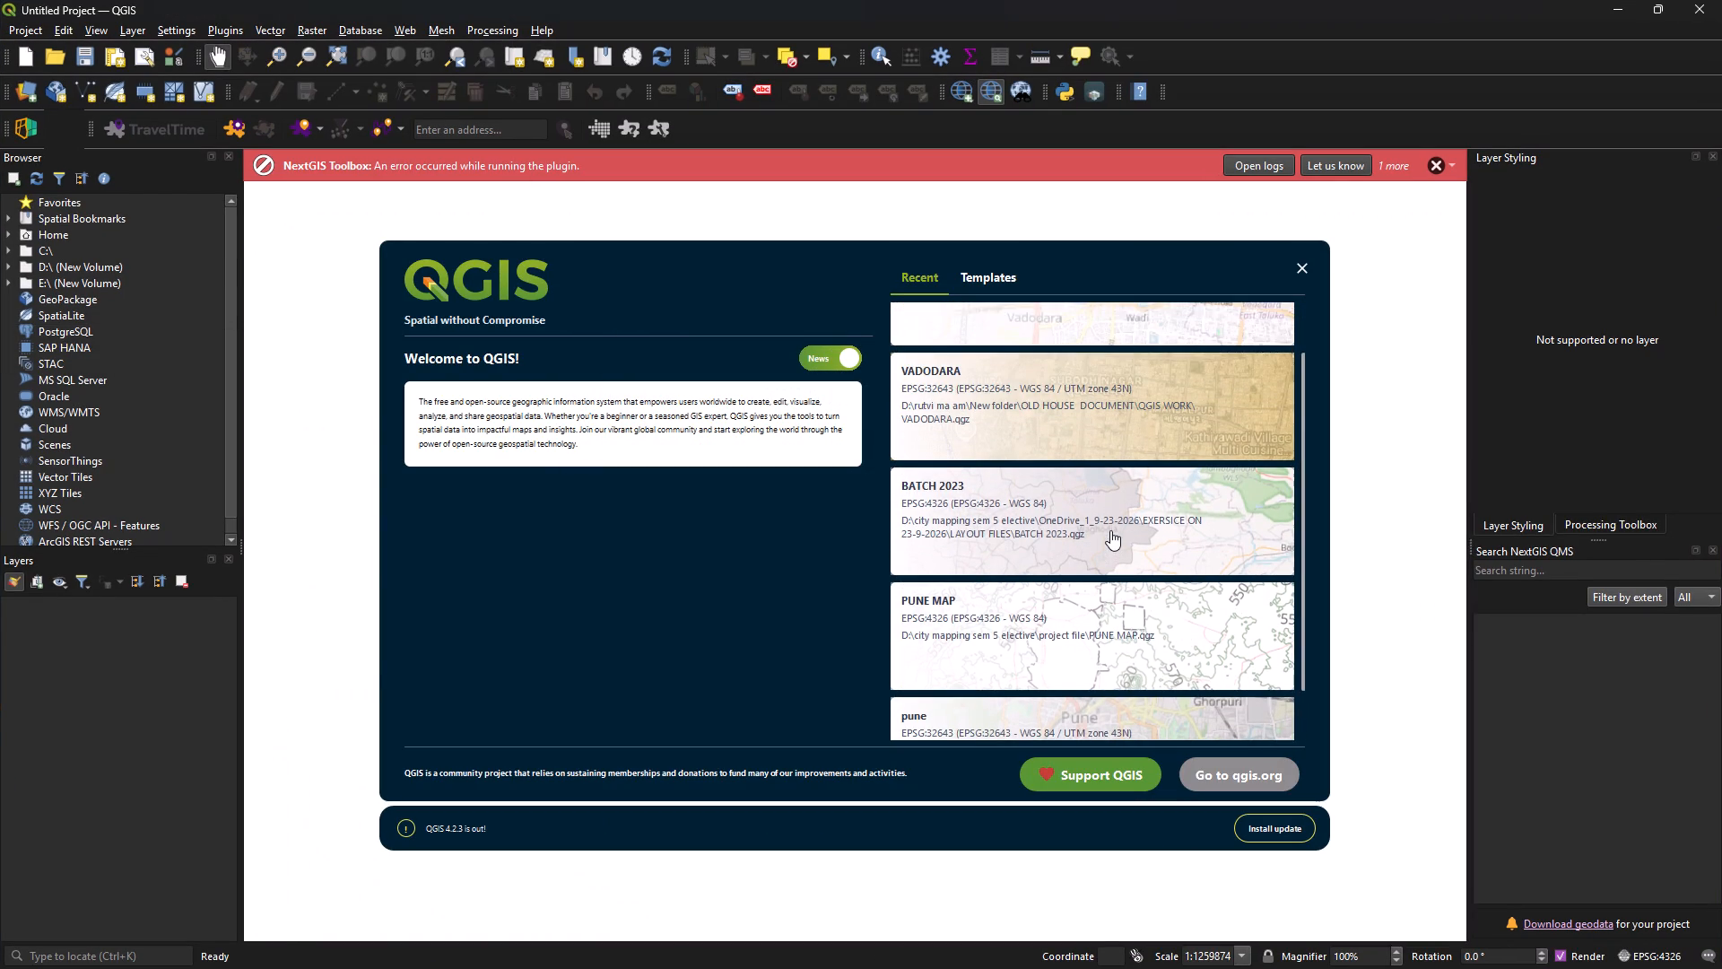
scroll(1112, 528, "up", 2)
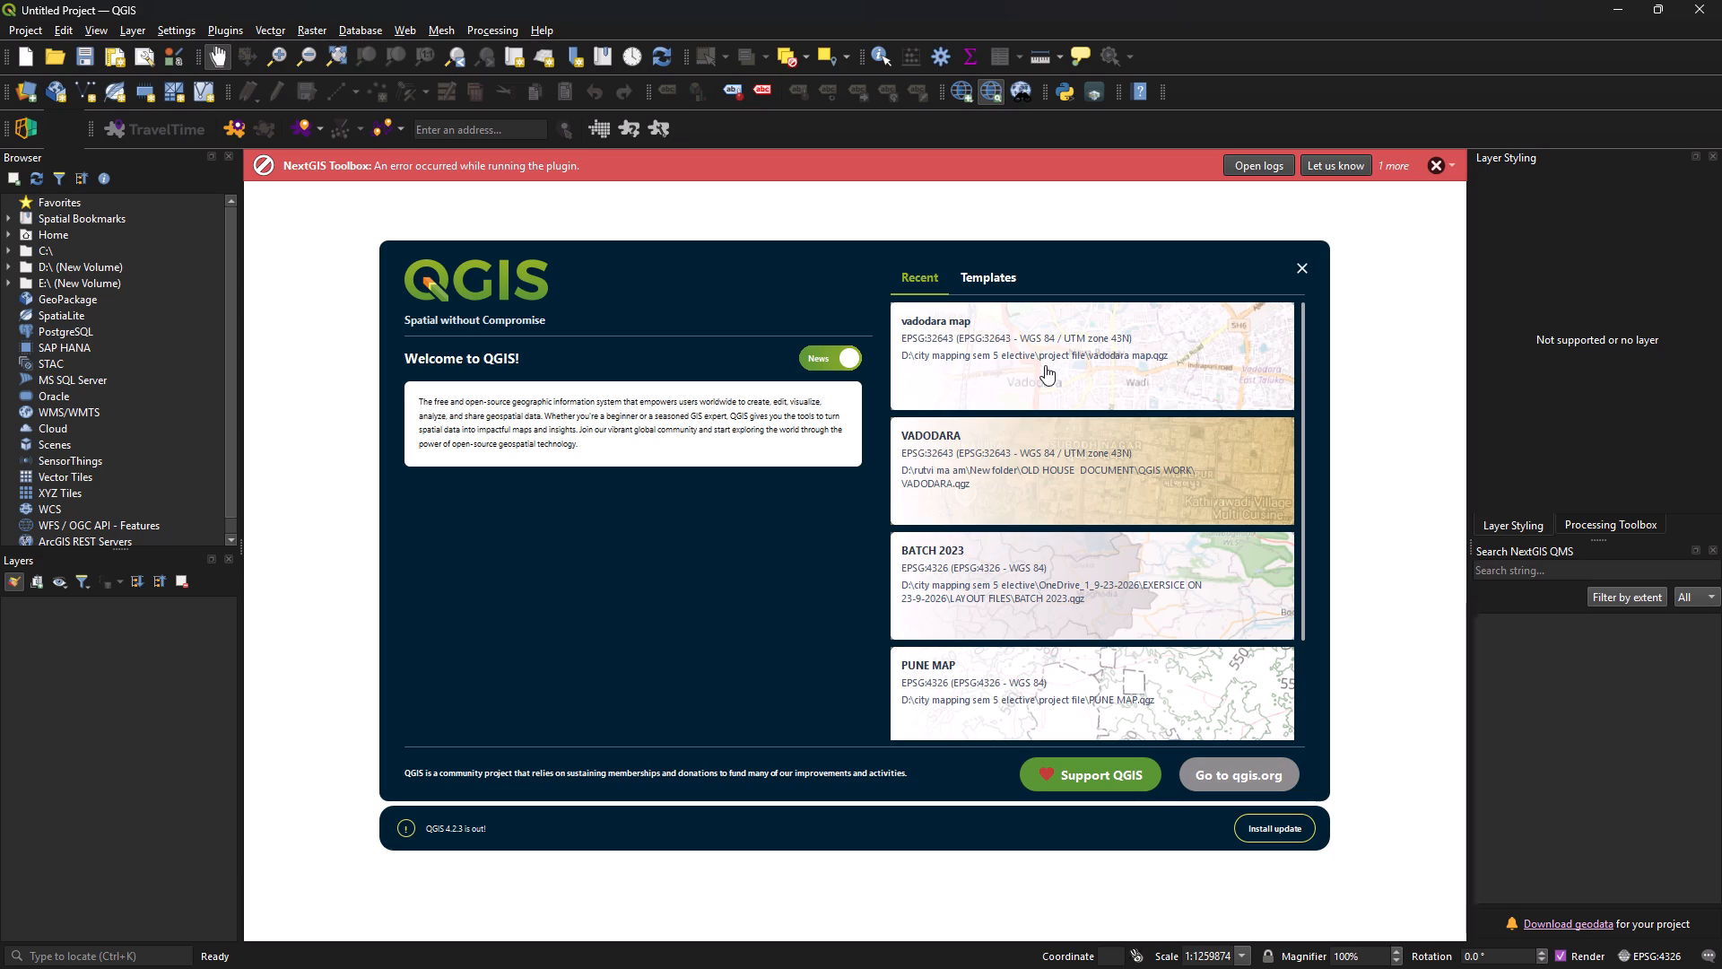
scroll(1045, 365, "down", 3)
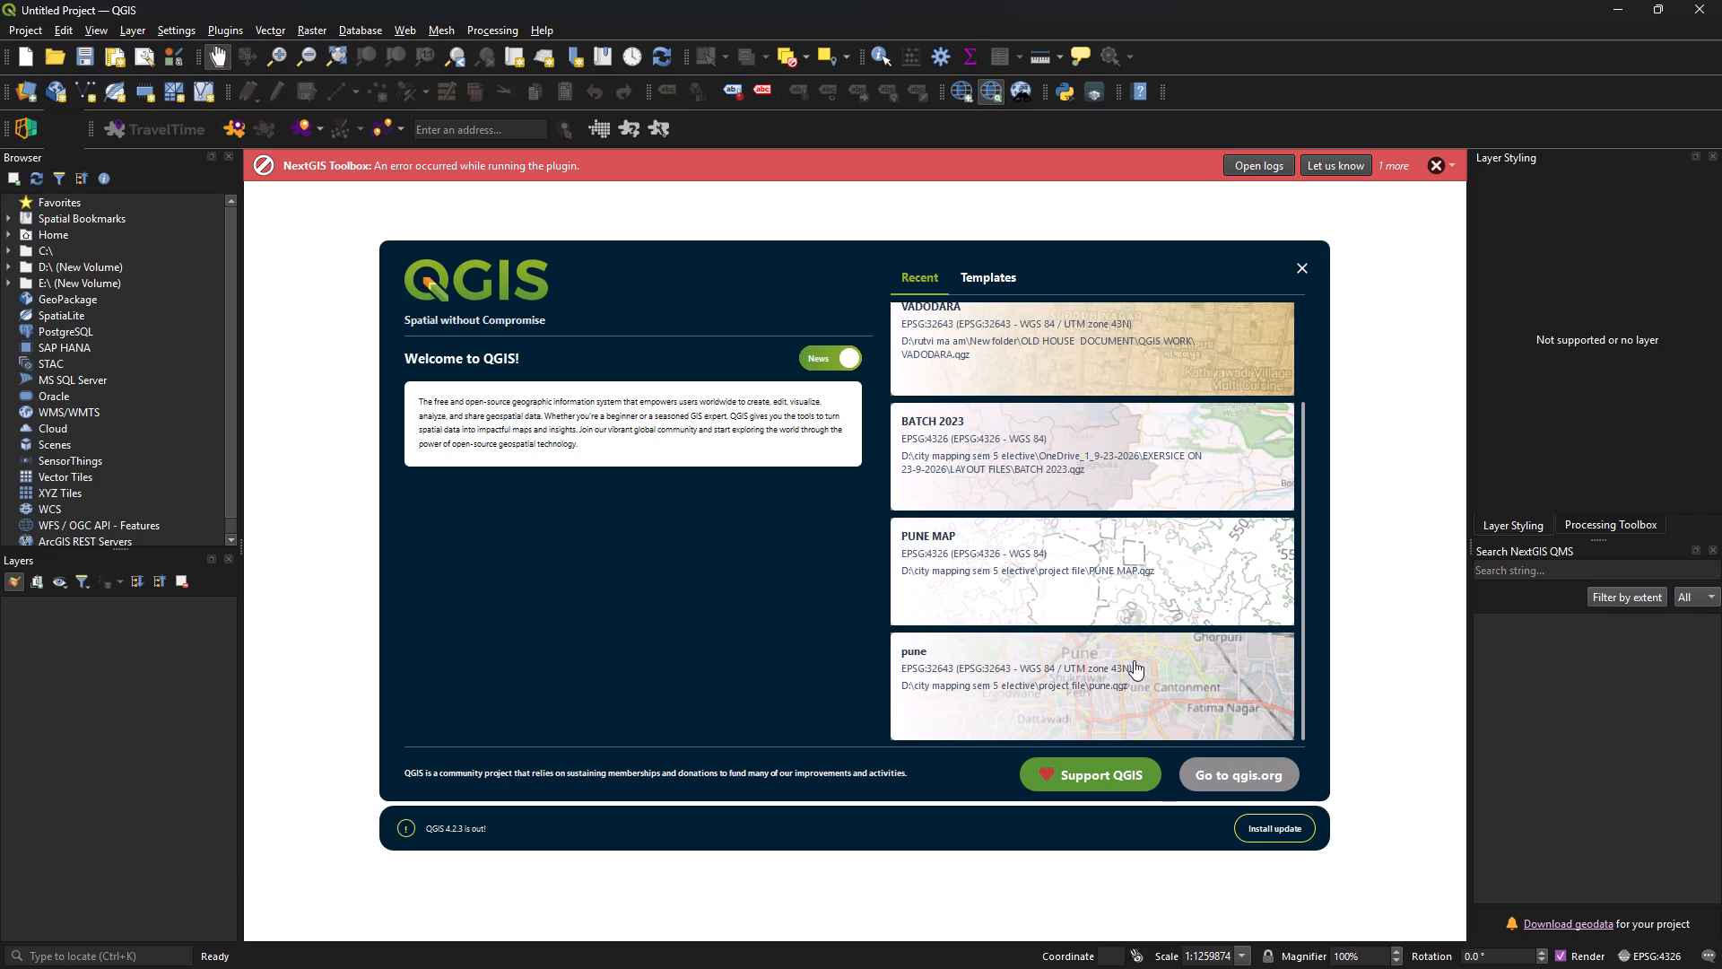
scroll(1134, 660, "up", 2)
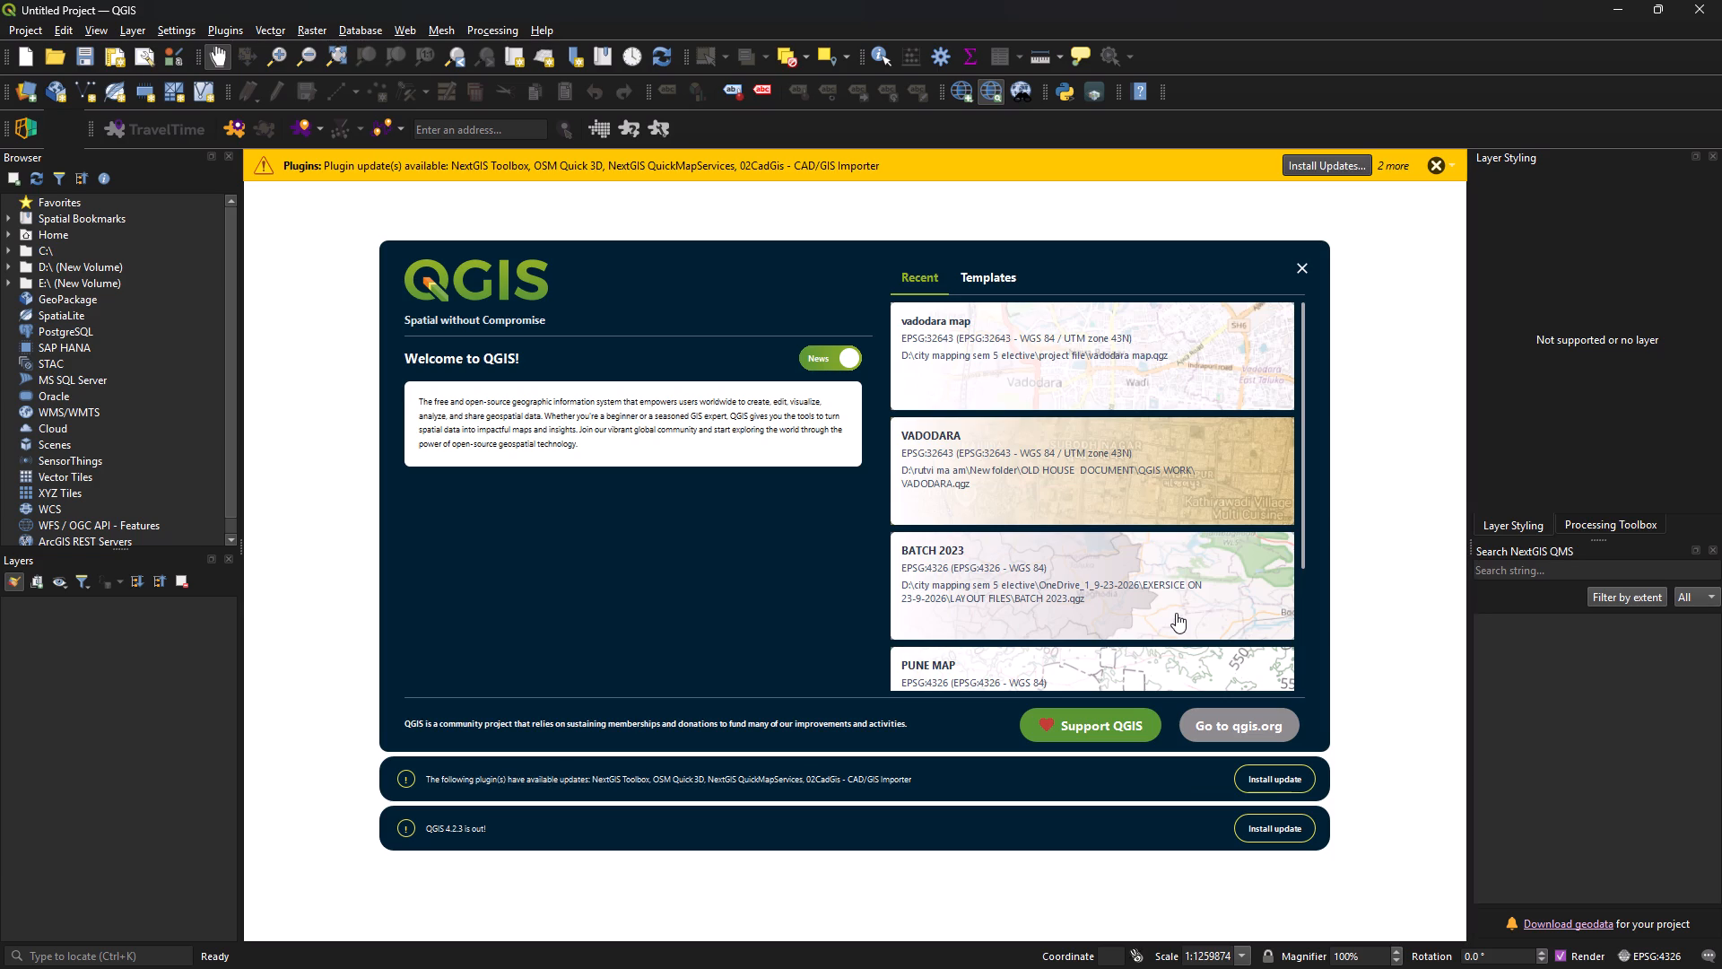
scroll(1176, 613, "up", 2)
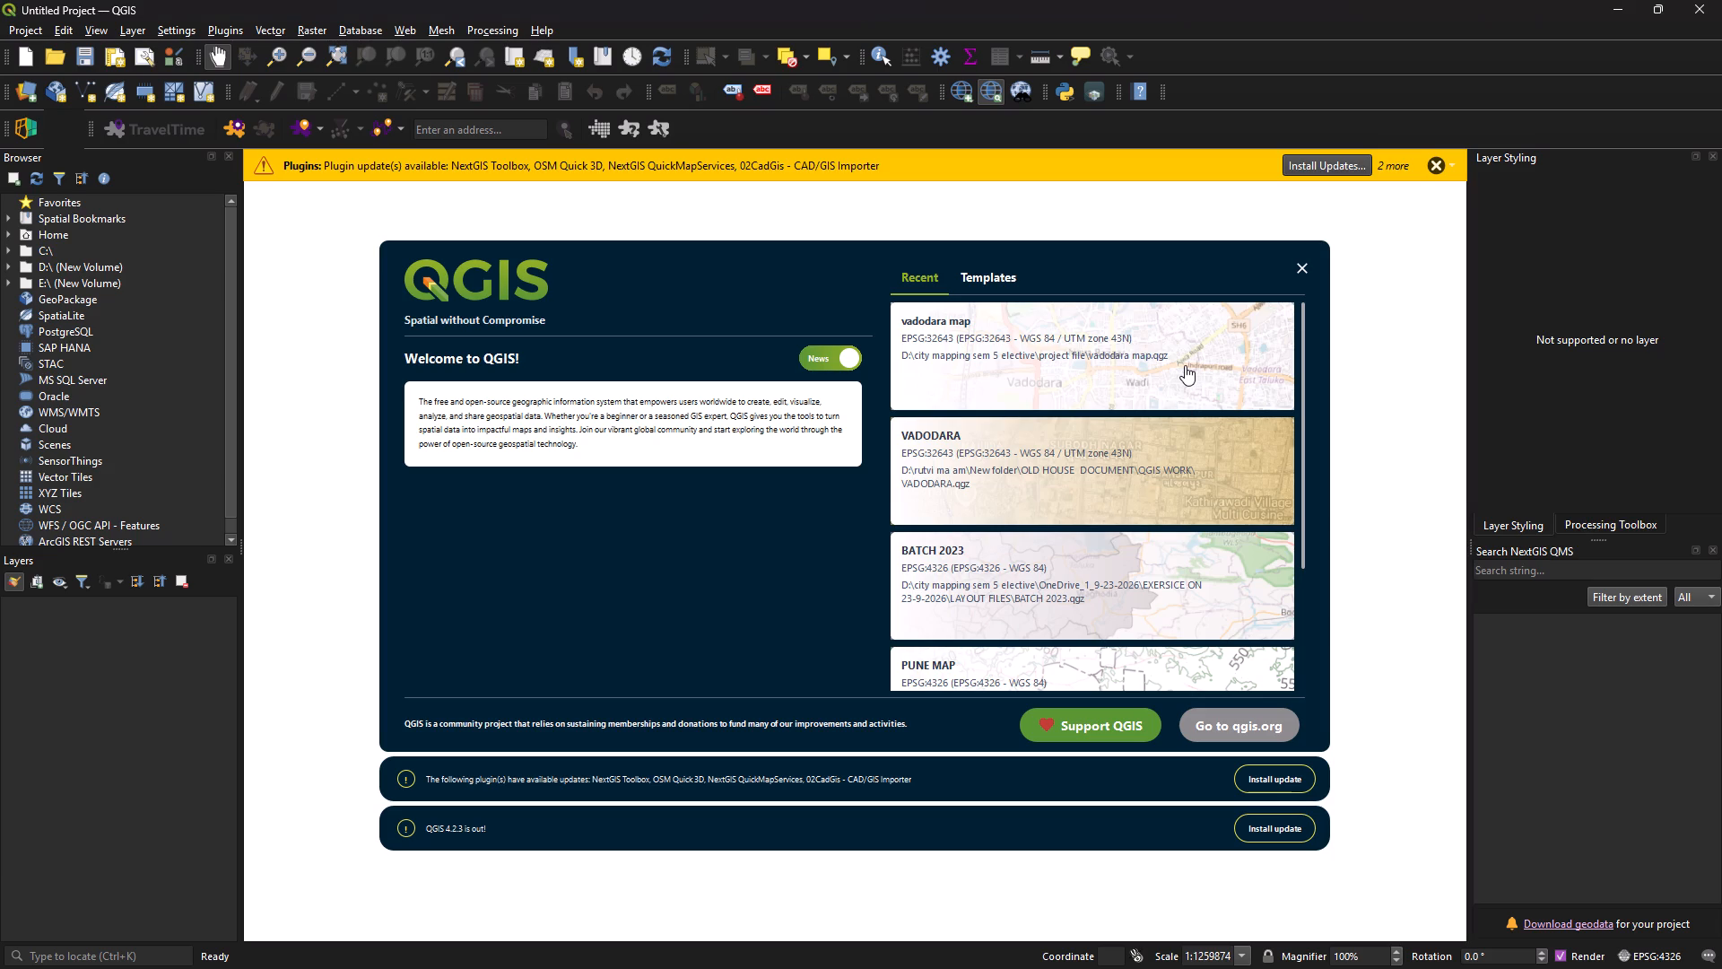
left_click(1185, 365)
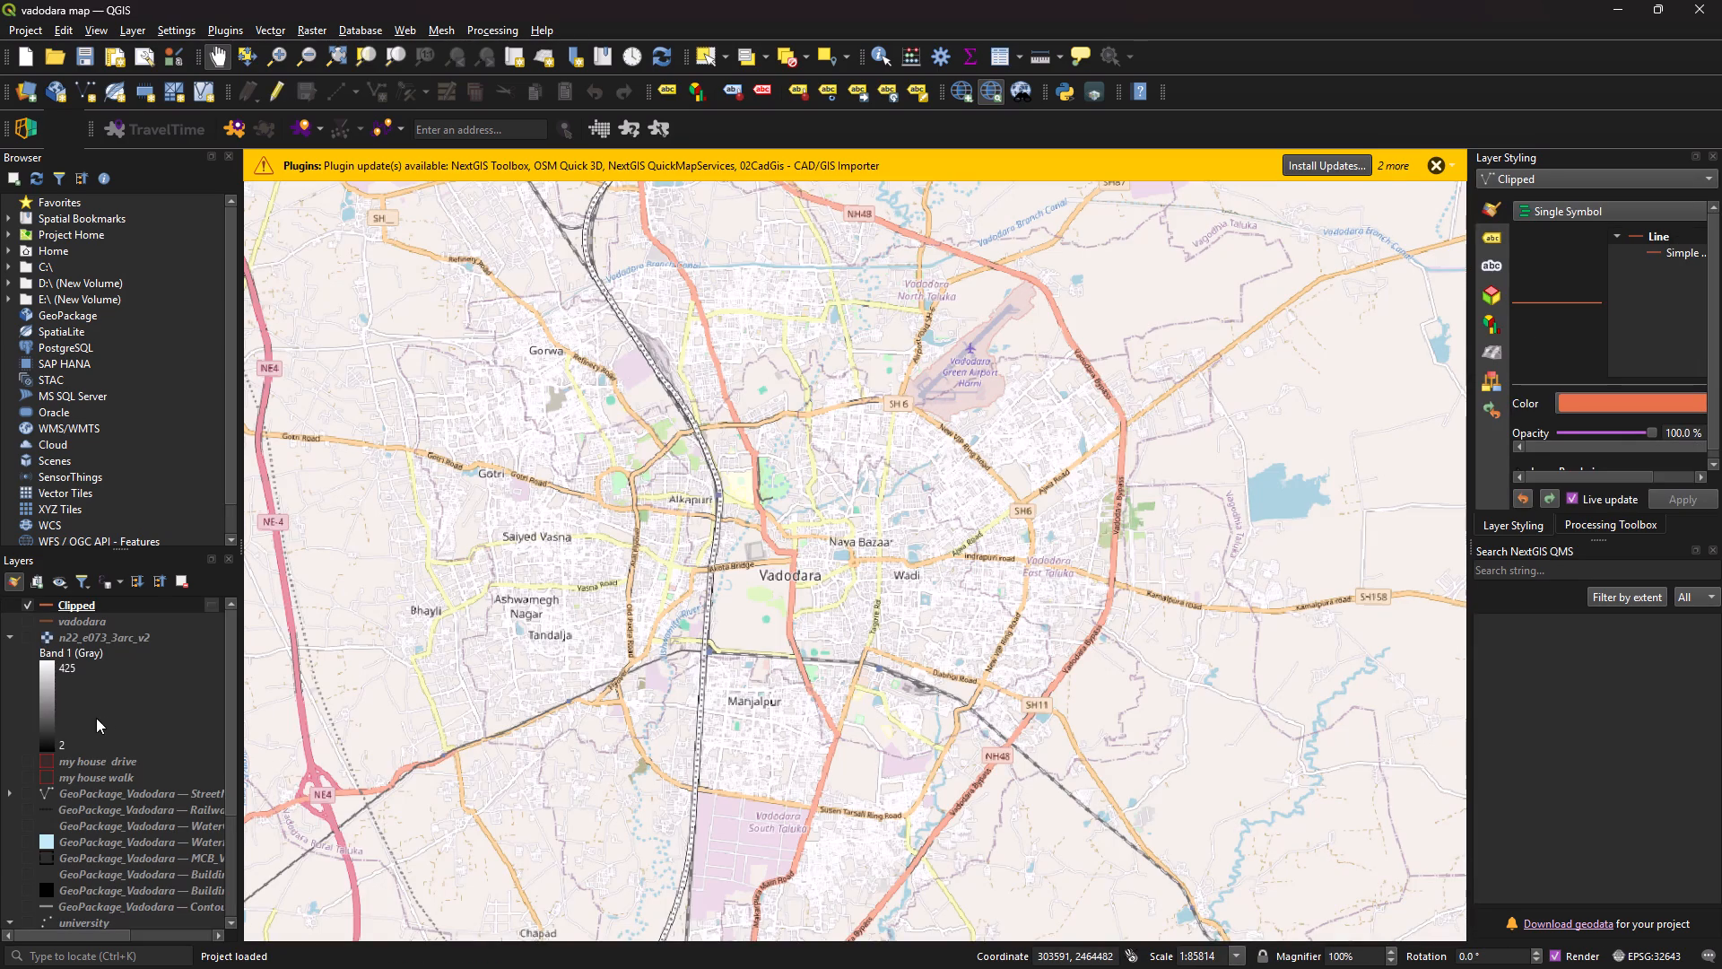
Toggle the visibility of the Clipped line layer and hide the OSM Standard basemap.
scroll(95, 718, "up", 3)
scroll(97, 716, "down", 1)
scroll(90, 706, "up", 4)
left_click(23, 603)
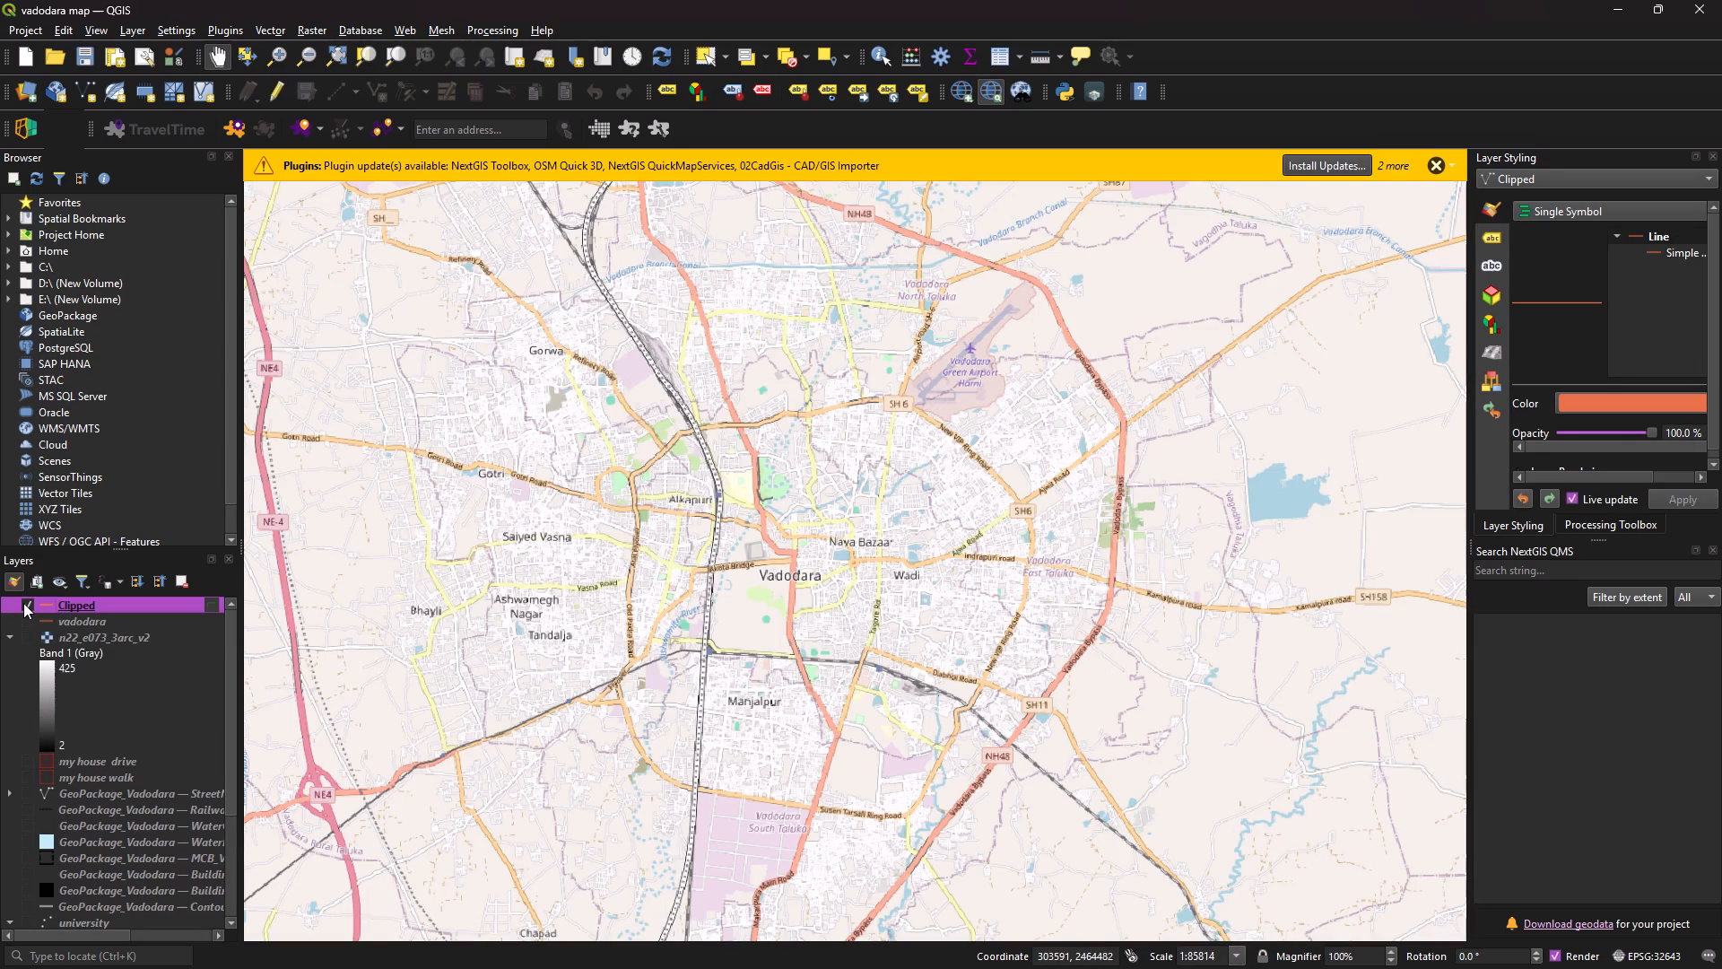
left_click(24, 603)
scroll(80, 804, "down", 5)
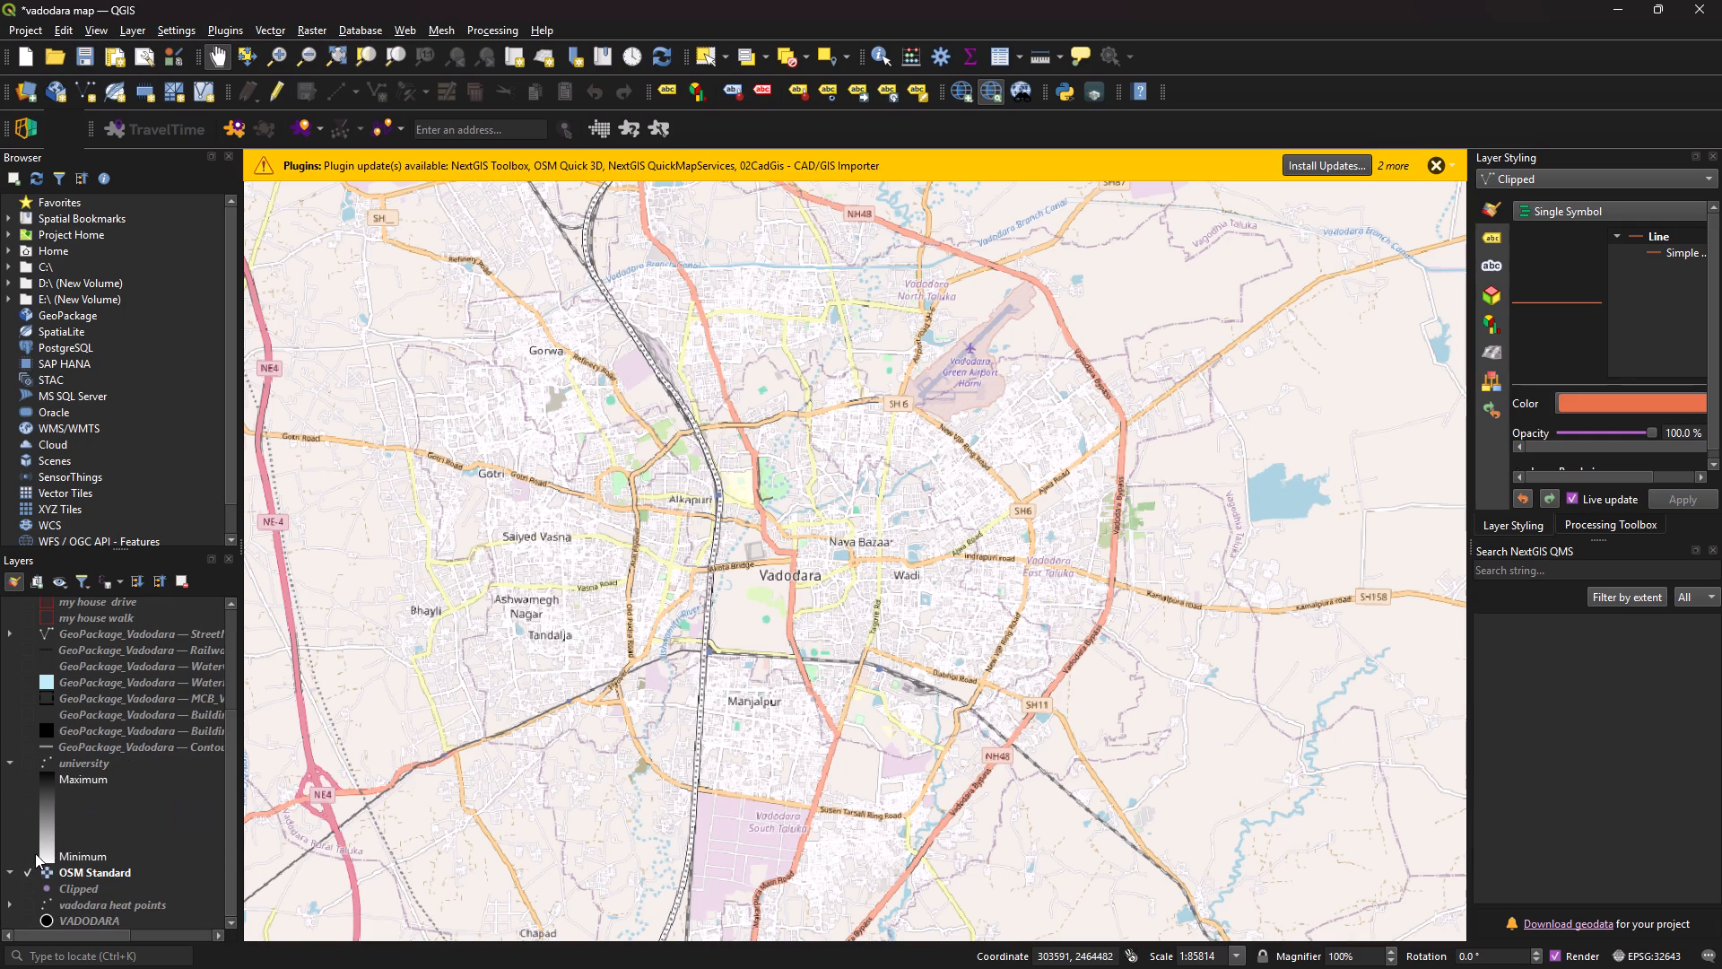
scroll(42, 847, "down", 3)
left_click(27, 870)
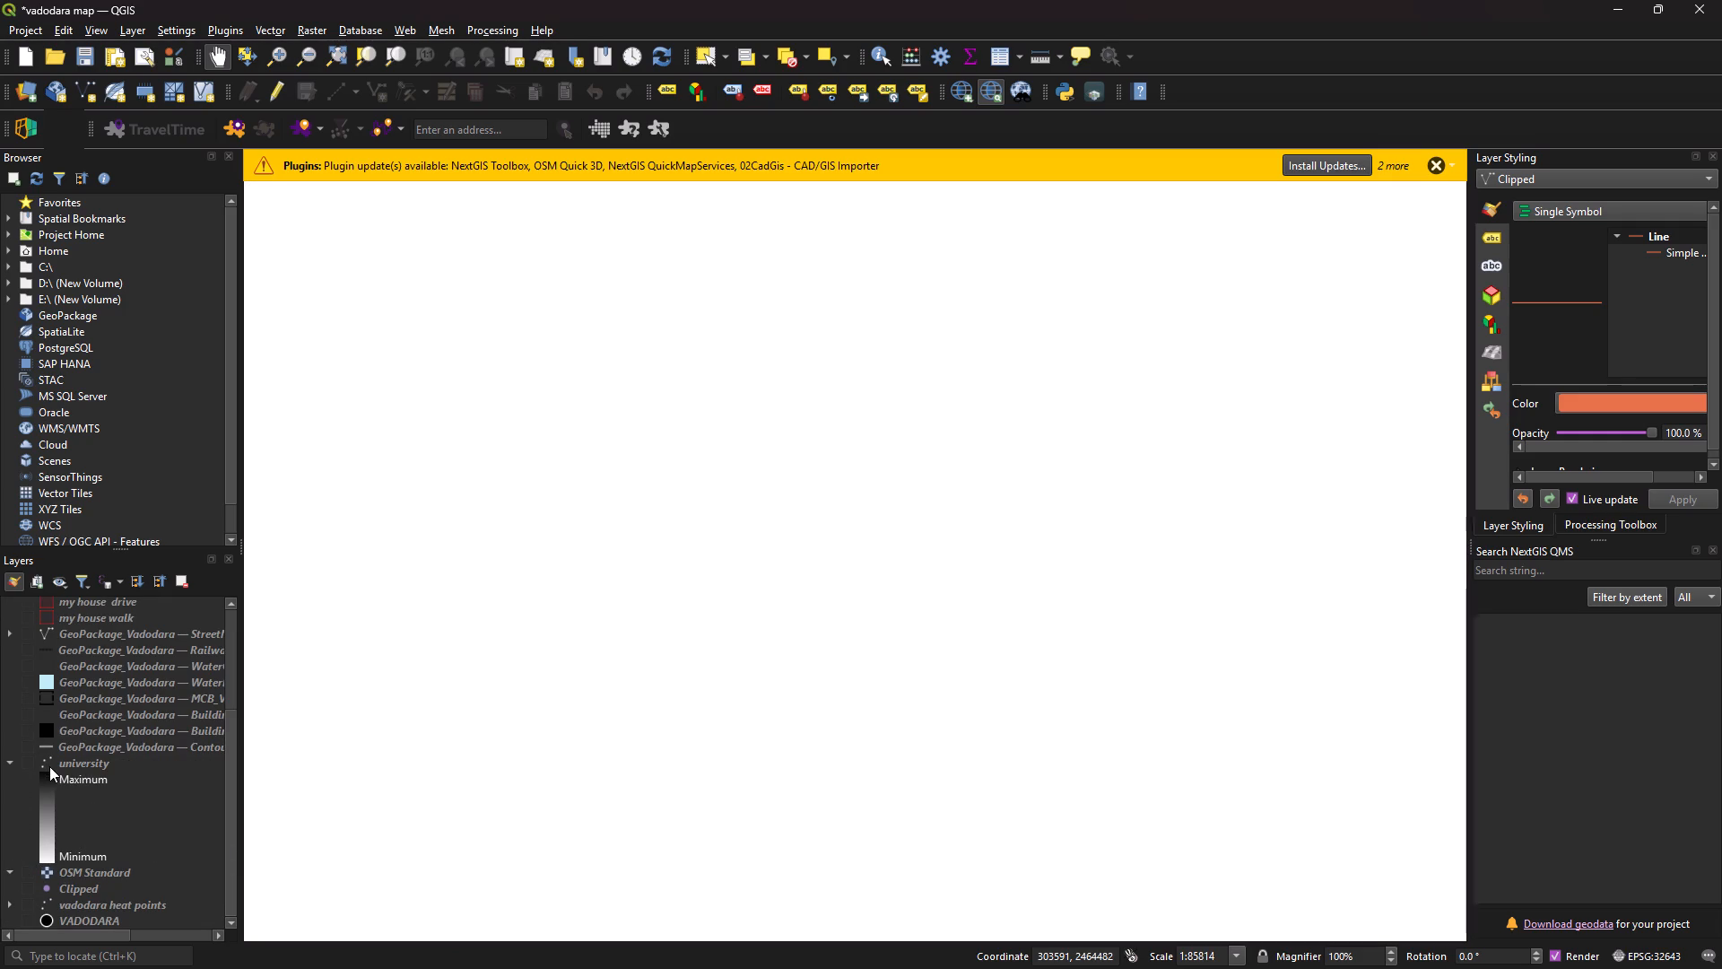
Show the vadodara heat points layer, and turn the VADODARA layer on and off again to check it.
left_click(29, 903)
scroll(595, 733, "down", 1)
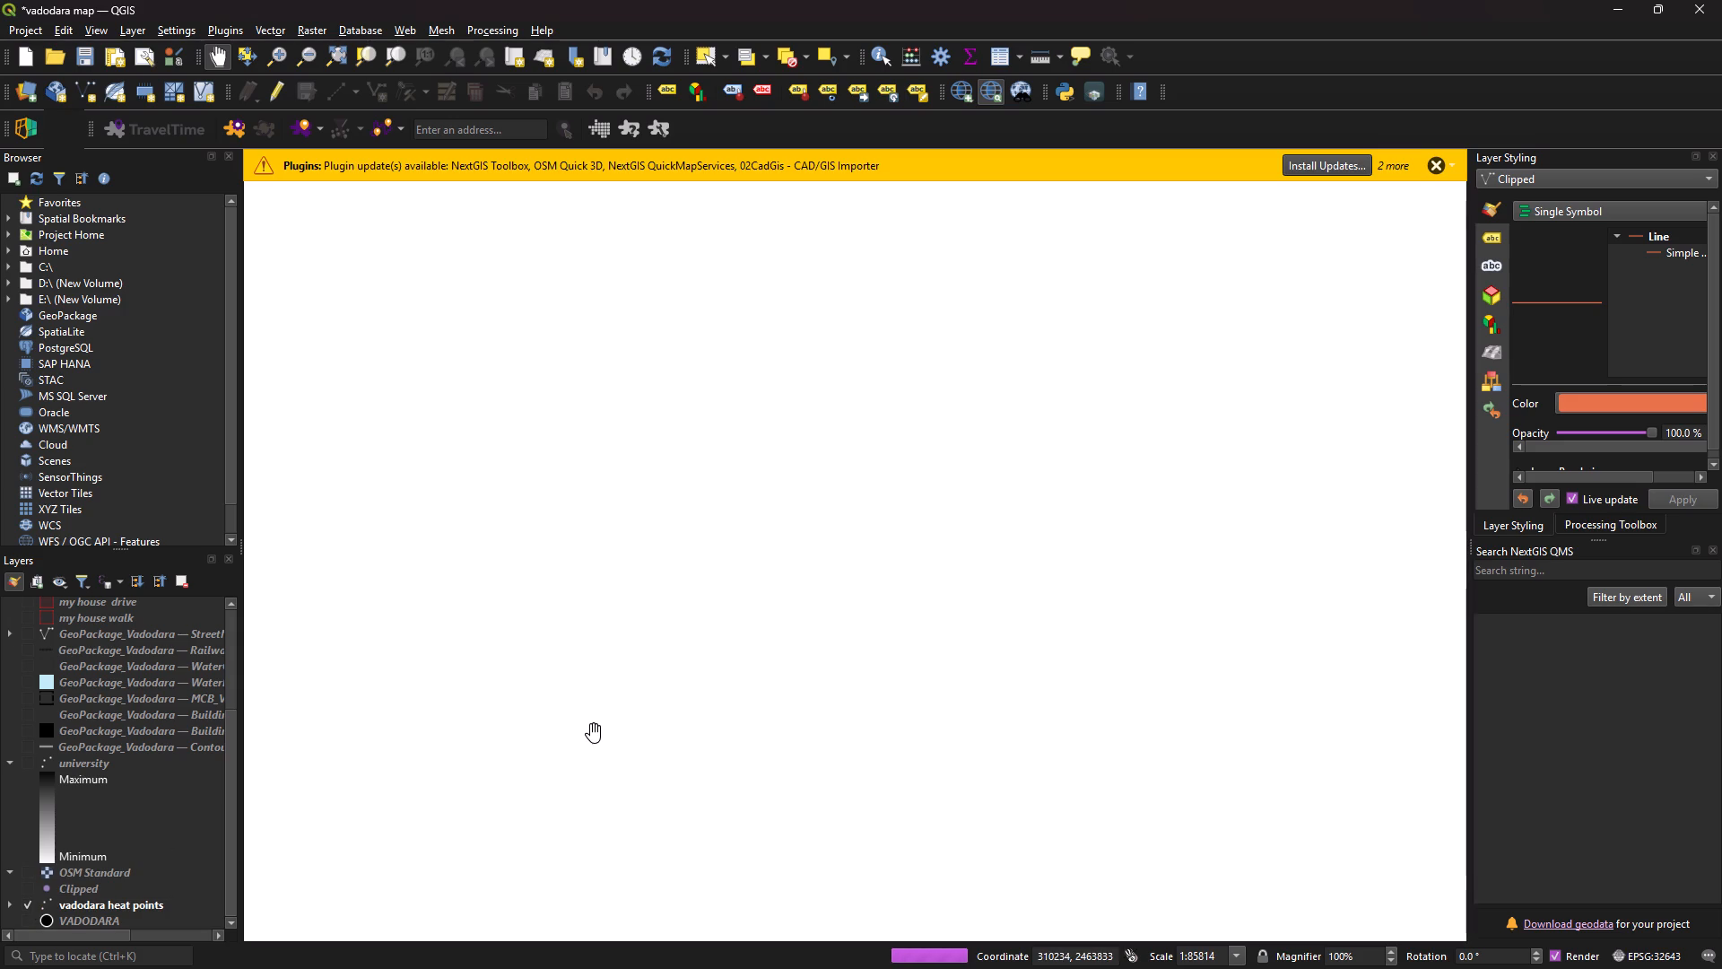
scroll(594, 733, "down", 2)
left_click(30, 919)
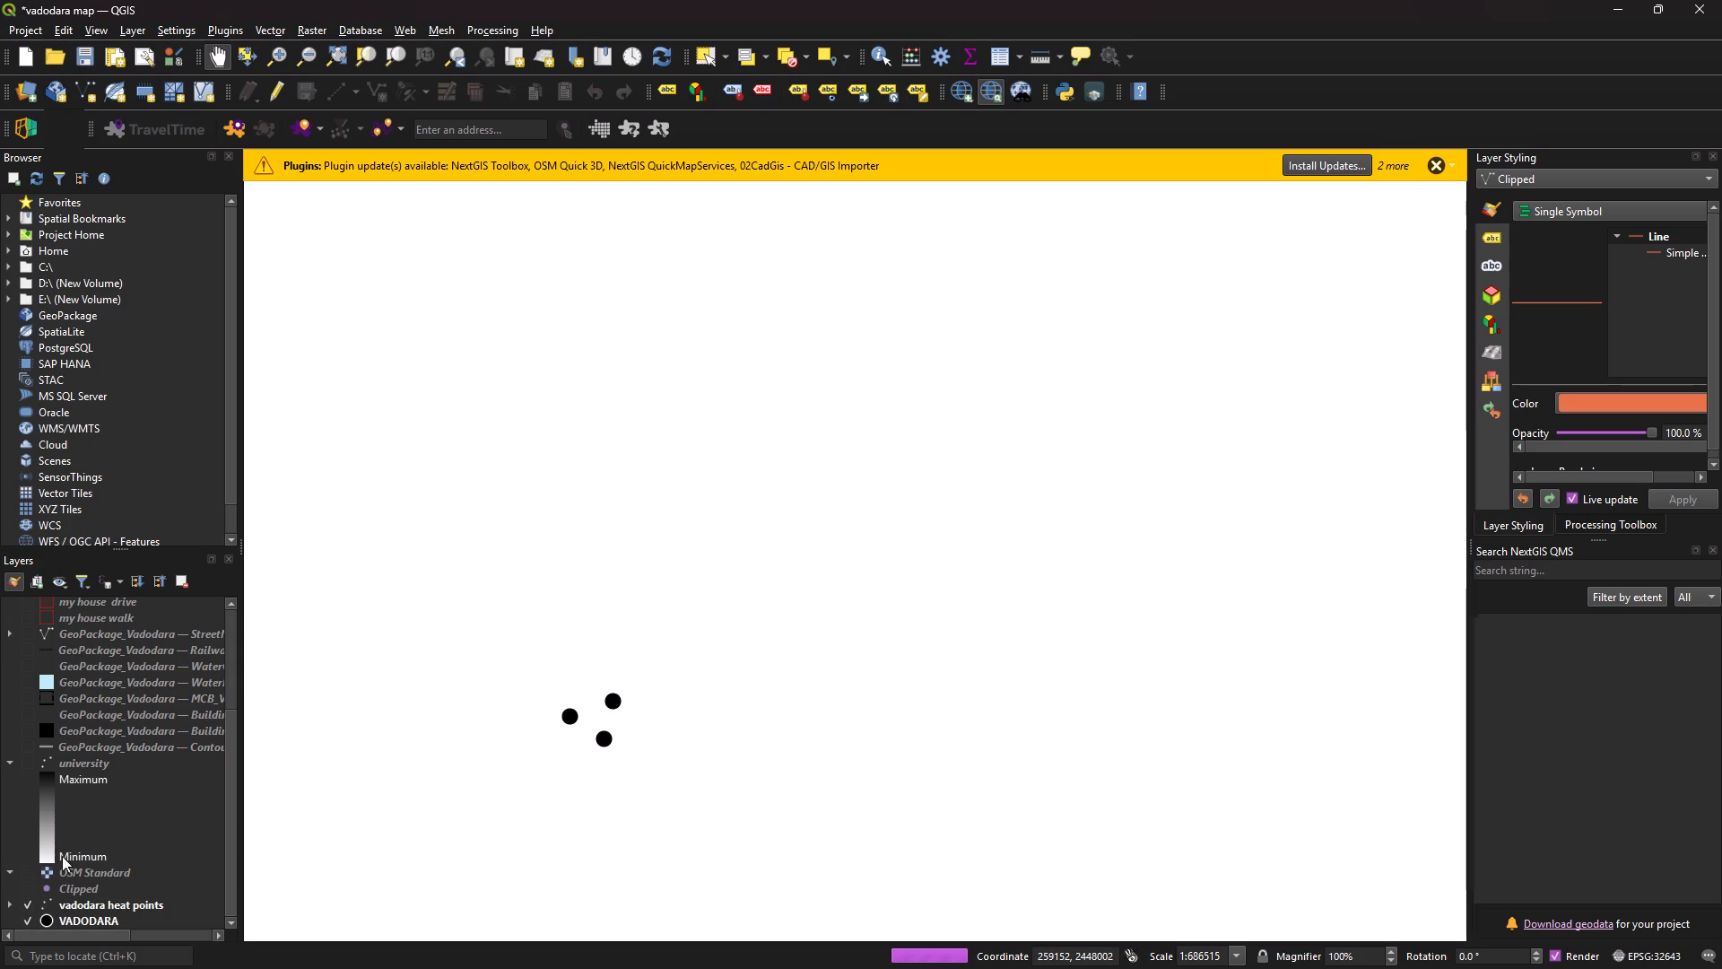
left_click(29, 920)
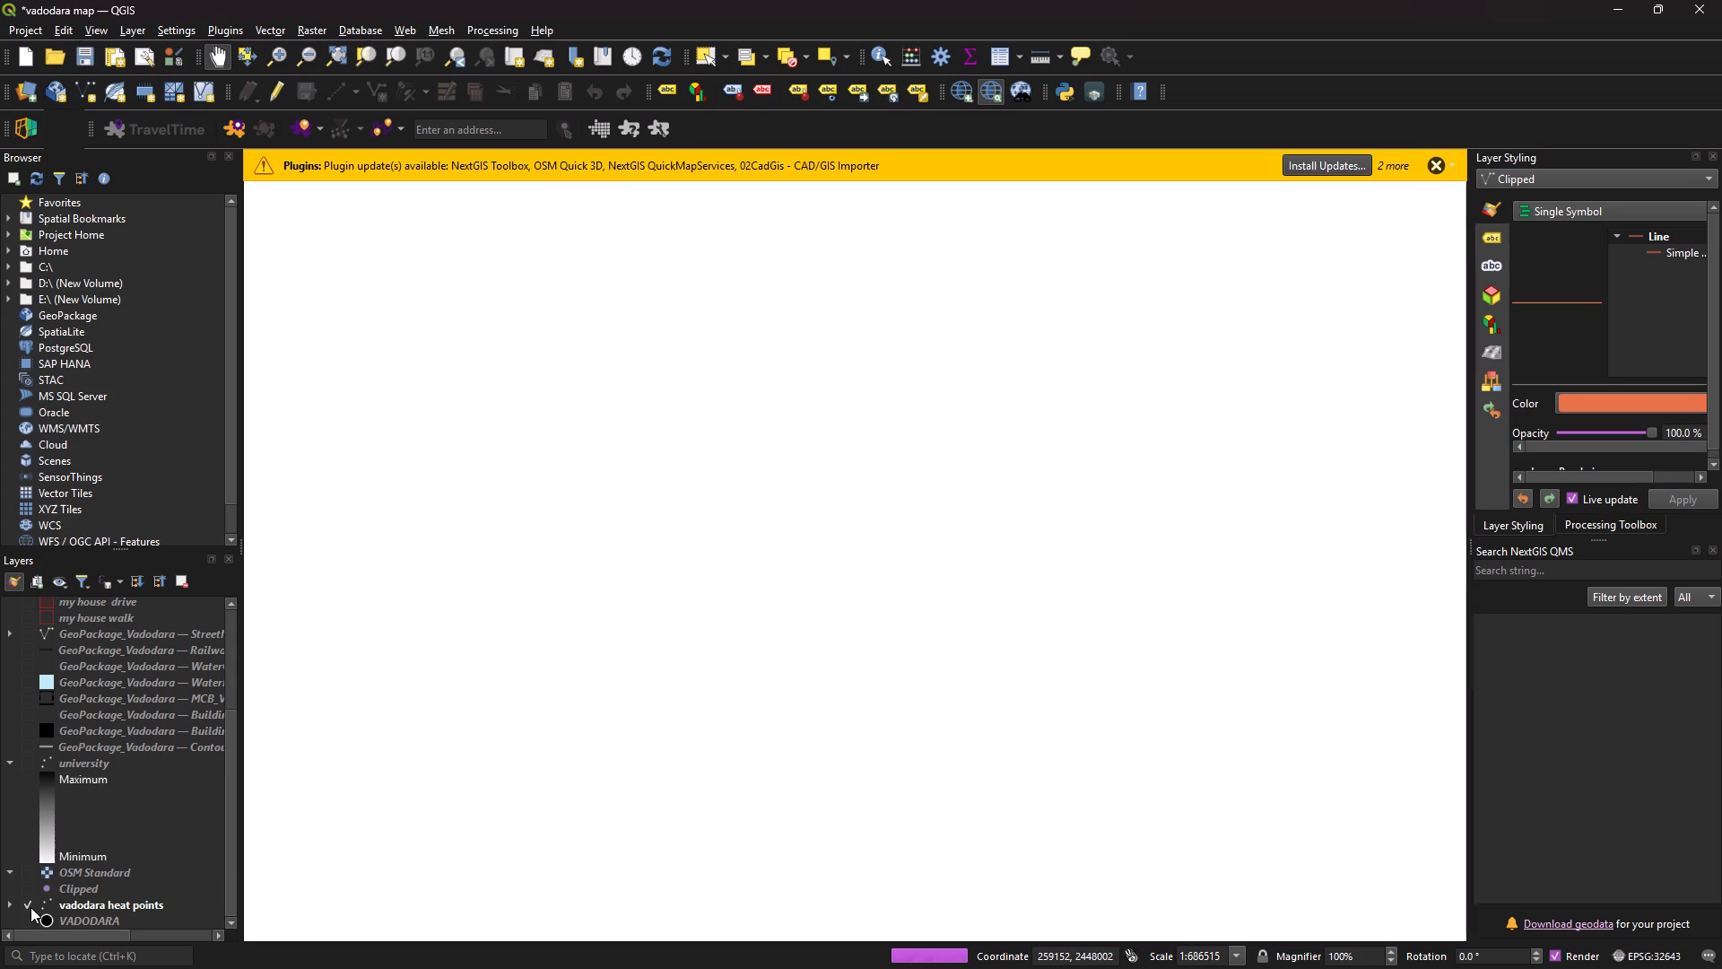
Make the university heatmap visible along with the GeoPackage_Vadodara contour, railway, street and both water layers.
left_click(28, 762)
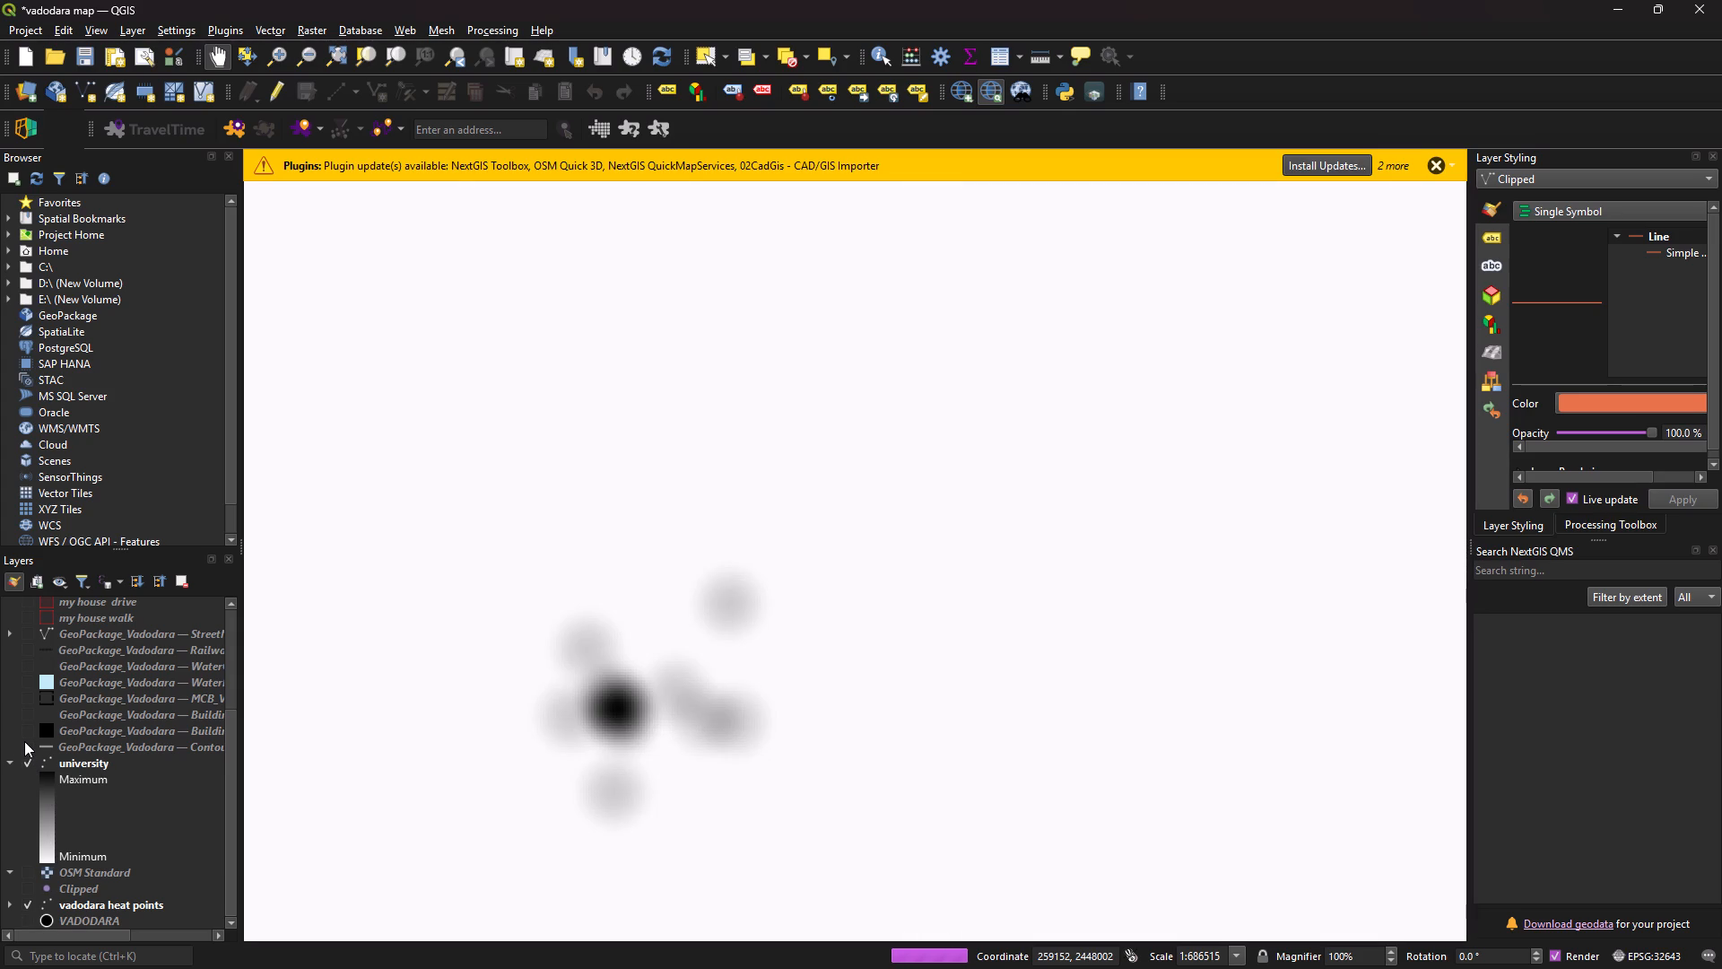
left_click(24, 741)
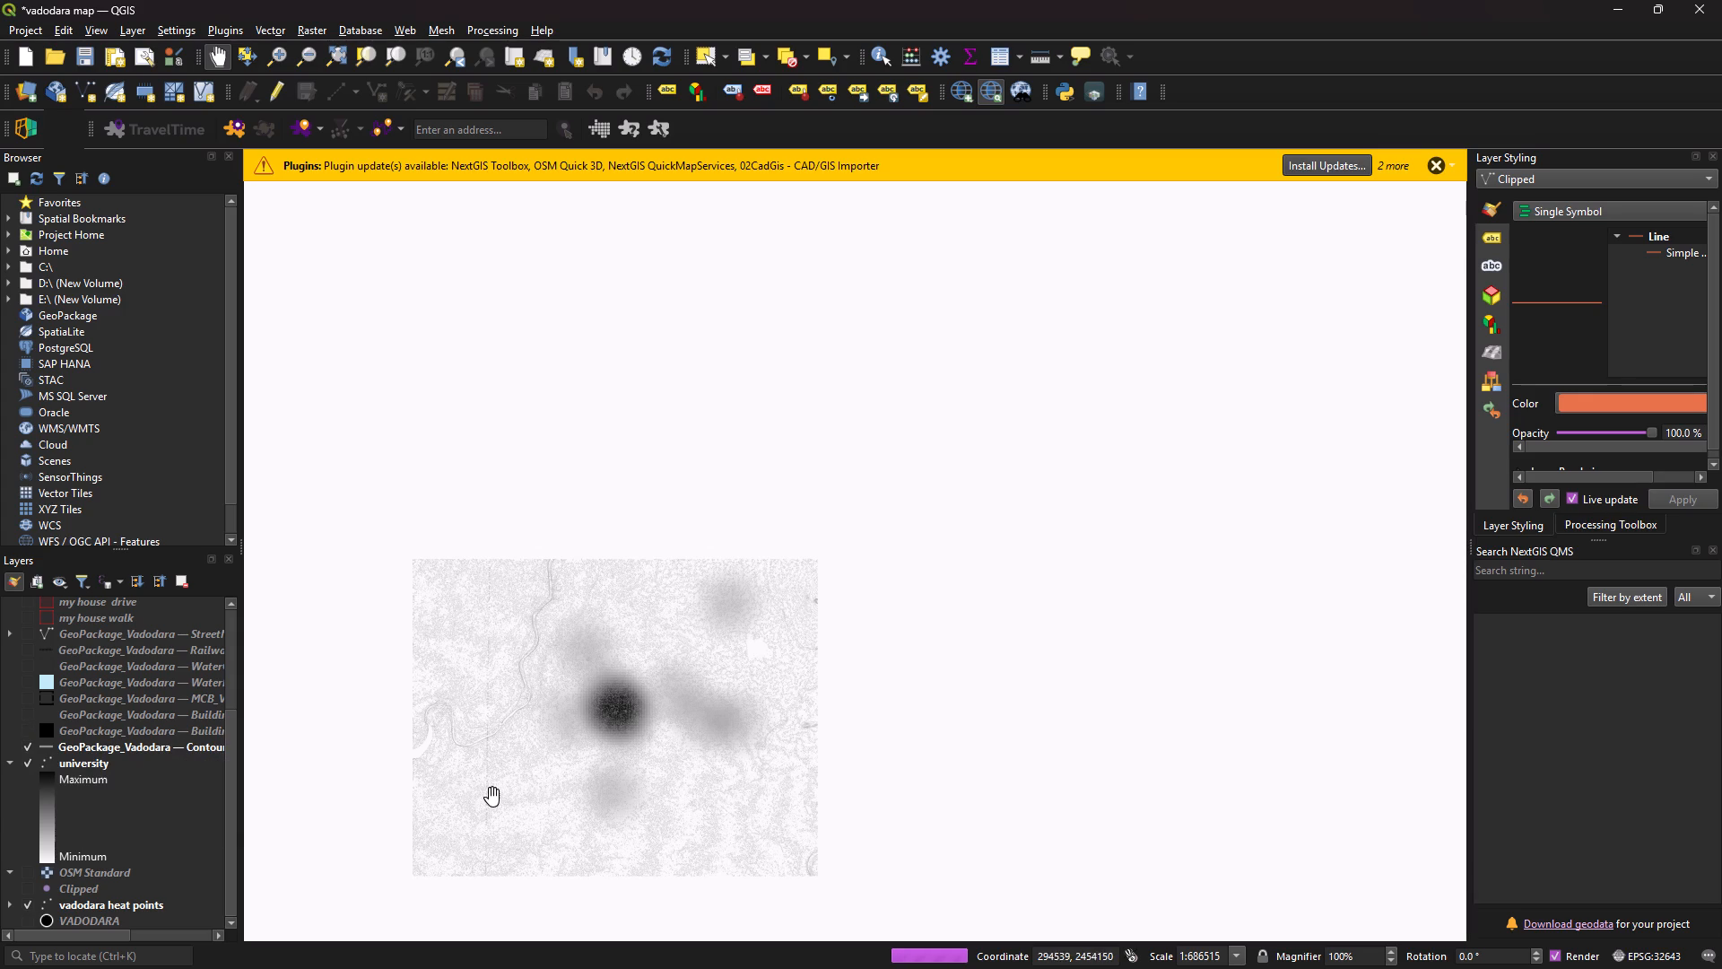
scroll(557, 783, "up", 3)
scroll(583, 781, "down", 2)
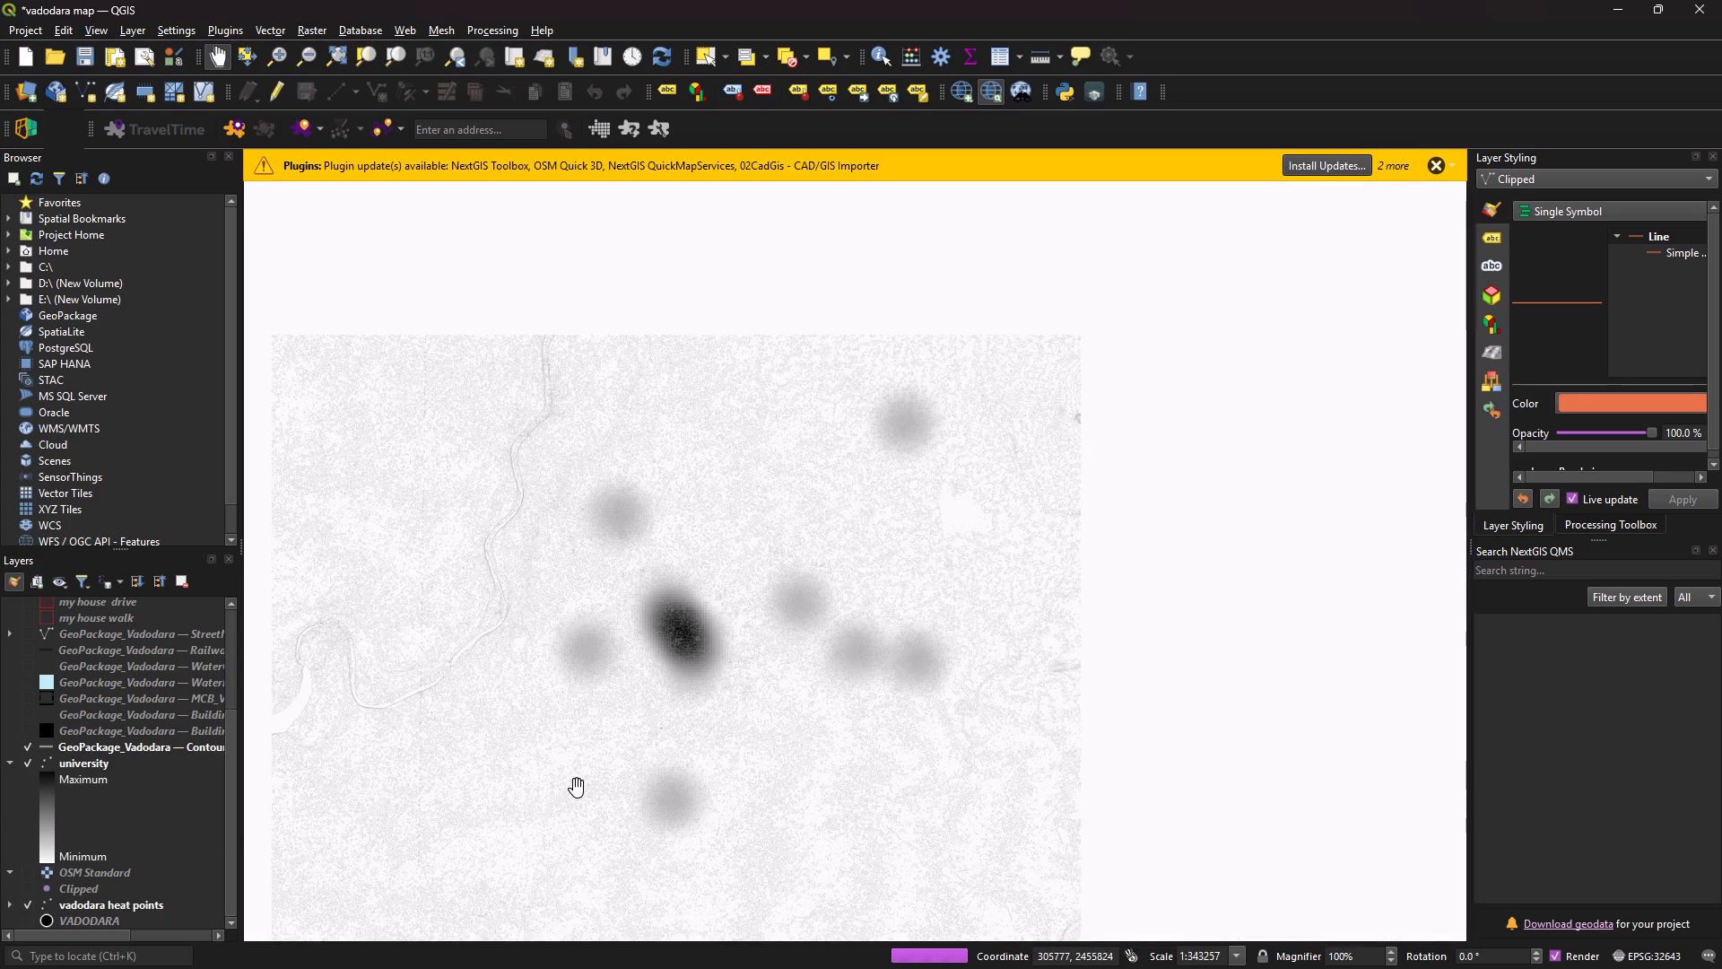
middle_click_drag(577, 787, 703, 762)
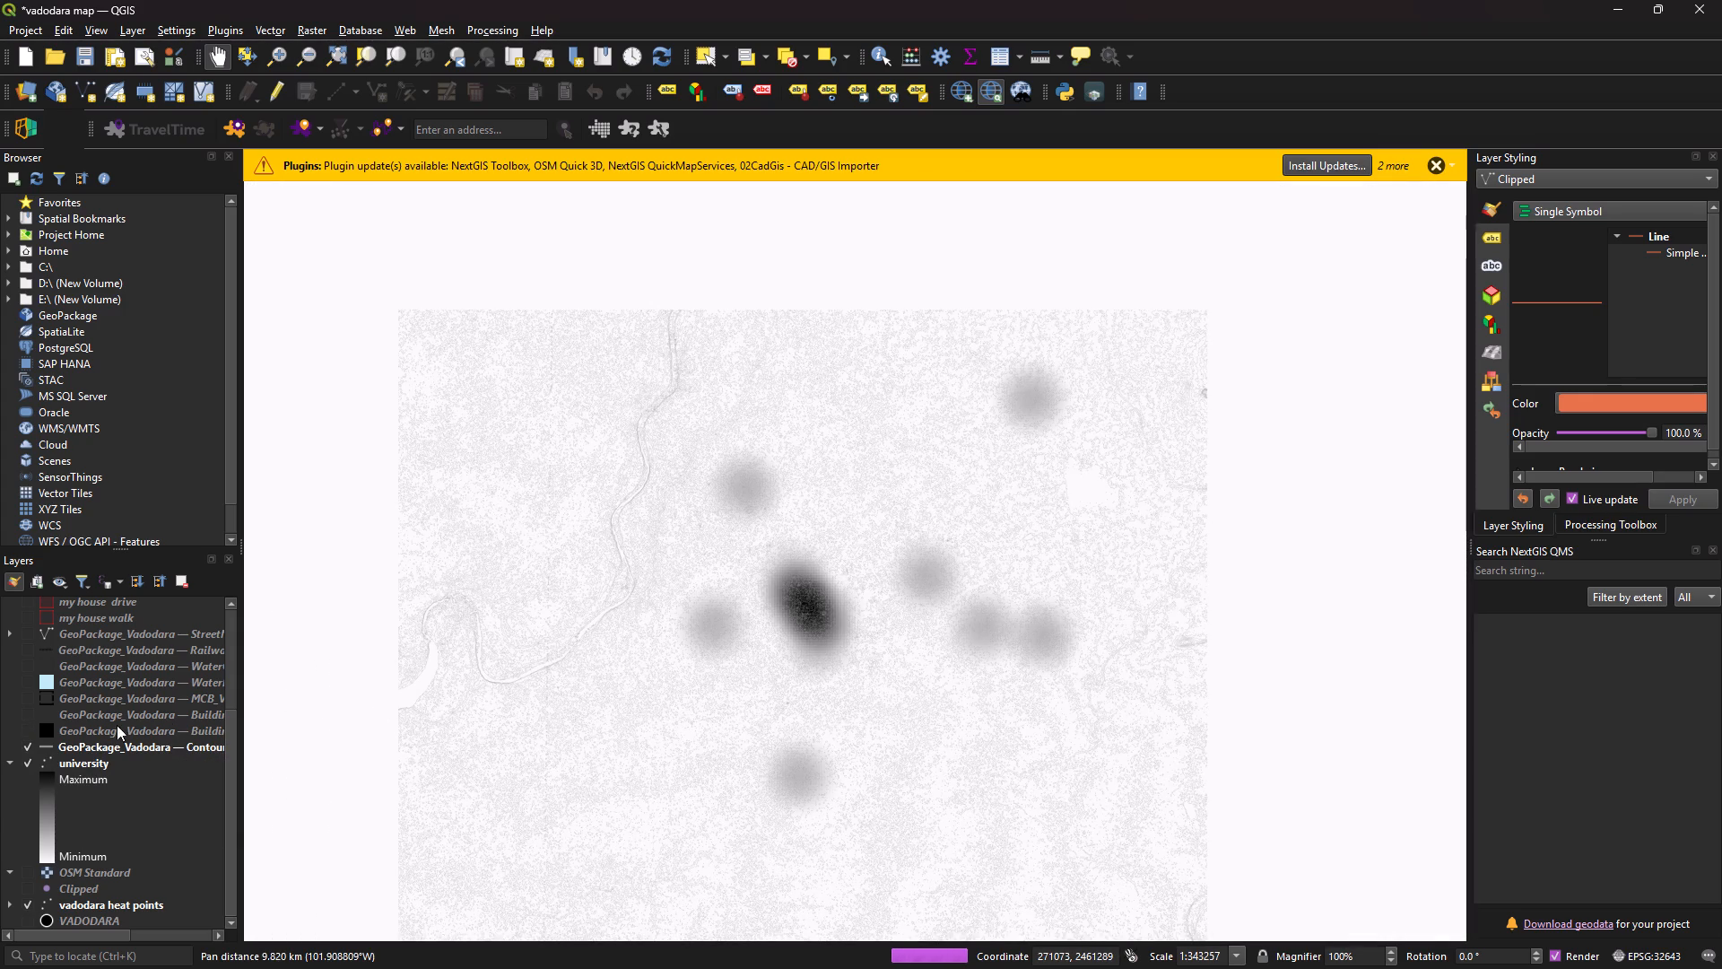
left_click(29, 677)
left_click(27, 665)
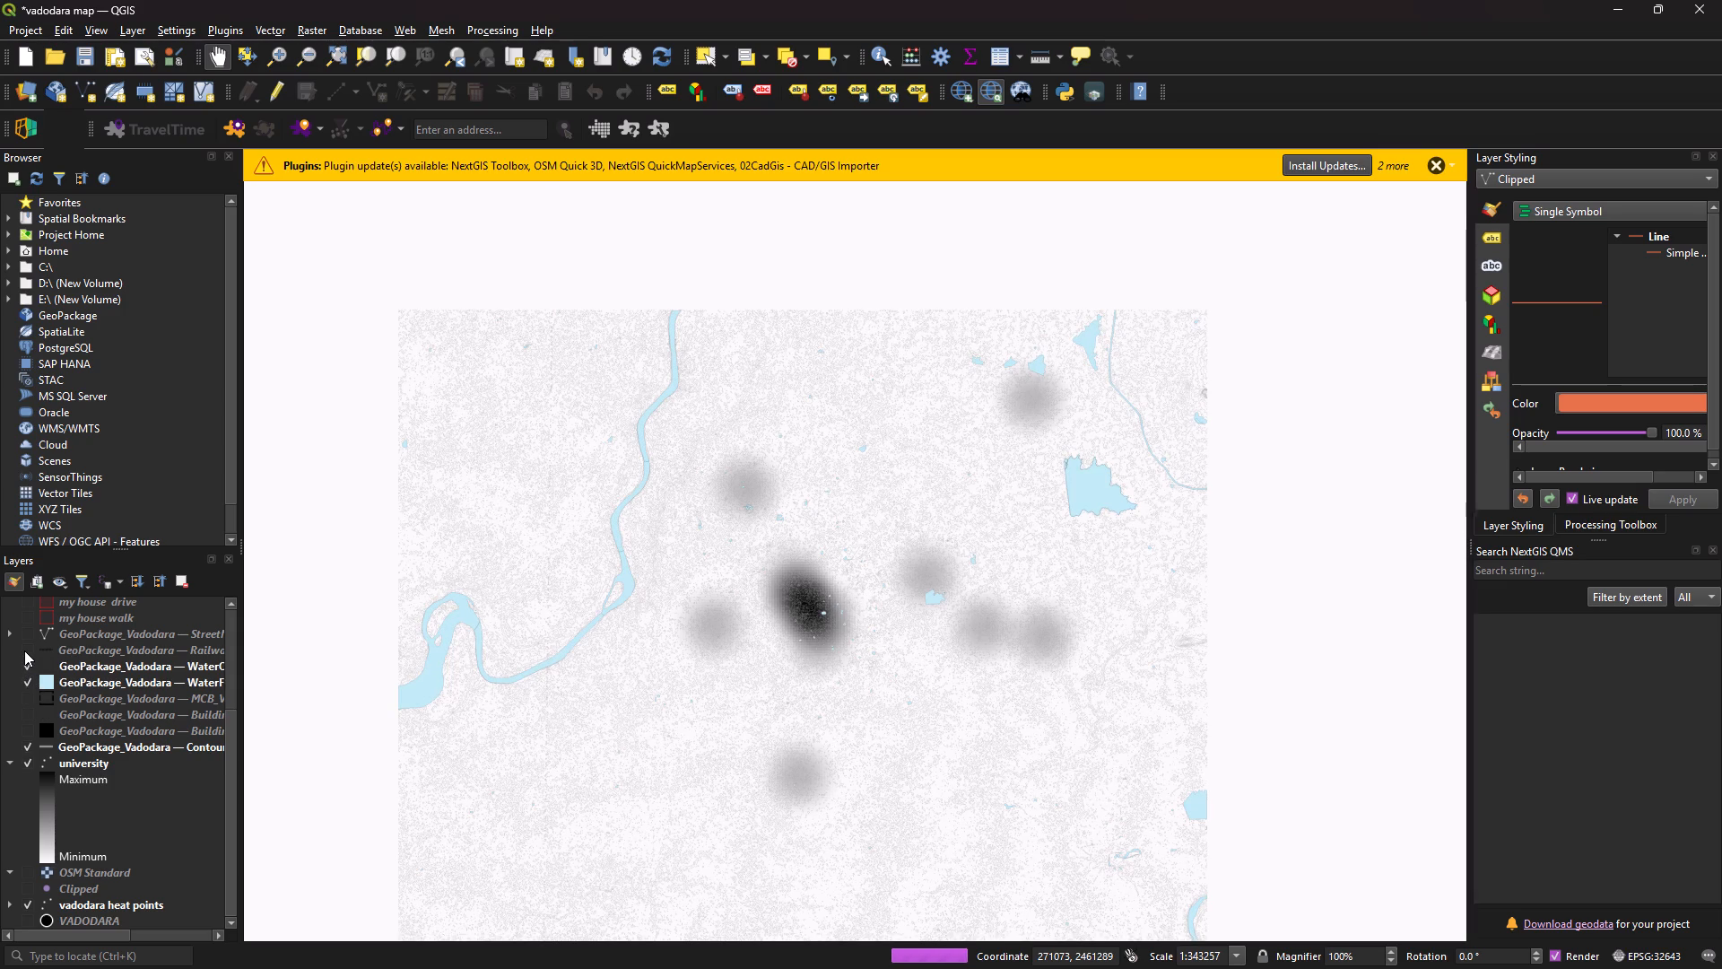
left_click(24, 650)
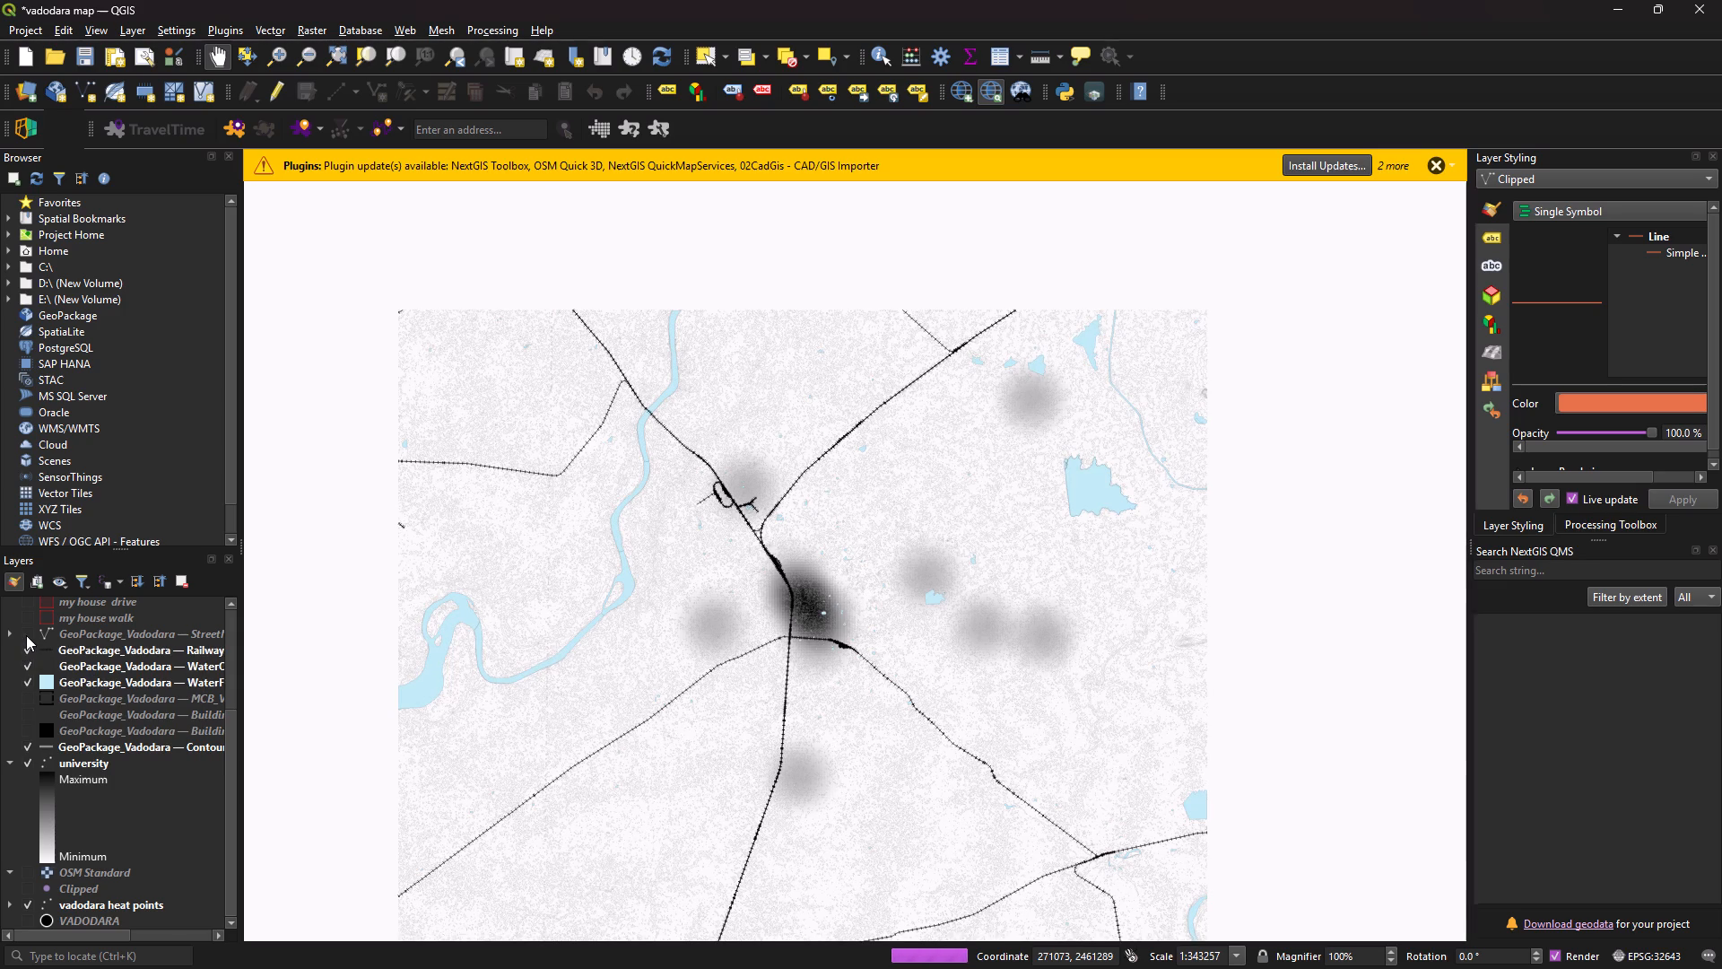
left_click(26, 633)
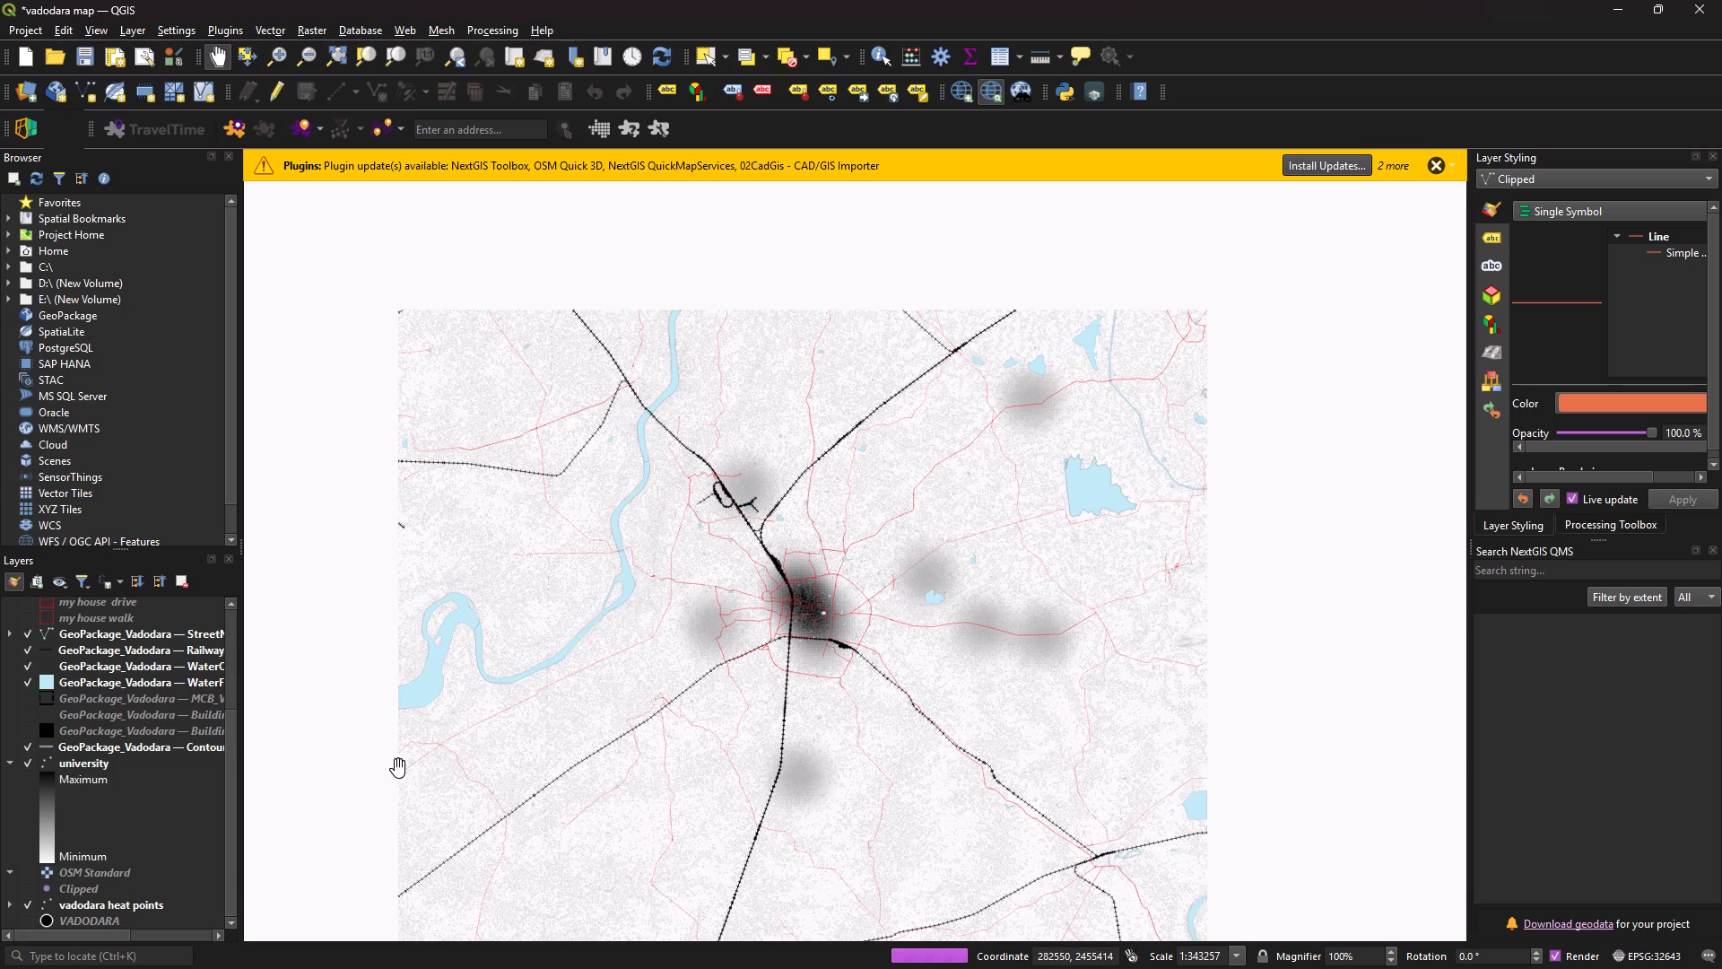
scroll(180, 786, "up", 2)
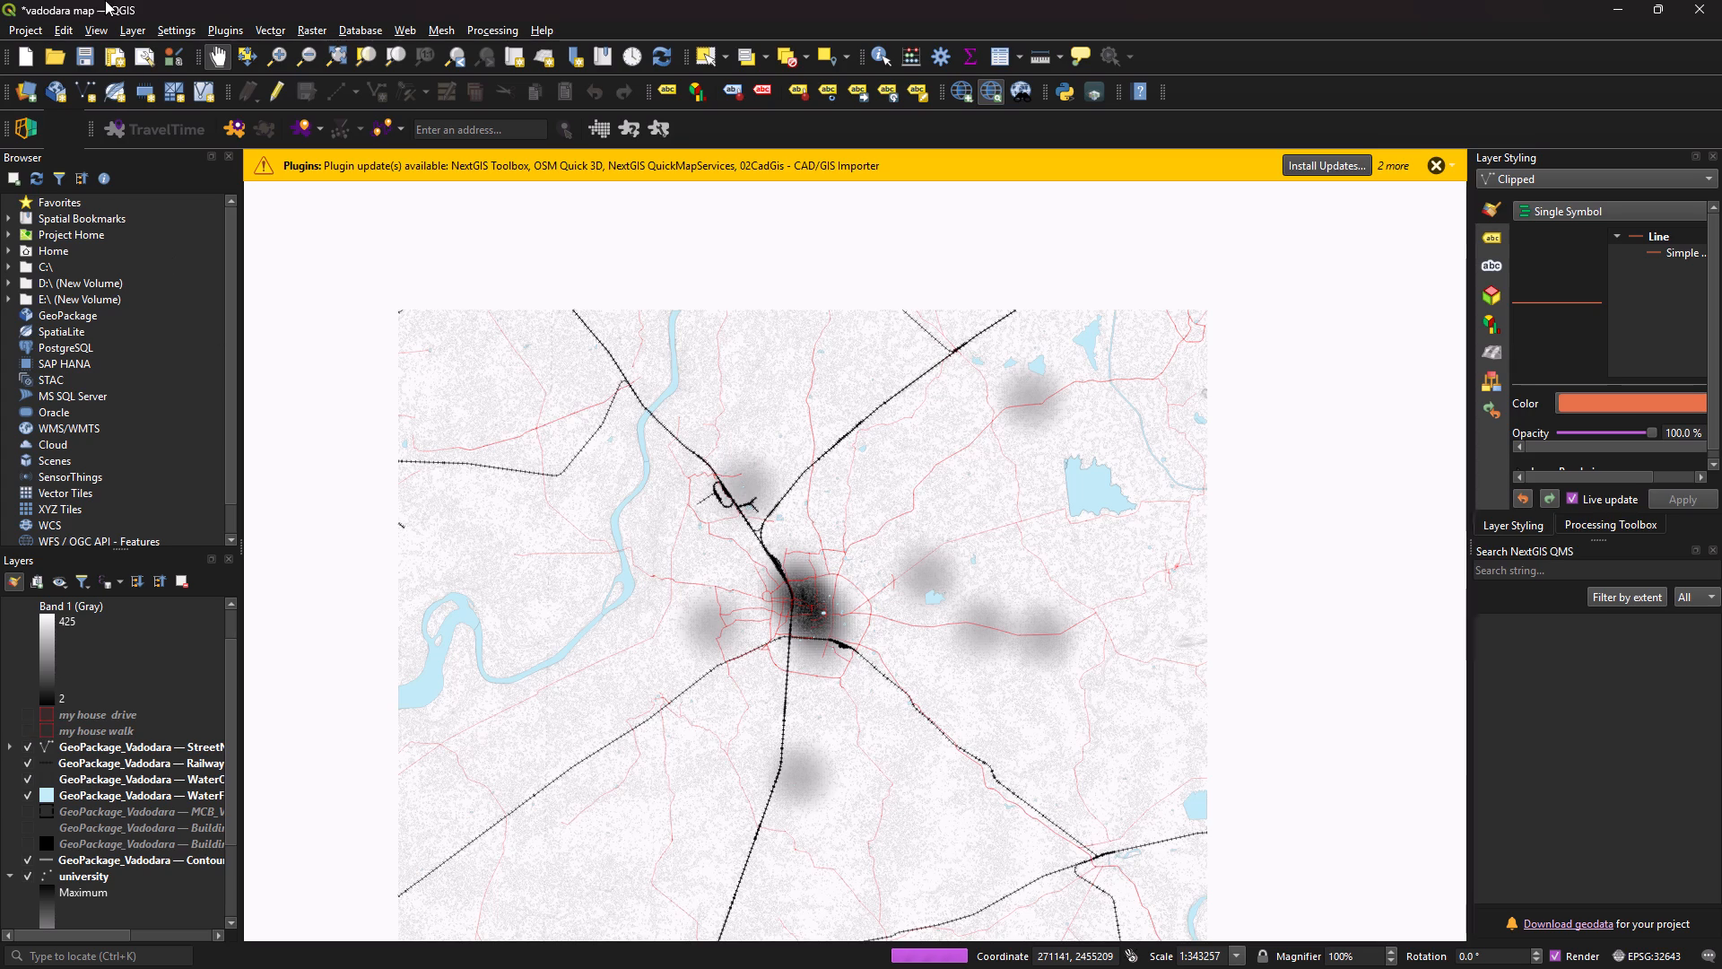
Look through the project's saved print layouts and open the one named VADAD.
left_click(32, 26)
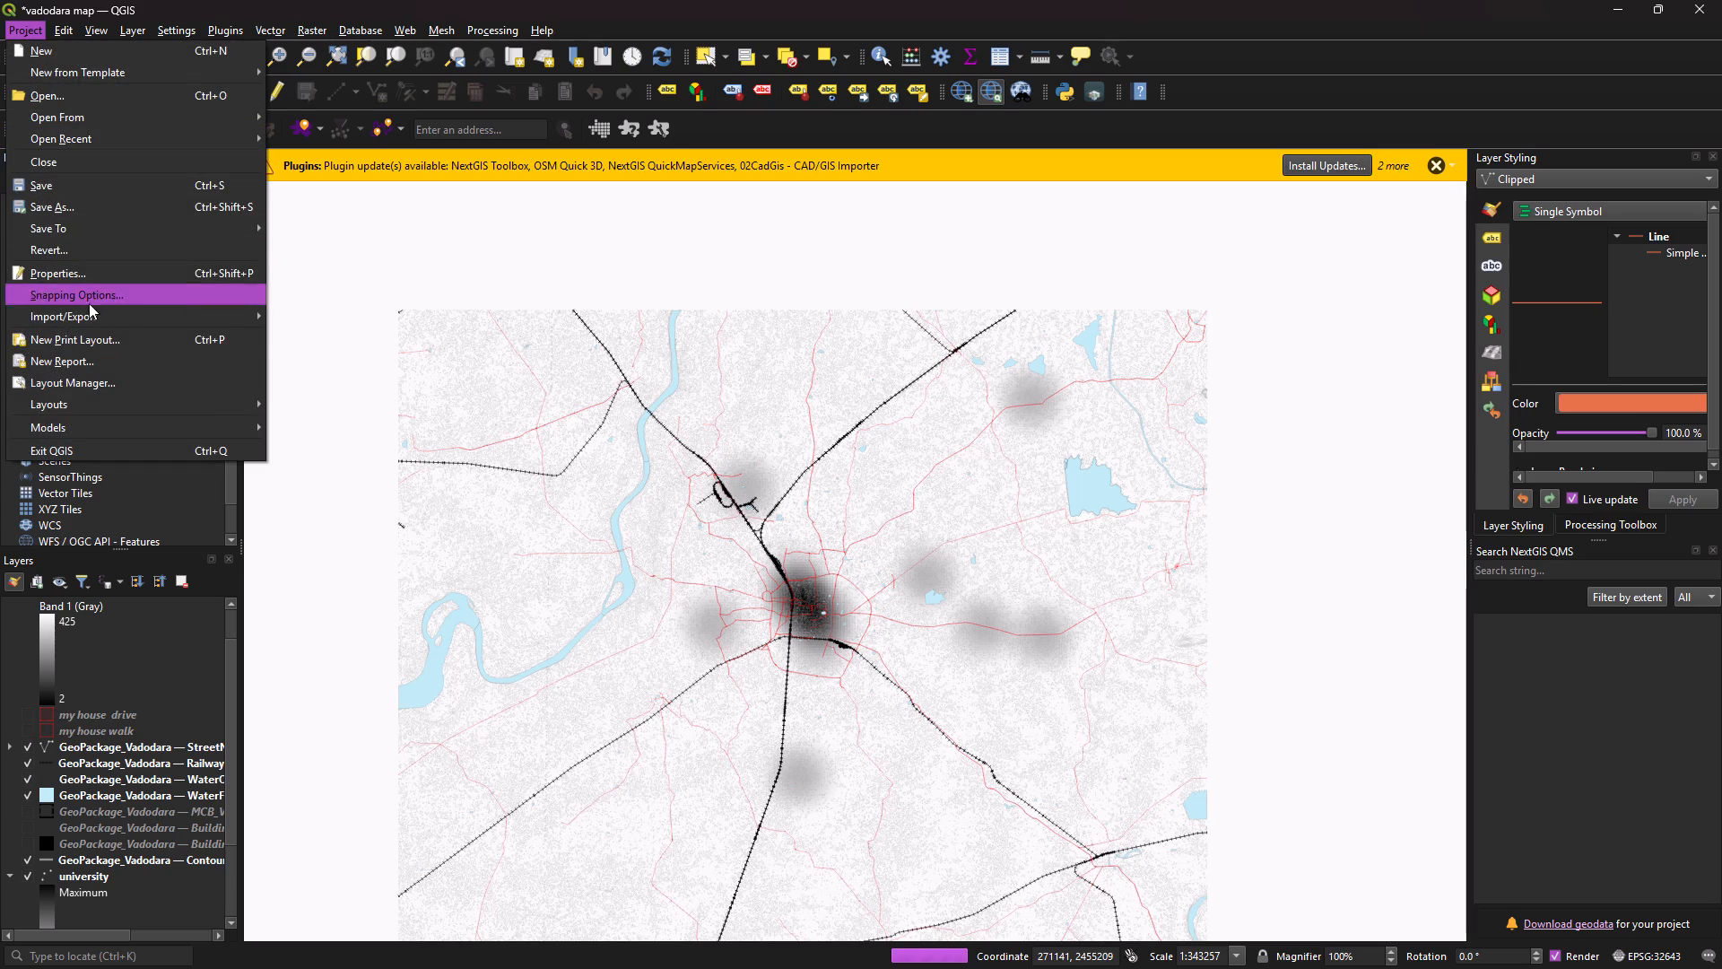
left_click(94, 380)
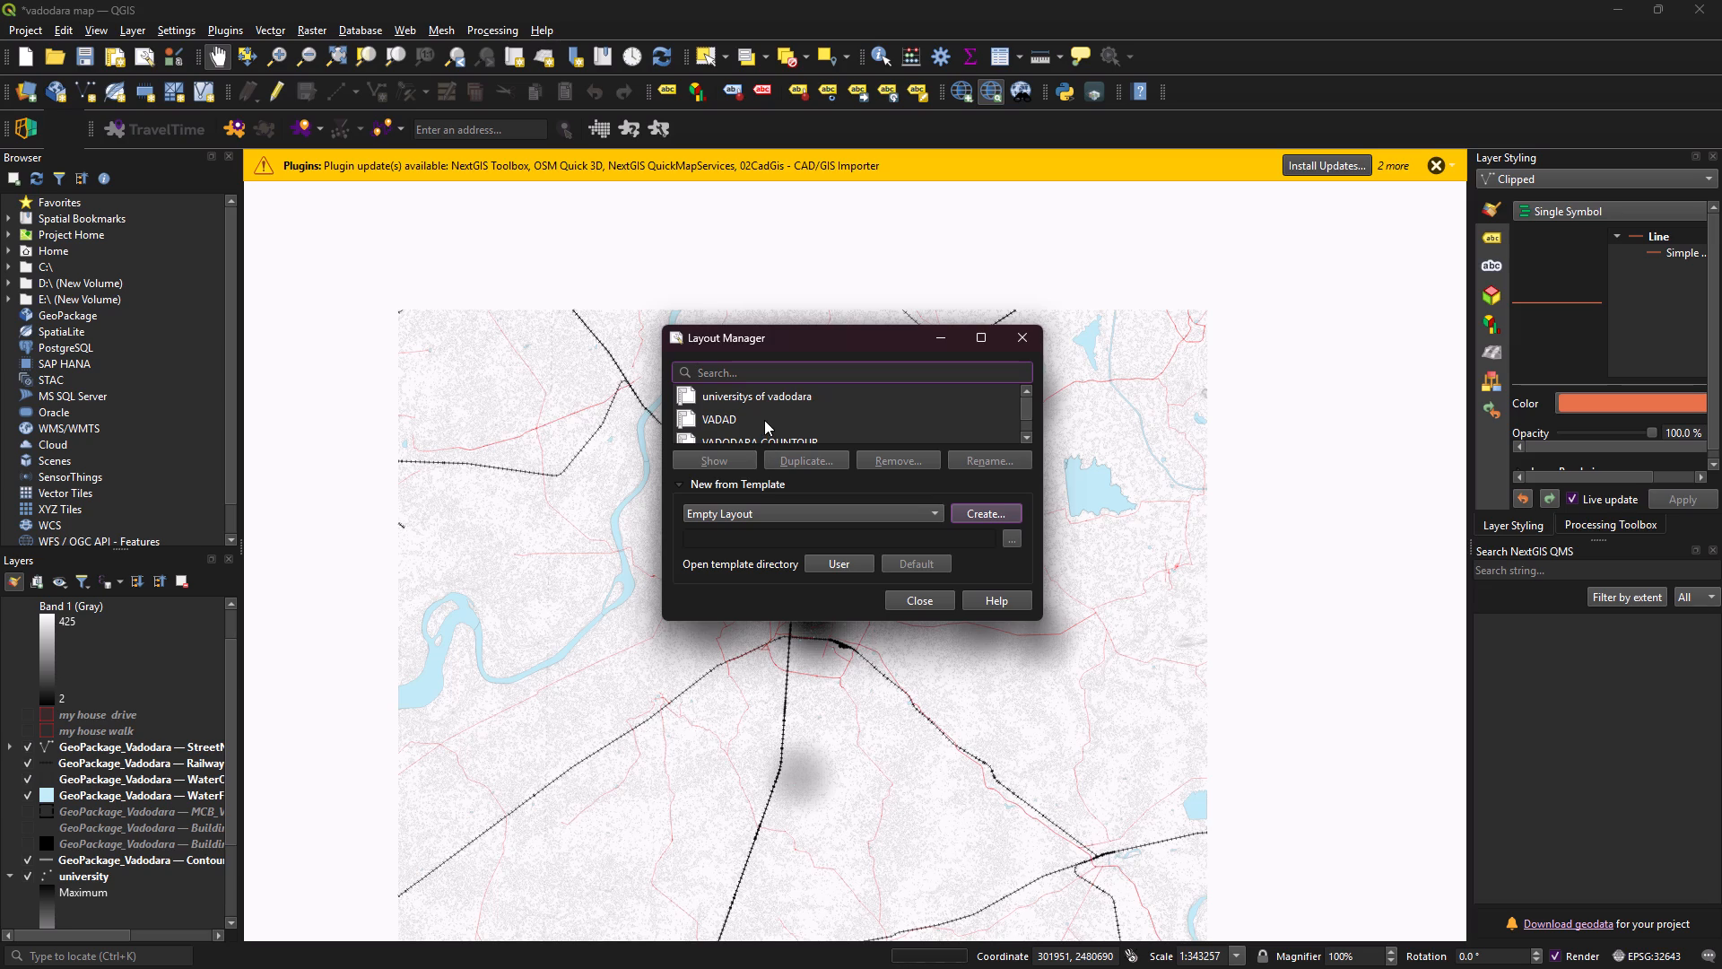
scroll(764, 420, "down", 1)
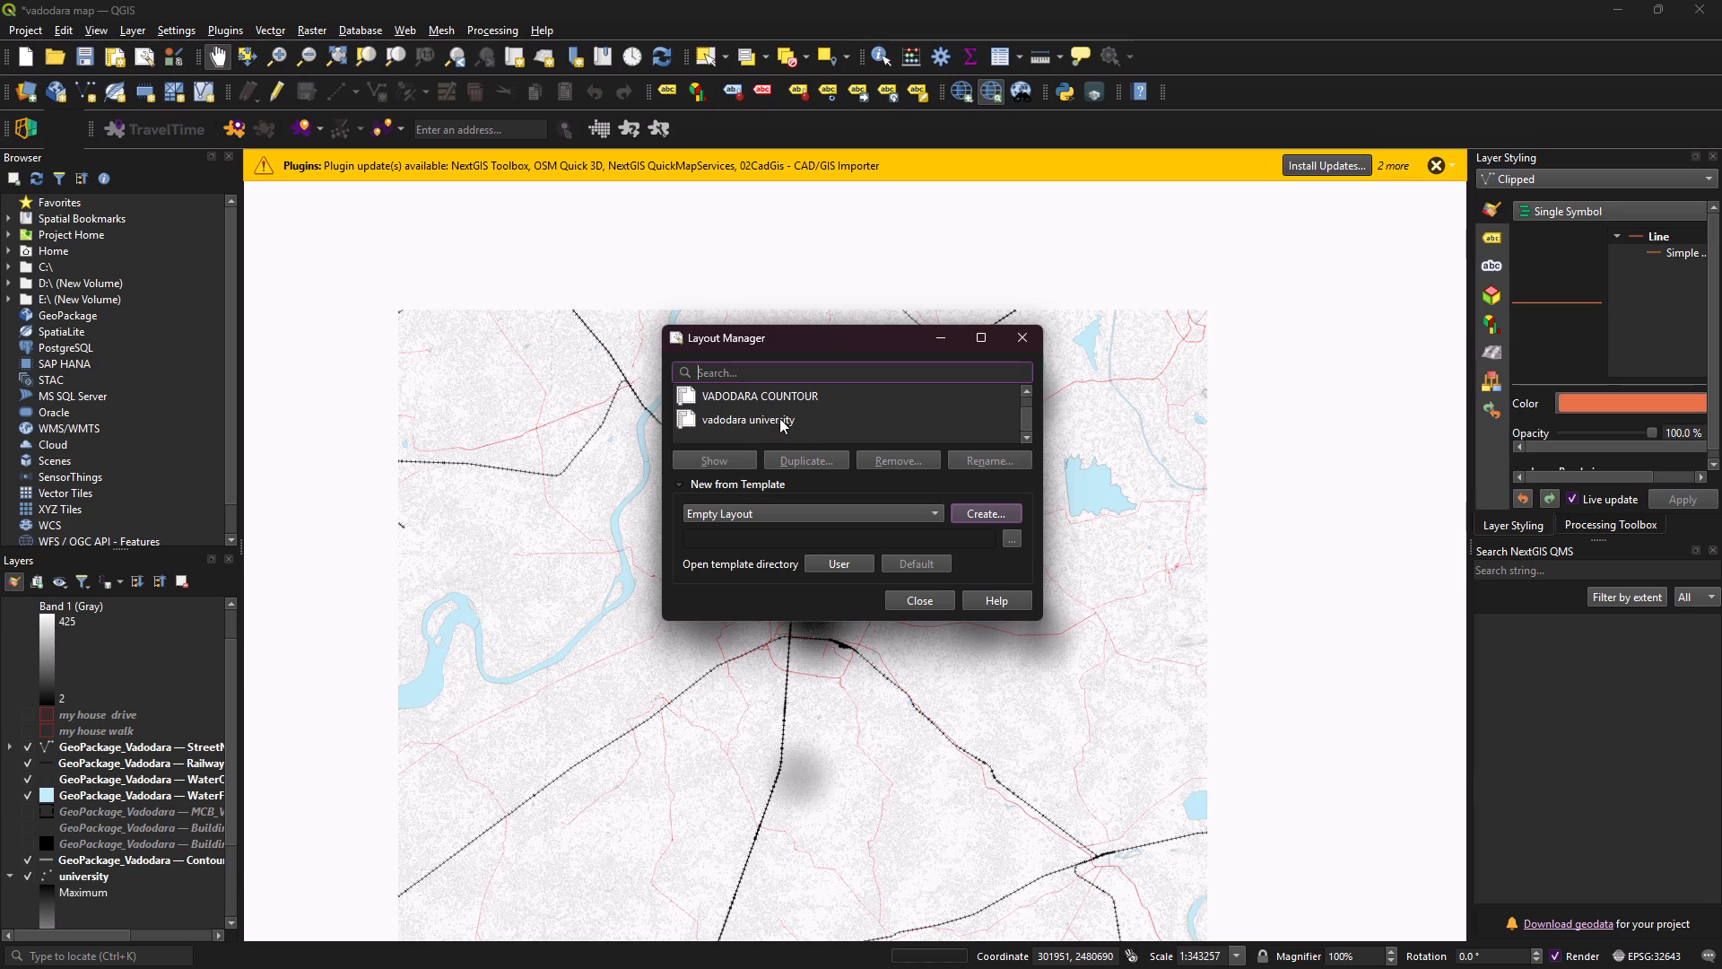
scroll(781, 418, "up", 1)
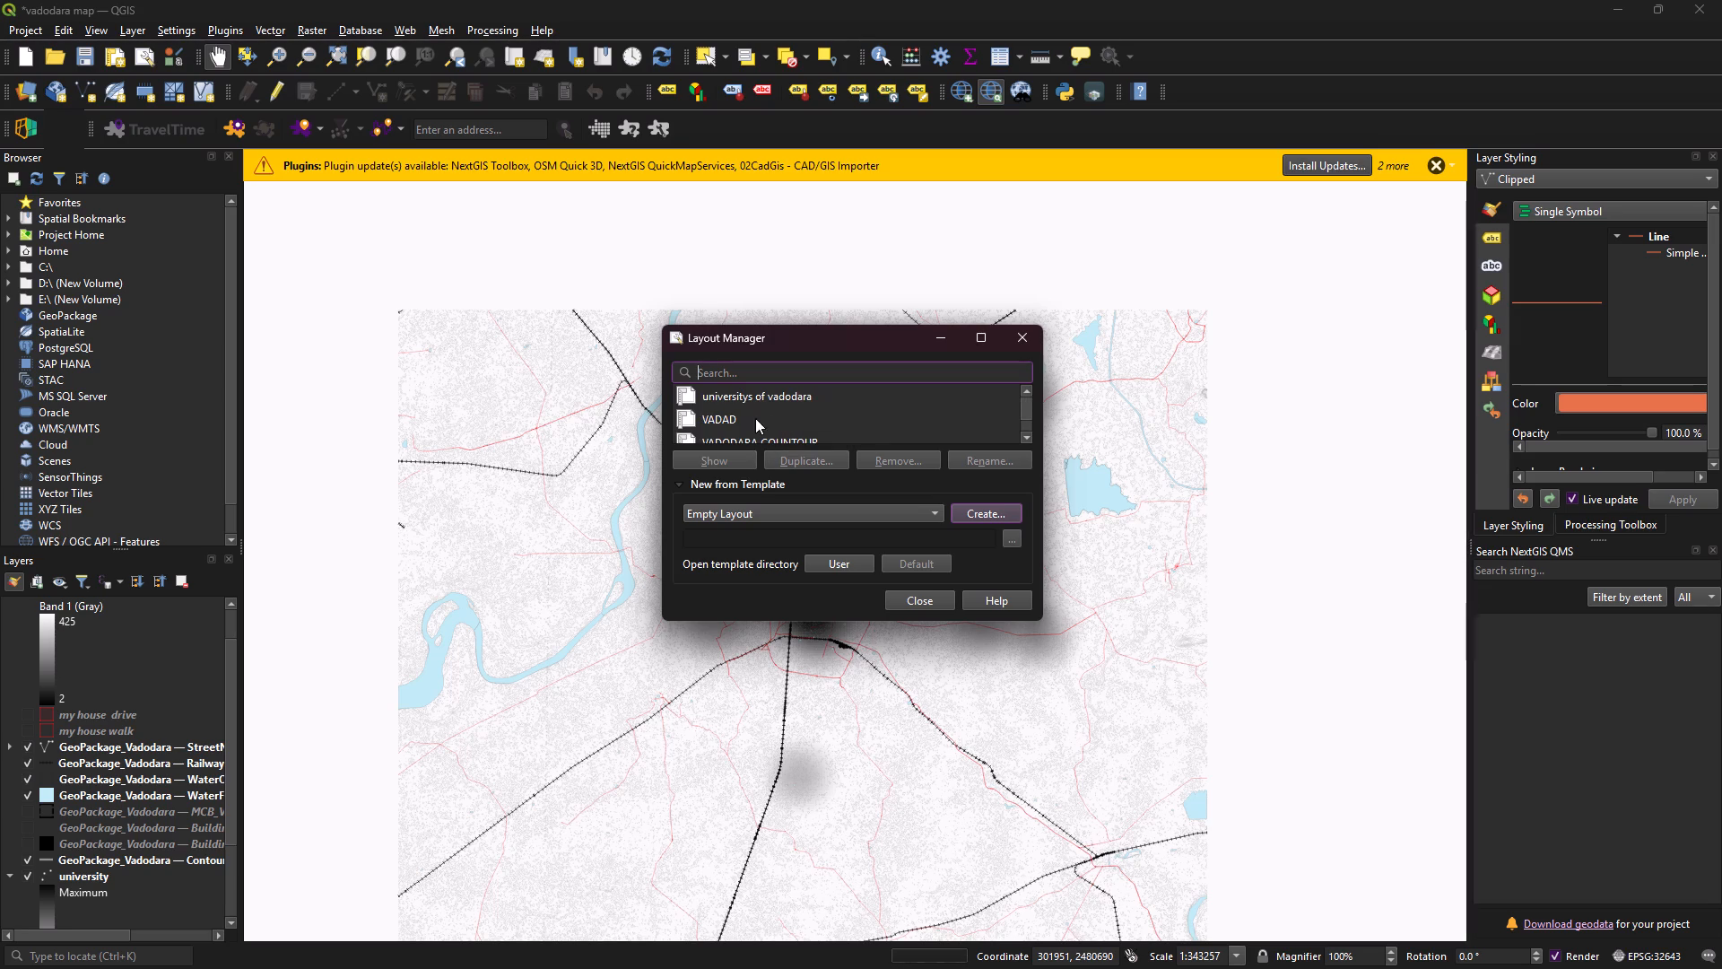
left_click(744, 417)
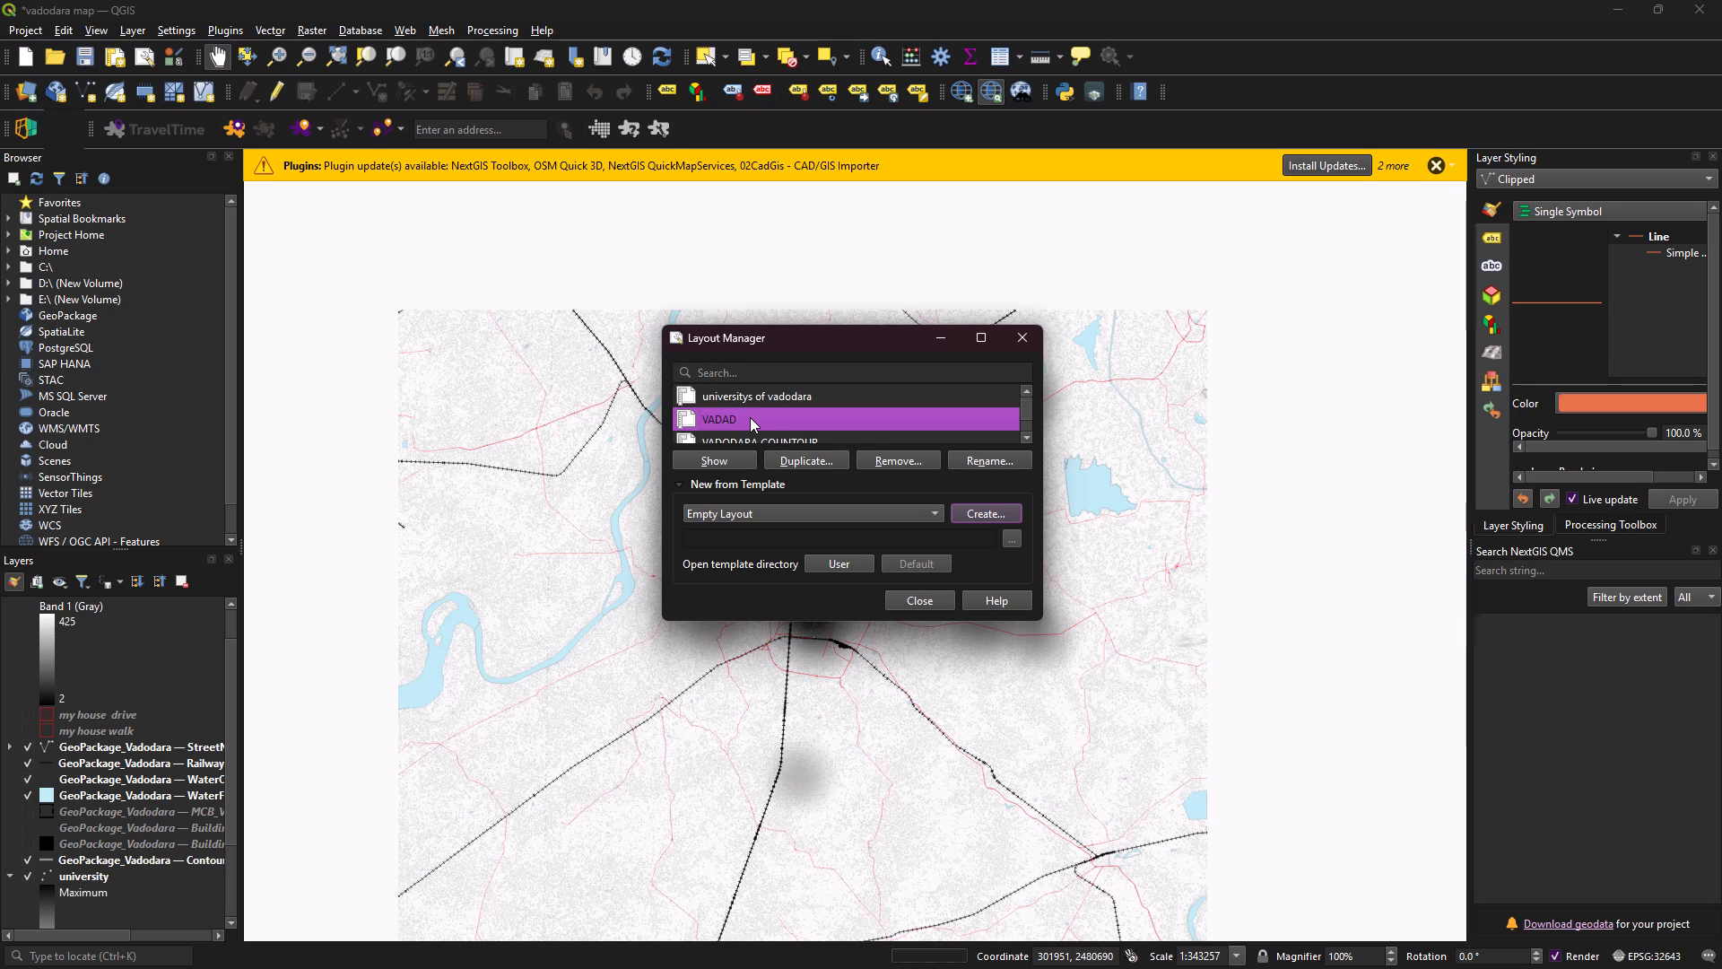
double_click(848, 423)
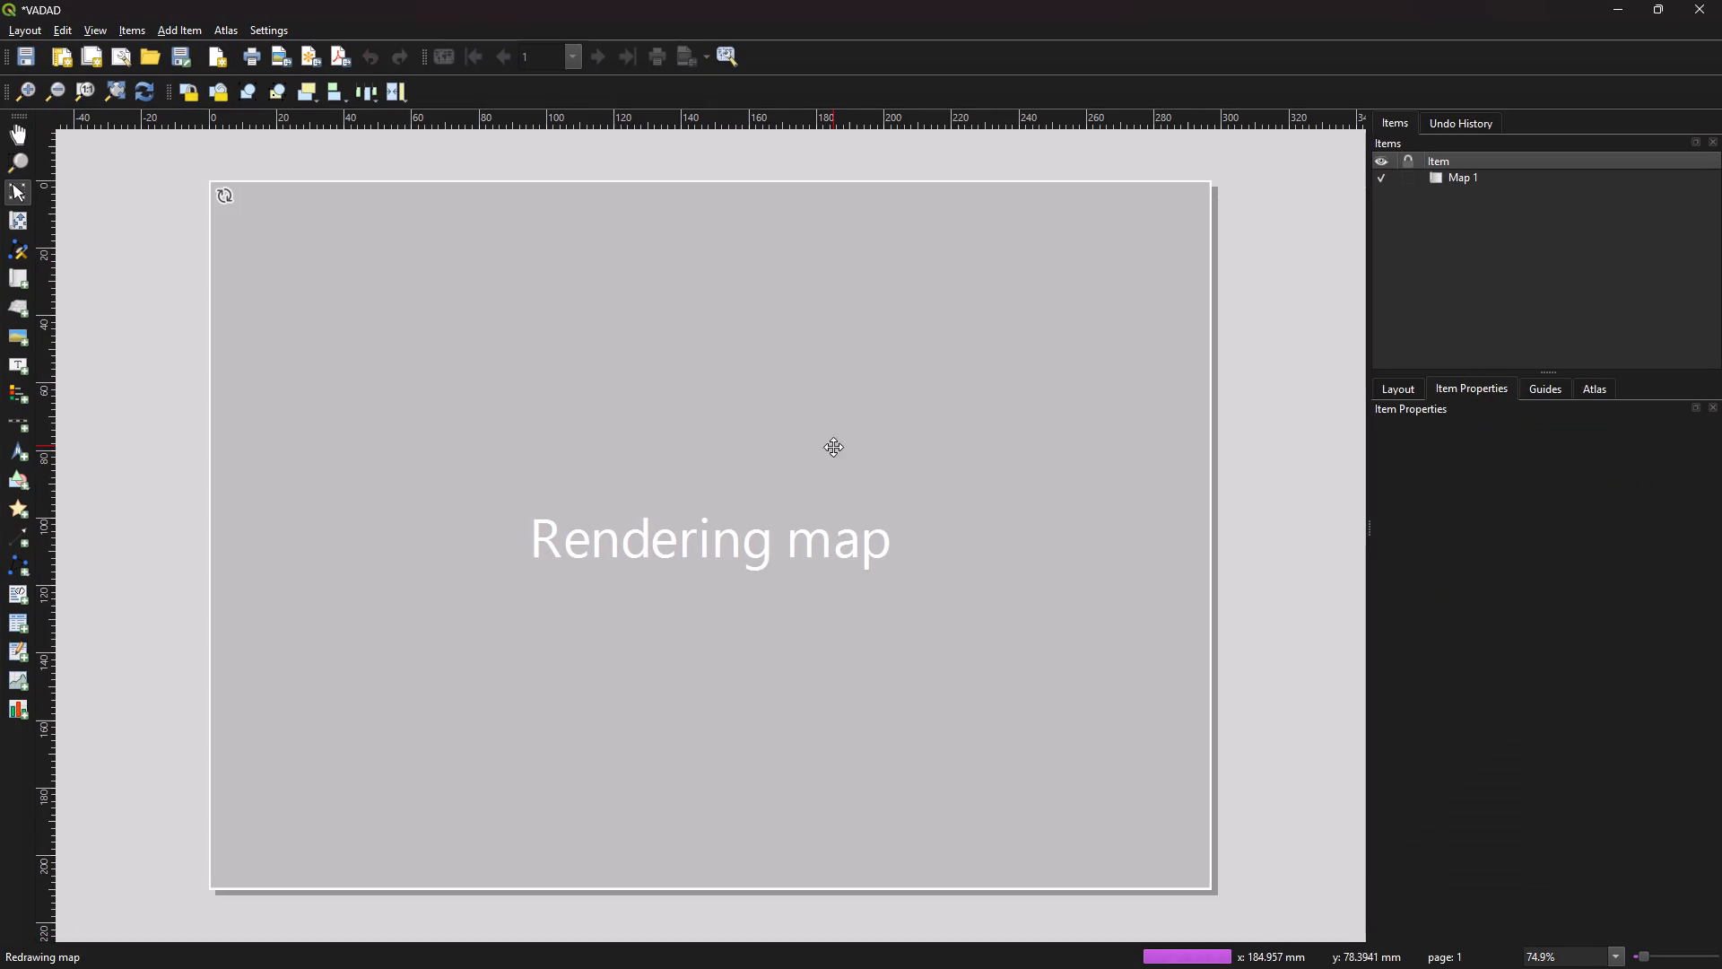